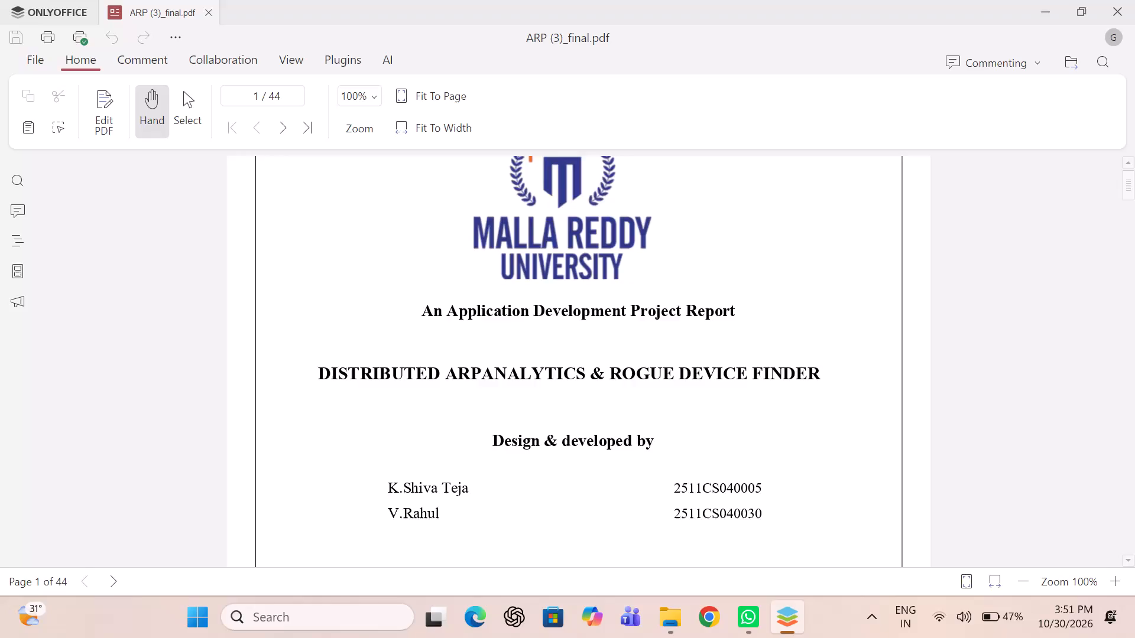
# Switch the PDF report to editing mode, with the External Examiner line on page 2 as the place to edit.
pyautogui.scroll(-4, 800, 321)
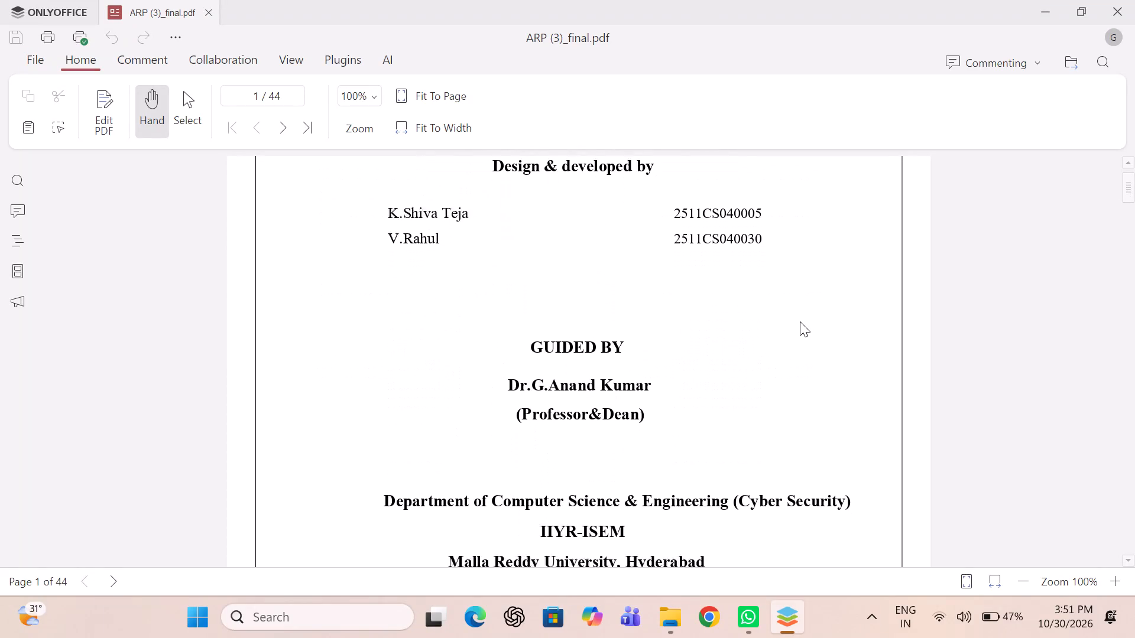
pyautogui.scroll(-7, 800, 321)
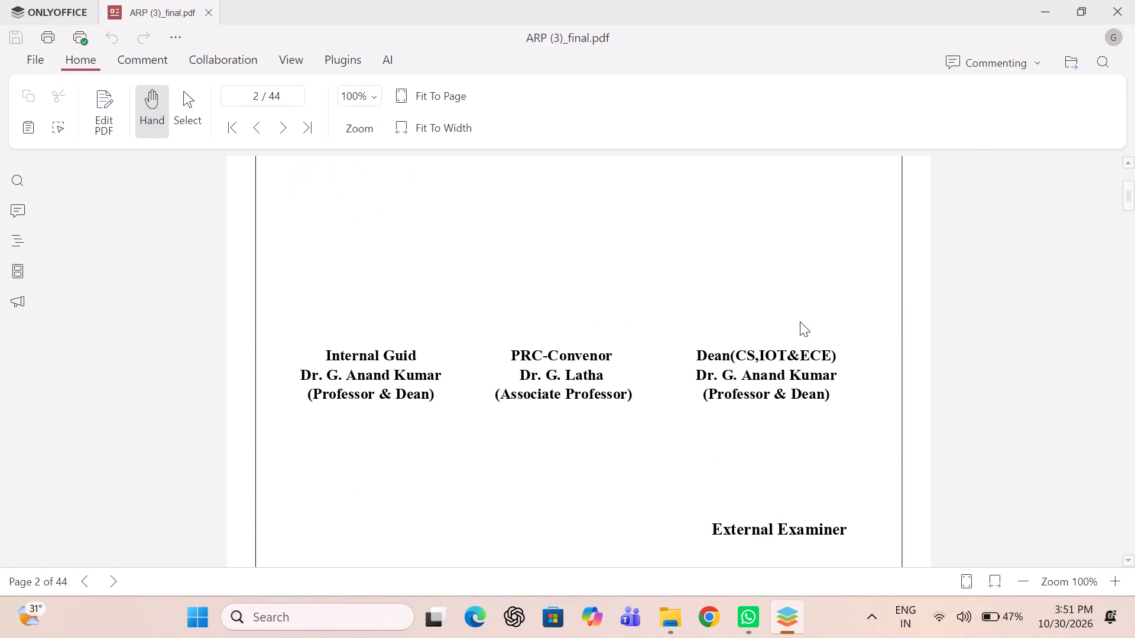
pyautogui.scroll(1, 800, 321)
pyautogui.scroll(-1, 800, 321)
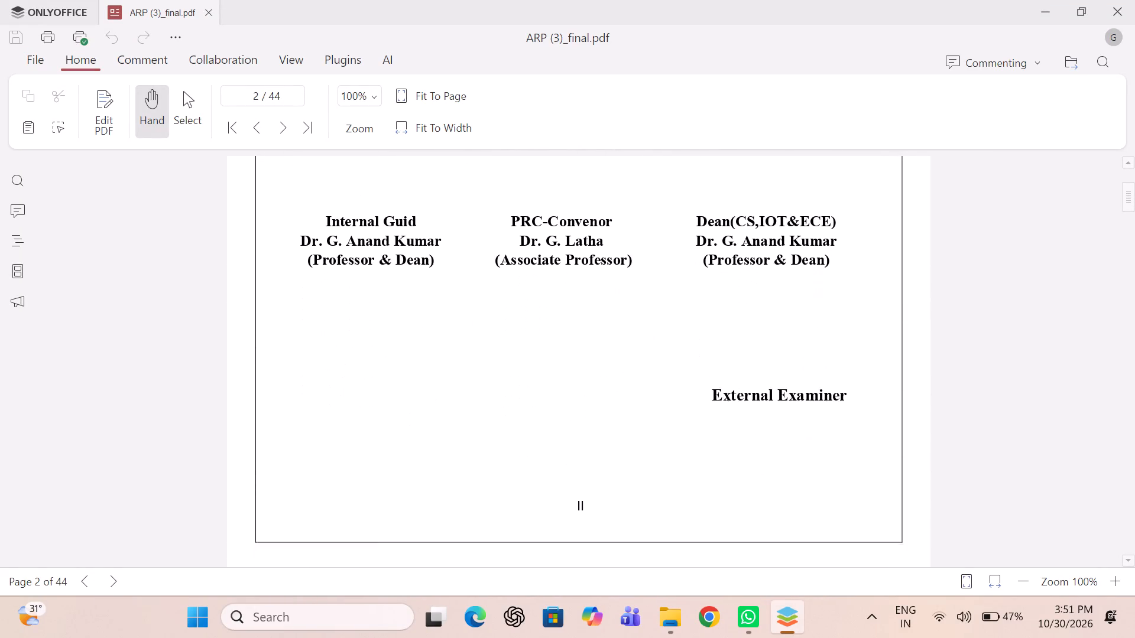
pyautogui.tripleClick(841, 375)
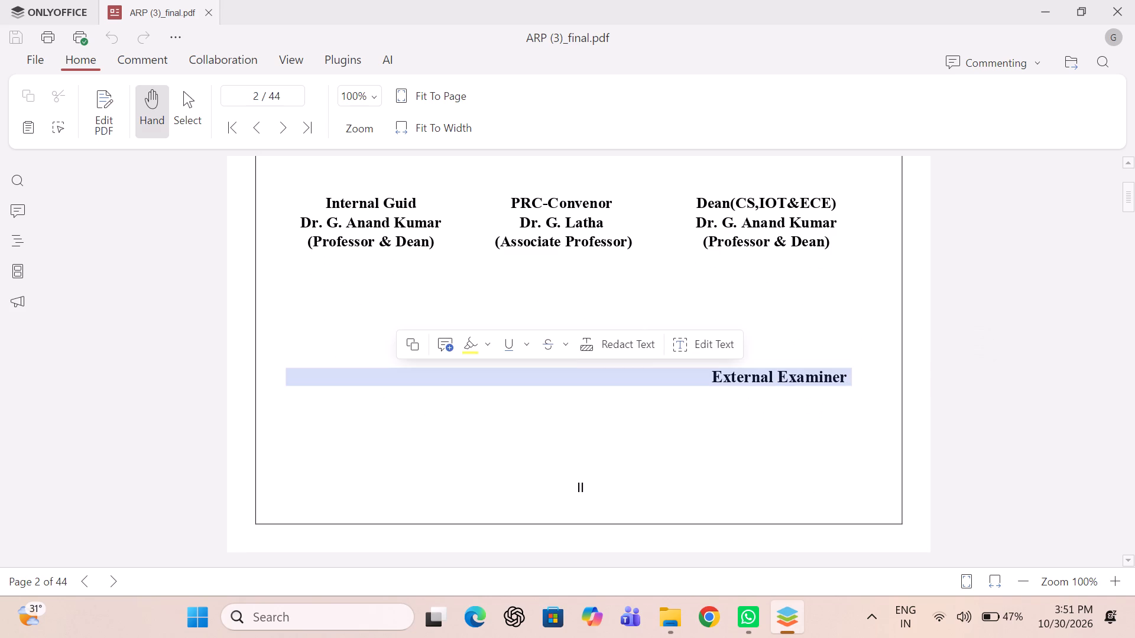
pyautogui.click(714, 378)
pyautogui.click(714, 378)
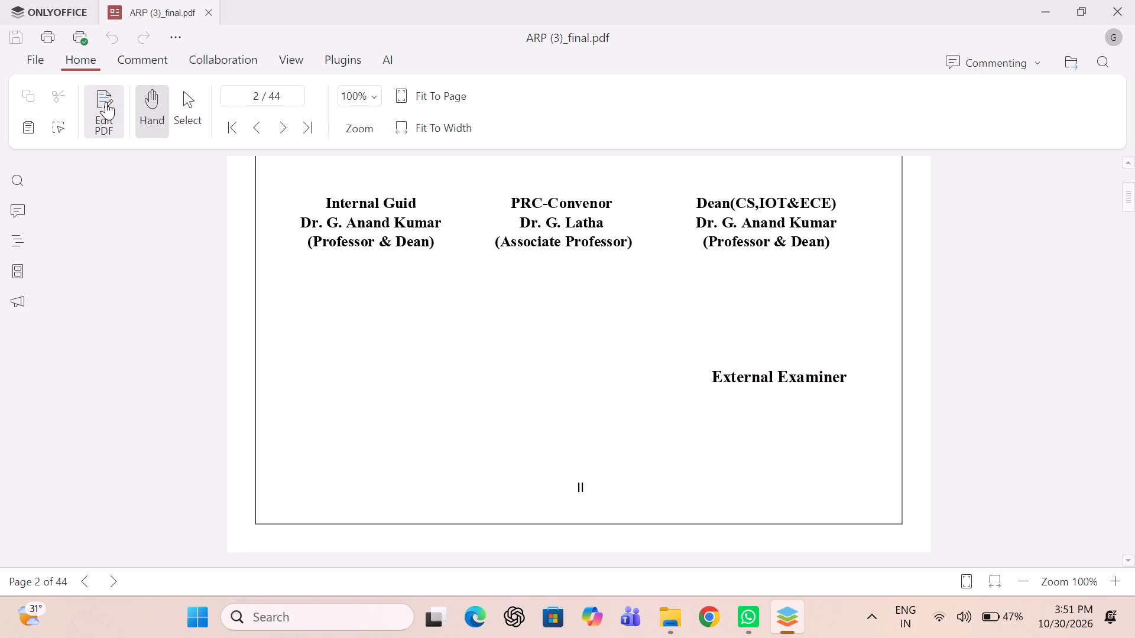
pyautogui.click(106, 102)
# Make the text on page 2 editable, starting from the word "External" in the External Examiner line.
pyautogui.doubleClick(693, 379)
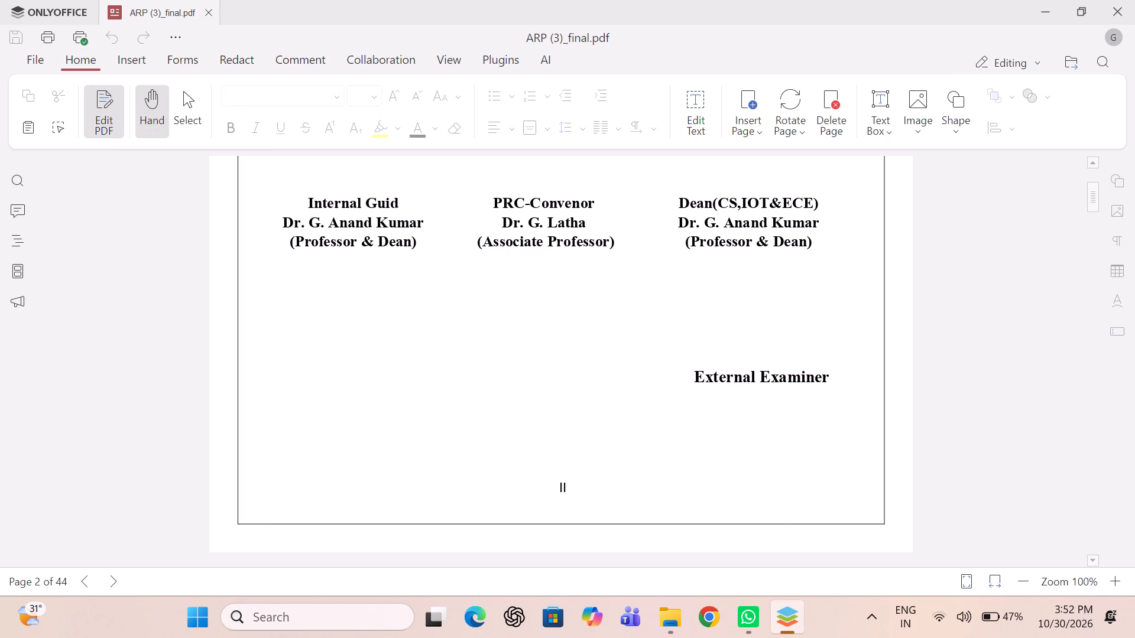
pyautogui.doubleClick(693, 379)
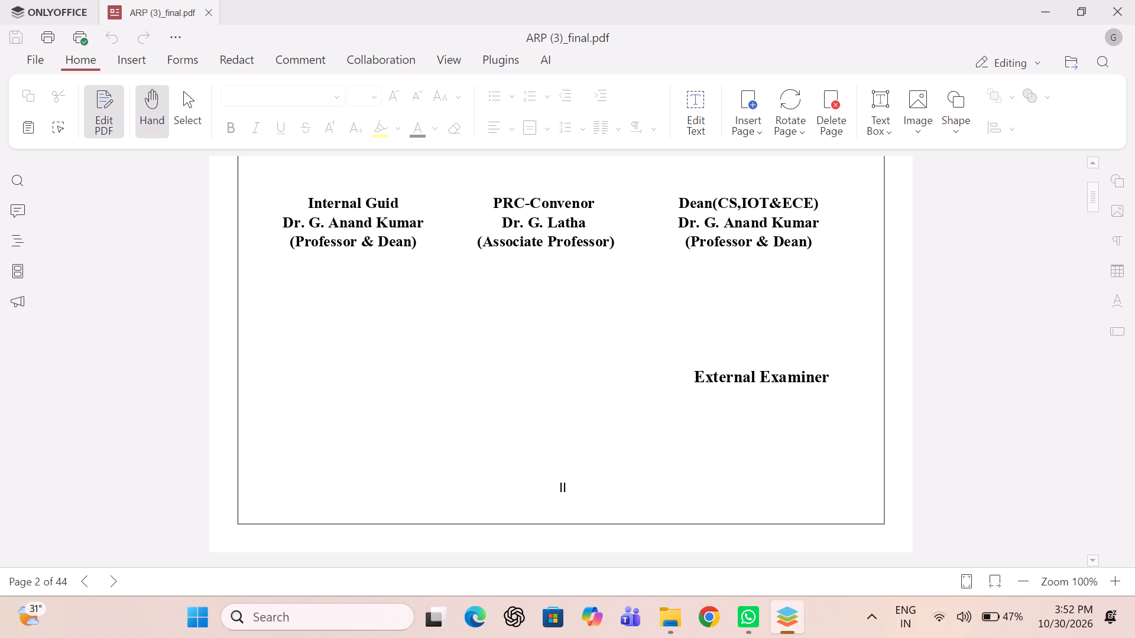
pyautogui.tripleClick(751, 376)
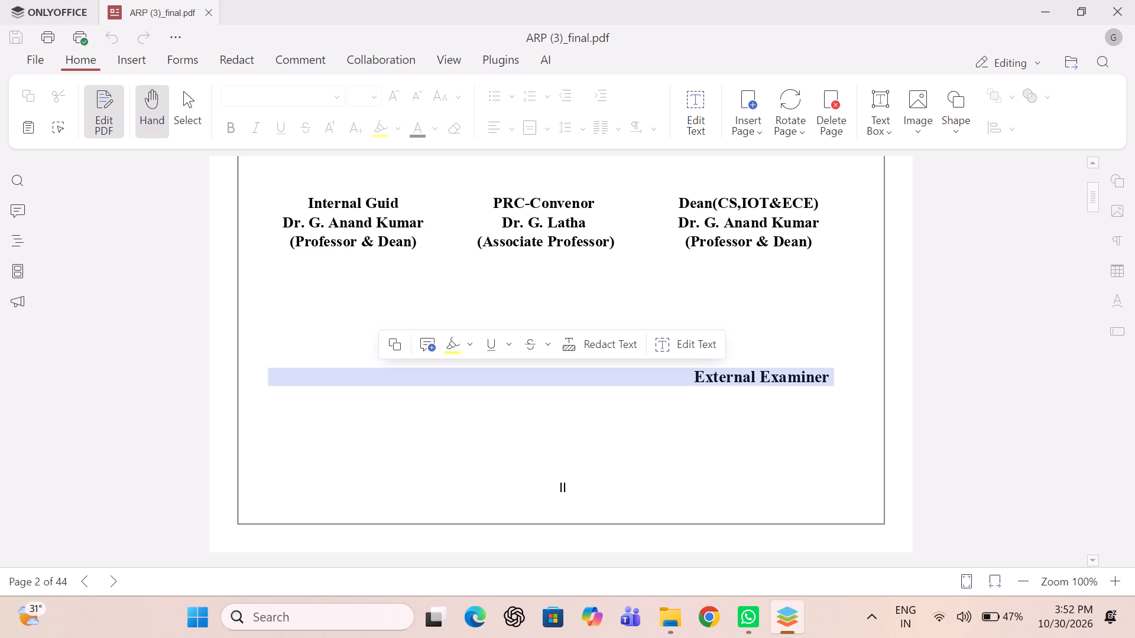
pyautogui.click(695, 380)
pyautogui.click(695, 380)
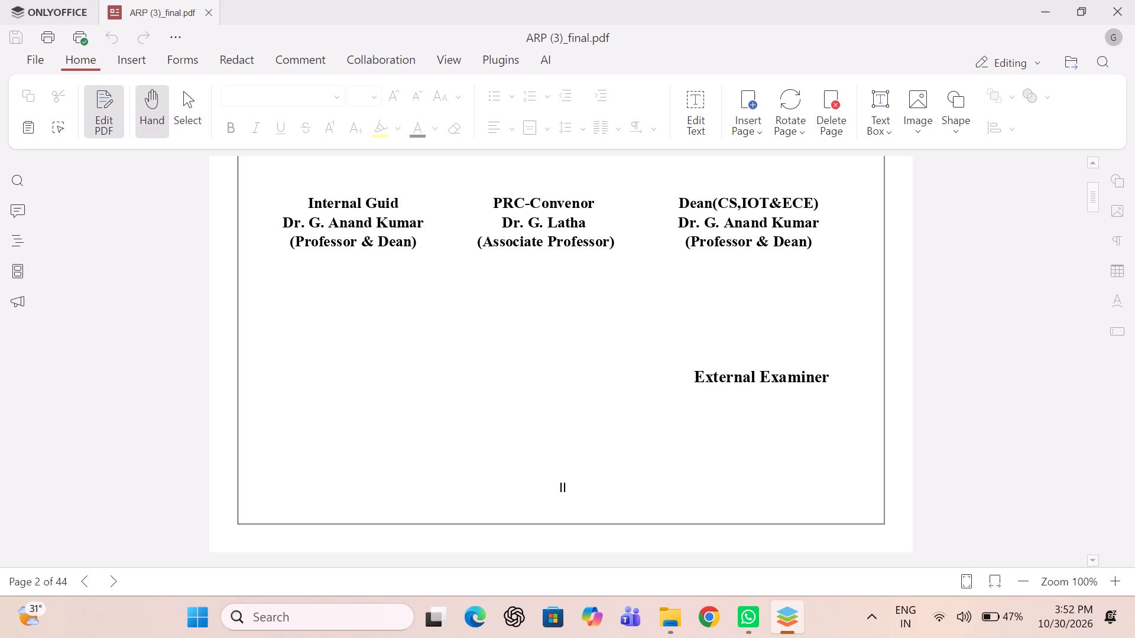
pyautogui.doubleClick(695, 379)
pyautogui.doubleClick(695, 379)
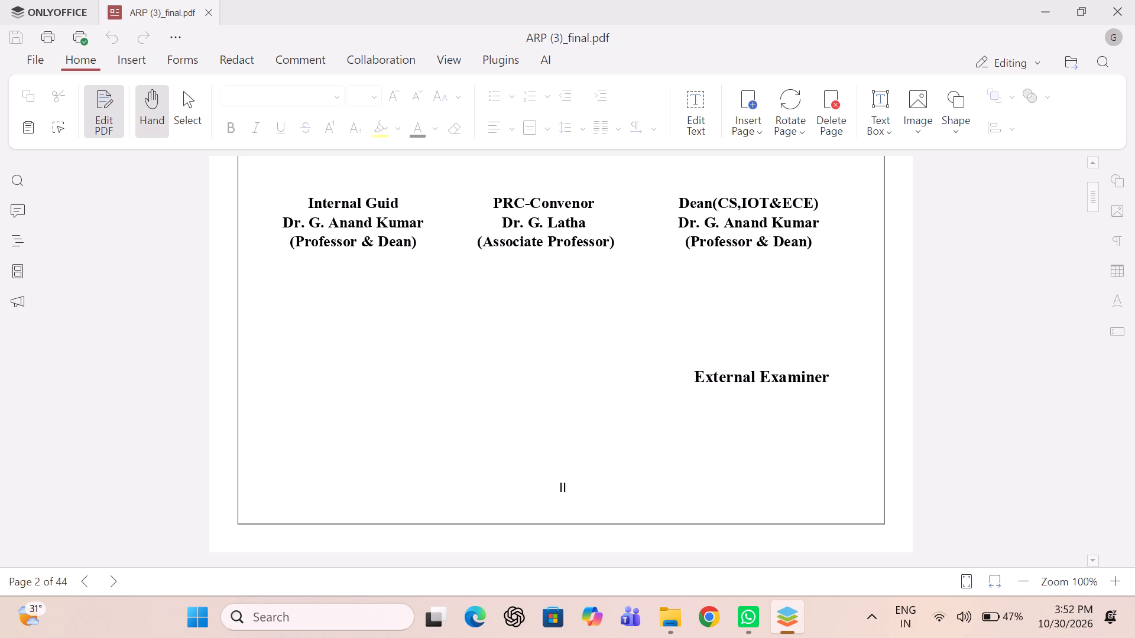
pyautogui.tripleClick(695, 379)
pyautogui.click(695, 379)
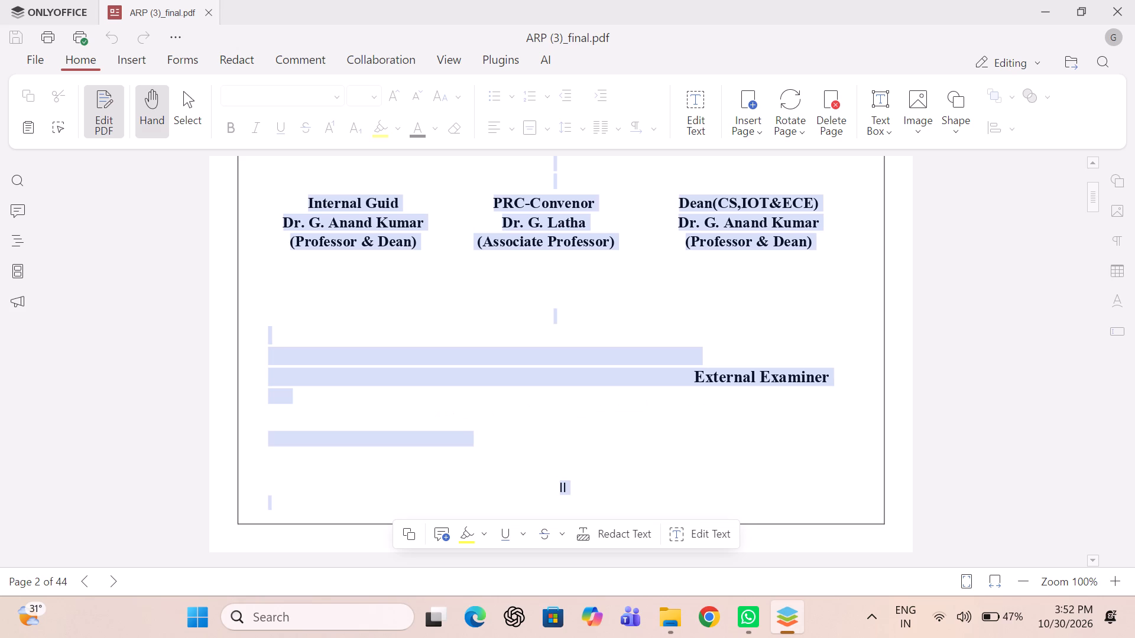
pyautogui.click(695, 379)
pyautogui.click(705, 378)
pyautogui.click(705, 378)
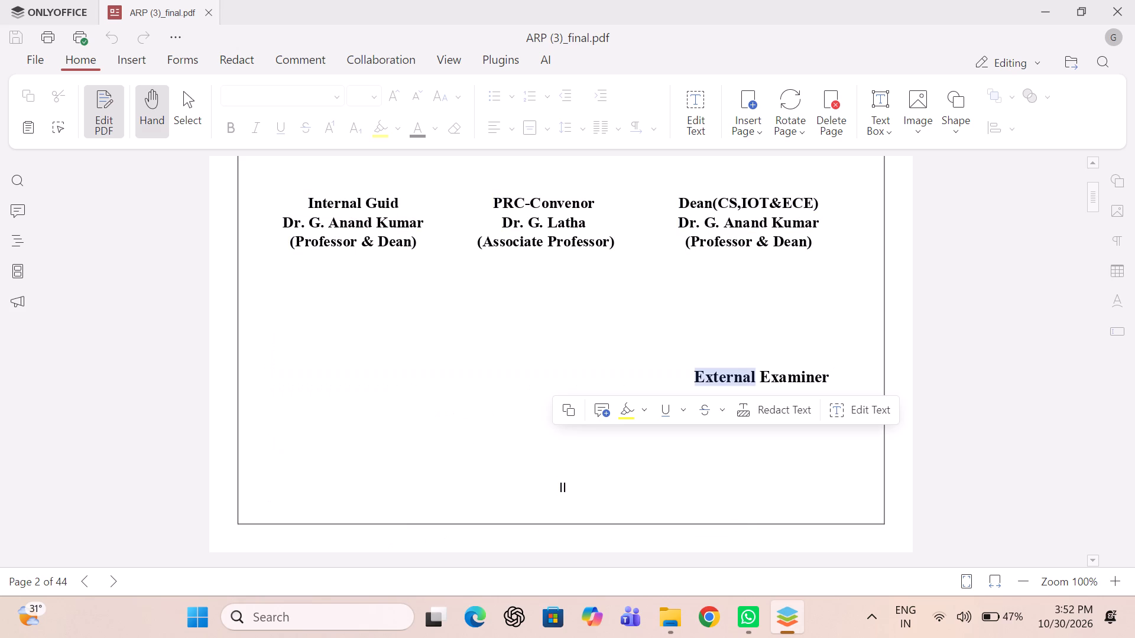
pyautogui.click(868, 409)
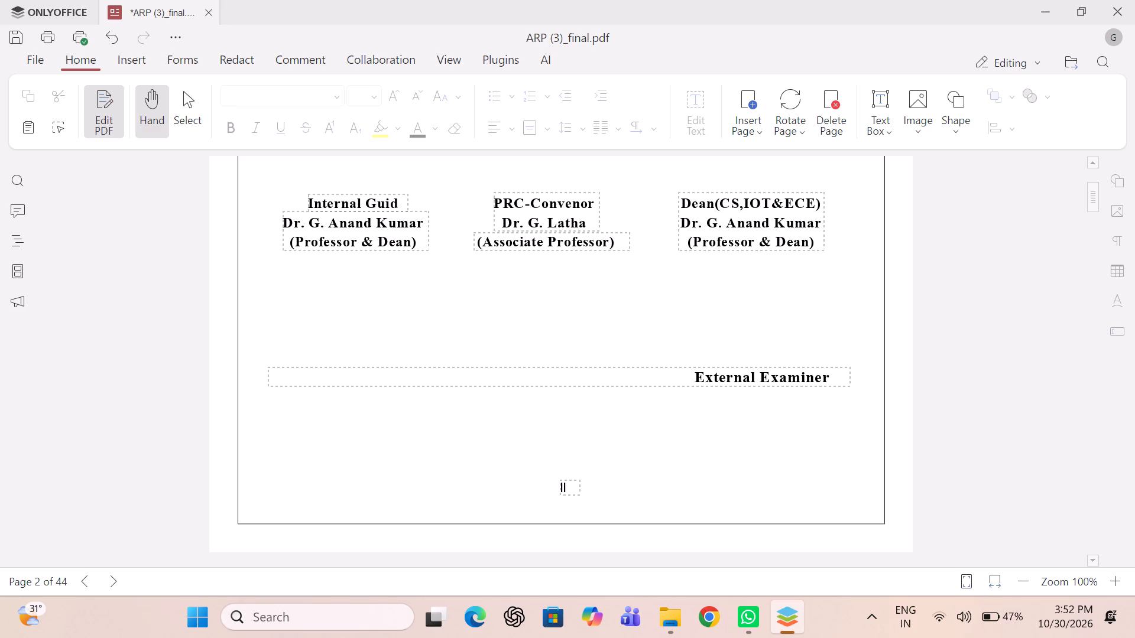
# Replace the gap before "External Examiner" with individual spaces so the words sit beneath the Dean(CS,IOT&ECE) block.
pyautogui.click(693, 376)
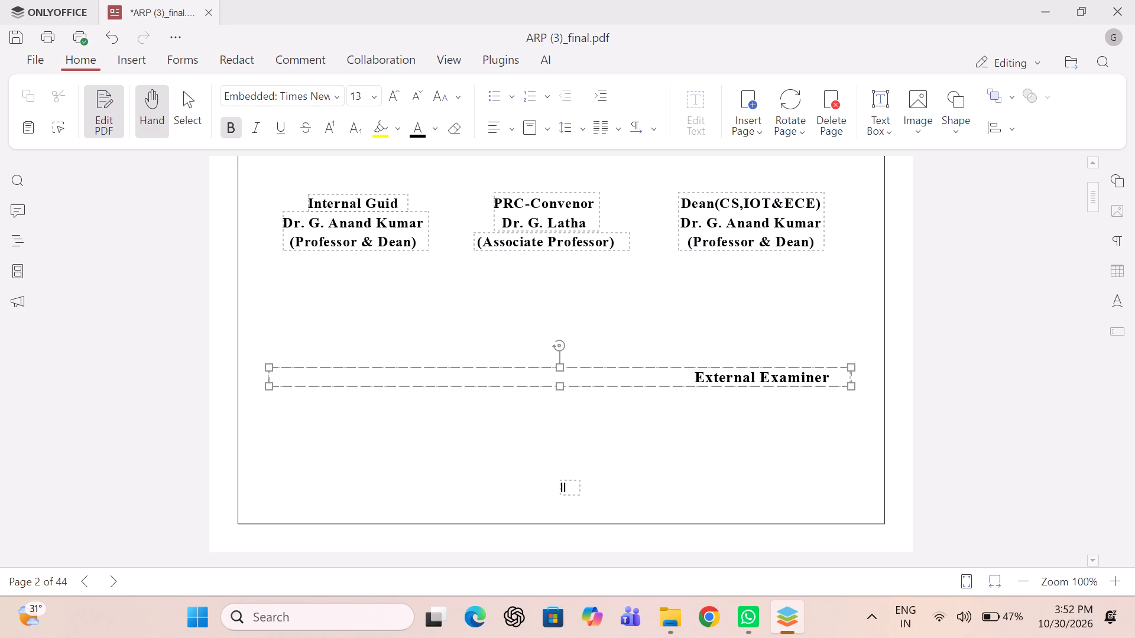
pyautogui.press('BackSpace')
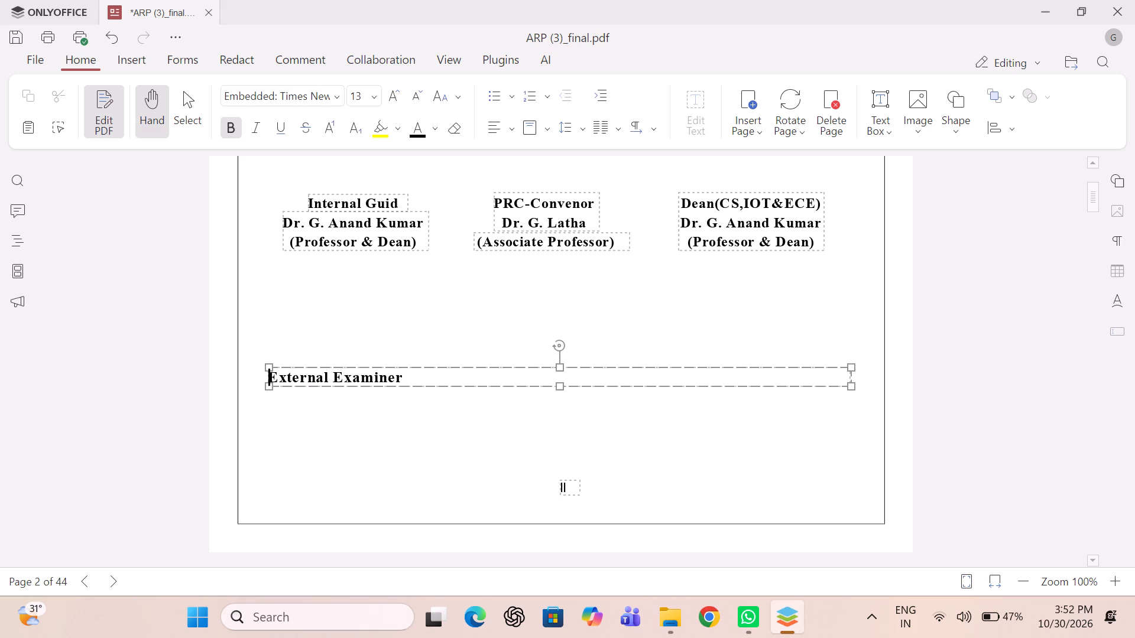
pyautogui.press('space')
pyautogui.press('space')
pyautogui.press('space')
pyautogui.press('space')
pyautogui.press('space')
pyautogui.press('space')
pyautogui.press('space')
pyautogui.press('space')
pyautogui.press('space')
pyautogui.press('space')
pyautogui.press('space')
pyautogui.press('space')
pyautogui.press('space')
pyautogui.press('space')
pyautogui.press('space')
pyautogui.press('space')
pyautogui.press('space')
pyautogui.press('space')
pyautogui.press('space')
pyautogui.press('space')
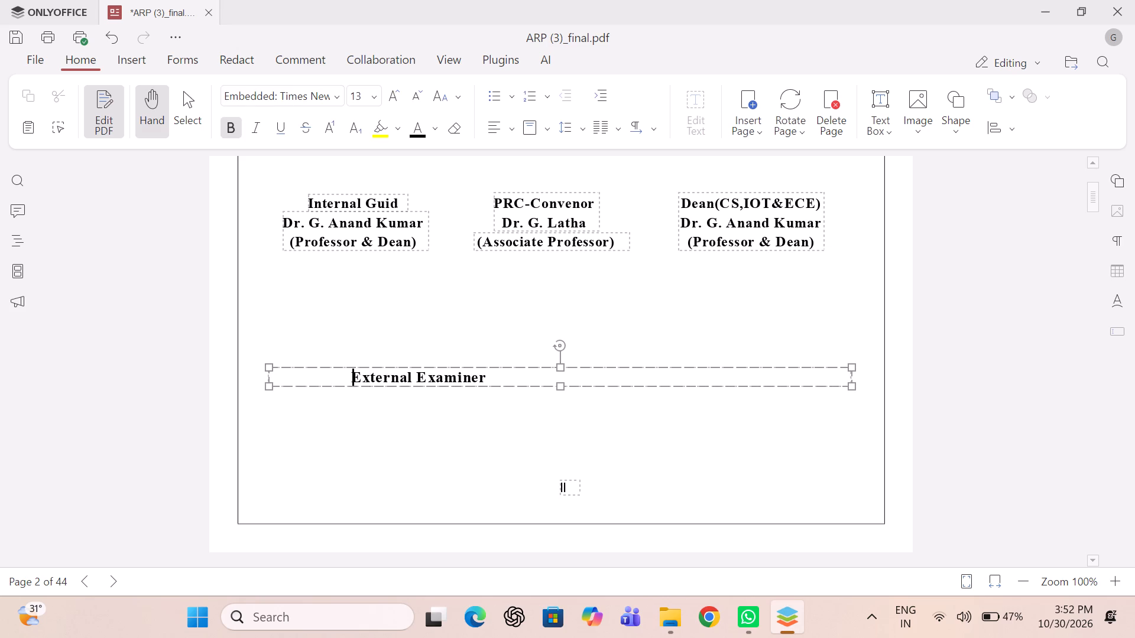
pyautogui.press('space')
pyautogui.press('space')
pyautogui.press('space')
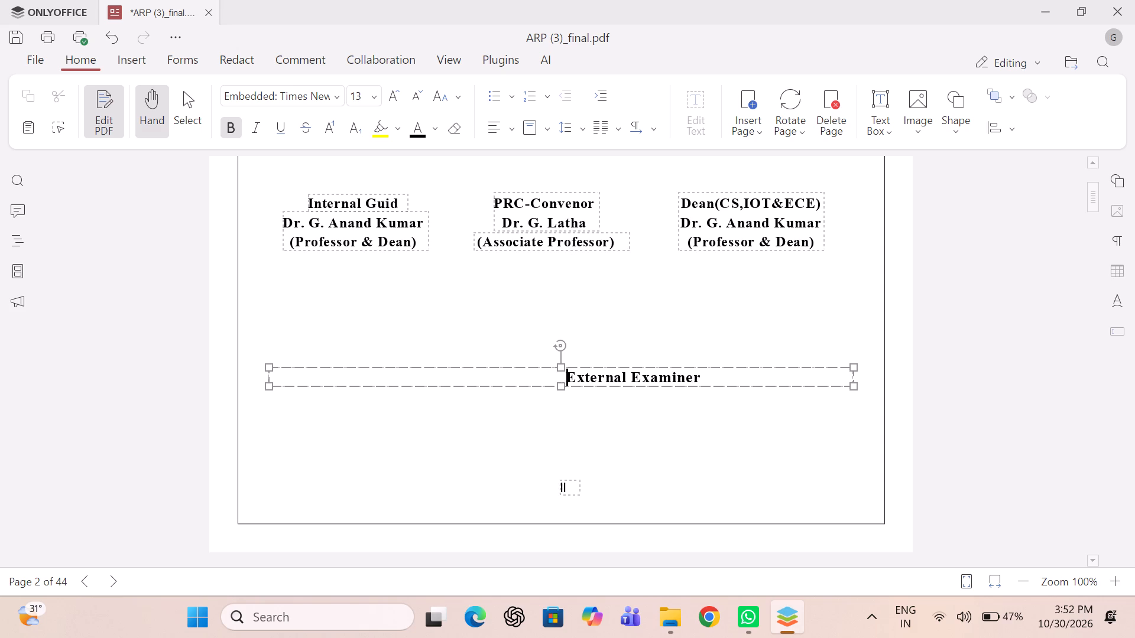
pyautogui.press('space')
pyautogui.press('space')
pyautogui.press('space')
pyautogui.press('space')
pyautogui.press('space')
pyautogui.press('space')
pyautogui.press('space')
pyautogui.press('space')
pyautogui.press('space')
pyautogui.press('space')
pyautogui.press('space')
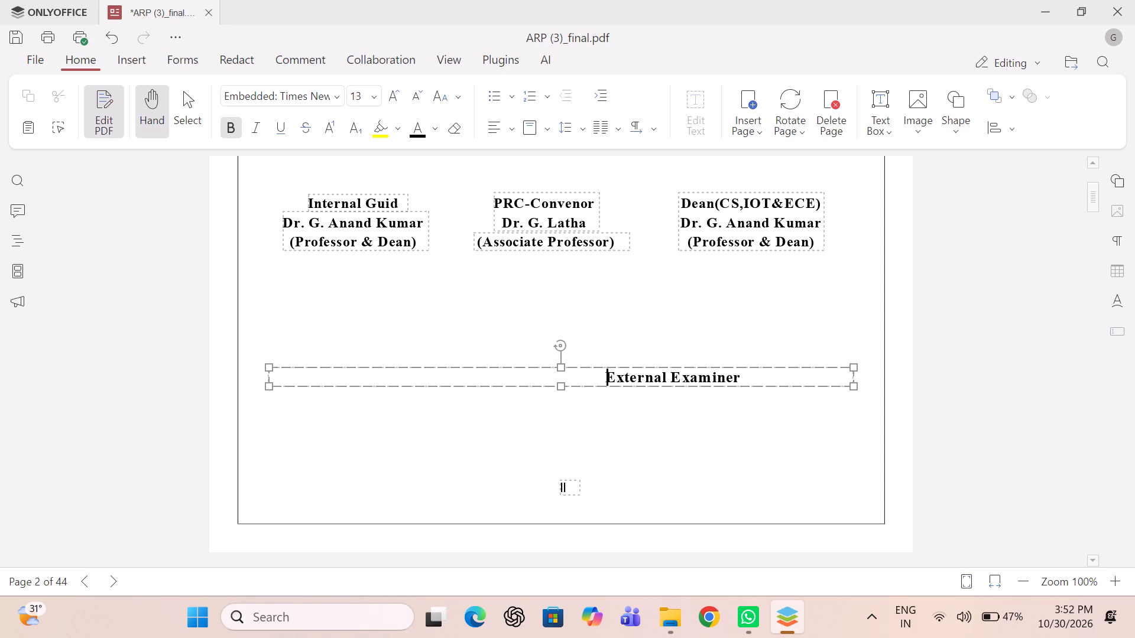
pyautogui.press('space')
pyautogui.press('space')
pyautogui.press('space')
pyautogui.press('space')
pyautogui.press('space')
pyautogui.press('space')
pyautogui.press('space')
pyautogui.press('space')
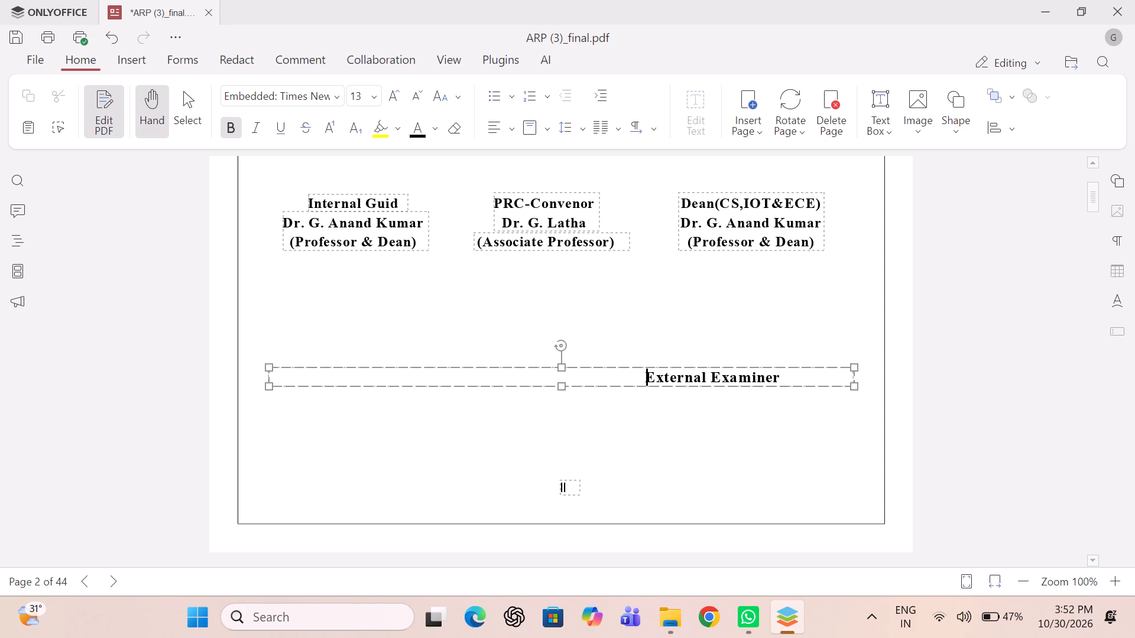
pyautogui.press('space')
pyautogui.press('space')
pyautogui.press('space')
pyautogui.press('space')
pyautogui.press('space')
pyautogui.press('space')
pyautogui.press('space')
pyautogui.press('space')
pyautogui.press('space')
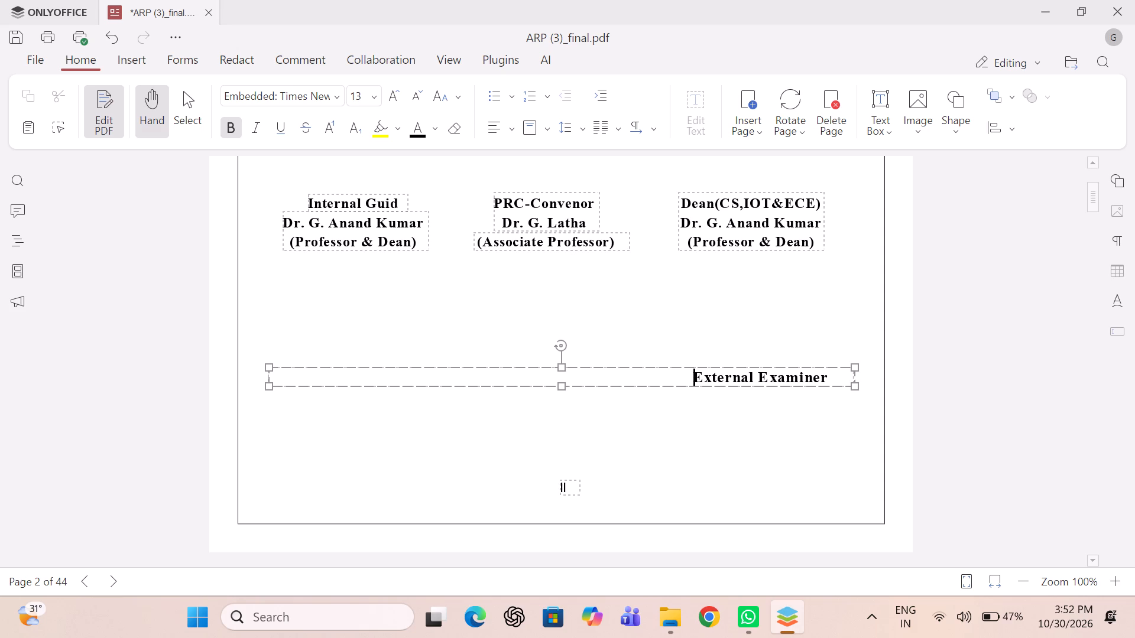
pyautogui.press('BackSpace')
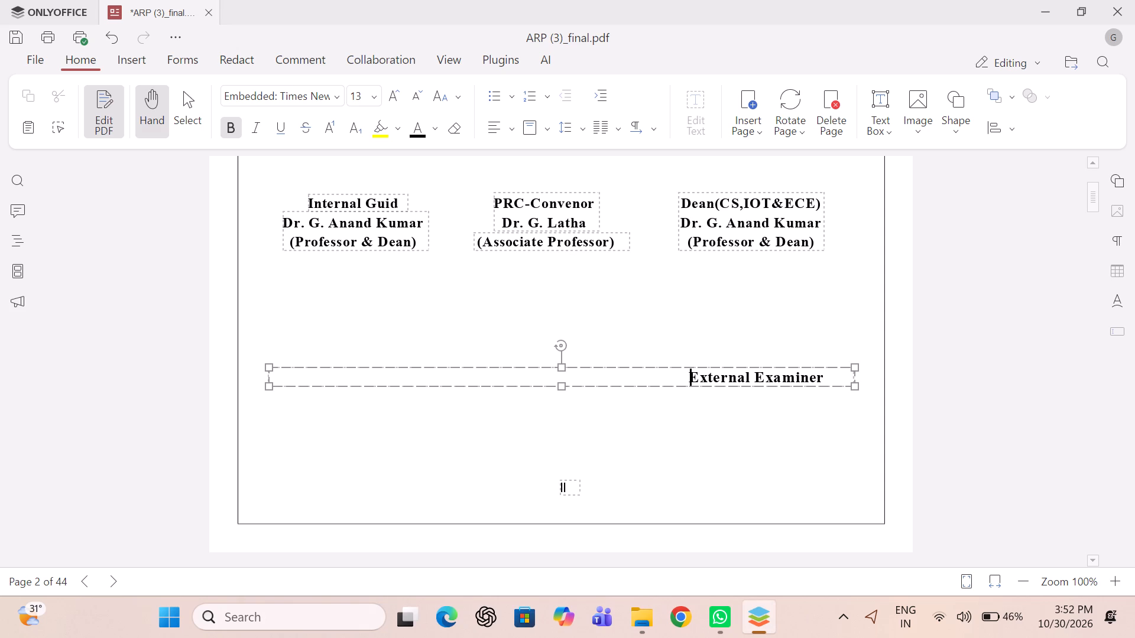
pyautogui.press('BackSpace')
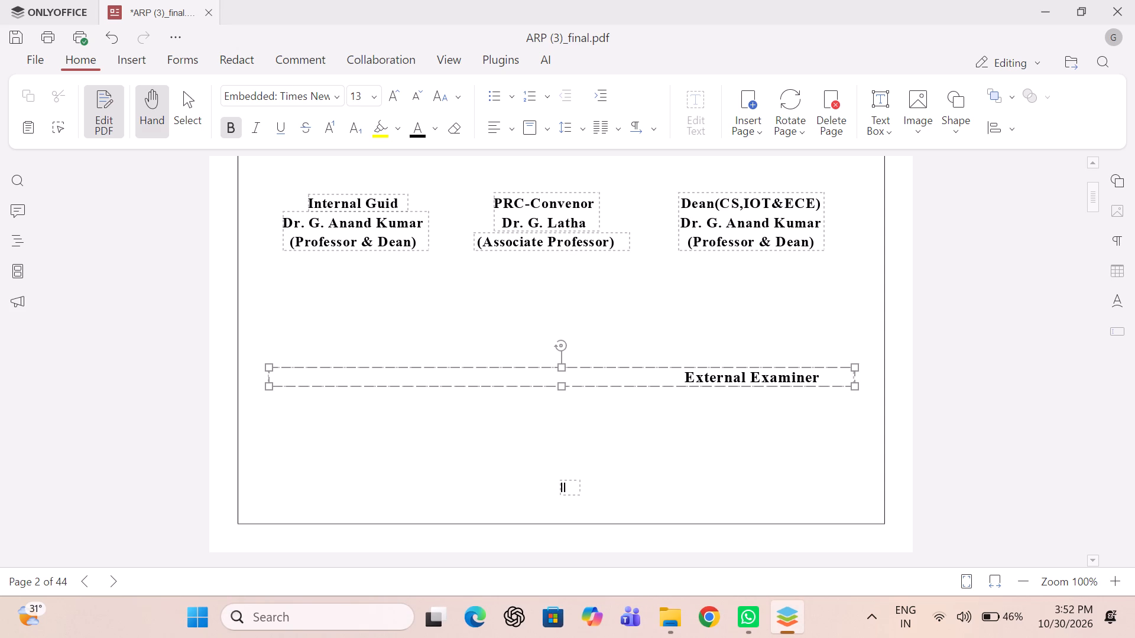
# Shift the Dean(CS,IOT&ECE) signature block slightly to the right.
pyautogui.scroll(3, 735, 288)
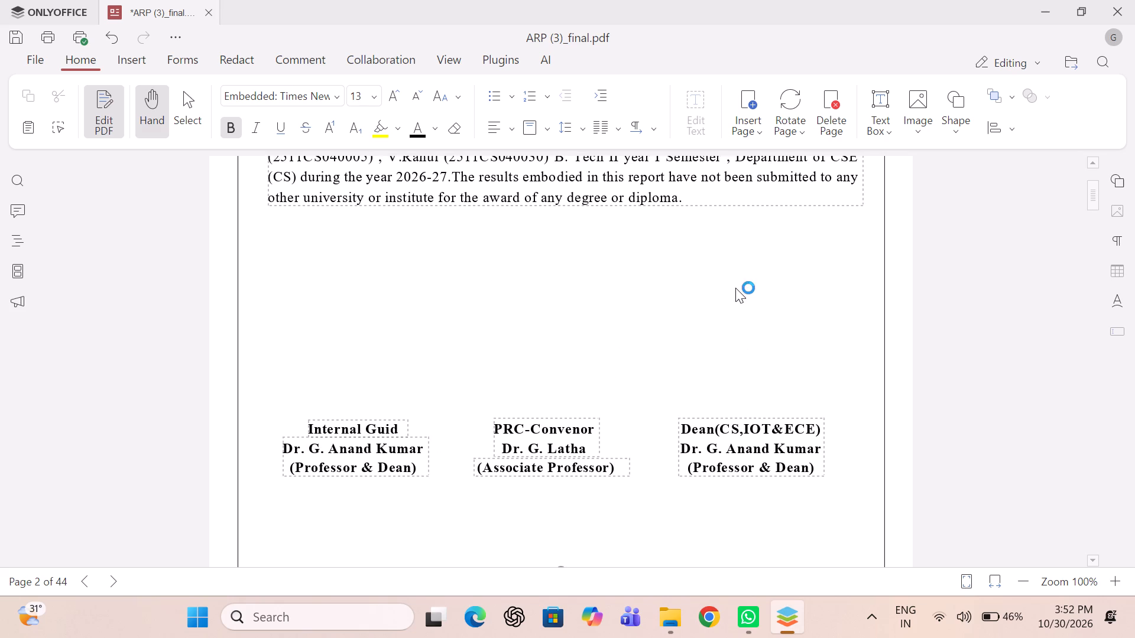
pyautogui.scroll(-1, 735, 288)
pyautogui.scroll(1, 735, 288)
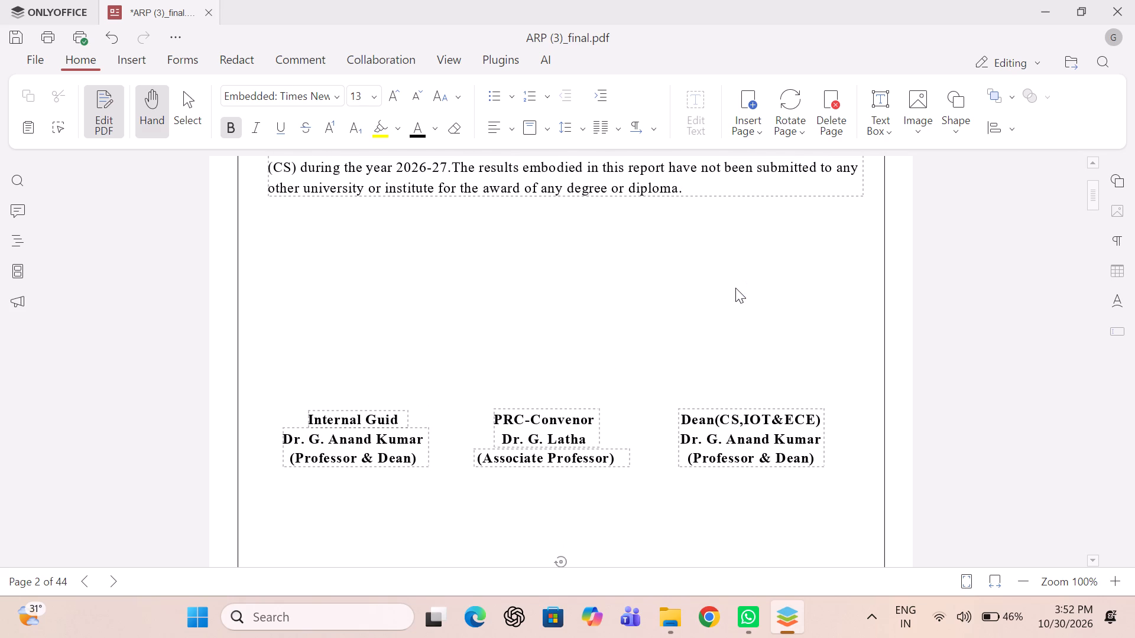
pyautogui.click(677, 423)
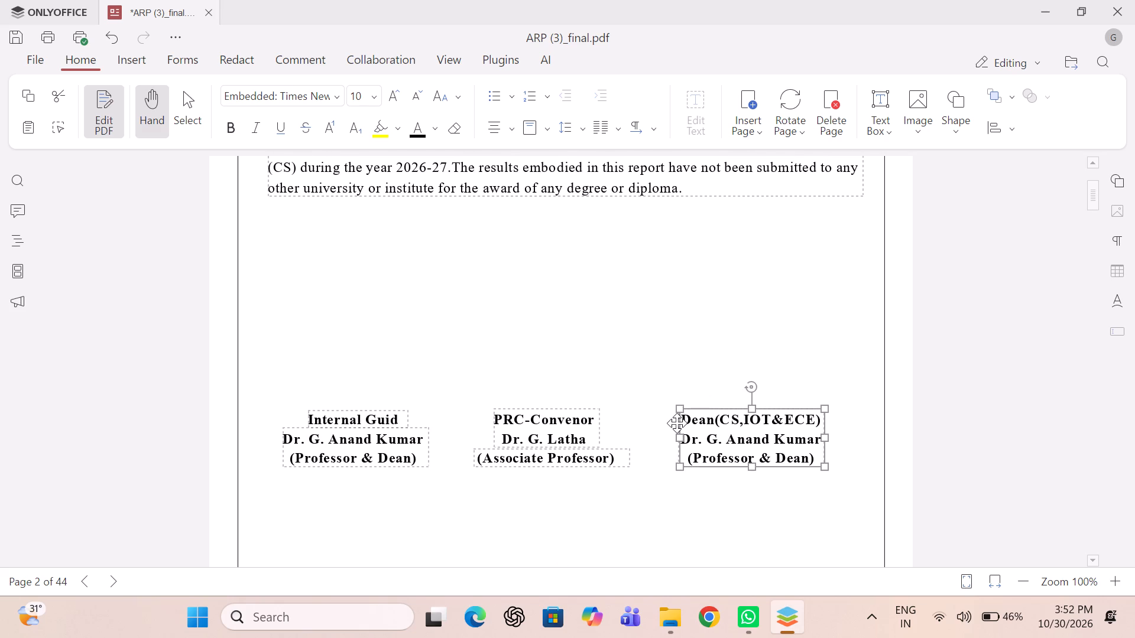
pyautogui.moveTo(683, 420); pyautogui.dragTo(696, 419)
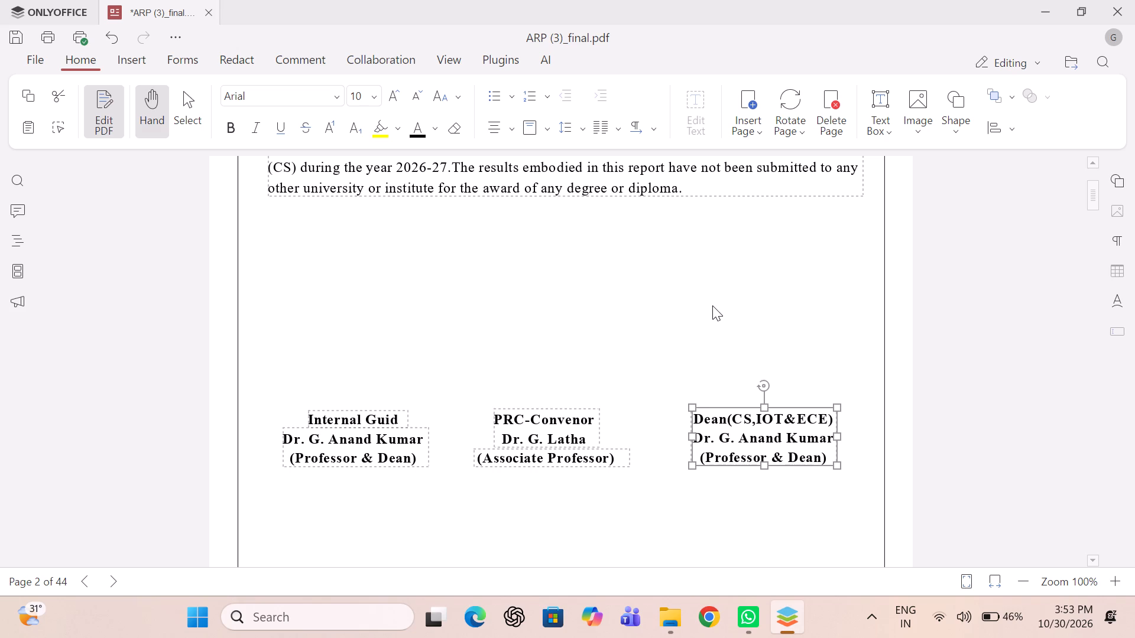
# Shift the PRC-Convenor text box and the "(Associate Professor)" line beneath it slightly to the right.
pyautogui.scroll(-1, 712, 305)
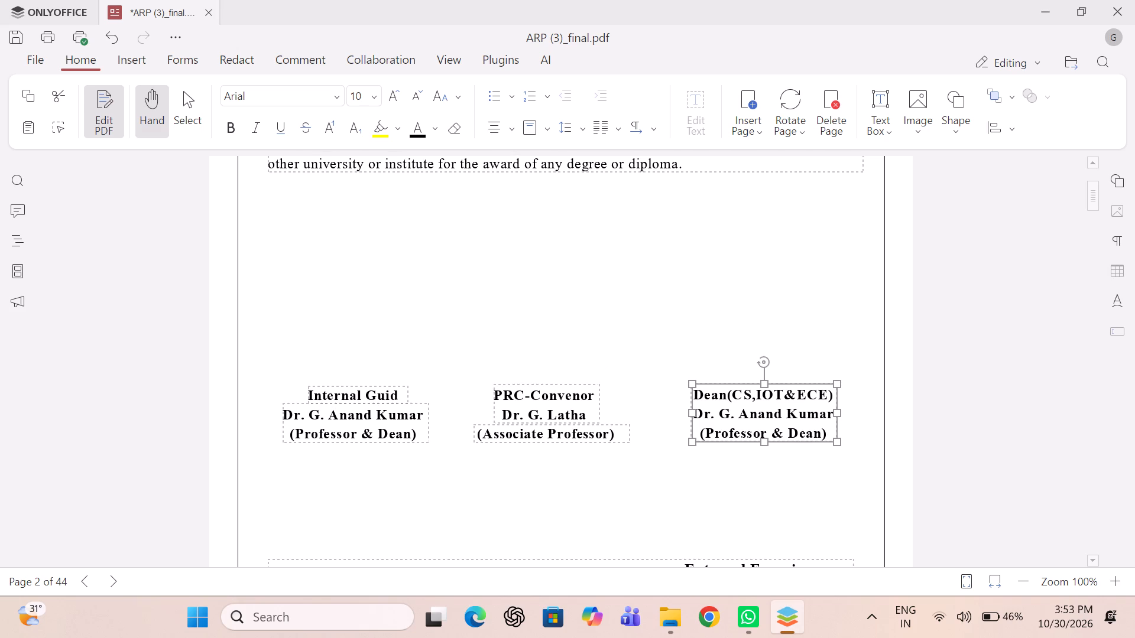
pyautogui.click(496, 398)
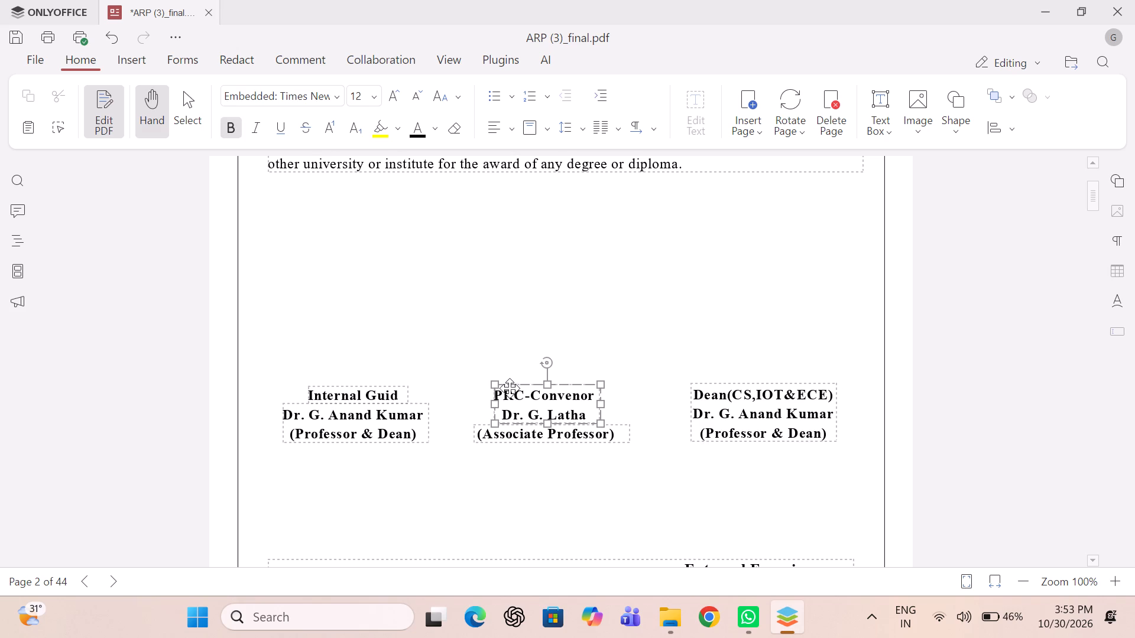
pyautogui.moveTo(508, 385); pyautogui.dragTo(516, 385)
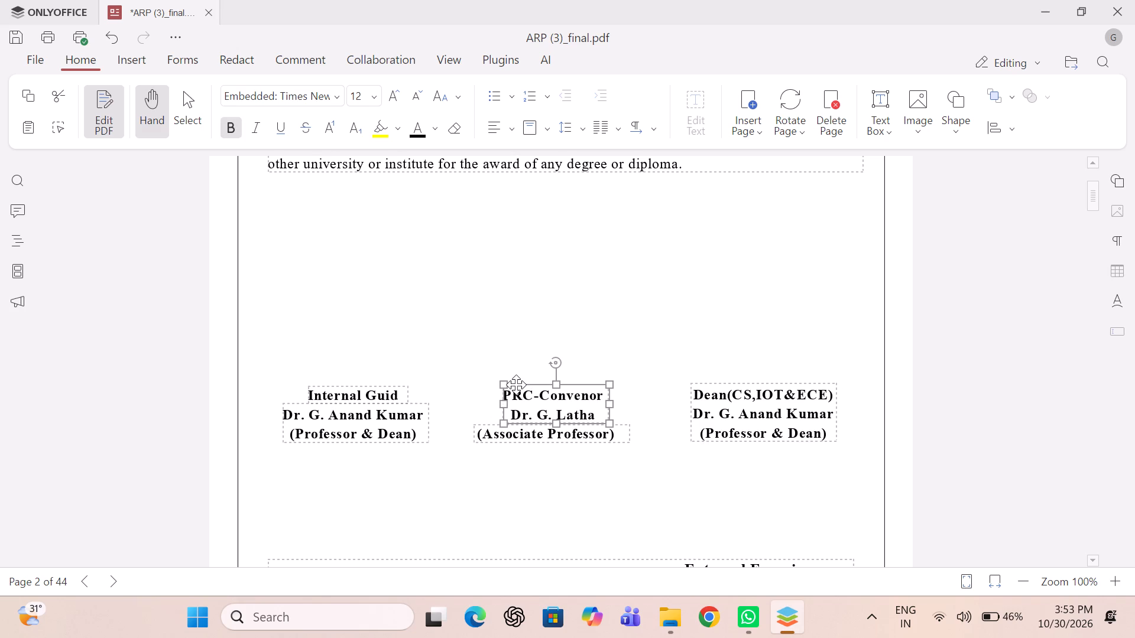
pyautogui.click(503, 430)
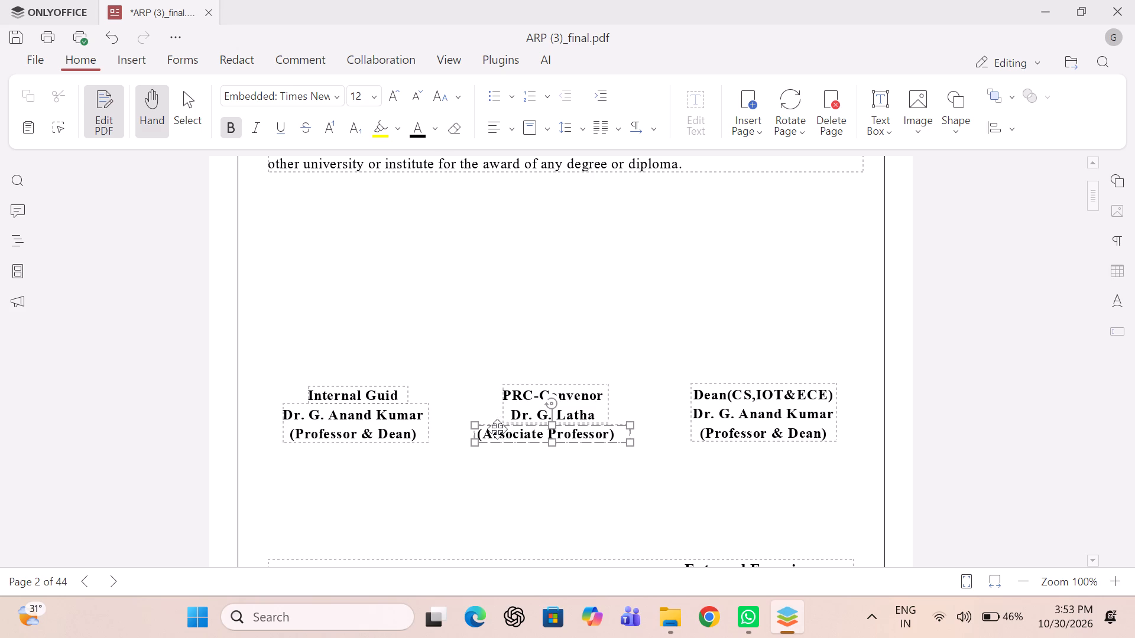
pyautogui.moveTo(497, 429); pyautogui.dragTo(510, 428)
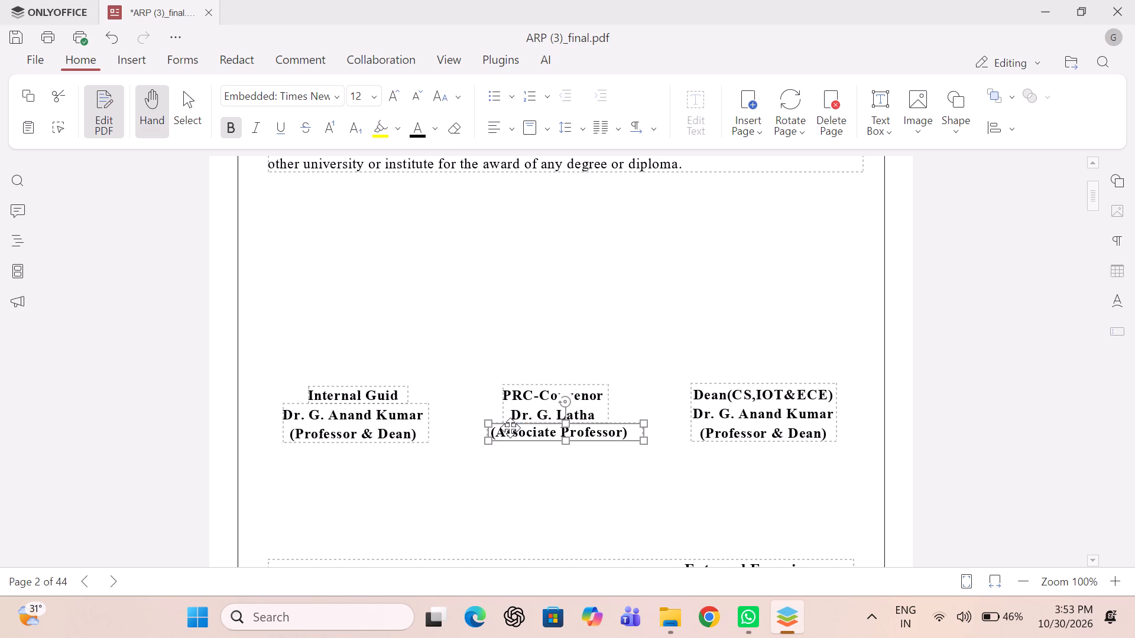
pyautogui.click(482, 334)
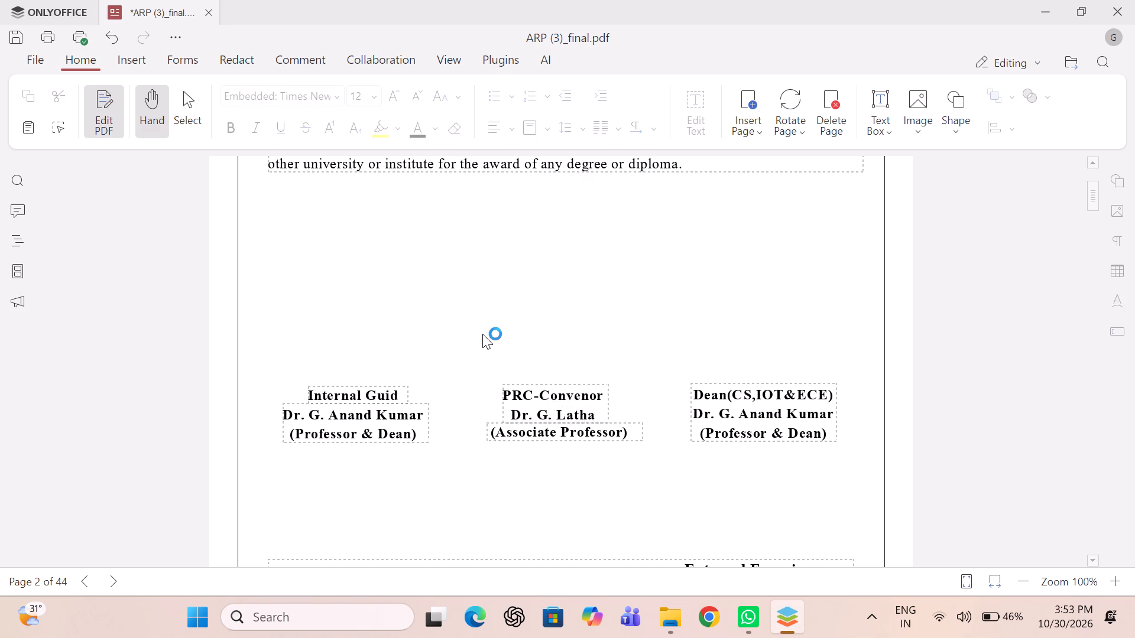
pyautogui.click(482, 334)
# Add four more spaces before "External Examiner" to indent it further beneath the Dean block.
pyautogui.scroll(-1, 482, 334)
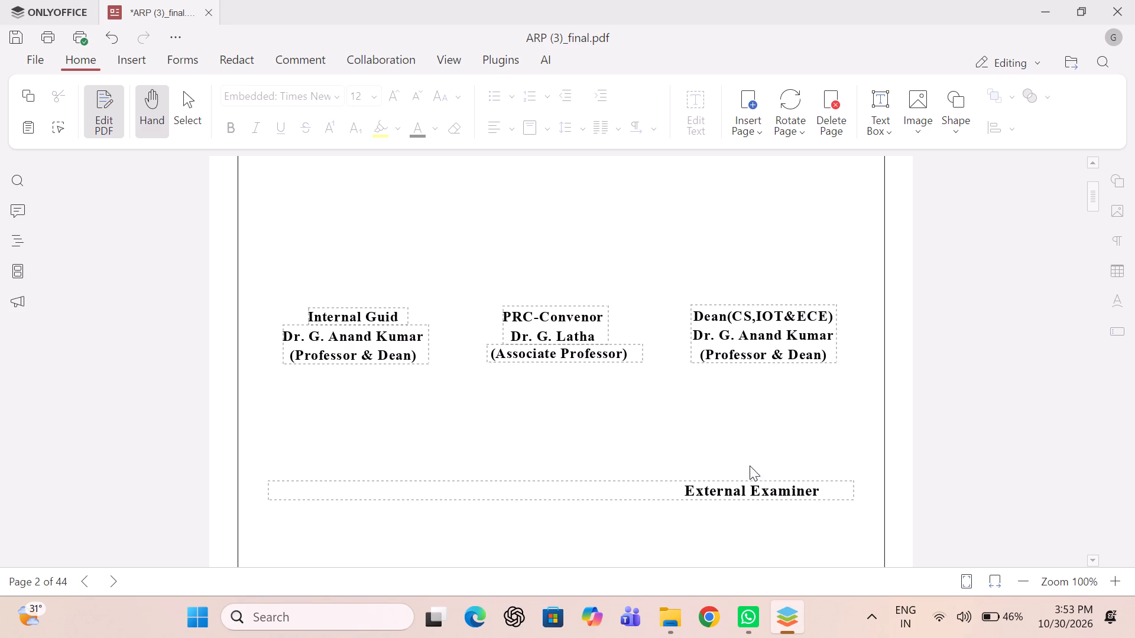
pyautogui.click(682, 489)
pyautogui.press('space')
pyautogui.press('space')
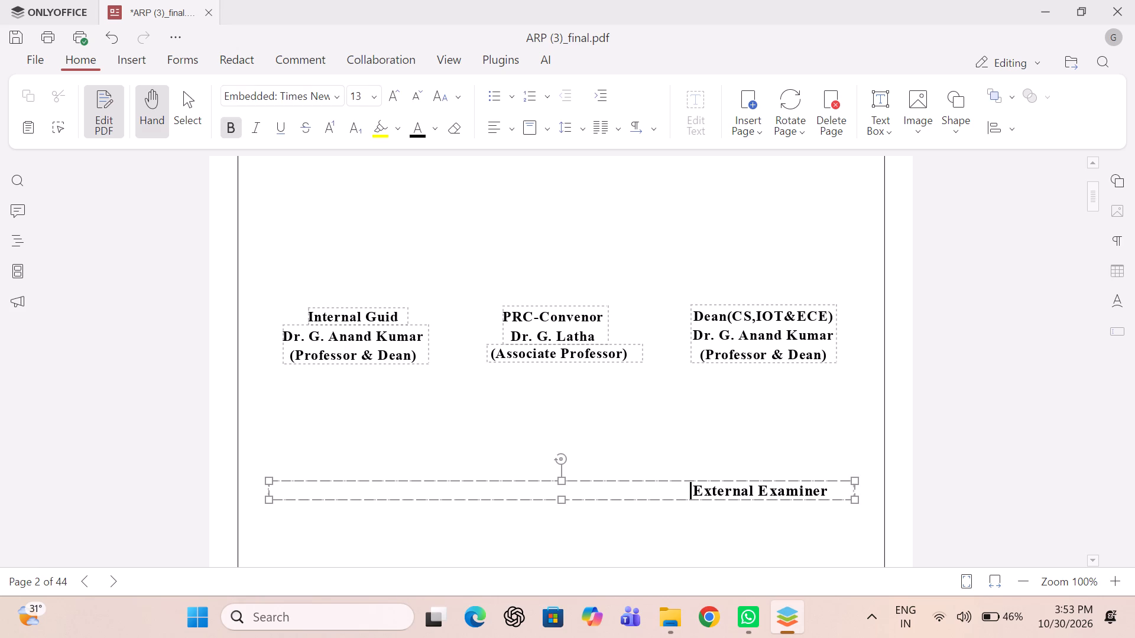
pyautogui.press('space')
pyautogui.press('space')
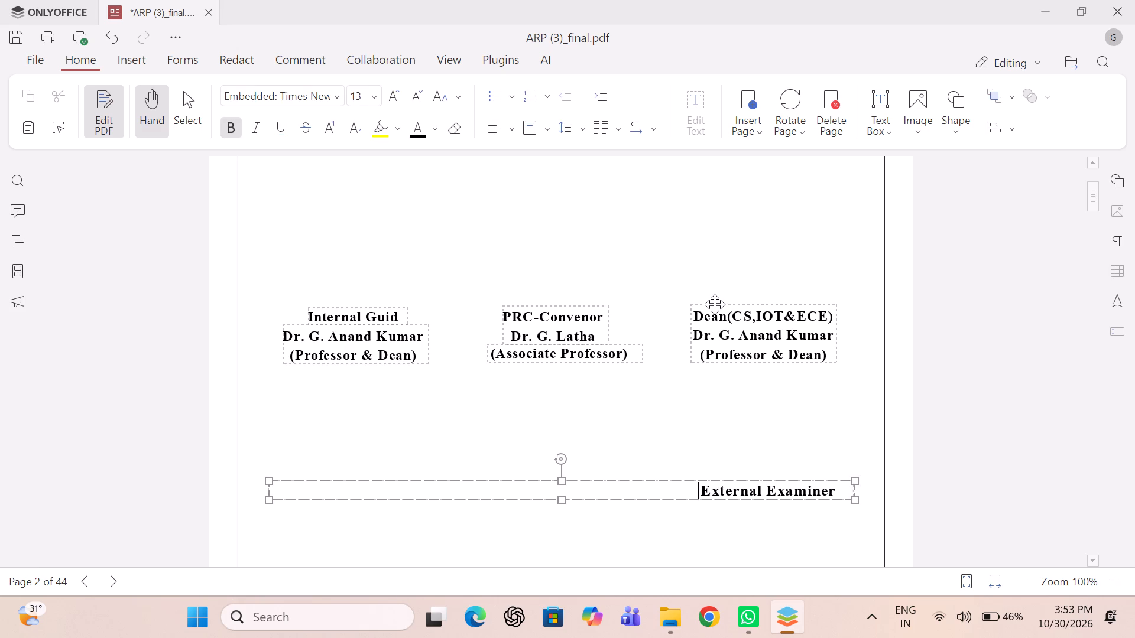
# Nudge the Dean(CS,IOT&ECE) block a little further right to line up with the External Examiner text.
pyautogui.moveTo(715, 304); pyautogui.dragTo(721, 304)
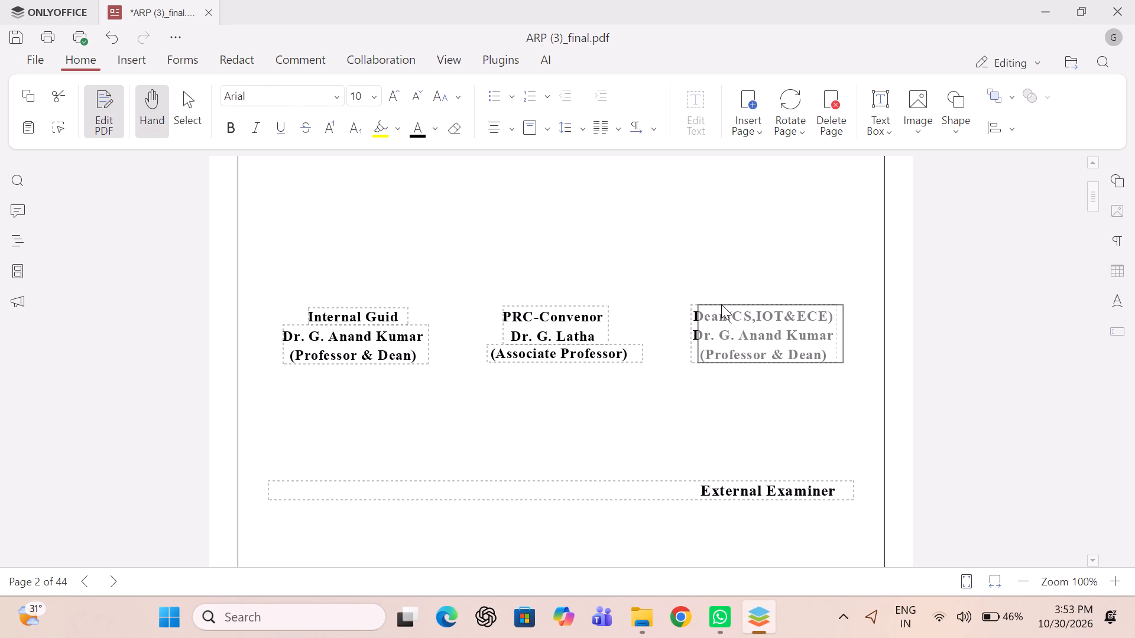
pyautogui.click(727, 289)
# Select the "(Associate Professor)" text box beneath the PRC-Convenor heading.
pyautogui.scroll(1, 727, 289)
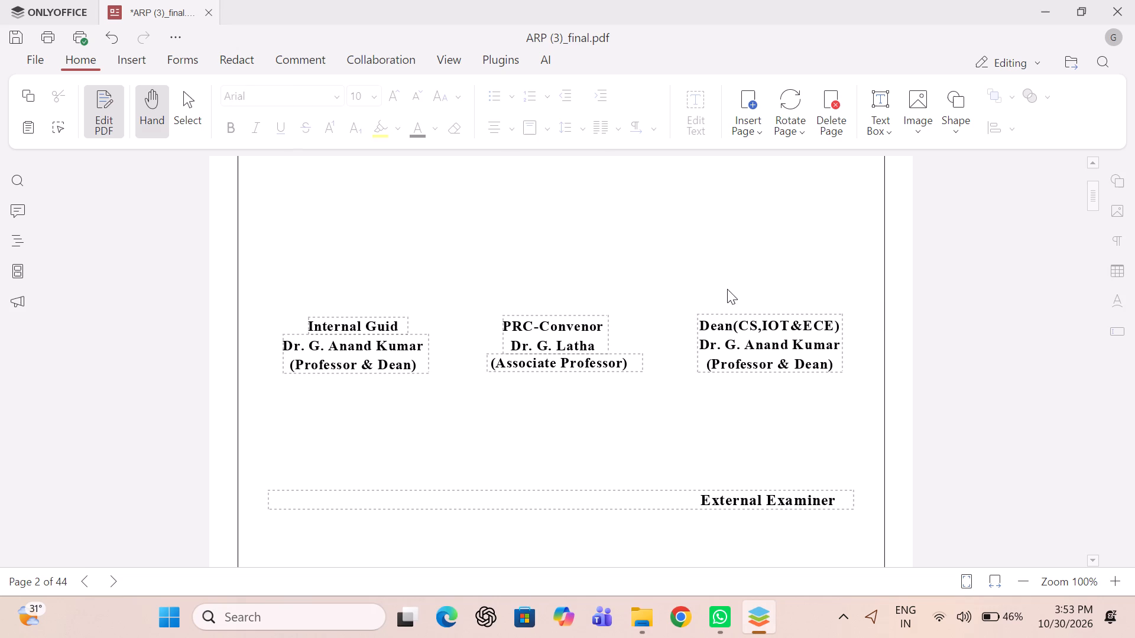
pyautogui.scroll(1, 727, 289)
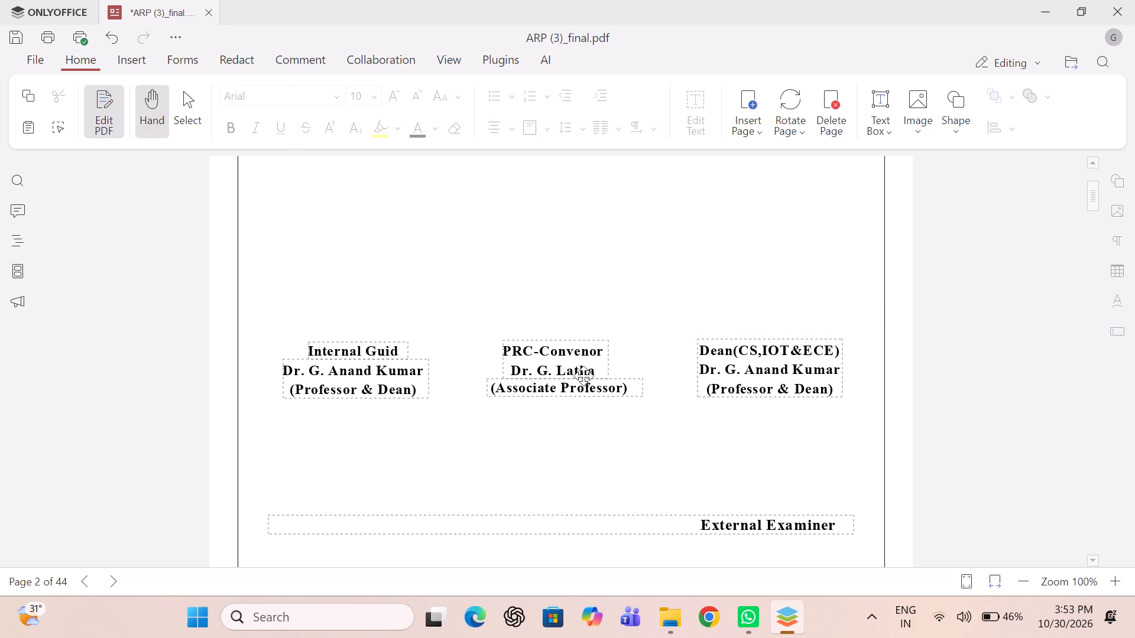
pyautogui.click(578, 384)
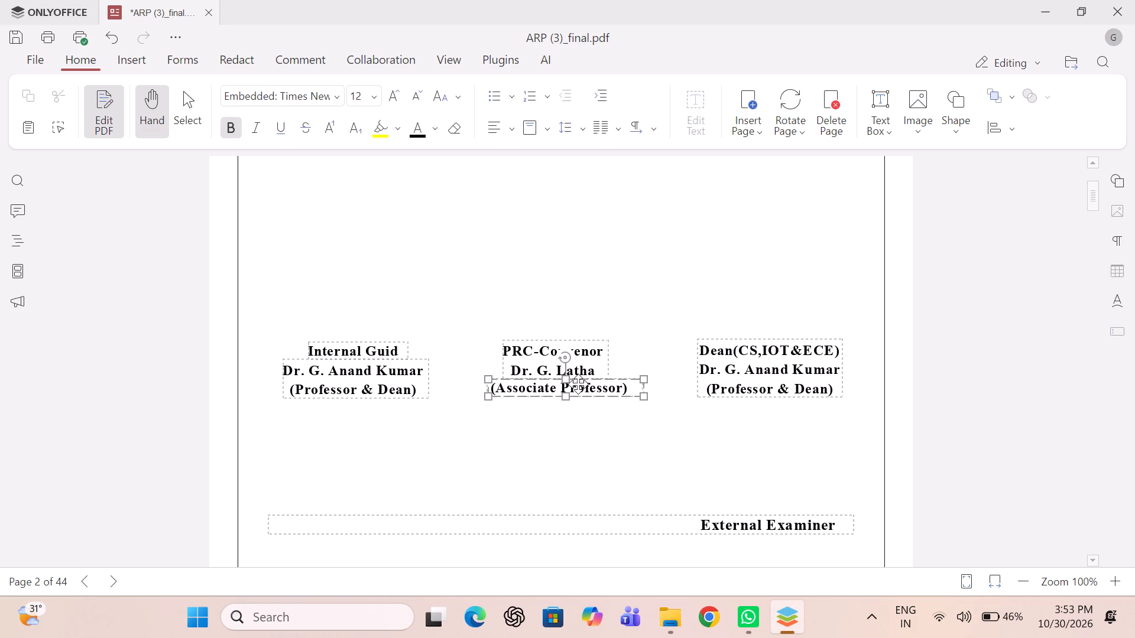
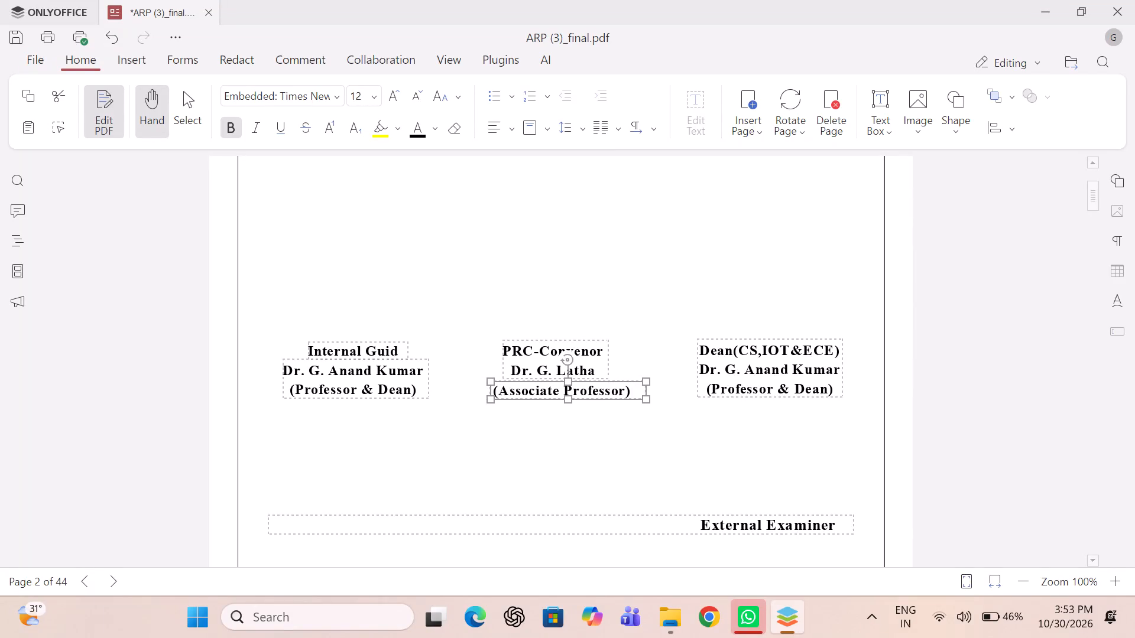
# Shift the PRC-Convenor text box slightly right so it sits centred above the "(Associate Professor)" line.
pyautogui.click(586, 338)
pyautogui.moveTo(586, 338); pyautogui.dragTo(594, 338)
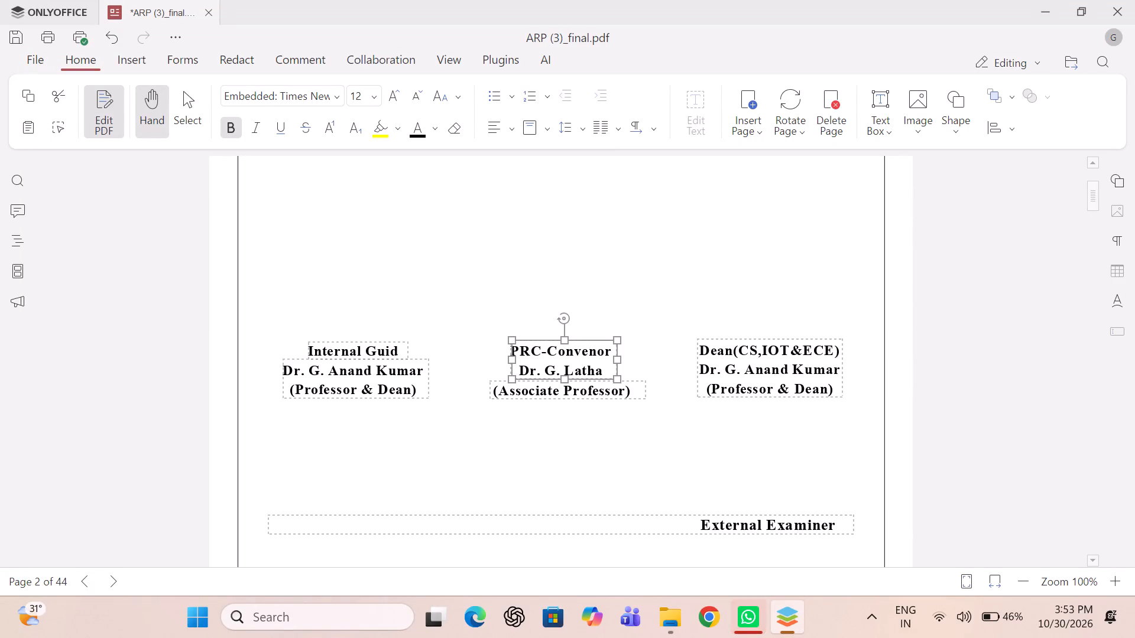
pyautogui.click(609, 432)
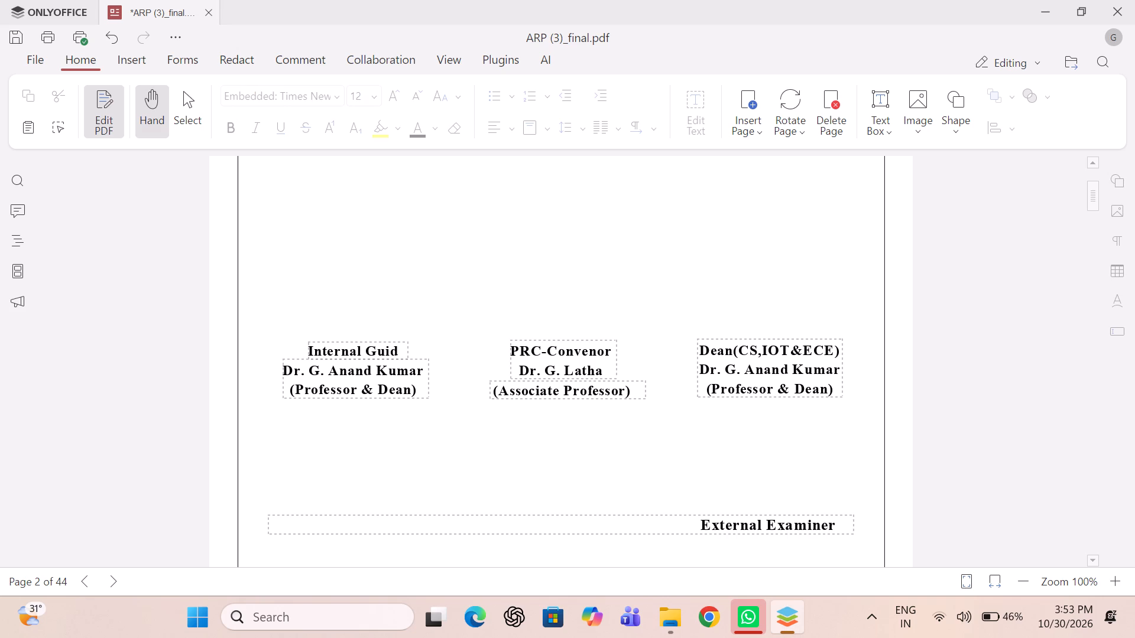
pyautogui.click(609, 432)
# Save the edited PDF report.
pyautogui.scroll(1, 520, 367)
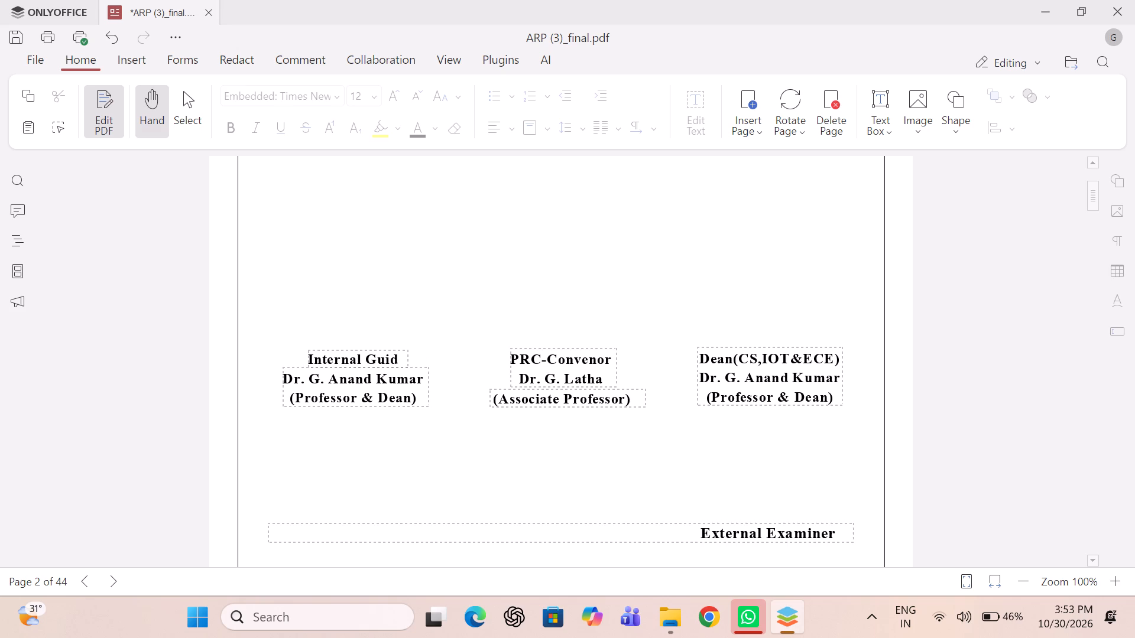
pyautogui.scroll(2, 520, 367)
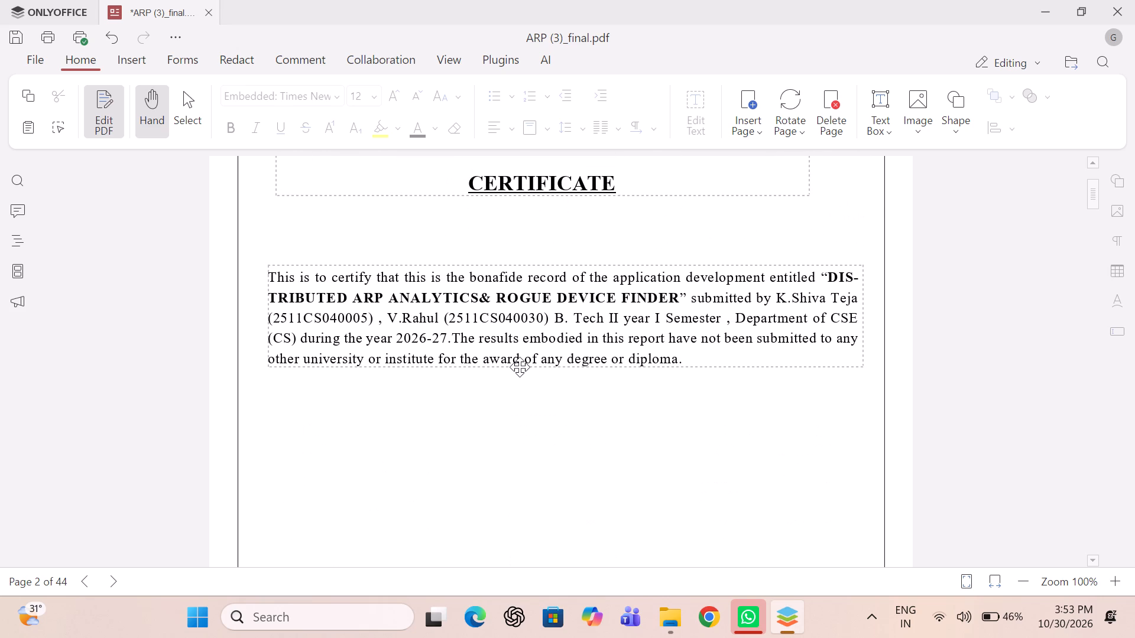
pyautogui.scroll(-4, 520, 367)
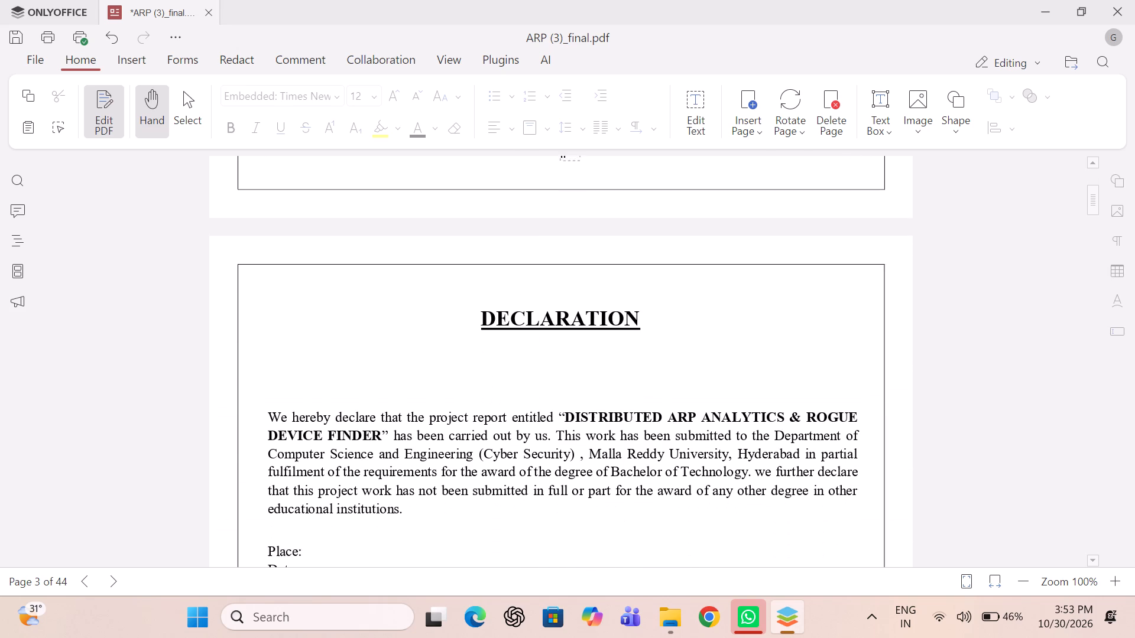
pyautogui.hotkey('ctrl', 's')
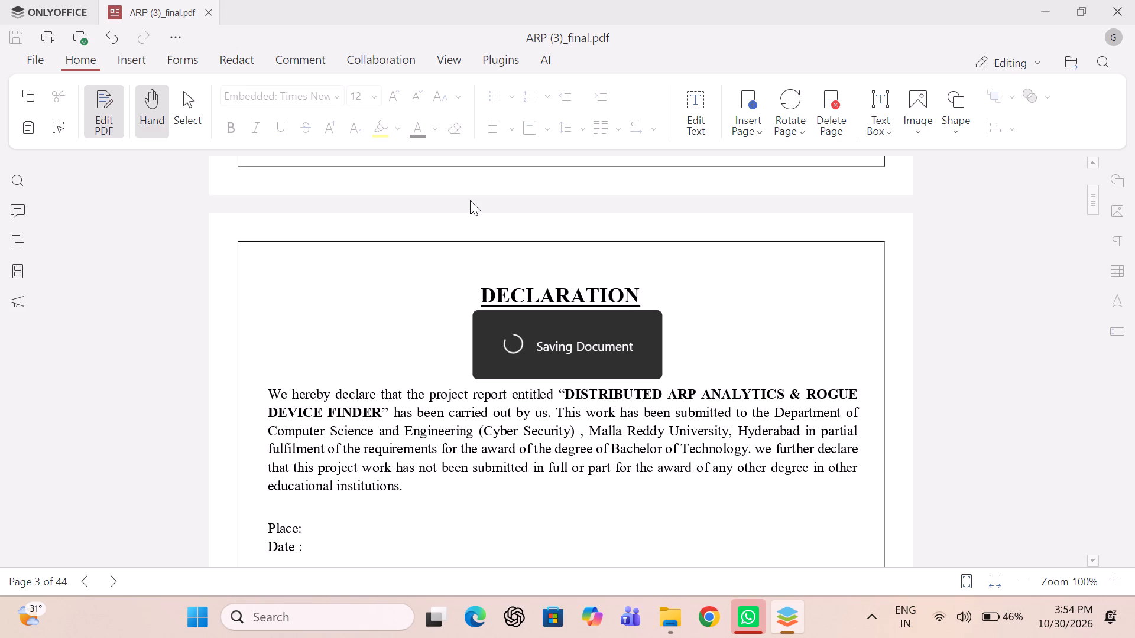
# Leave PDF editing mode and check the signature blocks, External Examiner line and certificate text on page 2.
pyautogui.click(111, 129)
pyautogui.scroll(4, 385, 287)
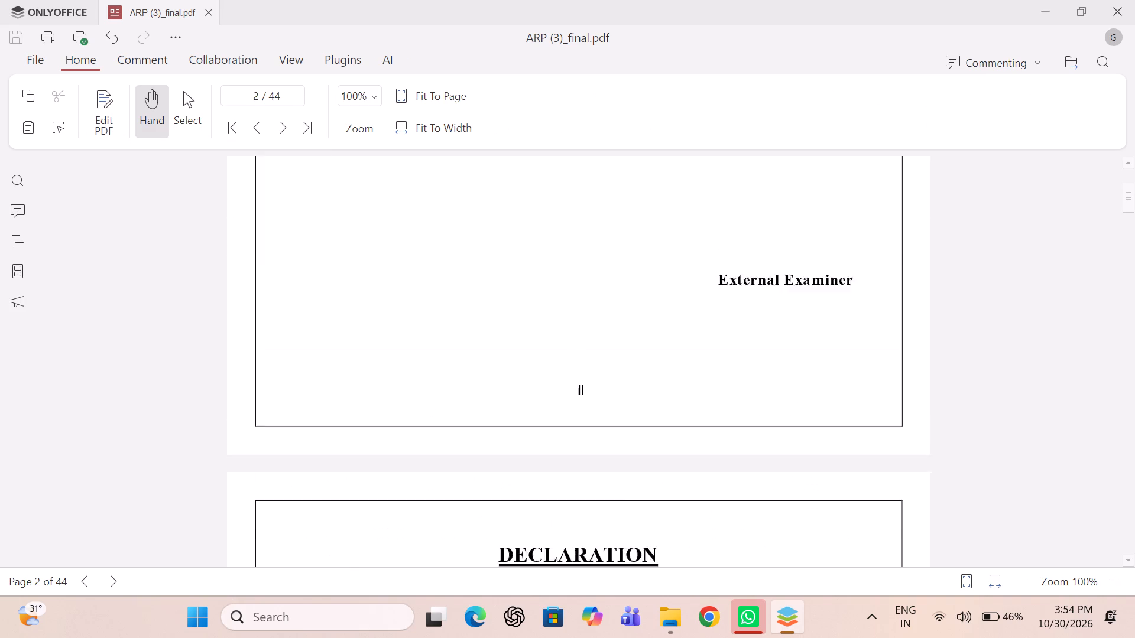
pyautogui.scroll(1, 385, 287)
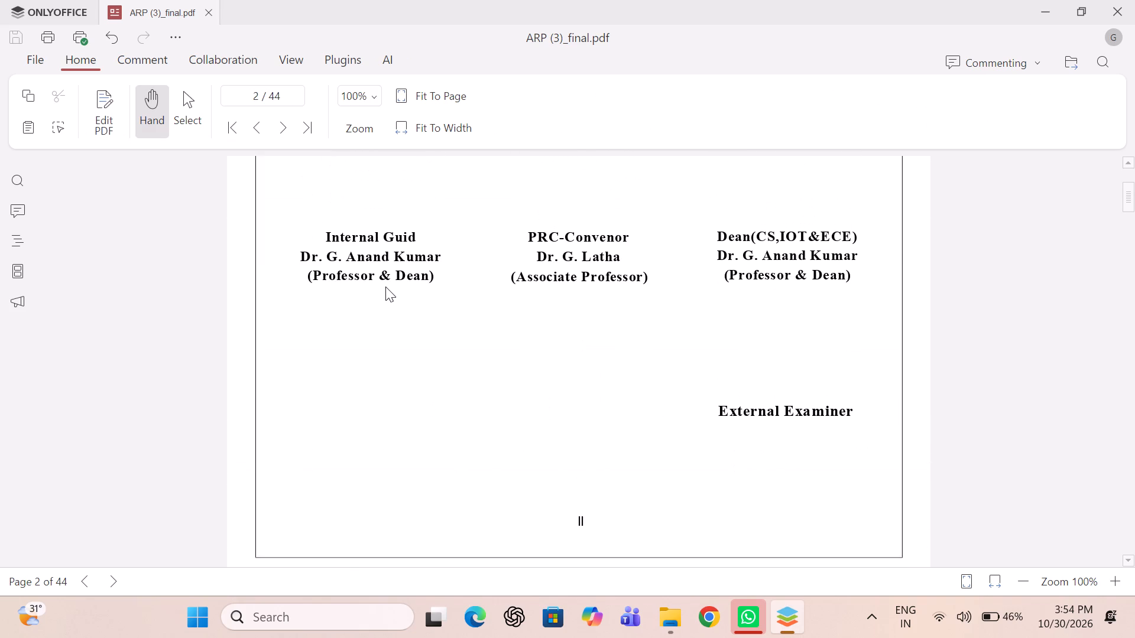
pyautogui.scroll(1, 385, 287)
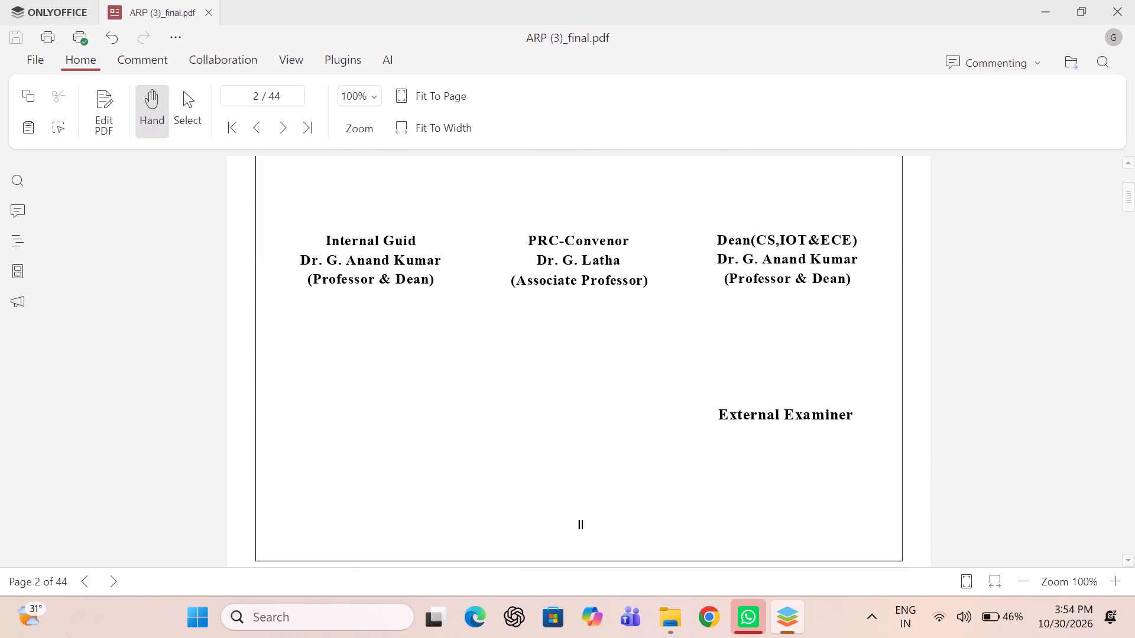
pyautogui.scroll(6, 385, 287)
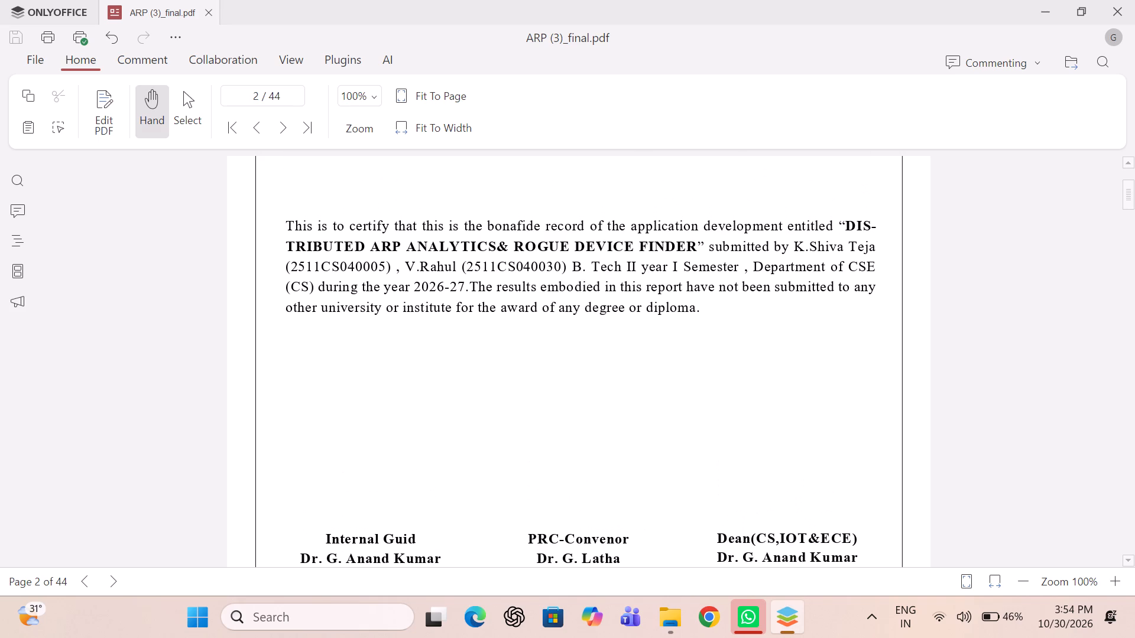
pyautogui.scroll(-1, 385, 287)
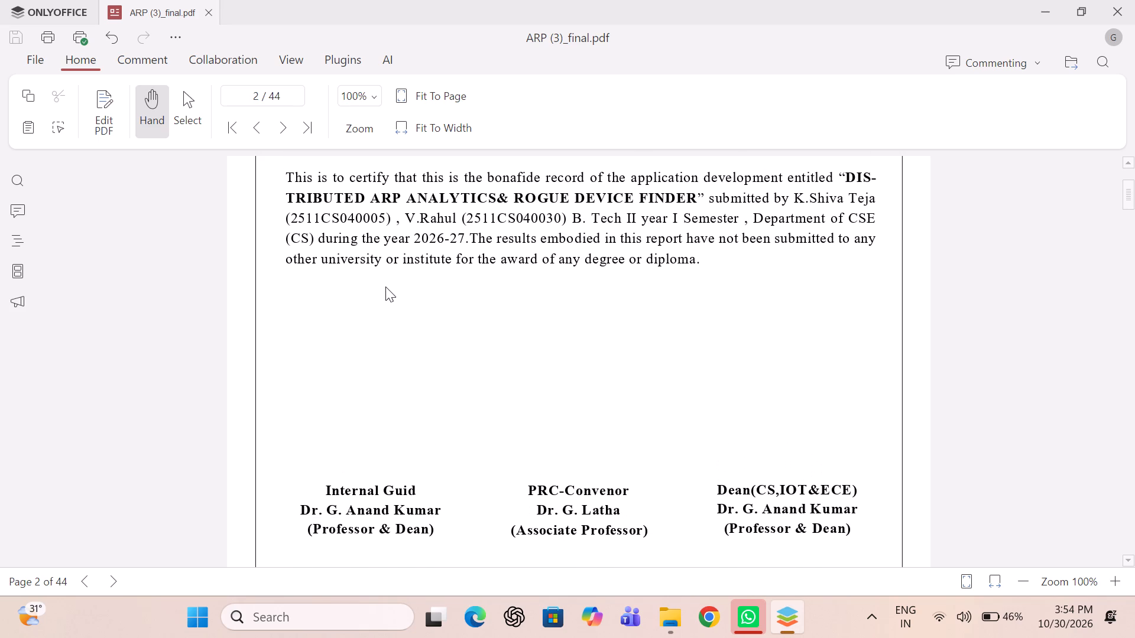
pyautogui.scroll(-1, 519, 457)
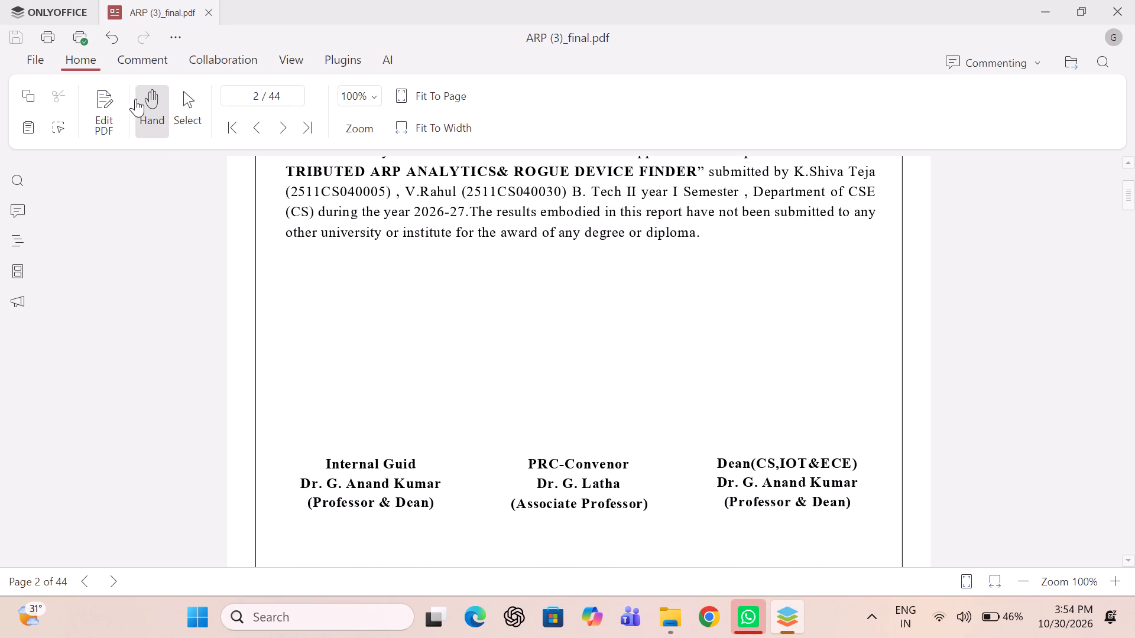
# Return to PDF editing and move the name and "(Professor & Dean)" text box beneath Internal Guid slightly down.
pyautogui.click(113, 103)
pyautogui.scroll(-1, 451, 269)
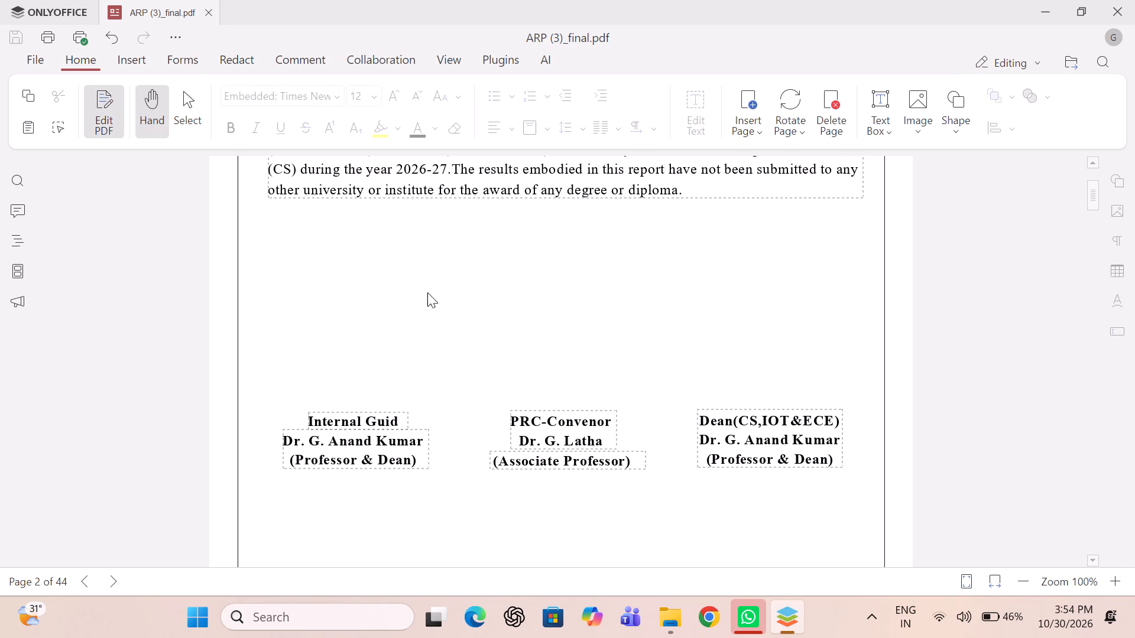
pyautogui.click(352, 443)
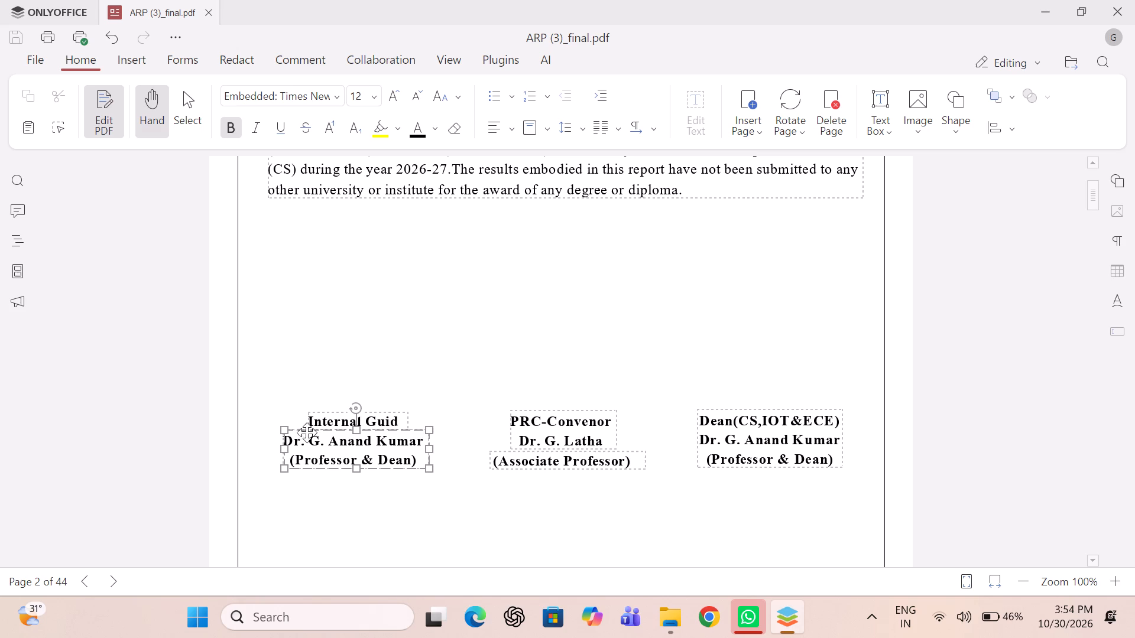
pyautogui.moveTo(300, 431); pyautogui.dragTo(300, 436)
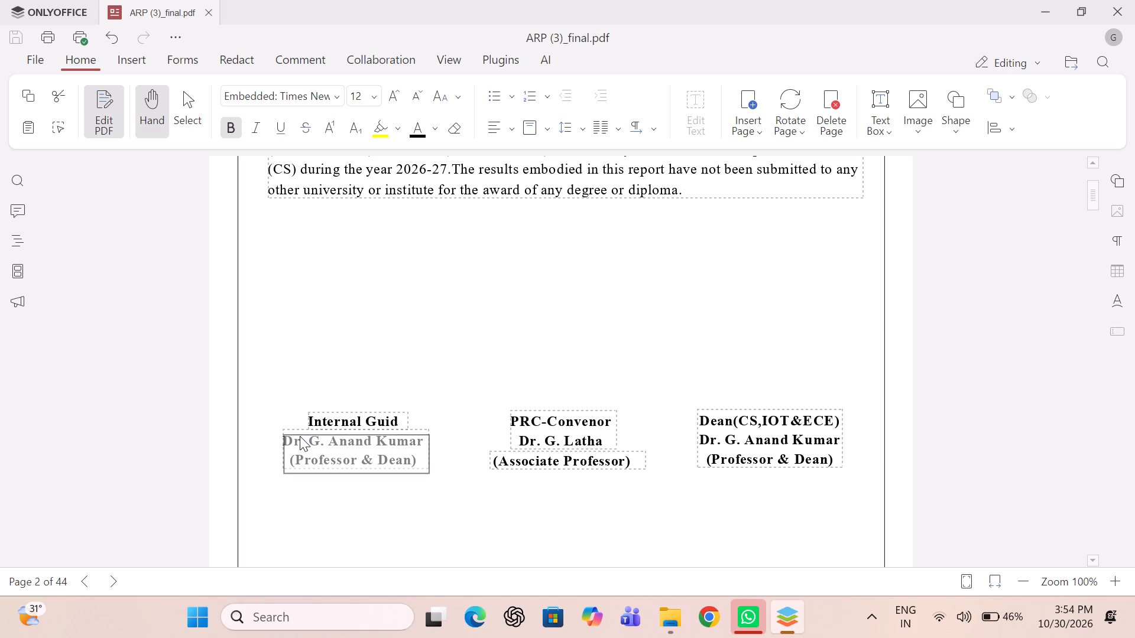
pyautogui.moveTo(300, 436); pyautogui.dragTo(300, 438)
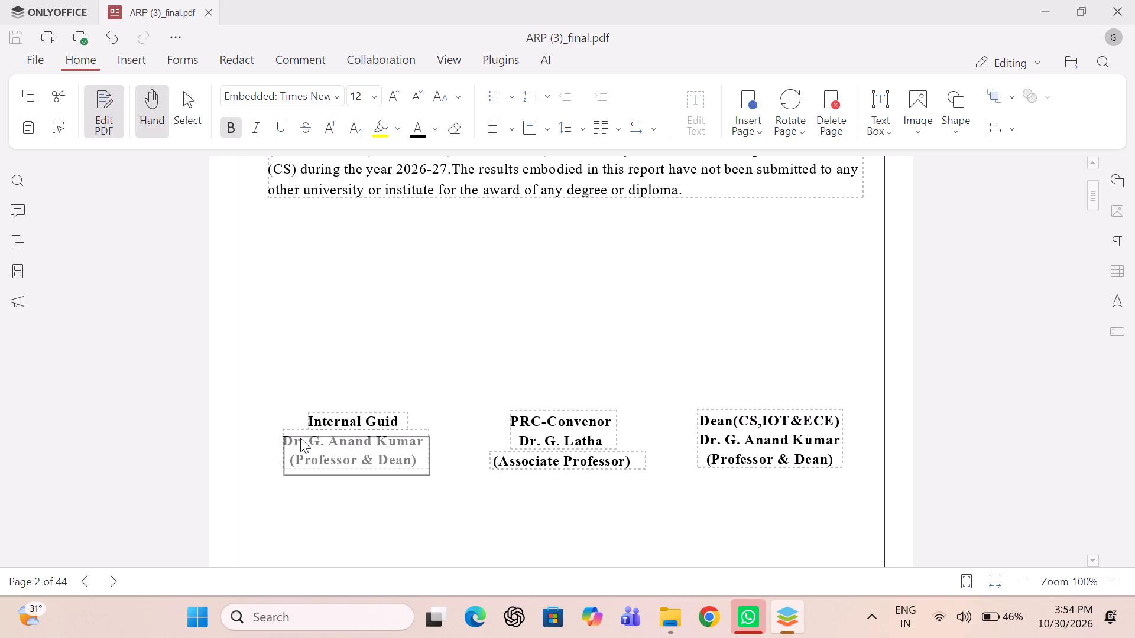
pyautogui.moveTo(300, 438); pyautogui.dragTo(301, 438)
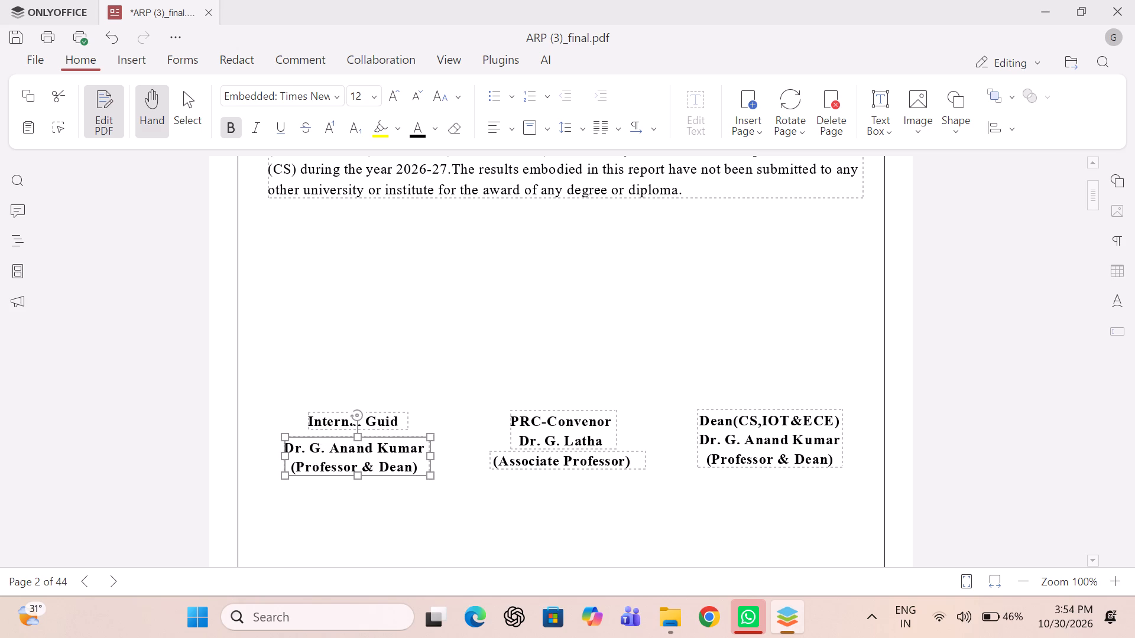
# Move the "(Associate Professor)" text box slightly down and right beneath the PRC-Convenor block.
pyautogui.click(527, 457)
pyautogui.click(531, 455)
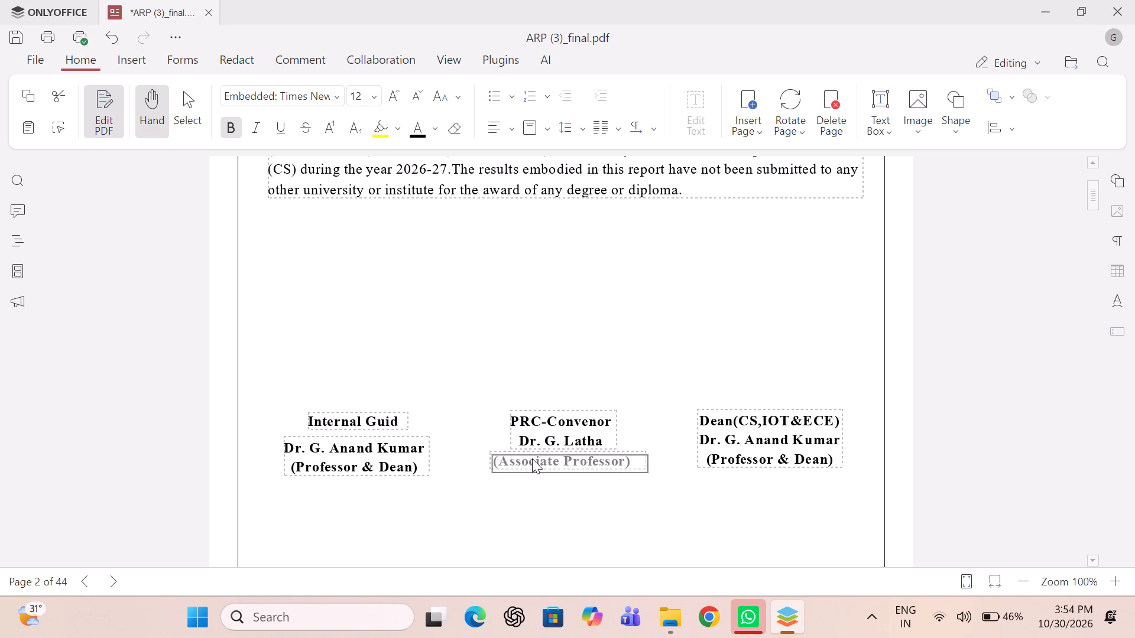
pyautogui.click(479, 407)
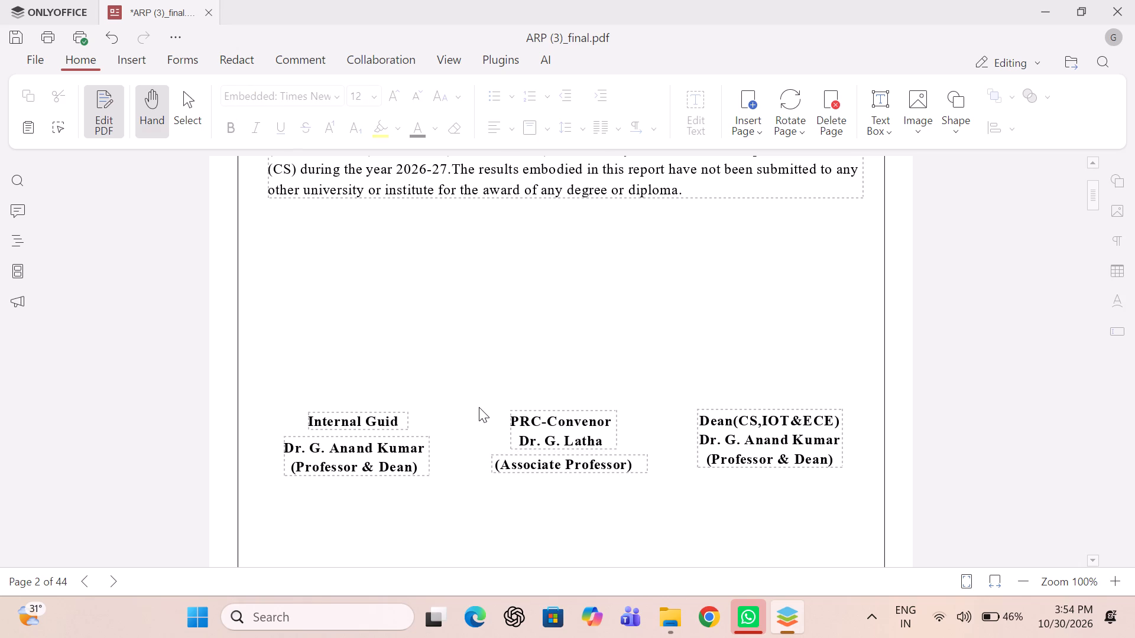
pyautogui.click(479, 407)
# Leave PDF editing mode and look through pages 1 to 4, from the cover page to the acknowledgement.
pyautogui.click(91, 126)
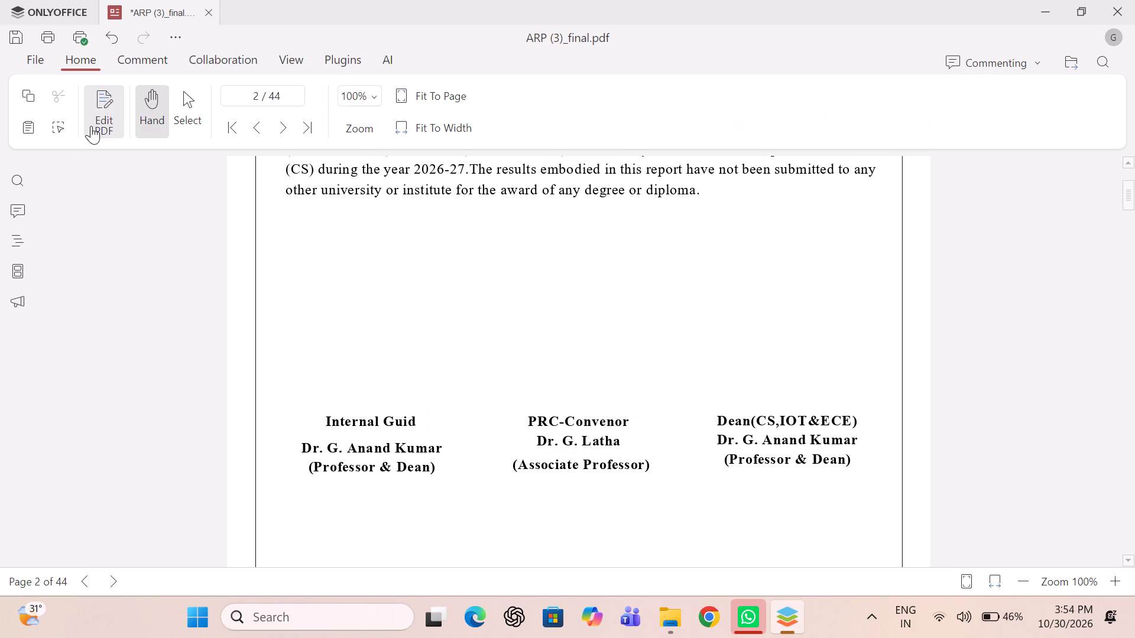
pyautogui.click(518, 286)
pyautogui.scroll(-1, 559, 395)
pyautogui.scroll(3, 559, 395)
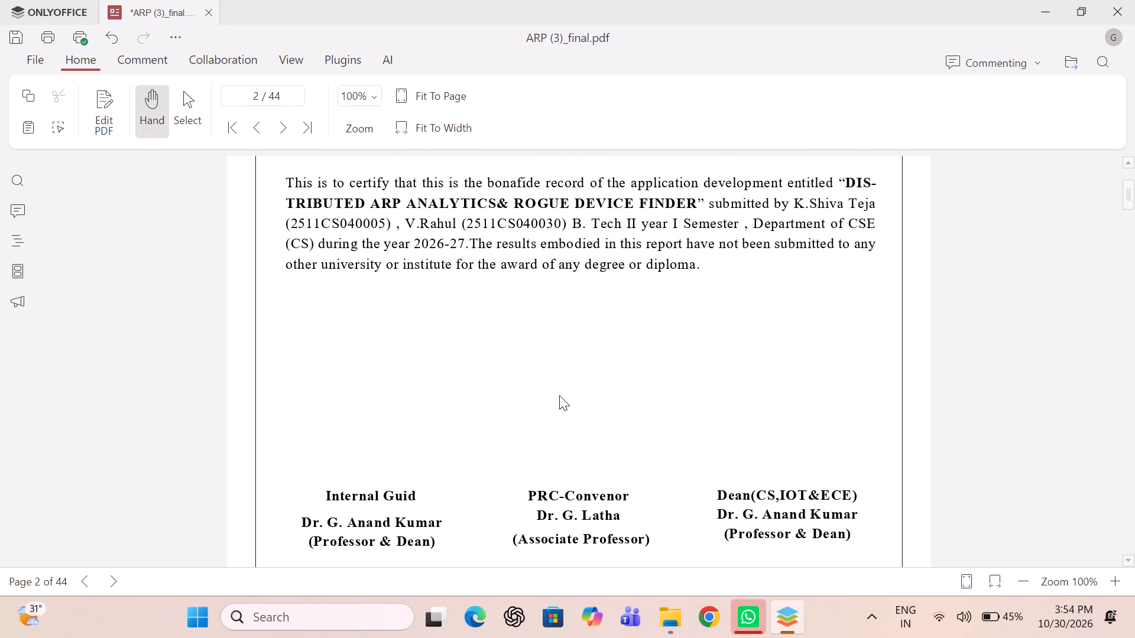
pyautogui.scroll(5, 559, 395)
pyautogui.scroll(-2, 559, 395)
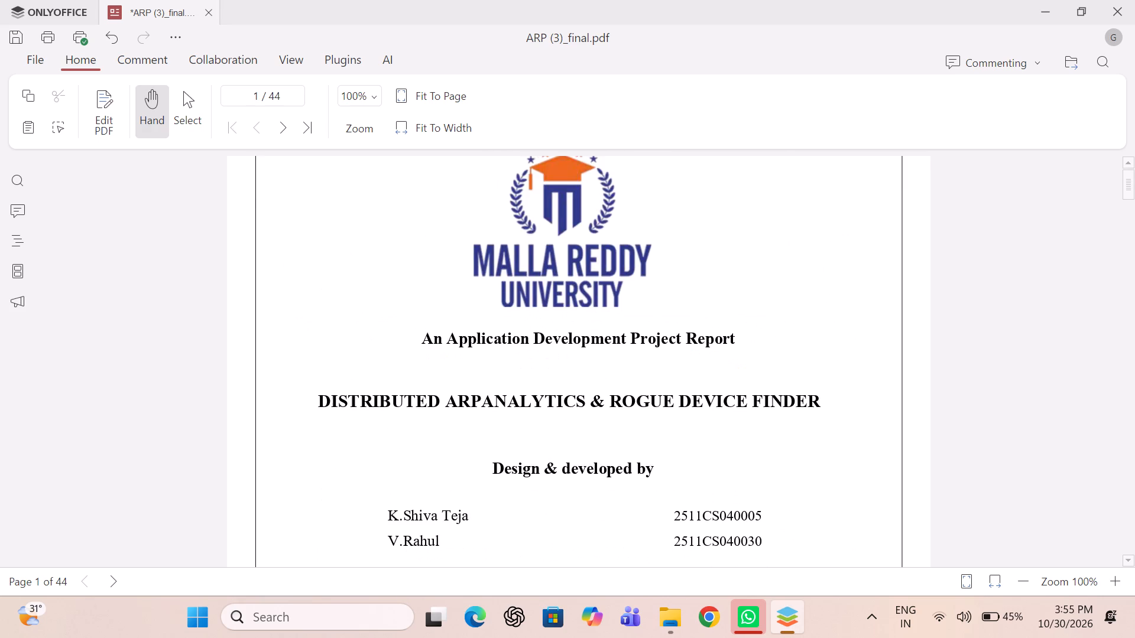
pyautogui.scroll(3, 559, 395)
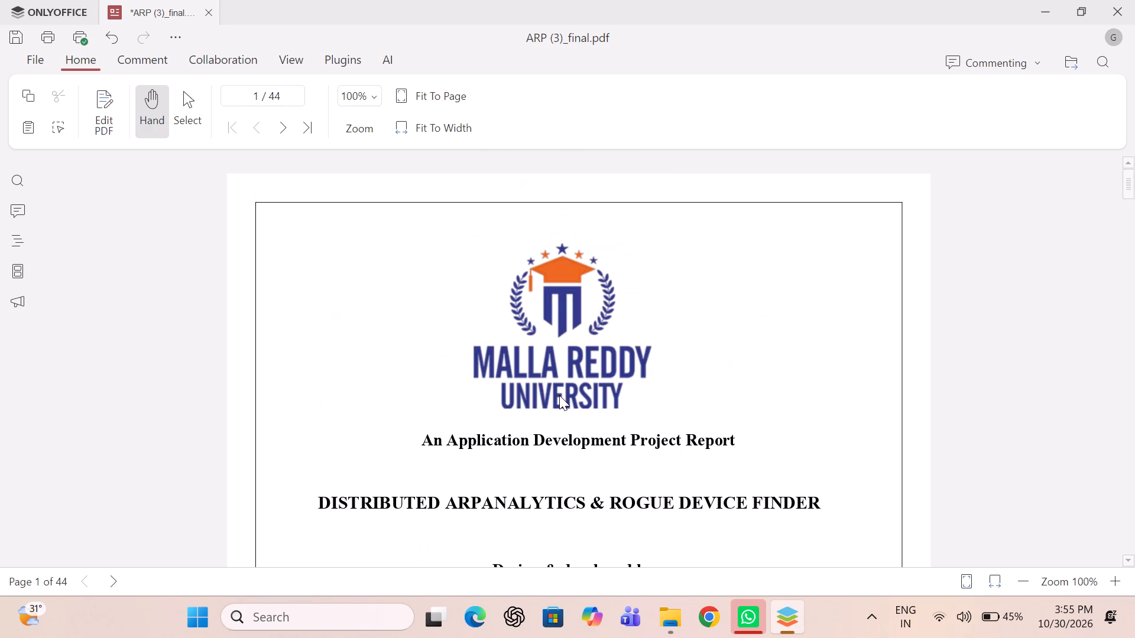
pyautogui.scroll(-2, 559, 395)
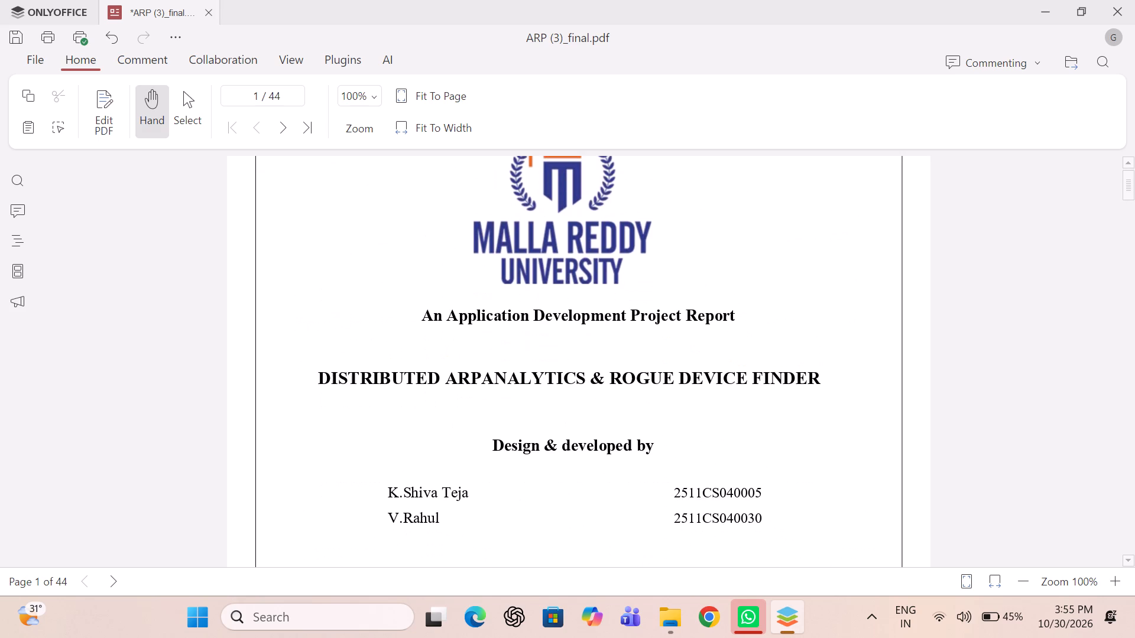
pyautogui.scroll(-2, 559, 395)
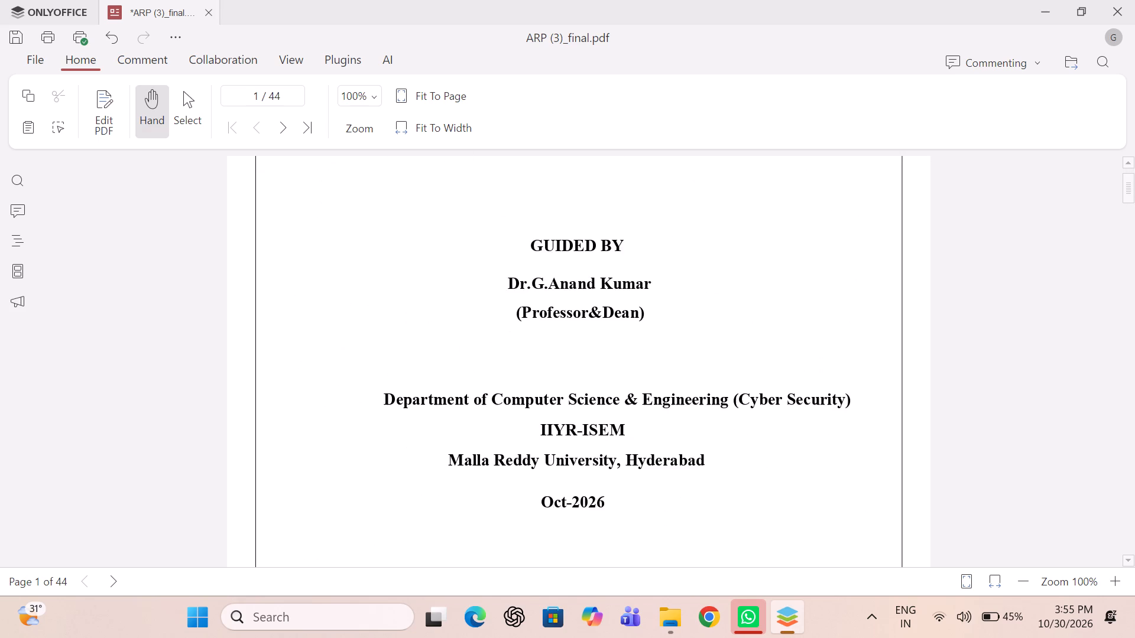
pyautogui.scroll(-5, 559, 395)
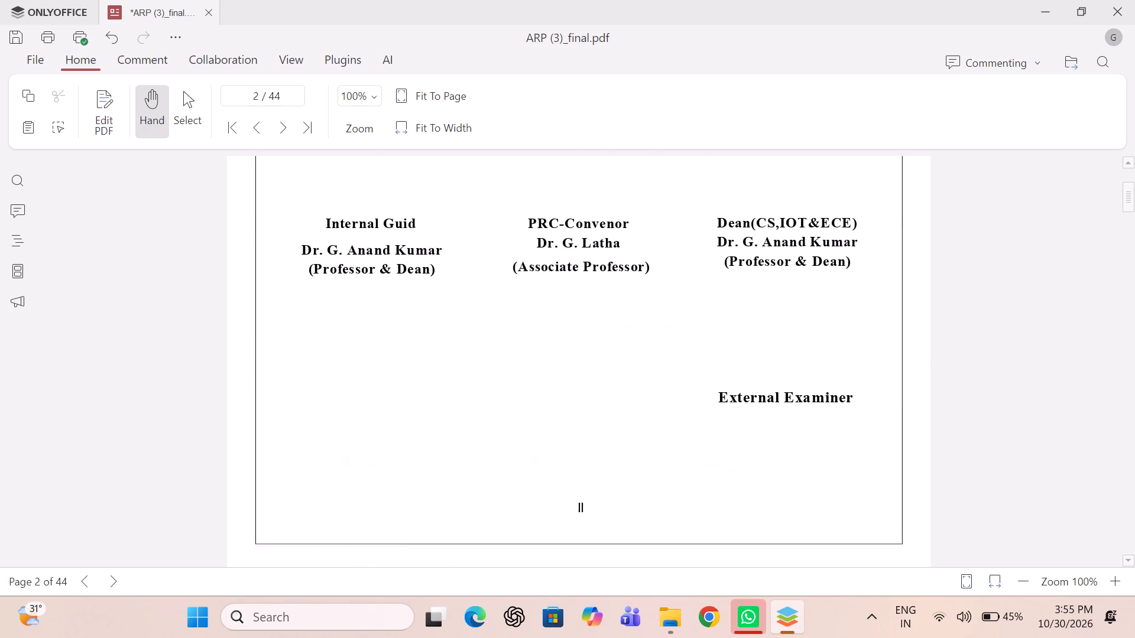
pyautogui.scroll(-4, 559, 395)
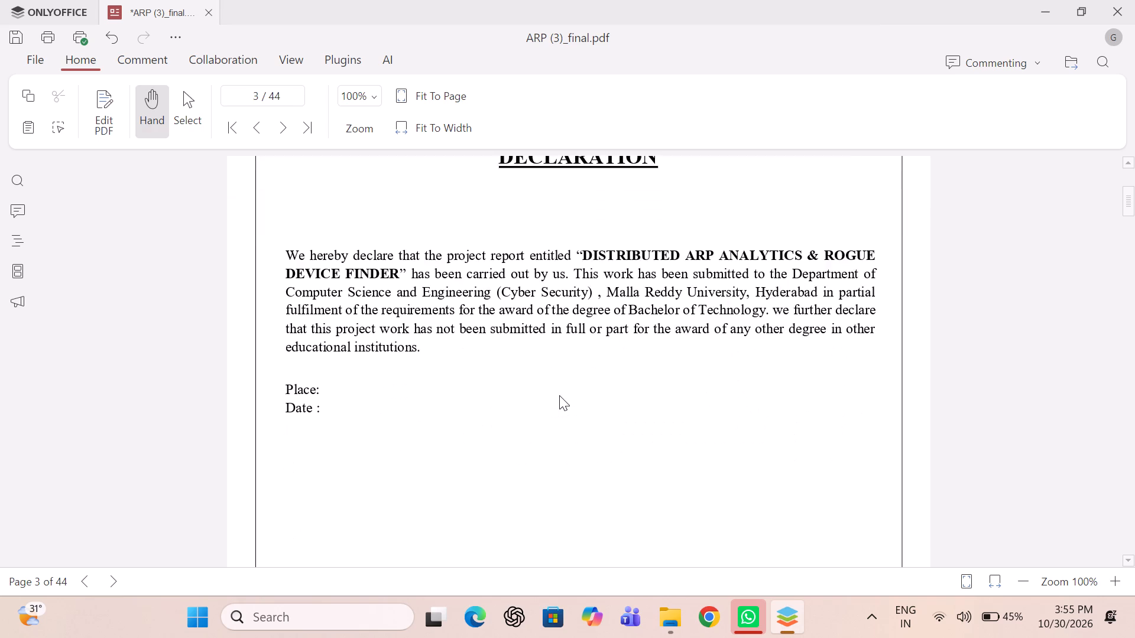
pyautogui.scroll(-6, 559, 395)
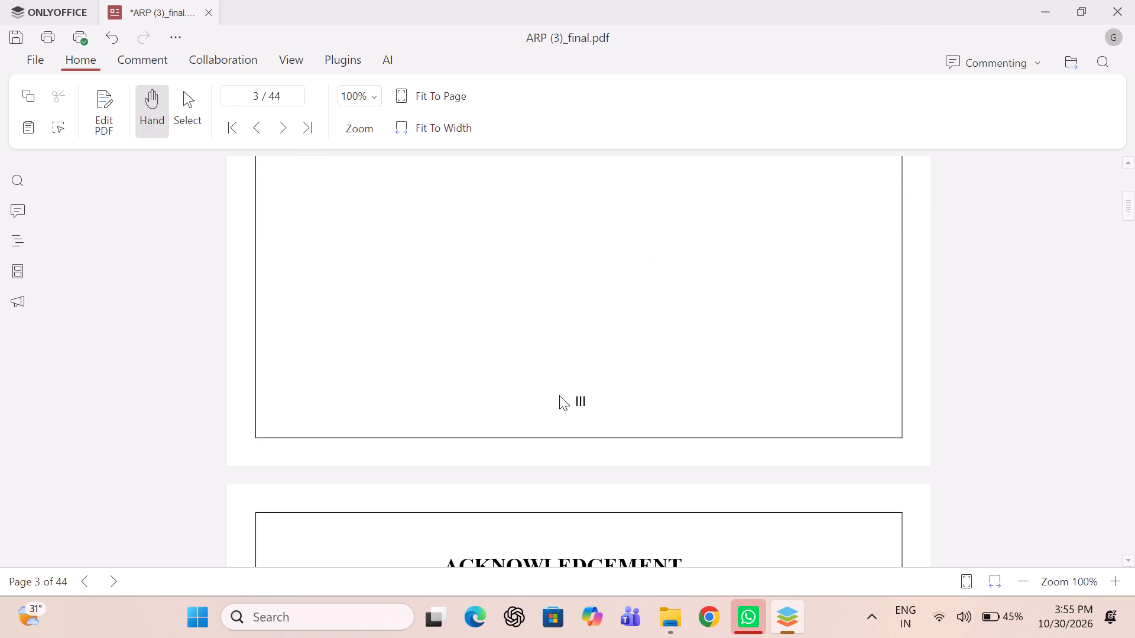
pyautogui.scroll(-3, 559, 395)
pyautogui.scroll(2, 559, 395)
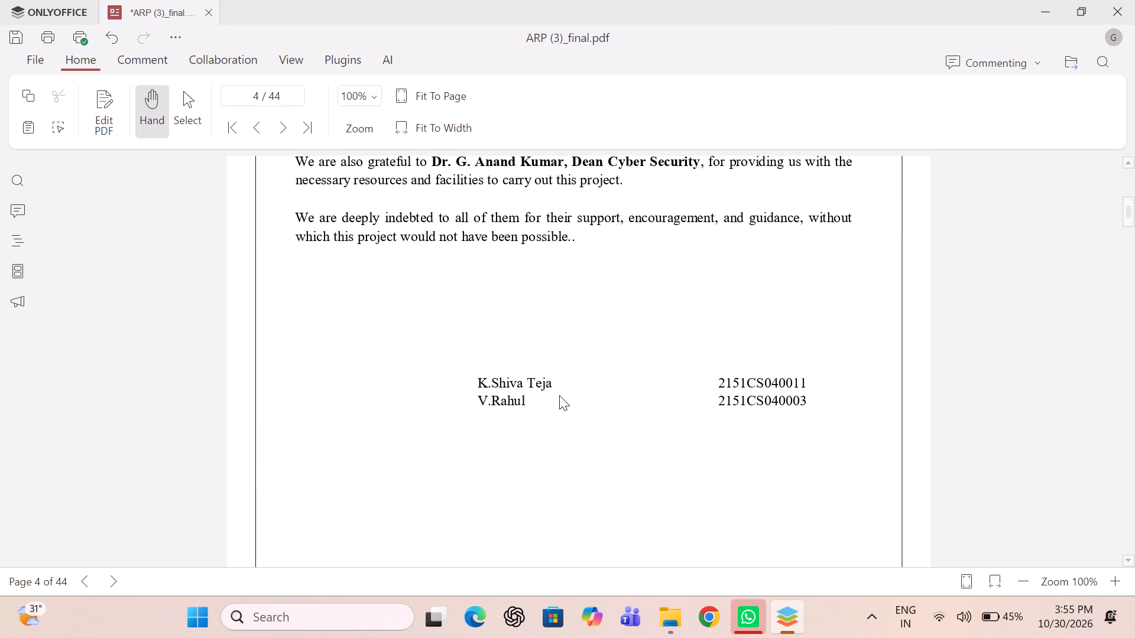
# Go back to page 2 and examine the spacing of the signature blocks and External Examiner line.
pyautogui.scroll(6, 559, 395)
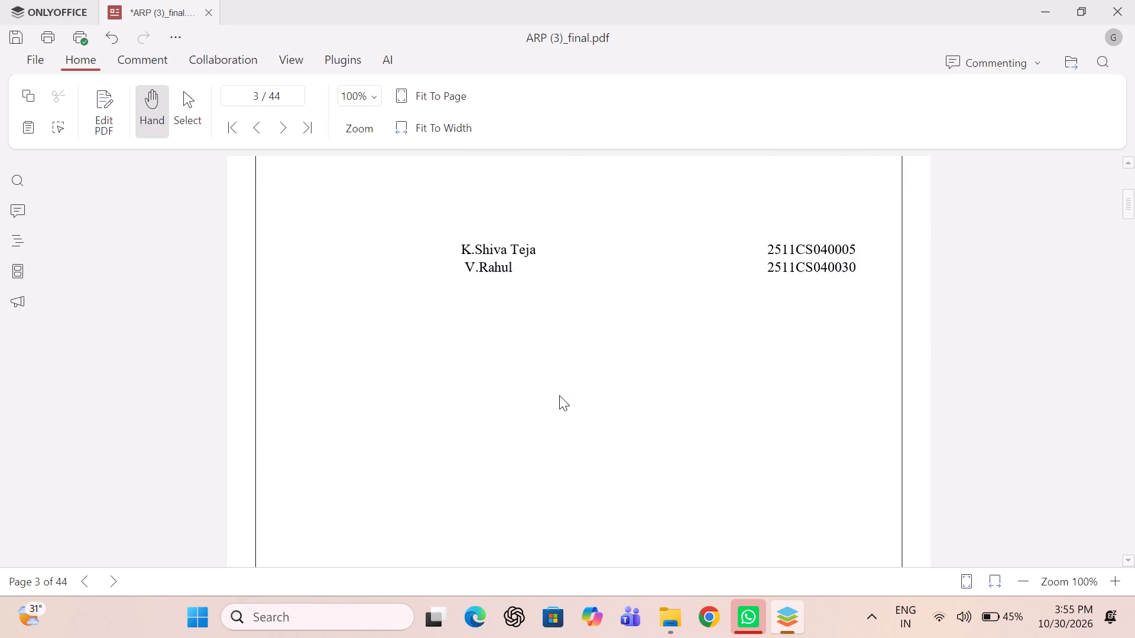
pyautogui.scroll(6, 559, 395)
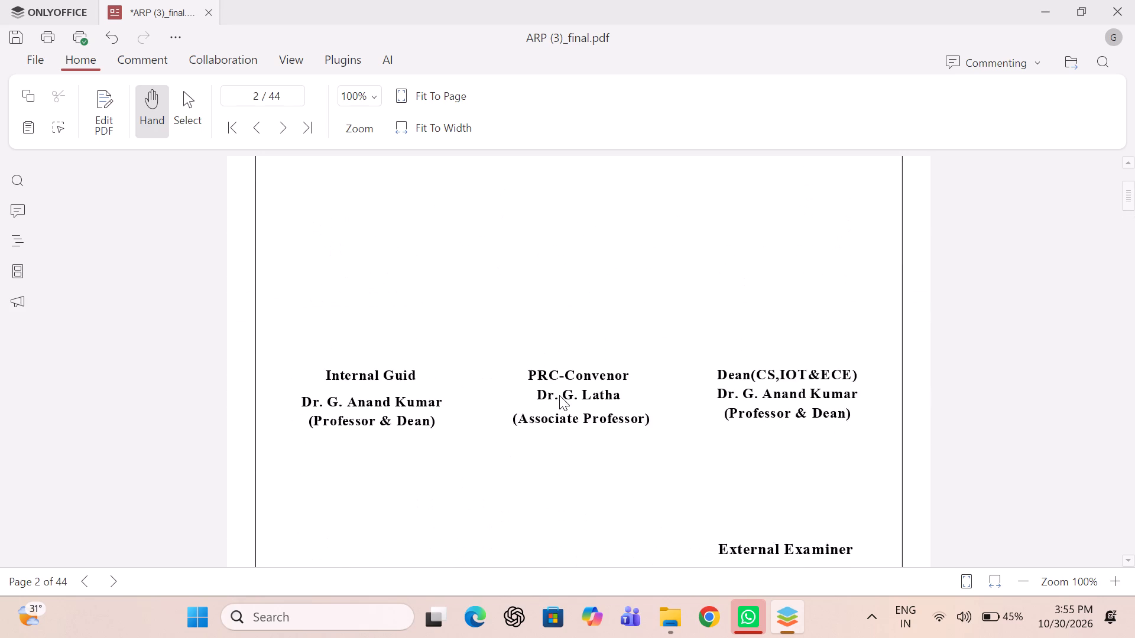
pyautogui.scroll(1, 559, 395)
pyautogui.scroll(-3, 559, 395)
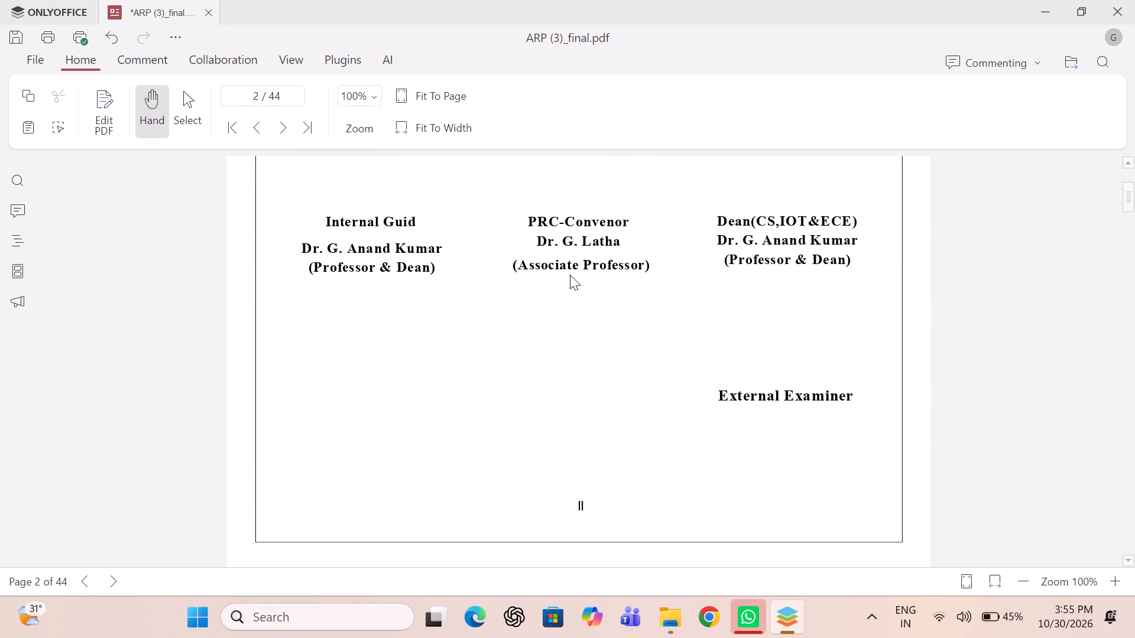
# Undo the latest position changes to the three signature blocks and the External Examiner line on page 2.
pyautogui.hotkey('ctrl', 'z')
pyautogui.hotkey('ctrl', 'z')
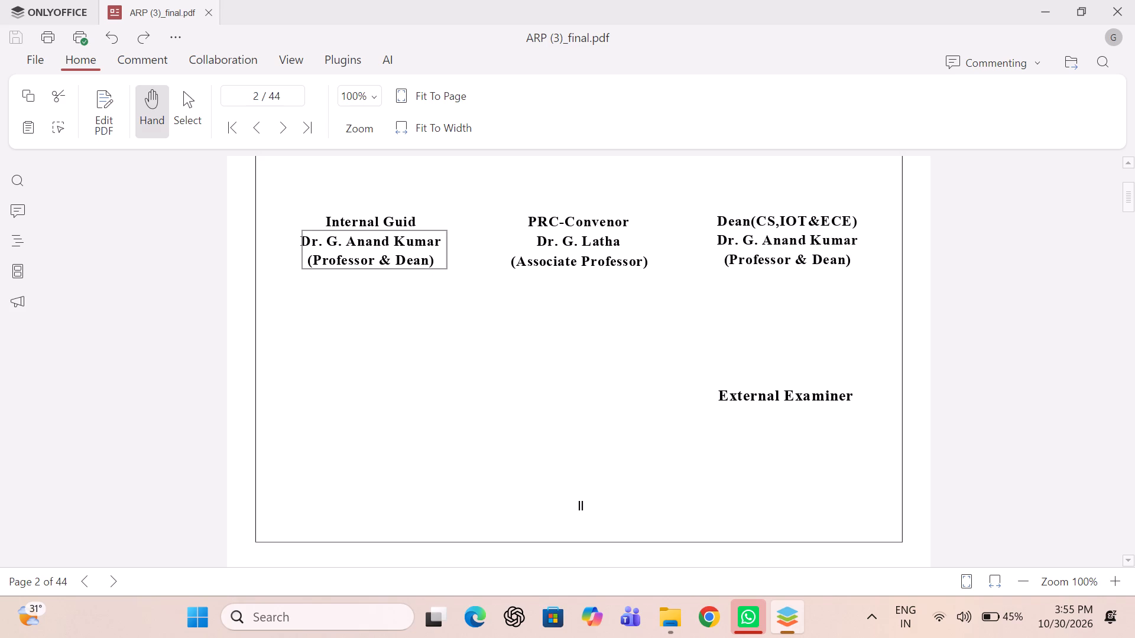
pyautogui.hotkey('ctrl', 'z')
pyautogui.hotkey('ctrl', 'z')
pyautogui.hotkey('ctrl', 'z')
pyautogui.hotkey('ctrl', 'z')
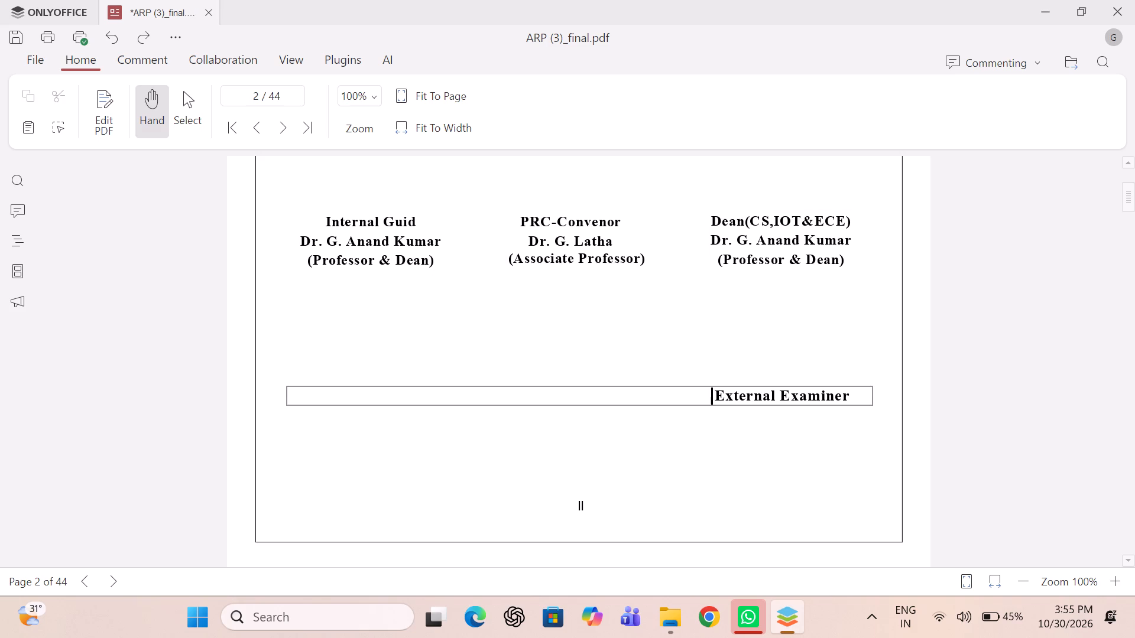
pyautogui.click(571, 305)
# Examine the certificate page from heading to External Examiner line, checking how the signature blocks line up.
pyautogui.scroll(4, 571, 305)
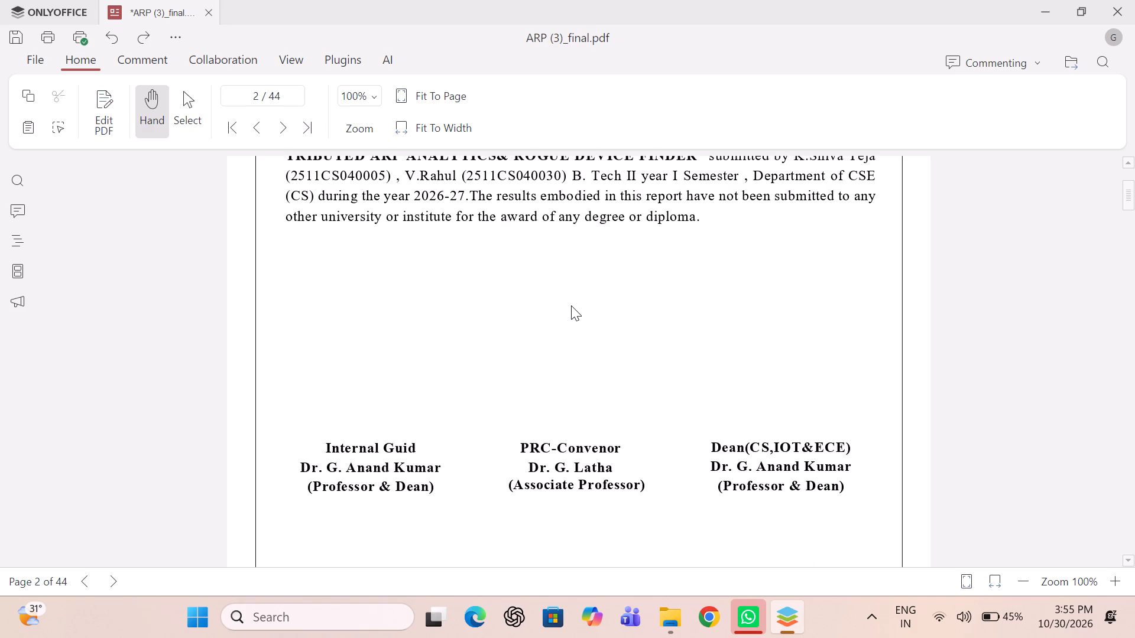
pyautogui.scroll(1, 571, 305)
pyautogui.scroll(-3, 571, 305)
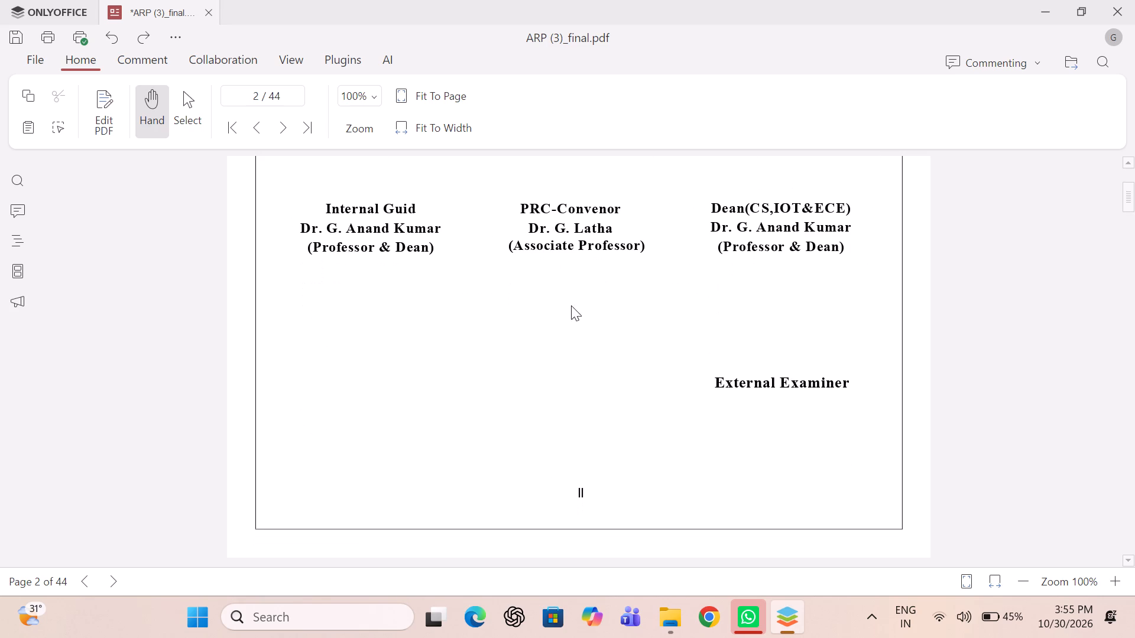
pyautogui.click(676, 349)
pyautogui.click(742, 393)
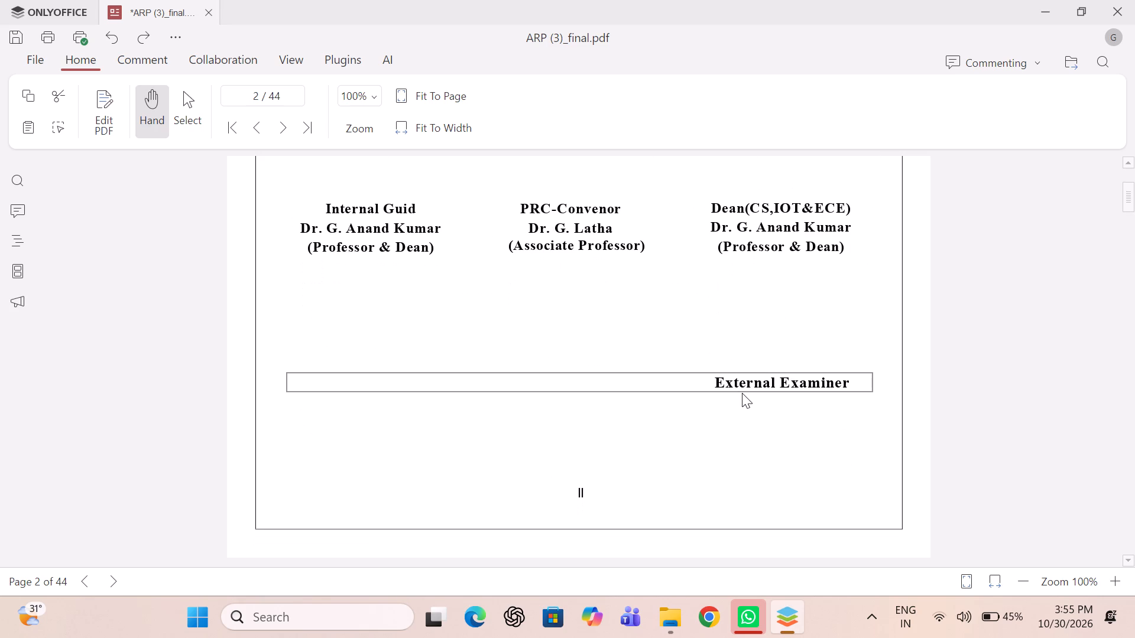
pyautogui.scroll(3, 692, 296)
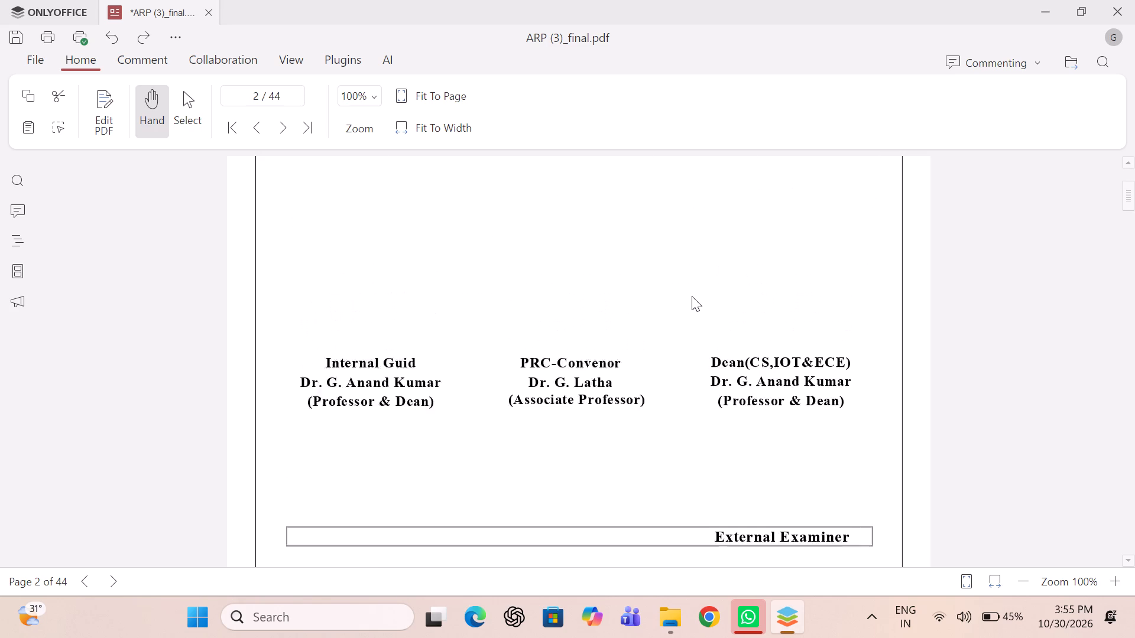
pyautogui.scroll(3, 692, 296)
pyautogui.scroll(-2, 692, 296)
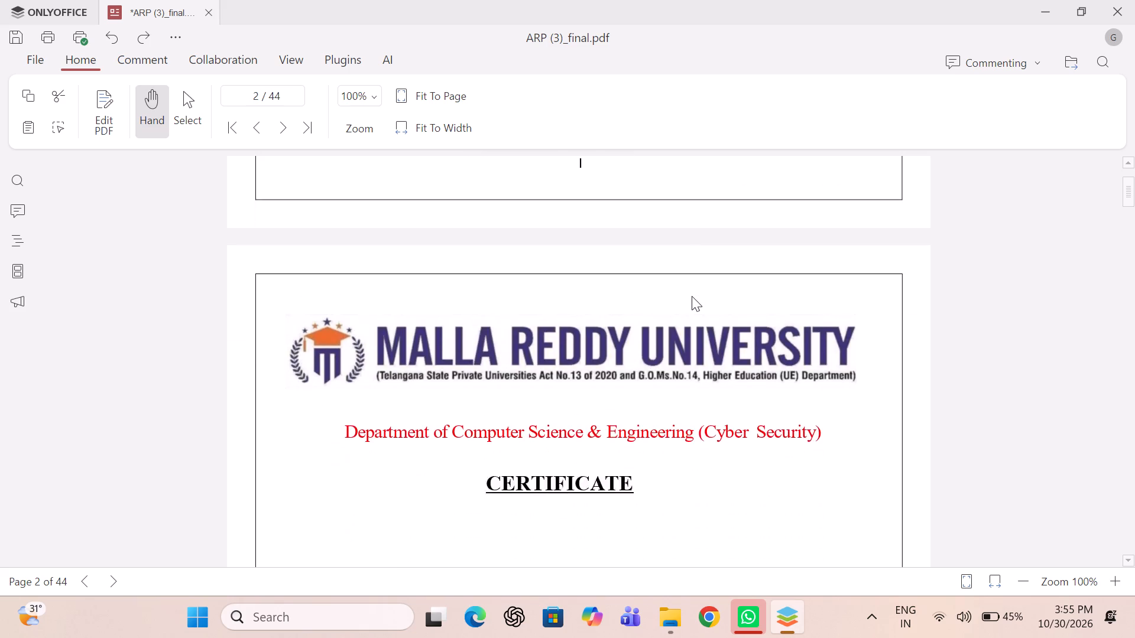
pyautogui.scroll(-2, 692, 296)
pyautogui.scroll(1, 692, 296)
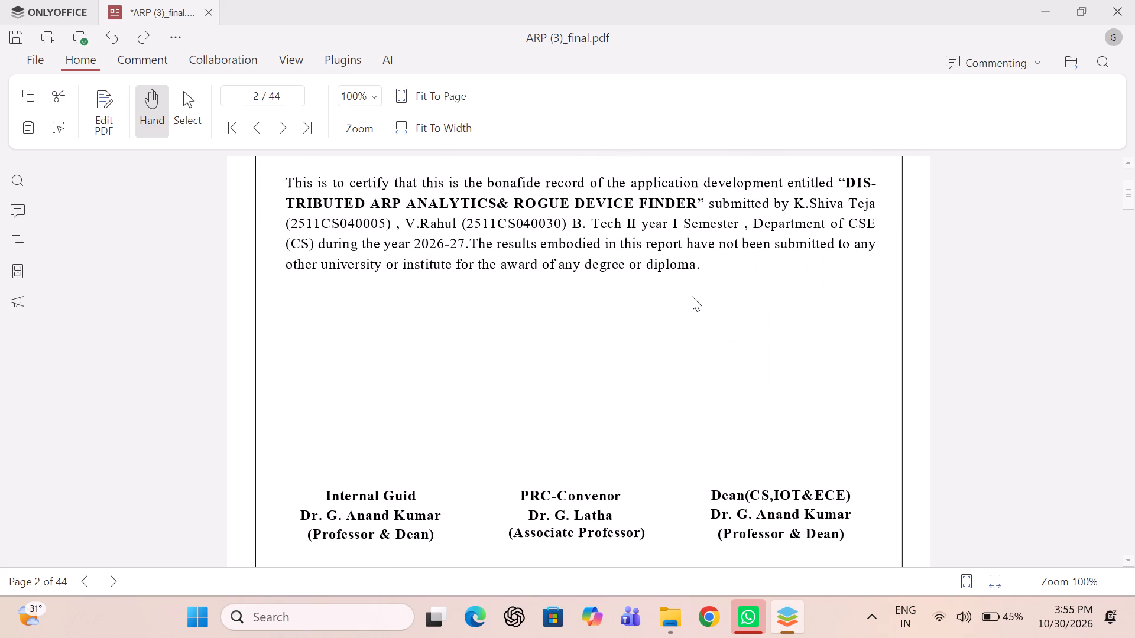
pyautogui.scroll(-1, 692, 296)
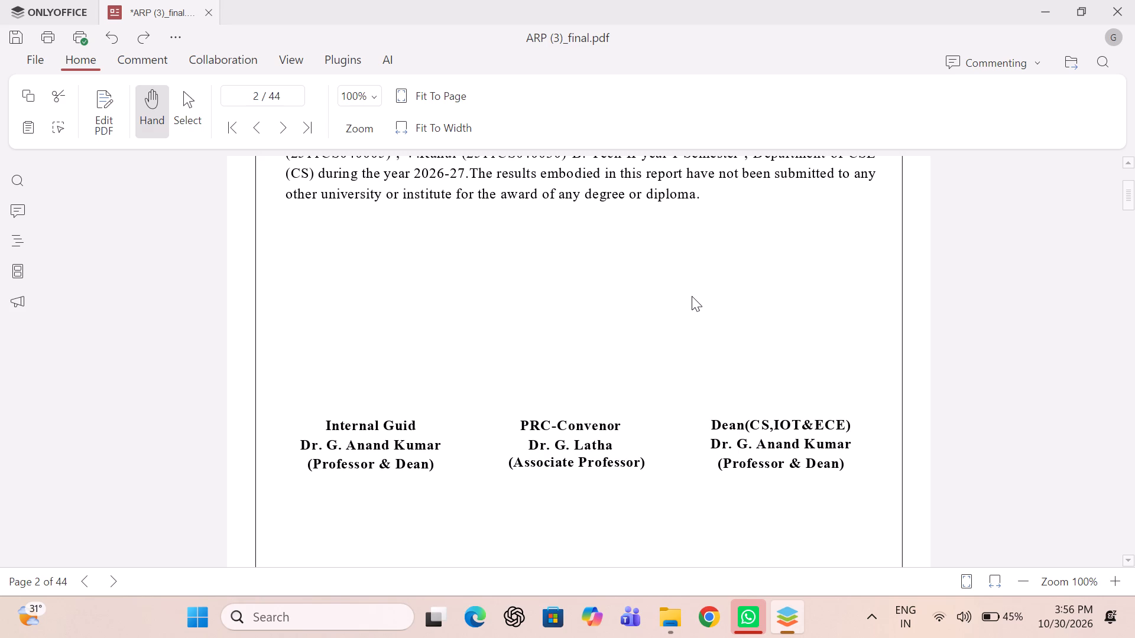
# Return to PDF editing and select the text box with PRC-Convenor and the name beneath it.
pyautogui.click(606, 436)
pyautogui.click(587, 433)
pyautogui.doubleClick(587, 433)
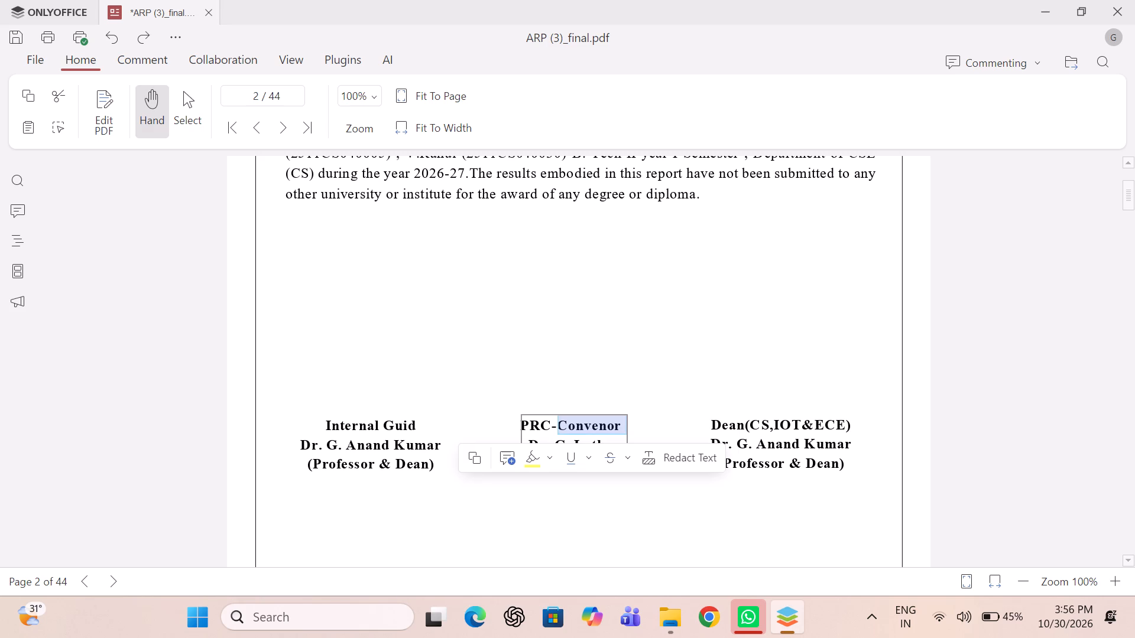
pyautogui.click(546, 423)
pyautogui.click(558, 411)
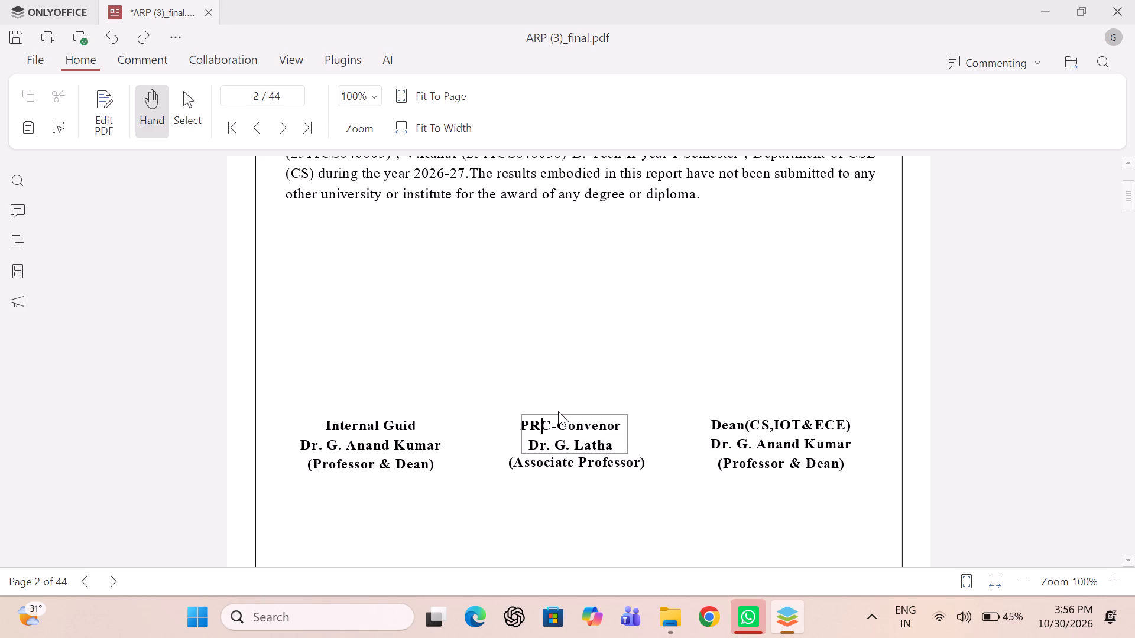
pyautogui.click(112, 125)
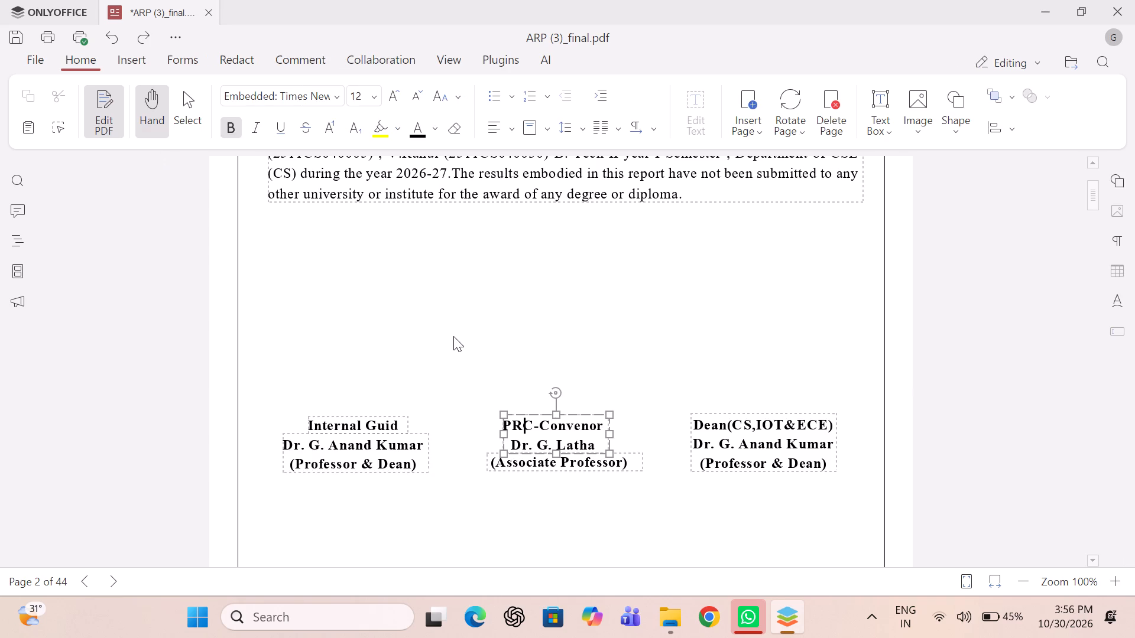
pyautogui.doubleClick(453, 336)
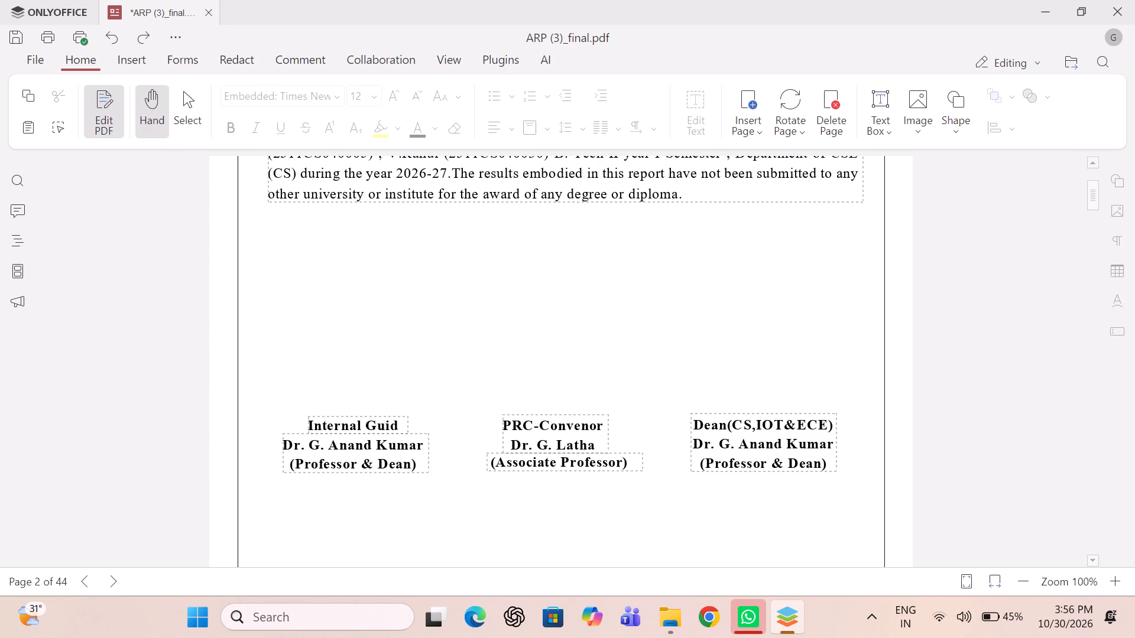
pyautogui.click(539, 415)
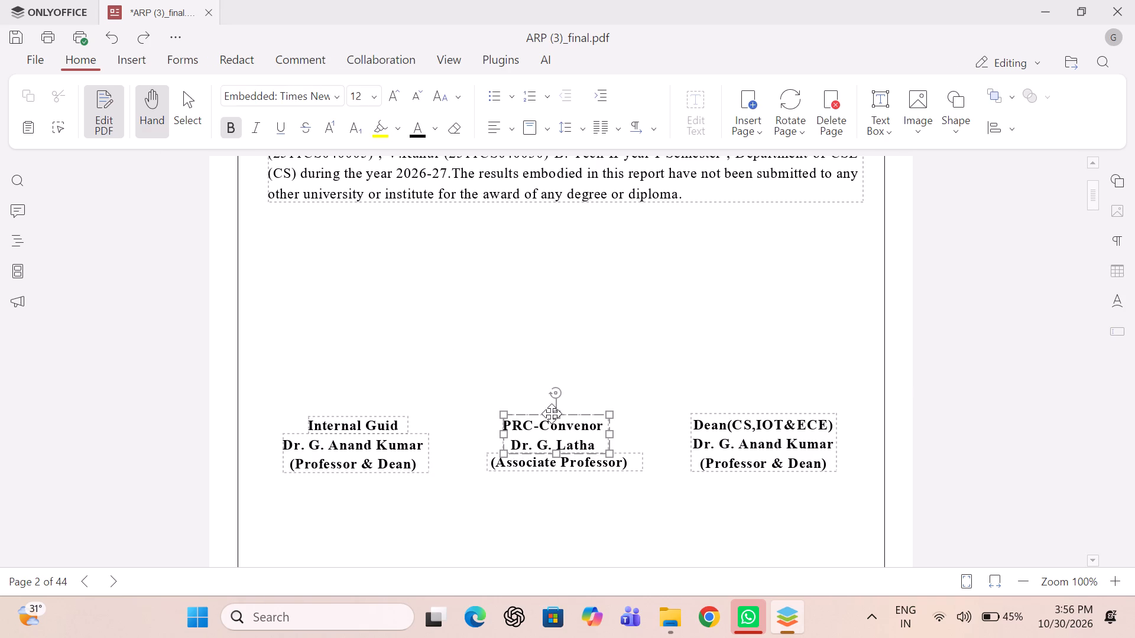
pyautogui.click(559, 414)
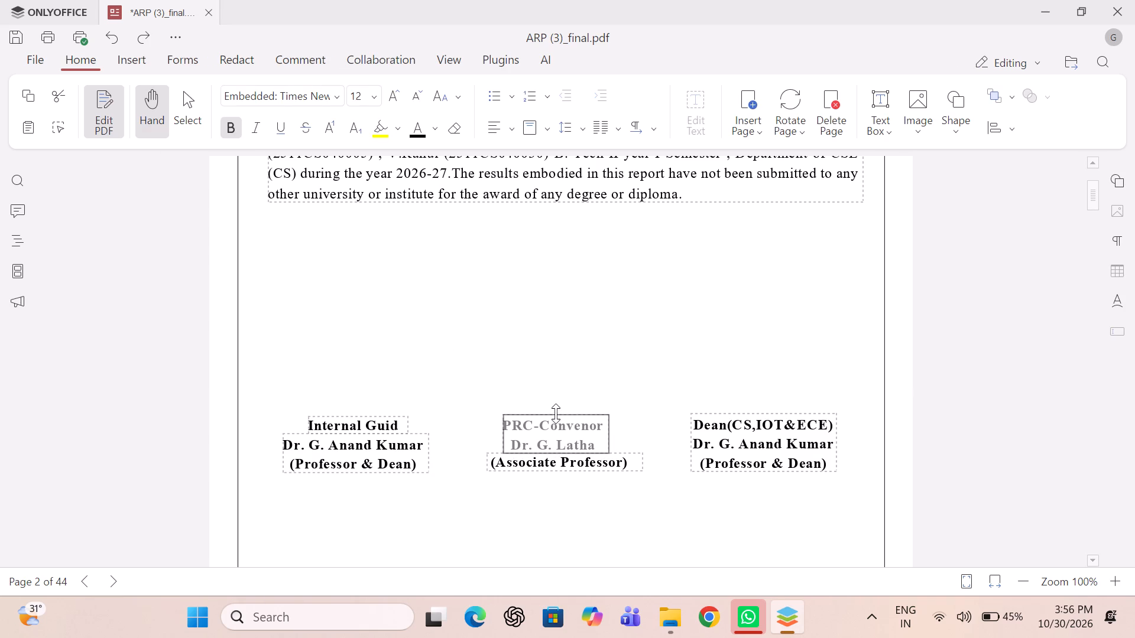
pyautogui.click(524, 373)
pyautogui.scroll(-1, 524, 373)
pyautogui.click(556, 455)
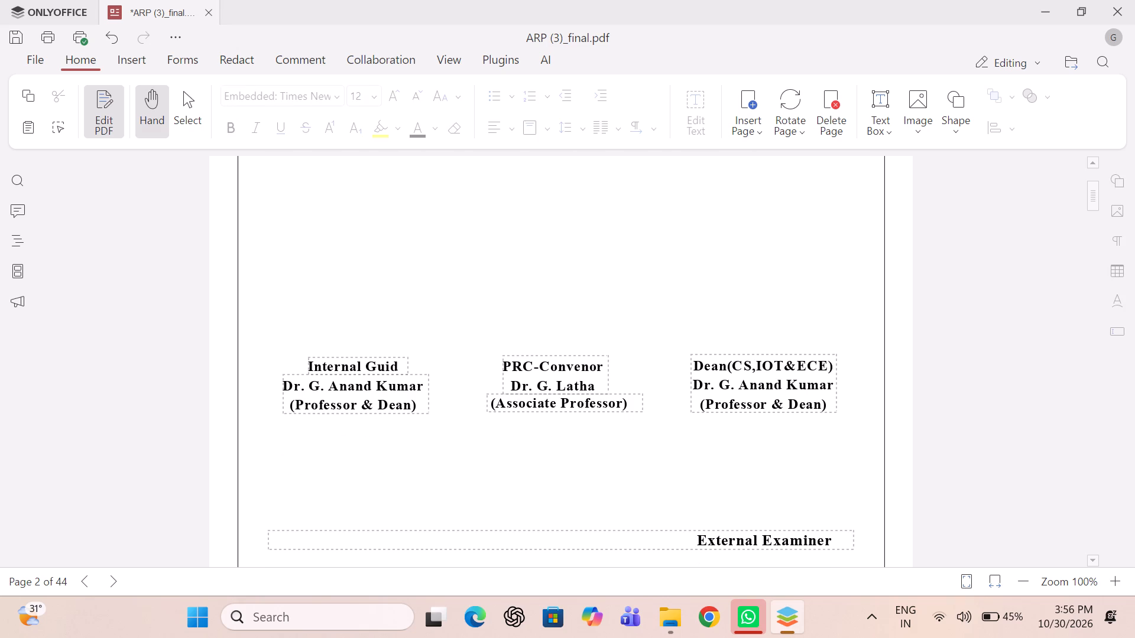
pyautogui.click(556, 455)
# Undo the earlier adjustments to the PRC-Convenor block, Dean block and External Examiner line, and leave PDF editing mode.
pyautogui.hotkey('ctrl', 'z')
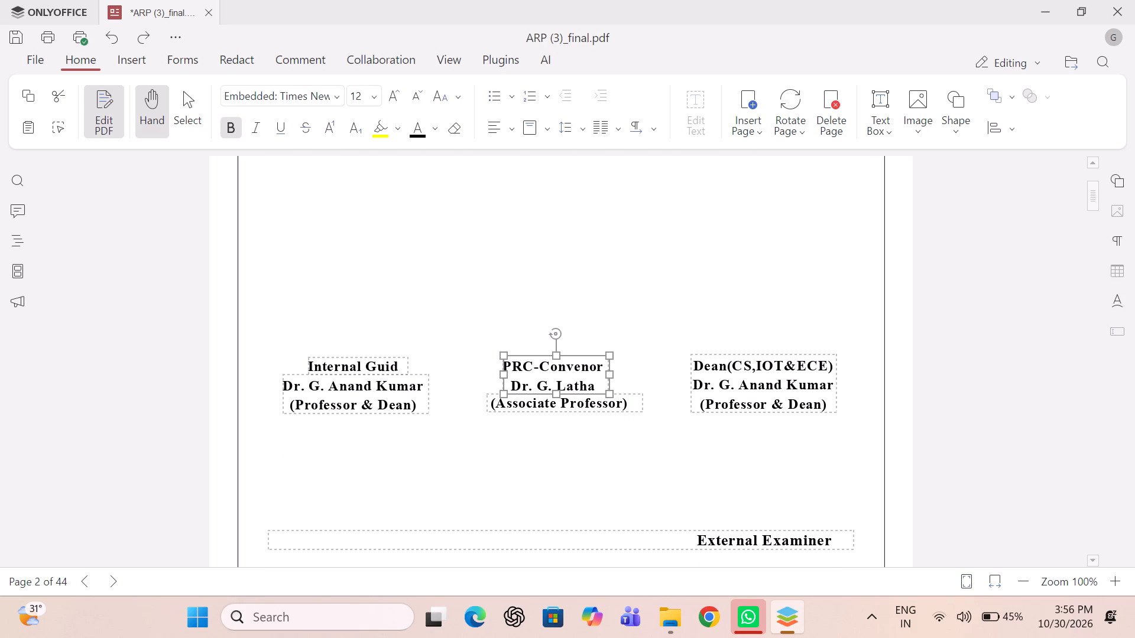
pyautogui.hotkey('ctrl', 'z')
pyautogui.hotkey('ctrl', 'z')
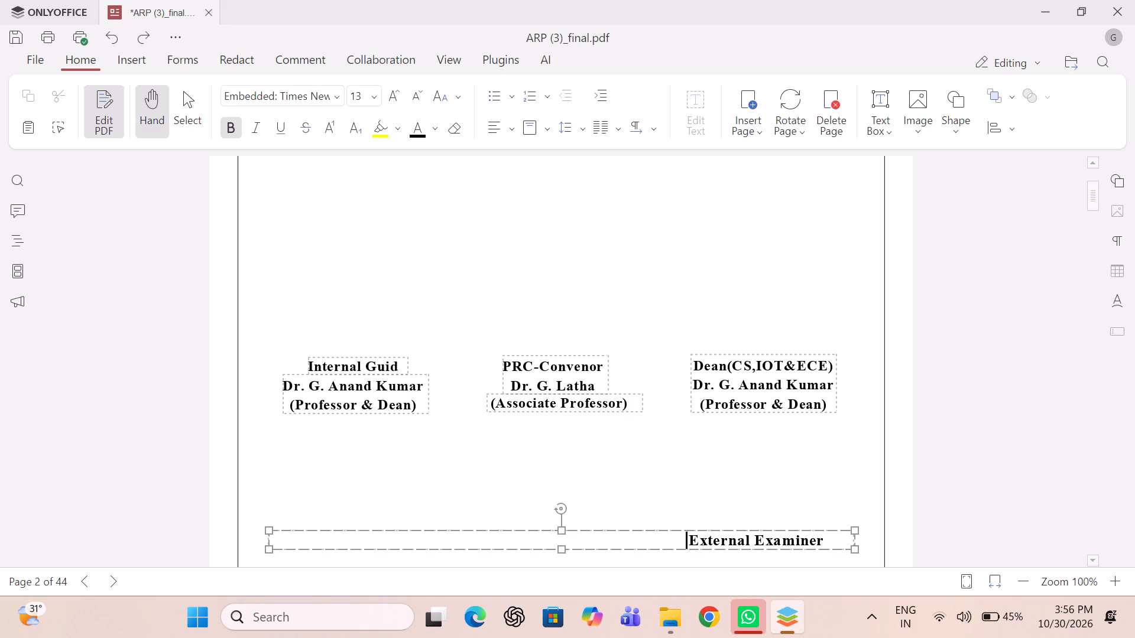
pyautogui.hotkey('ctrl', 'z')
pyautogui.hotkey('ctrl', 'z')
pyautogui.hotkey('ctrl', 'z')
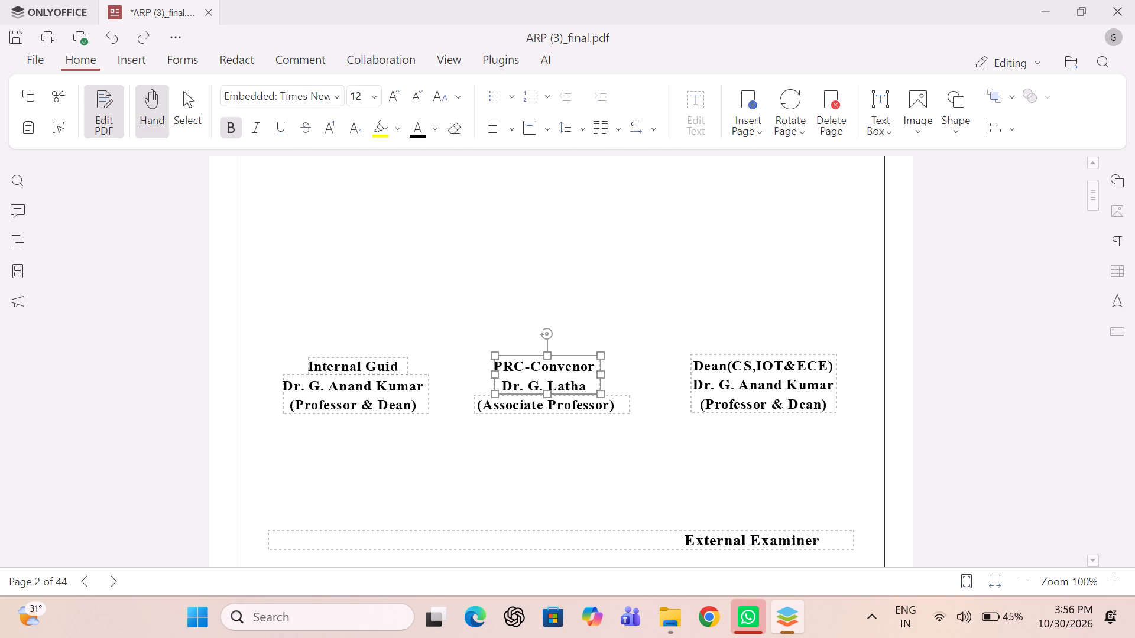
pyautogui.hotkey('ctrl', 'z')
pyautogui.hotkey('ctrl', 'z')
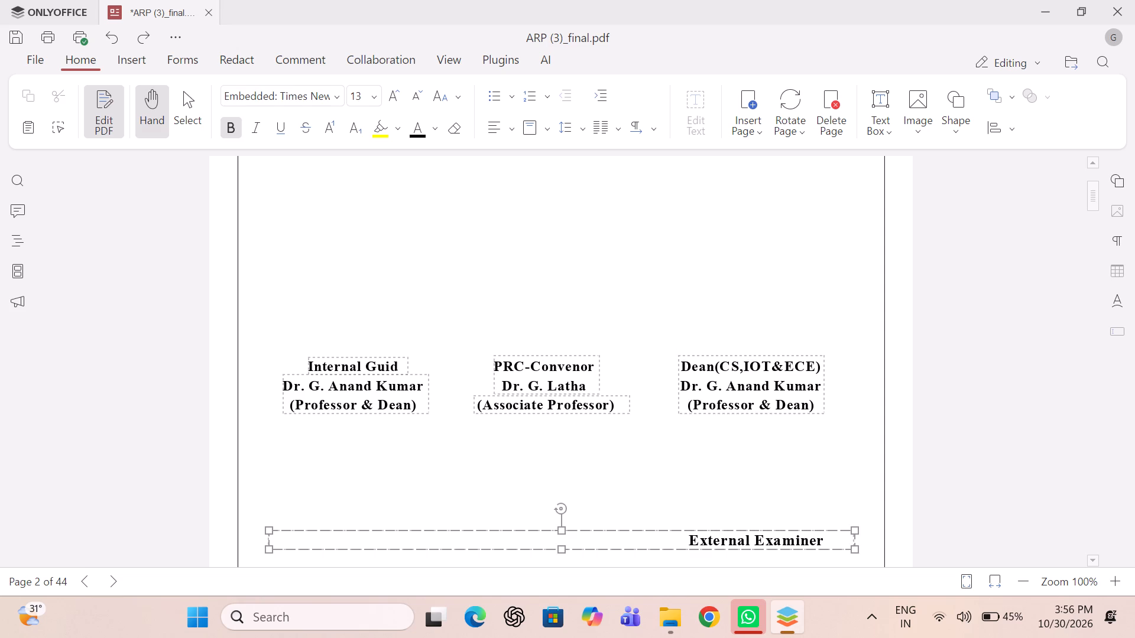
pyautogui.hotkey('ctrl', 'z')
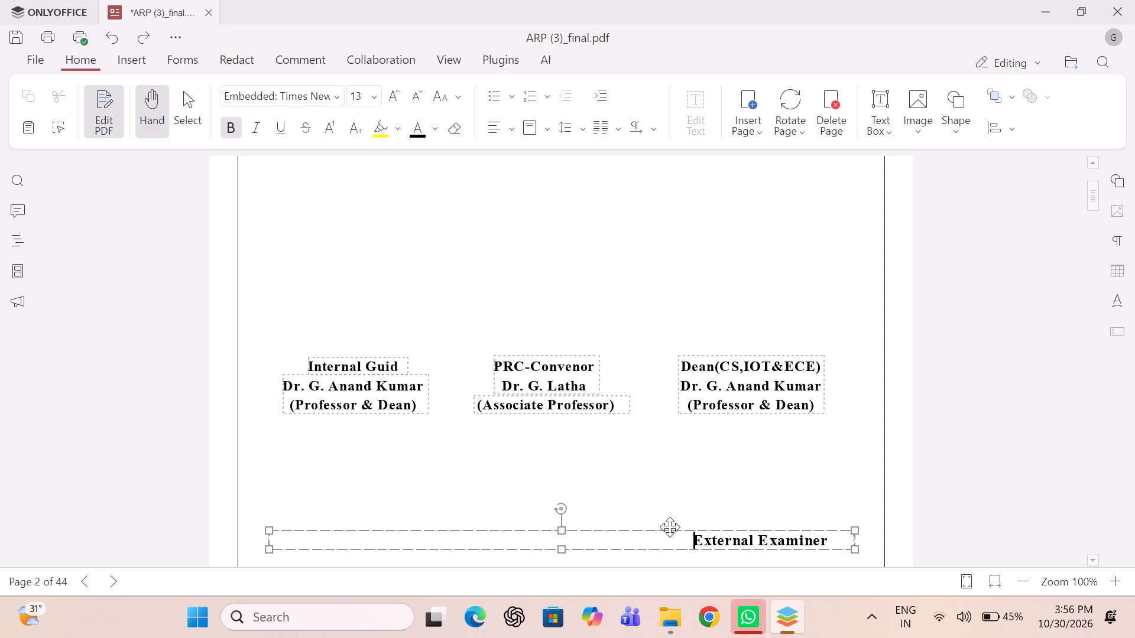
pyautogui.click(835, 539)
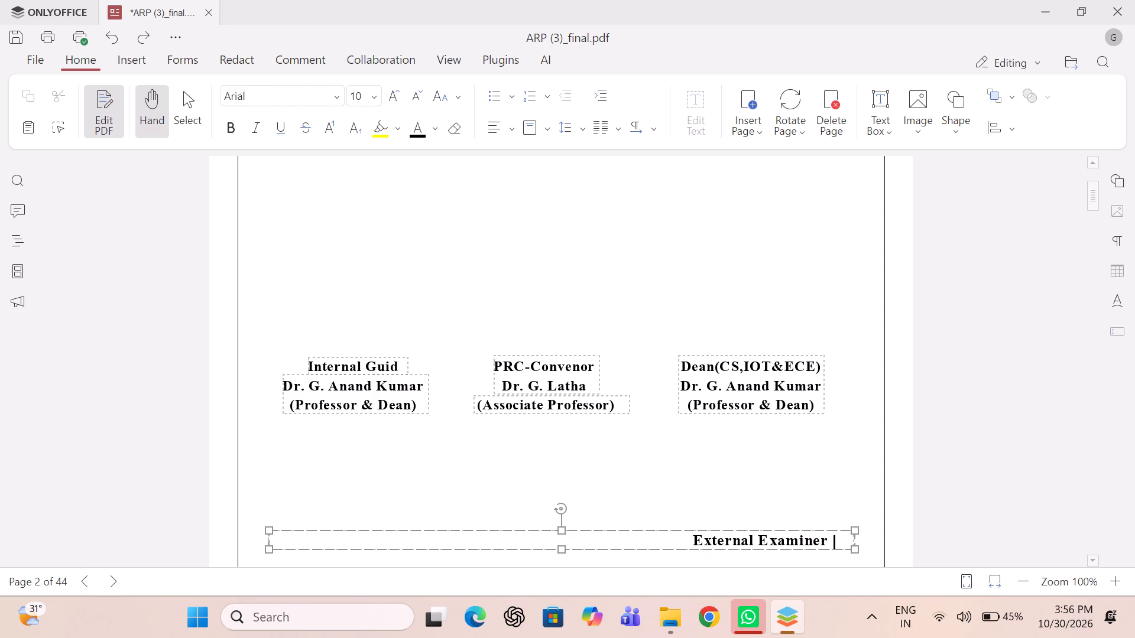
pyautogui.click(693, 540)
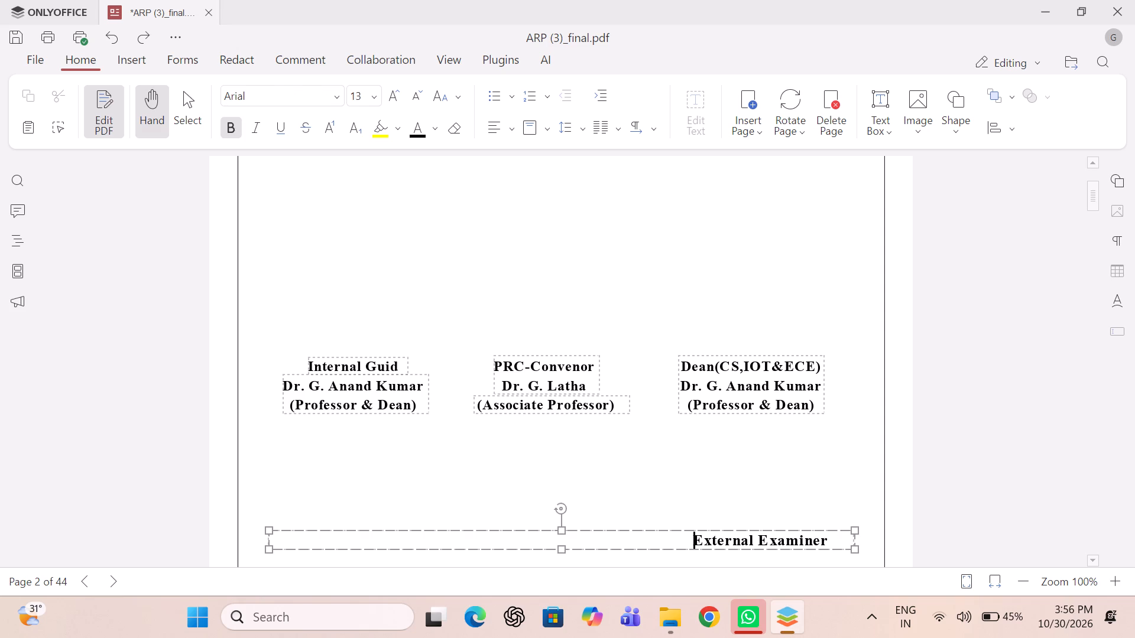
pyautogui.click(800, 435)
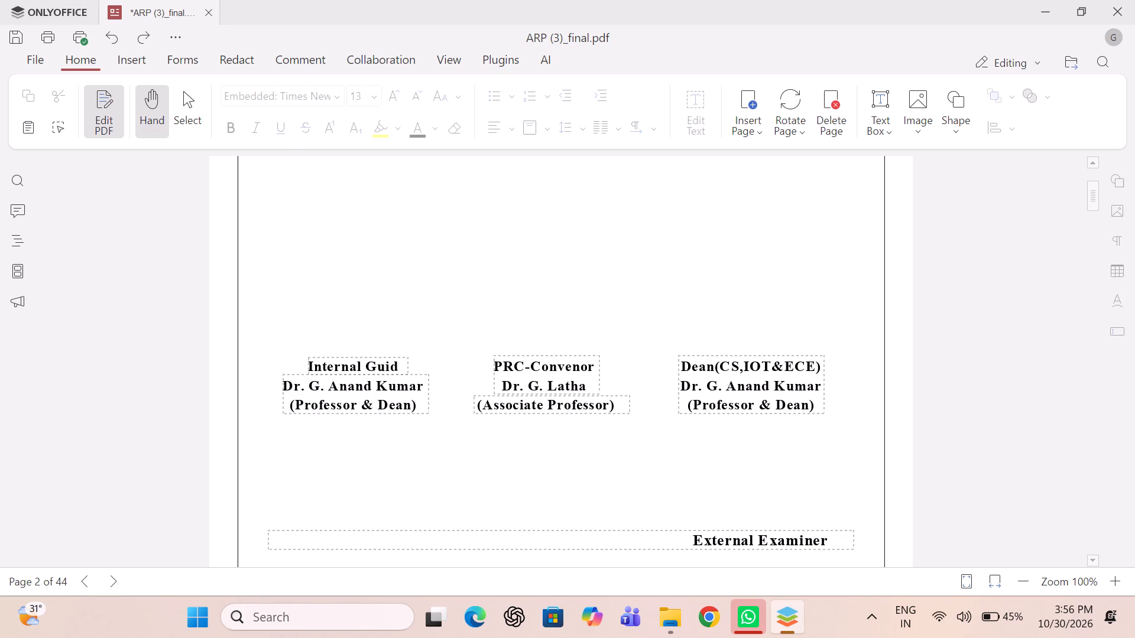
pyautogui.click(111, 110)
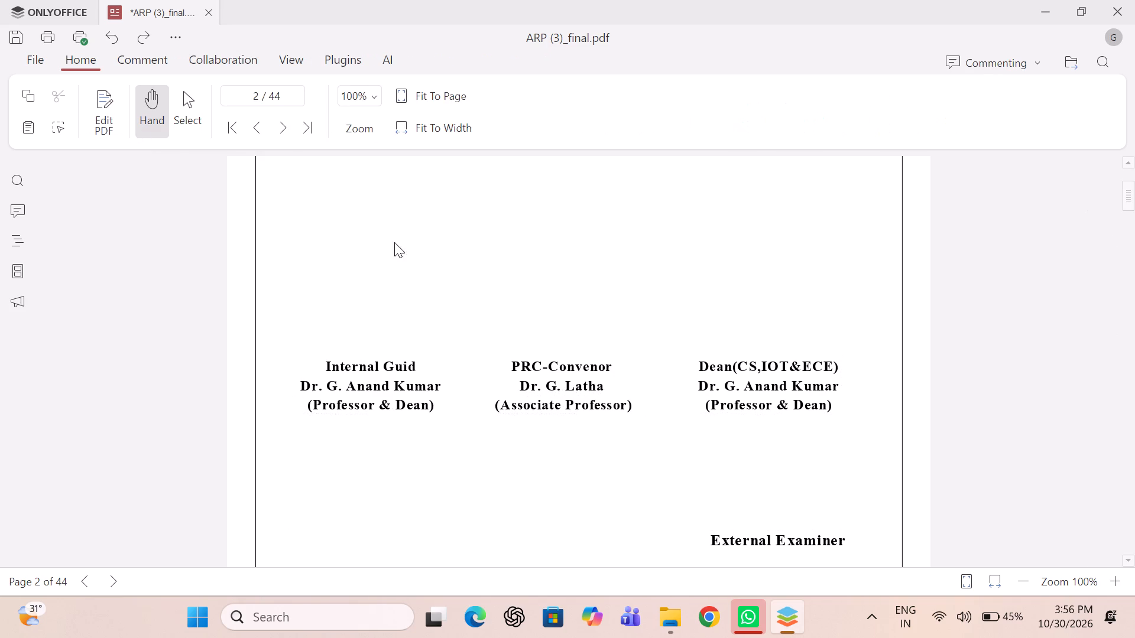
# Look through pages 2 to 4, from the certificate's signature blocks to the student names ending the acknowledgement.
pyautogui.scroll(2, 527, 306)
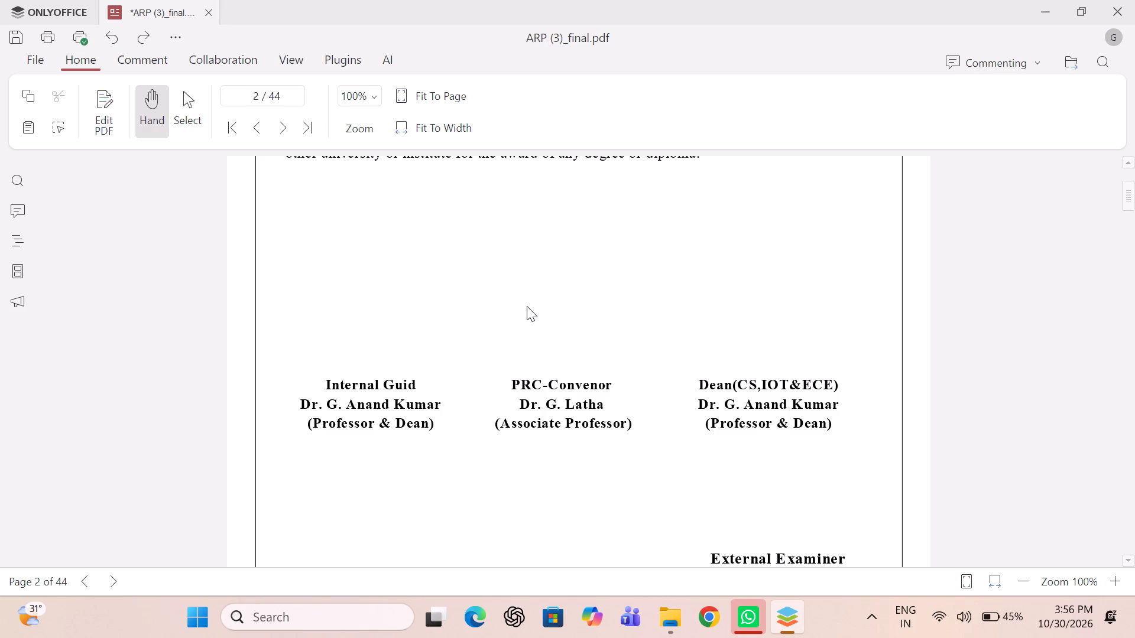
pyautogui.scroll(-7, 527, 306)
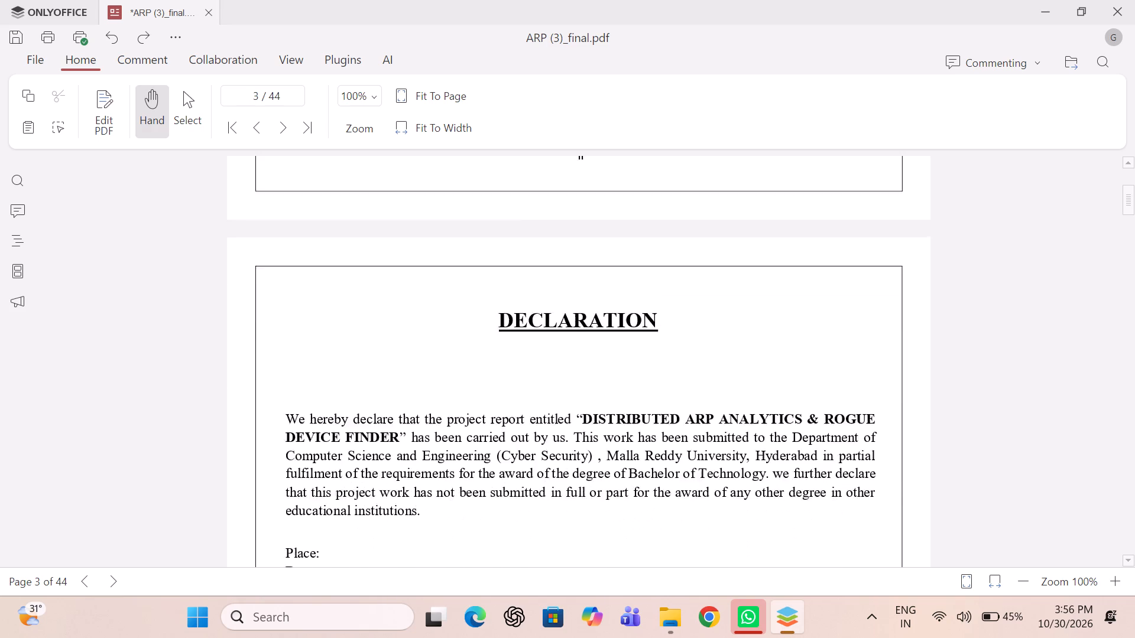
pyautogui.scroll(-2, 527, 306)
pyautogui.scroll(5, 527, 306)
pyautogui.scroll(-5, 527, 306)
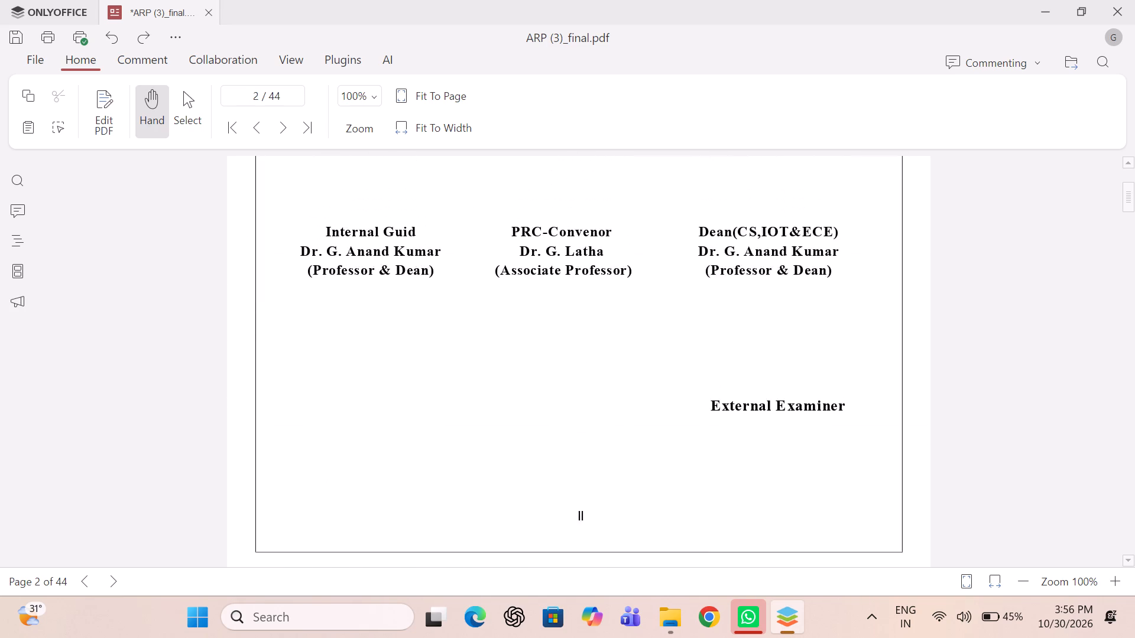
pyautogui.scroll(-5, 527, 306)
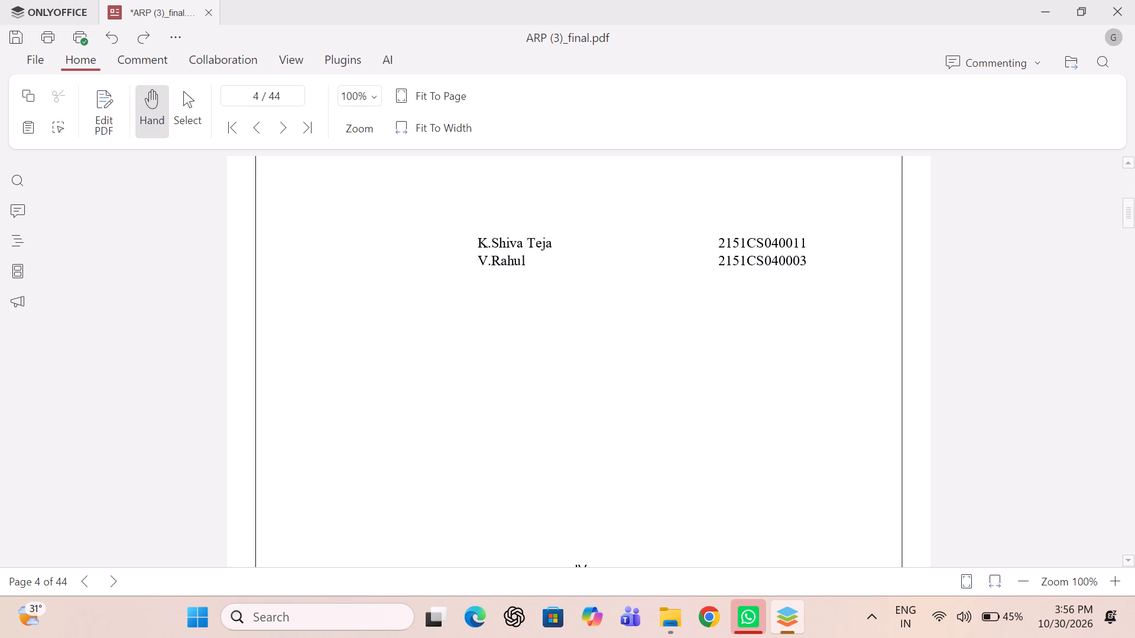
pyautogui.scroll(2, 527, 306)
# Turn on PDF editing and make the student name and roll number text on page 4 editable.
pyautogui.click(617, 406)
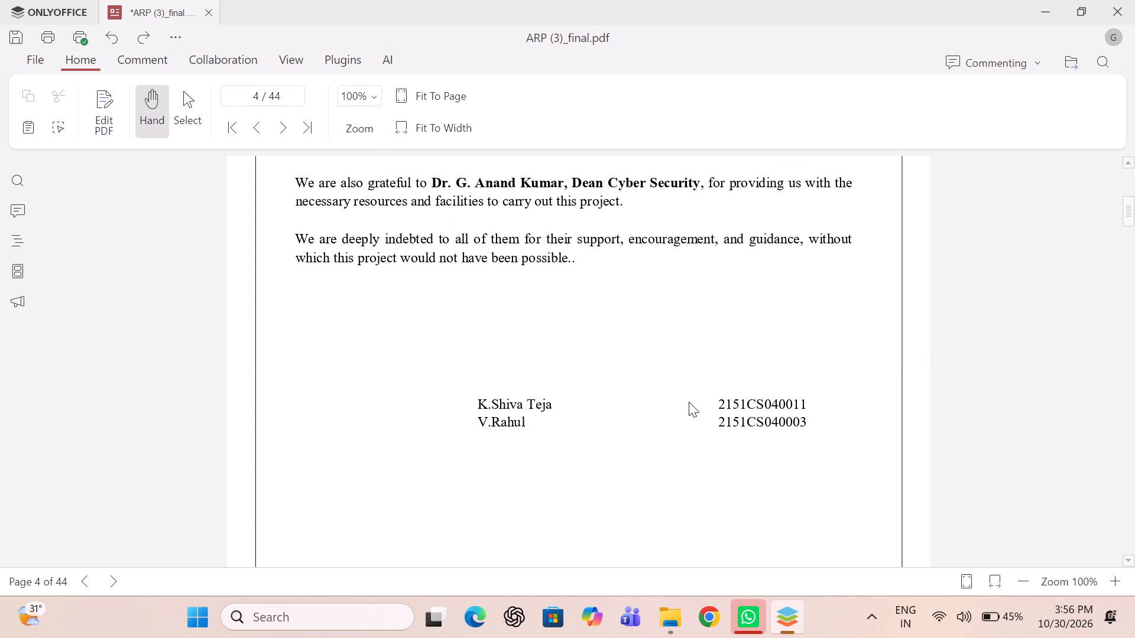
pyautogui.tripleClick(691, 401)
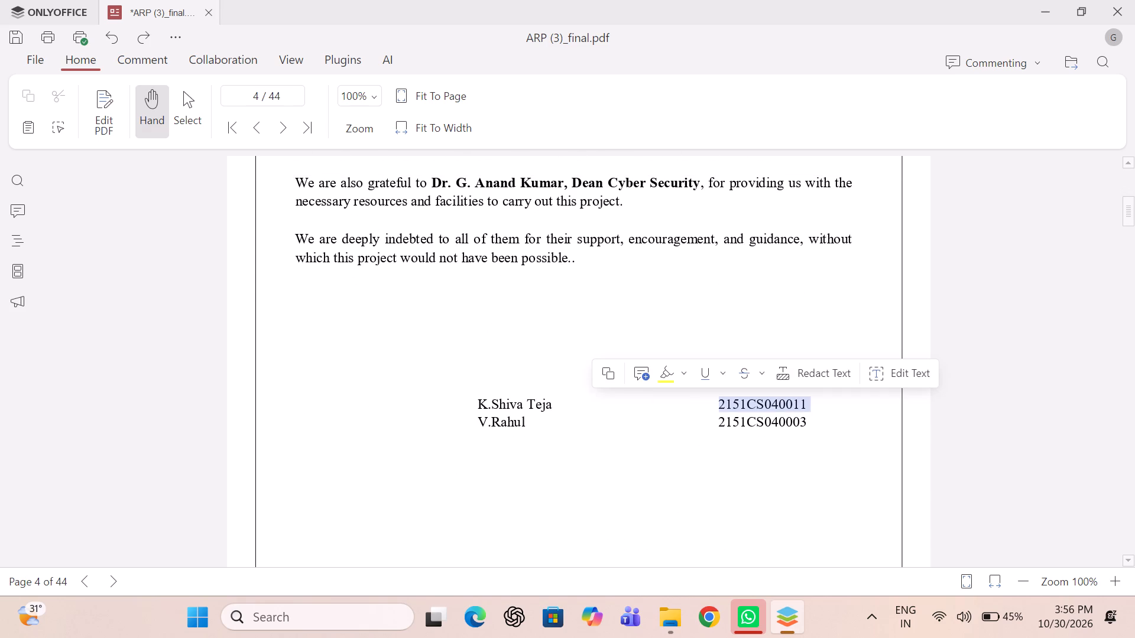
pyautogui.click(113, 111)
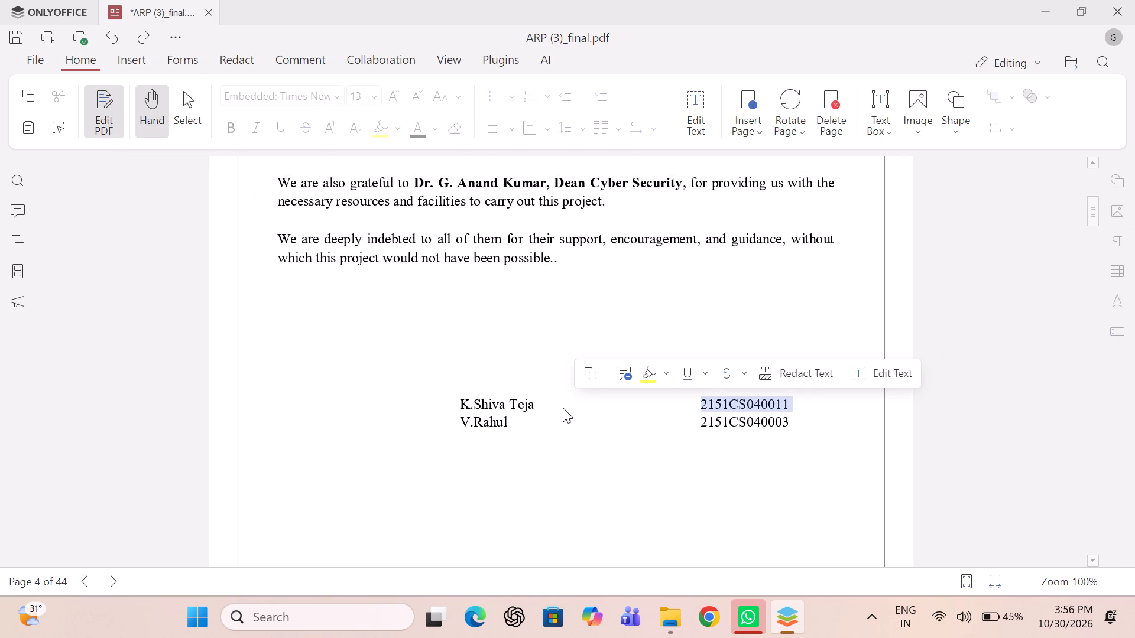
pyautogui.tripleClick(565, 409)
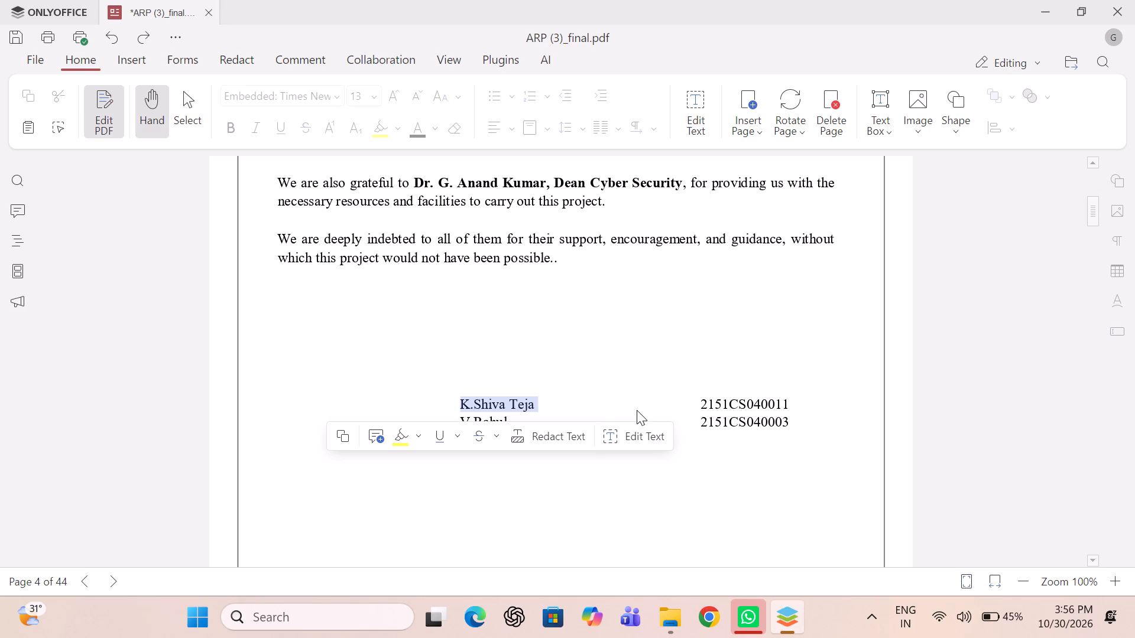
pyautogui.click(642, 432)
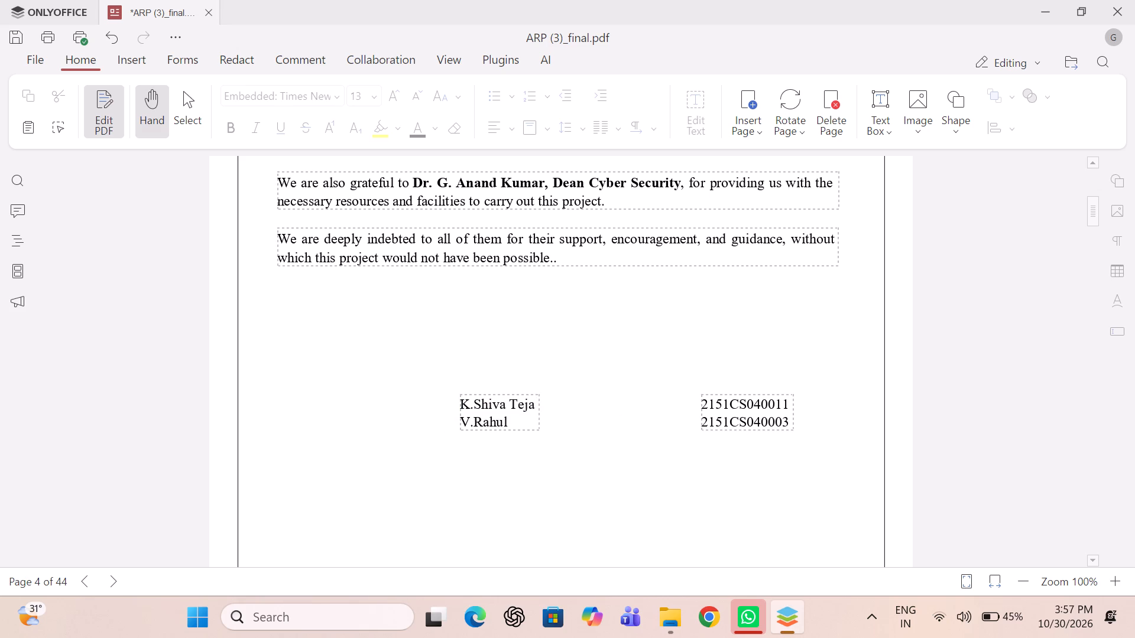
# Insert spaces before the two student names, and undo them back to a single leading space before the first name.
pyautogui.click(461, 404)
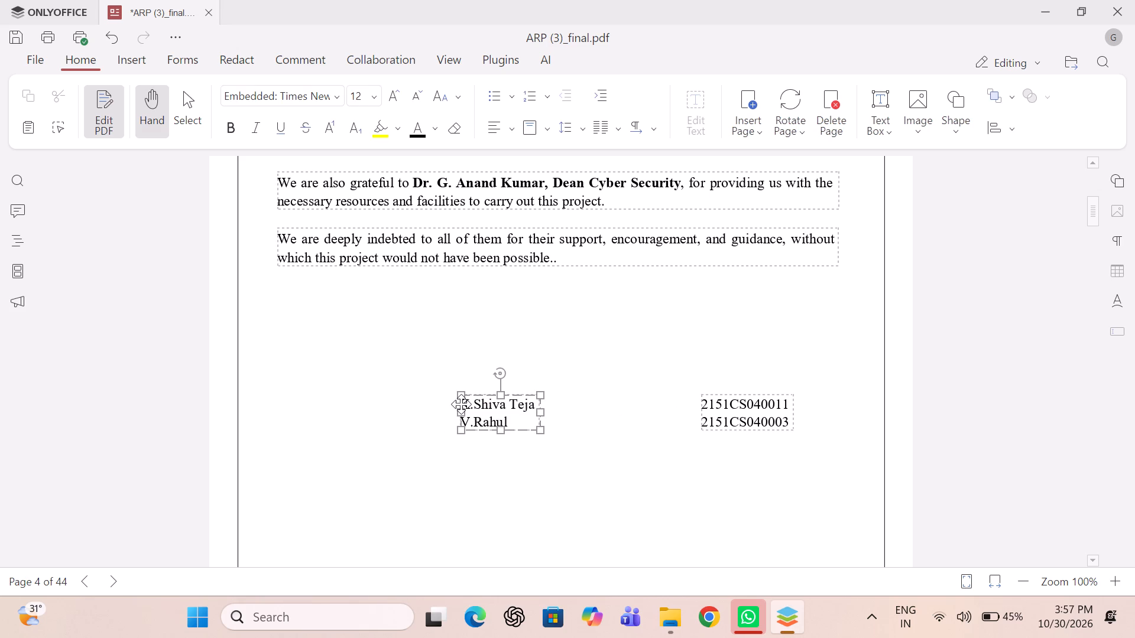
pyautogui.press('space')
pyautogui.press('space')
pyautogui.press('space')
pyautogui.press('space')
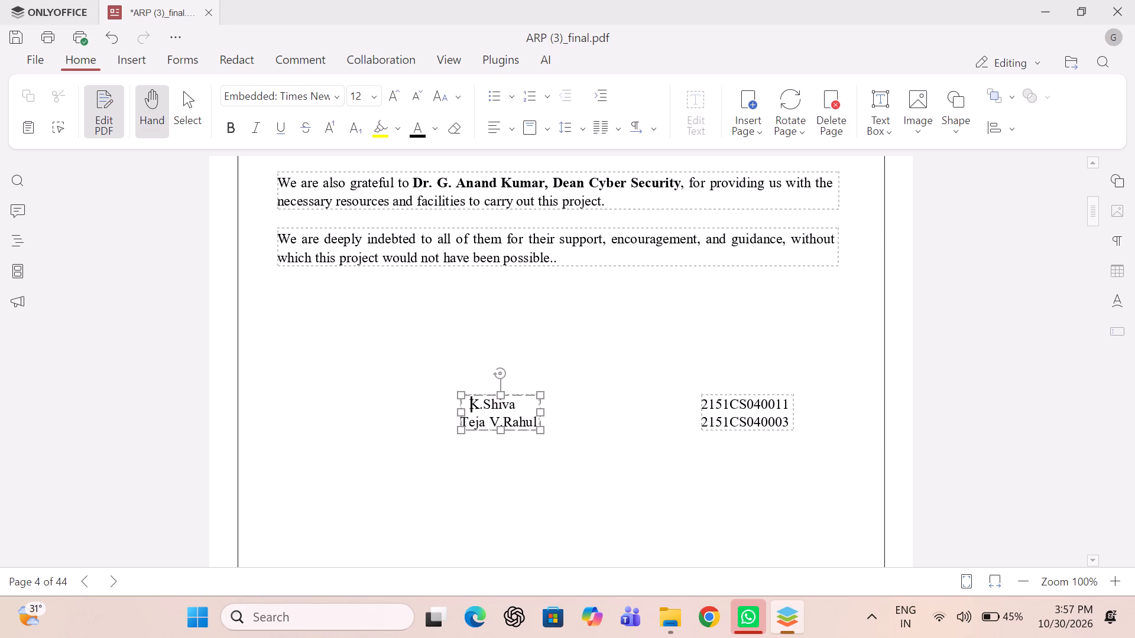
pyautogui.click(489, 422)
pyautogui.press('space')
pyautogui.press('space')
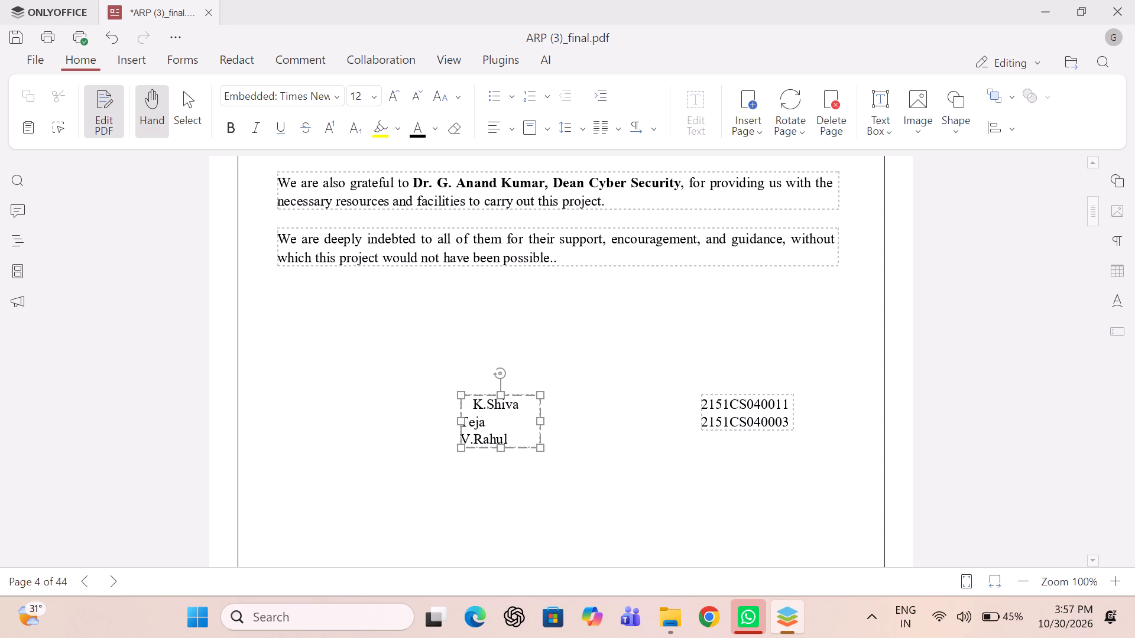
pyautogui.click(471, 408)
pyautogui.hotkey('ctrl', 'z')
pyautogui.hotkey('ctrl', 'z')
pyautogui.hotkey('ctrl', 'z')
pyautogui.hotkey('ctrl', 'z')
pyautogui.hotkey('ctrl', 'z')
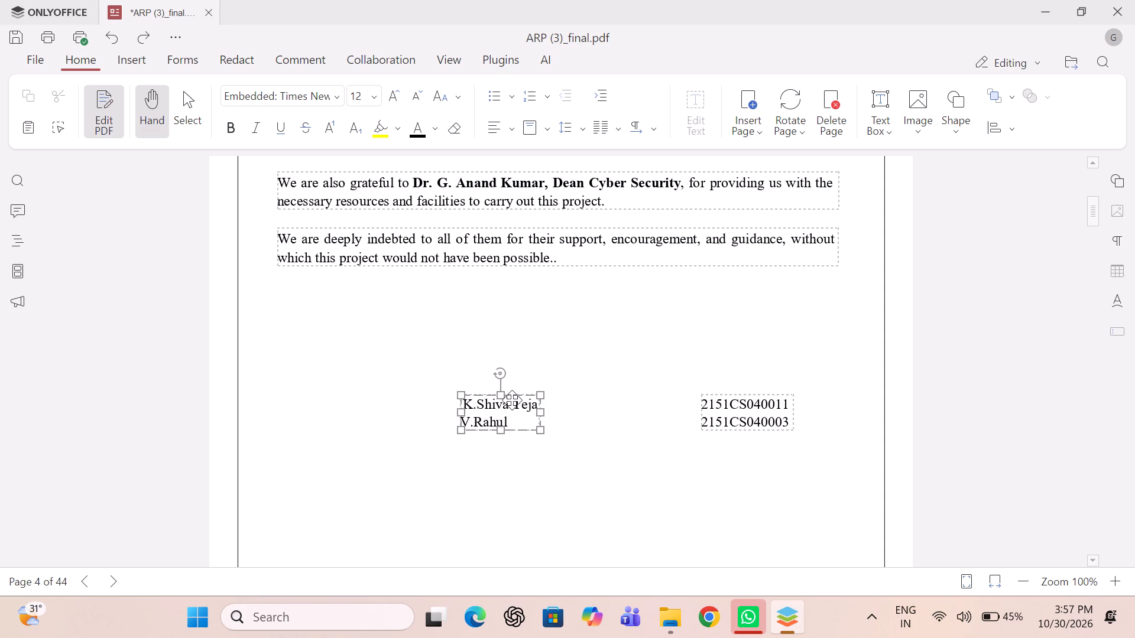
# Shift the student names box and the roll numbers box on page 4 closer to the page's right border.
pyautogui.moveTo(511, 394); pyautogui.dragTo(547, 394)
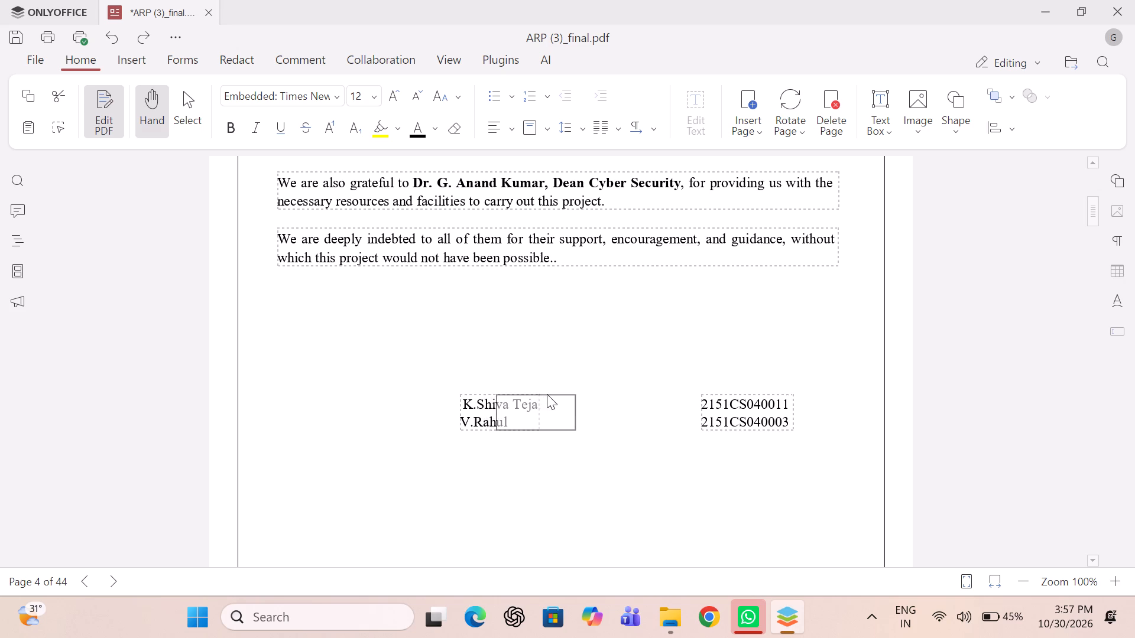
pyautogui.moveTo(547, 394); pyautogui.dragTo(550, 394)
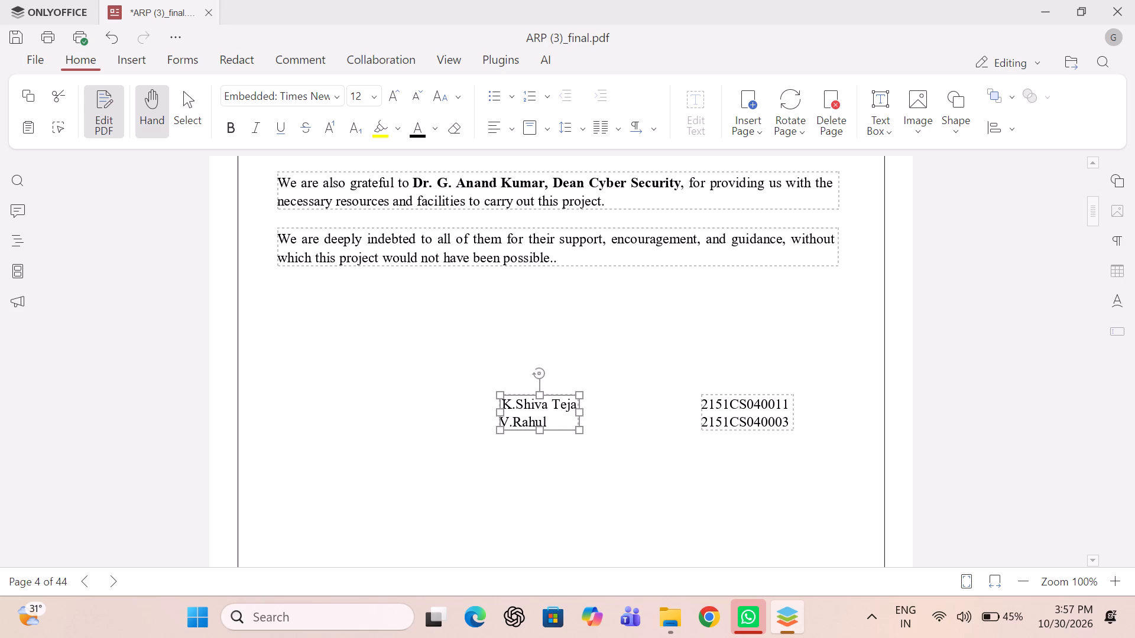
pyautogui.moveTo(757, 394); pyautogui.dragTo(768, 393)
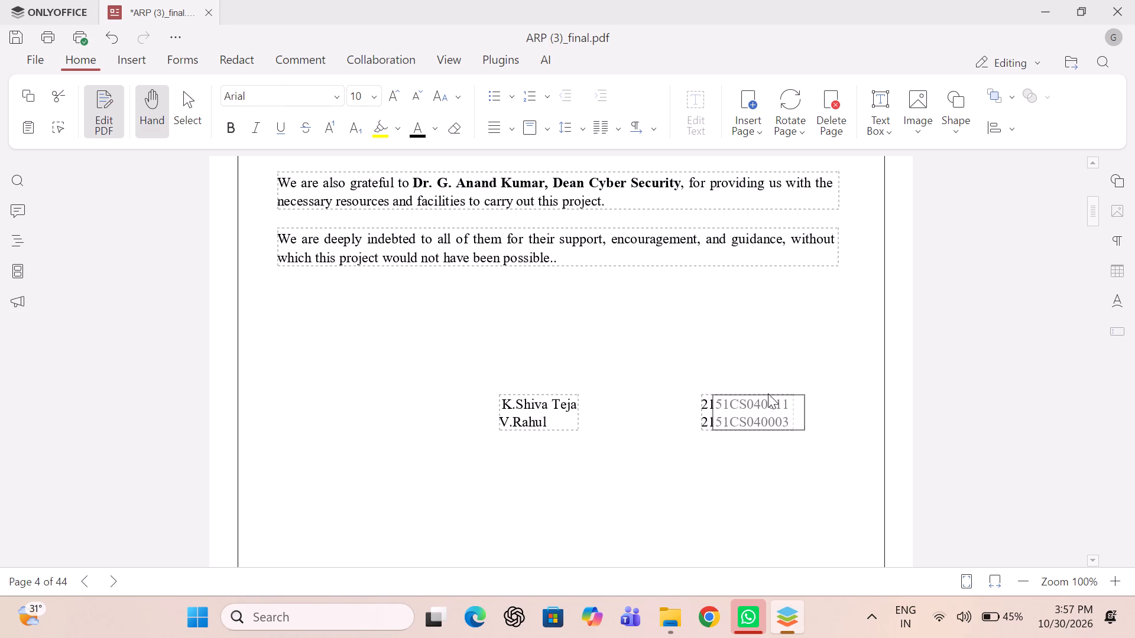
pyautogui.moveTo(768, 393); pyautogui.dragTo(795, 392)
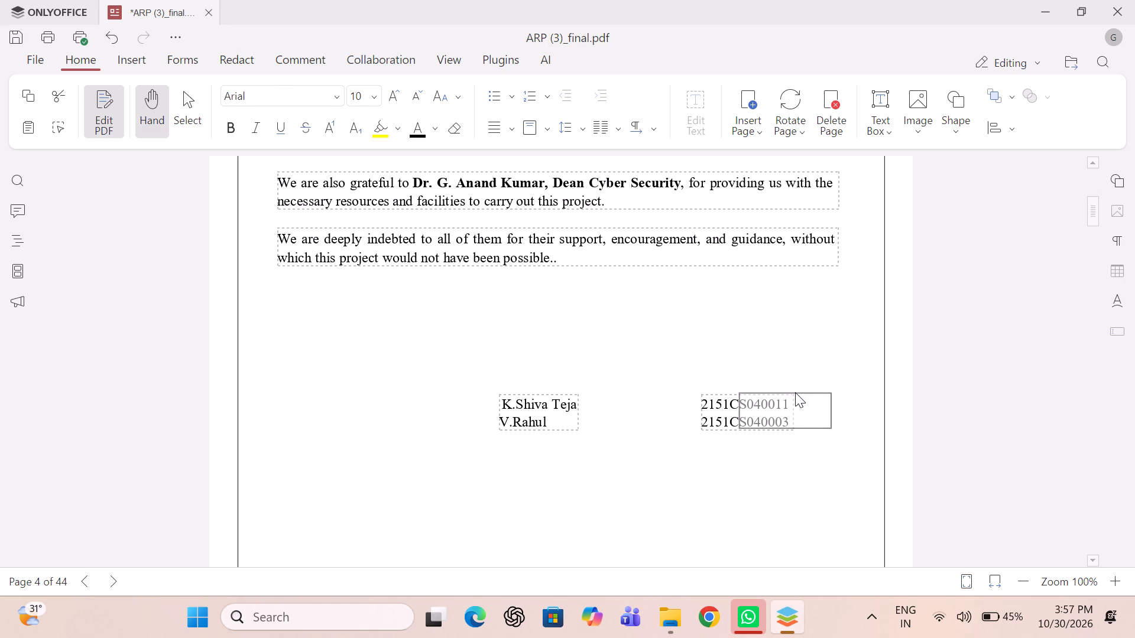
pyautogui.moveTo(795, 392); pyautogui.dragTo(799, 392)
pyautogui.click(745, 349)
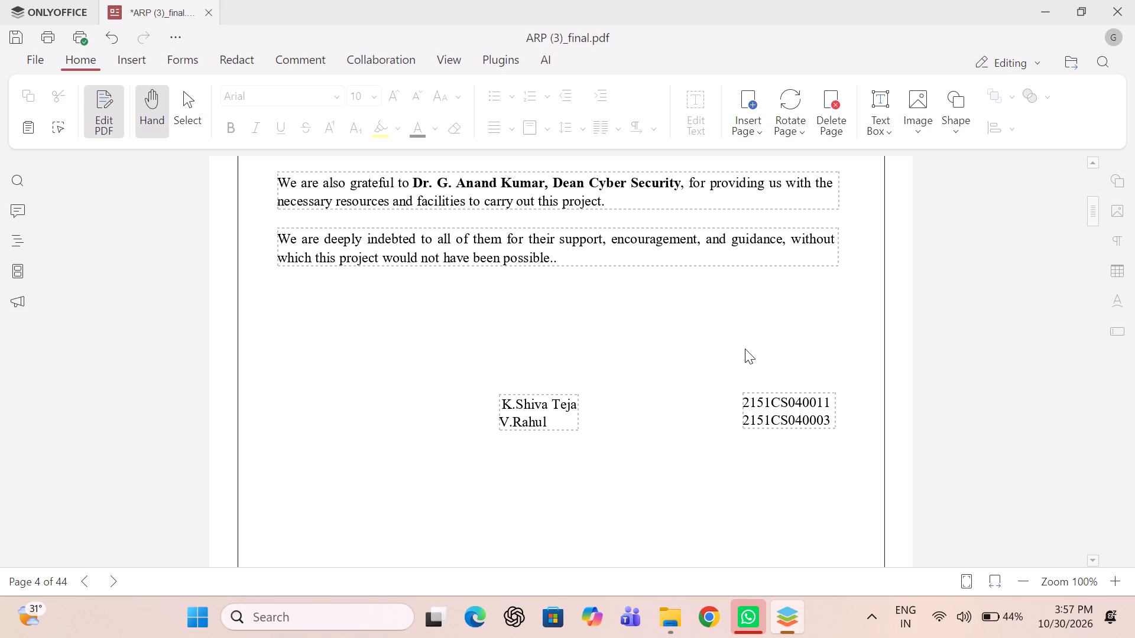
pyautogui.click(546, 399)
pyautogui.moveTo(554, 393); pyautogui.dragTo(572, 393)
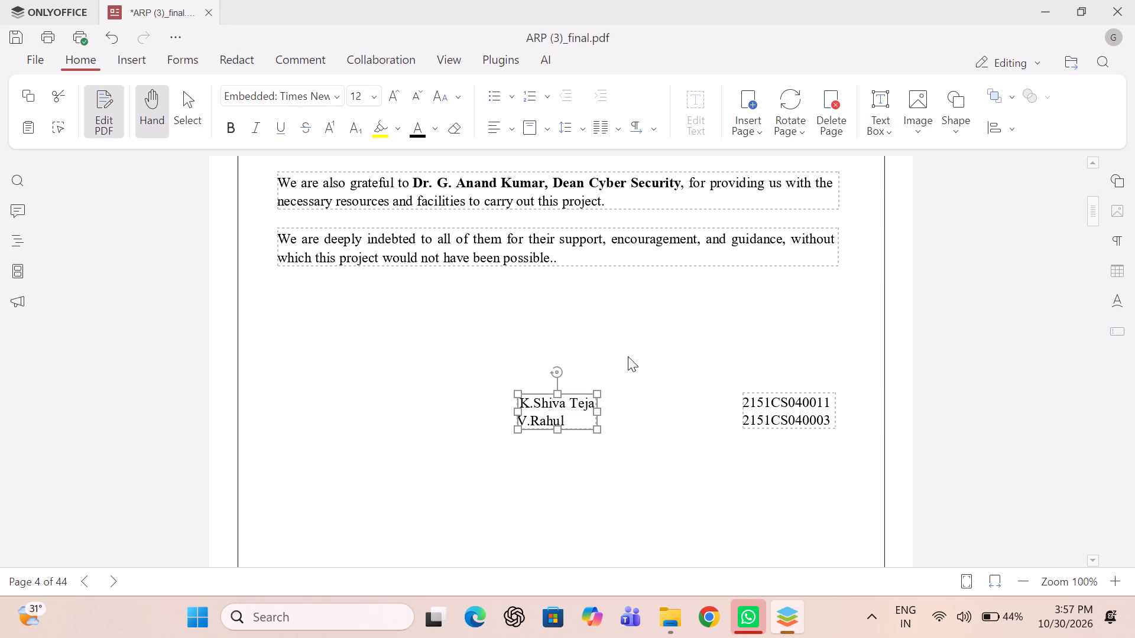
pyautogui.click(628, 356)
pyautogui.click(628, 356)
# Examine how the student names and roll numbers sit below the acknowledgement text on page 4.
pyautogui.scroll(1, 628, 356)
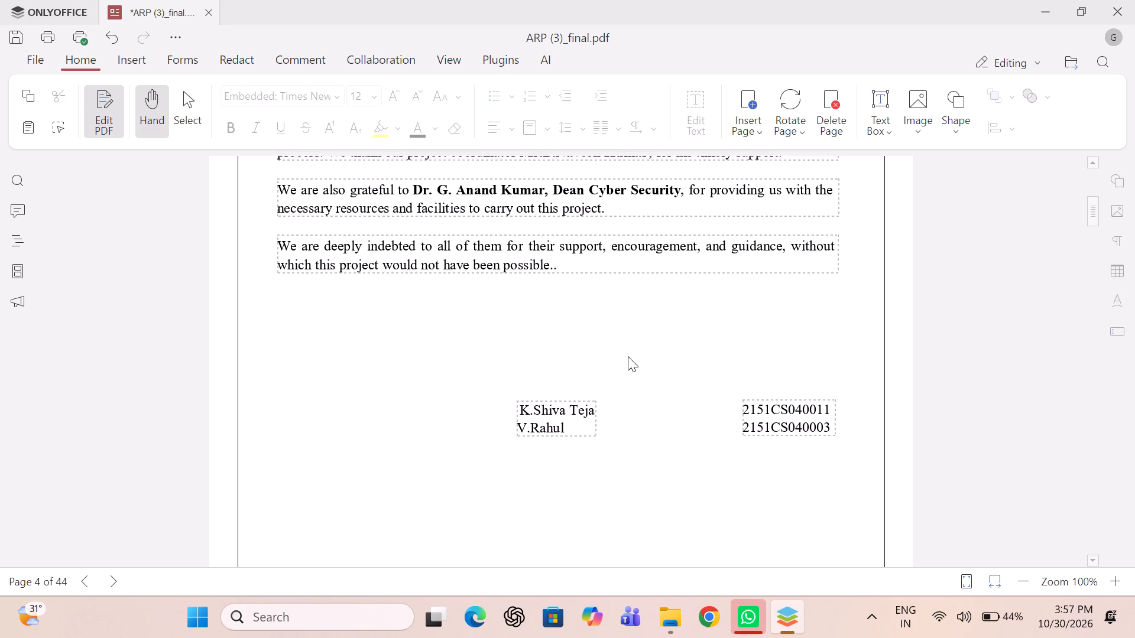
pyautogui.scroll(2, 628, 356)
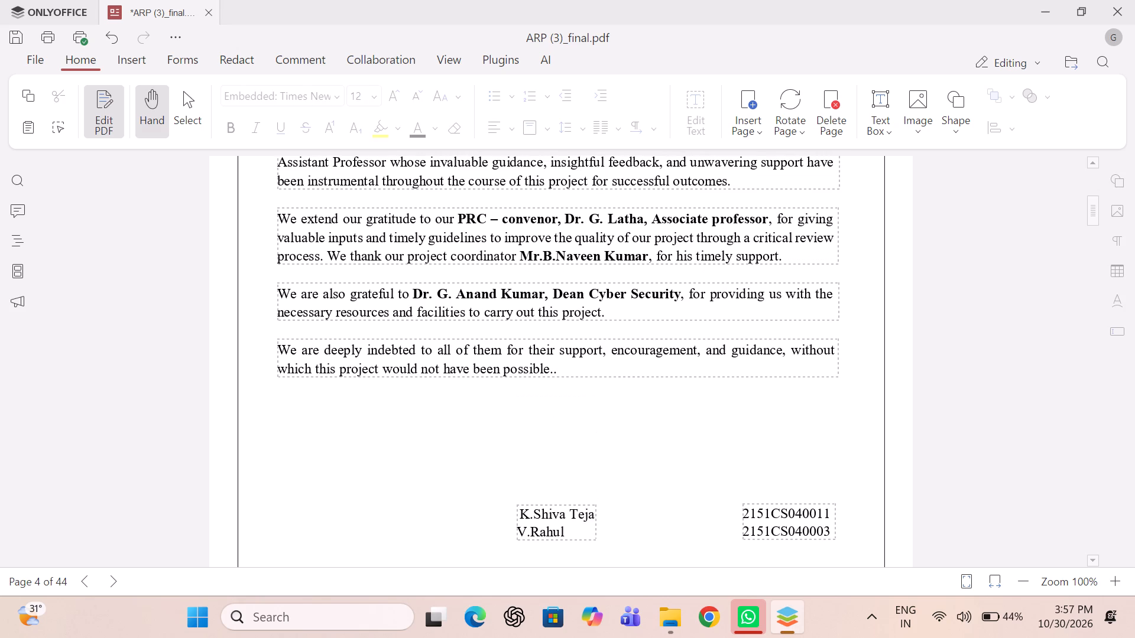
pyautogui.scroll(-4, 628, 356)
pyautogui.scroll(2, 628, 356)
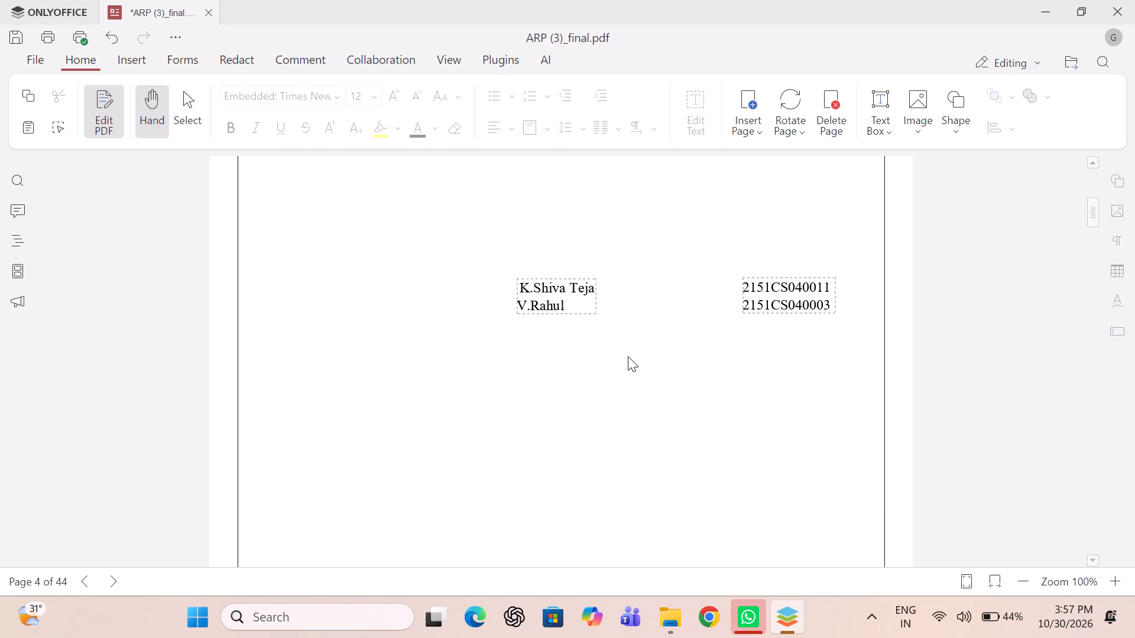
pyautogui.scroll(2, 628, 356)
pyautogui.scroll(-5, 628, 356)
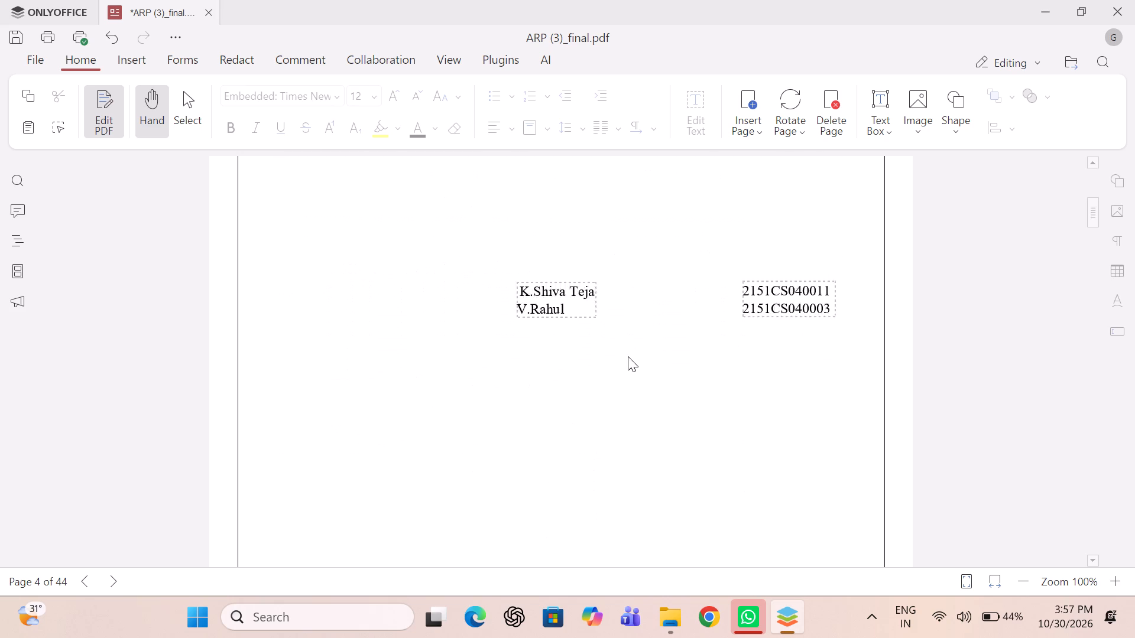
# Look through pages 5 to 11, from the project summary and table of contents to section 1.3 Scope of the Project.
pyautogui.scroll(-5, 628, 356)
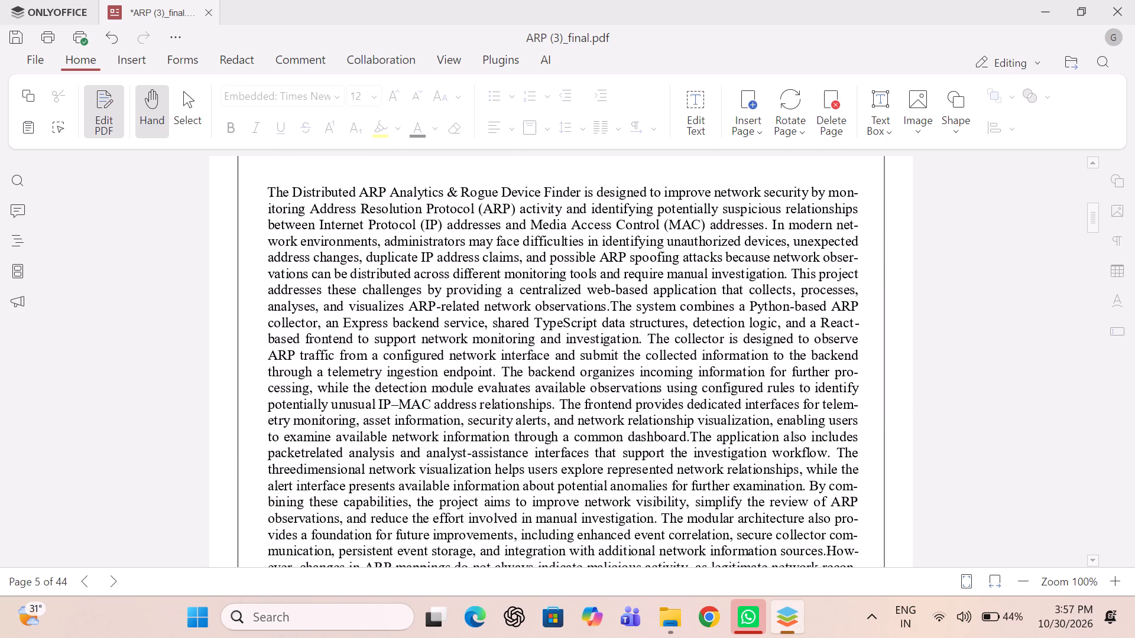
pyautogui.scroll(-5, 628, 356)
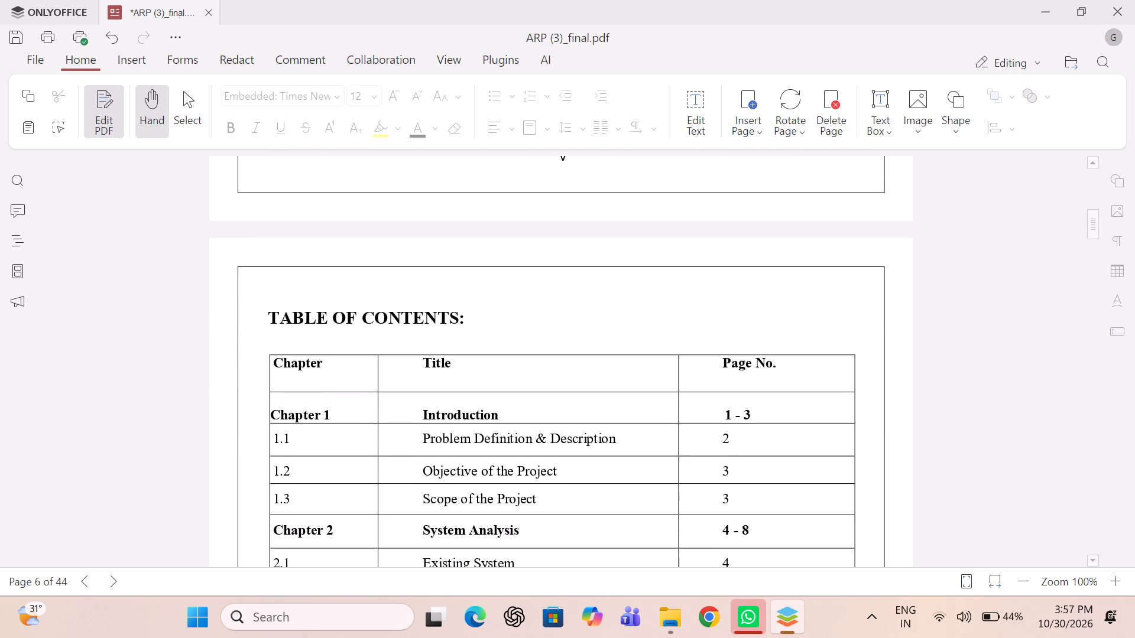
pyautogui.scroll(-10, 628, 356)
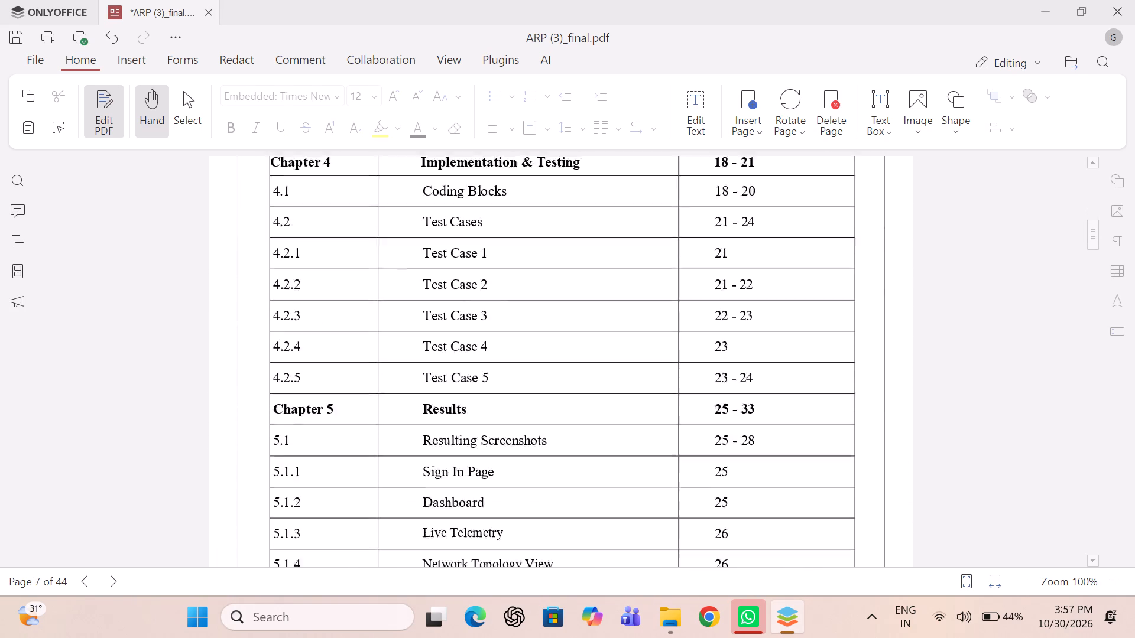
pyautogui.scroll(-6, 628, 356)
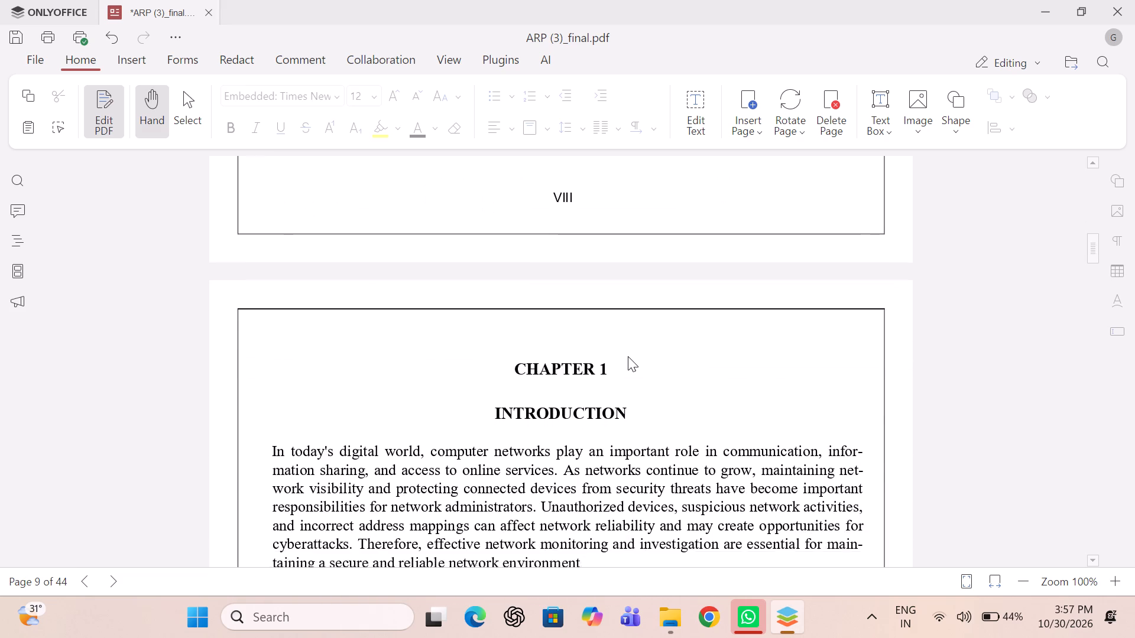
pyautogui.scroll(-5, 628, 356)
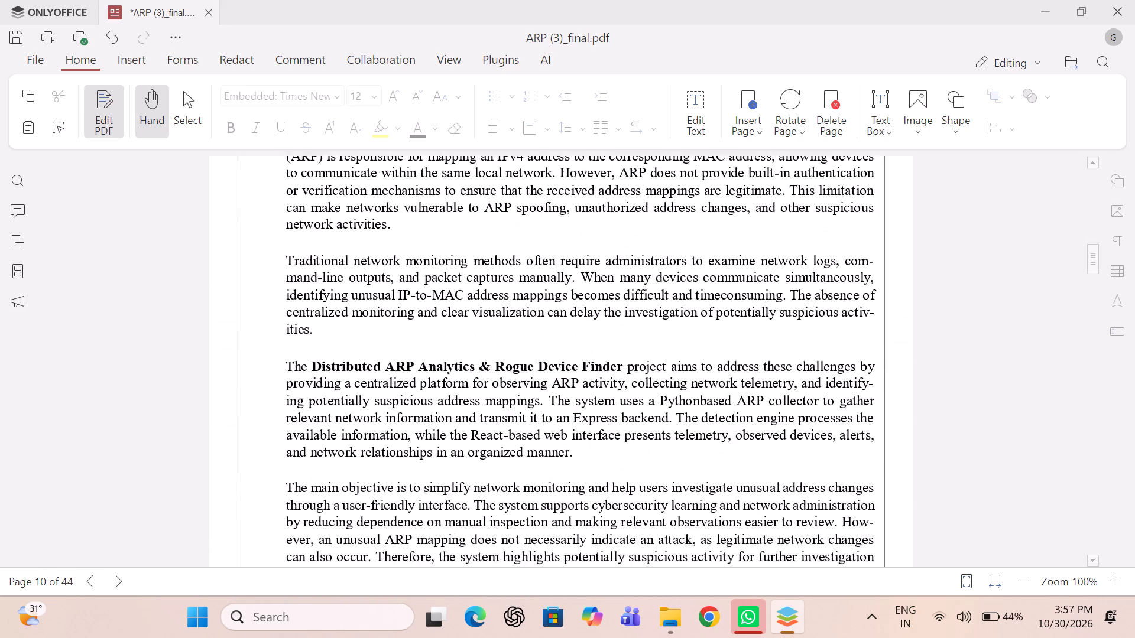
pyautogui.scroll(-7, 628, 356)
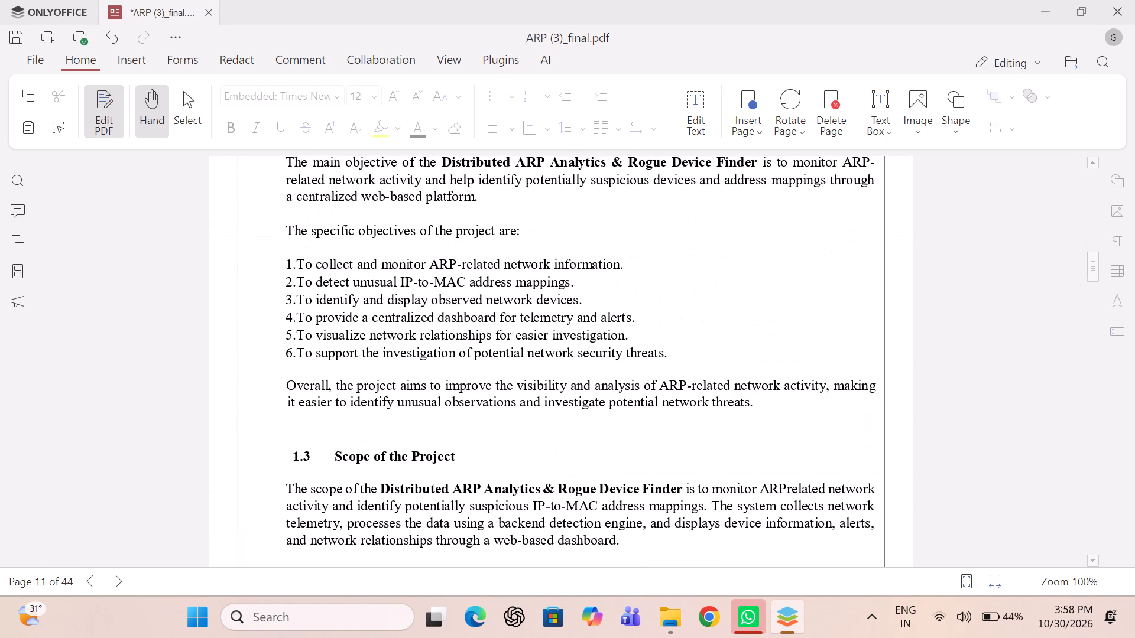
# Set the font size of the "Scope of the Project" heading text in section 1.3 on page 11 to 13.
pyautogui.click(455, 454)
pyautogui.moveTo(462, 454); pyautogui.dragTo(287, 466)
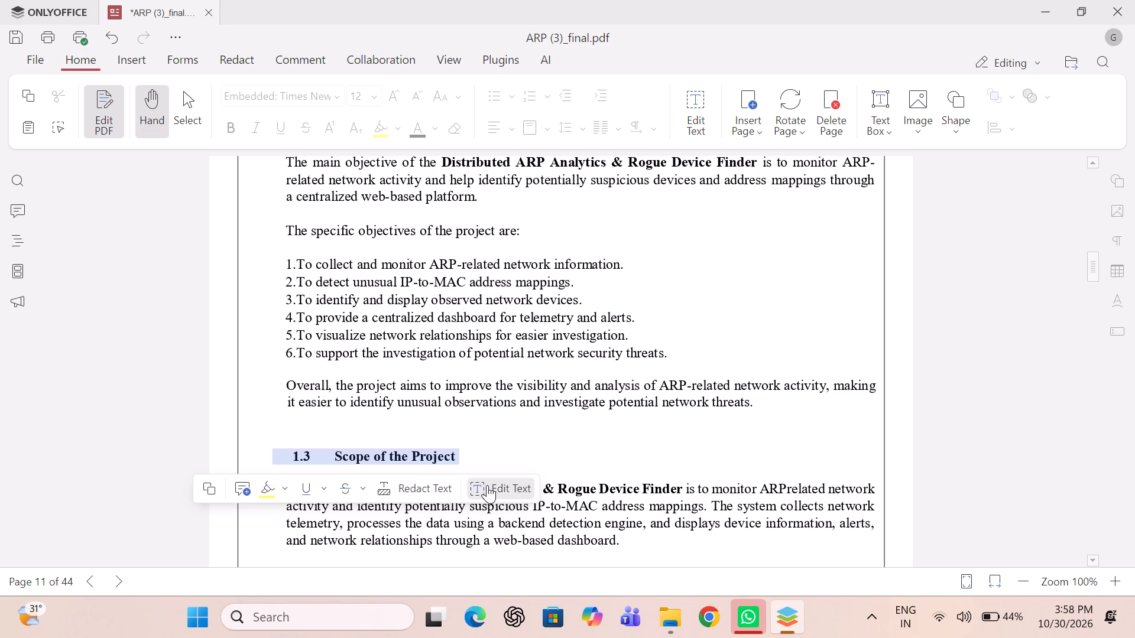
pyautogui.click(487, 485)
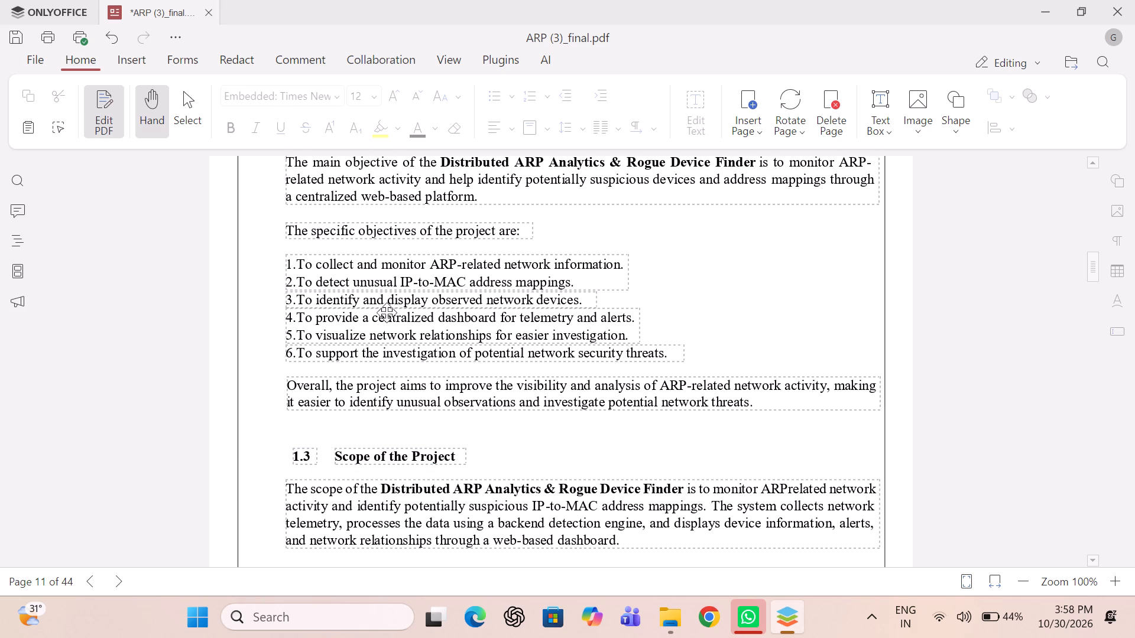
pyautogui.moveTo(457, 455); pyautogui.dragTo(297, 456)
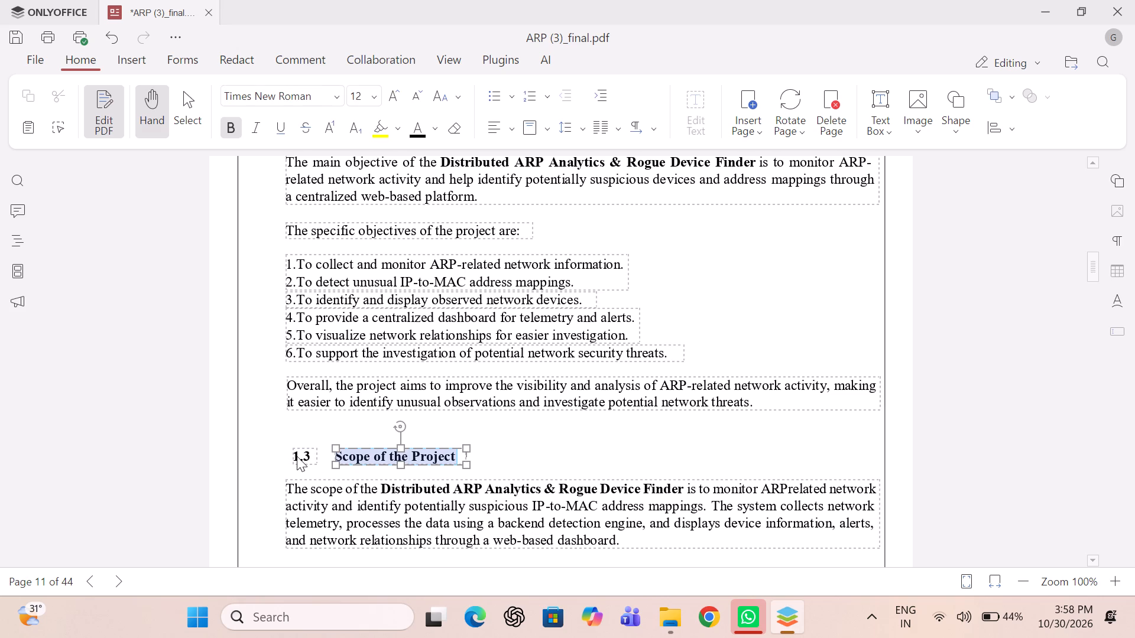
pyautogui.moveTo(297, 456); pyautogui.dragTo(290, 448)
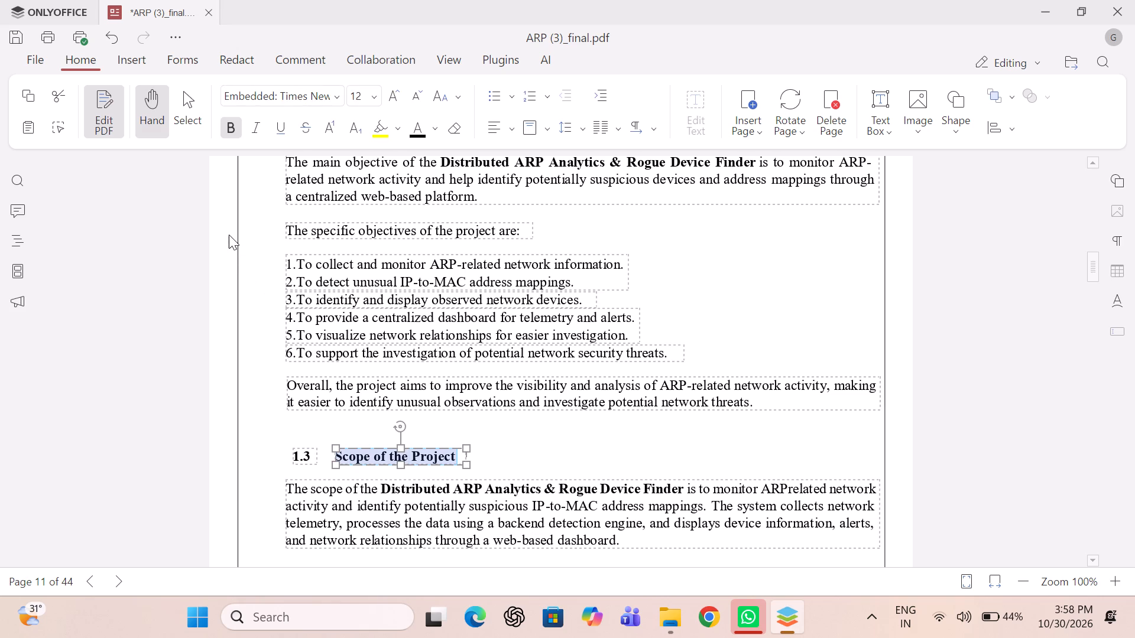
pyautogui.click(366, 96)
pyautogui.click(366, 96)
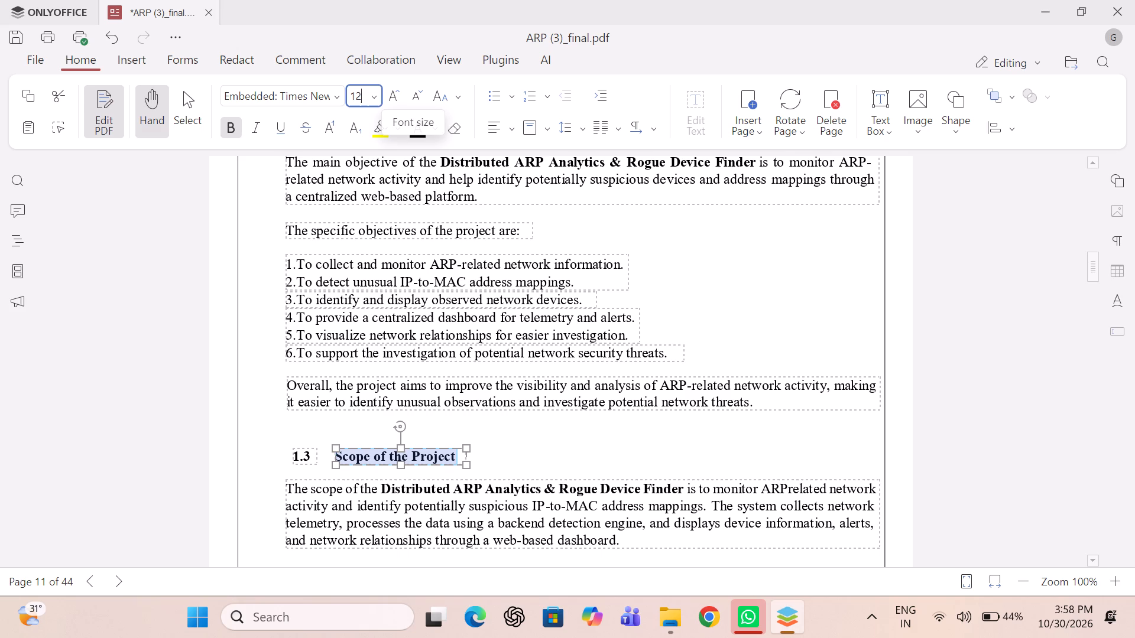
pyautogui.write('13')
pyautogui.press('Return')
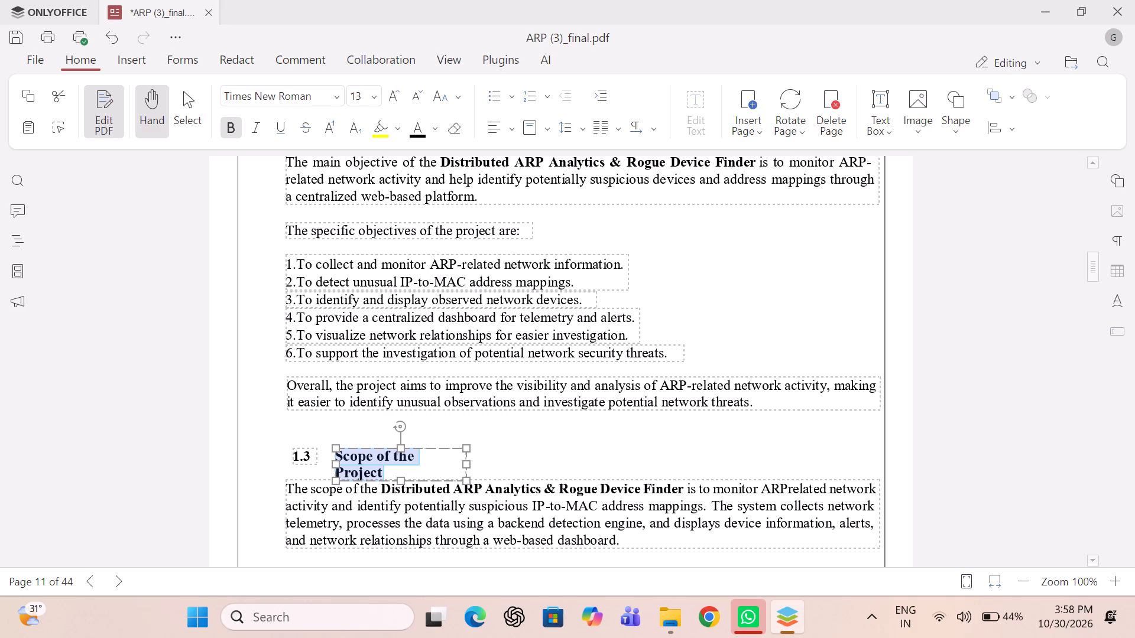
pyautogui.click(341, 471)
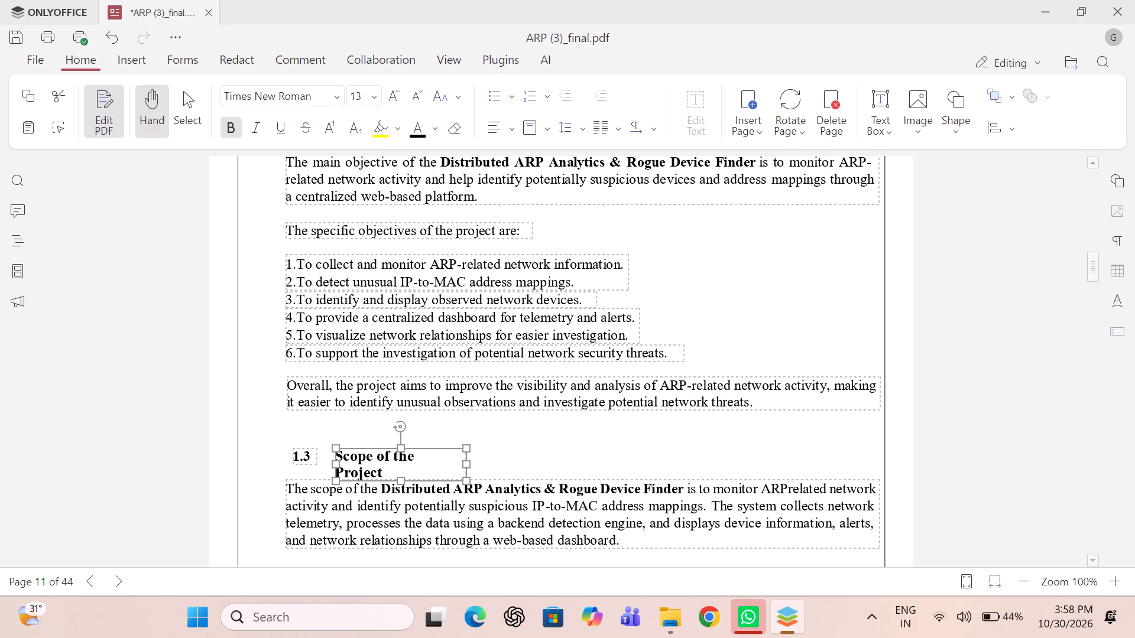
# Fit the section 1.3 heading on one line by deleting characters before "Project", making it read "Scope of th Project".
pyautogui.click(342, 471)
pyautogui.press('Left')
pyautogui.press('BackSpace')
pyautogui.press('BackSpace')
pyautogui.press('space')
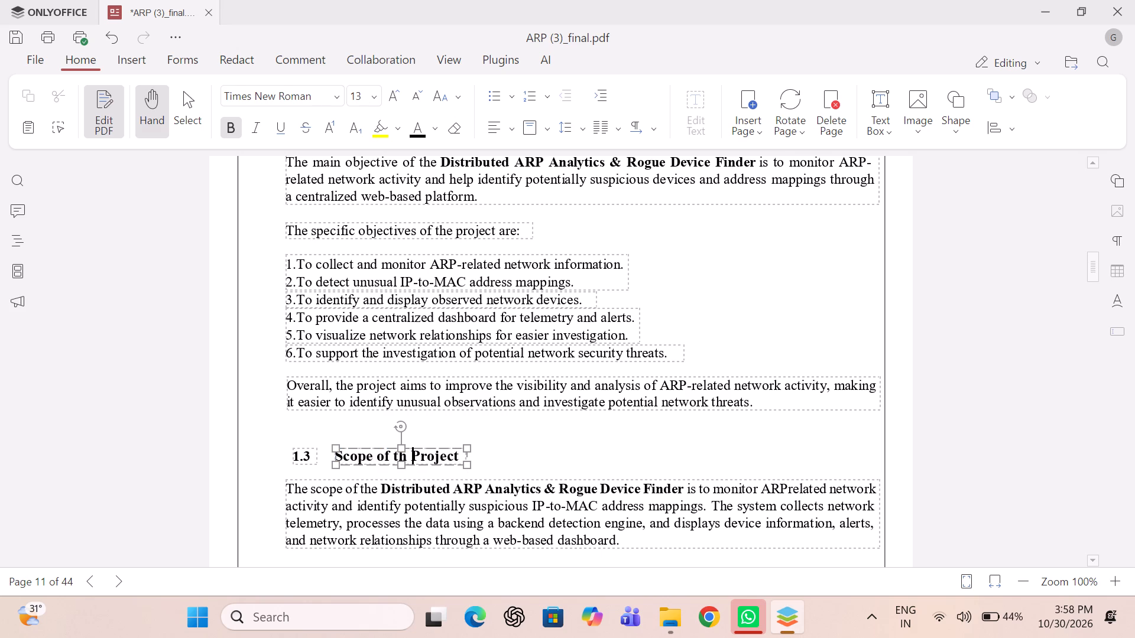
# Set the font size of the heading number "1.3" on page 11 to 13.
pyautogui.click(309, 459)
pyautogui.moveTo(309, 459); pyautogui.dragTo(286, 459)
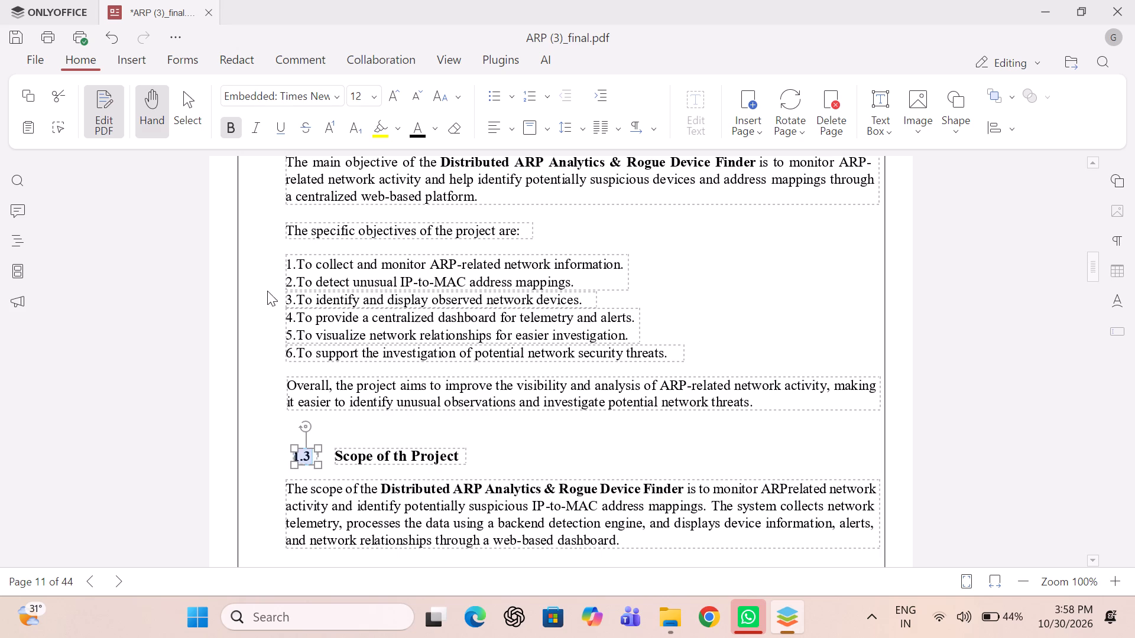
pyautogui.click(365, 99)
pyautogui.write('13')
pyautogui.press('Return')
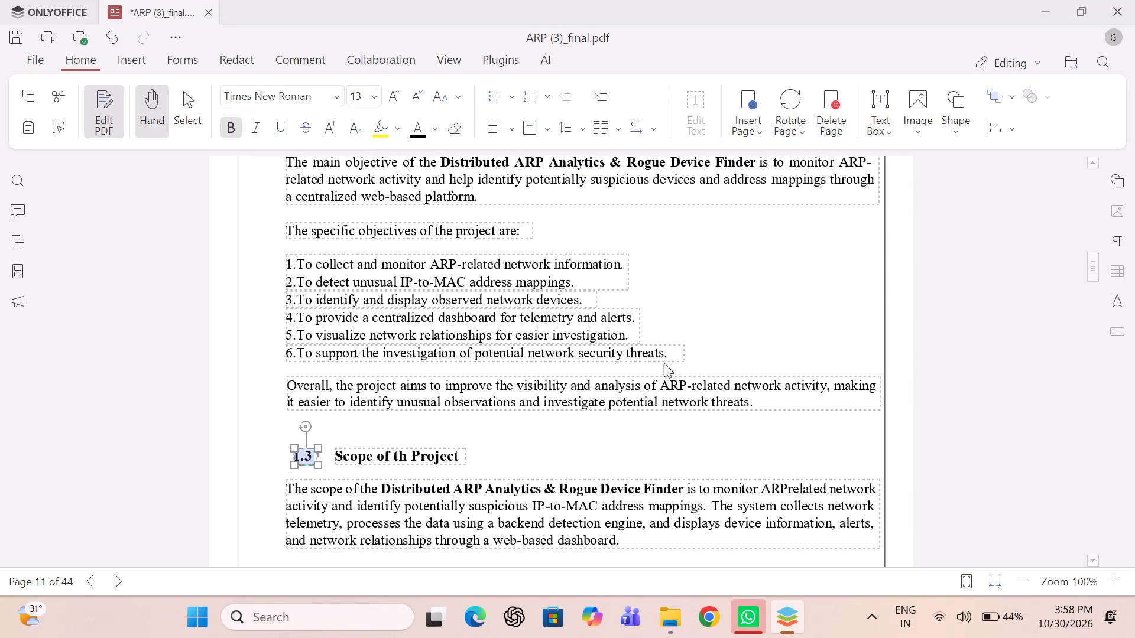
# Check the font size of the "1.2 Objectives of the Project" heading and leave PDF editing mode.
pyautogui.click(629, 407)
pyautogui.scroll(3, 629, 407)
pyautogui.scroll(-1, 629, 407)
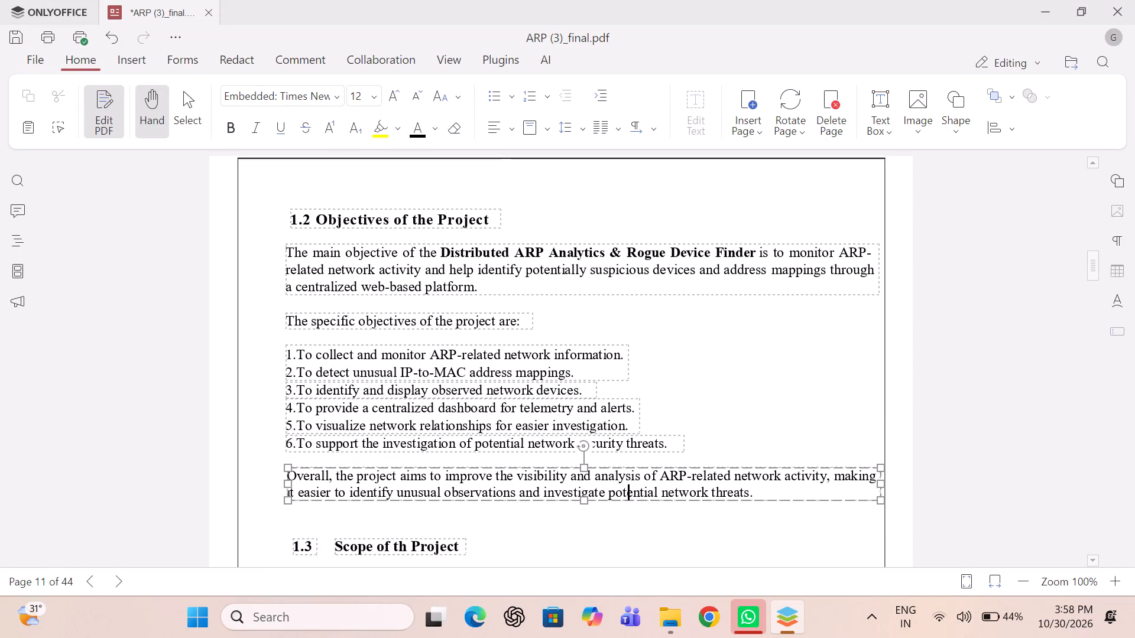
pyautogui.click(463, 198)
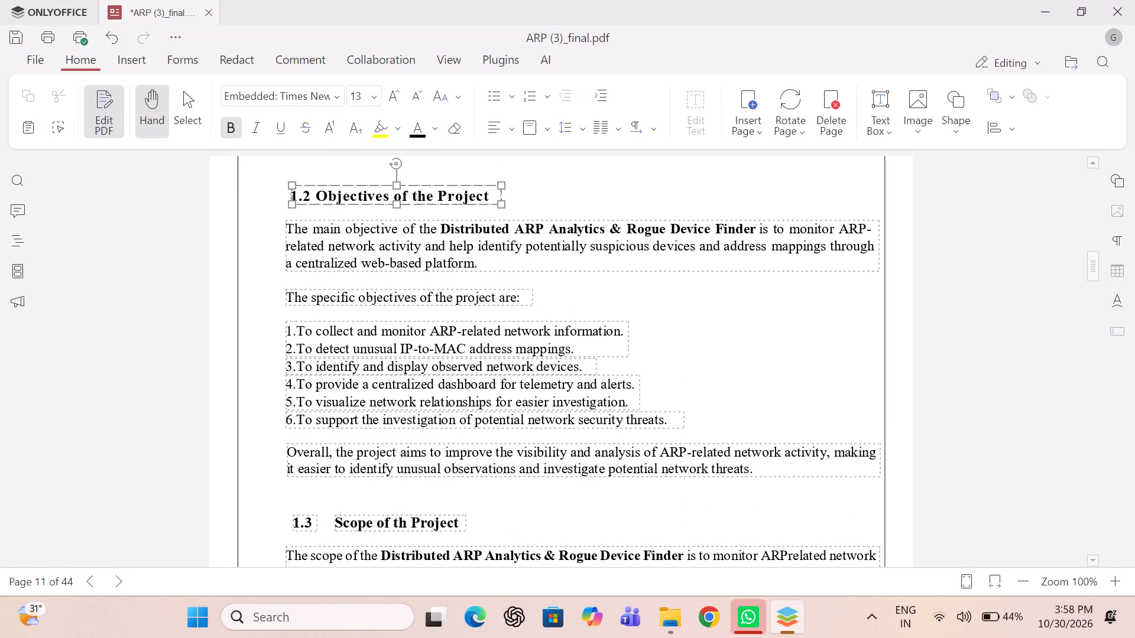
pyautogui.click(645, 360)
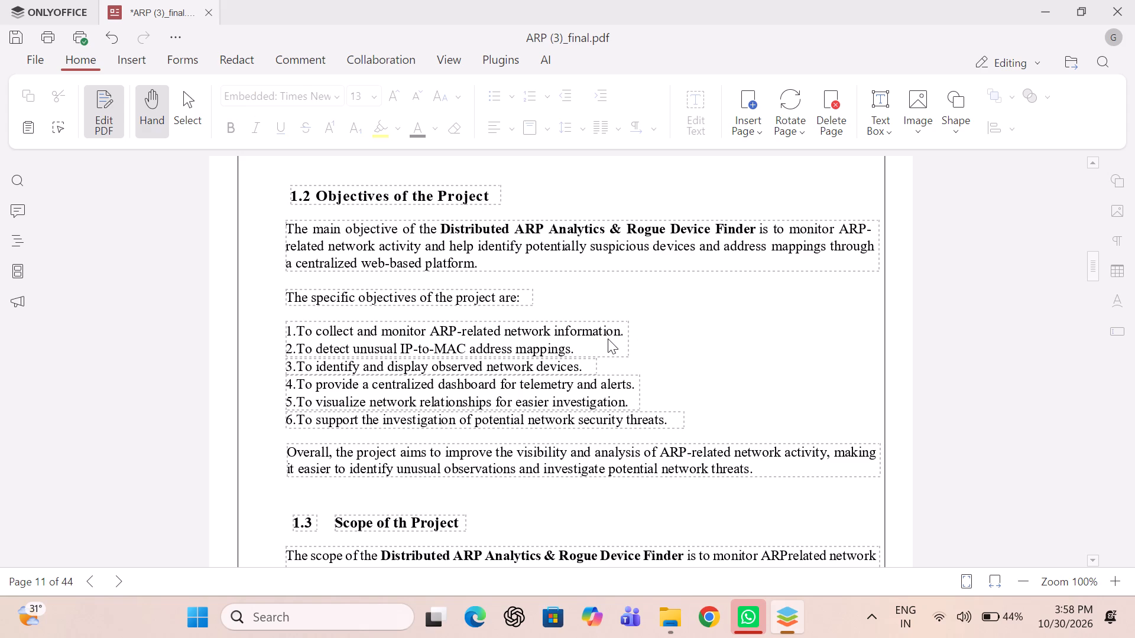
pyautogui.click(105, 118)
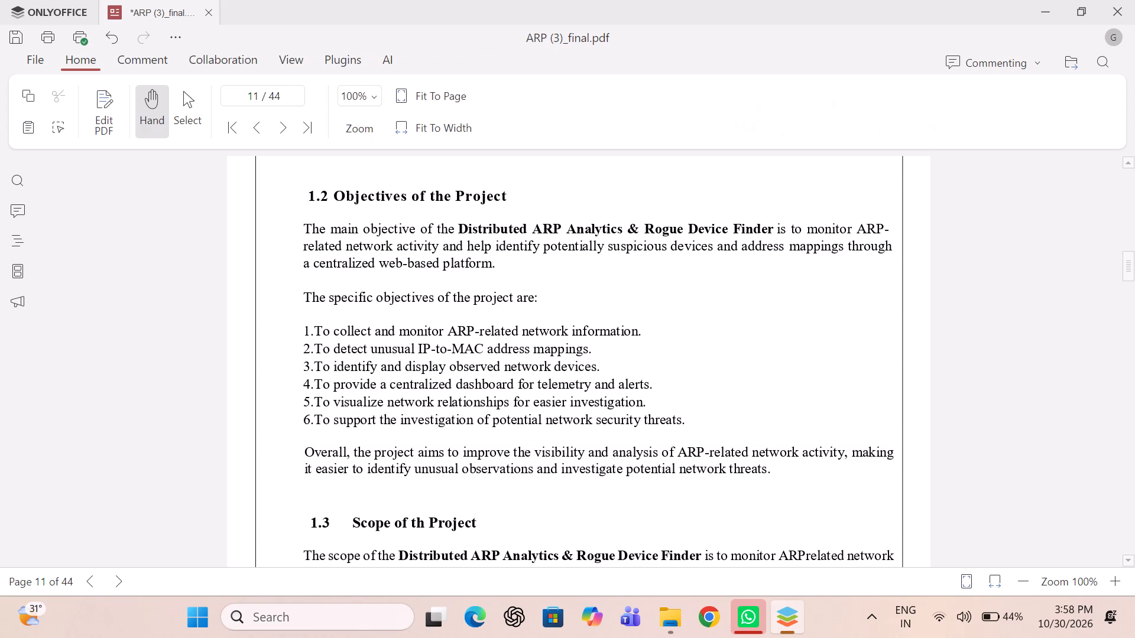
# Examine page 11, comparing the 1.2 and 1.3 headings and the text below them.
pyautogui.scroll(-2, 345, 348)
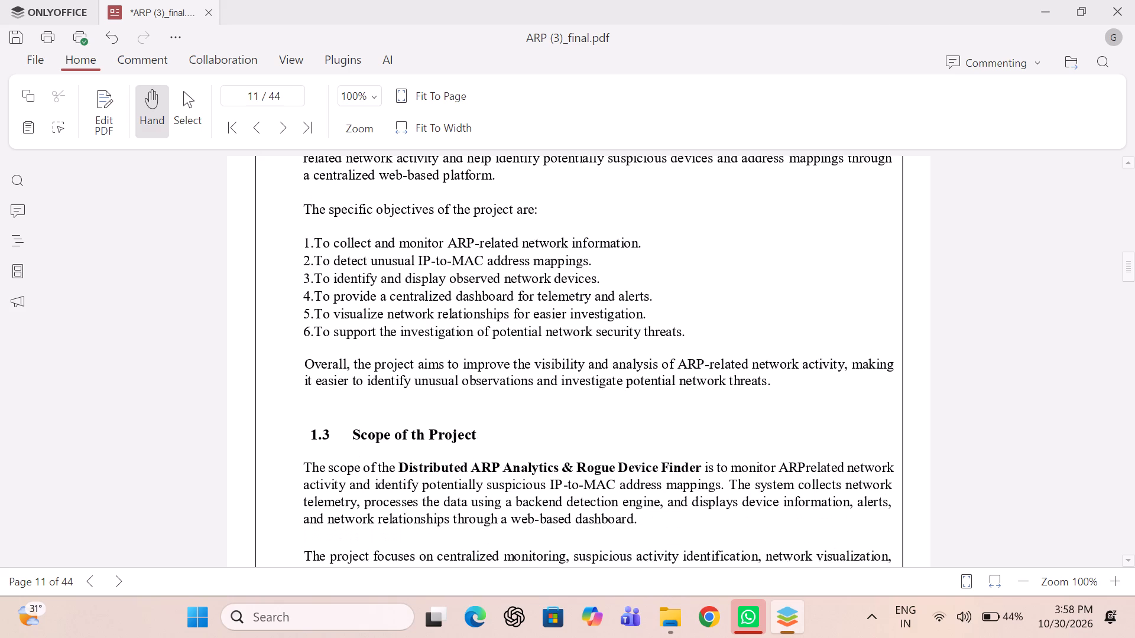
pyautogui.scroll(-6, 345, 348)
pyautogui.scroll(2, 345, 348)
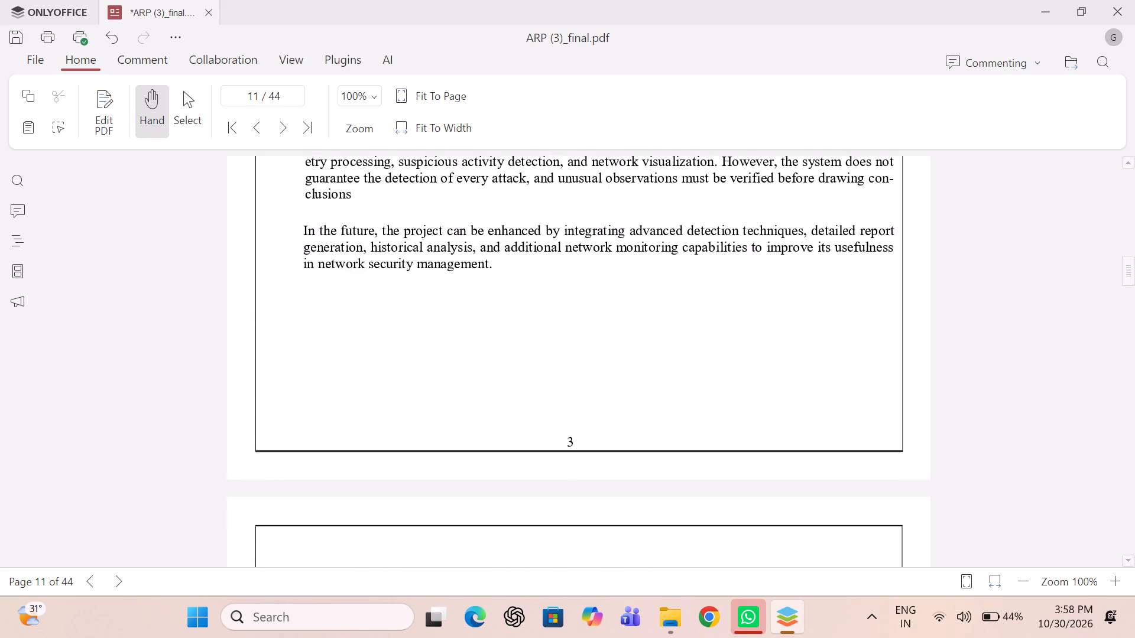
pyautogui.scroll(2, 345, 348)
pyautogui.scroll(1, 350, 406)
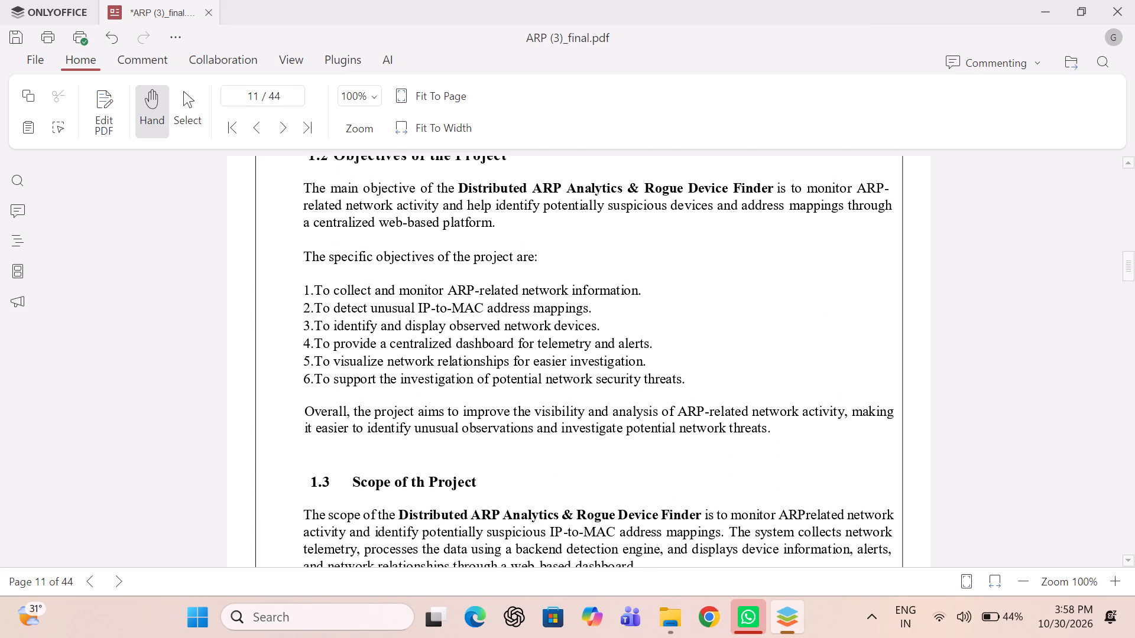
pyautogui.scroll(1, 350, 406)
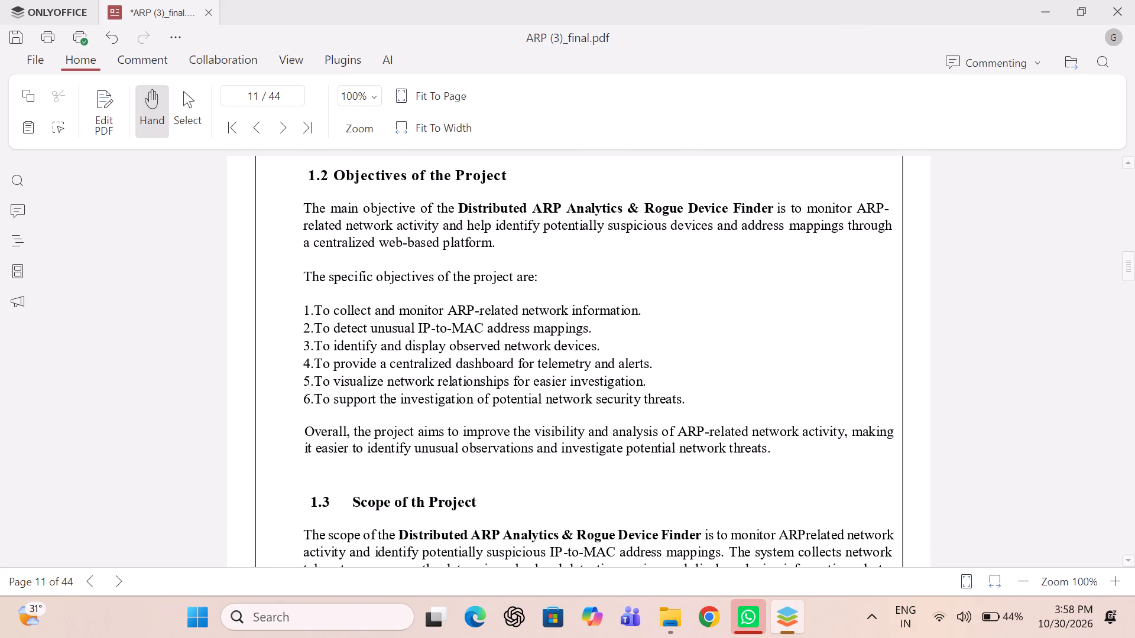
pyautogui.scroll(-2, 350, 406)
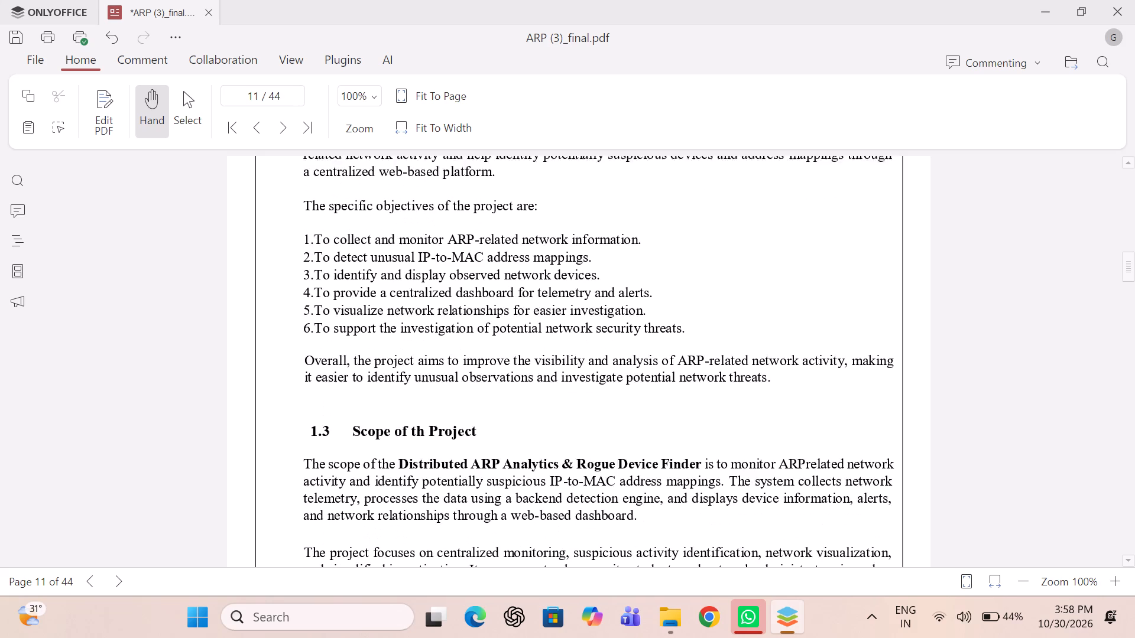
# Look through Chapter 2 on pages 12 to 16, from the existing system text to section 2.4.2 Robustness & Reliability.
pyautogui.scroll(-3, 350, 406)
pyautogui.scroll(2, 350, 406)
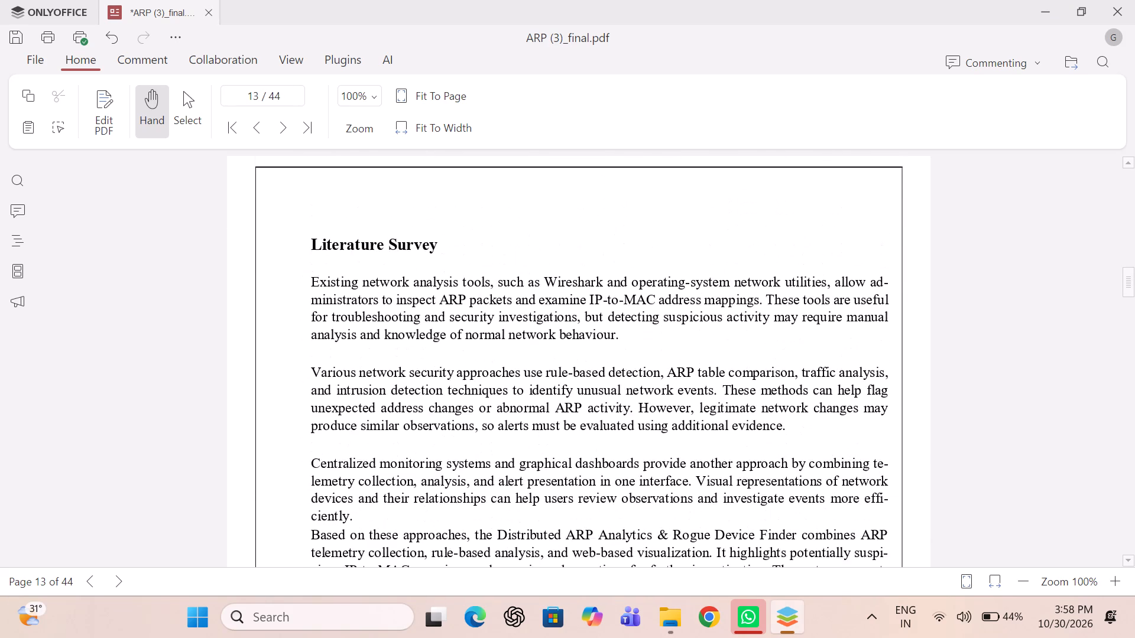
pyautogui.scroll(3, 350, 406)
pyautogui.scroll(-3, 350, 406)
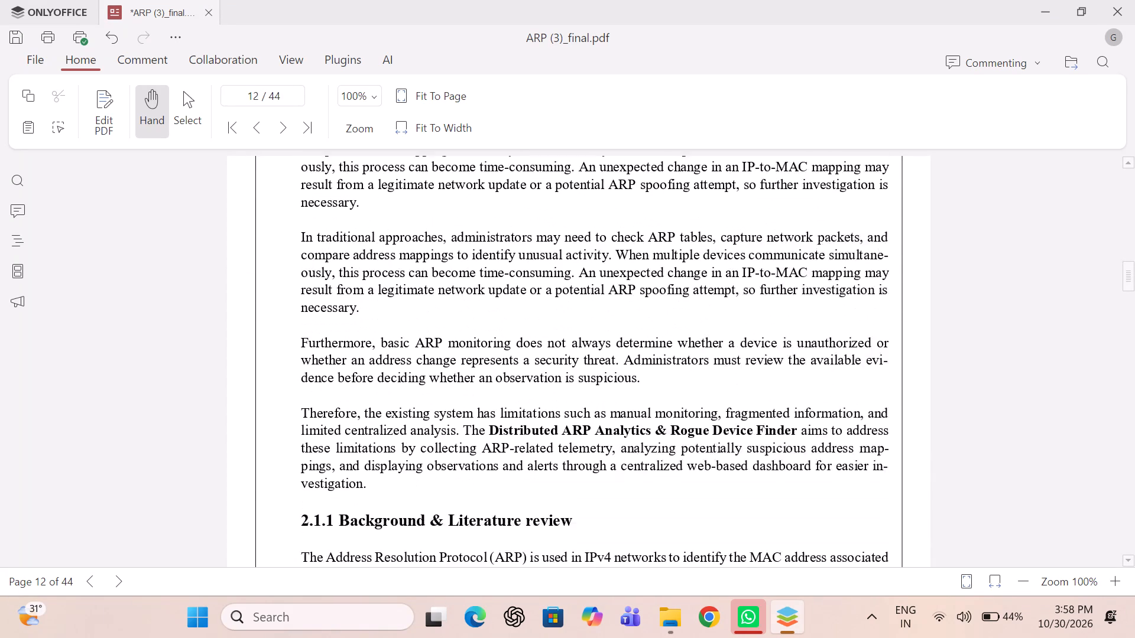
pyautogui.scroll(-4, 350, 406)
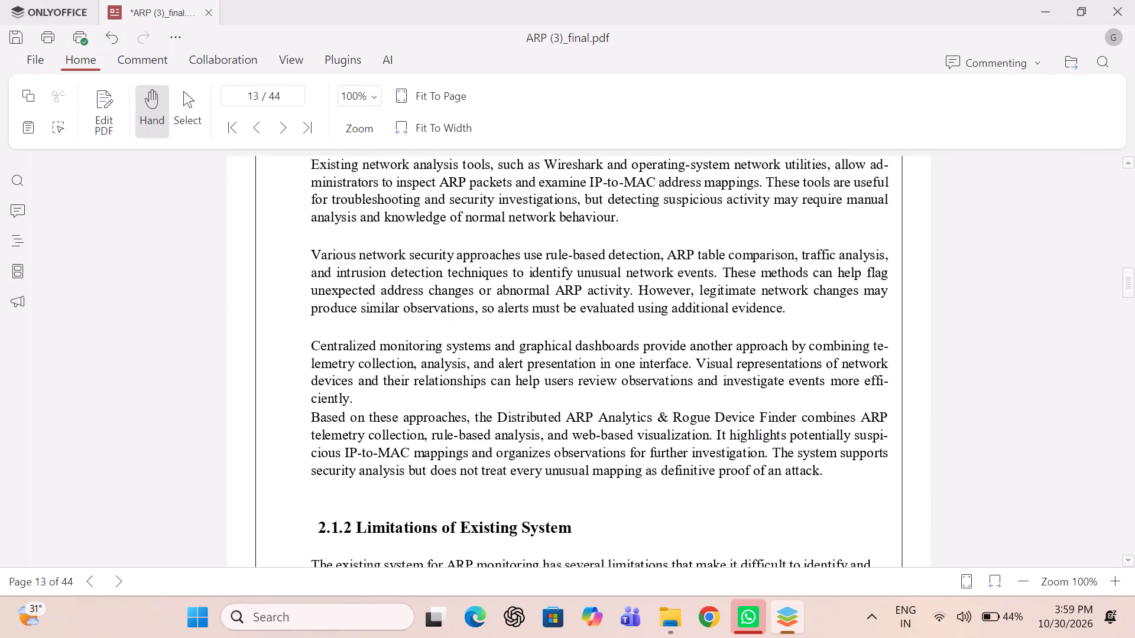
pyautogui.scroll(-7, 350, 406)
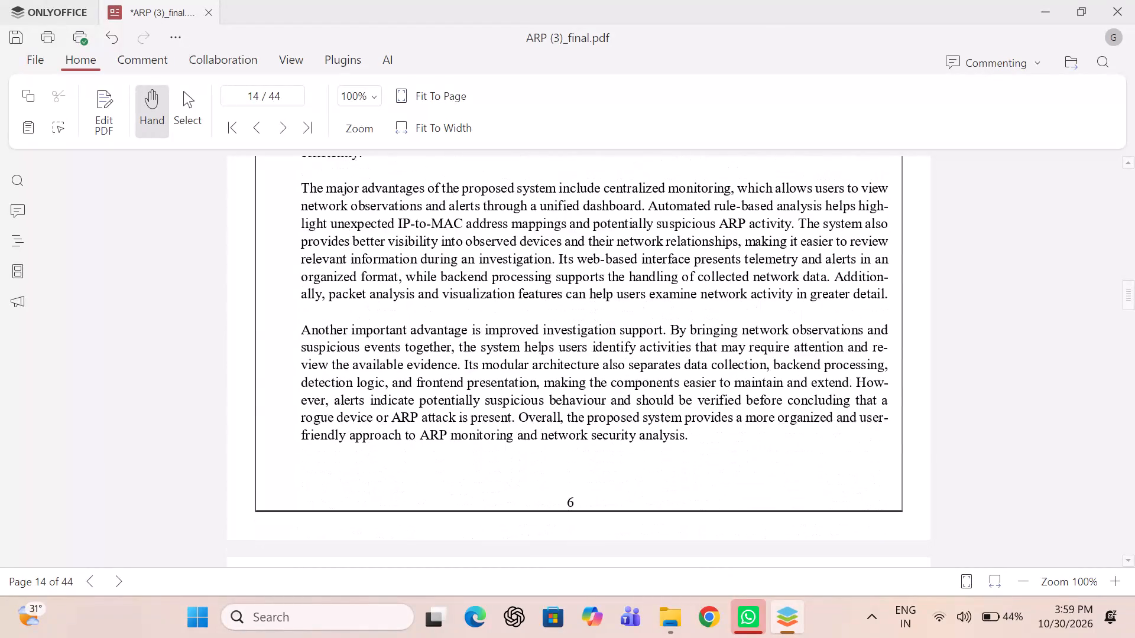
pyautogui.scroll(-6, 350, 406)
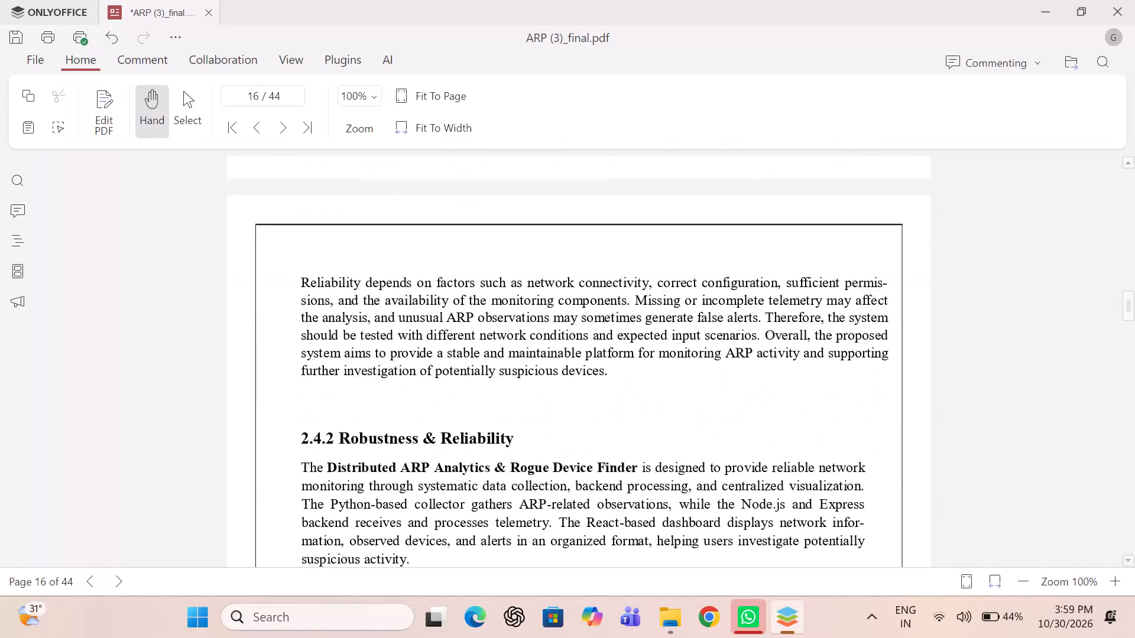
# Indent the "2.4 Feasibility Study" heading on page 15 with three leading spaces and leave PDF editing mode.
pyautogui.scroll(5, 350, 406)
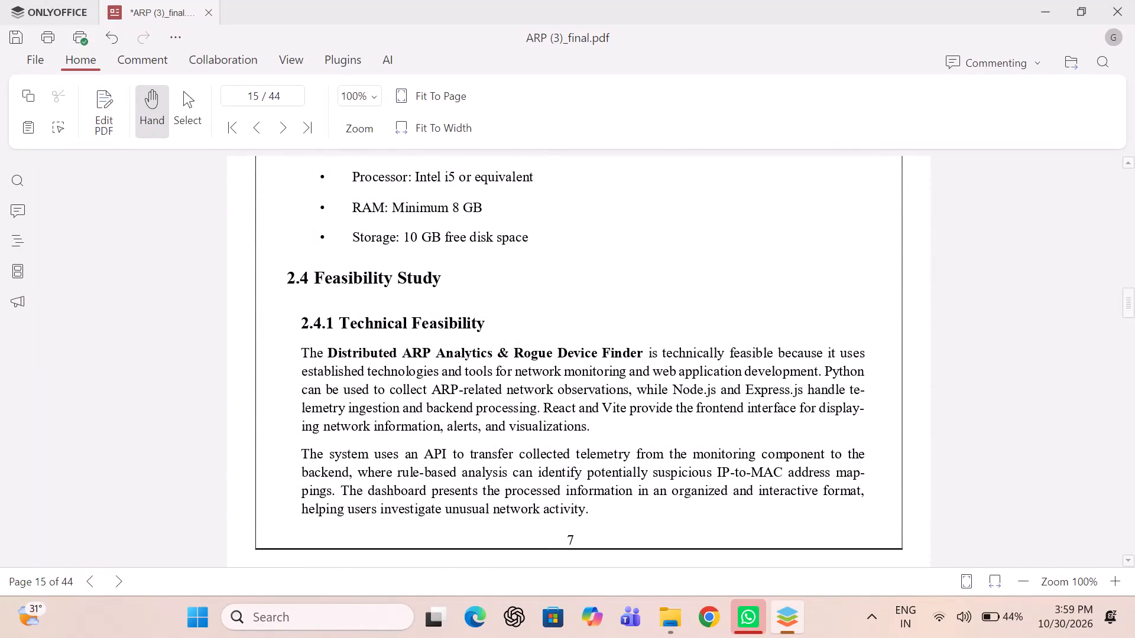
pyautogui.click(287, 273)
pyautogui.moveTo(287, 273); pyautogui.dragTo(390, 287)
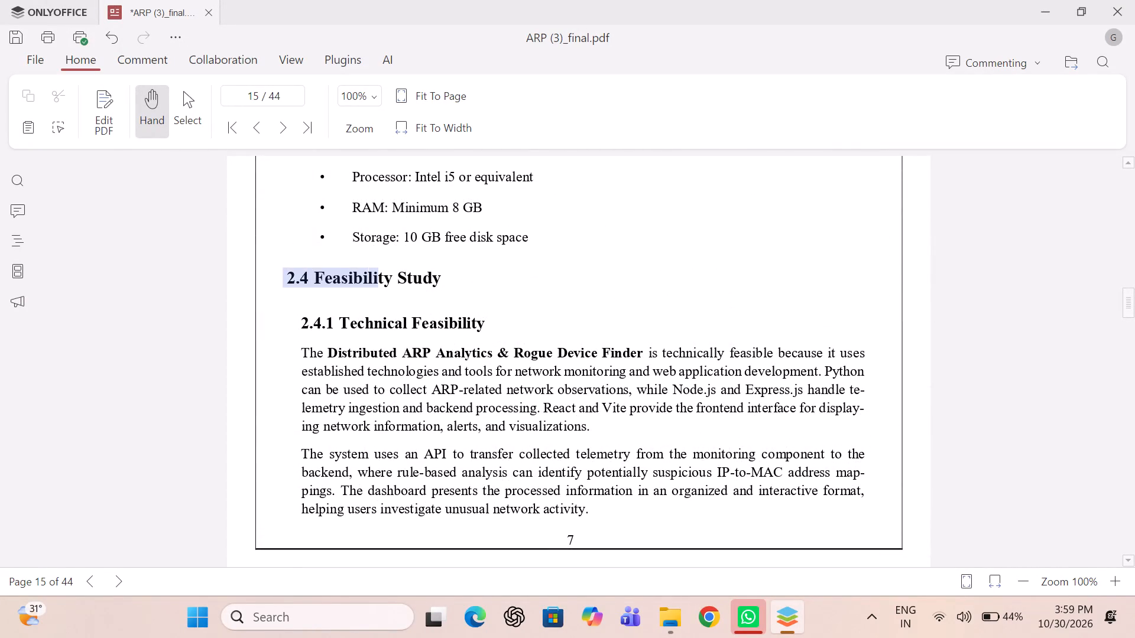
pyautogui.moveTo(390, 287); pyautogui.dragTo(446, 280)
pyautogui.click(482, 307)
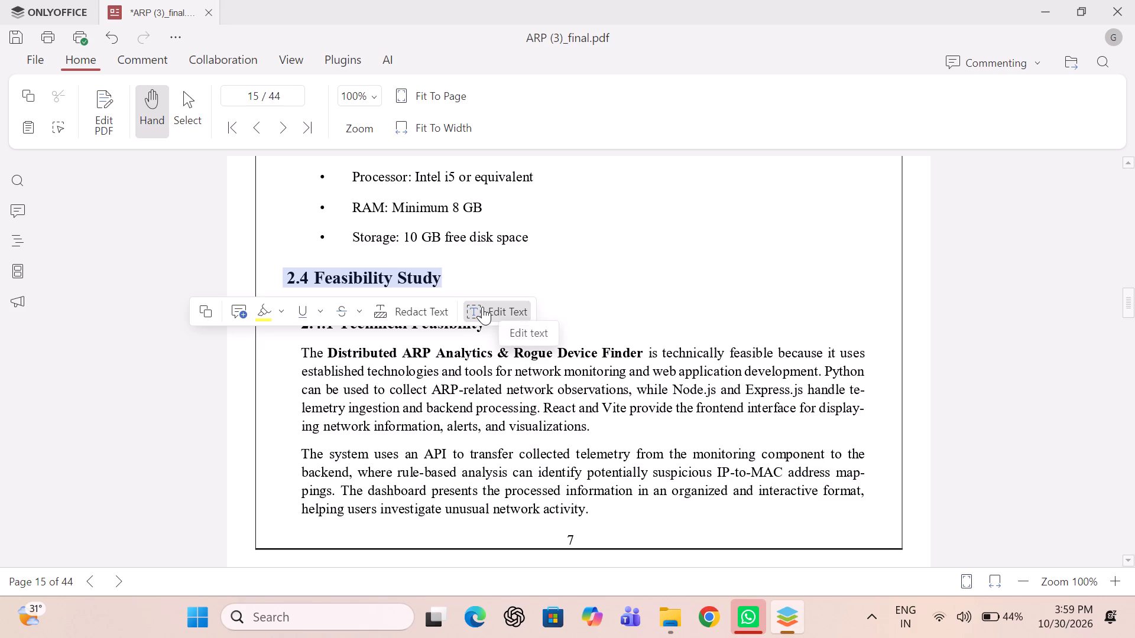
pyautogui.click(272, 277)
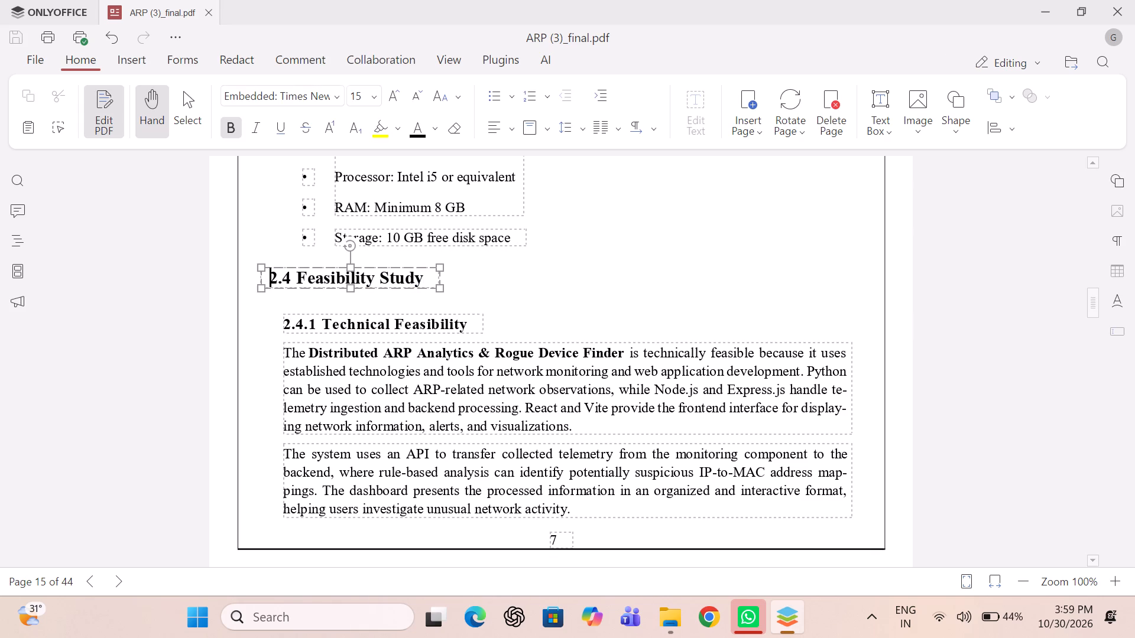
pyautogui.press('space')
pyautogui.press('space')
pyautogui.press('space')
pyautogui.press('space')
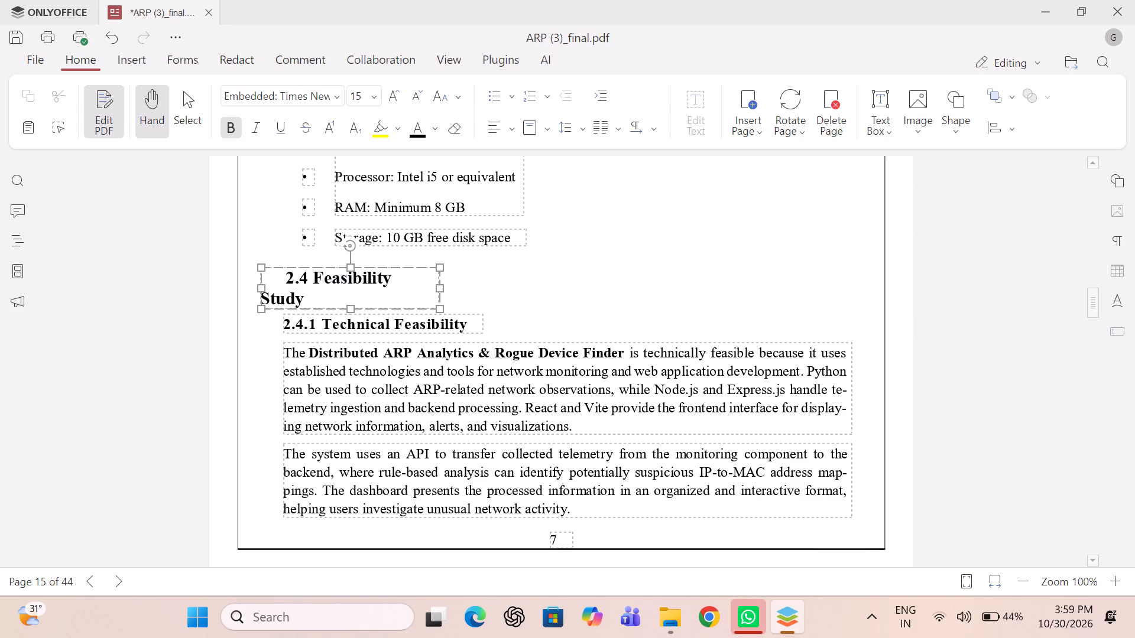
pyautogui.press('BackSpace')
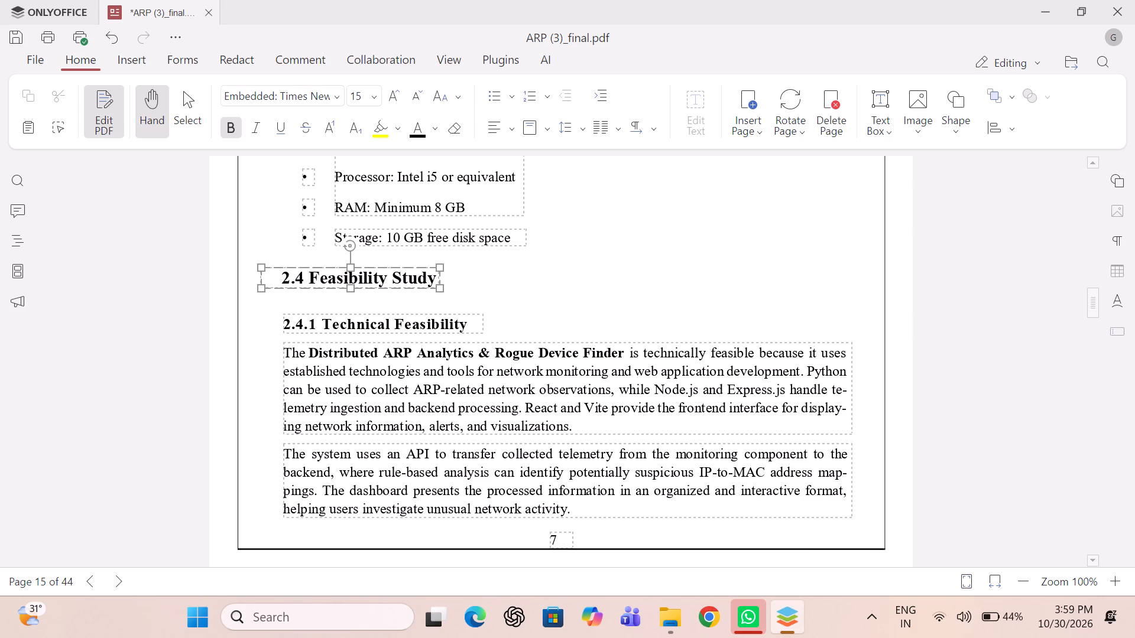
pyautogui.click(549, 288)
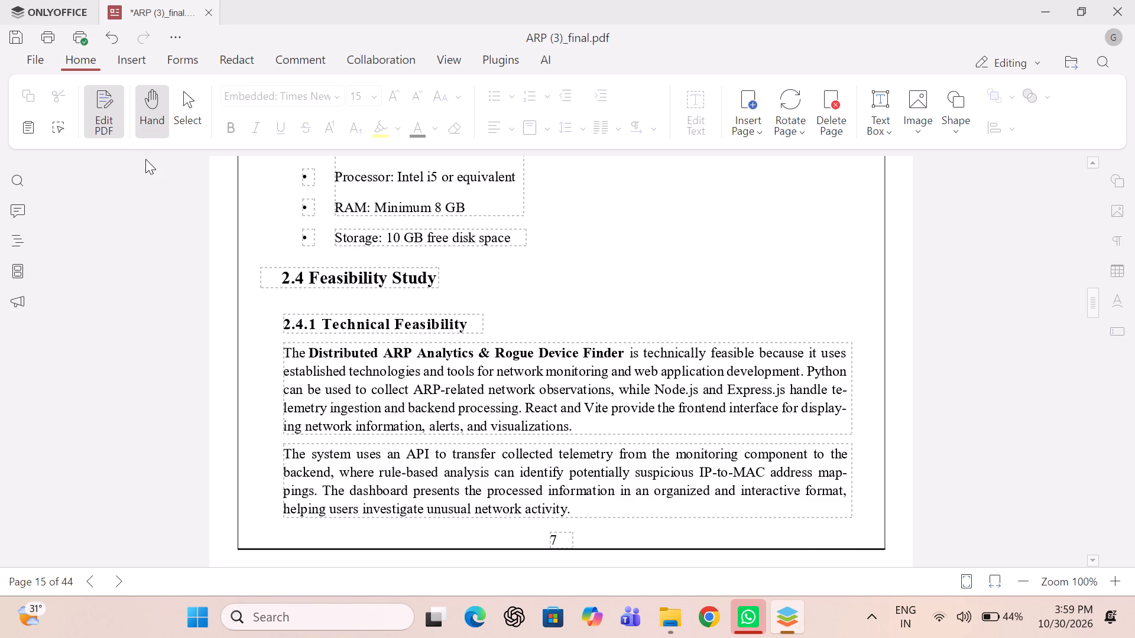
pyautogui.click(114, 131)
# Review the rest of Chapter 2 on pages 15 and 16, from the hardware requirements to the end of the feasibility study.
pyautogui.scroll(-1, 500, 298)
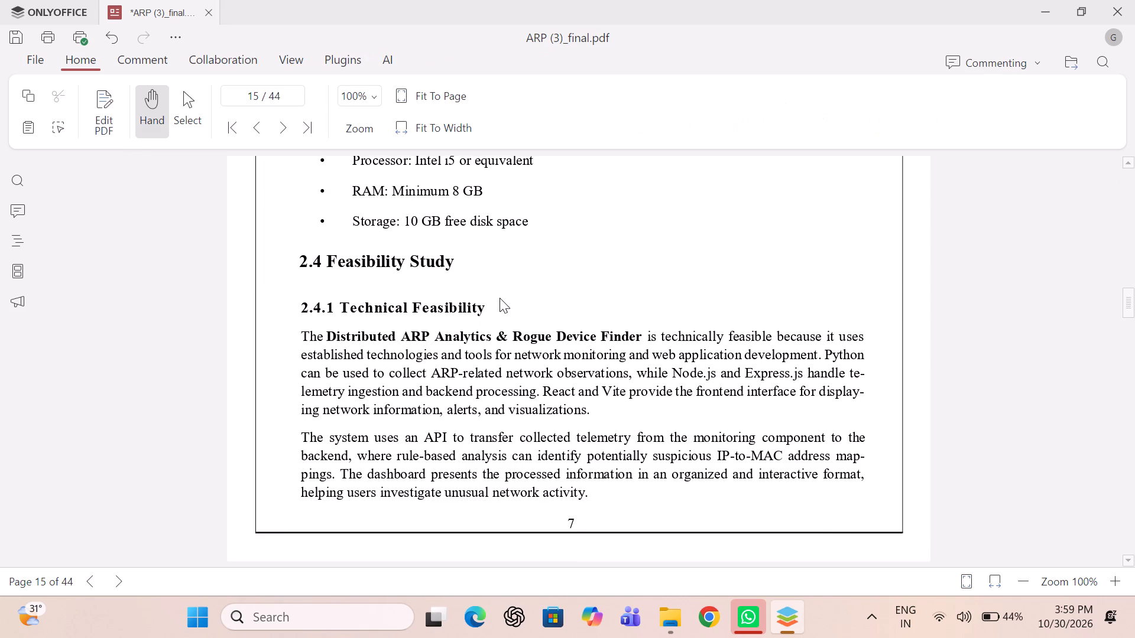
pyautogui.scroll(-1, 500, 298)
pyautogui.scroll(3, 500, 298)
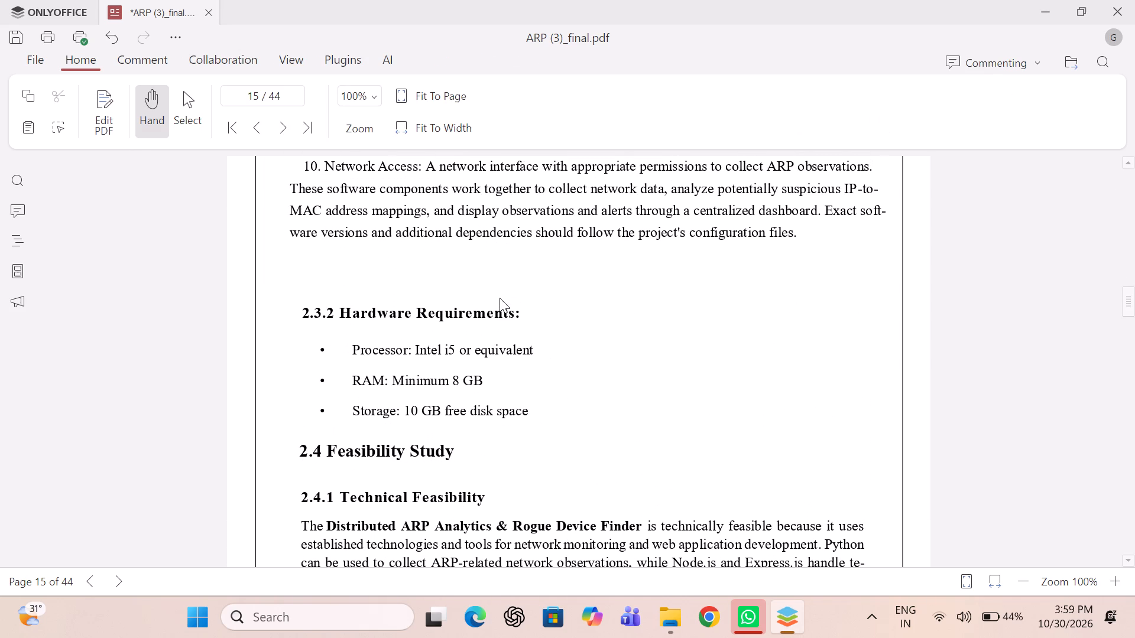
pyautogui.scroll(-1, 500, 298)
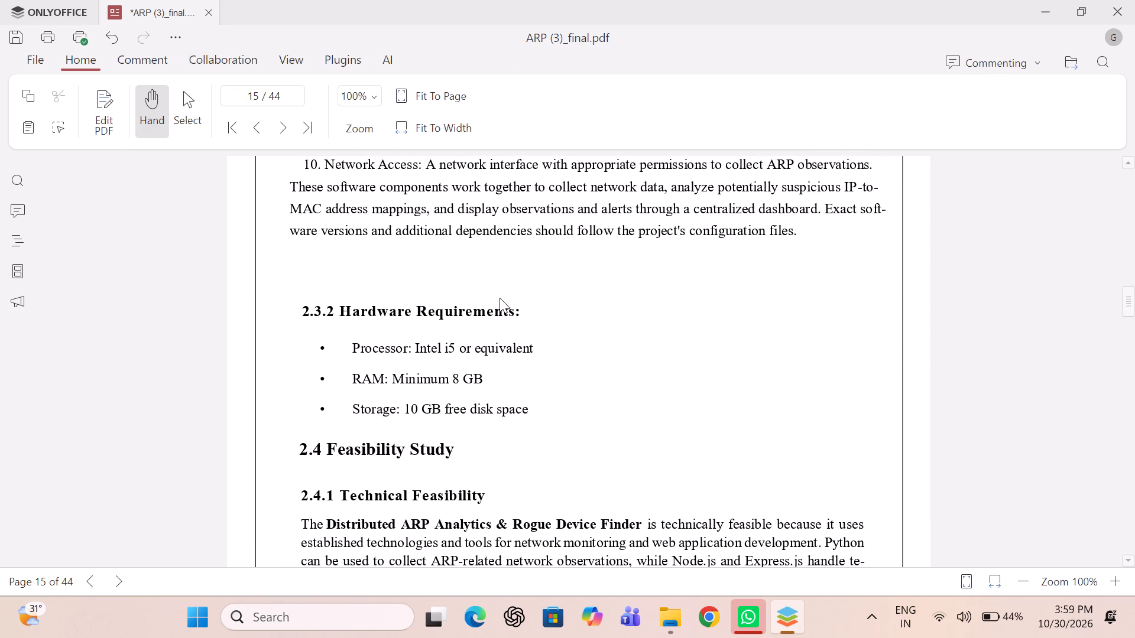
pyautogui.scroll(-5, 500, 298)
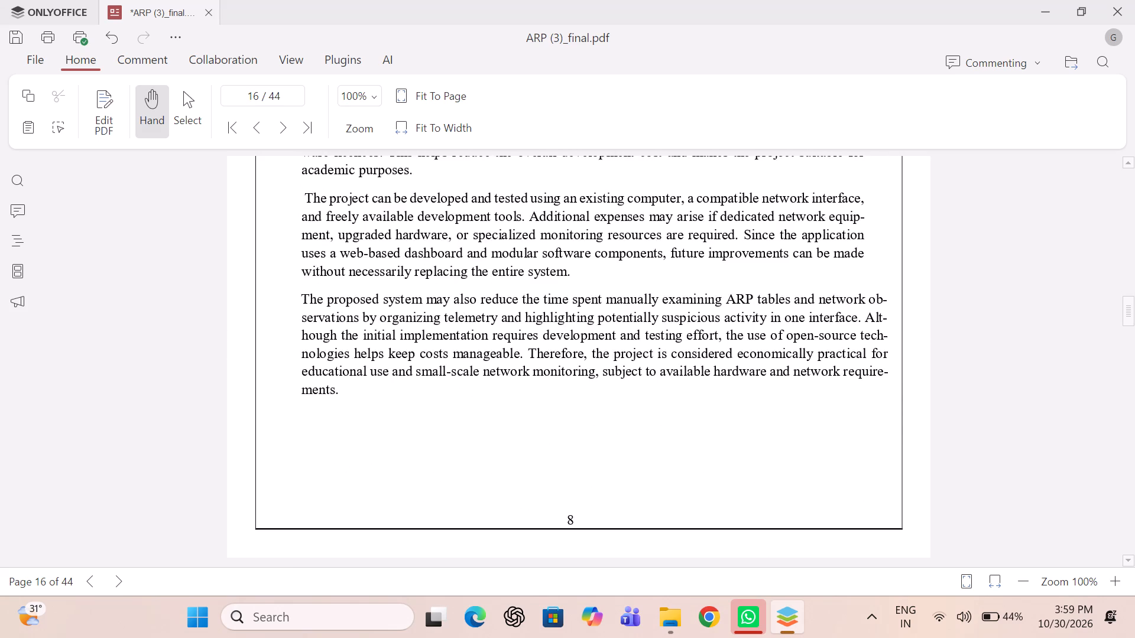
pyautogui.scroll(3, 500, 298)
pyautogui.scroll(-3, 500, 298)
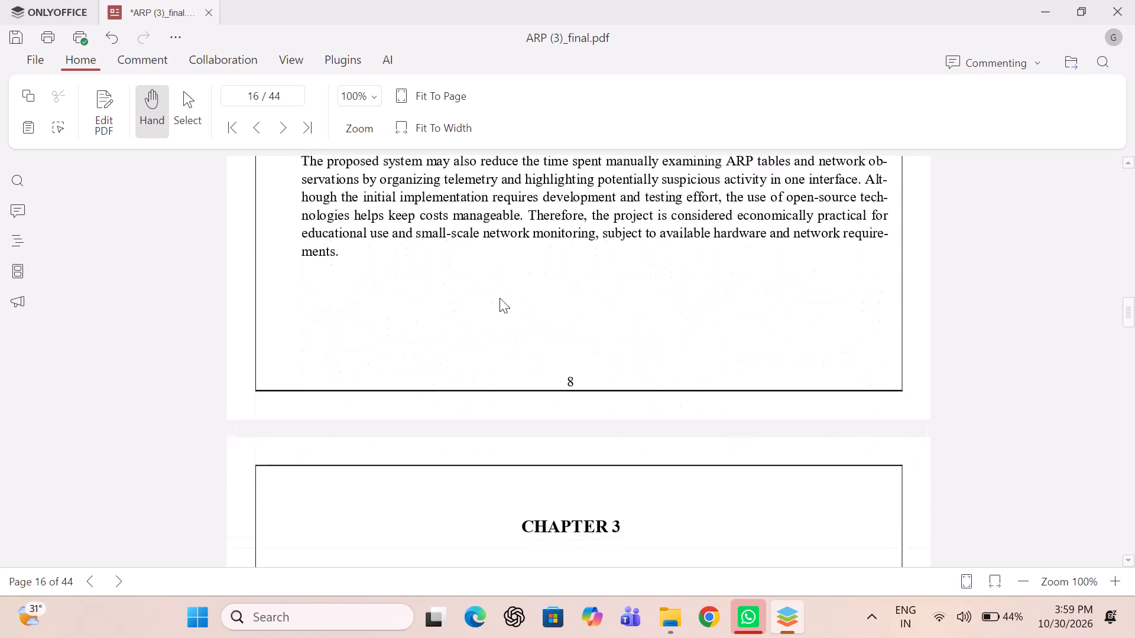
# Look through Chapter 3 Architectural Design on pages 17 to 20, including the architecture diagram and its caption.
pyautogui.scroll(-2, 500, 298)
pyautogui.scroll(3, 500, 298)
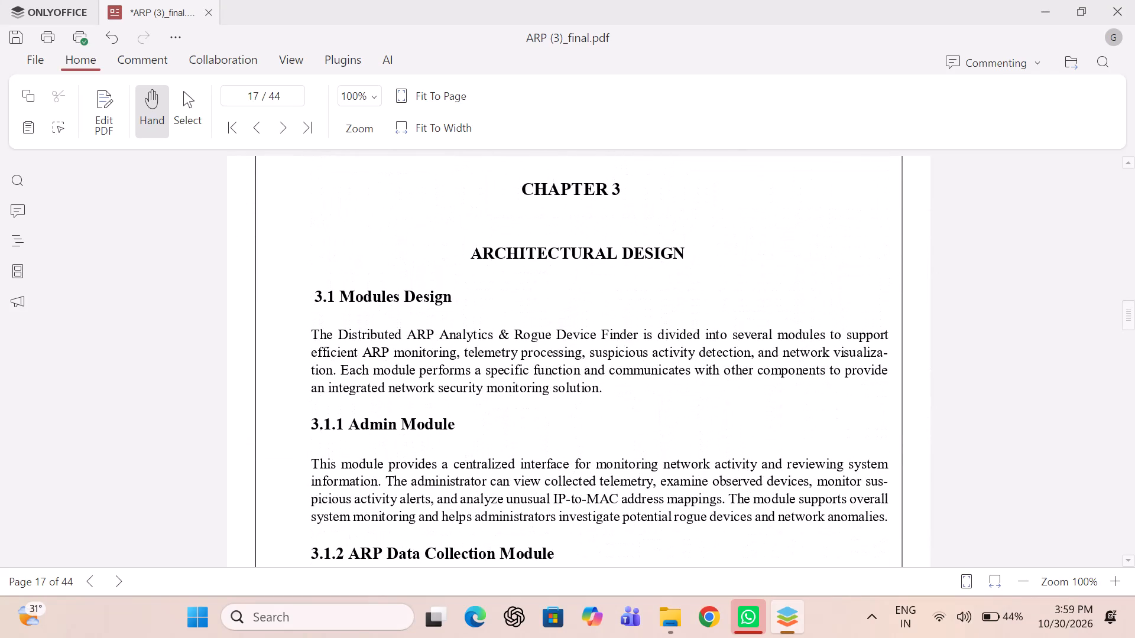
pyautogui.scroll(-6, 500, 298)
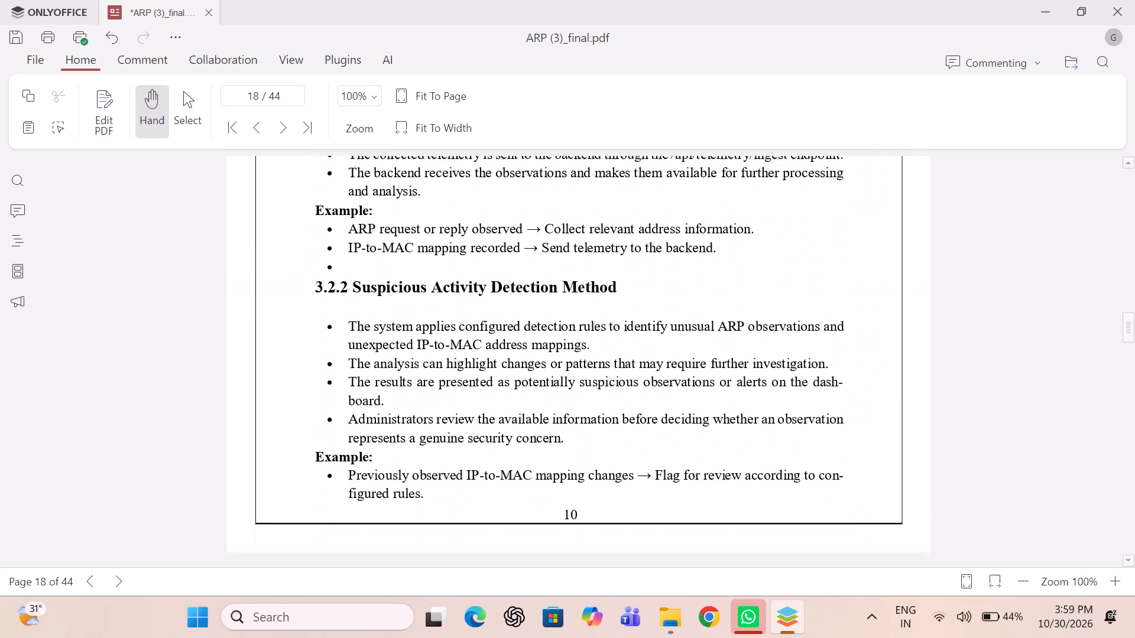
pyautogui.scroll(-4, 500, 298)
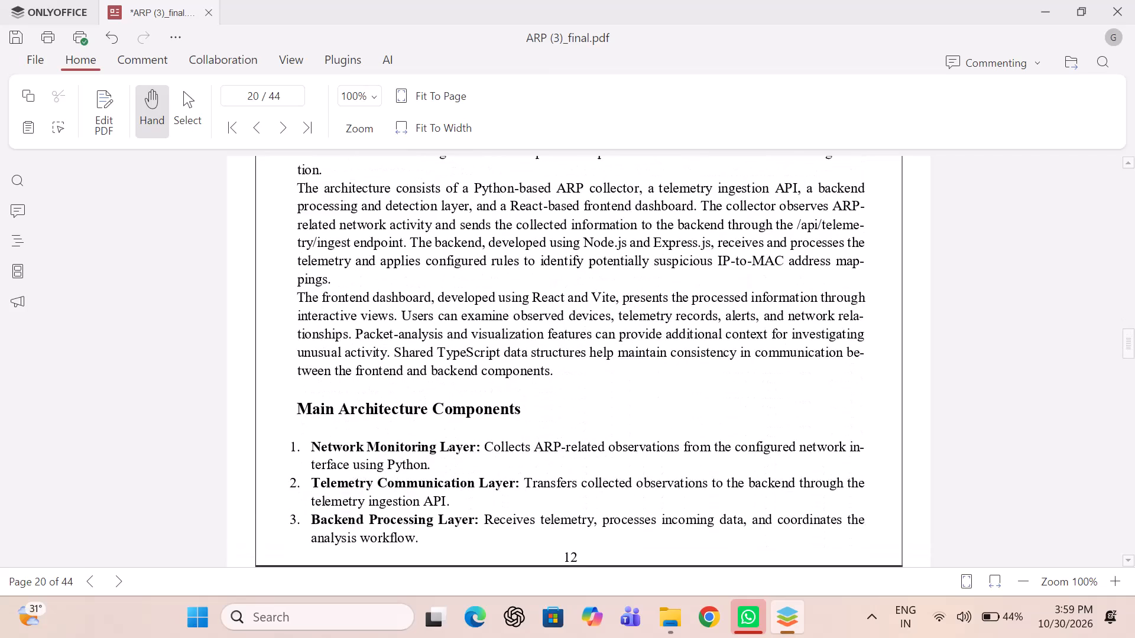
pyautogui.scroll(5, 500, 298)
pyautogui.scroll(-2, 500, 298)
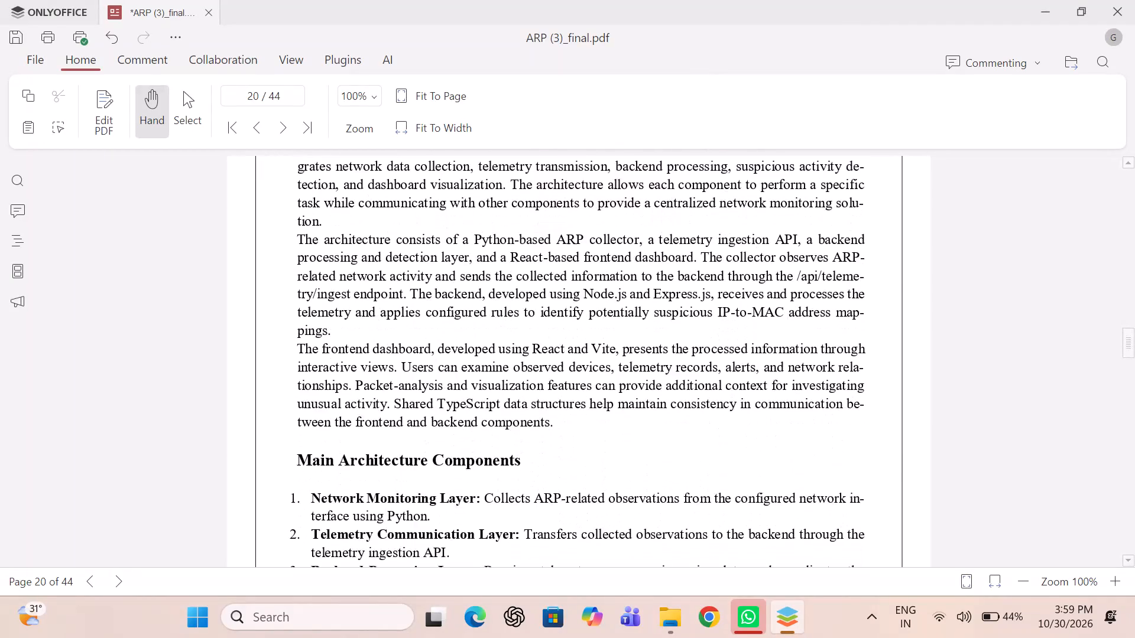
pyautogui.scroll(3, 500, 298)
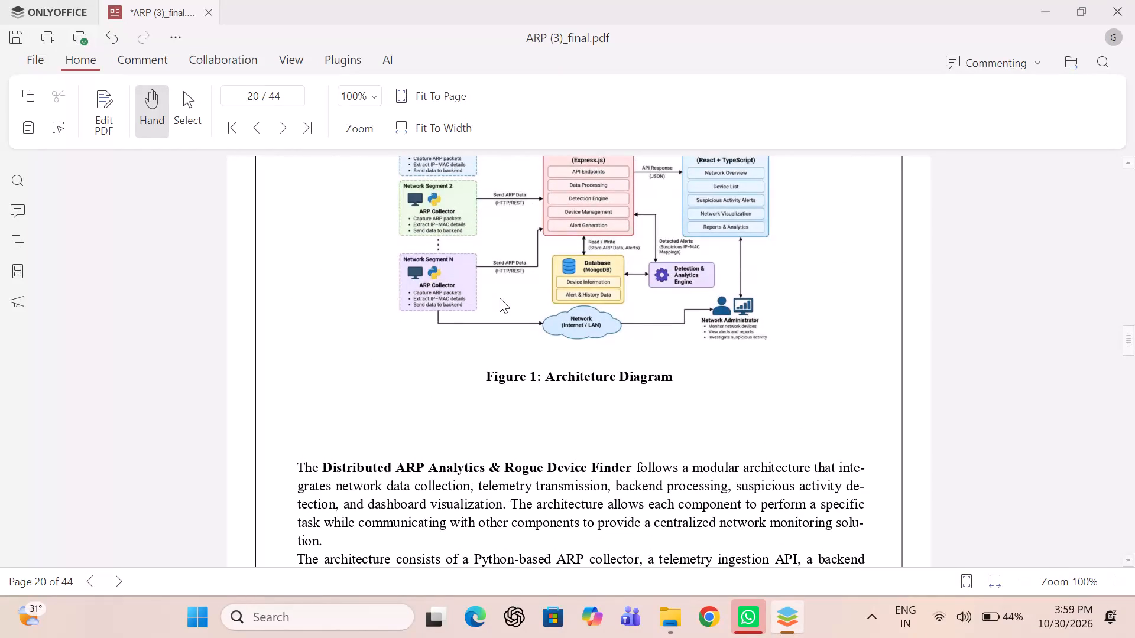
# Look through the Chapter 3 diagrams and descriptions on pages 20 to 24, from the architecture diagram to the sequence diagram.
pyautogui.scroll(1, 500, 298)
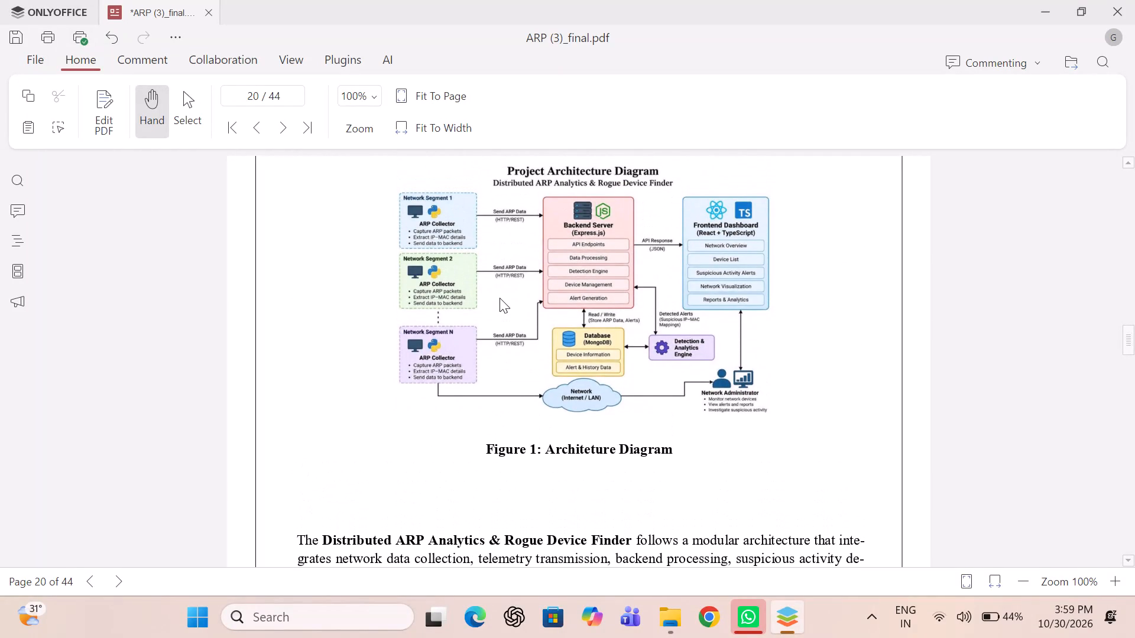
pyautogui.scroll(-7, 500, 298)
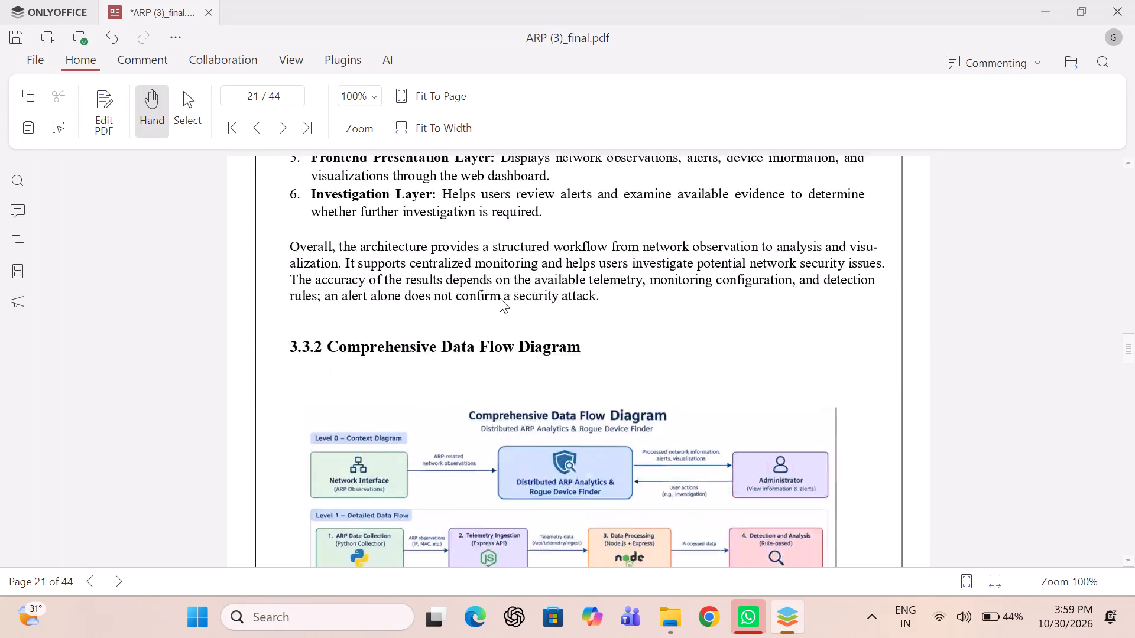
pyautogui.scroll(-4, 500, 298)
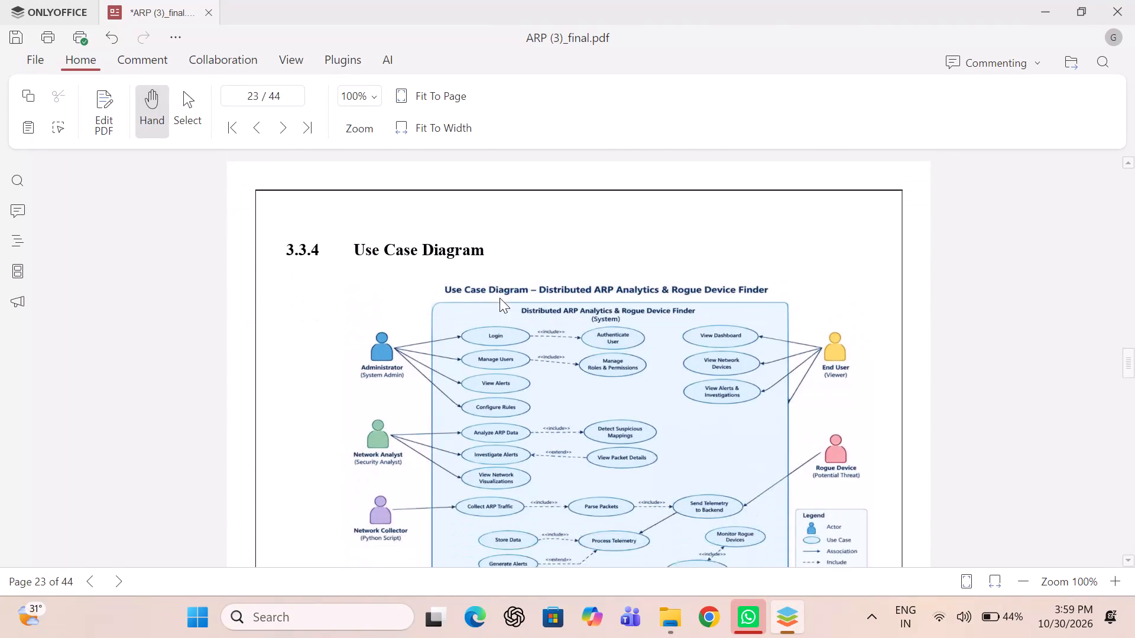
pyautogui.scroll(-5, 500, 298)
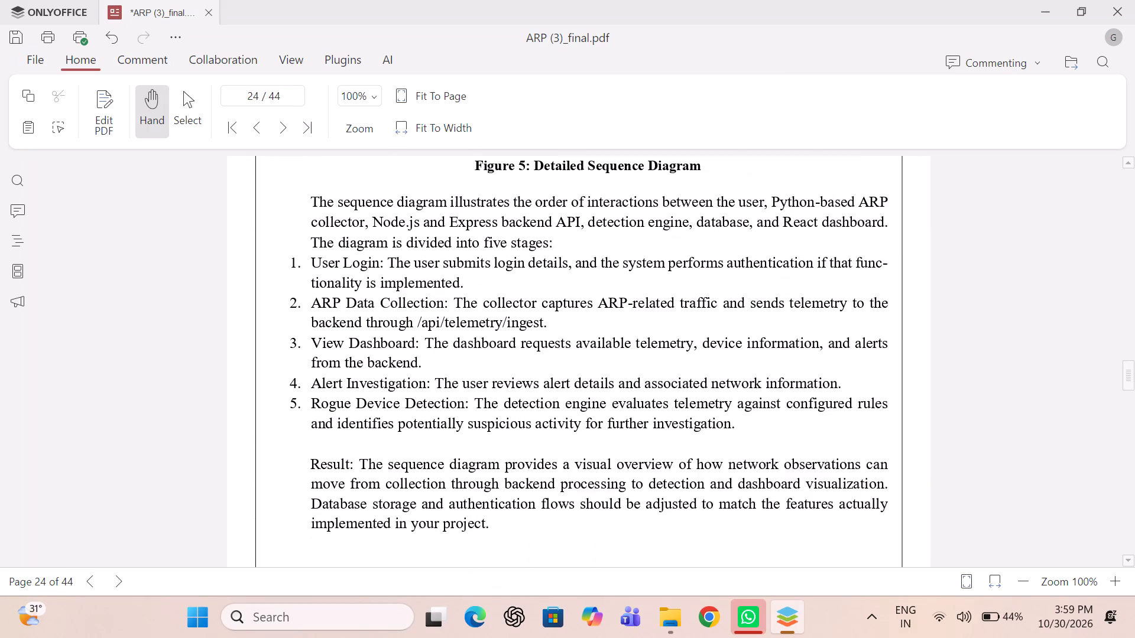
pyautogui.scroll(6, 500, 298)
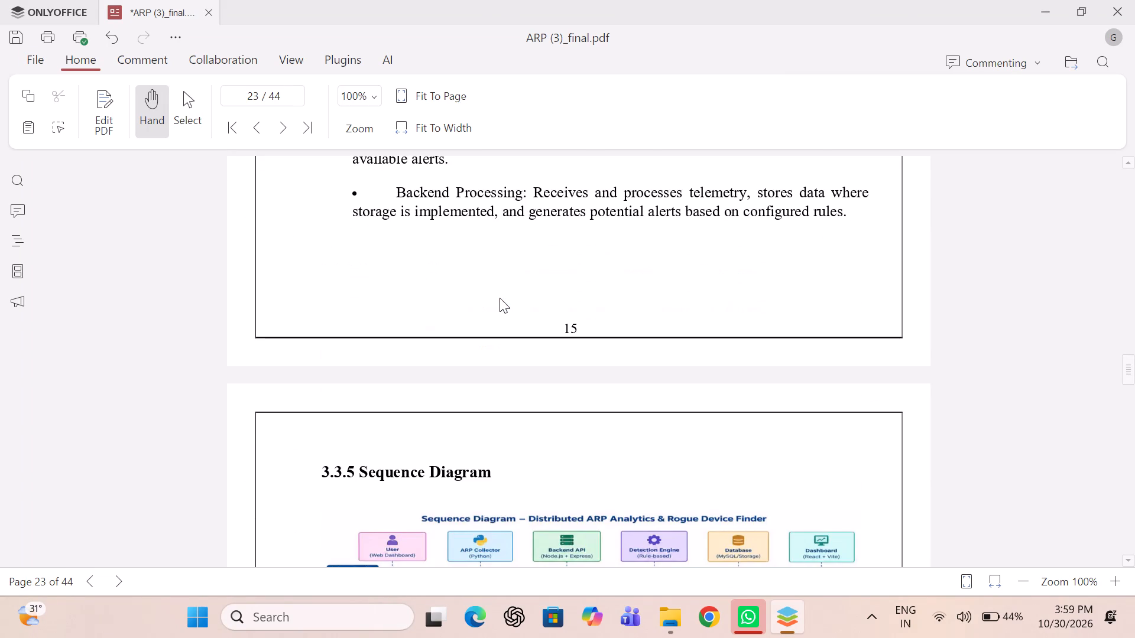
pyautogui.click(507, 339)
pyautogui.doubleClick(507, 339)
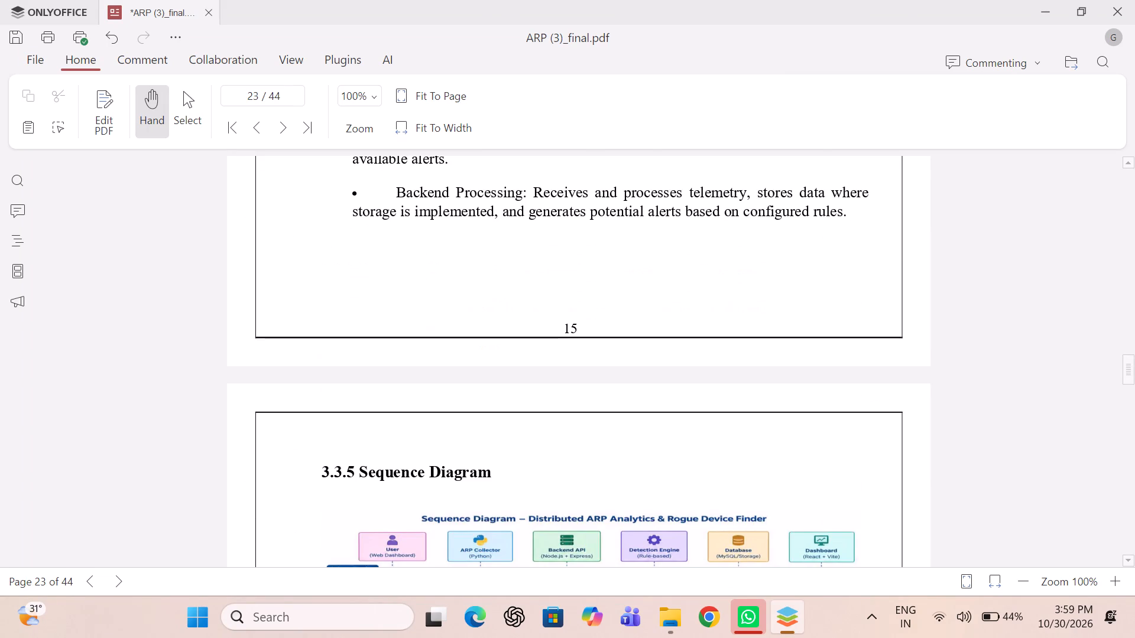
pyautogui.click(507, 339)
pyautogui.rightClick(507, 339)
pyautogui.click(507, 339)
# Look through pages 24 to 28, covering the activity diagram, its explanation and the source code listings.
pyautogui.scroll(-7, 507, 339)
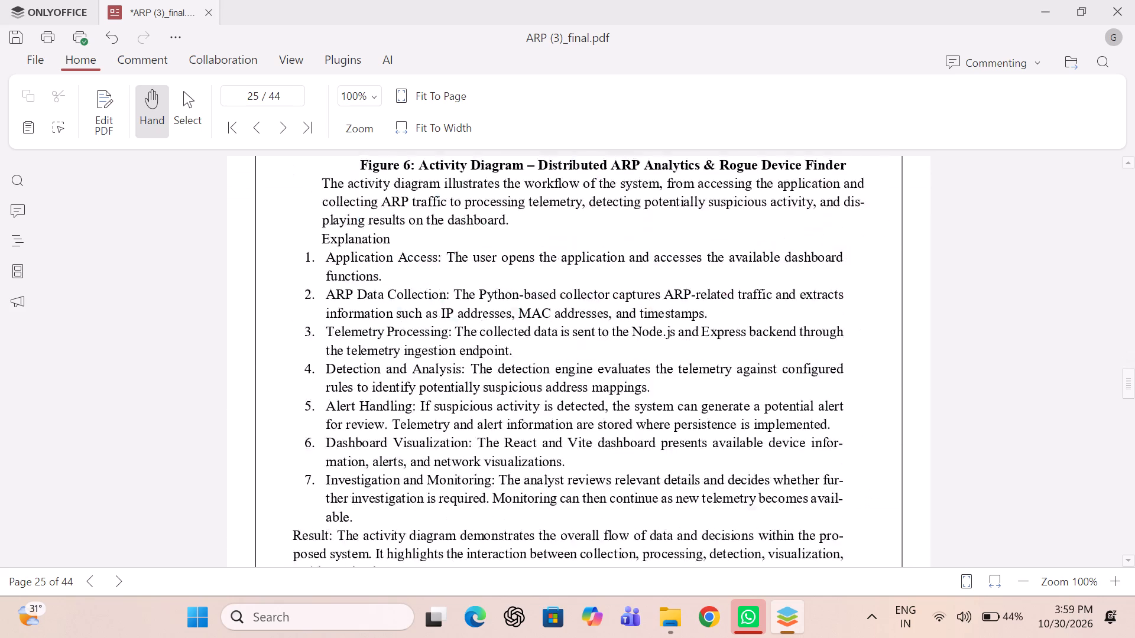
pyautogui.scroll(-7, 507, 339)
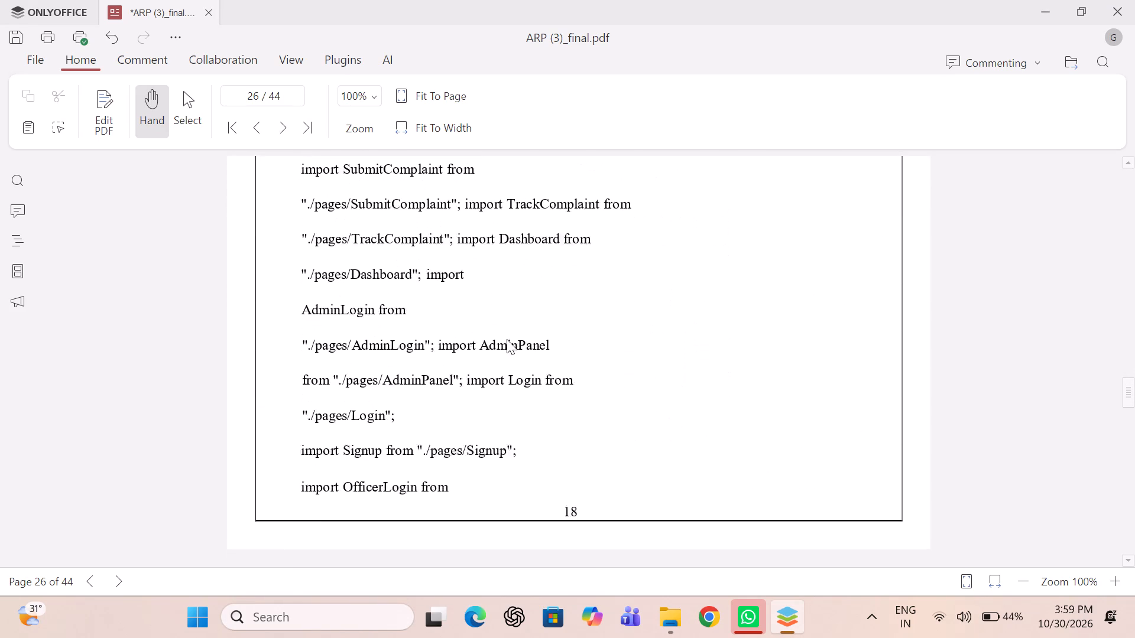
pyautogui.scroll(-7, 507, 339)
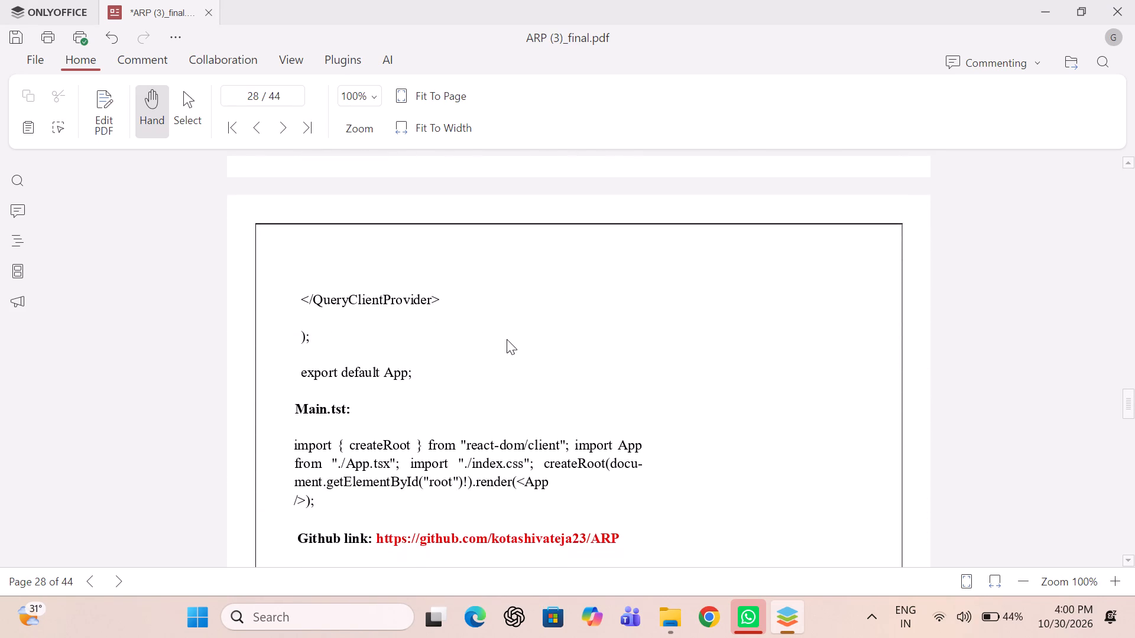
# Review pages 28 to 33, from the GitHub link through the test cases to the start of Chapter 5 Results.
pyautogui.scroll(-1, 507, 339)
pyautogui.scroll(2, 507, 339)
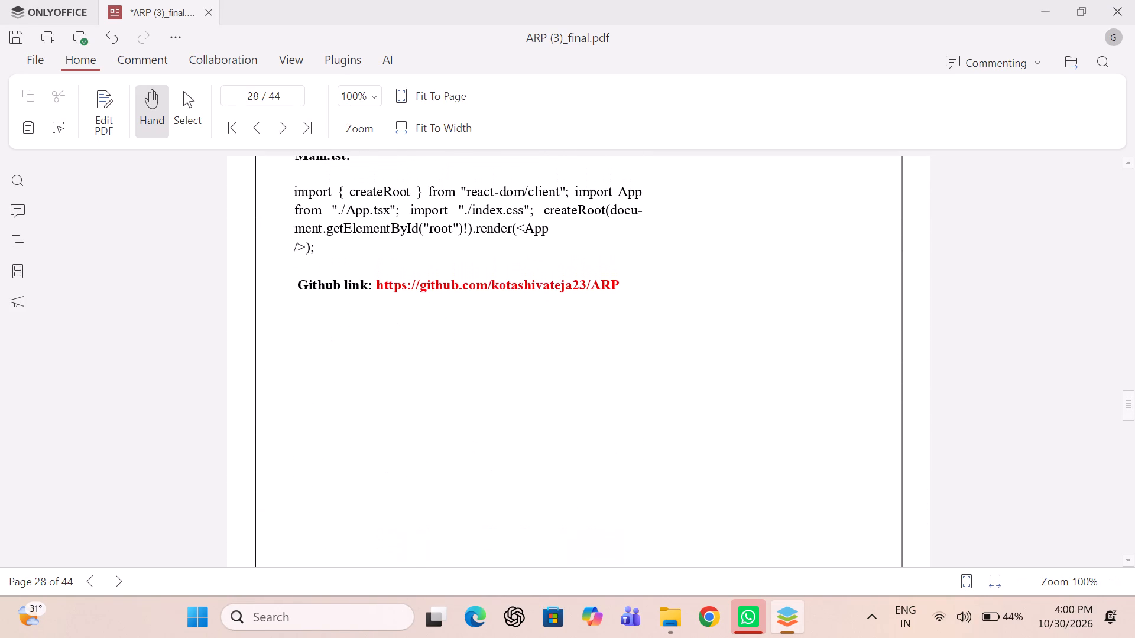
pyautogui.scroll(-4, 507, 339)
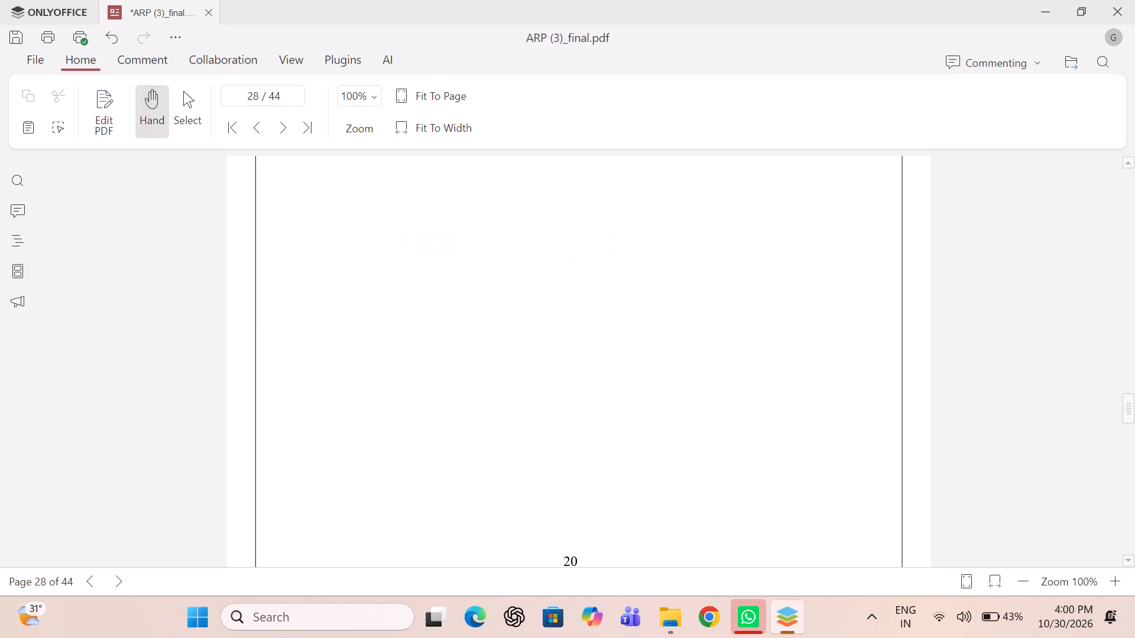
pyautogui.scroll(-4, 507, 339)
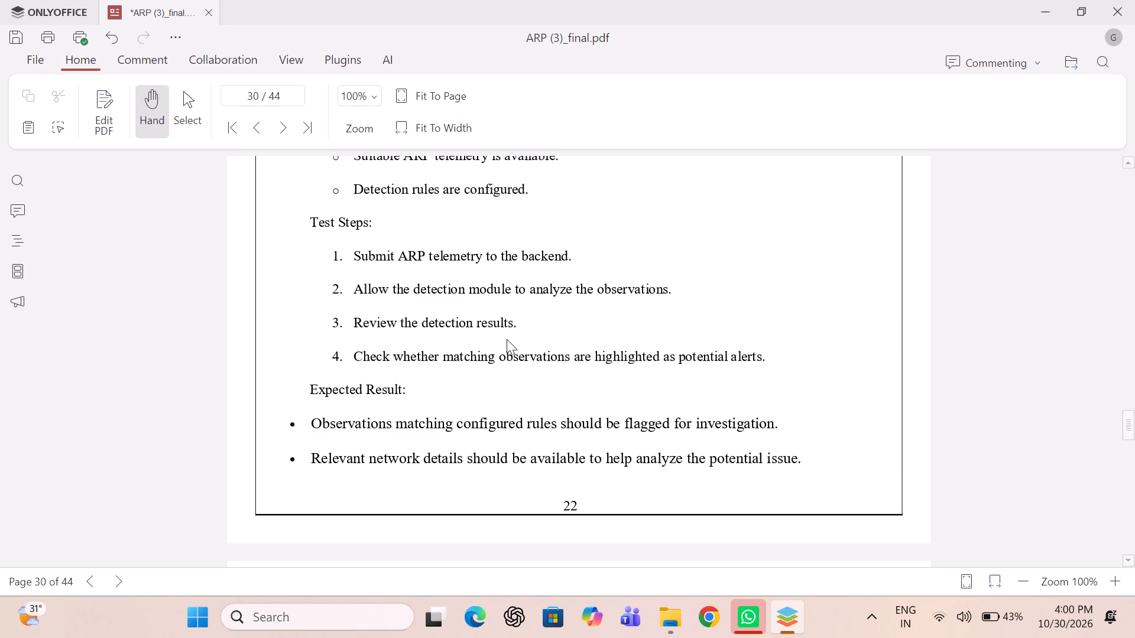
pyautogui.scroll(-4, 507, 339)
# Save the report PDF.
pyautogui.hotkey('ctrl', 's')
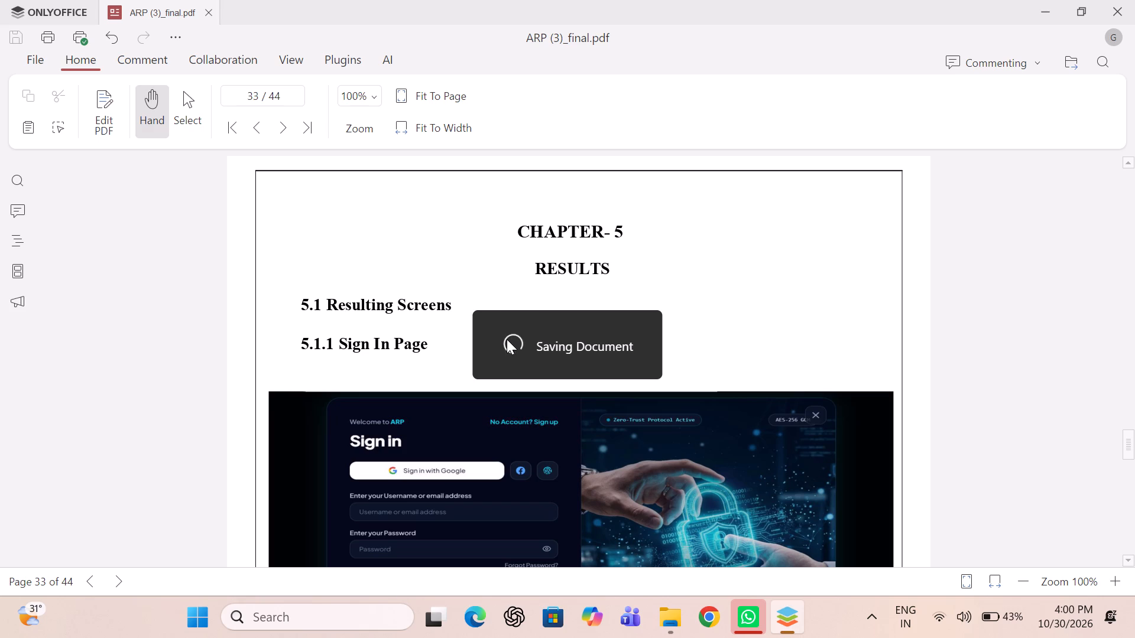
pyautogui.click(503, 496)
pyautogui.scroll(-2, 300, 395)
pyautogui.rightClick(450, 481)
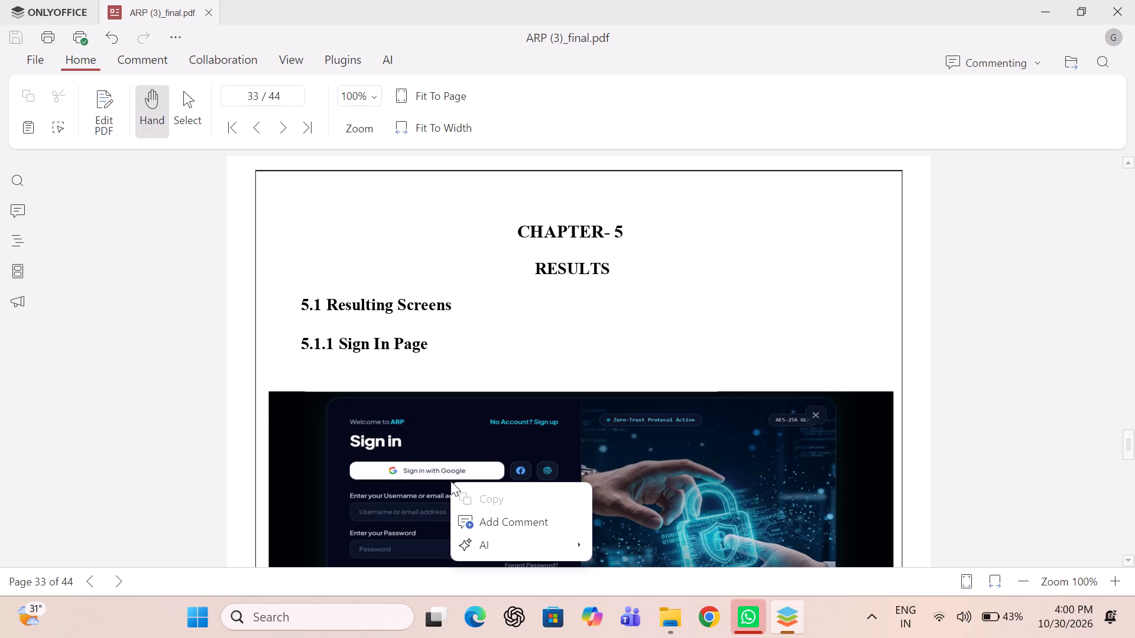
pyautogui.scroll(-1, 583, 333)
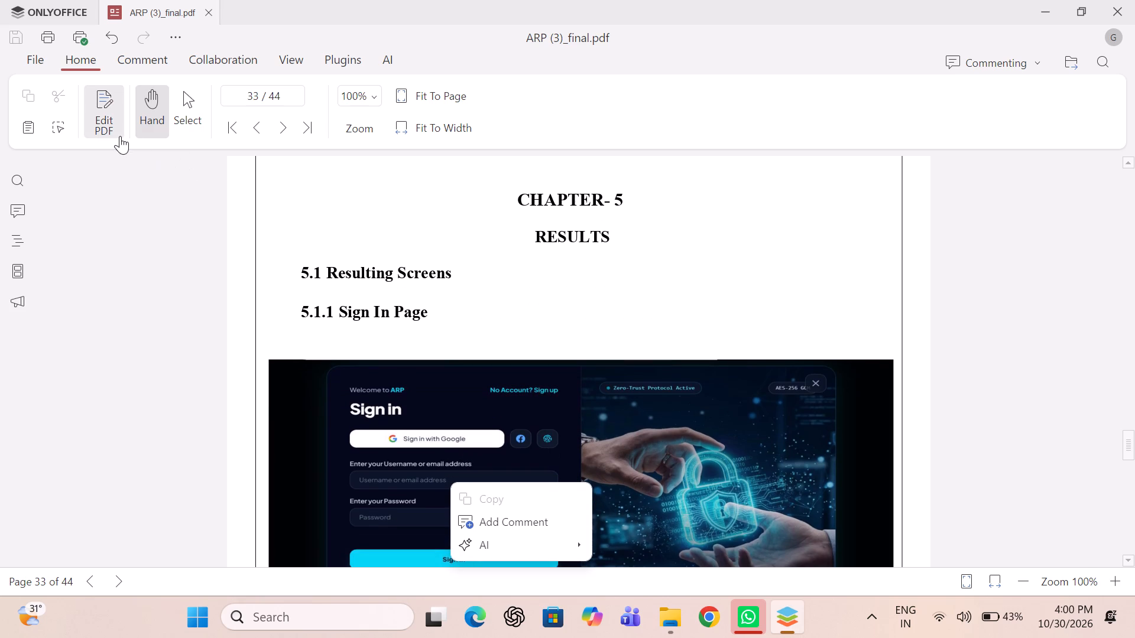
# Turn on PDF editing mode for the report.
pyautogui.click(120, 136)
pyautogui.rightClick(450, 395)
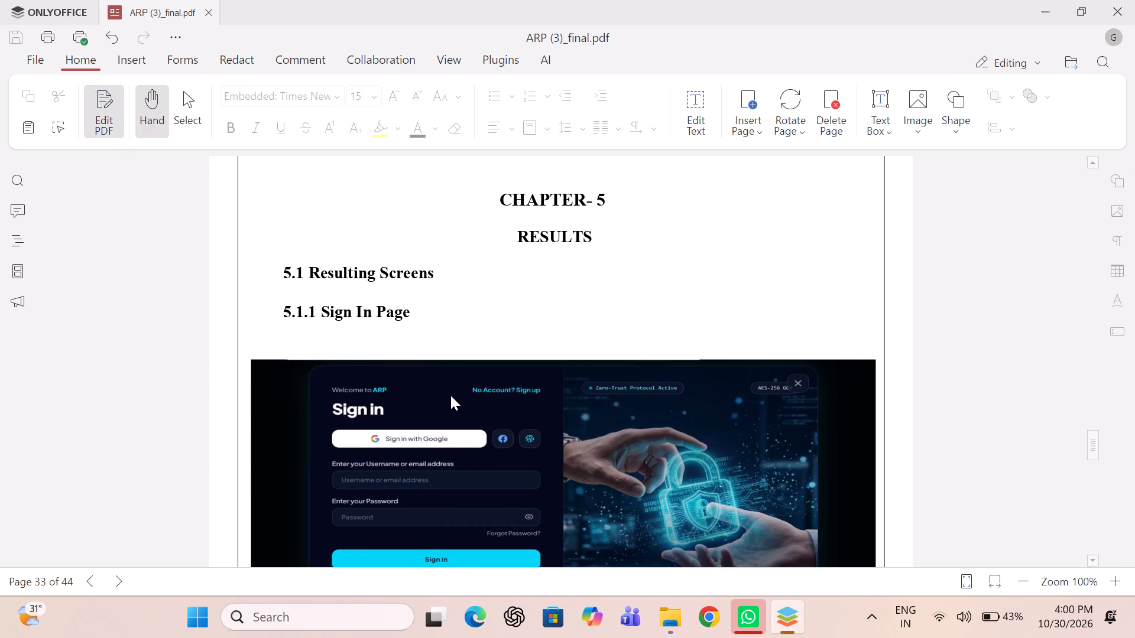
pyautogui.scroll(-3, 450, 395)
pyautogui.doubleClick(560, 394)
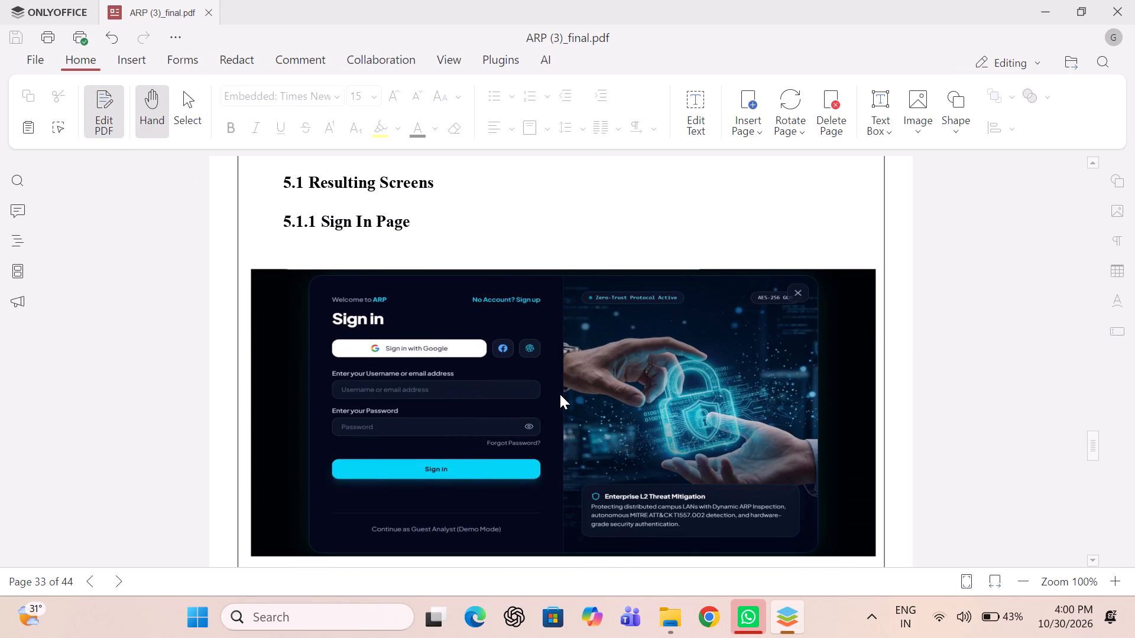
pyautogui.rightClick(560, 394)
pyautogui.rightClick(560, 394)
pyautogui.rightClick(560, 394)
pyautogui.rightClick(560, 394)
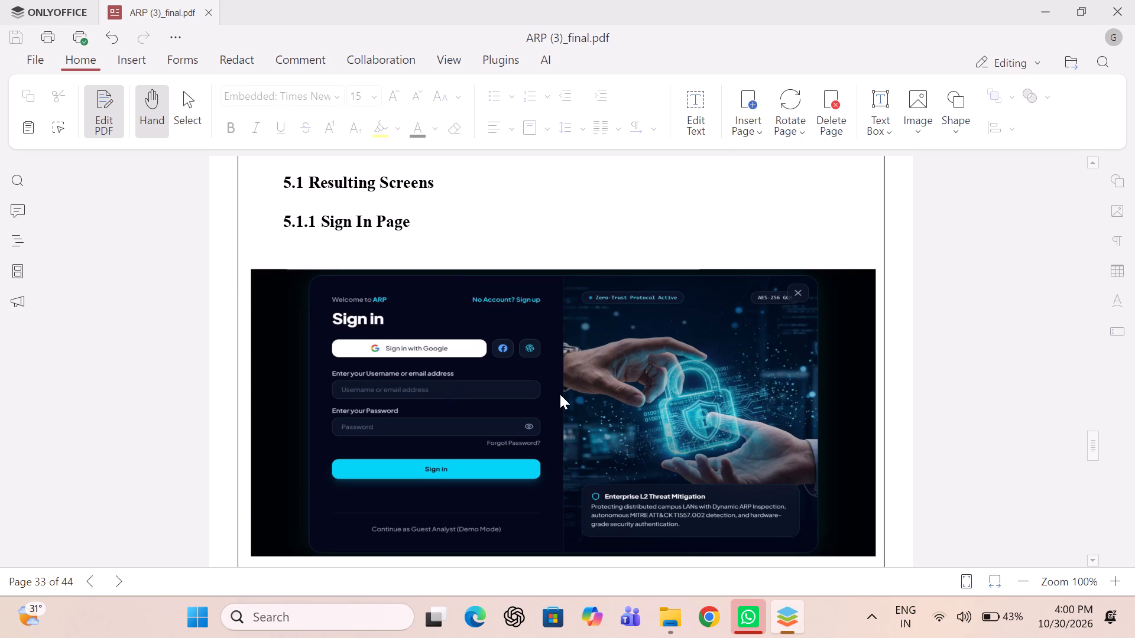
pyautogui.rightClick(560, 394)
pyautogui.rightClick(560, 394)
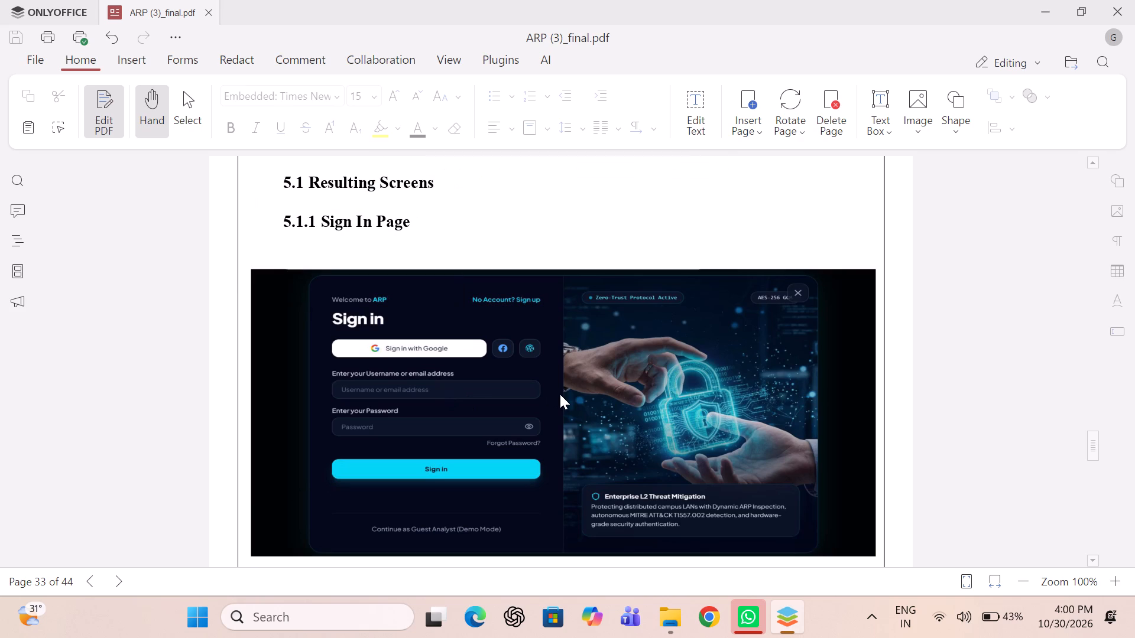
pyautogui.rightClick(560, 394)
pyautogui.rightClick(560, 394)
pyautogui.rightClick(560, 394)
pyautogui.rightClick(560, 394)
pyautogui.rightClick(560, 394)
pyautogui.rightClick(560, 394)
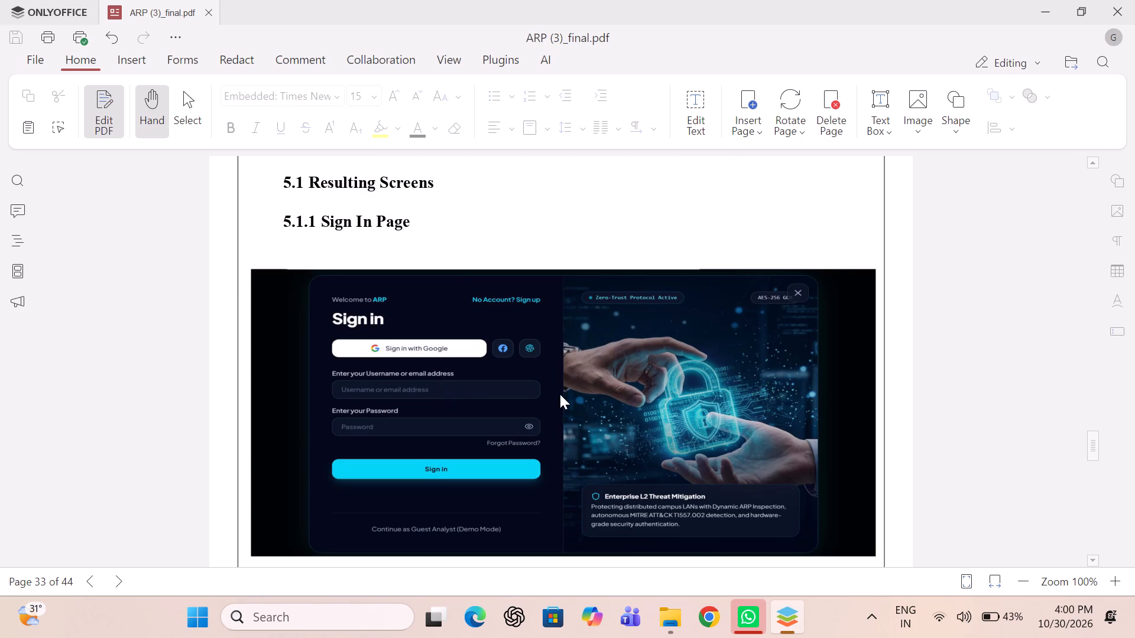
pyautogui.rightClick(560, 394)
# Make the page 33 content editable and select the screenshot image below the "5.1.1 Sign In Page" heading.
pyautogui.click(256, 281)
pyautogui.tripleClick(256, 281)
pyautogui.click(256, 281)
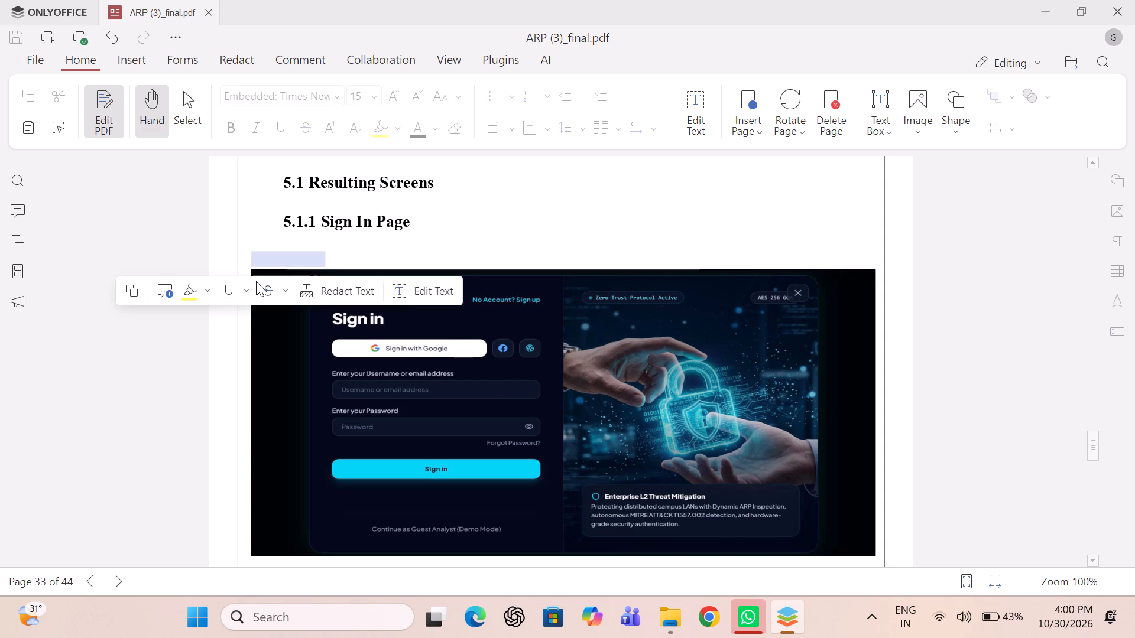
pyautogui.moveTo(256, 281); pyautogui.dragTo(417, 295)
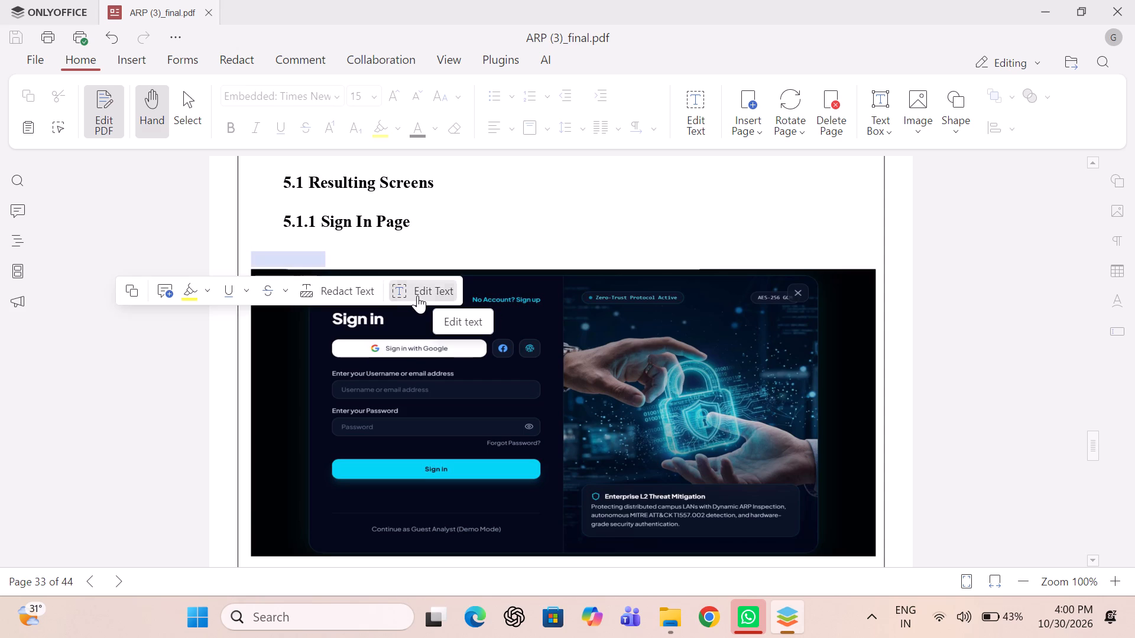
pyautogui.click(417, 295)
pyautogui.click(471, 323)
pyautogui.click(407, 286)
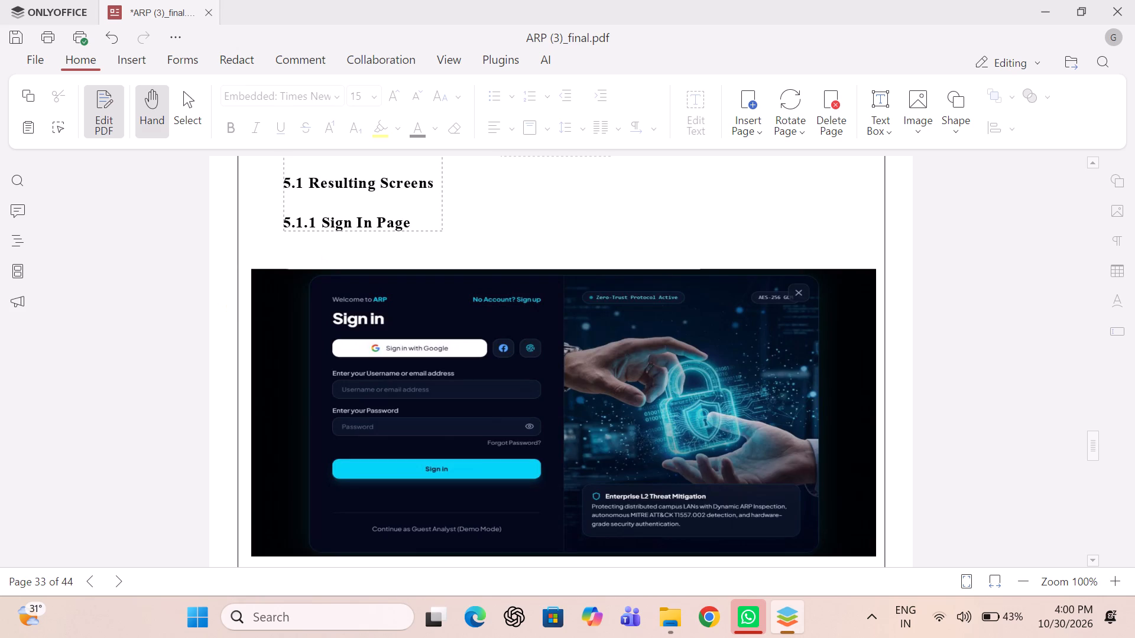
pyautogui.click(398, 353)
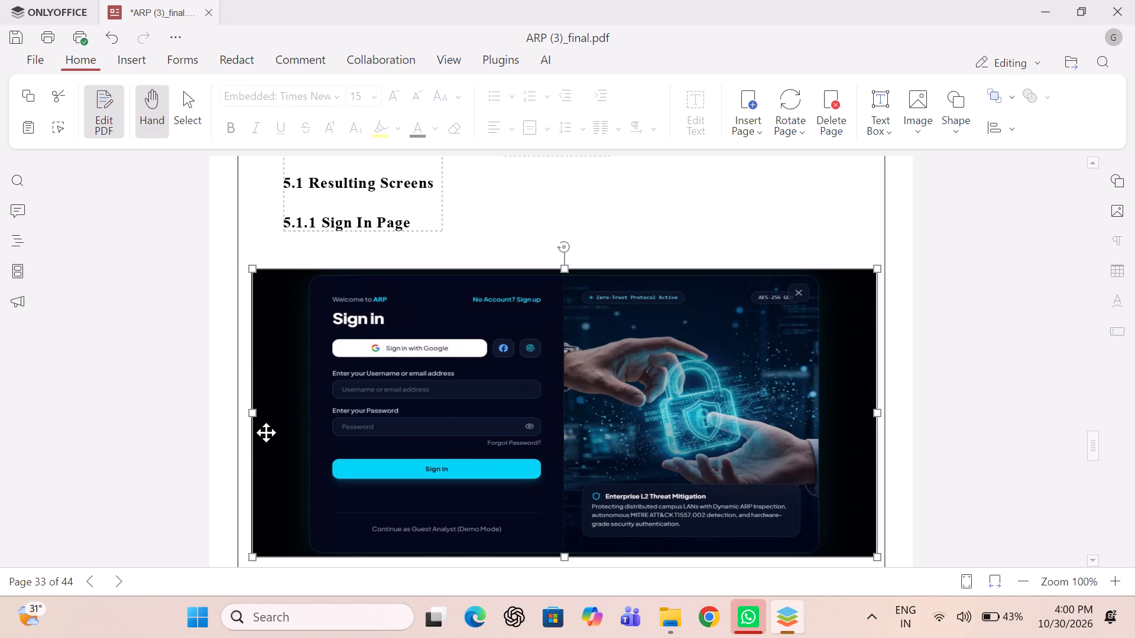
pyautogui.click(252, 413)
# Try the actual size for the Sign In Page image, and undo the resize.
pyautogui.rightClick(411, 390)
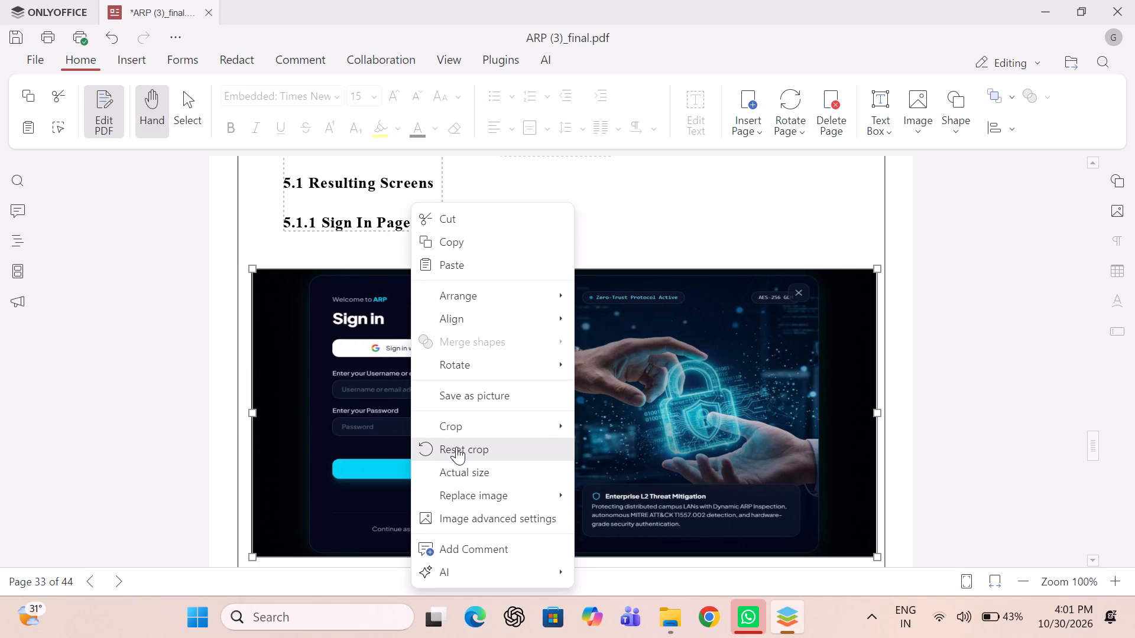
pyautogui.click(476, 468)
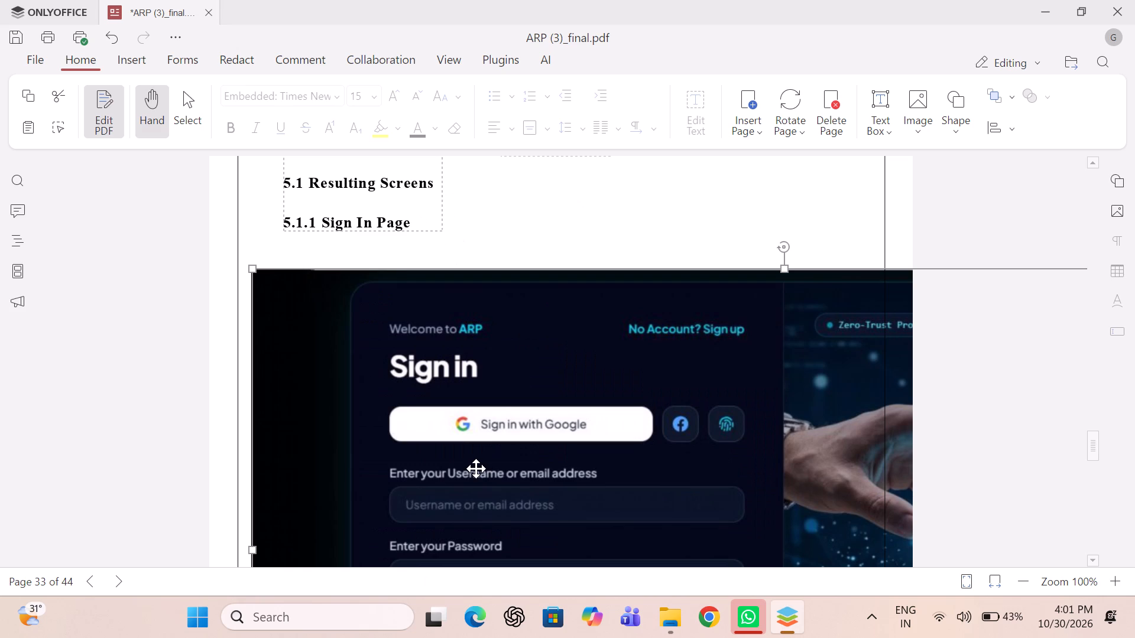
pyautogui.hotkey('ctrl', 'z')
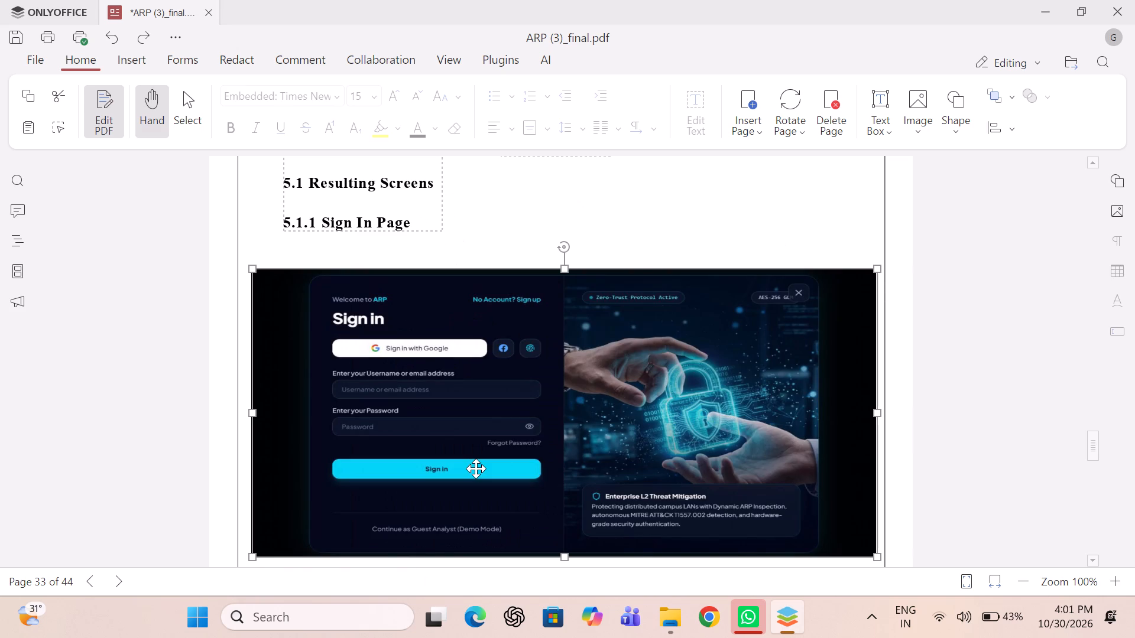
# Align the Sign In Page screenshot image to the horizontal center of page 33.
pyautogui.rightClick(476, 468)
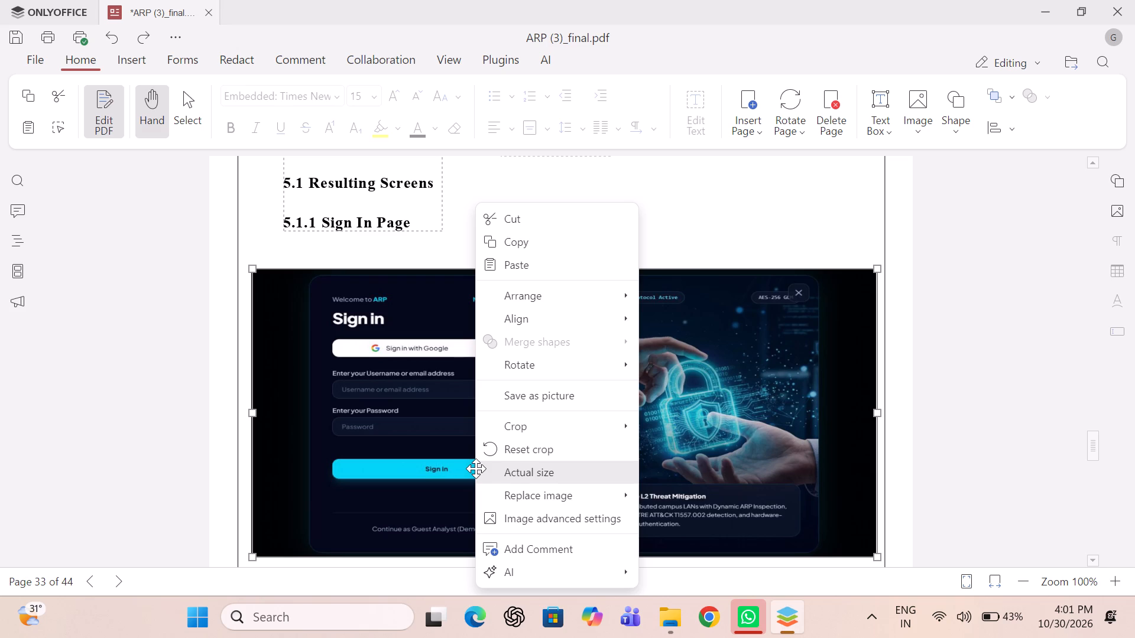
pyautogui.click(578, 313)
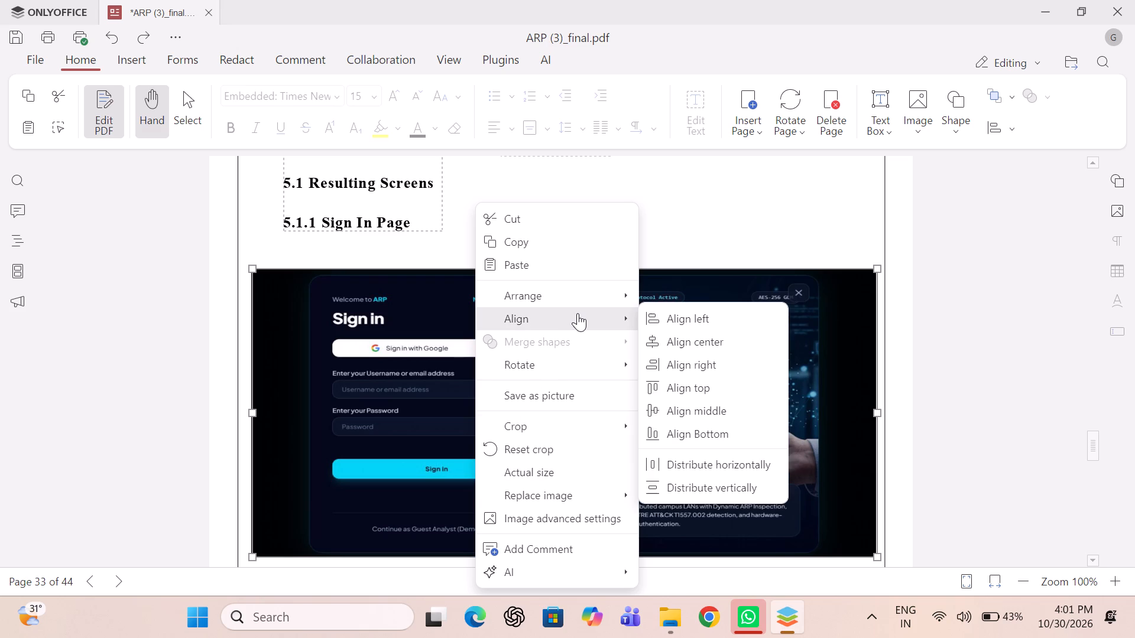
pyautogui.click(681, 337)
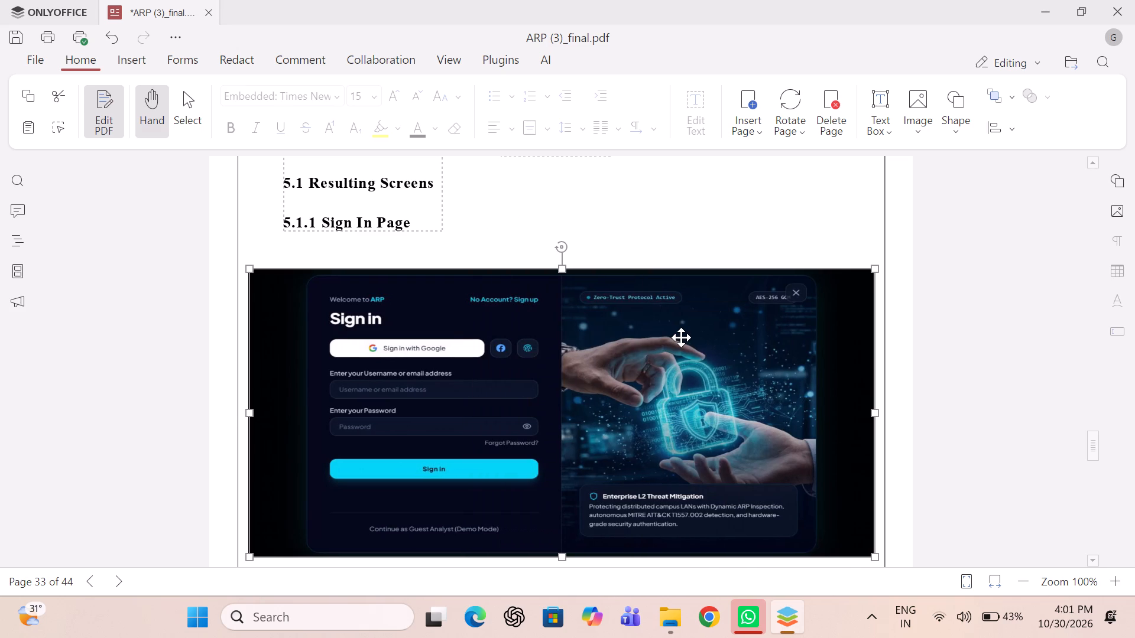
pyautogui.rightClick(681, 337)
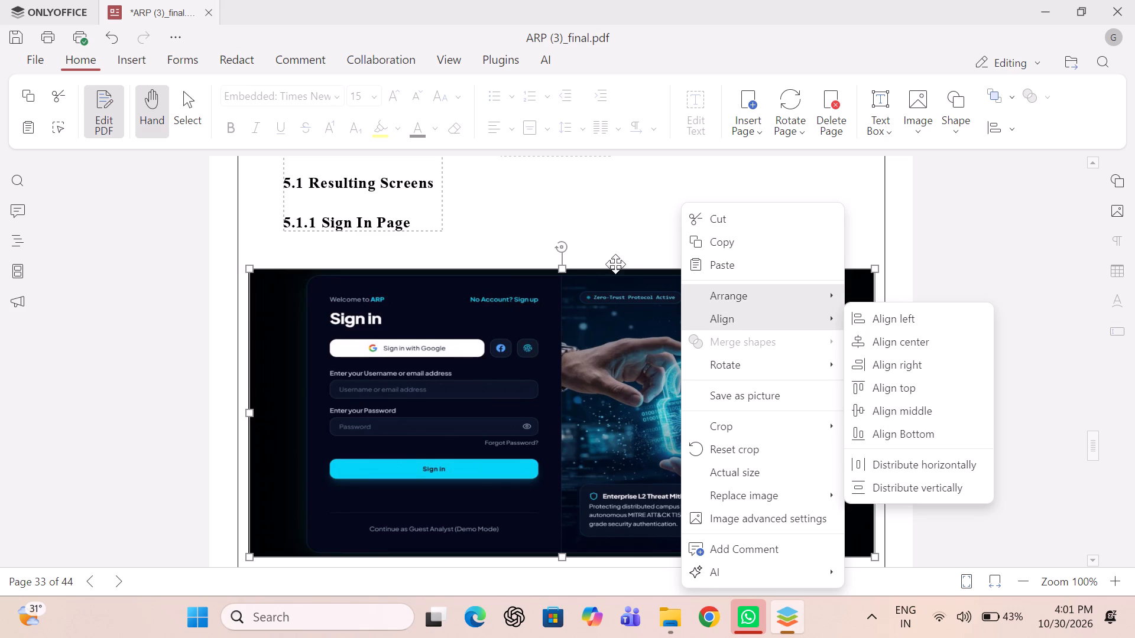
pyautogui.click(621, 203)
# Center the dashboard screenshot image horizontally below the "5.1.2 Dashboard" heading on page 33.
pyautogui.scroll(-4, 621, 203)
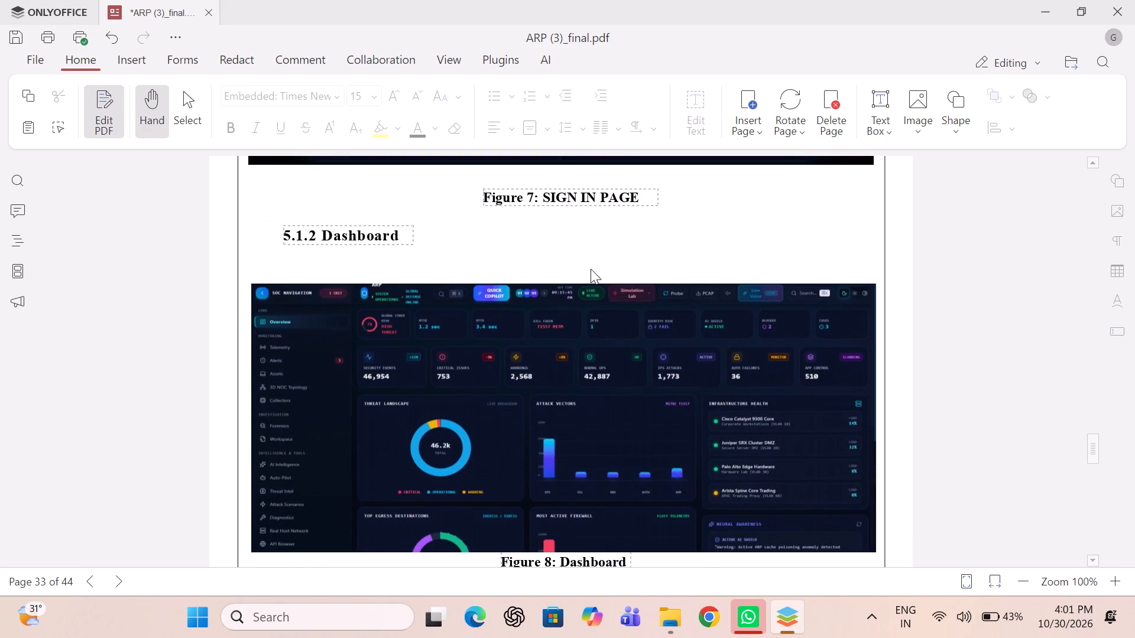
pyautogui.rightClick(551, 380)
pyautogui.click(607, 312)
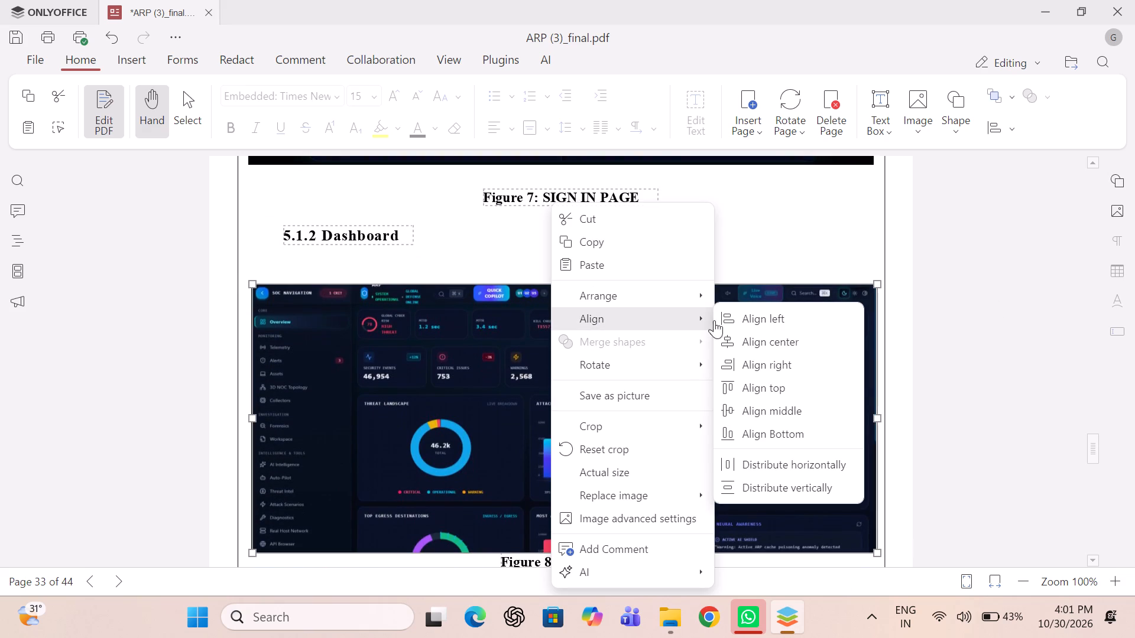
pyautogui.click(767, 340)
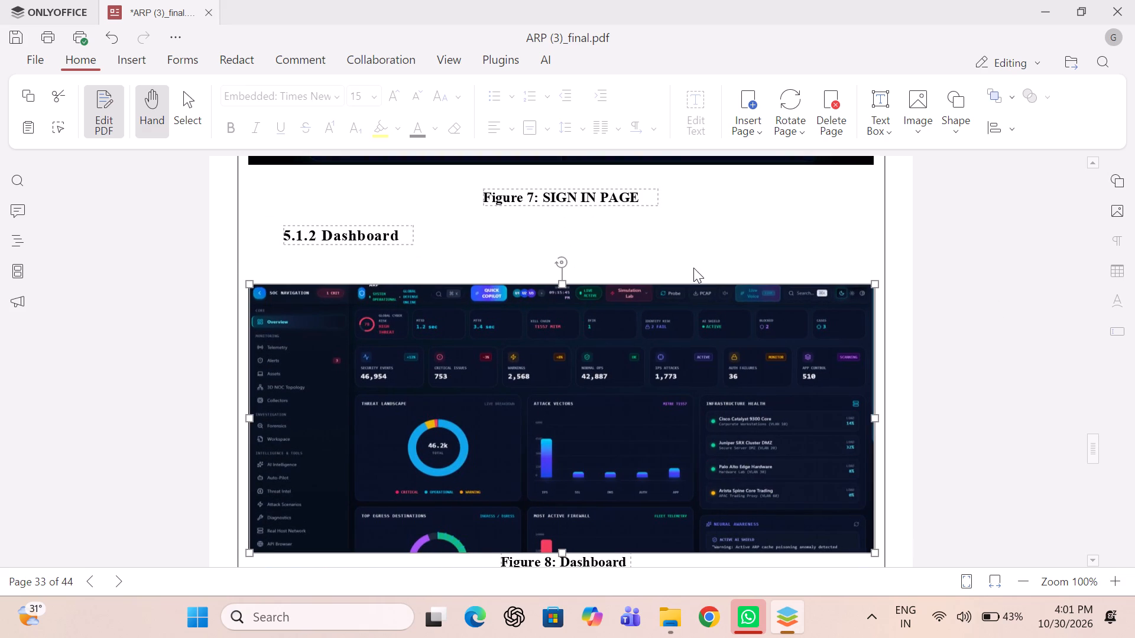
# Make the page 34 content editable and align the image below "5.1.3 3D-Topology" to the page's horizontal center.
pyautogui.scroll(-4, 693, 268)
pyautogui.scroll(-2, 585, 440)
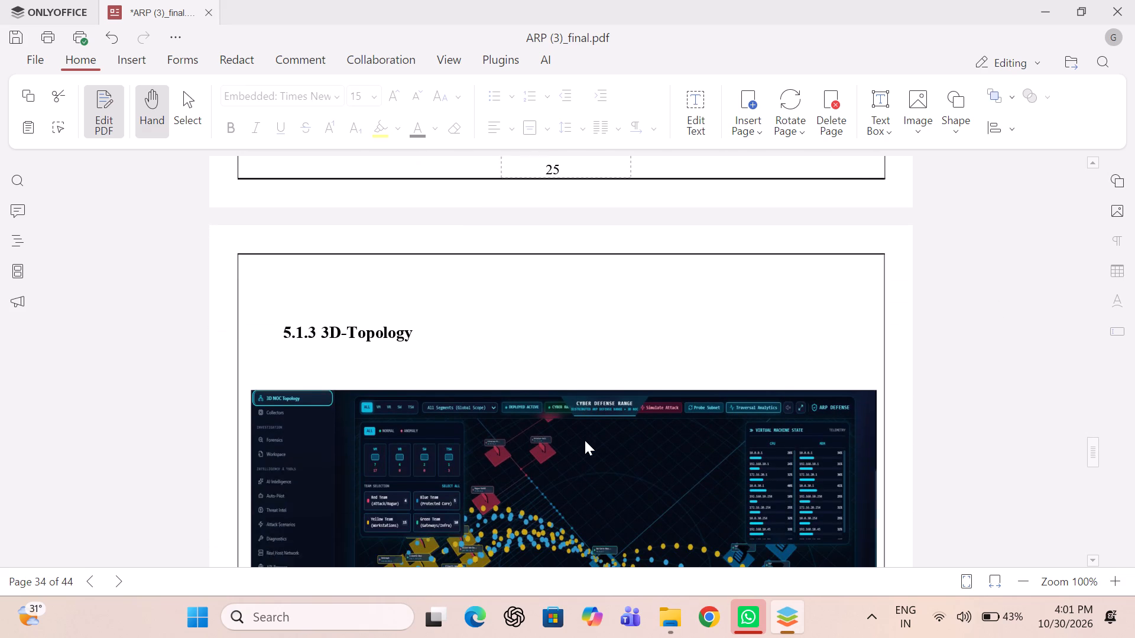
pyautogui.scroll(-1, 585, 440)
pyautogui.rightClick(585, 440)
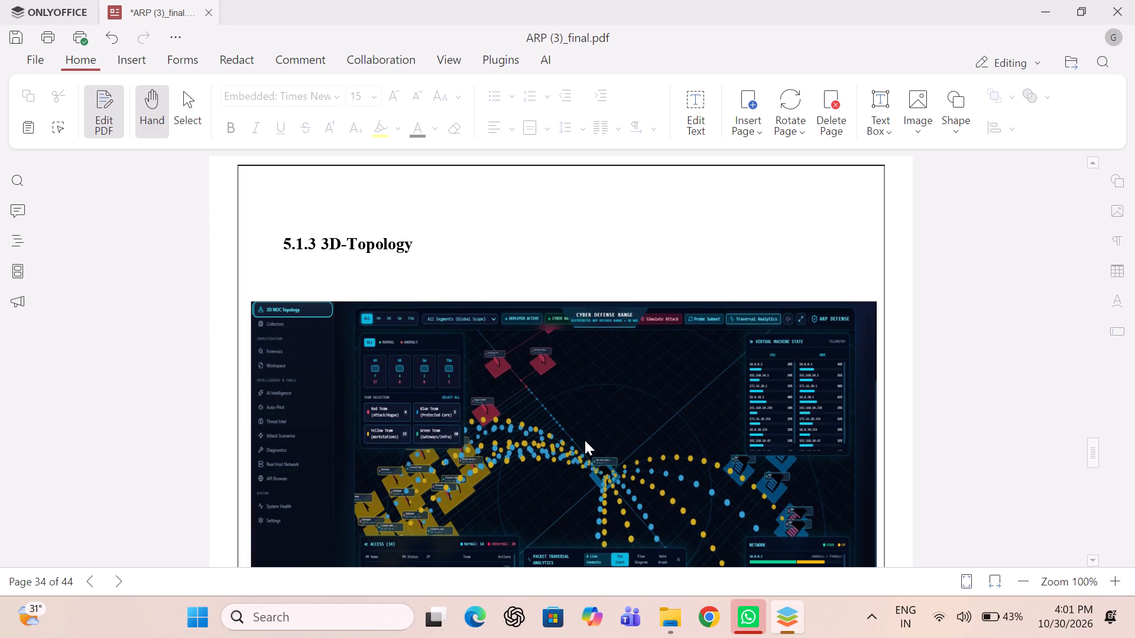
pyautogui.rightClick(633, 484)
pyautogui.rightClick(567, 463)
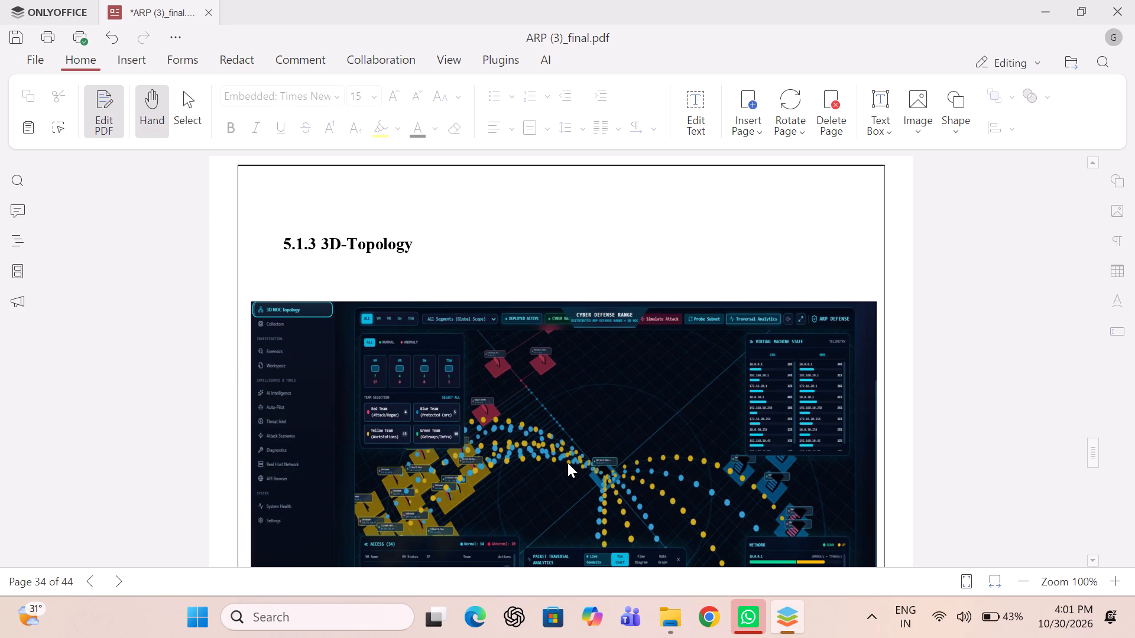
pyautogui.rightClick(567, 463)
pyautogui.rightClick(567, 463)
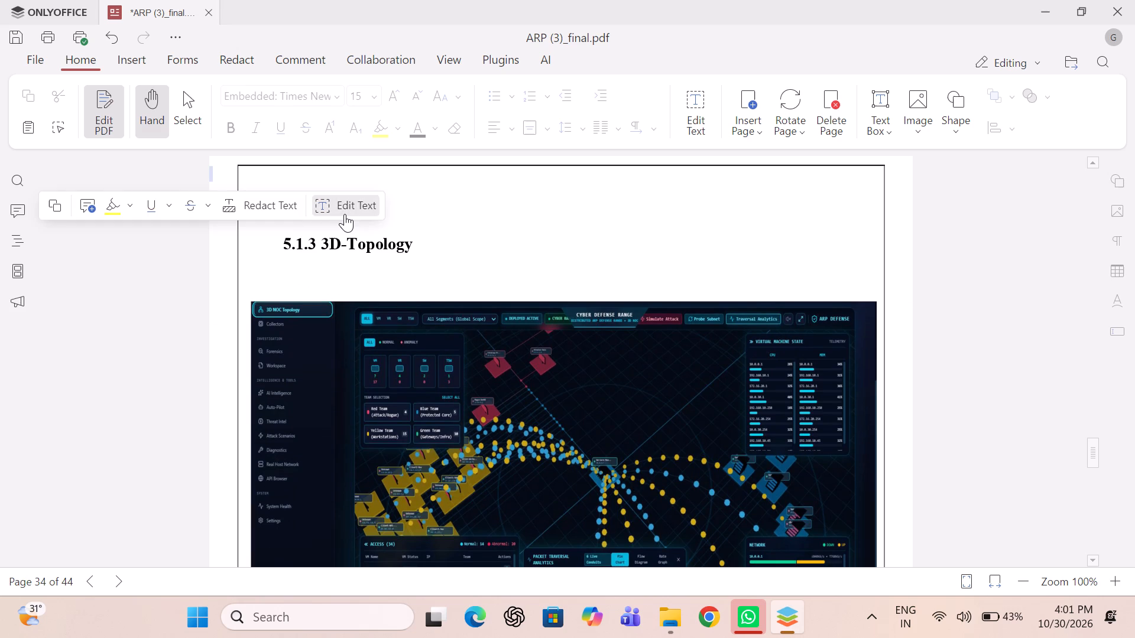
pyautogui.click(345, 214)
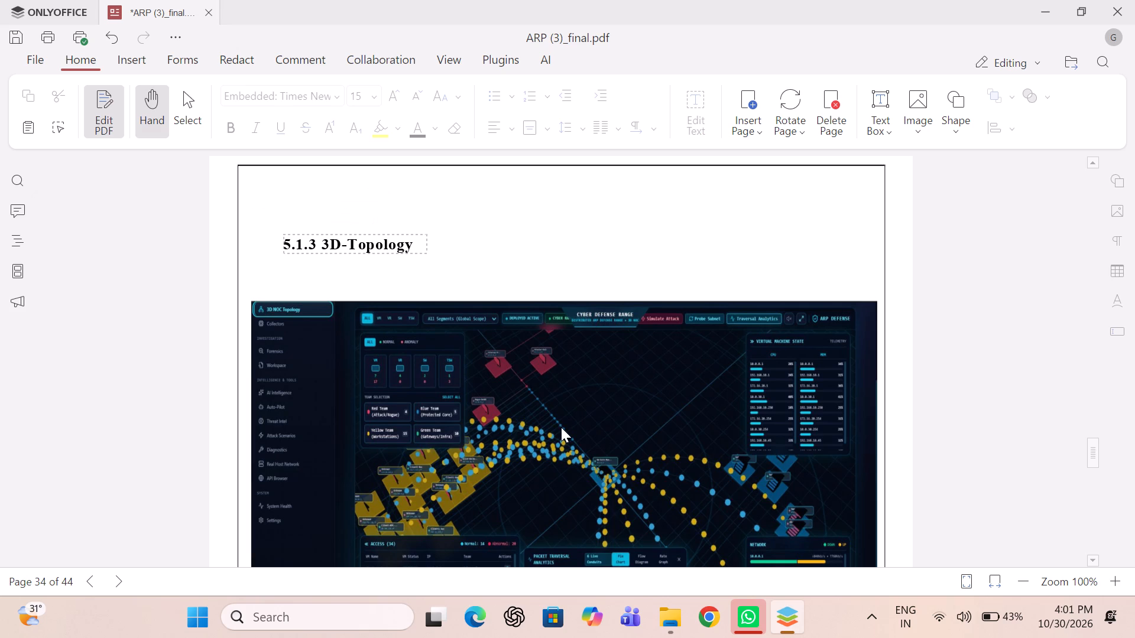
pyautogui.rightClick(561, 427)
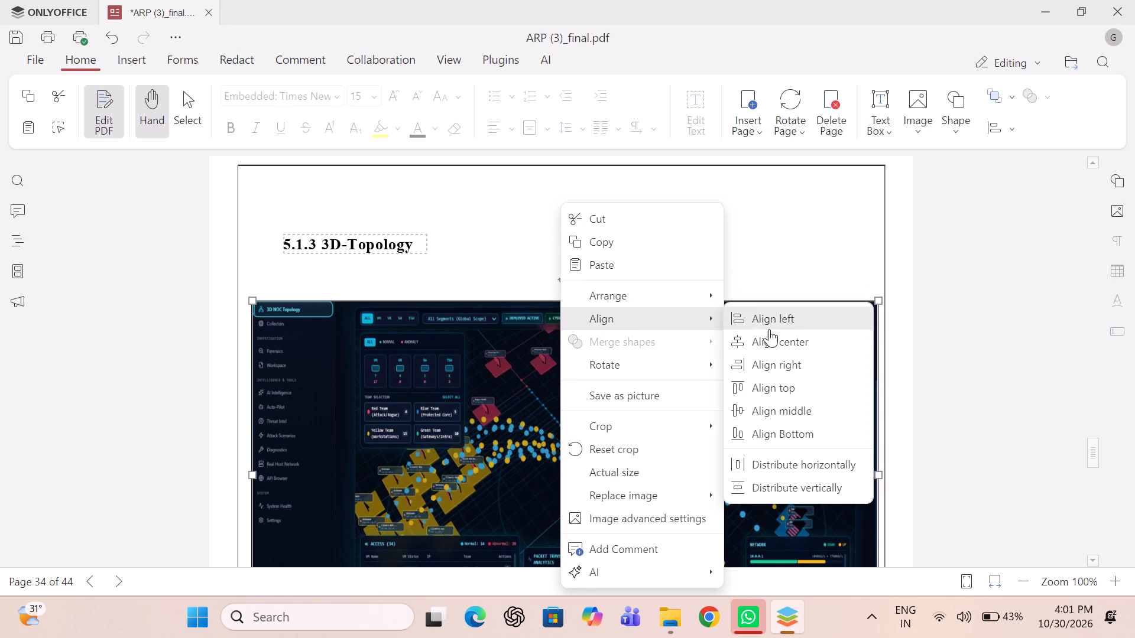
pyautogui.click(781, 338)
# Center the screenshot image below the "5.1.4 Alerts" heading horizontally on page 34.
pyautogui.scroll(-4, 646, 387)
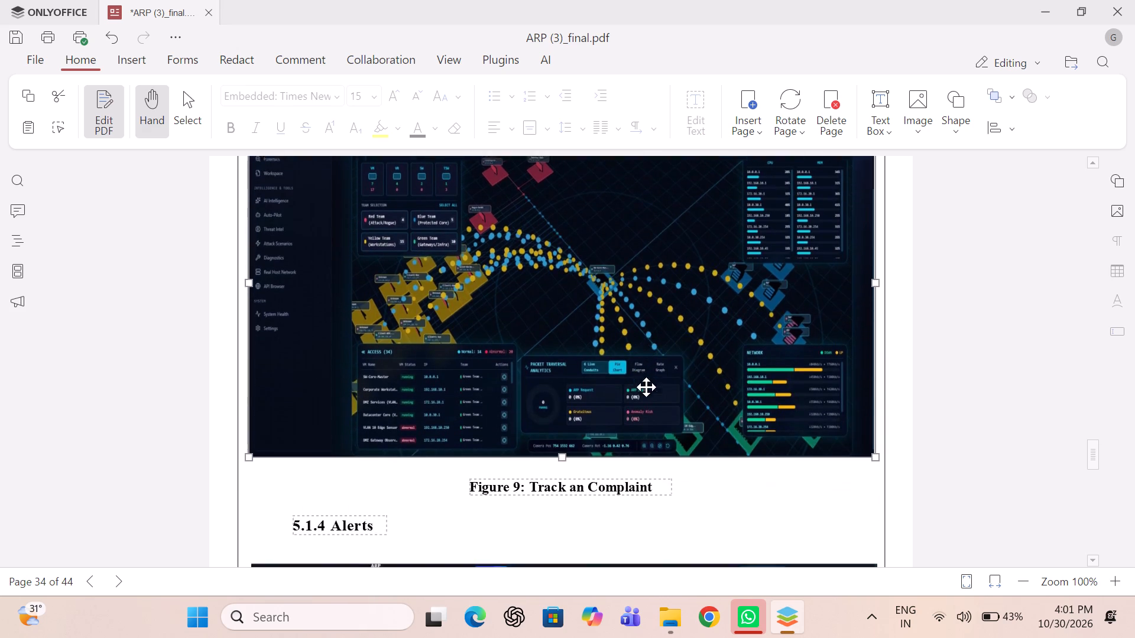
pyautogui.scroll(-1, 646, 387)
pyautogui.rightClick(630, 405)
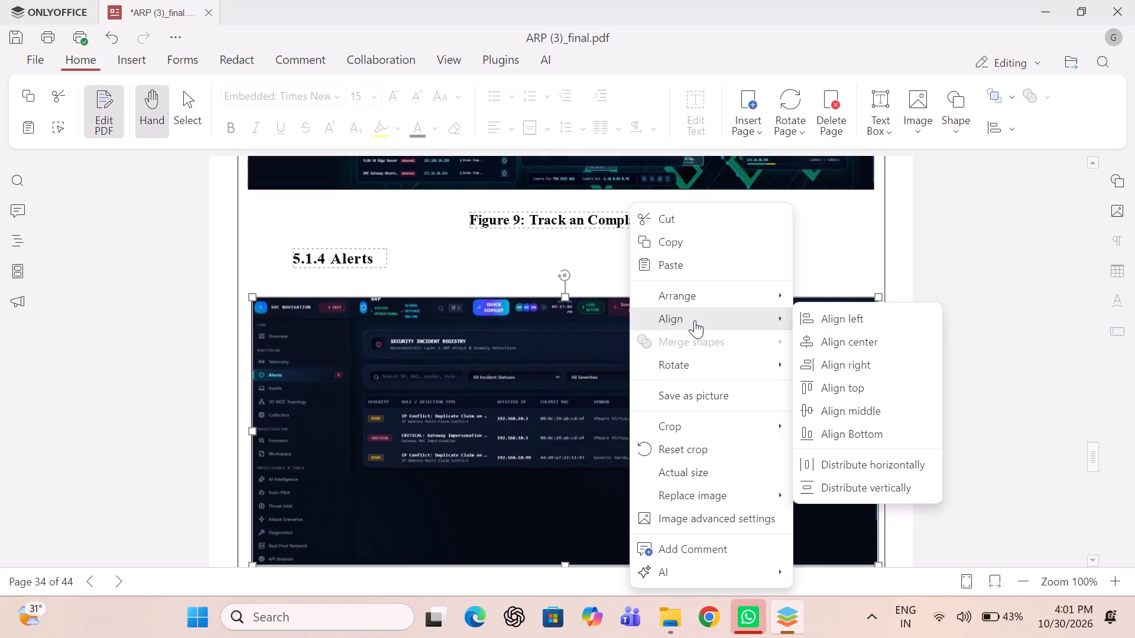
pyautogui.click(695, 320)
pyautogui.click(828, 337)
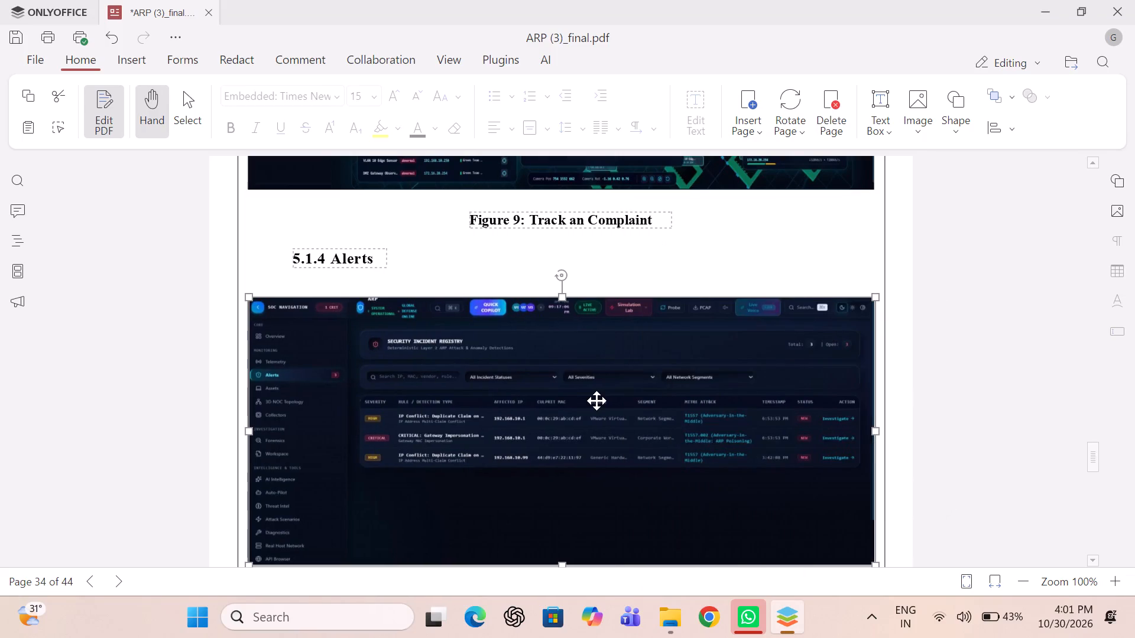
# Make the page 35 content editable and align the Settings screenshot above the Figure 11 caption to the horizontal center.
pyautogui.scroll(-5, 596, 401)
pyautogui.rightClick(618, 343)
pyautogui.rightClick(618, 343)
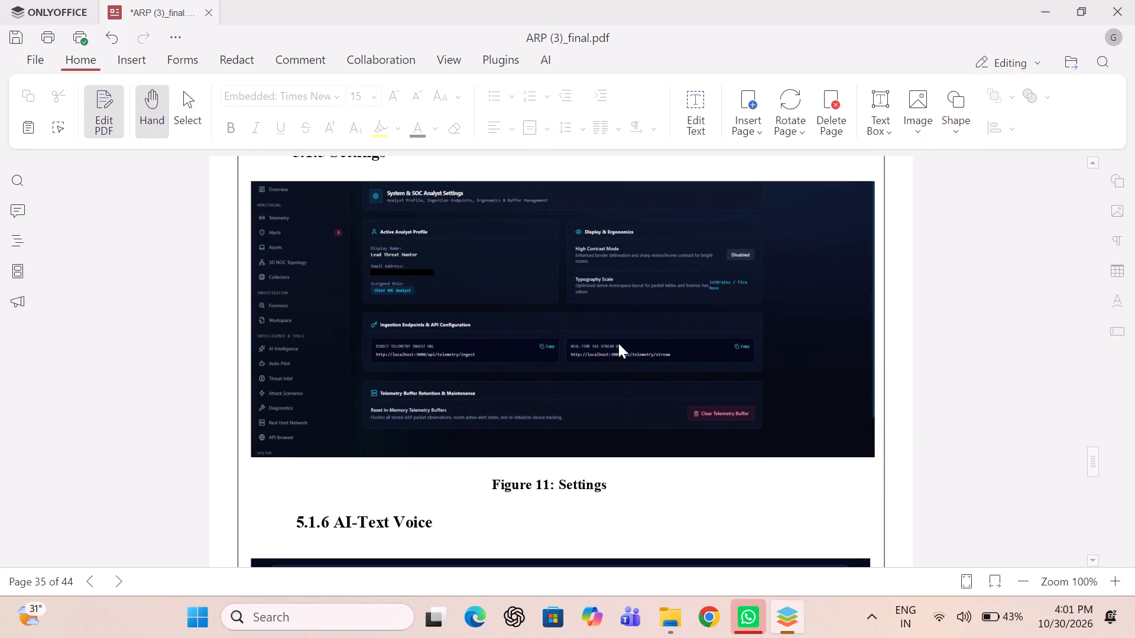
pyautogui.rightClick(618, 343)
pyautogui.rightClick(618, 343)
pyautogui.rightClick(618, 343)
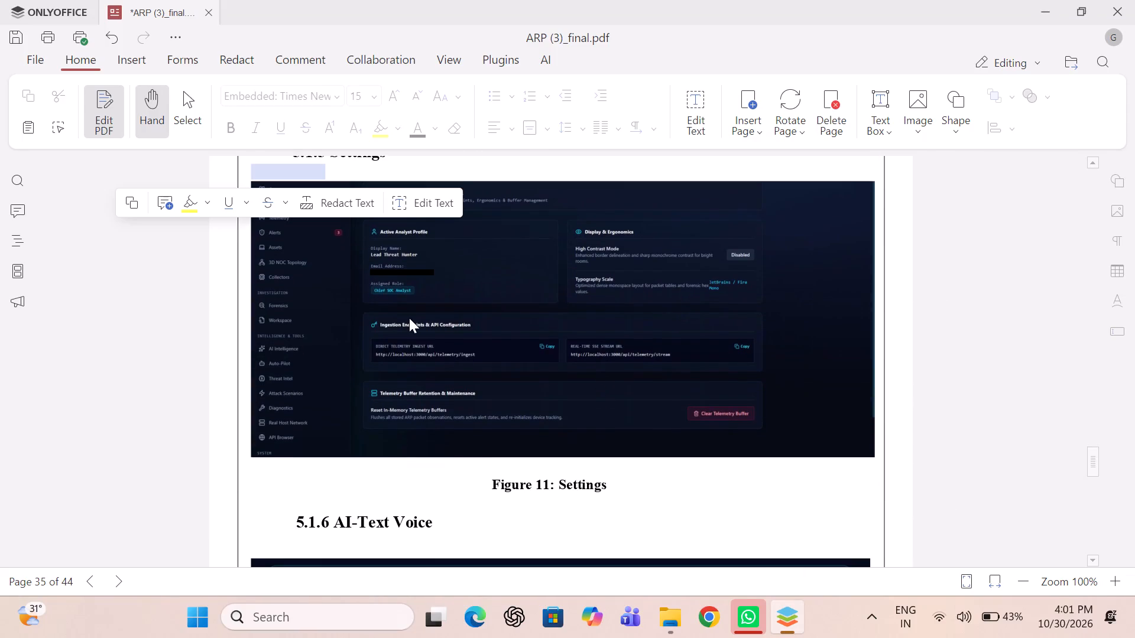
pyautogui.click(414, 201)
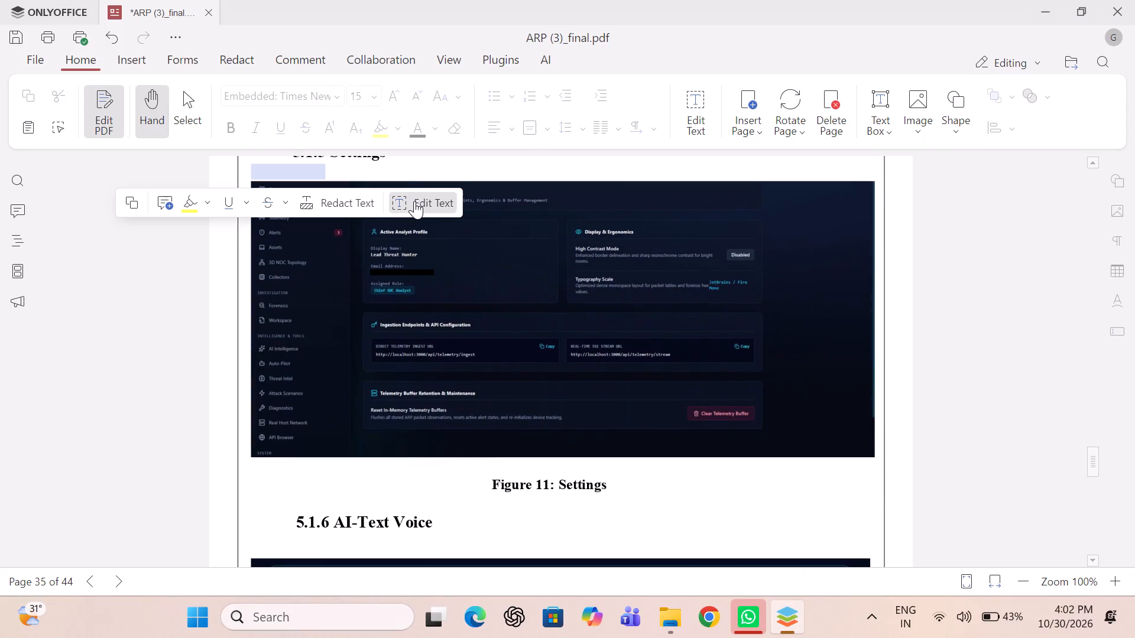
pyautogui.rightClick(489, 324)
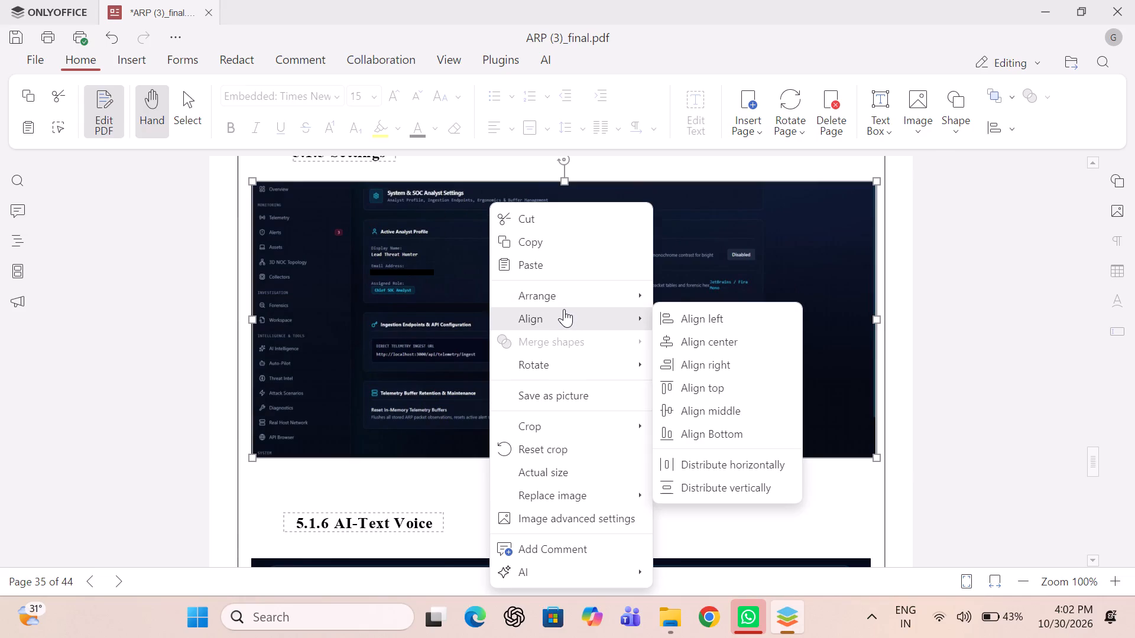
pyautogui.click(686, 338)
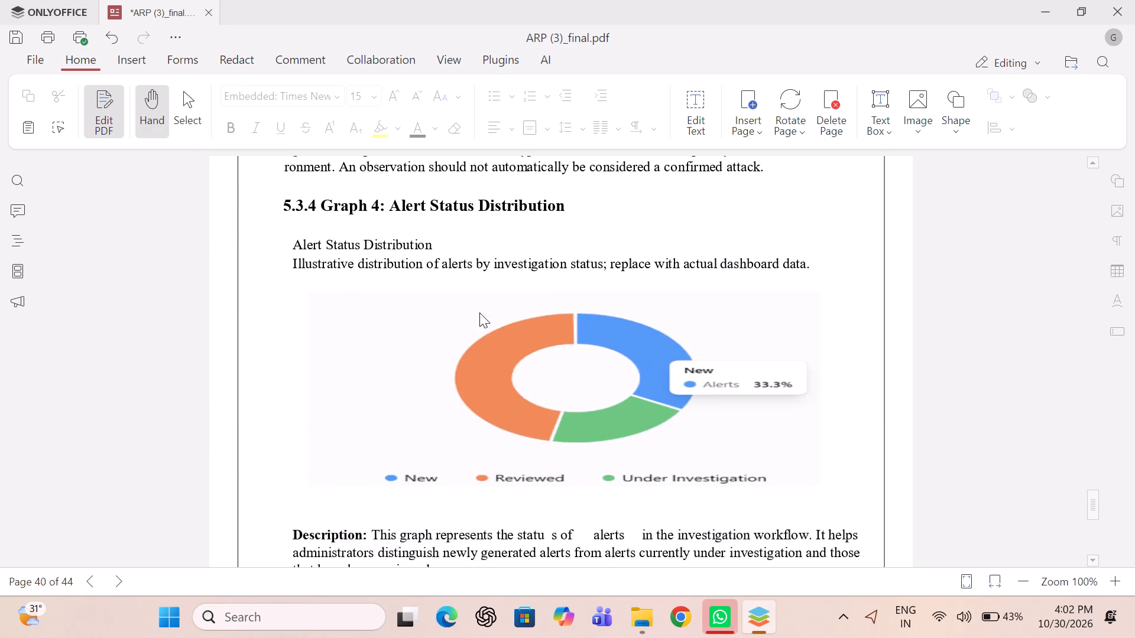
pyautogui.scroll(-4, 479, 313)
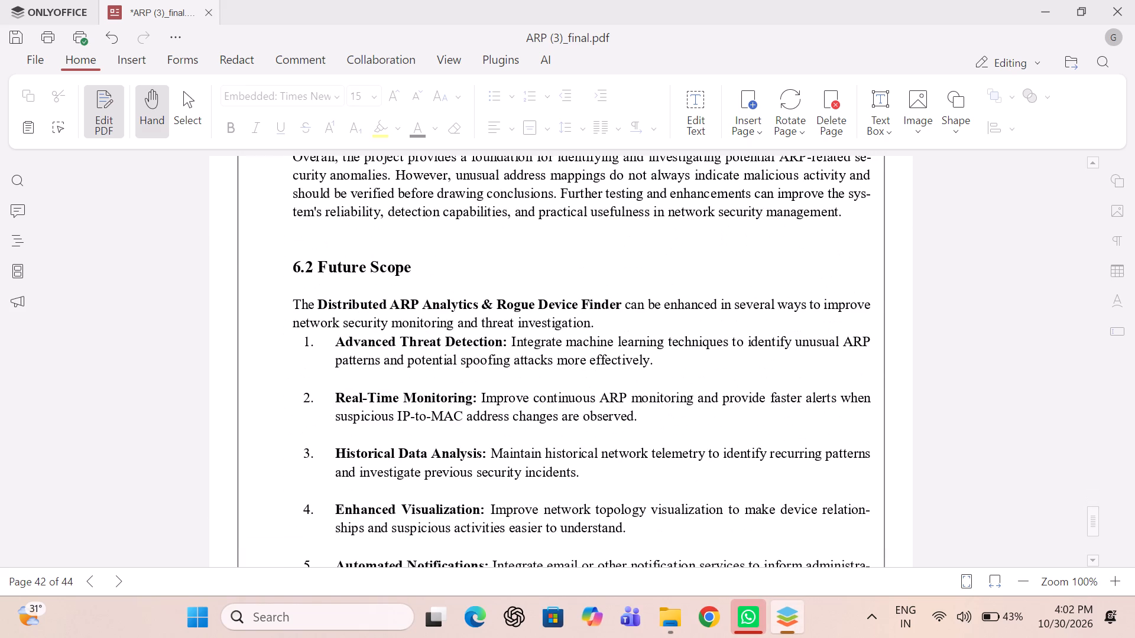
pyautogui.scroll(-2, 479, 313)
# Make the References list on page 43 editable as text boxes.
pyautogui.scroll(4, 479, 313)
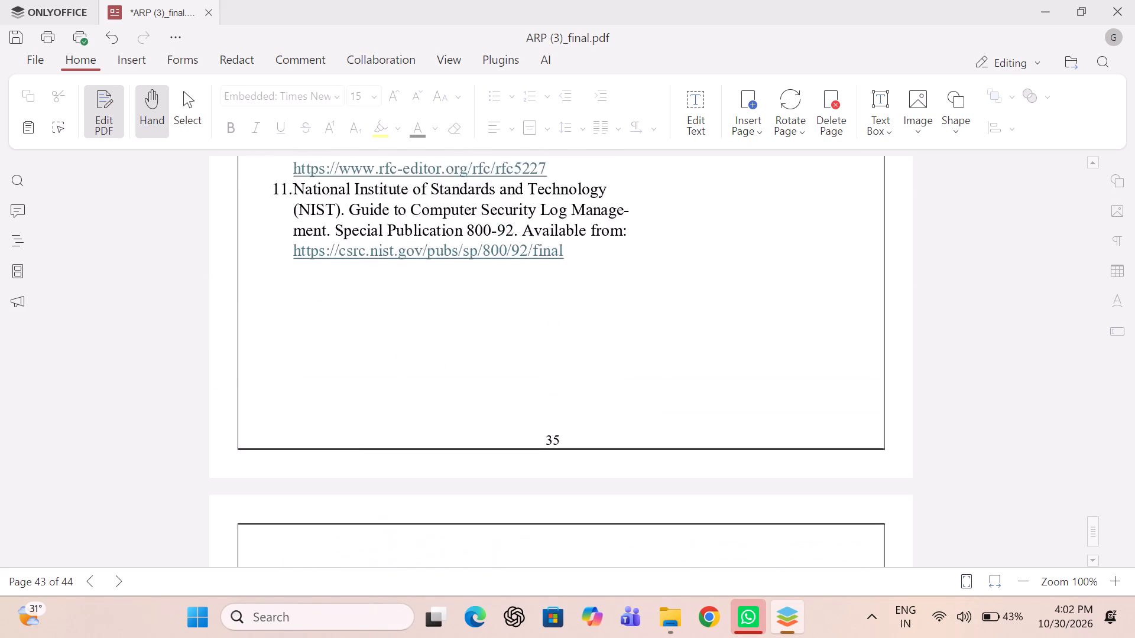
pyautogui.scroll(1, 479, 313)
pyautogui.click(472, 295)
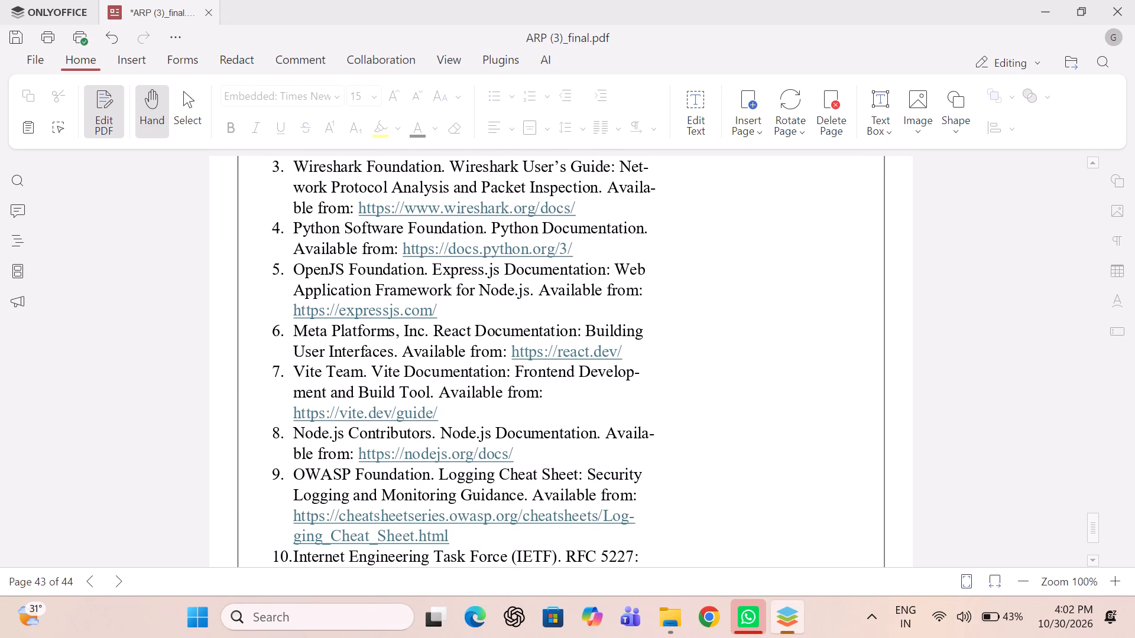
pyautogui.doubleClick(472, 295)
pyautogui.click(472, 295)
pyautogui.doubleClick(472, 295)
pyautogui.click(595, 318)
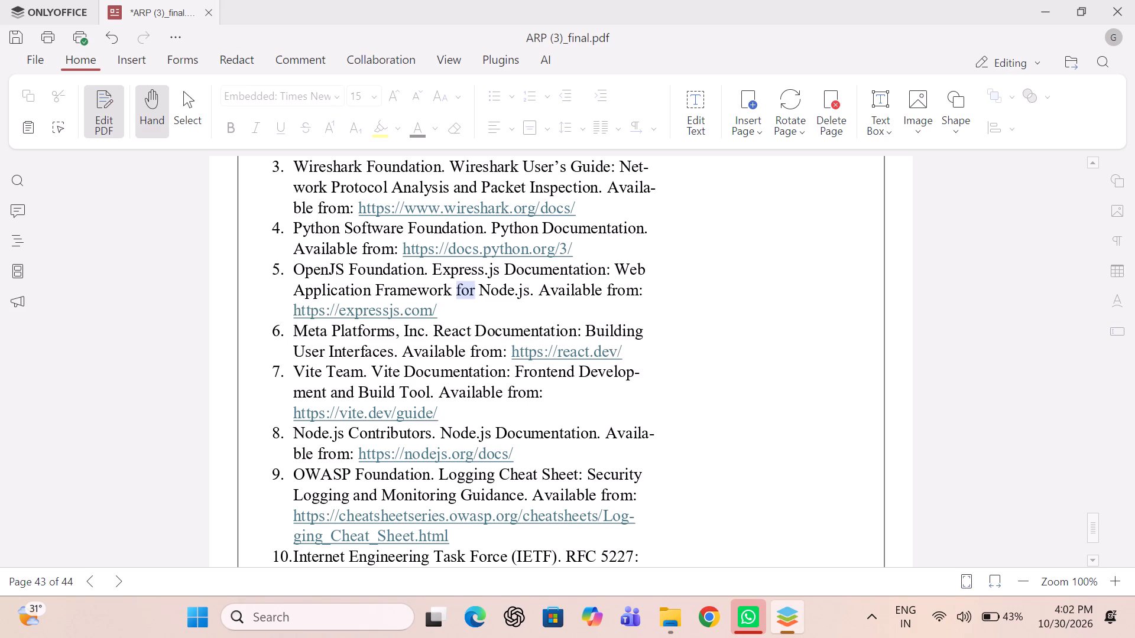
pyautogui.click(445, 278)
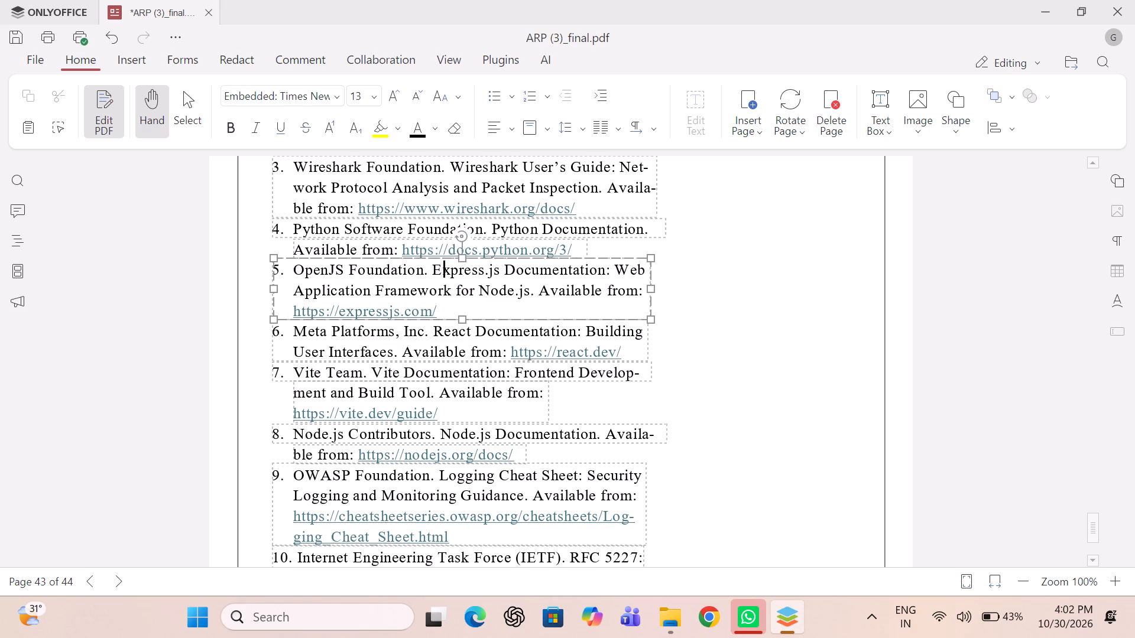
# Set the text of reference 1, the Plummer DC entry under the REFERENCES heading, to font size 12.
pyautogui.scroll(4, 445, 278)
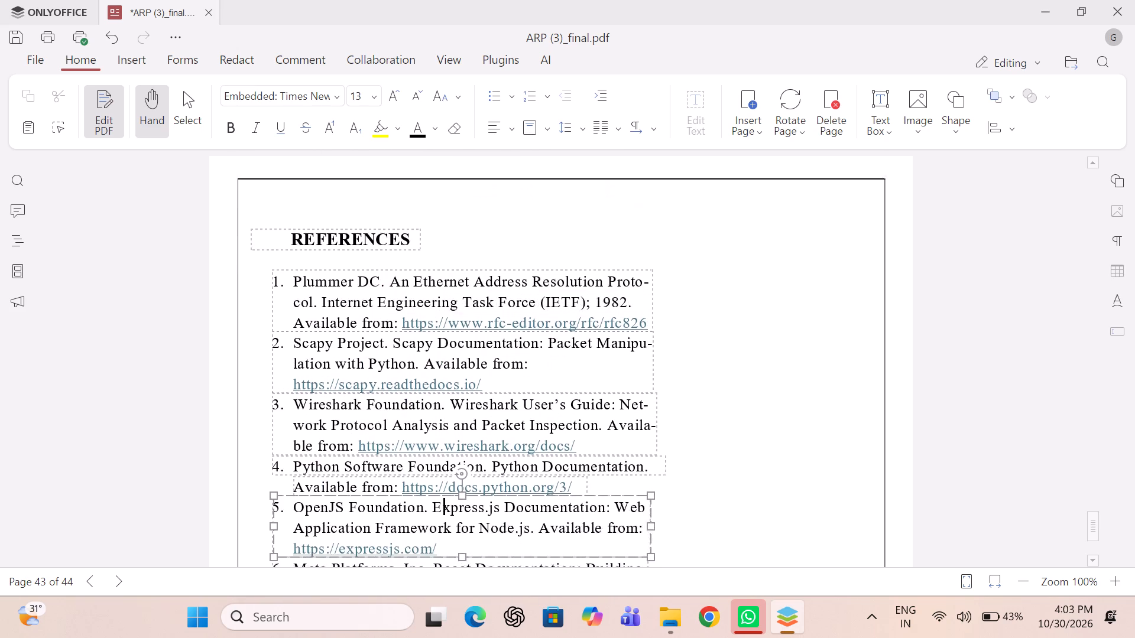
pyautogui.moveTo(289, 360); pyautogui.dragTo(301, 385)
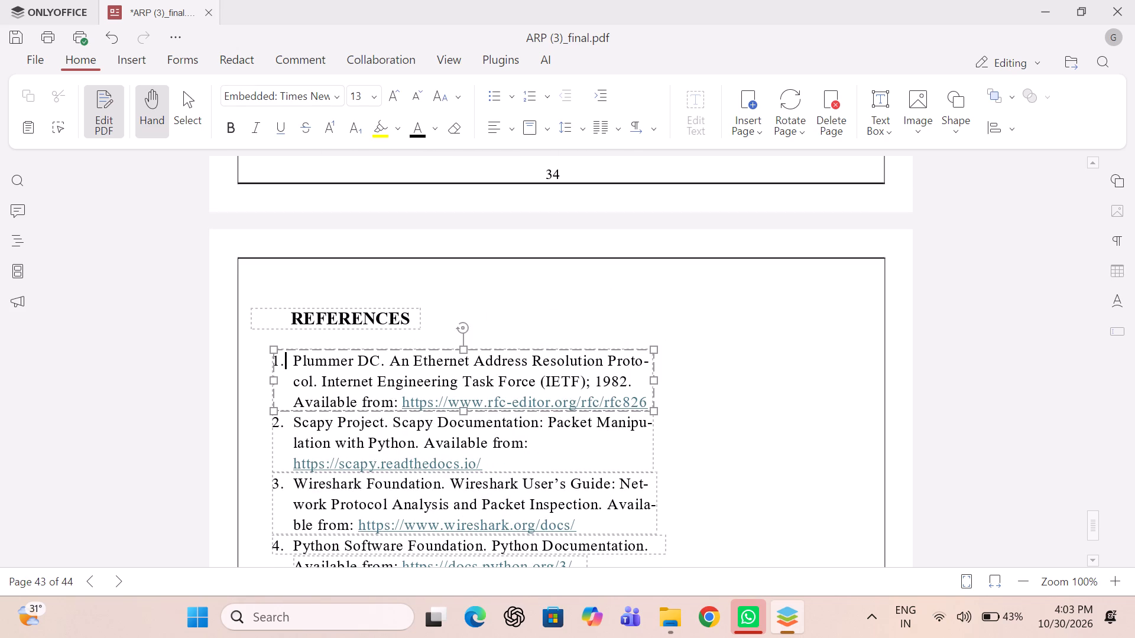
pyautogui.moveTo(301, 385); pyautogui.dragTo(604, 489)
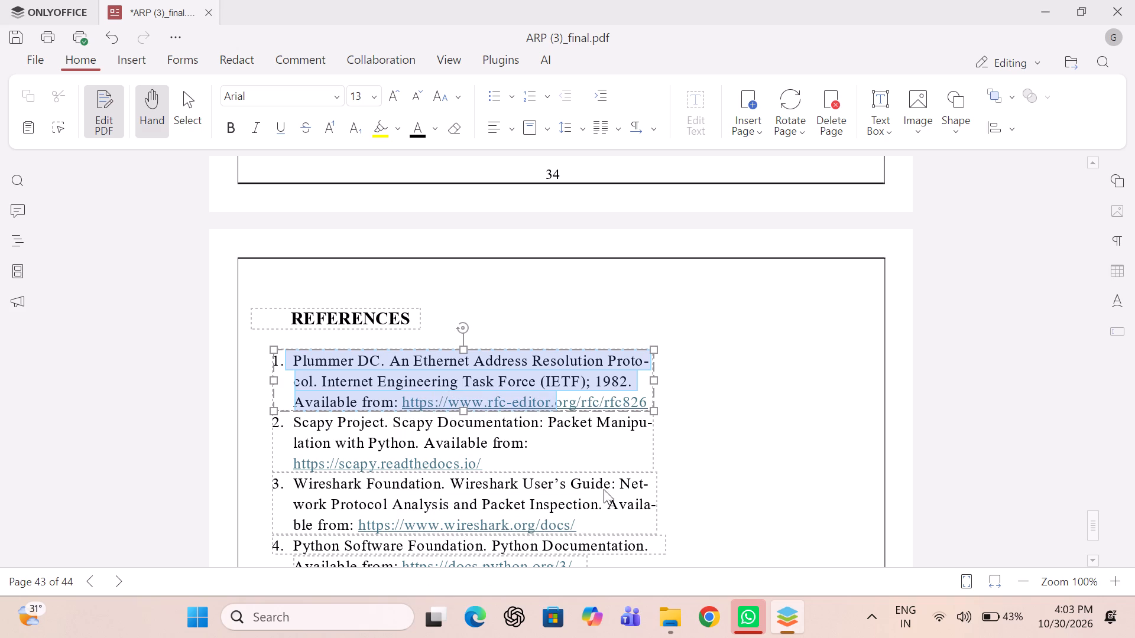
pyautogui.moveTo(604, 489); pyautogui.dragTo(632, 422)
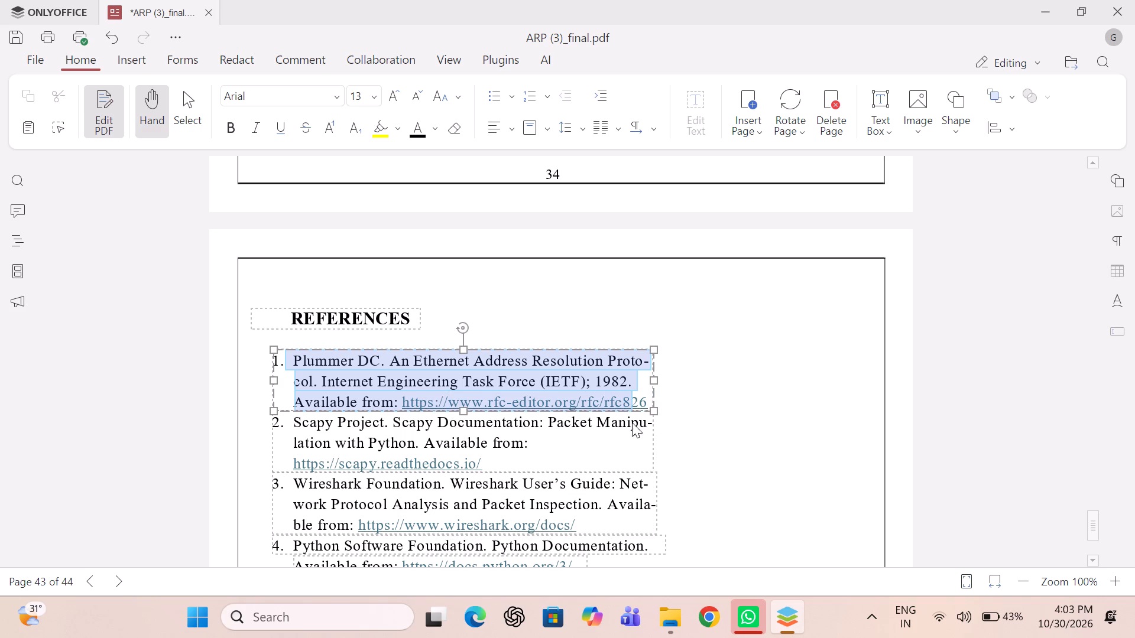
pyautogui.moveTo(632, 422); pyautogui.dragTo(649, 412)
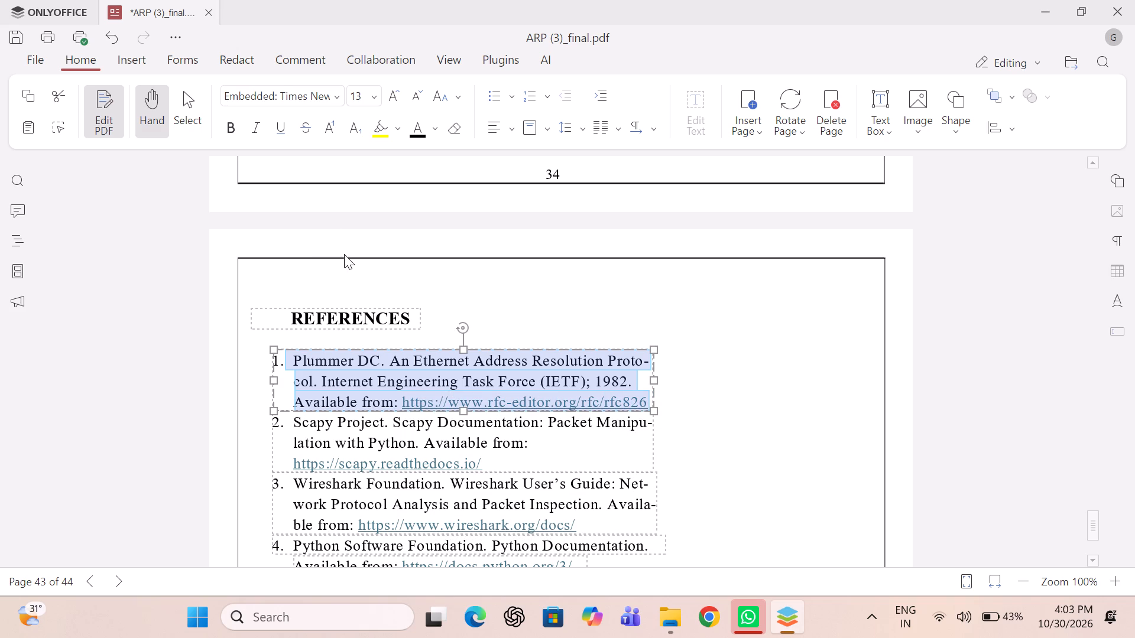
pyautogui.click(362, 100)
pyautogui.write('12')
pyautogui.press('Return')
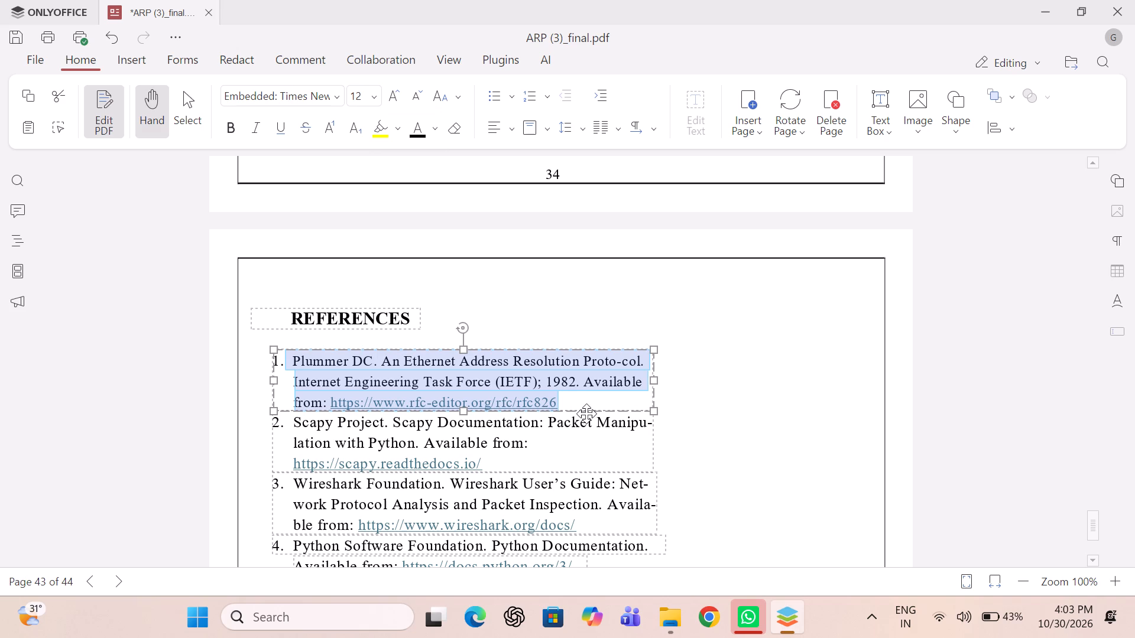
# Set all the text of reference 2, the Scapy Project entry, to font size 12.
pyautogui.click(572, 444)
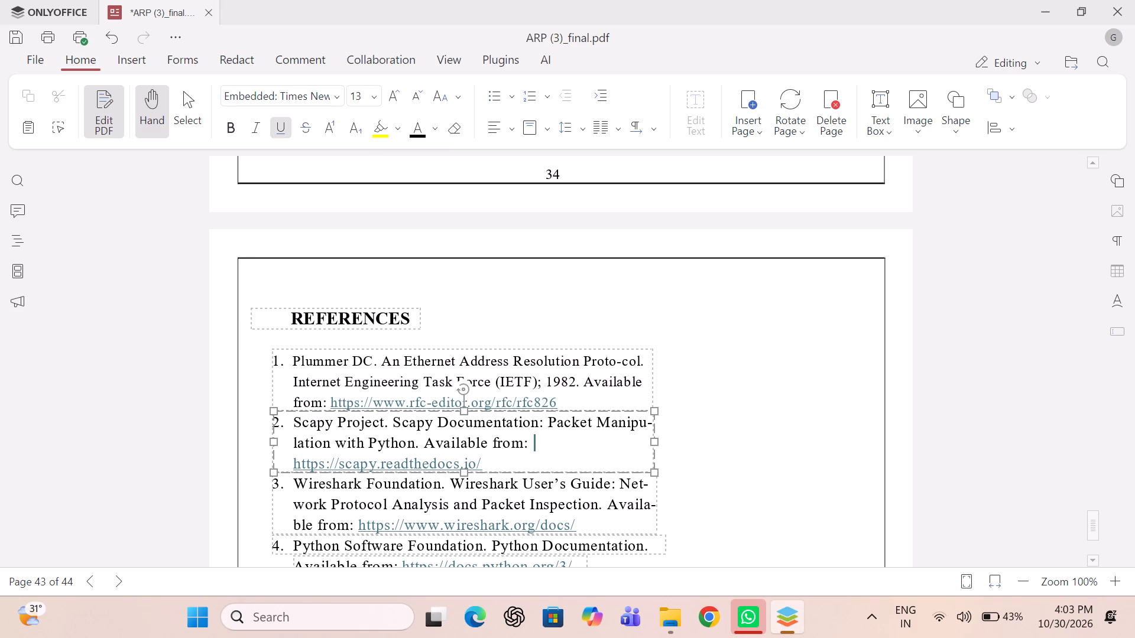
pyautogui.hotkey('ctrl', 'a')
pyautogui.click(368, 100)
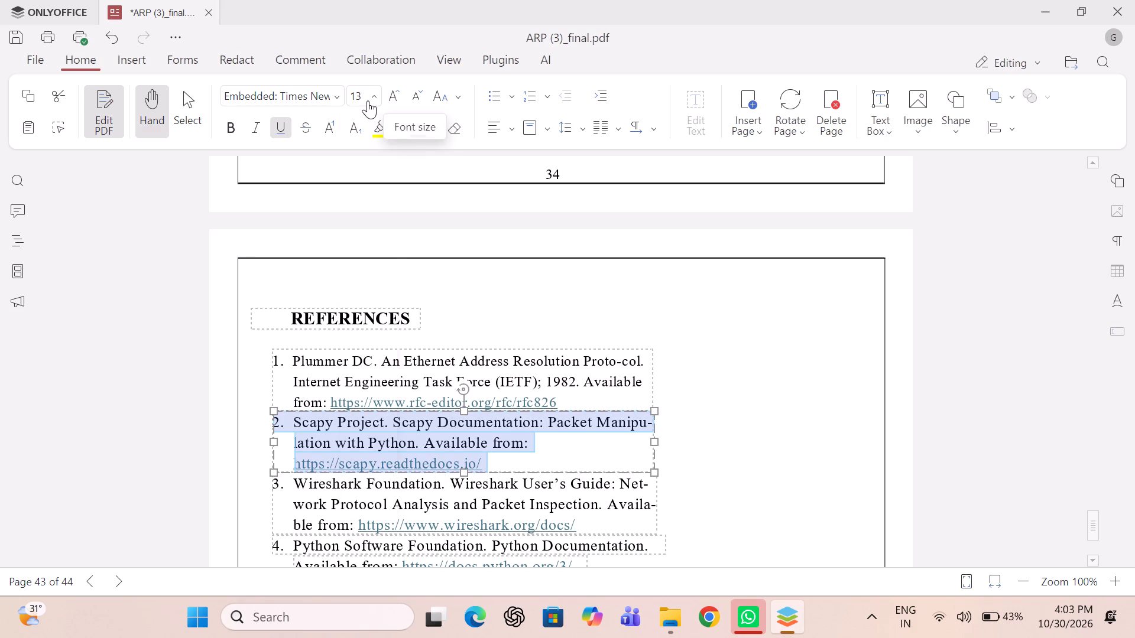
pyautogui.write('12')
pyautogui.press('Return')
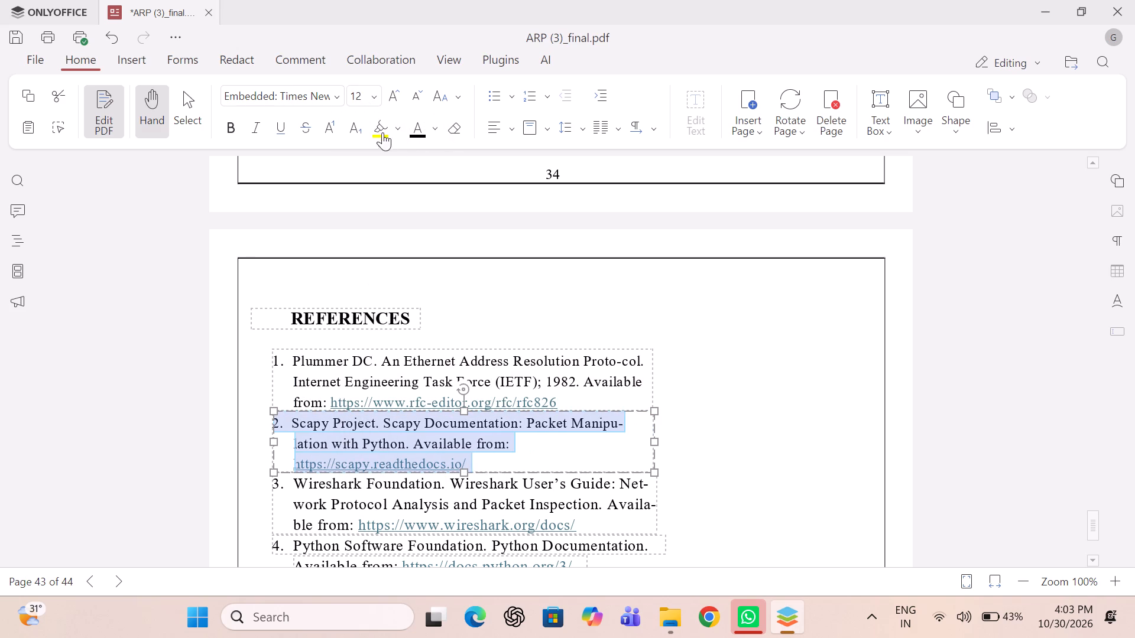
# Set all the text of reference 3, the Wireshark Foundation entry, to font size 12.
pyautogui.scroll(-2, 446, 266)
pyautogui.click(465, 363)
pyautogui.hotkey('ctrl', 'a')
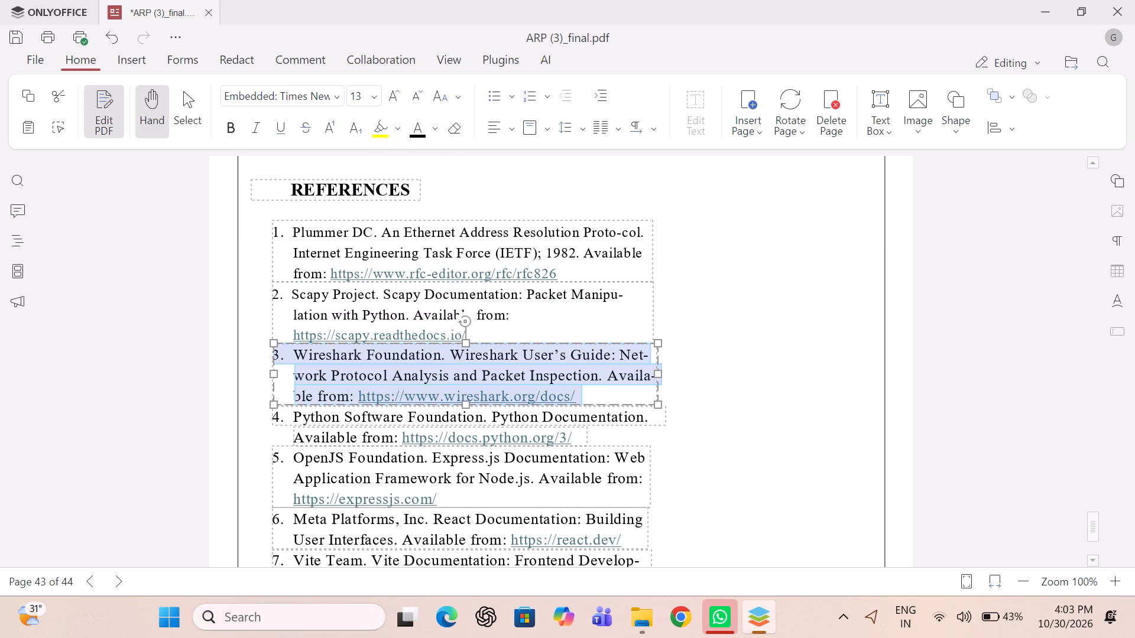
pyautogui.click(366, 95)
pyautogui.write('12')
pyautogui.press('Return')
# Set both lines of reference 4, the Python Software Foundation entry and its "Available from" link line, to font size 12.
pyautogui.scroll(-1, 448, 313)
pyautogui.click(468, 364)
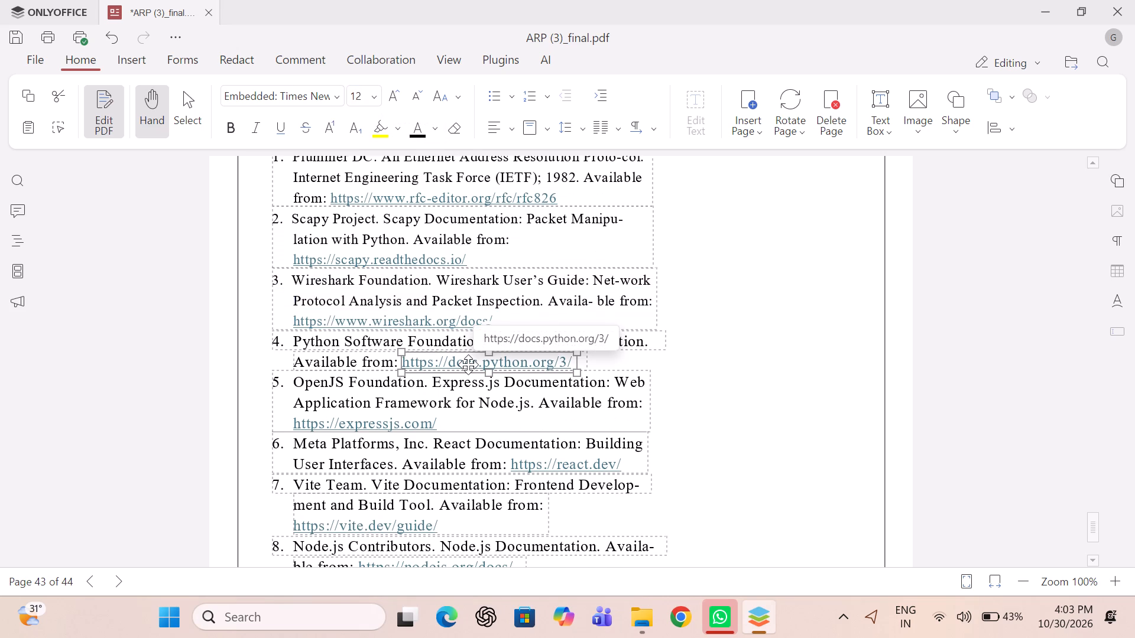
pyautogui.click(387, 344)
pyautogui.hotkey('ctrl', 'a')
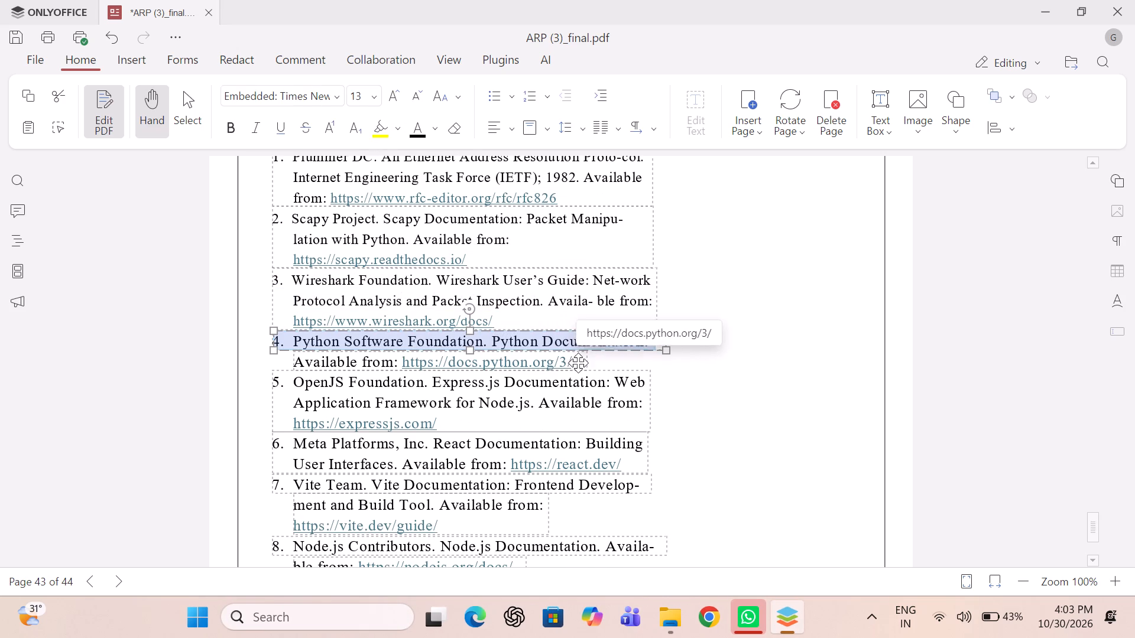
pyautogui.moveTo(580, 364); pyautogui.dragTo(295, 335)
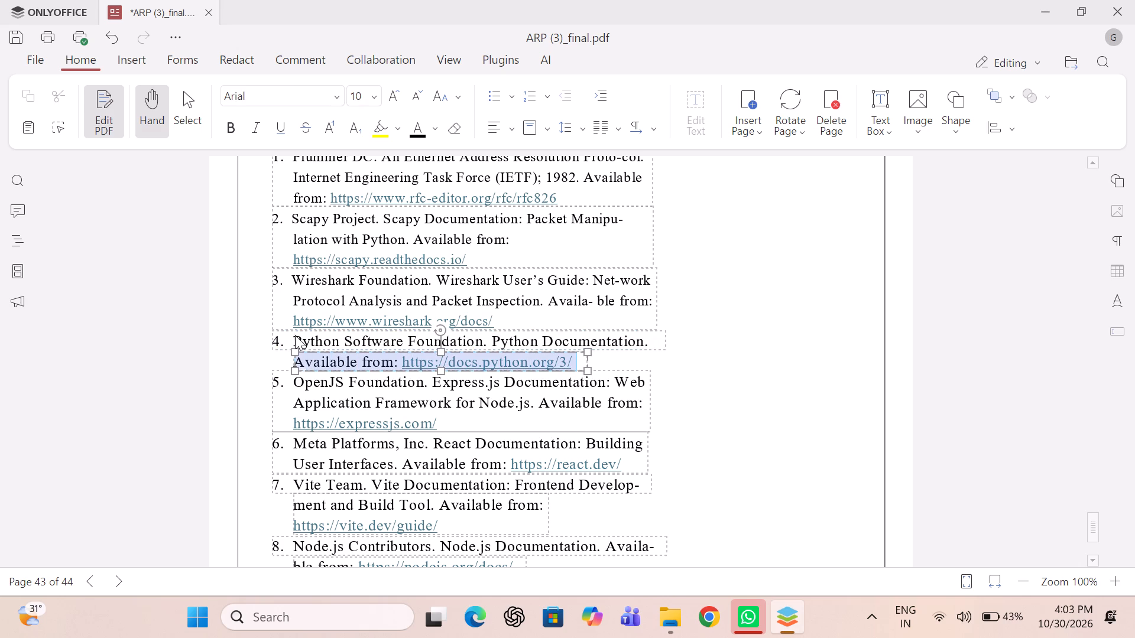
pyautogui.moveTo(295, 335); pyautogui.dragTo(283, 326)
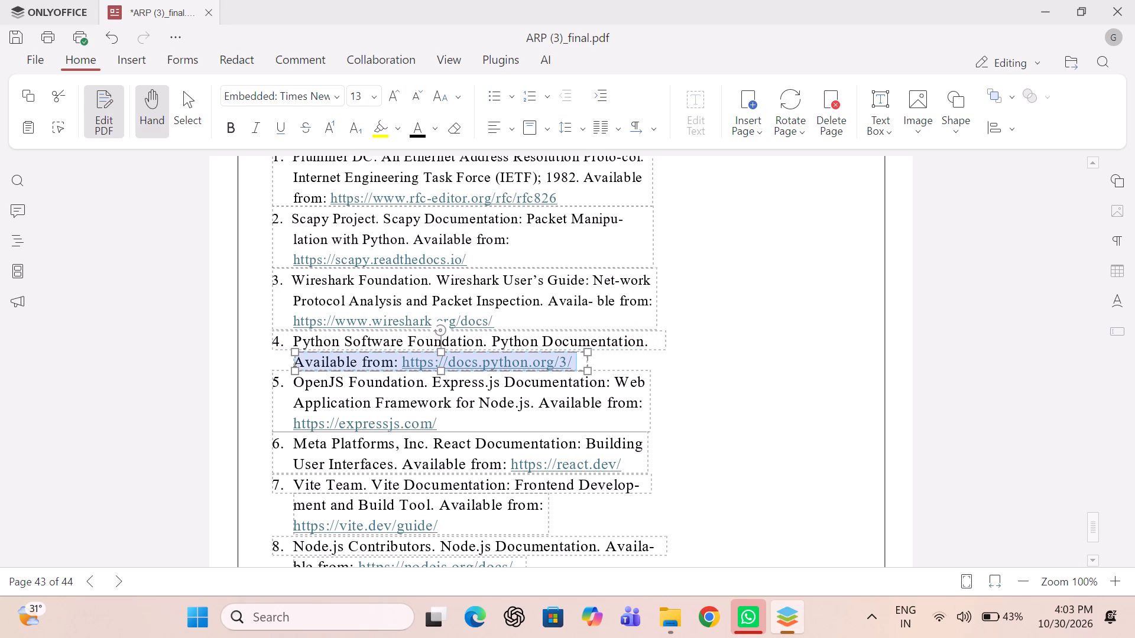
pyautogui.click(364, 89)
pyautogui.write('12')
pyautogui.press('Return')
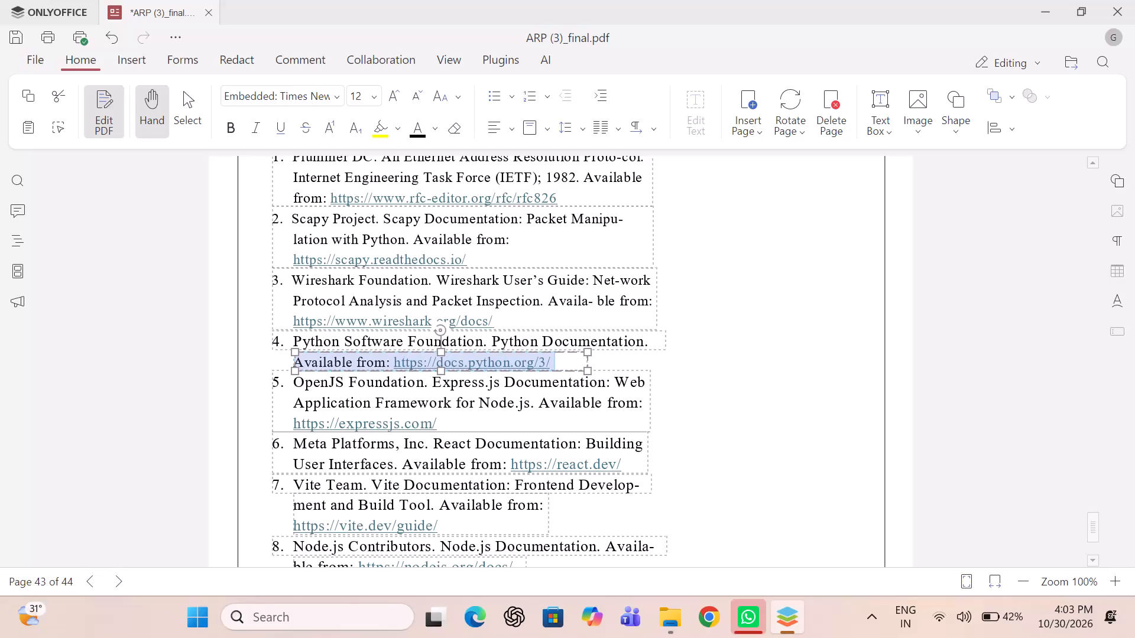
pyautogui.moveTo(651, 338); pyautogui.dragTo(290, 330)
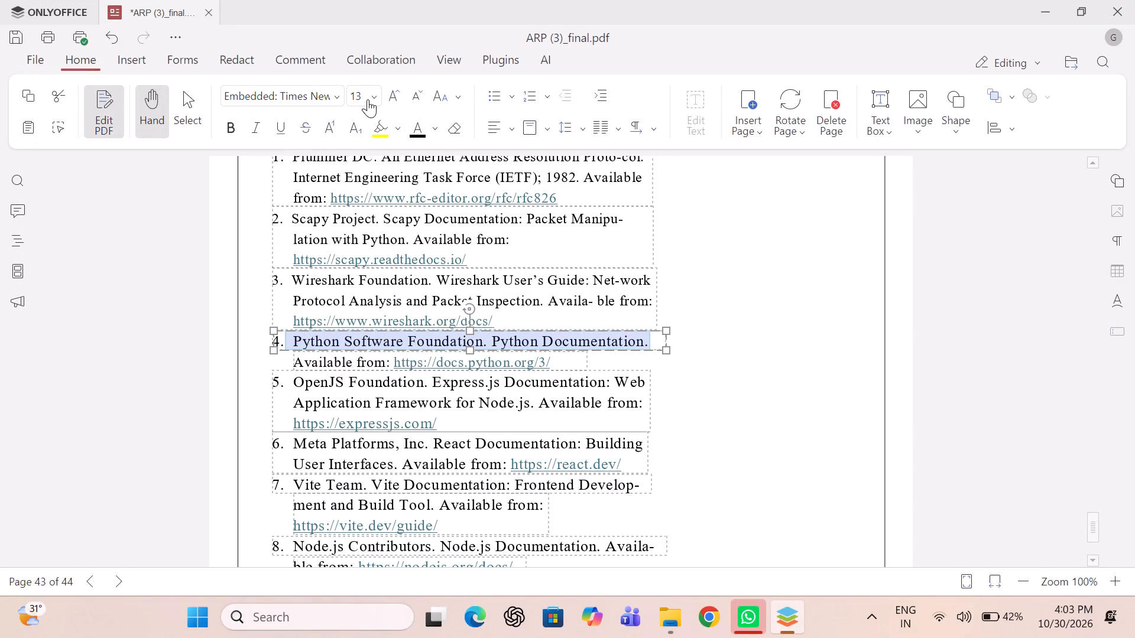
pyautogui.click(368, 99)
pyautogui.write('12')
pyautogui.press('Return')
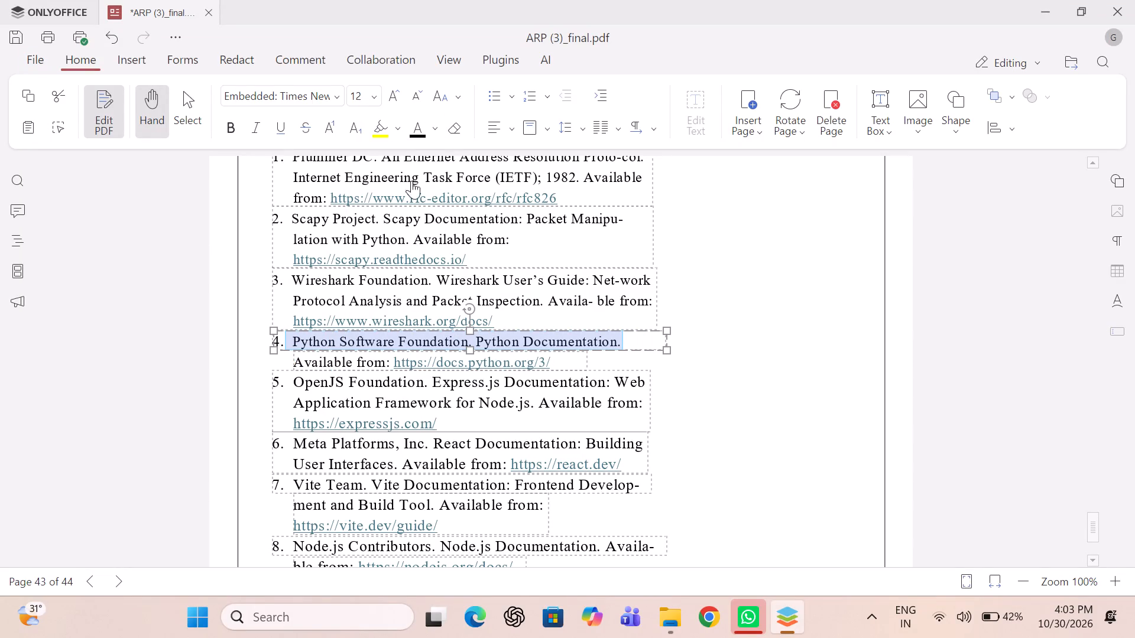
# Set all the text of reference 5, the OpenJS Foundation entry, to font size 12.
pyautogui.click(444, 418)
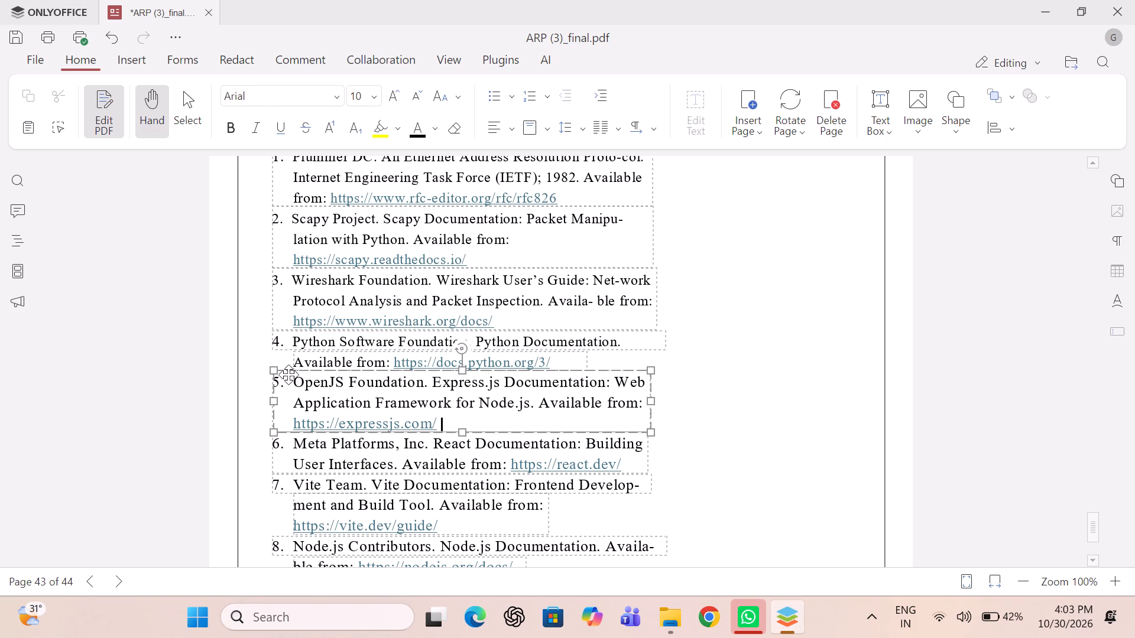
pyautogui.hotkey('ctrl', 'a')
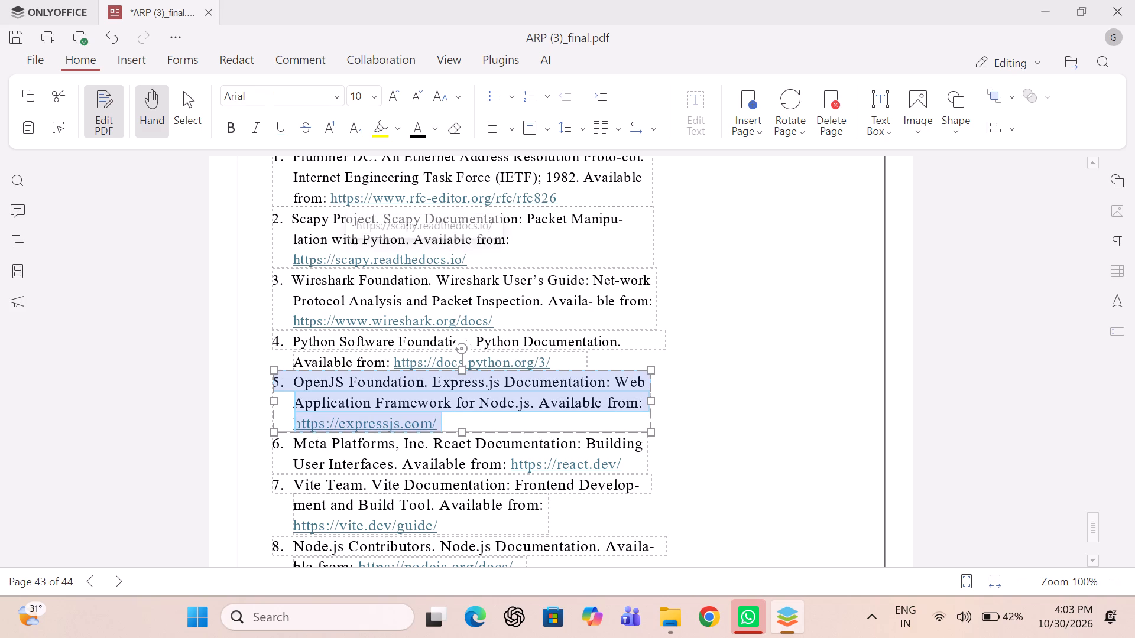
pyautogui.click(364, 96)
pyautogui.write('12')
pyautogui.press('Return')
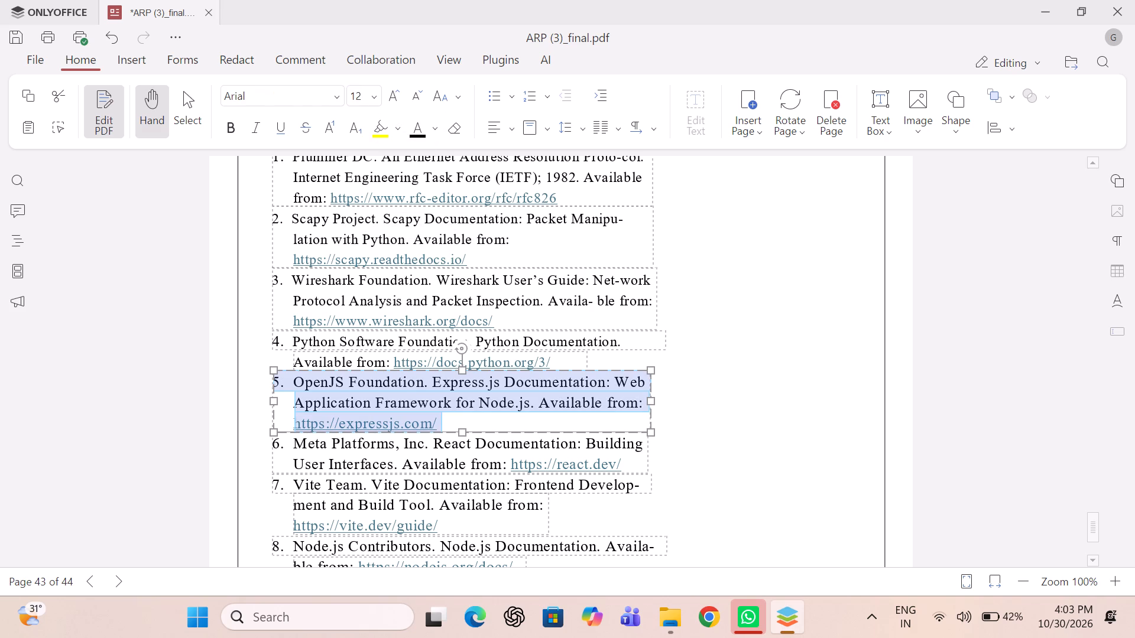
pyautogui.scroll(-1, 397, 250)
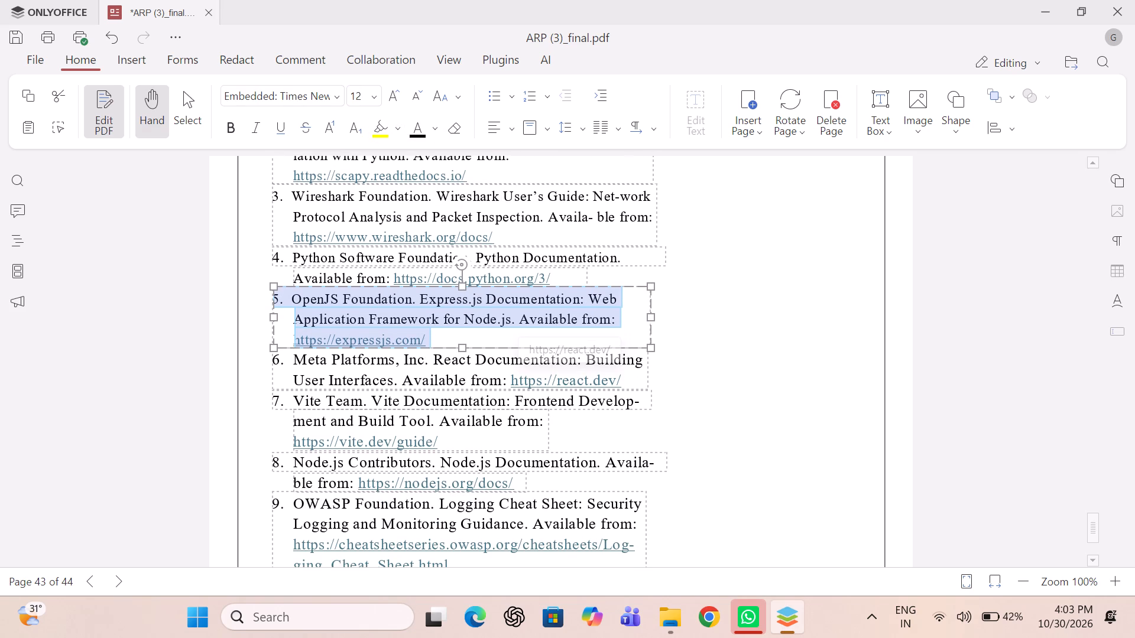
# Set the word "from" in reference 6, the Meta Platforms entry, to font size 12.
pyautogui.click(497, 370)
pyautogui.click(364, 91)
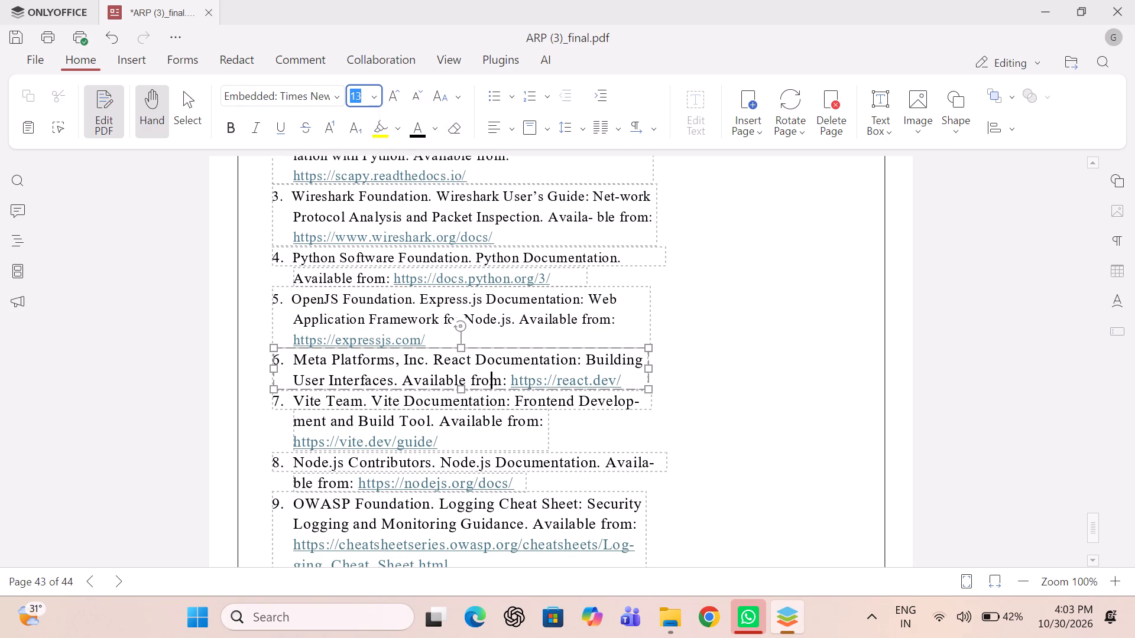
pyautogui.write('12')
pyautogui.press('Return')
# Save the PDF with the reference font size changes made so far.
pyautogui.scroll(-1, 405, 225)
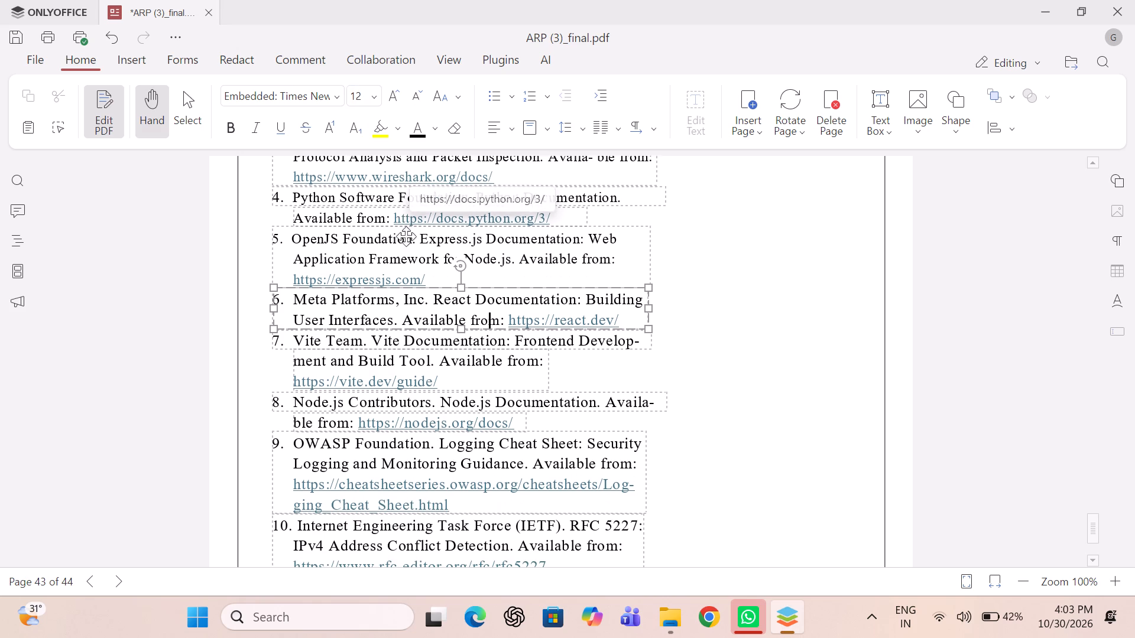
pyautogui.click(462, 338)
pyautogui.hotkey('ctrl', 's')
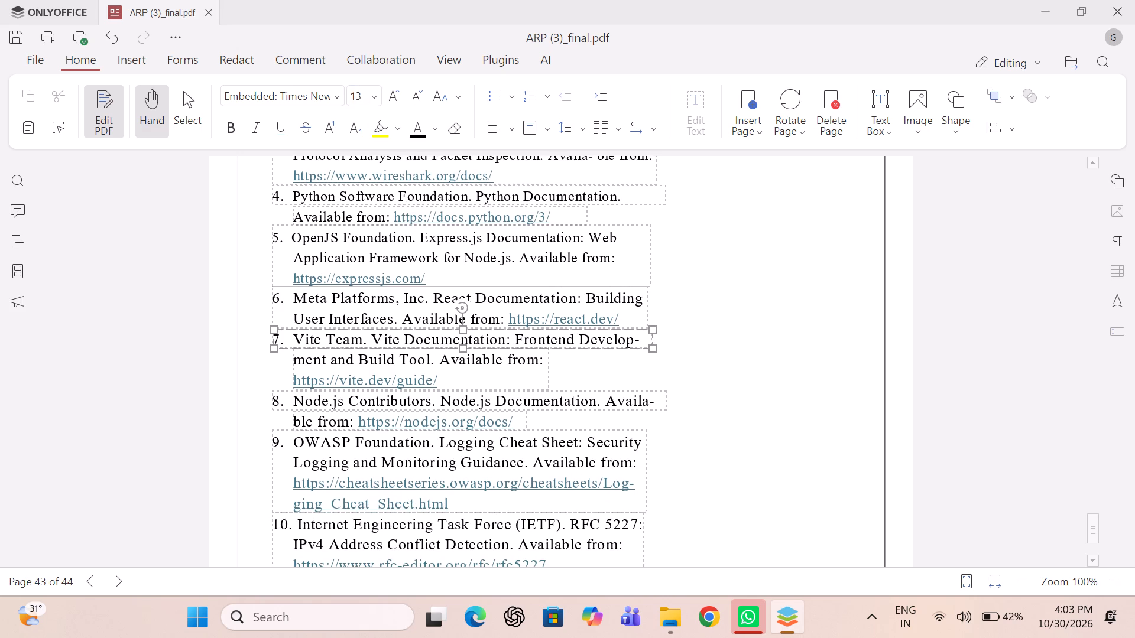
pyautogui.hotkey('ctrl', 'a')
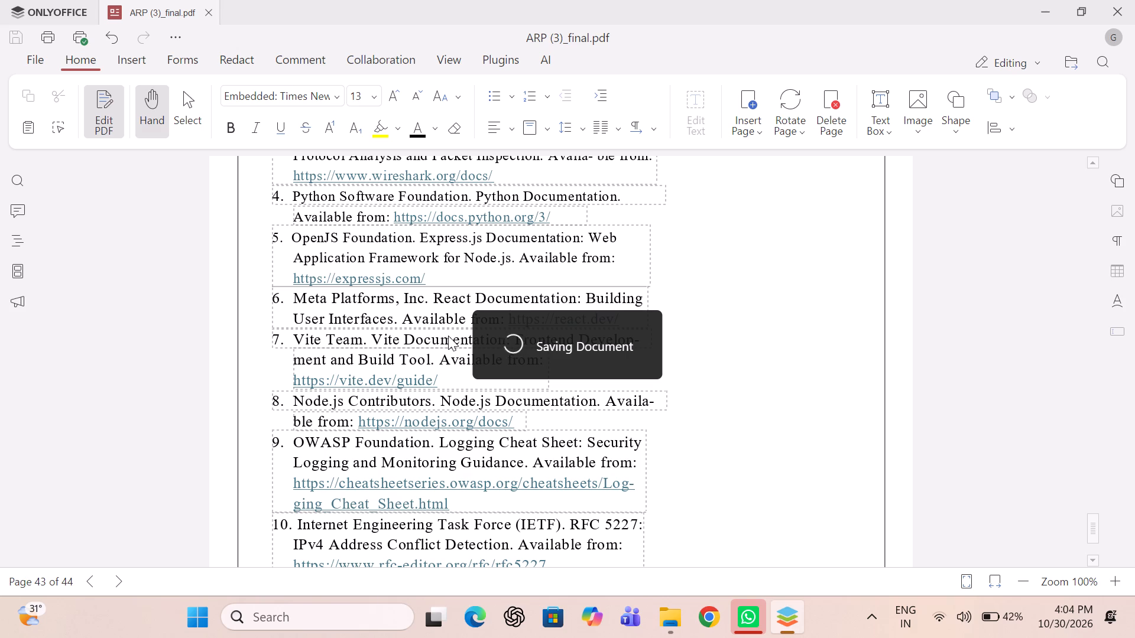
pyautogui.scroll(2, 448, 336)
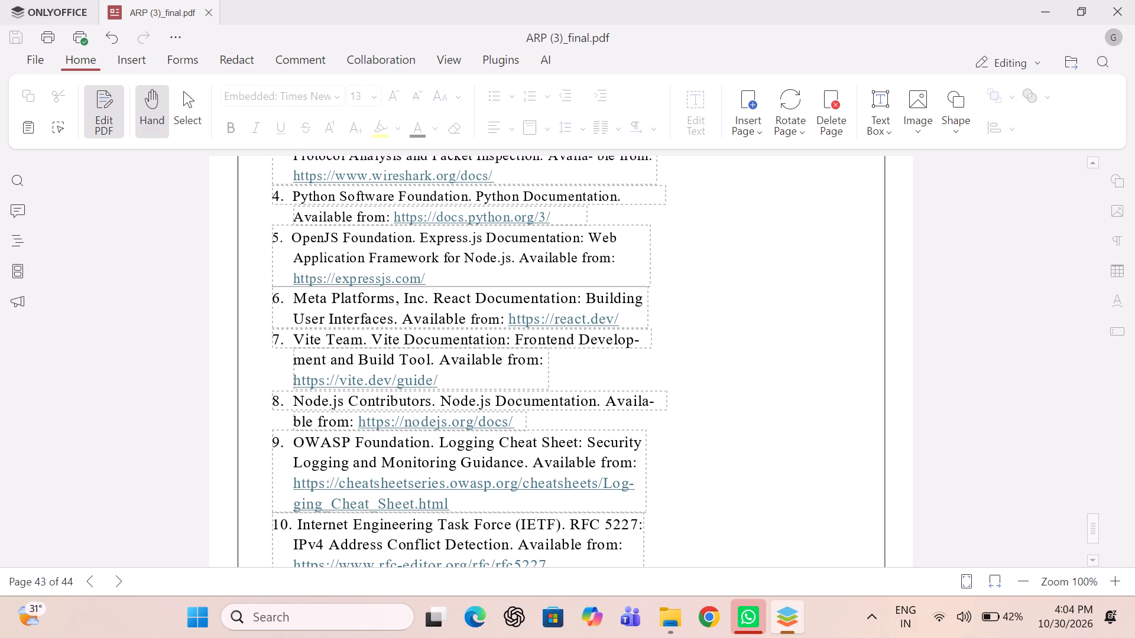
# Set both text blocks of reference 7, the Vite Team entry and its continuation with the link, to font size 12.
pyautogui.click(448, 336)
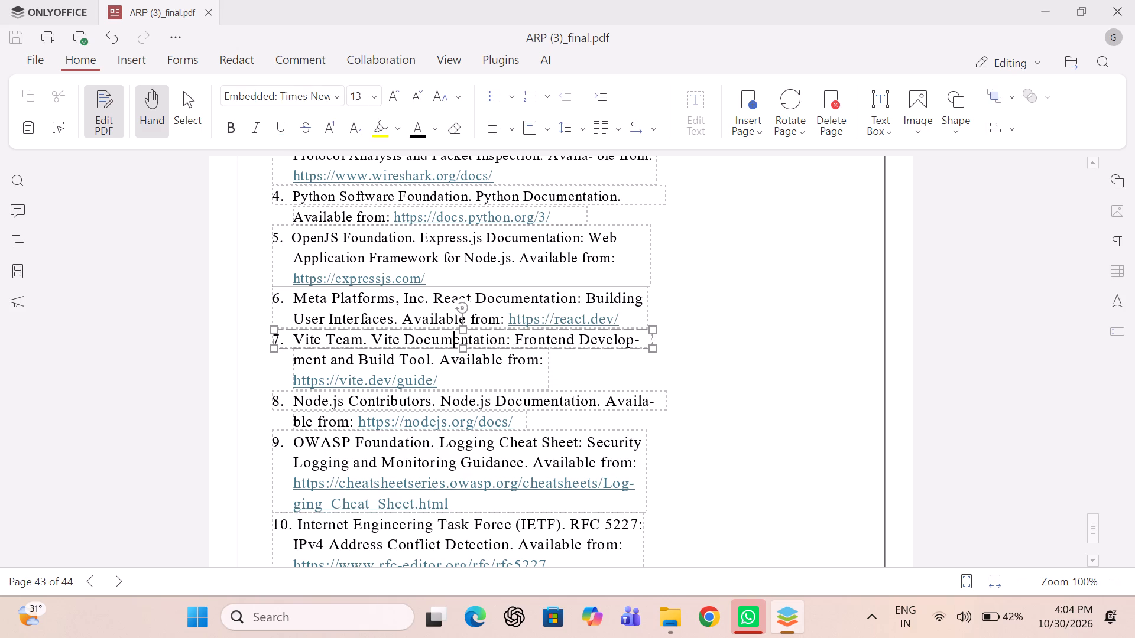
pyautogui.click(448, 336)
pyautogui.hotkey('ctrl', 'a')
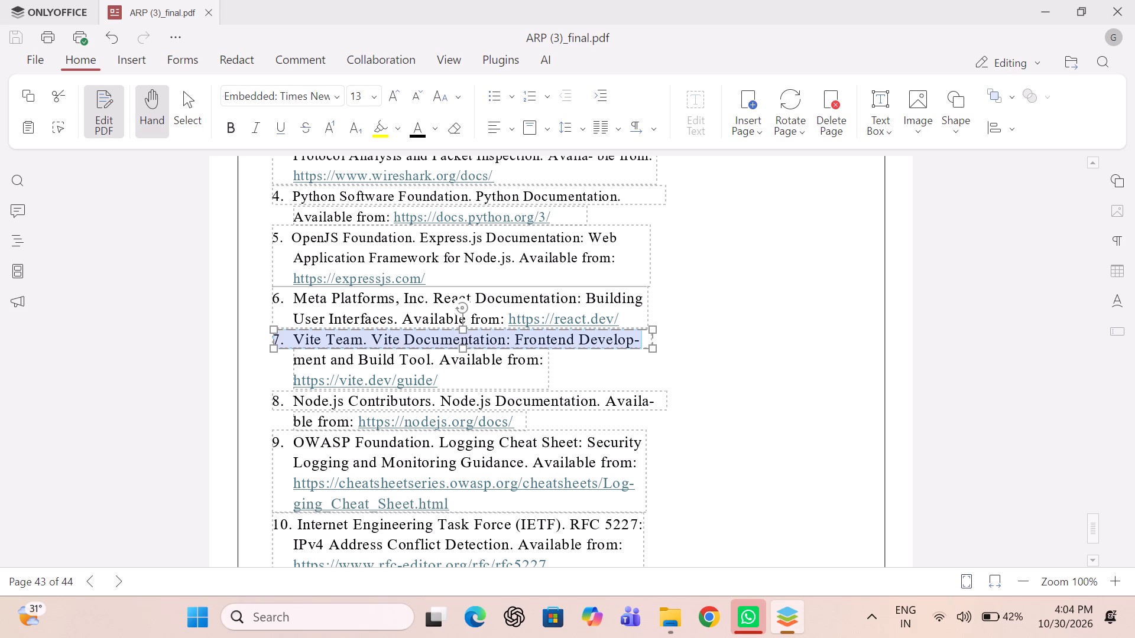
pyautogui.click(367, 96)
pyautogui.write('12')
pyautogui.press('Return')
pyautogui.click(410, 359)
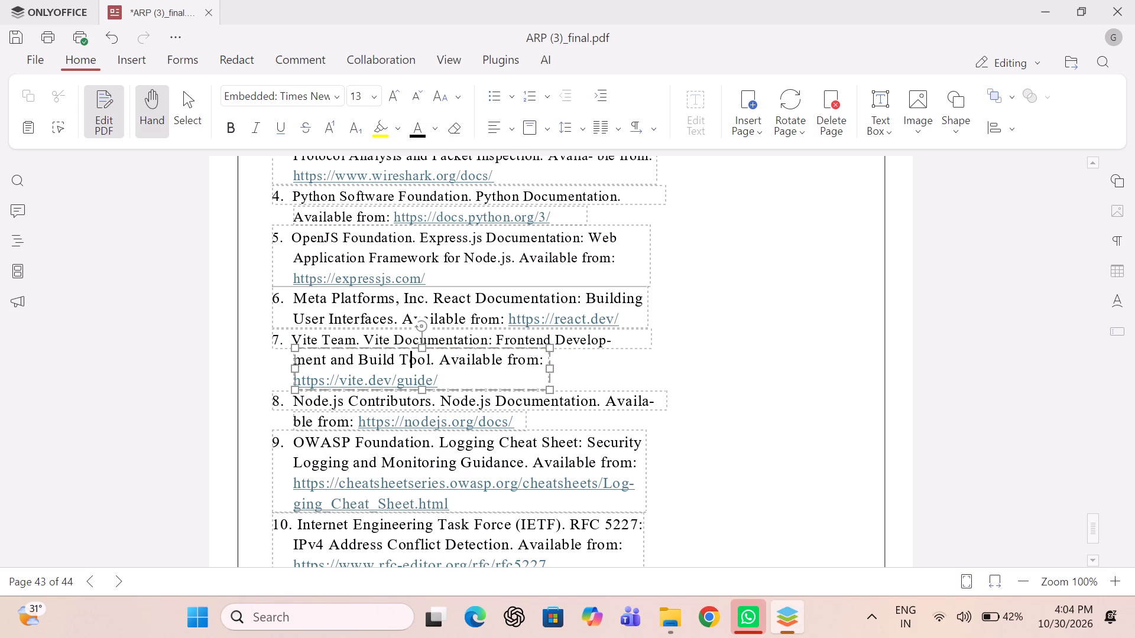
pyautogui.hotkey('ctrl', 'a')
pyautogui.click(368, 99)
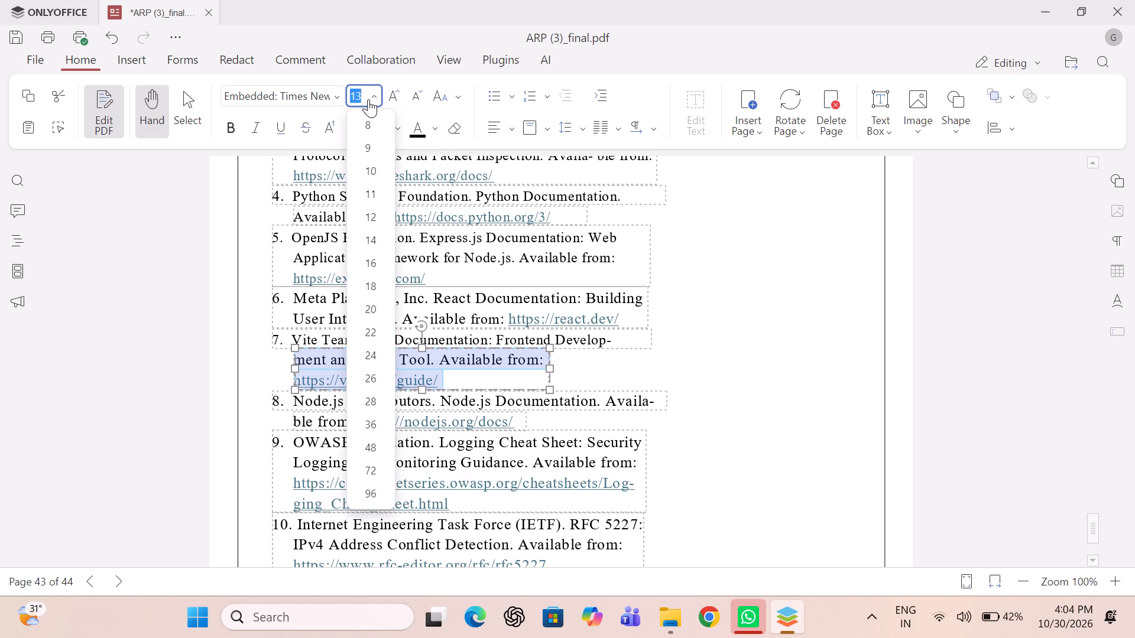
pyautogui.write('12')
pyautogui.press('Return')
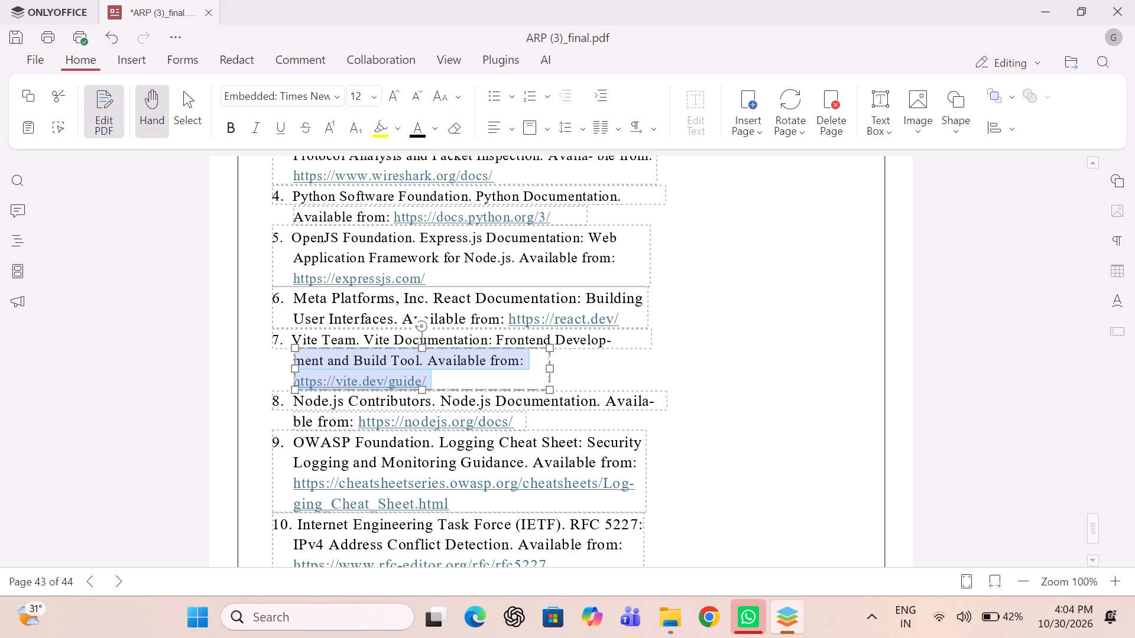
# Set both lines of reference 8, the Node.js Contributors entry and its continuation with the link, to font size 12.
pyautogui.click(420, 404)
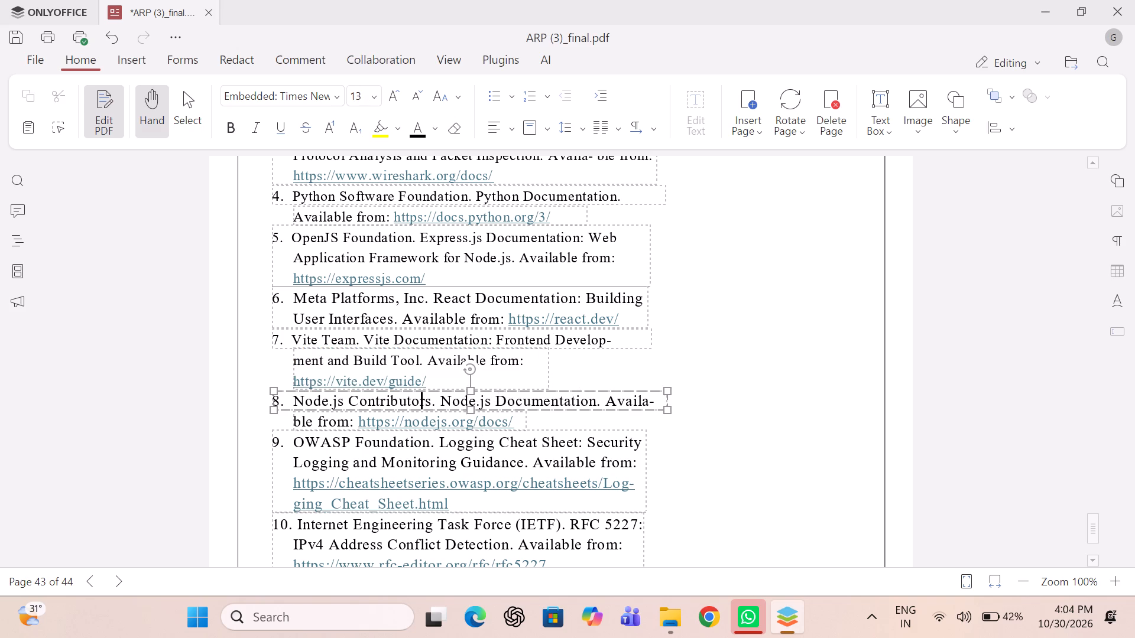
pyautogui.hotkey('ctrl', 'a')
pyautogui.click(362, 95)
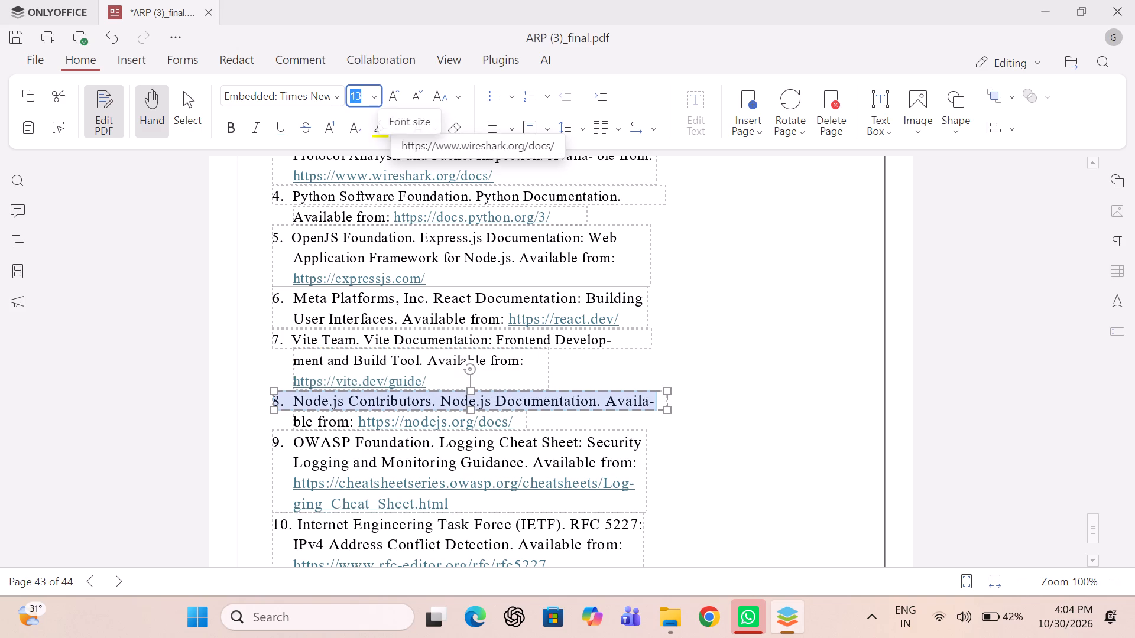
pyautogui.write('12')
pyautogui.press('Return')
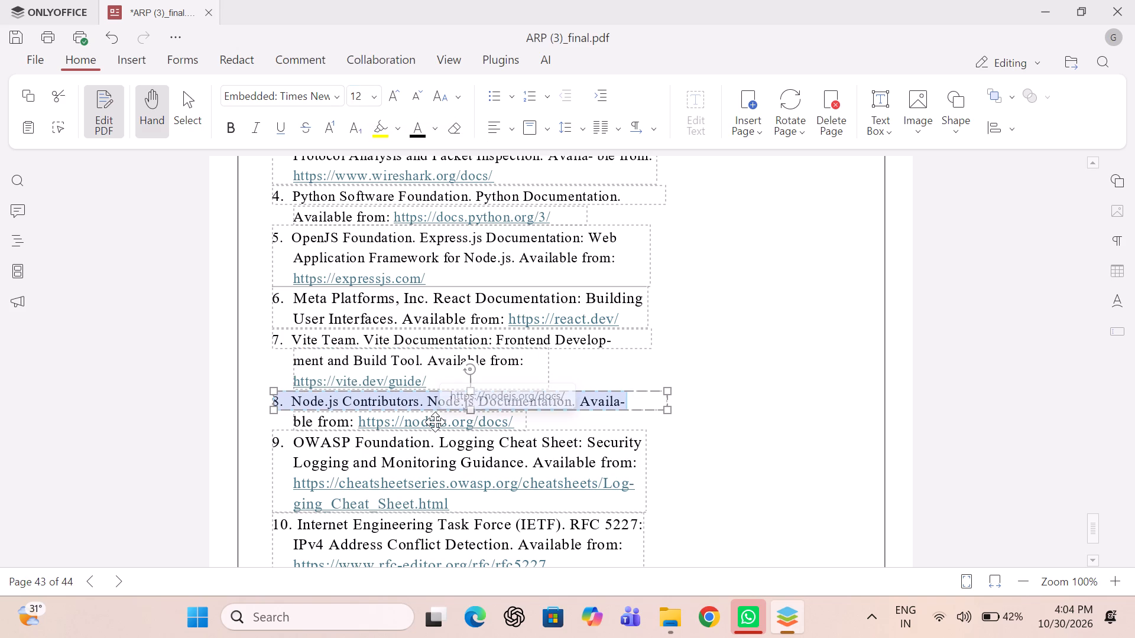
pyautogui.click(435, 422)
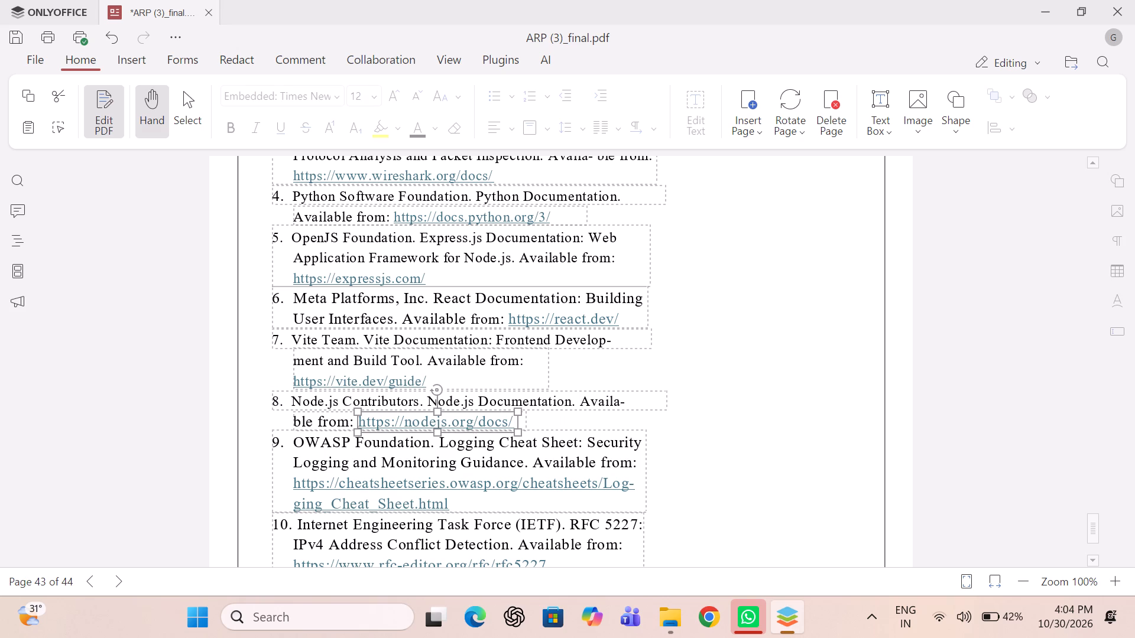
pyautogui.click(343, 424)
pyautogui.hotkey('ctrl', 'a')
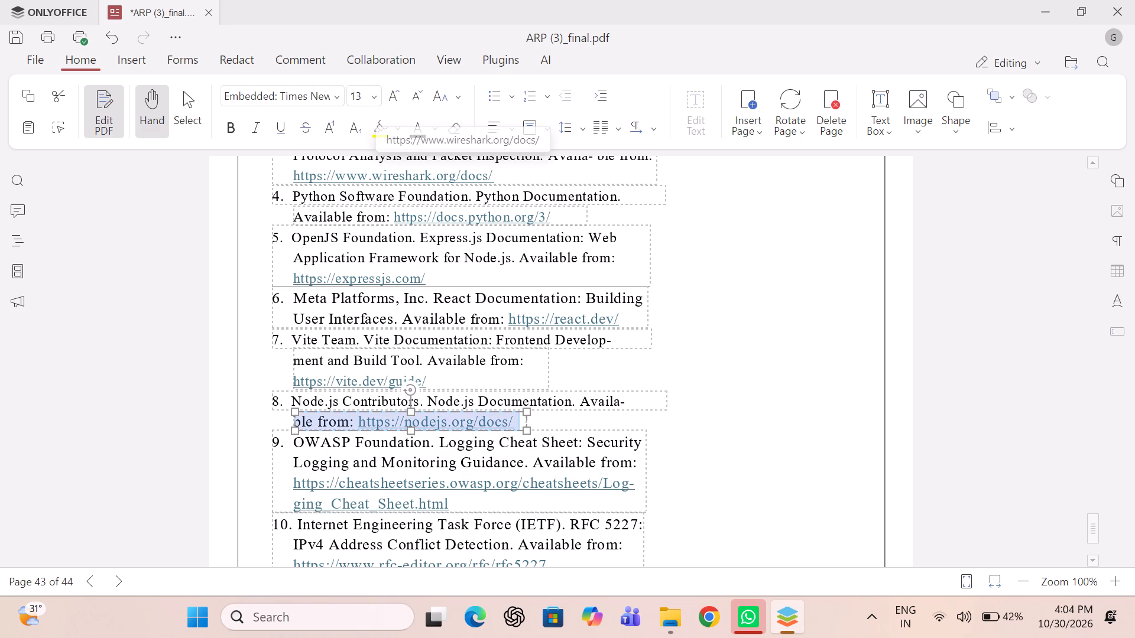
pyautogui.click(363, 94)
pyautogui.write('12')
pyautogui.press('Return')
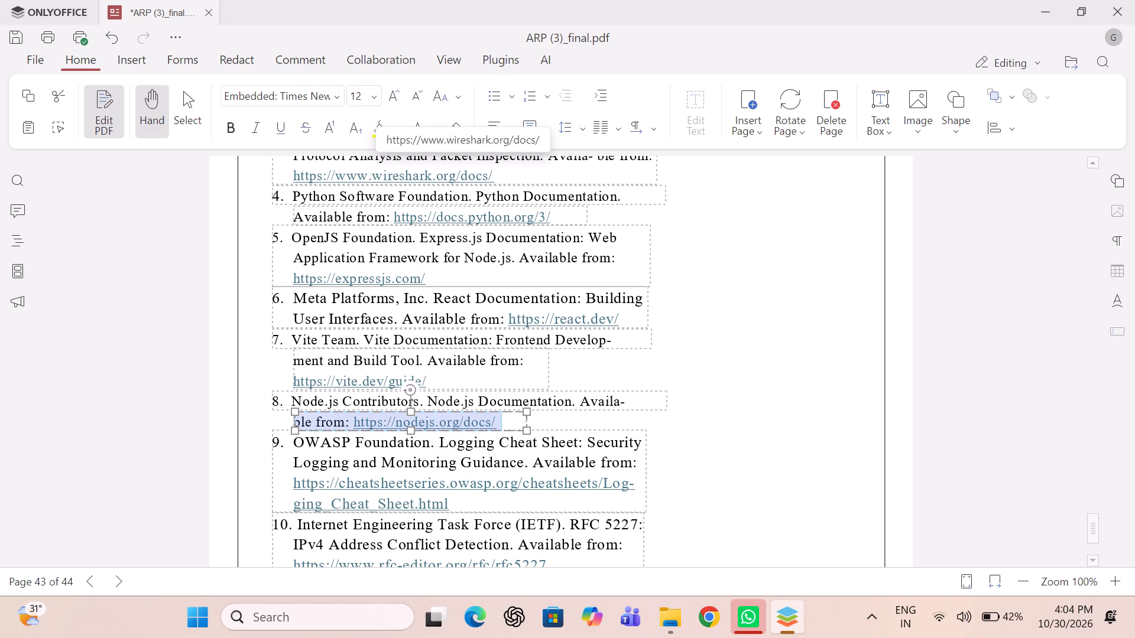
# Set all the text of reference 9, the OWASP Foundation entry, to font size 12.
pyautogui.click(459, 450)
pyautogui.hotkey('ctrl', 'a')
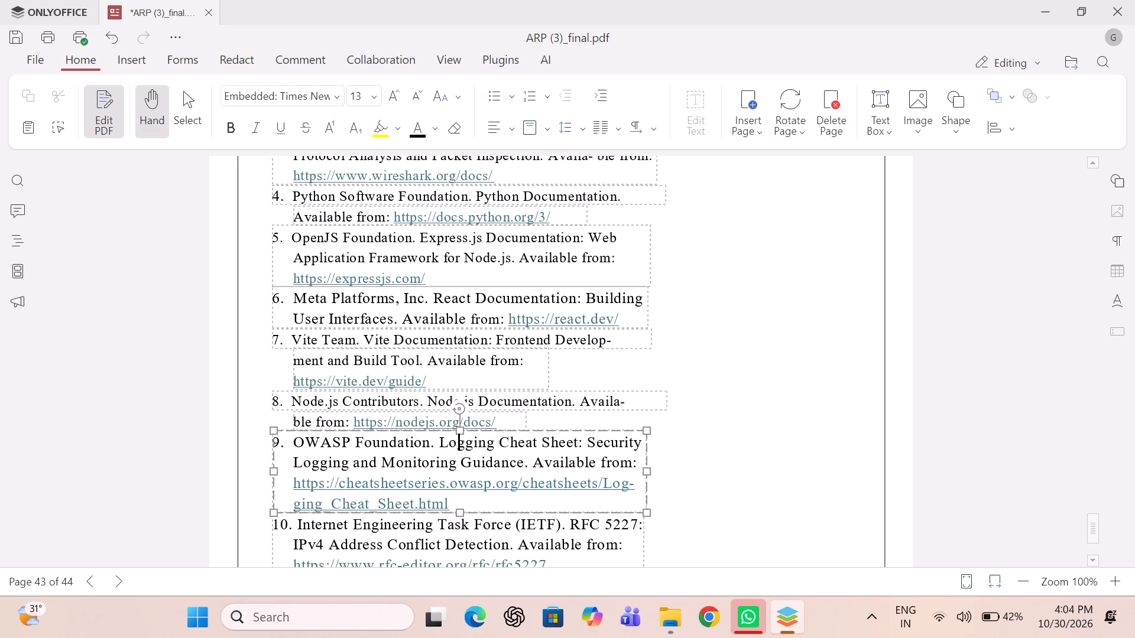
pyautogui.click(367, 96)
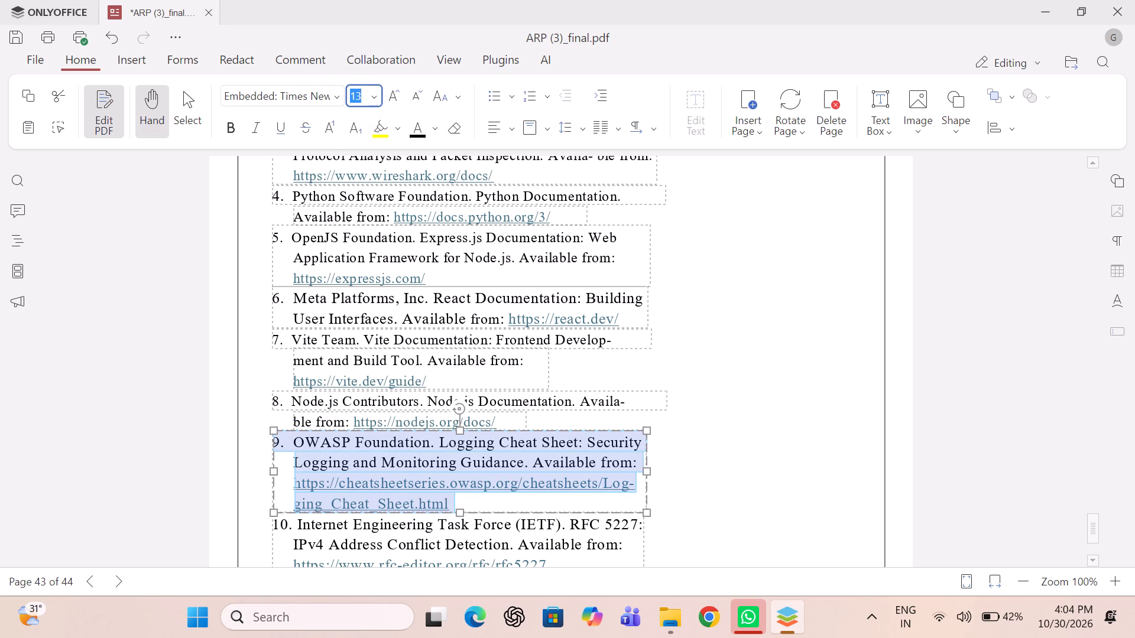
pyautogui.write('12')
pyautogui.press('Return')
# Set all the text of reference 10, the Internet Engineering Task Force entry, to font size 12.
pyautogui.scroll(-2, 416, 277)
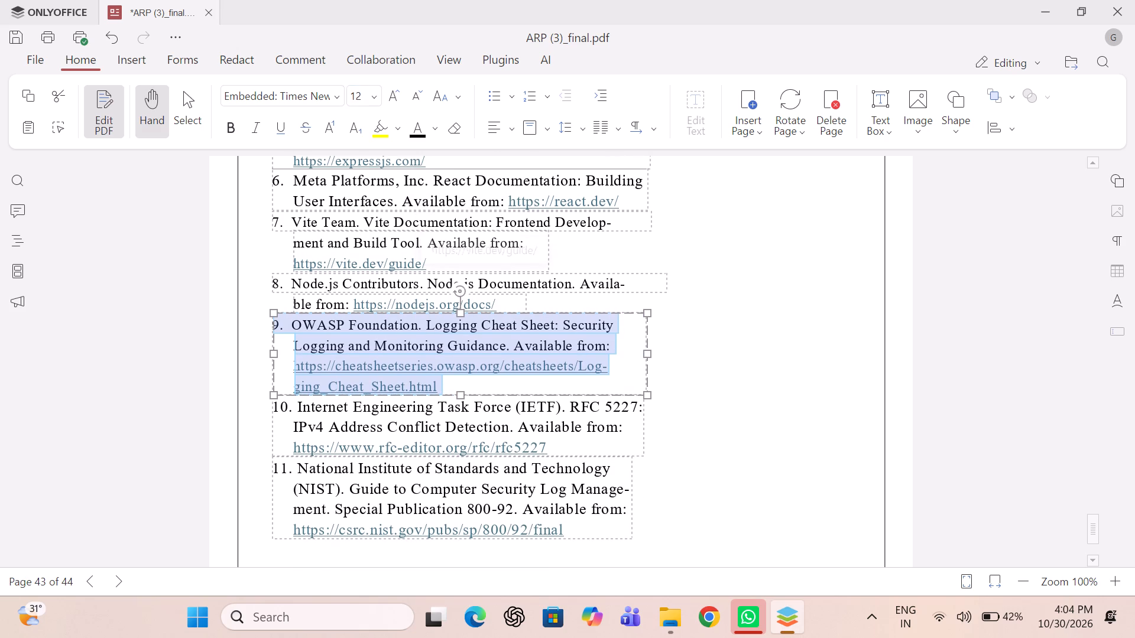
pyautogui.click(439, 421)
pyautogui.hotkey('ctrl', 'a')
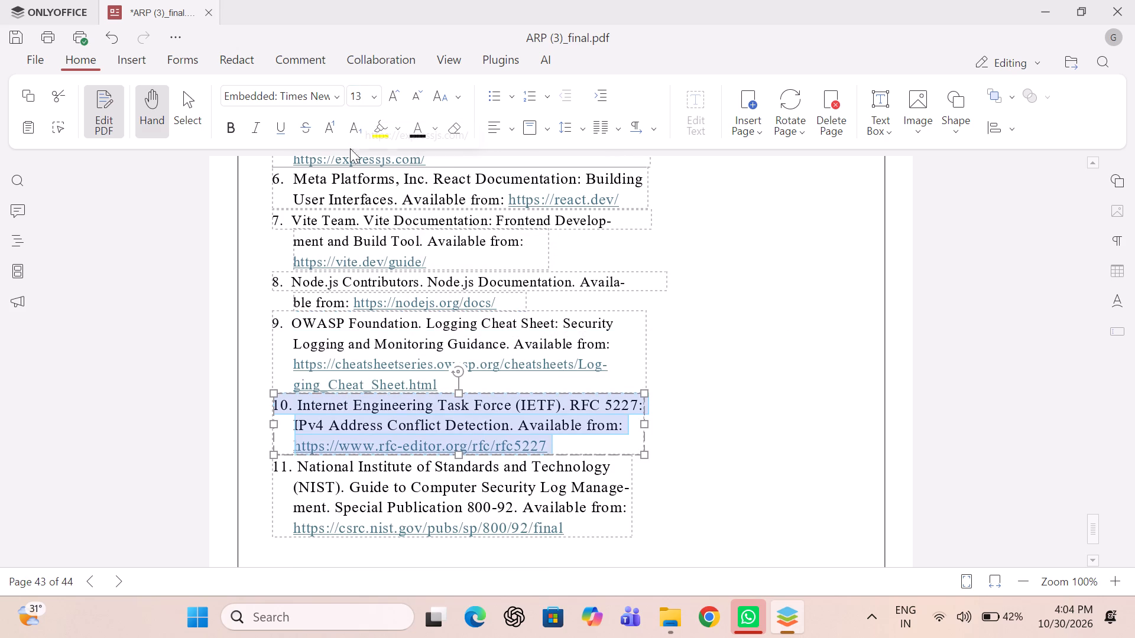
pyautogui.click(363, 96)
pyautogui.write('12')
pyautogui.press('Return')
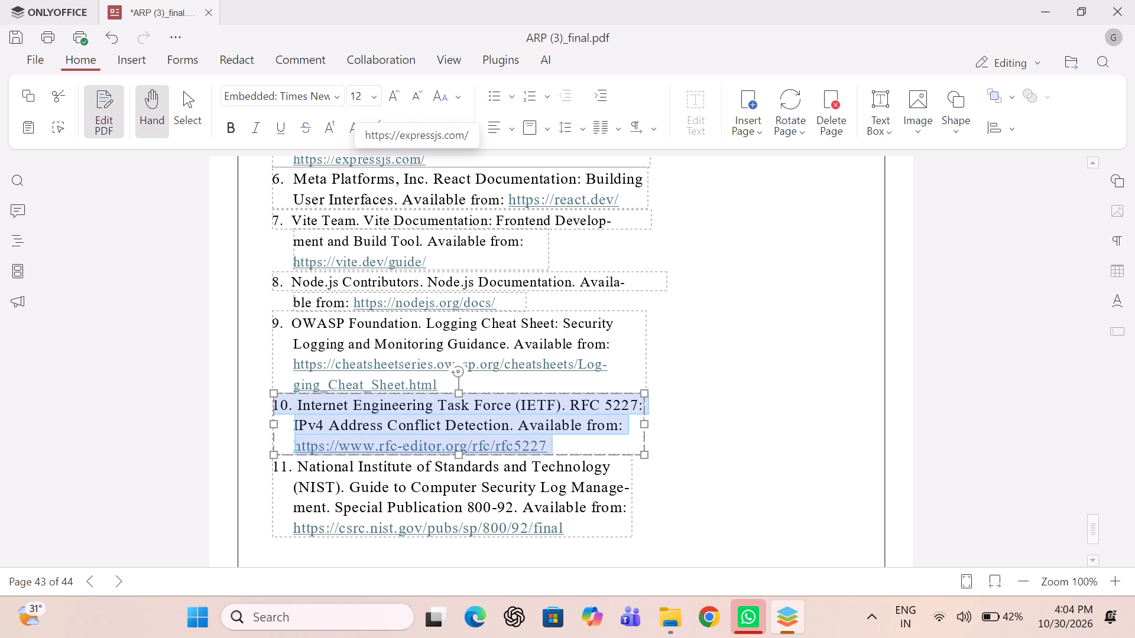
# Set all the text of reference 11, the National Institute of Standards and Technology entry, to font size 12.
pyautogui.scroll(-1, 408, 252)
pyautogui.click(392, 395)
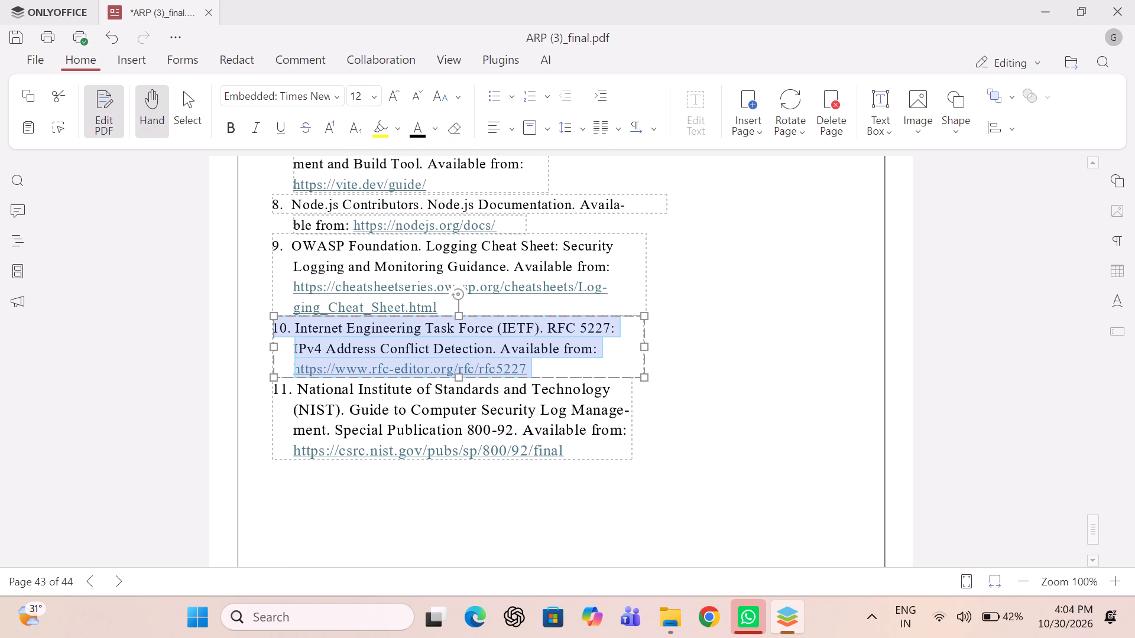
pyautogui.hotkey('ctrl', 'a')
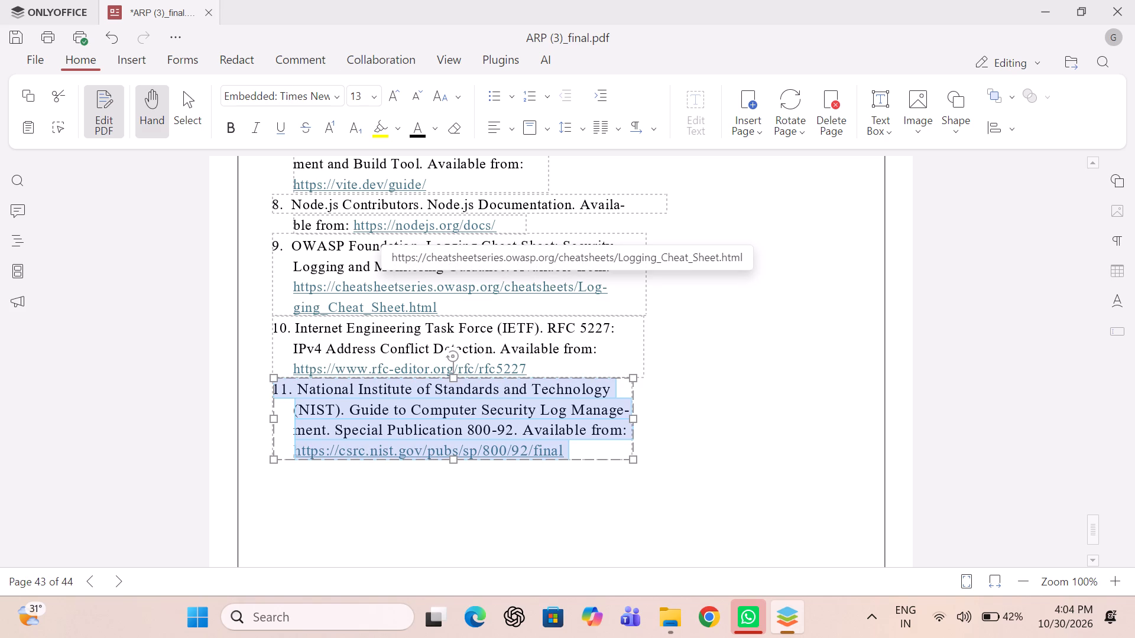
pyautogui.click(366, 97)
pyautogui.write('12')
pyautogui.press('Return')
# Make the content of page 44, the Poster Presentation page, editable with Edit Text.
pyautogui.scroll(-1, 421, 236)
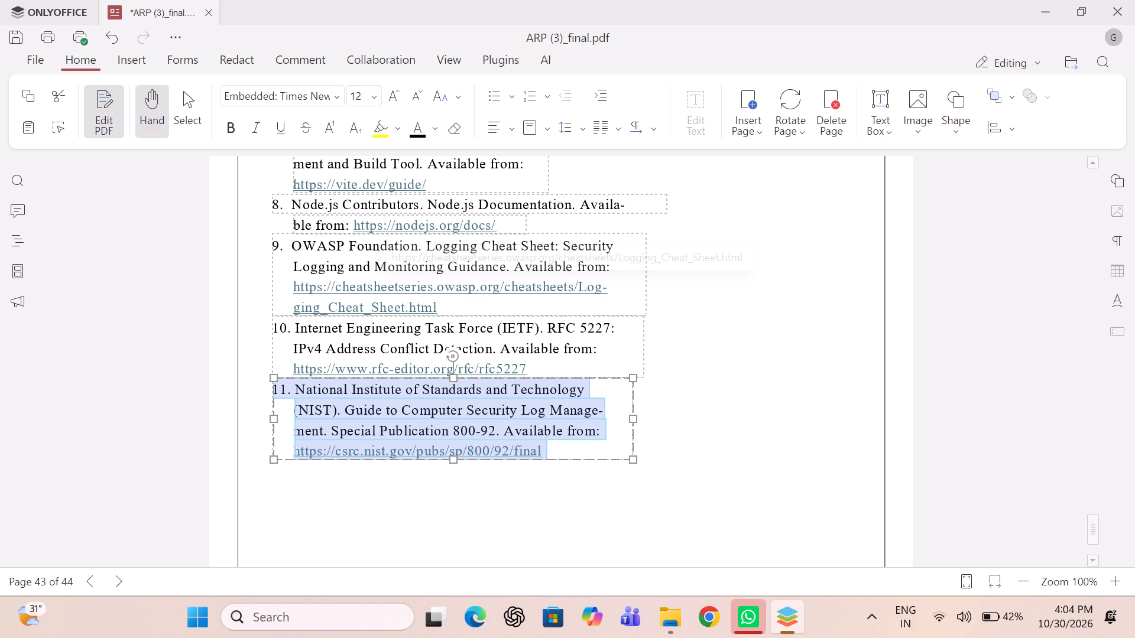
pyautogui.scroll(-3, 421, 236)
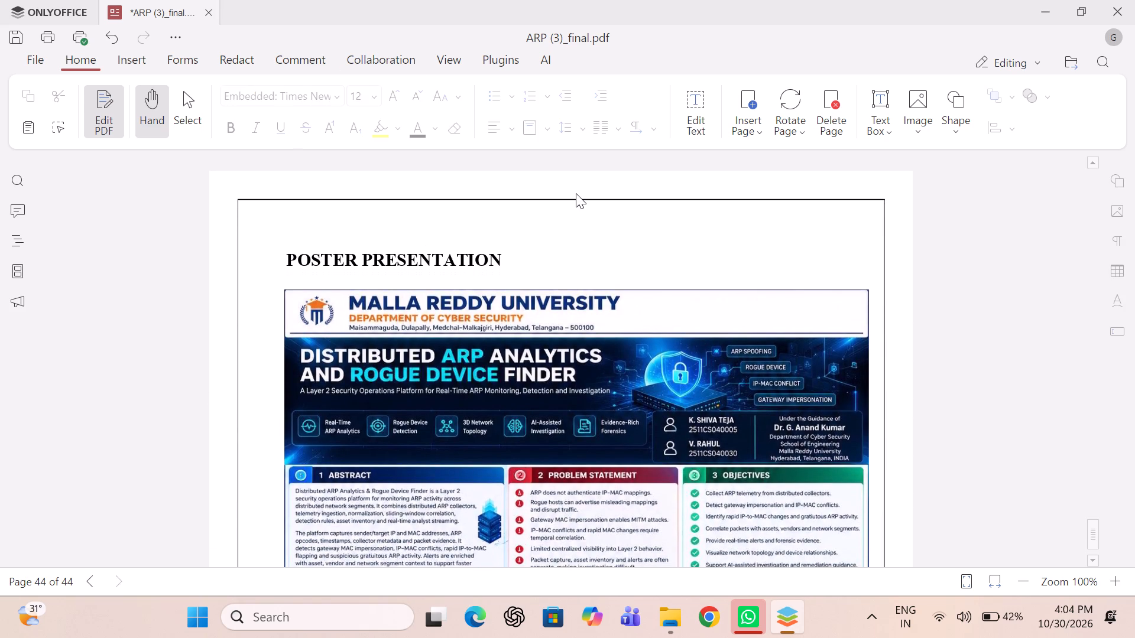
pyautogui.rightClick(607, 409)
pyautogui.rightClick(607, 409)
pyautogui.rightClick(607, 409)
pyautogui.rightClick(630, 403)
pyautogui.rightClick(630, 403)
pyautogui.rightClick(596, 335)
pyautogui.rightClick(560, 301)
pyautogui.rightClick(560, 301)
pyautogui.rightClick(617, 294)
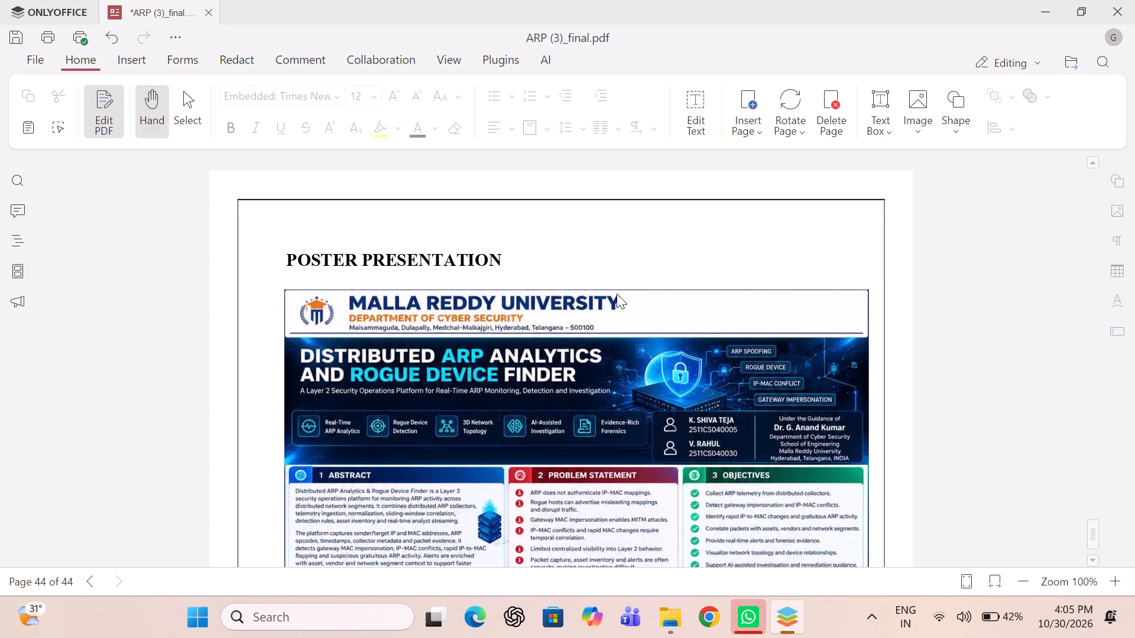
pyautogui.scroll(-2, 617, 294)
pyautogui.rightClick(617, 294)
pyautogui.rightClick(617, 294)
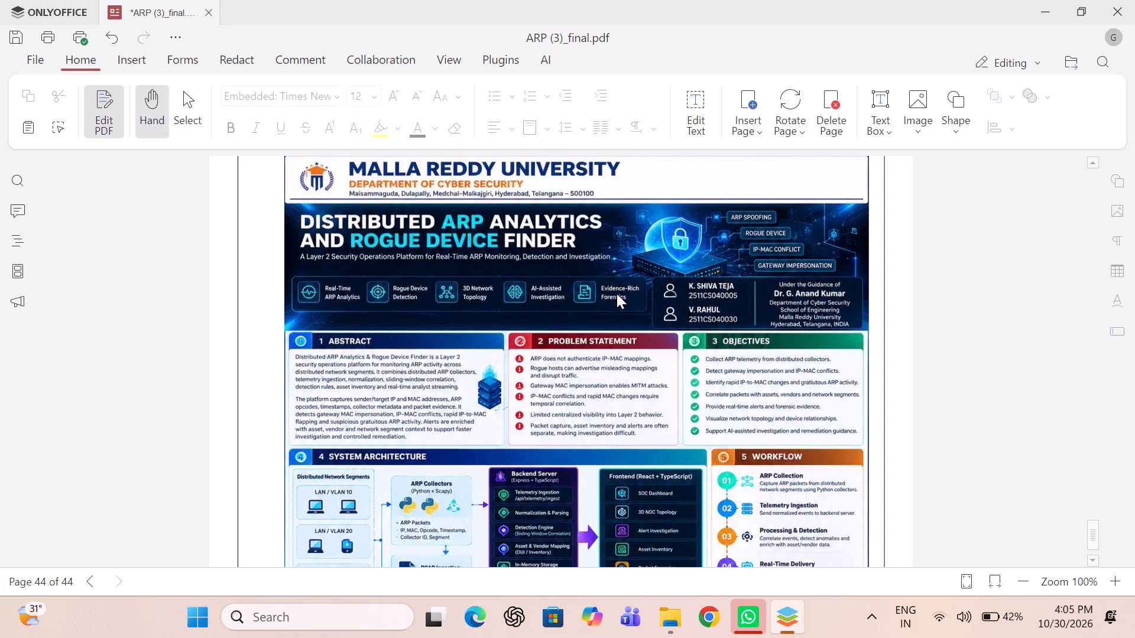
pyautogui.rightClick(617, 294)
pyautogui.rightClick(617, 294)
pyautogui.click(666, 160)
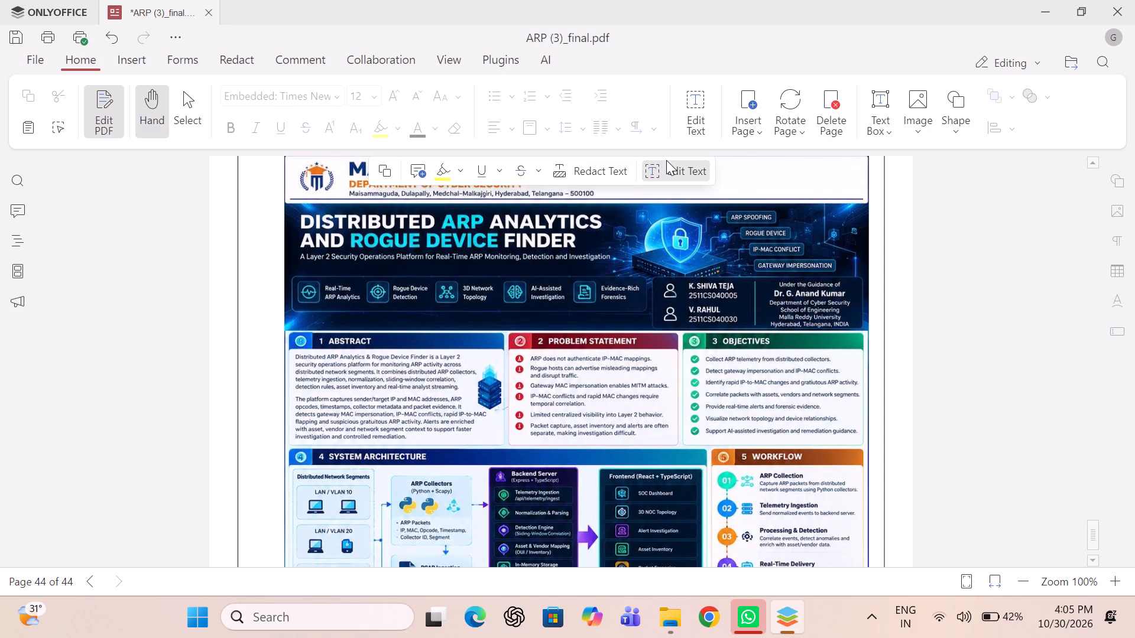
pyautogui.click(673, 167)
# Align the poster image on page 44 to the horizontal center of the page.
pyautogui.rightClick(553, 353)
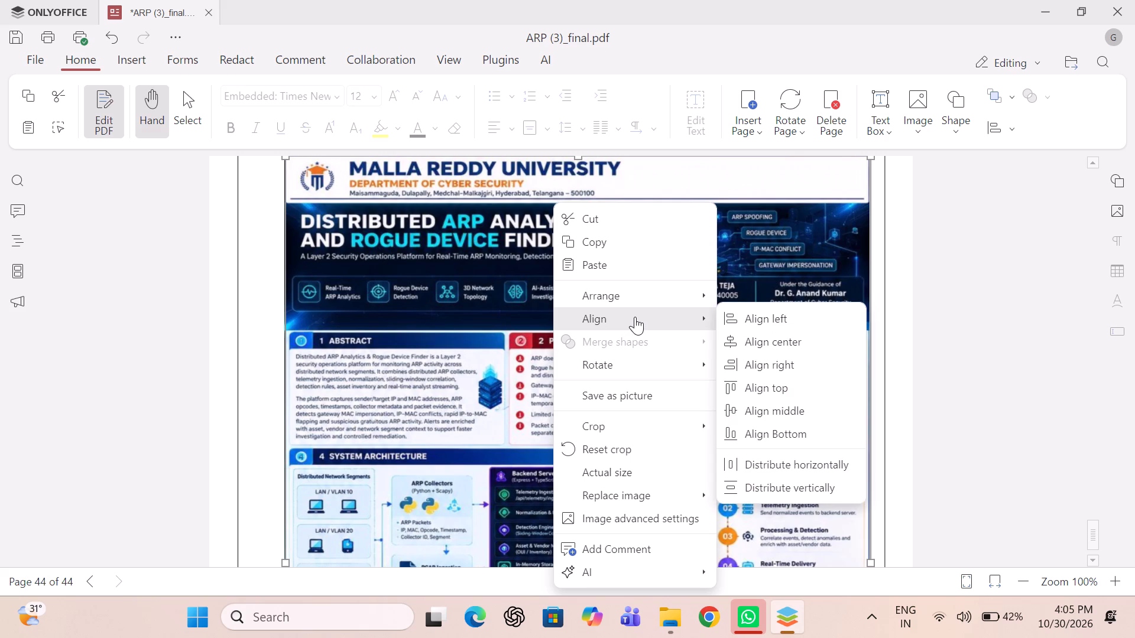
pyautogui.click(761, 342)
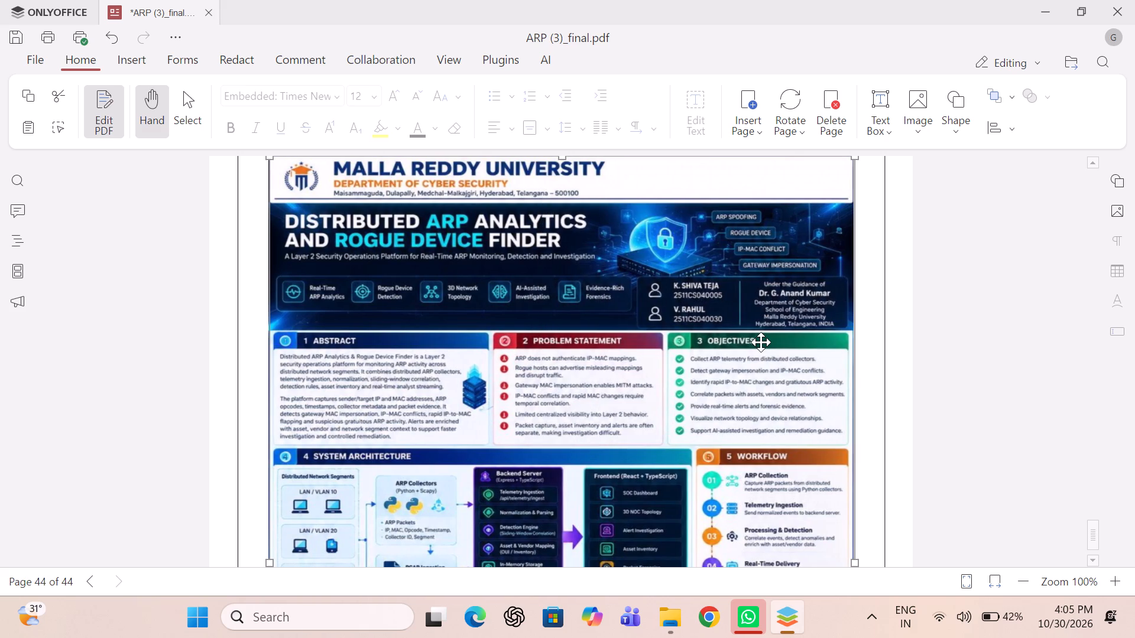
# Replace the indent before the POSTER PRESENTATION heading on page 44 with four spaces, lining it up with the poster's edge.
pyautogui.scroll(2, 907, 321)
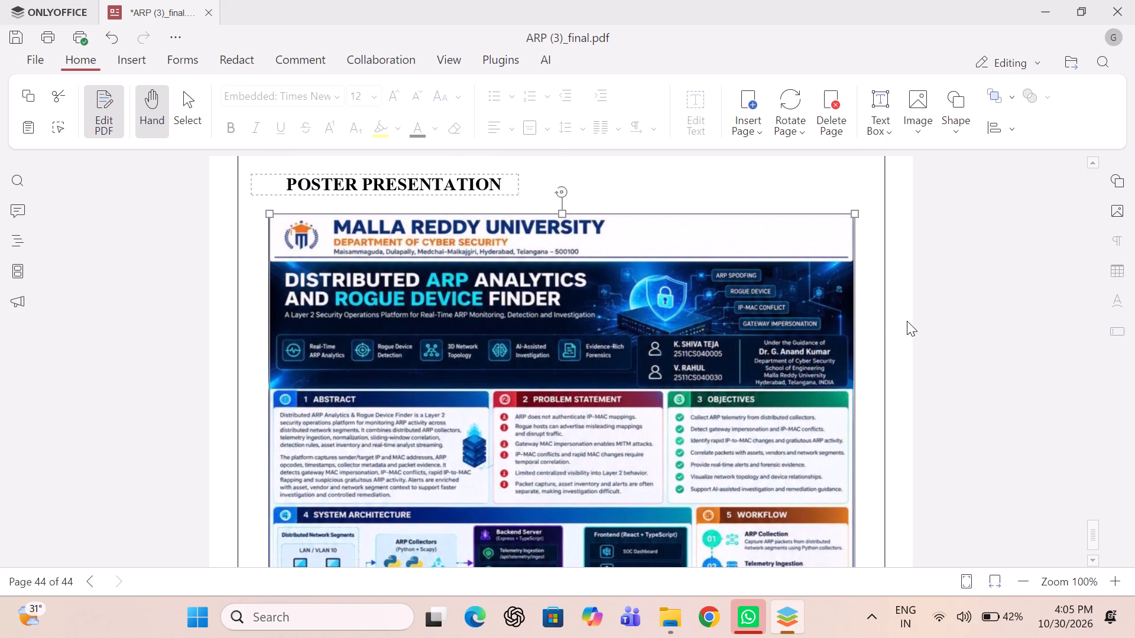
pyautogui.scroll(1, 907, 321)
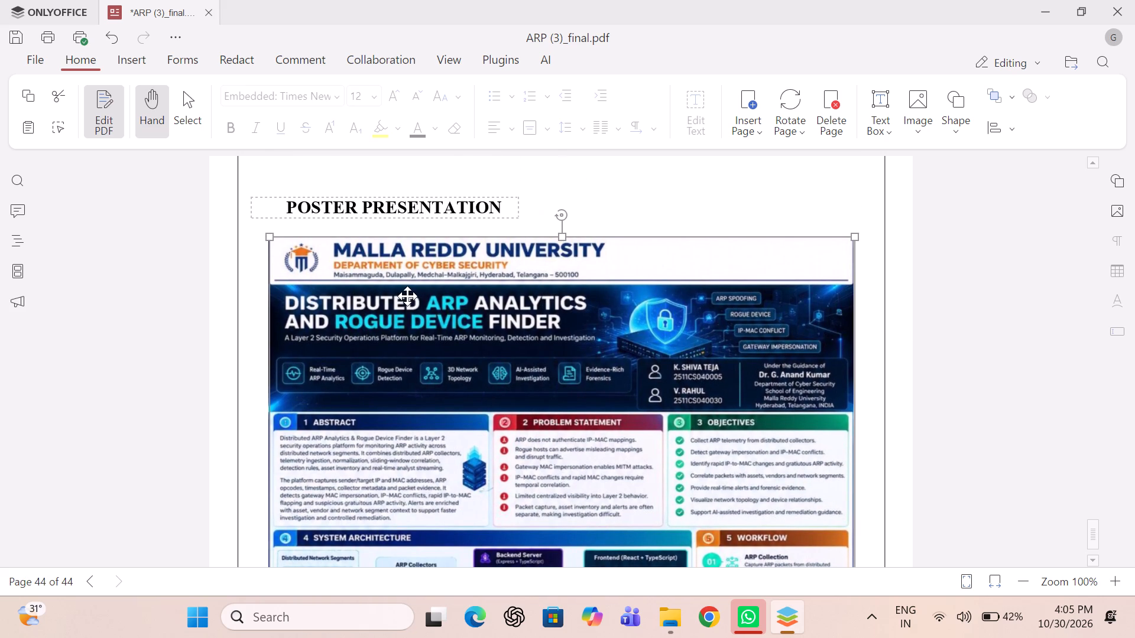
pyautogui.scroll(1, 407, 296)
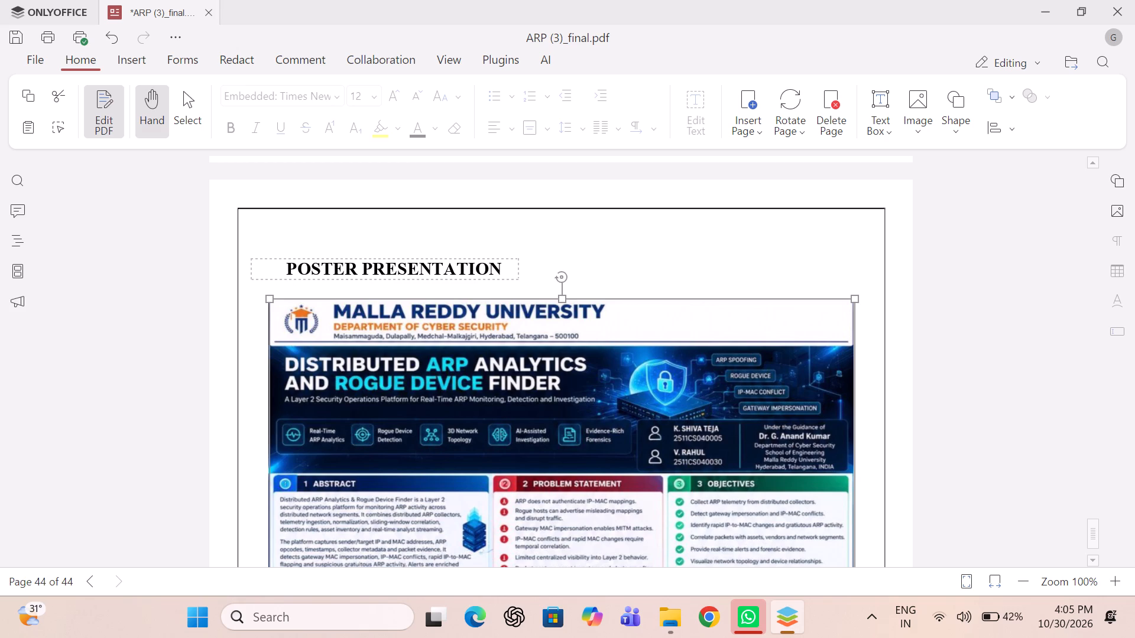
pyautogui.click(286, 268)
pyautogui.press('BackSpace')
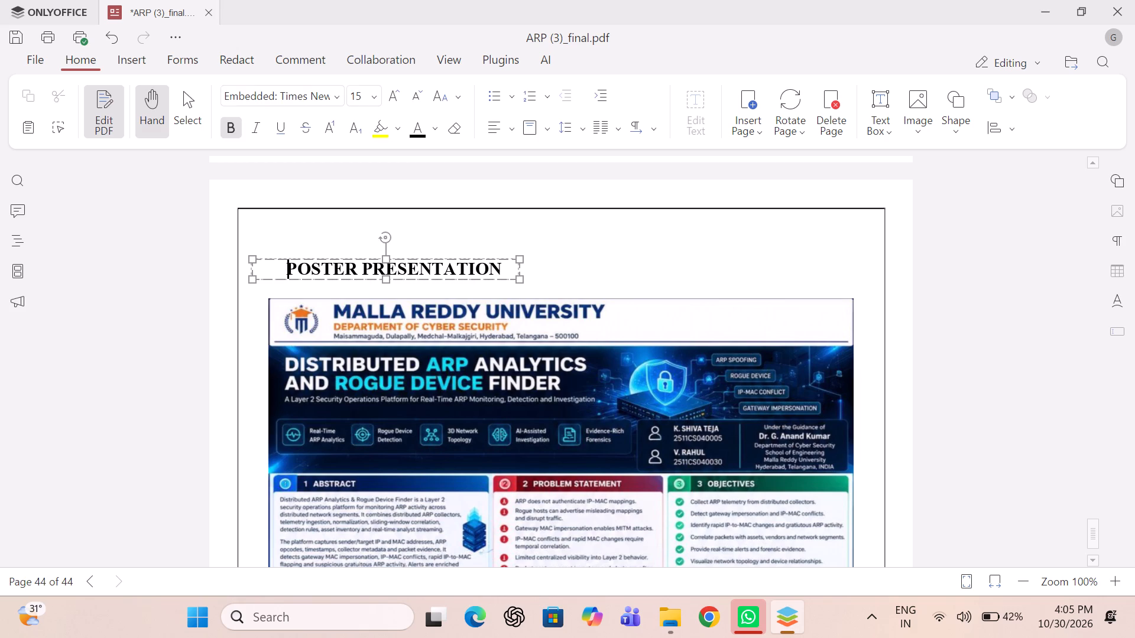
pyautogui.press('space')
pyautogui.press('space')
pyautogui.press('space')
pyautogui.press('space')
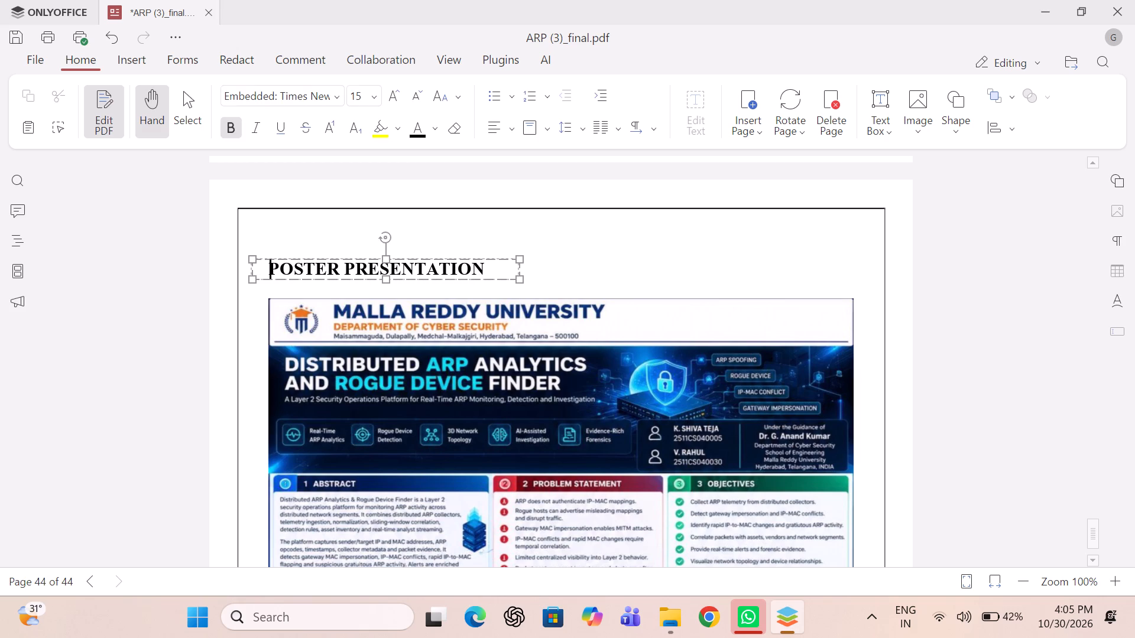
# Add a colon at the end of the POSTER PRESENTATION heading.
pyautogui.click(604, 424)
pyautogui.scroll(-2, 604, 424)
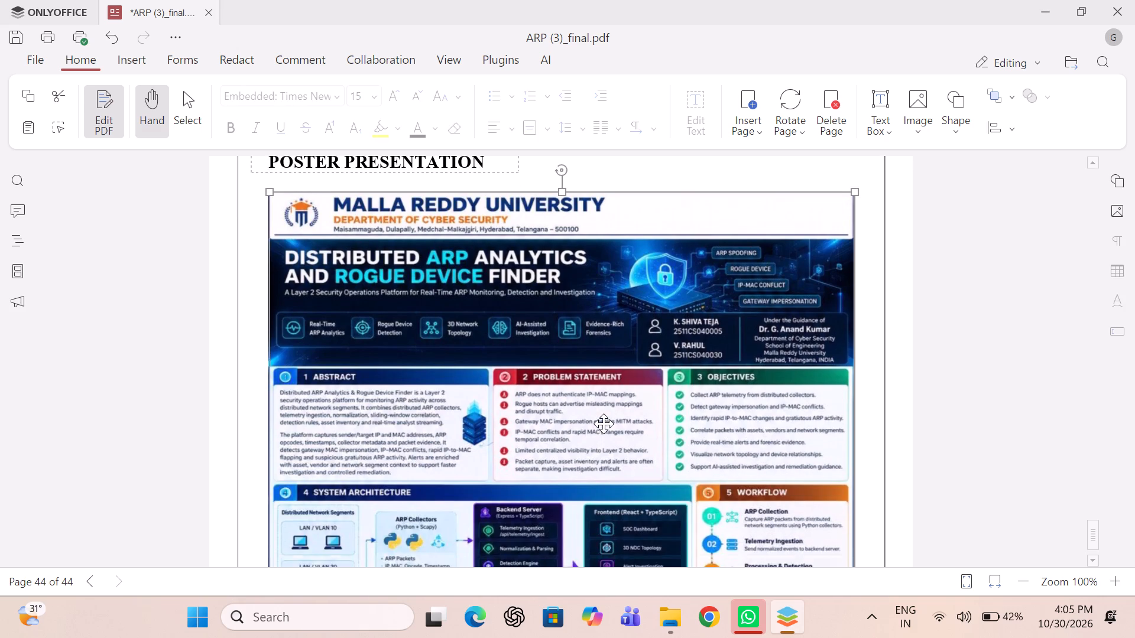
pyautogui.scroll(-2, 604, 424)
pyautogui.scroll(3, 604, 424)
pyautogui.scroll(2, 537, 261)
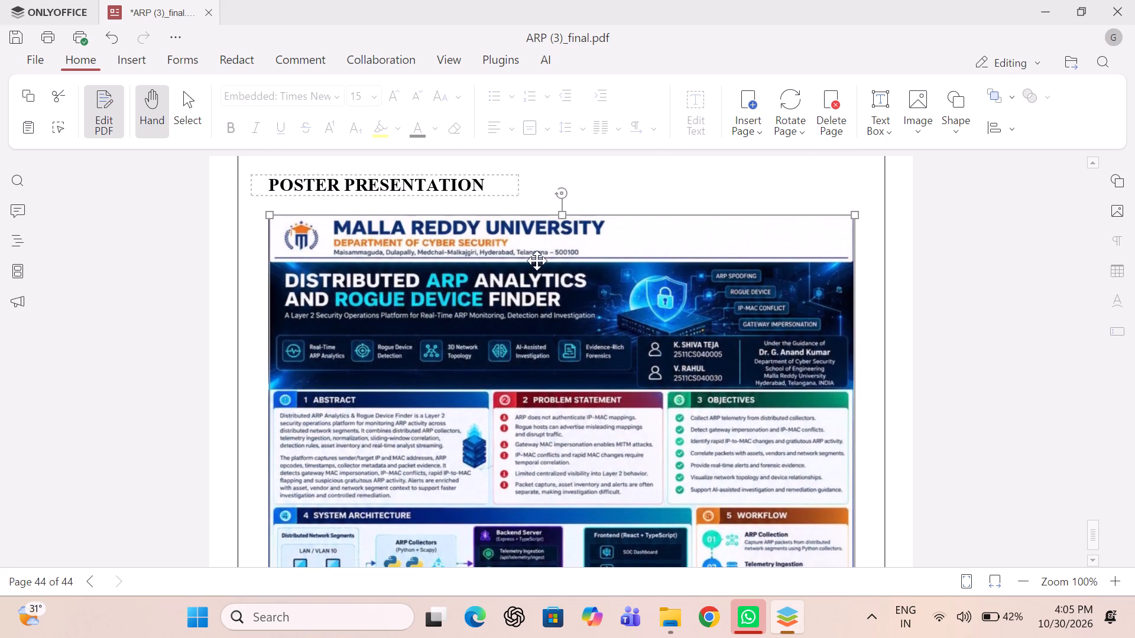
pyautogui.click(487, 249)
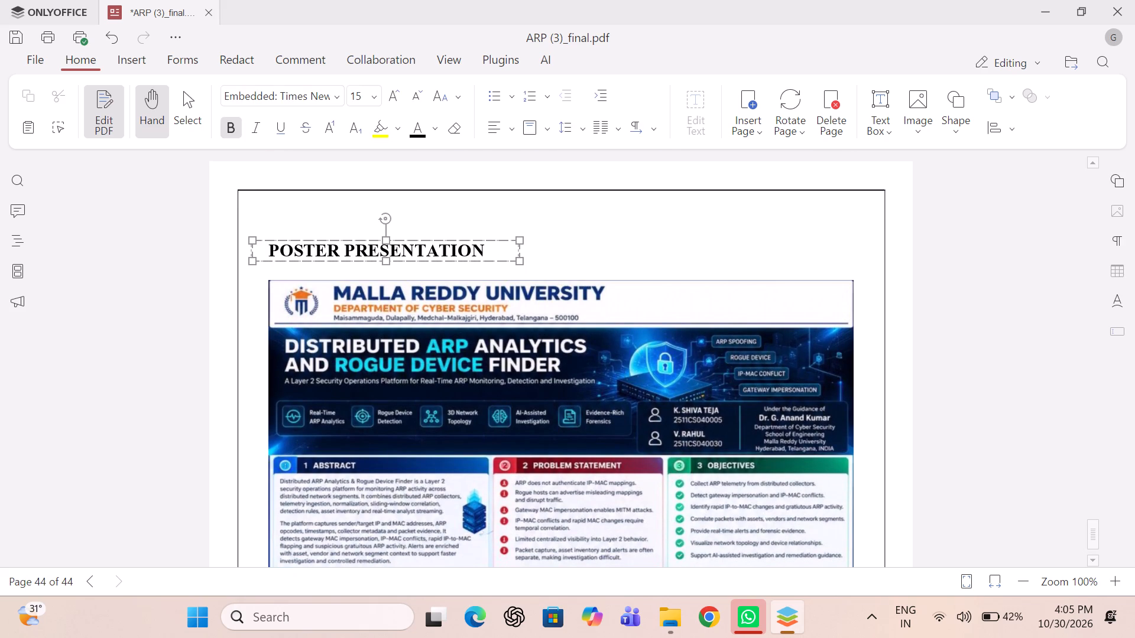
pyautogui.hotkey('shift', ':')
# Examine the References page from the heading through entry 11 for consistent text size and alignment.
pyautogui.scroll(-7, 603, 254)
pyautogui.scroll(9, 603, 254)
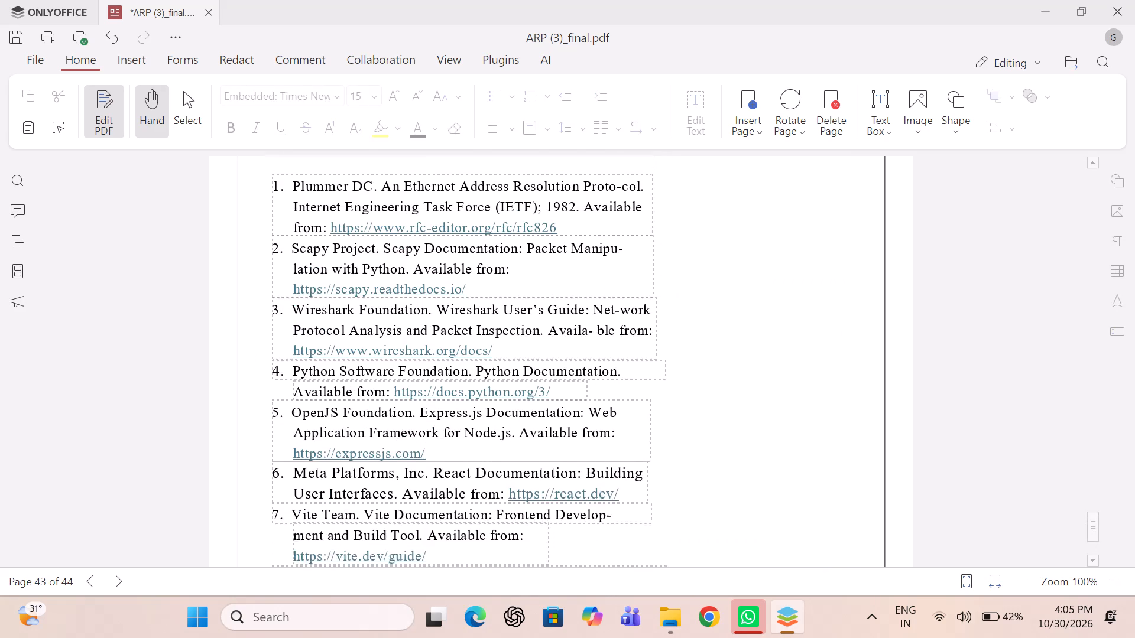
pyautogui.scroll(-2, 603, 254)
pyautogui.scroll(2, 603, 254)
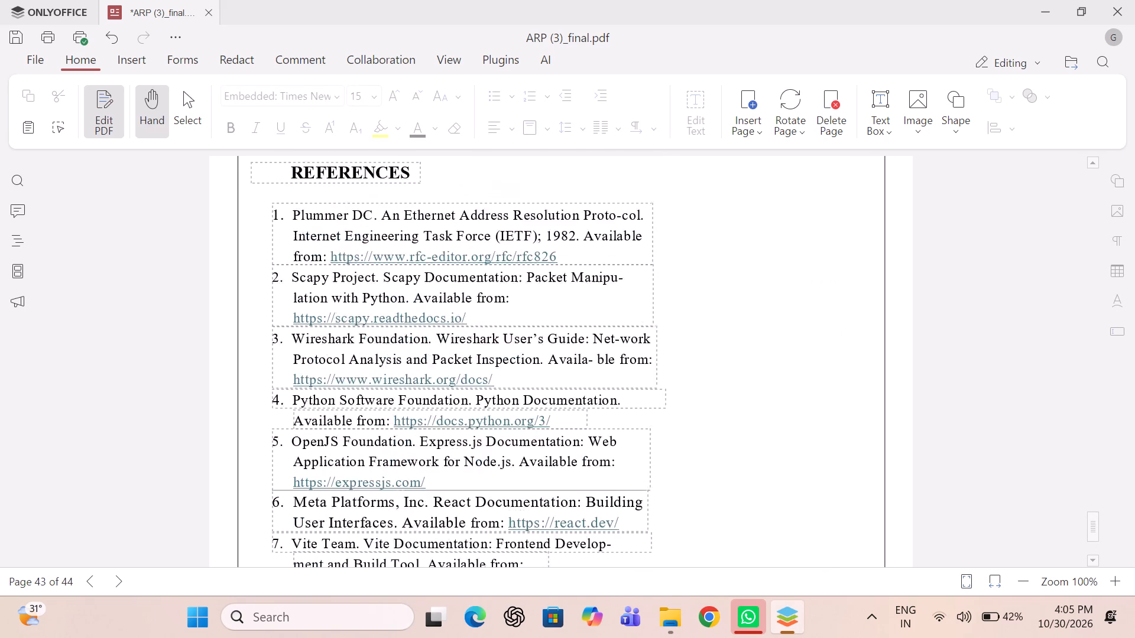
pyautogui.click(397, 252)
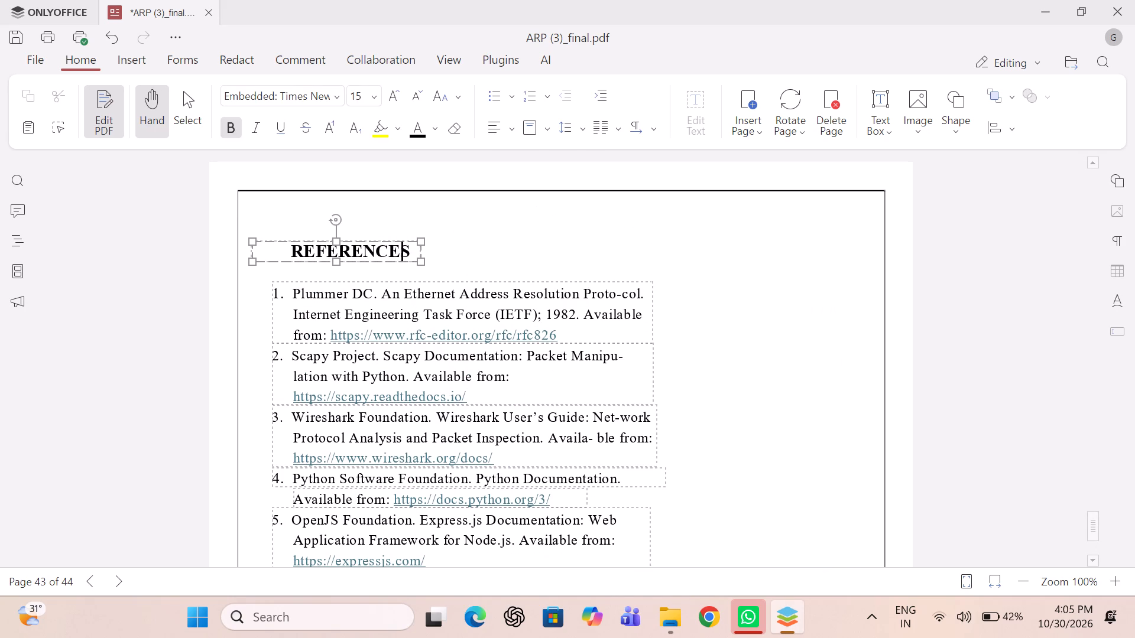
pyautogui.scroll(-6, 514, 401)
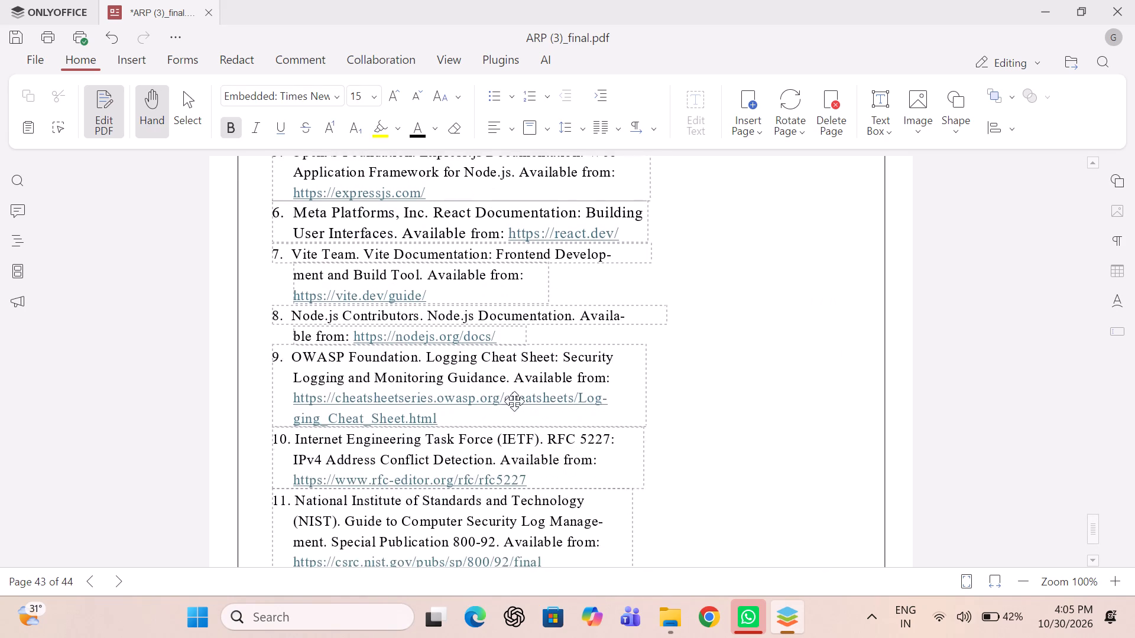
pyautogui.scroll(-1, 514, 401)
pyautogui.click(482, 285)
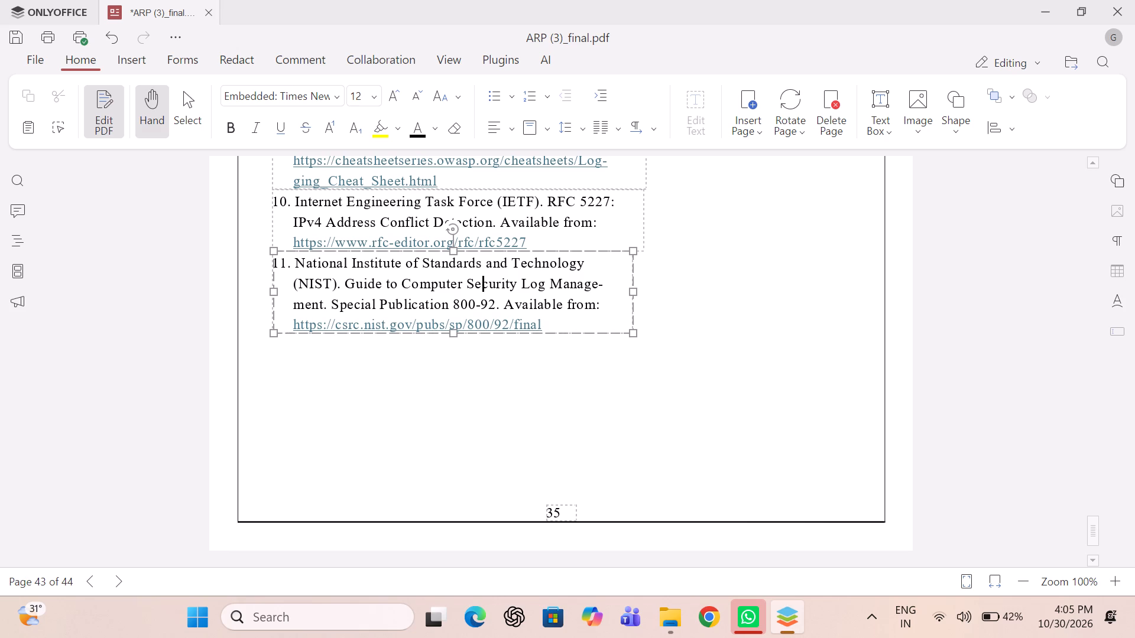
pyautogui.scroll(1, 591, 467)
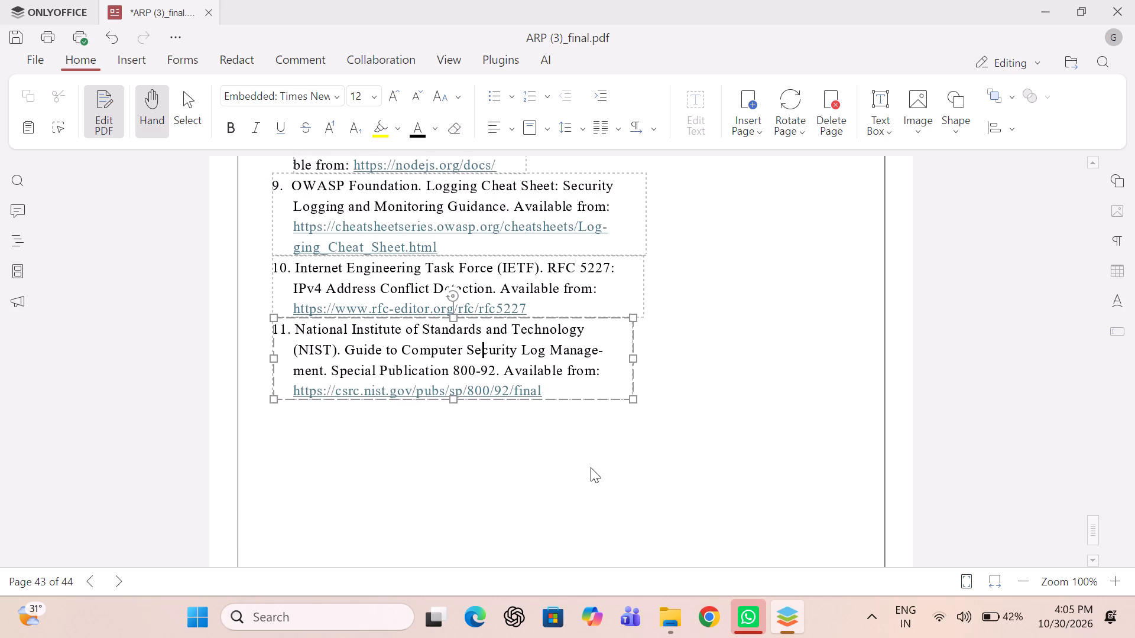
pyautogui.scroll(2, 591, 467)
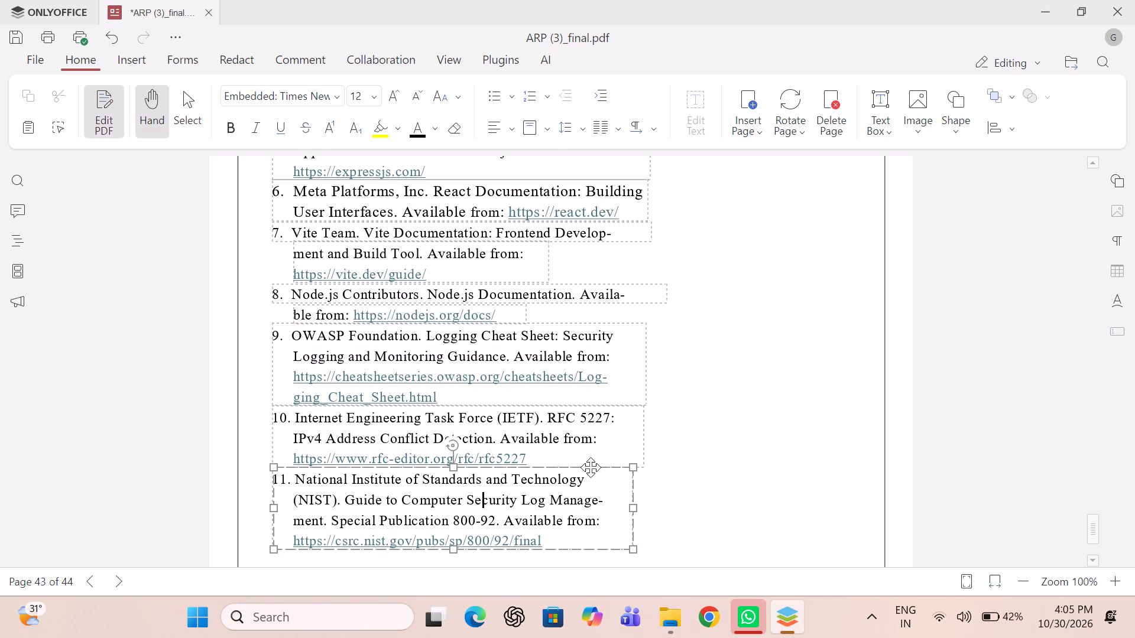
pyautogui.scroll(1, 591, 467)
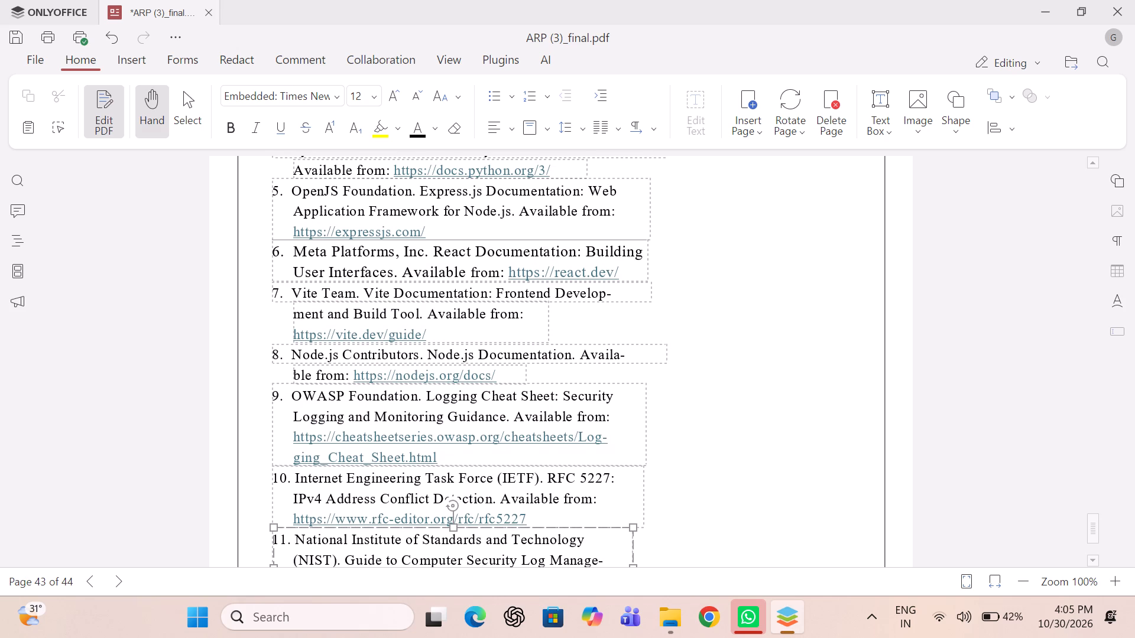
pyautogui.scroll(-1, 591, 467)
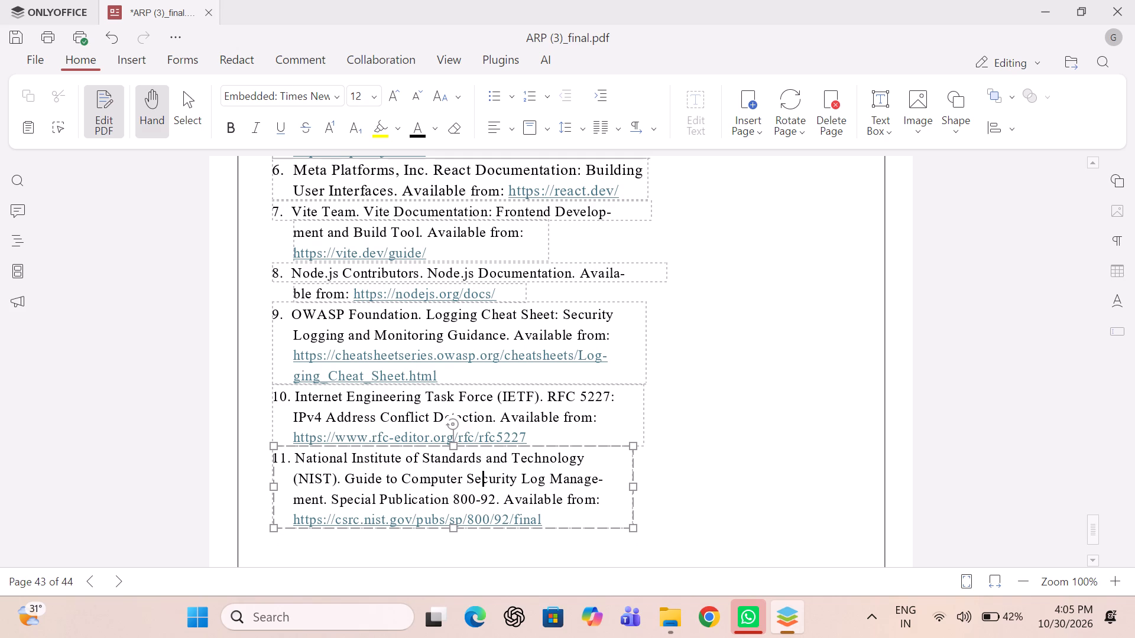
pyautogui.scroll(3, 591, 467)
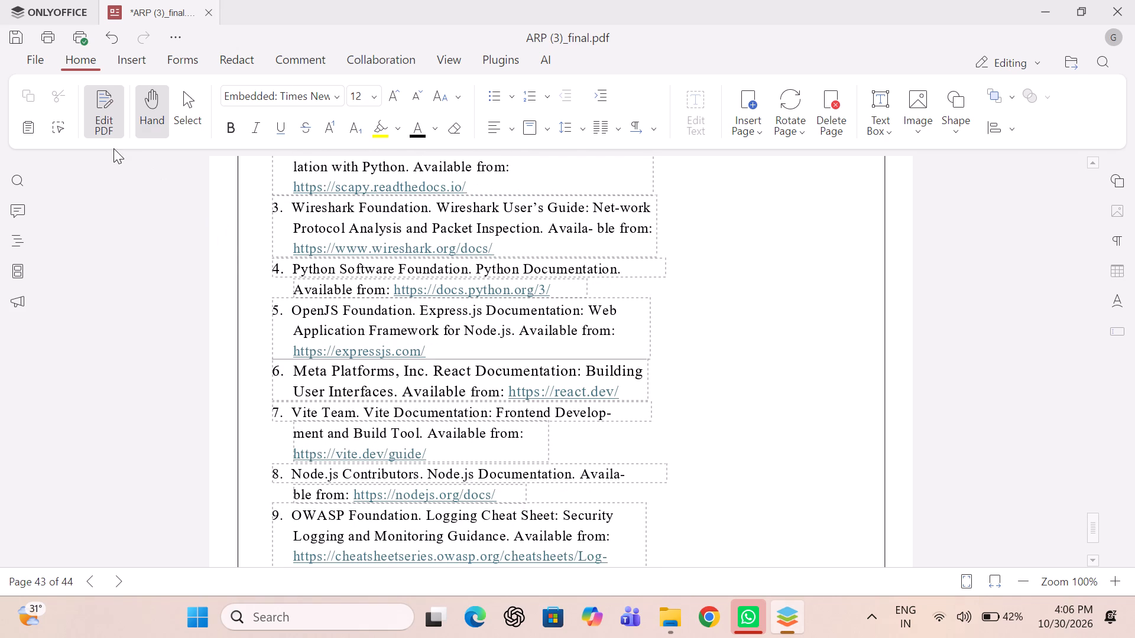
# Leave PDF editing mode so the pages show without text box outlines.
pyautogui.moveTo(110, 142); pyautogui.dragTo(108, 117)
pyautogui.click(108, 117)
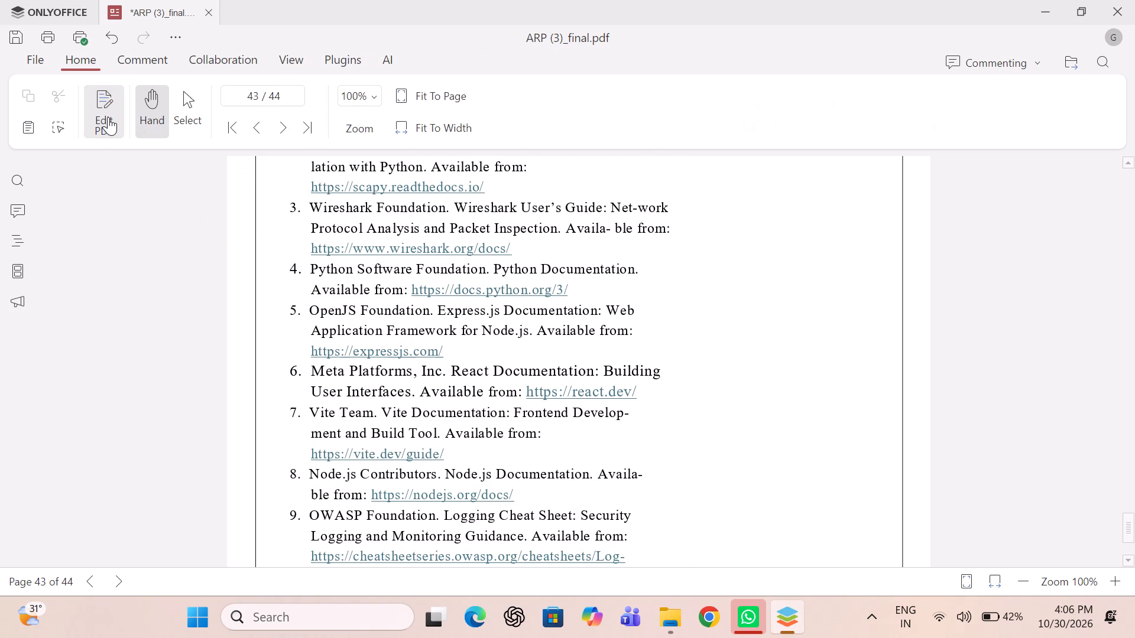
# Review the finished layout of the References page and the page 42 list of project enhancements before it.
pyautogui.scroll(-2, 377, 298)
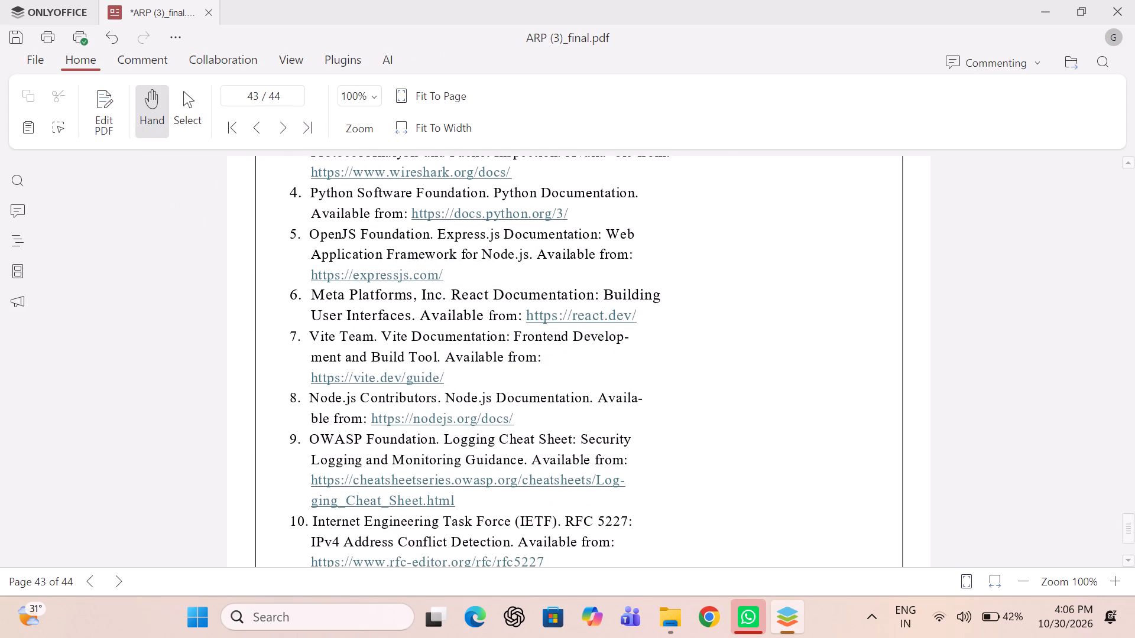
pyautogui.scroll(-2, 377, 298)
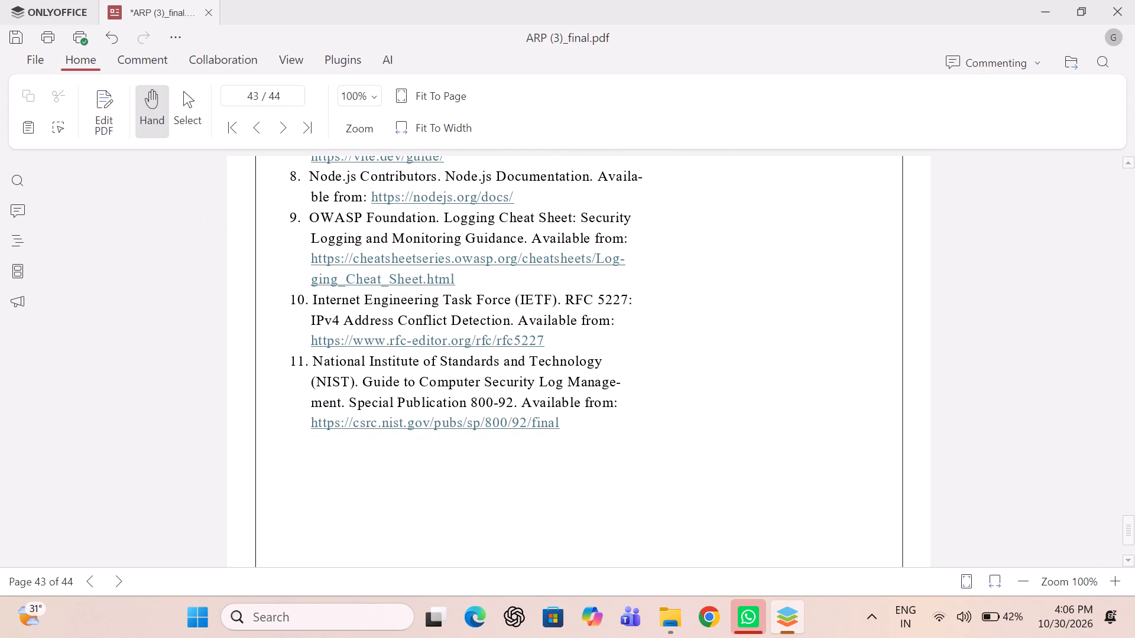
pyautogui.scroll(1, 377, 298)
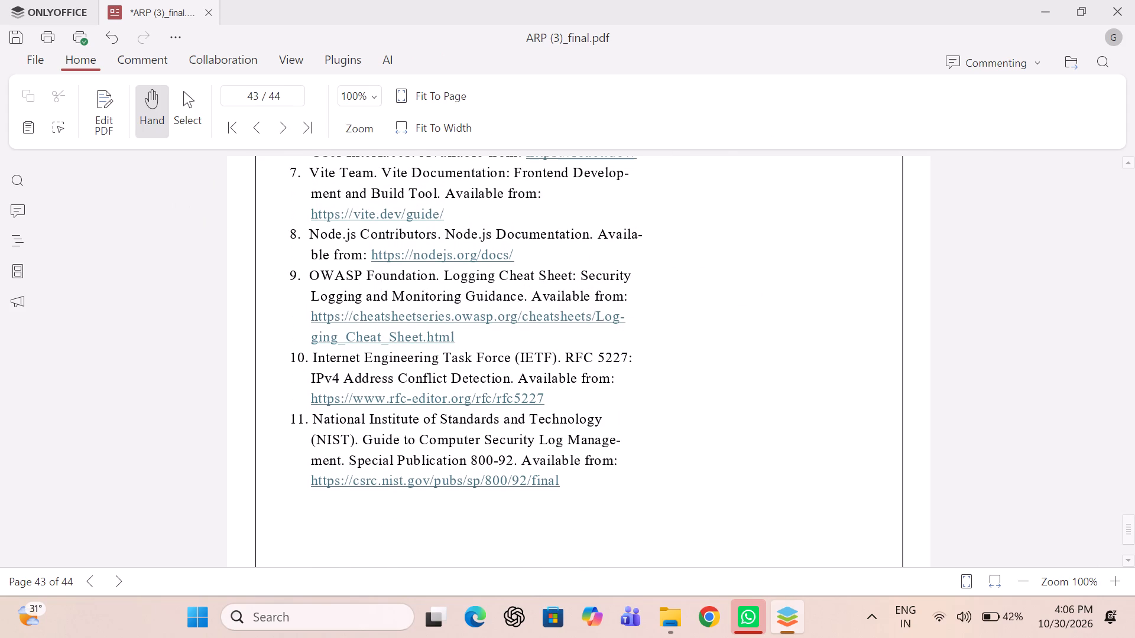
pyautogui.scroll(4, 377, 298)
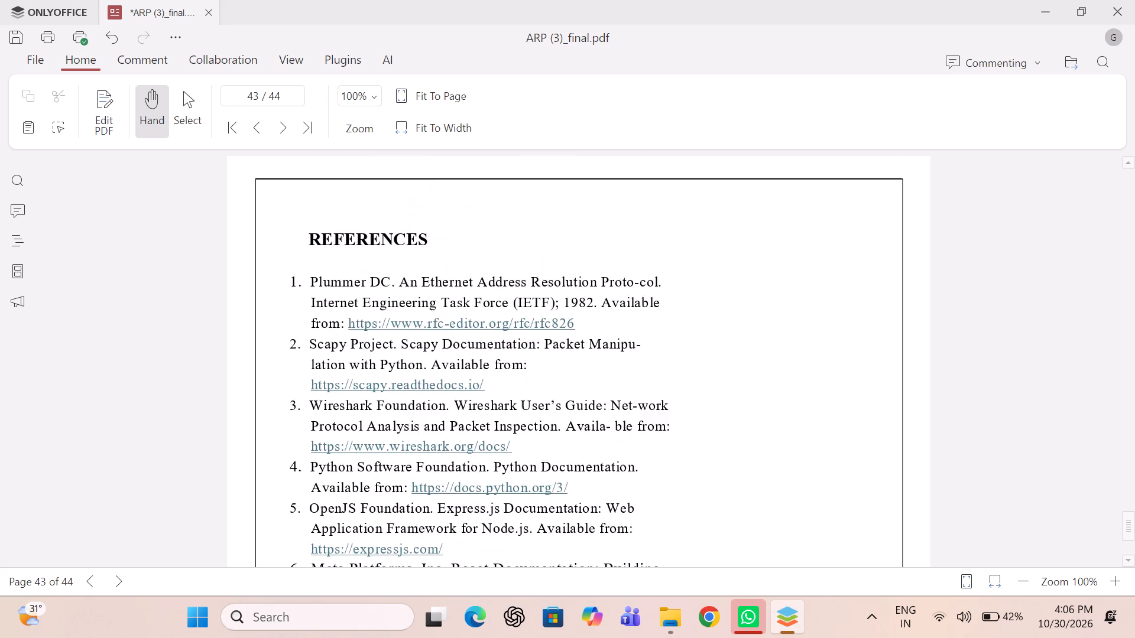
pyautogui.scroll(3, 377, 298)
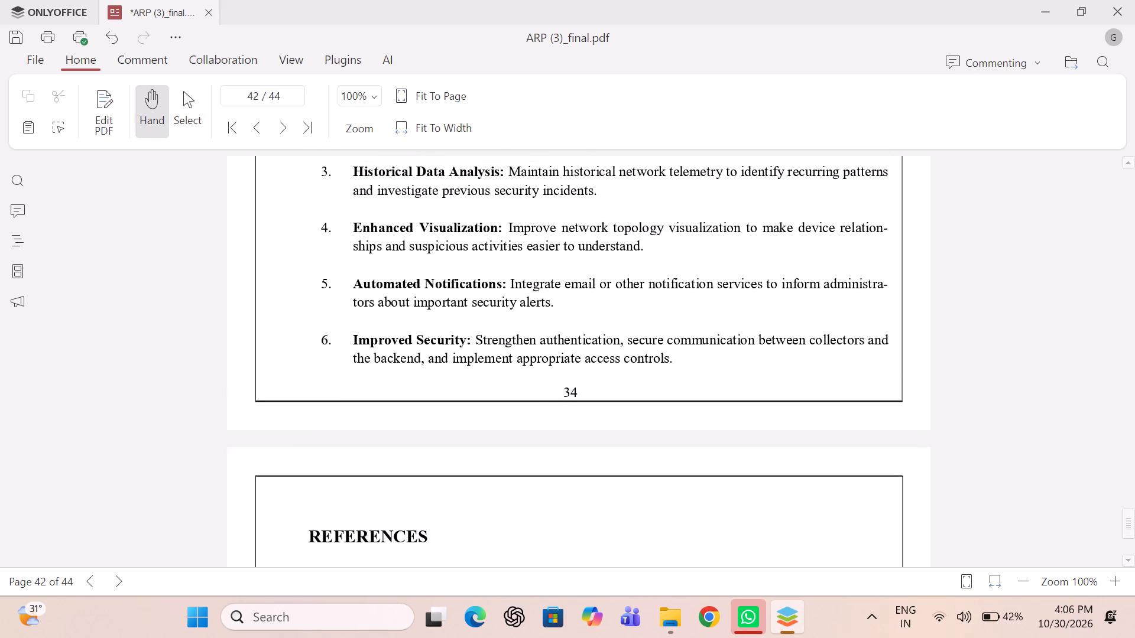
pyautogui.scroll(4, 377, 298)
pyautogui.scroll(-4, 377, 298)
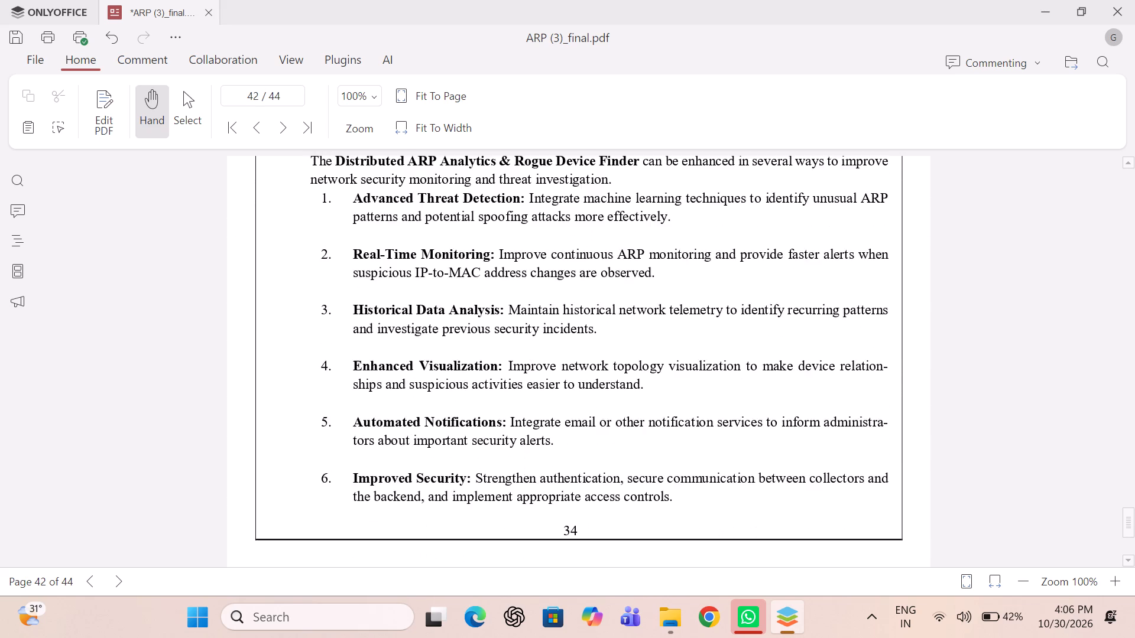
pyautogui.scroll(-1, 377, 298)
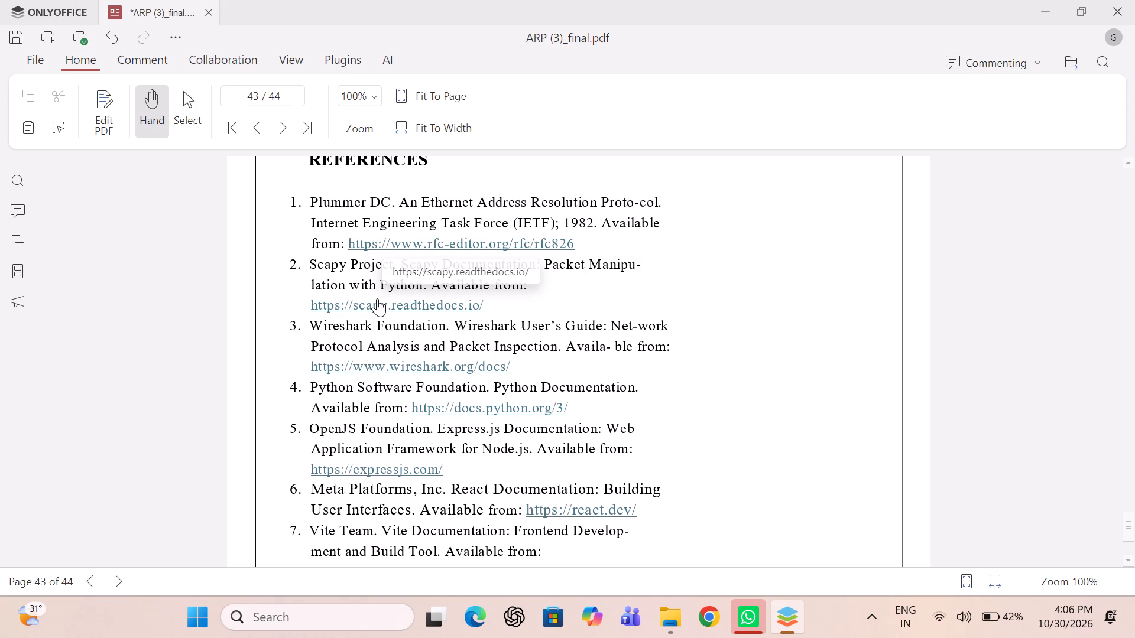
# Save the changes to the ARP report PDF.
pyautogui.hotkey('ctrl', 's')
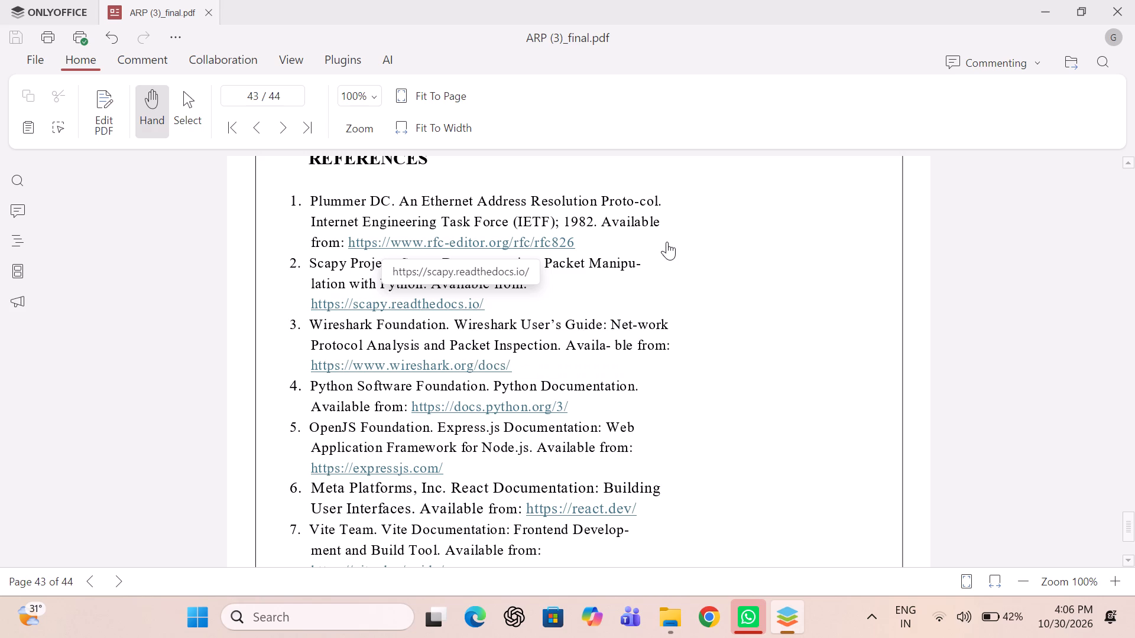
# Return to the cover page of the report and turn on PDF editing.
pyautogui.scroll(20, 667, 242)
pyautogui.scroll(8, 667, 242)
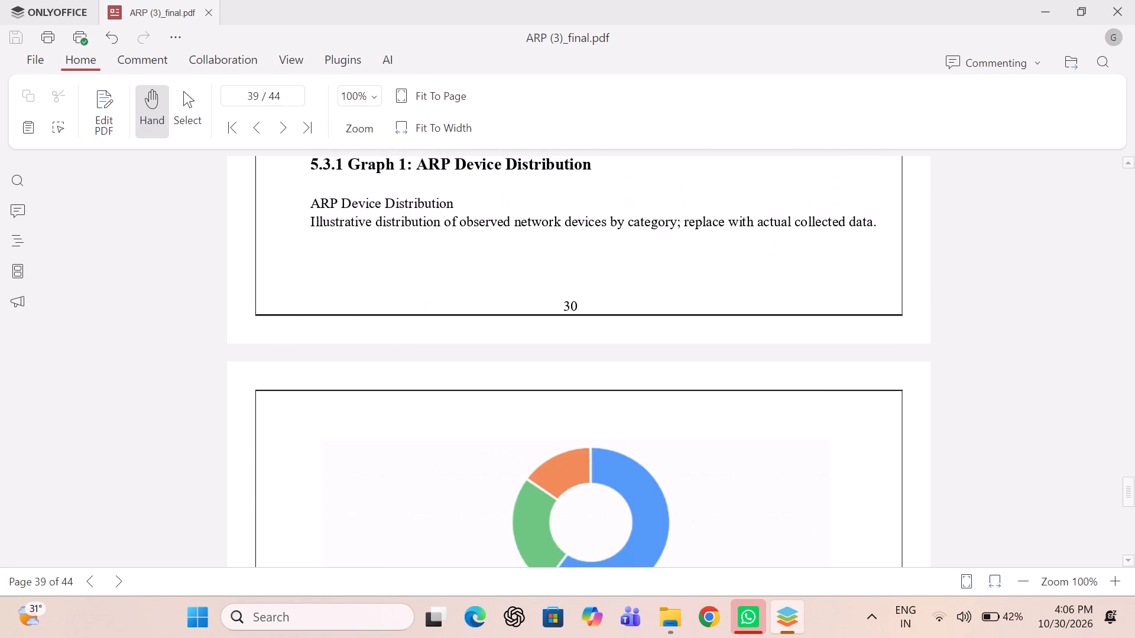
pyautogui.scroll(11, 667, 242)
pyautogui.scroll(16, 667, 242)
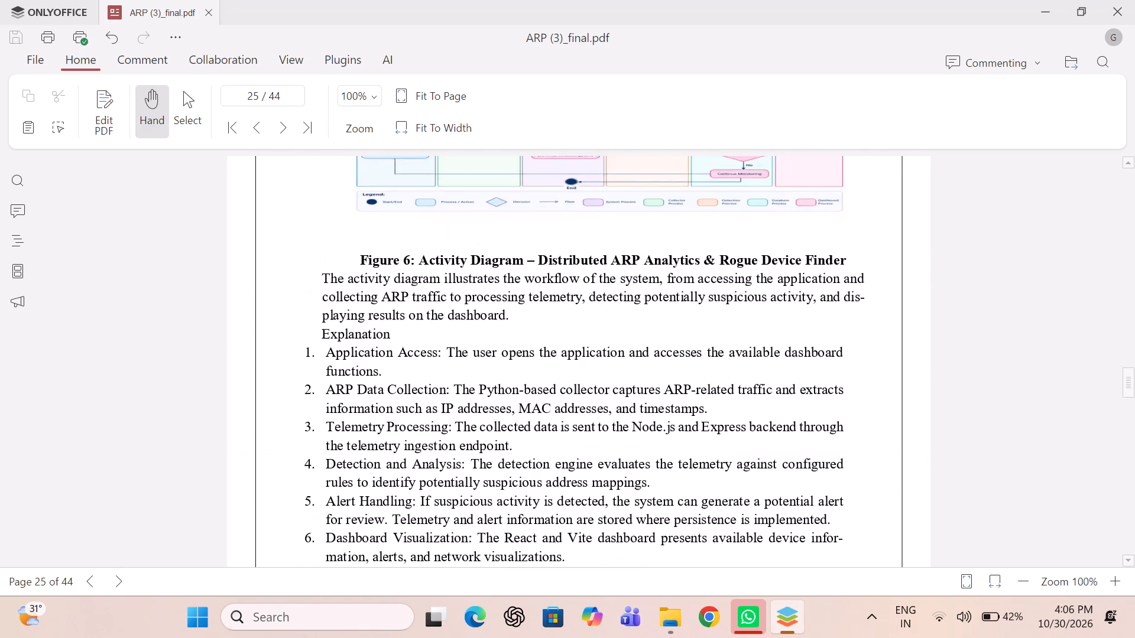
pyautogui.scroll(20, 667, 242)
pyautogui.scroll(20, 667, 242)
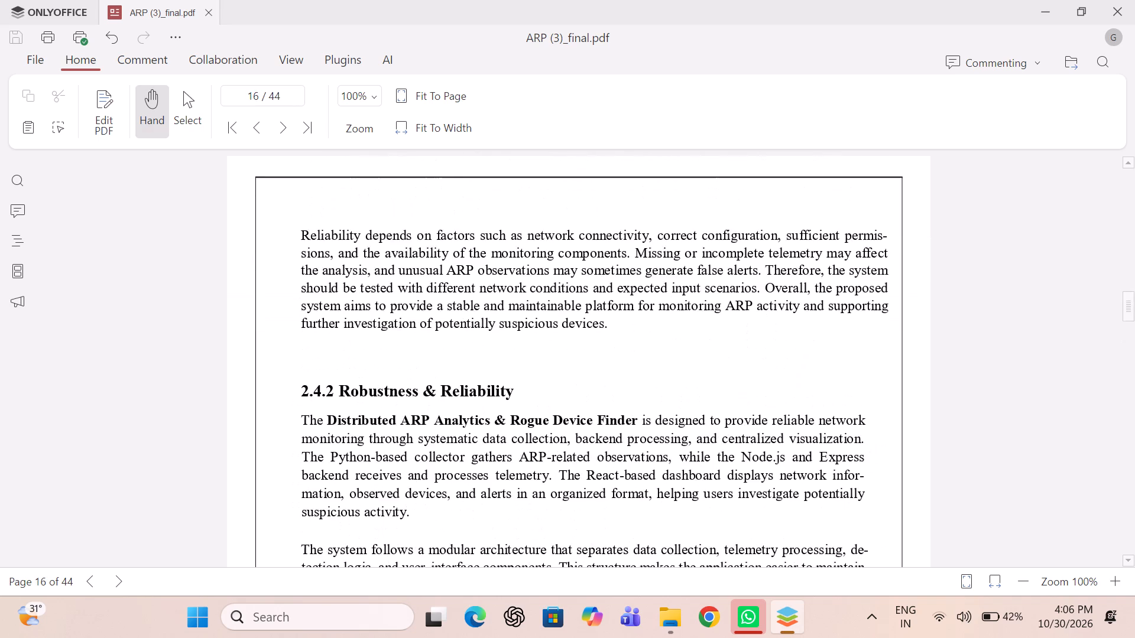
pyautogui.scroll(8, 667, 242)
pyautogui.scroll(19, 667, 242)
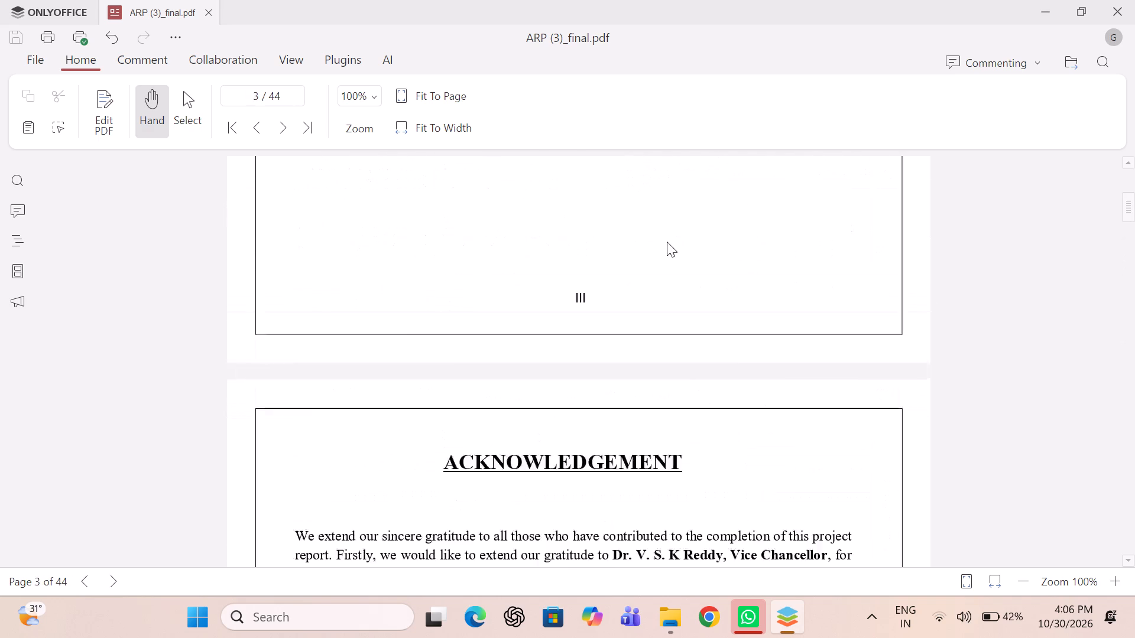
pyautogui.scroll(12, 667, 242)
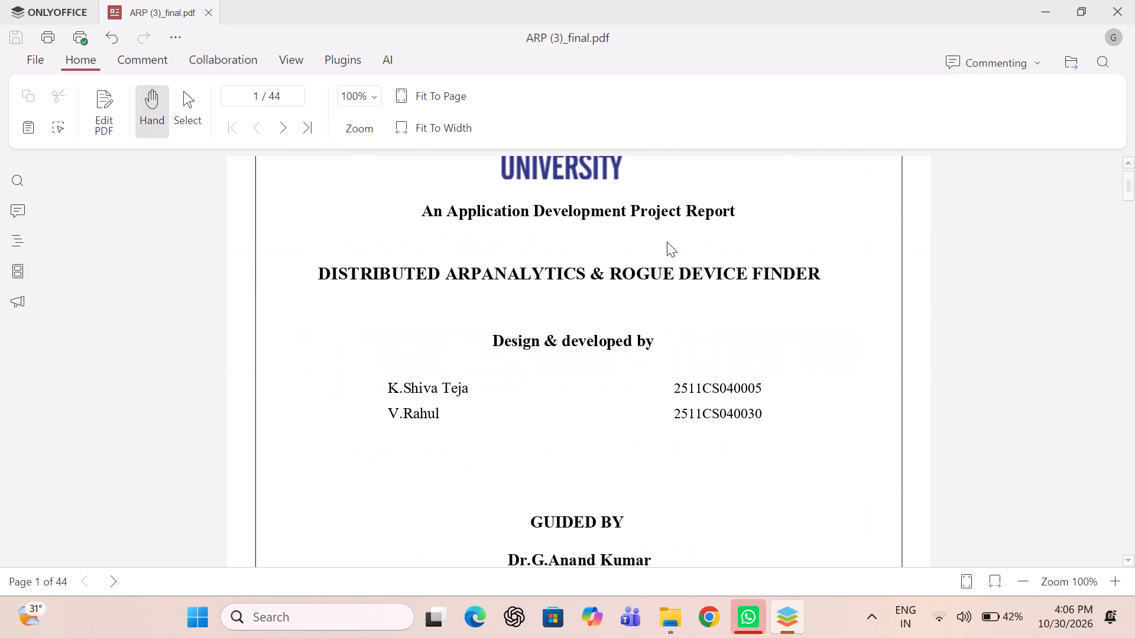
pyautogui.click(553, 399)
pyautogui.rightClick(553, 399)
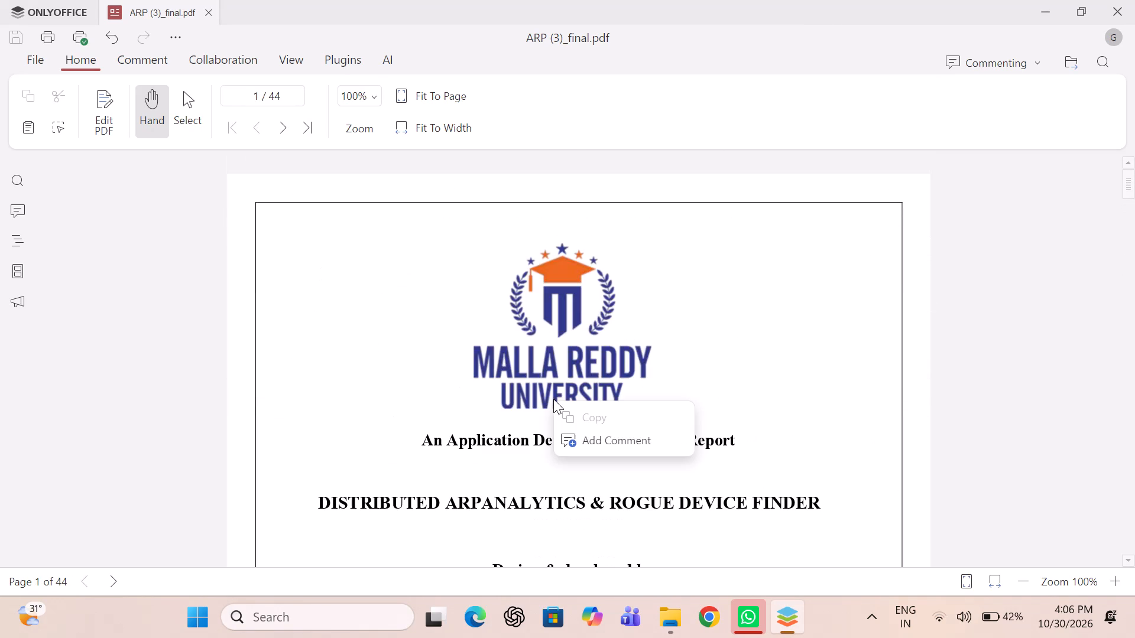
pyautogui.click(108, 113)
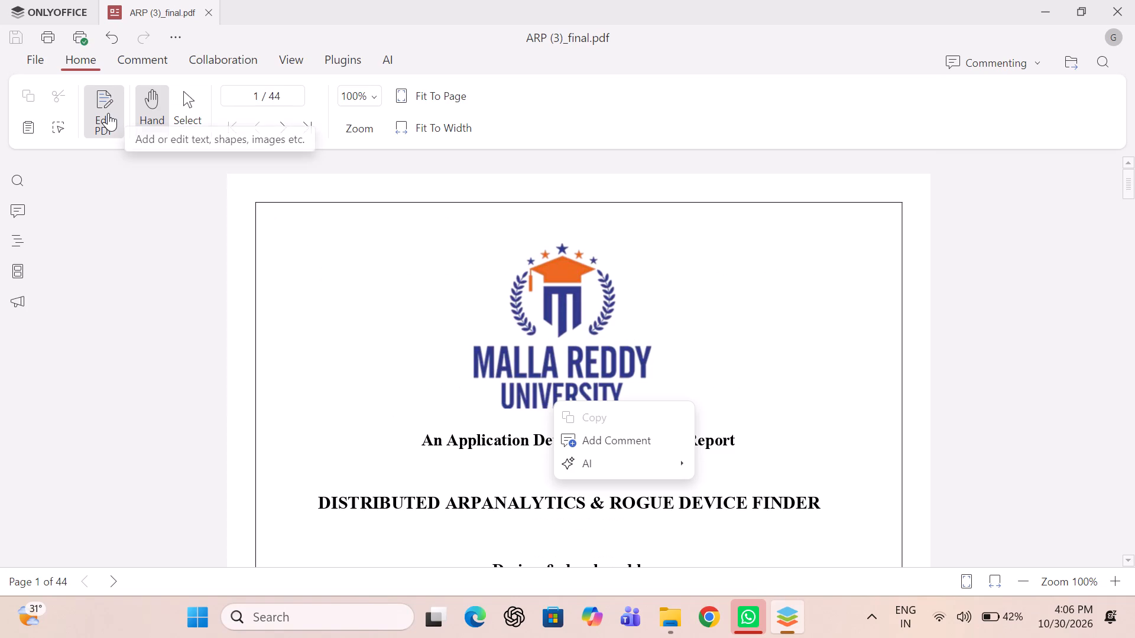
# Make the cover page's text and university logo editable as separate objects.
pyautogui.rightClick(581, 337)
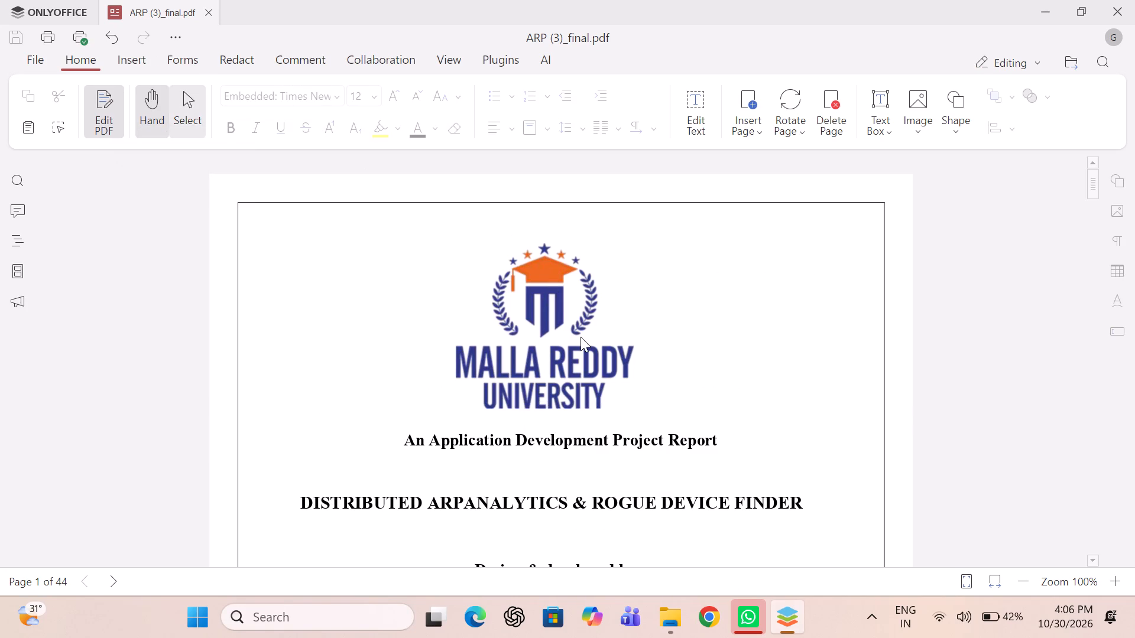
pyautogui.click(581, 337)
pyautogui.rightClick(555, 335)
pyautogui.rightClick(555, 335)
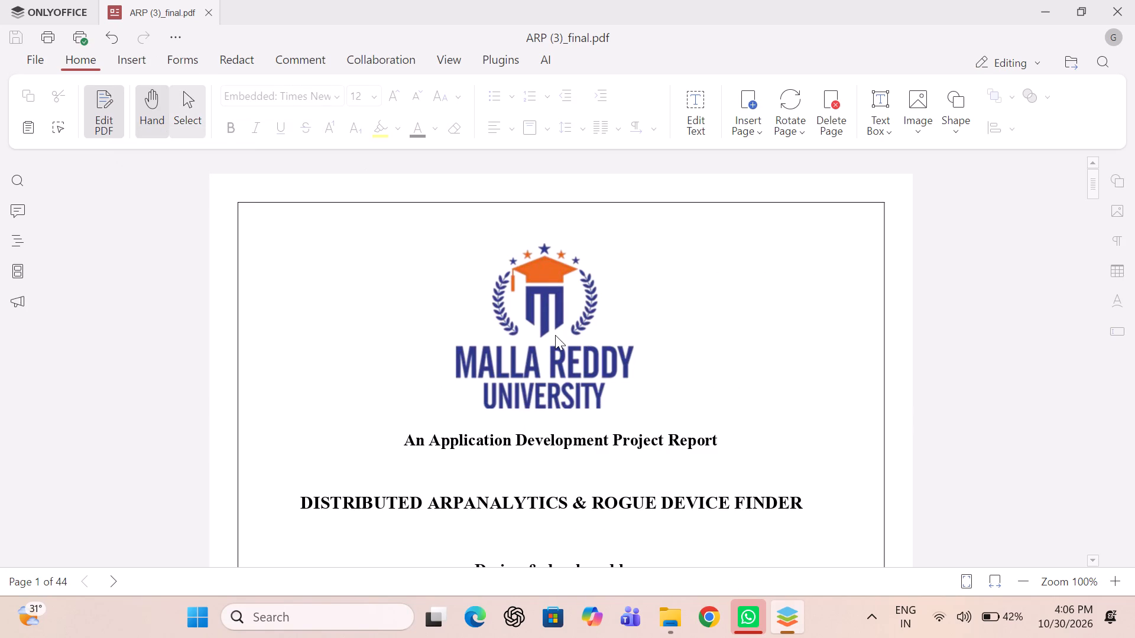
pyautogui.rightClick(555, 335)
pyautogui.rightClick(555, 335)
pyautogui.rightClick(555, 335)
pyautogui.rightClick(555, 335)
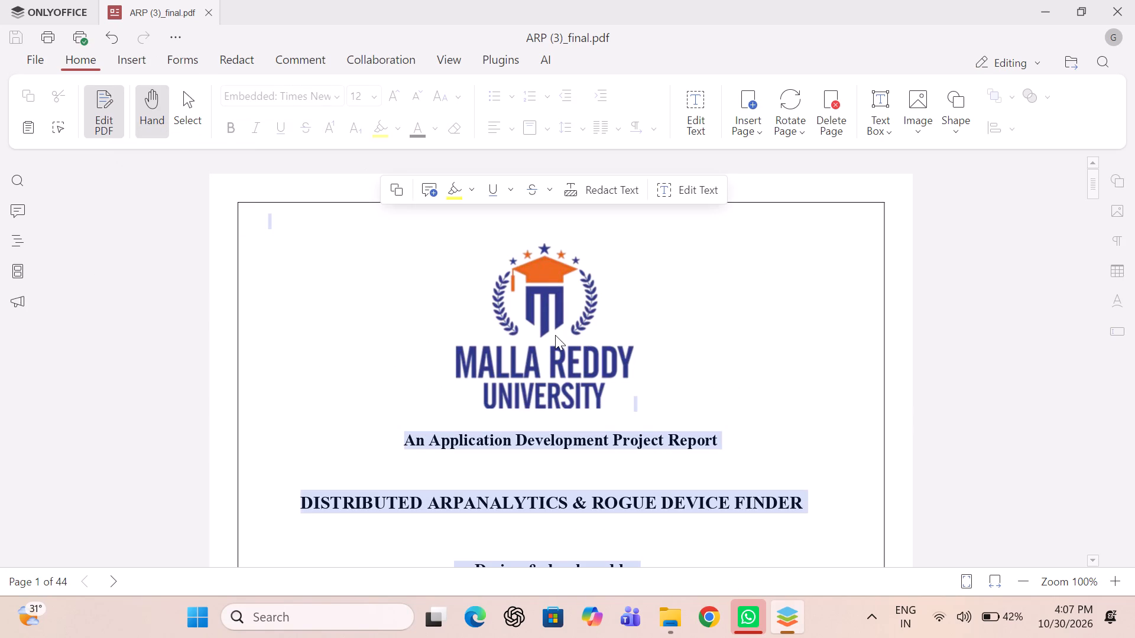
pyautogui.click(696, 185)
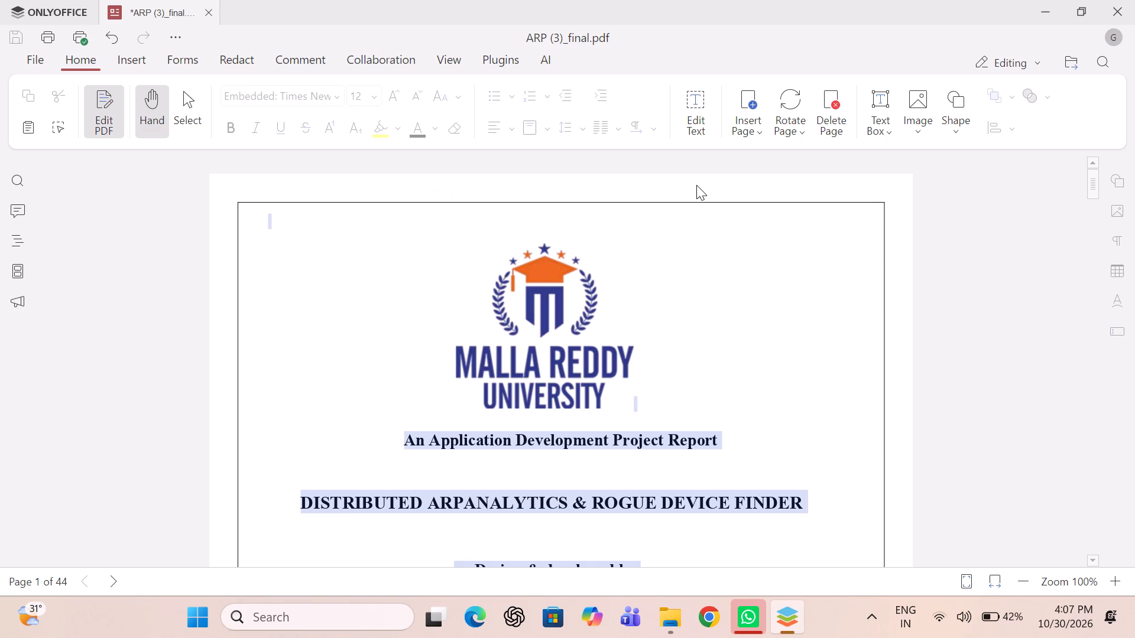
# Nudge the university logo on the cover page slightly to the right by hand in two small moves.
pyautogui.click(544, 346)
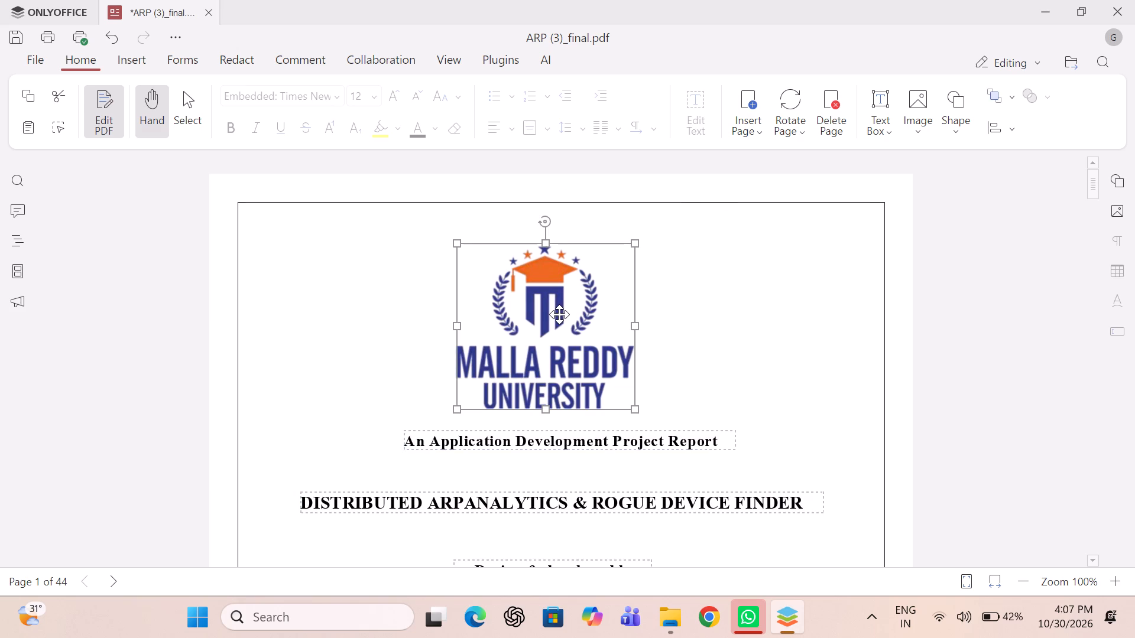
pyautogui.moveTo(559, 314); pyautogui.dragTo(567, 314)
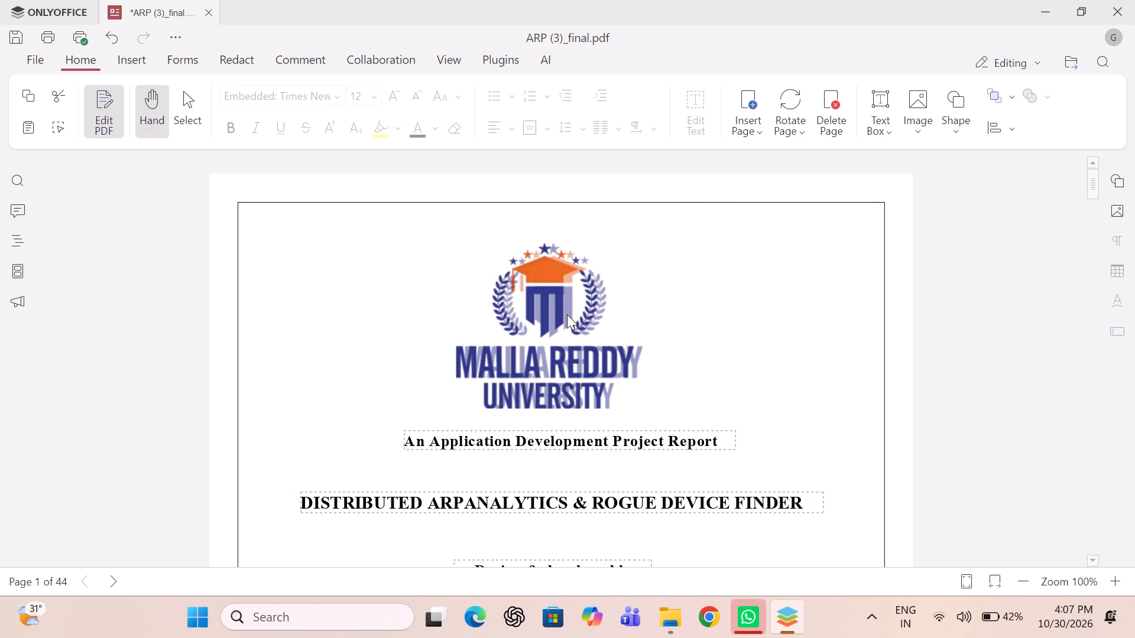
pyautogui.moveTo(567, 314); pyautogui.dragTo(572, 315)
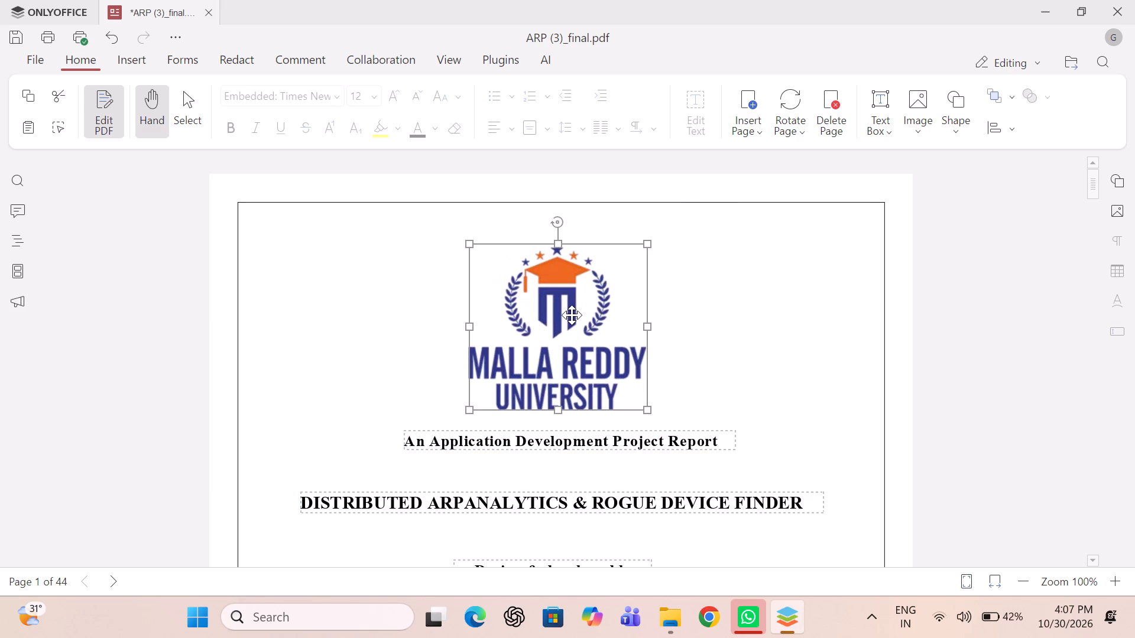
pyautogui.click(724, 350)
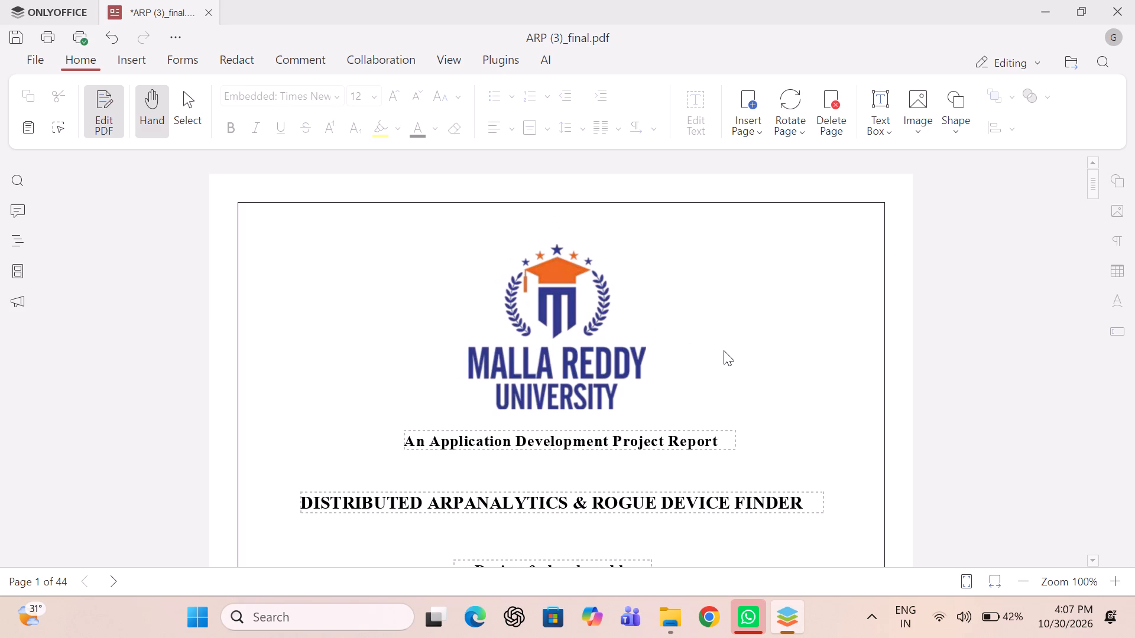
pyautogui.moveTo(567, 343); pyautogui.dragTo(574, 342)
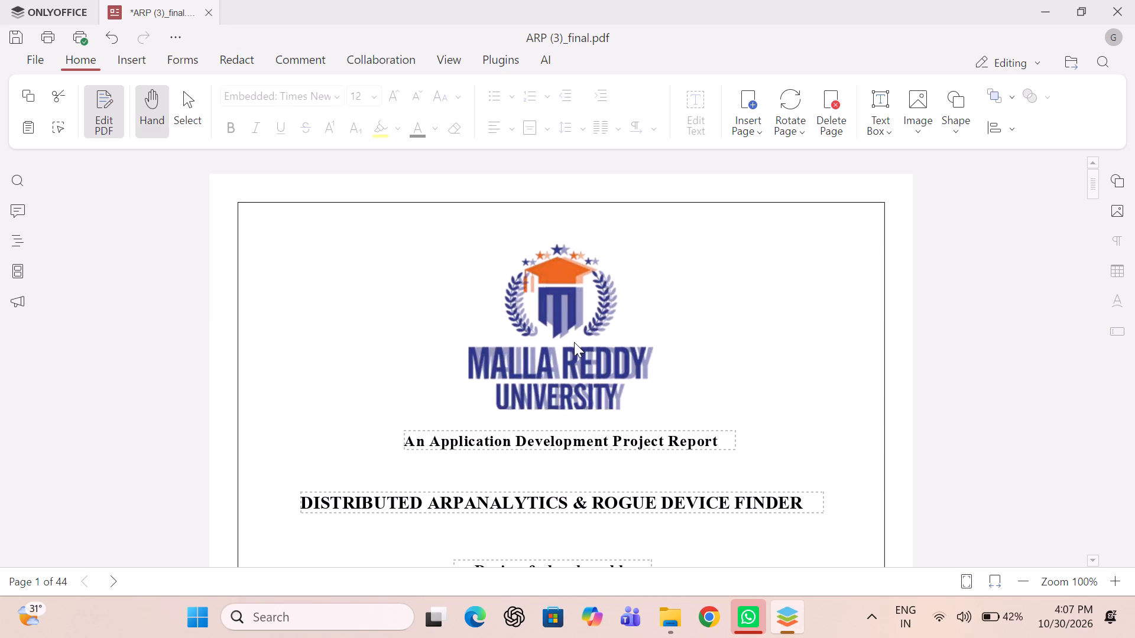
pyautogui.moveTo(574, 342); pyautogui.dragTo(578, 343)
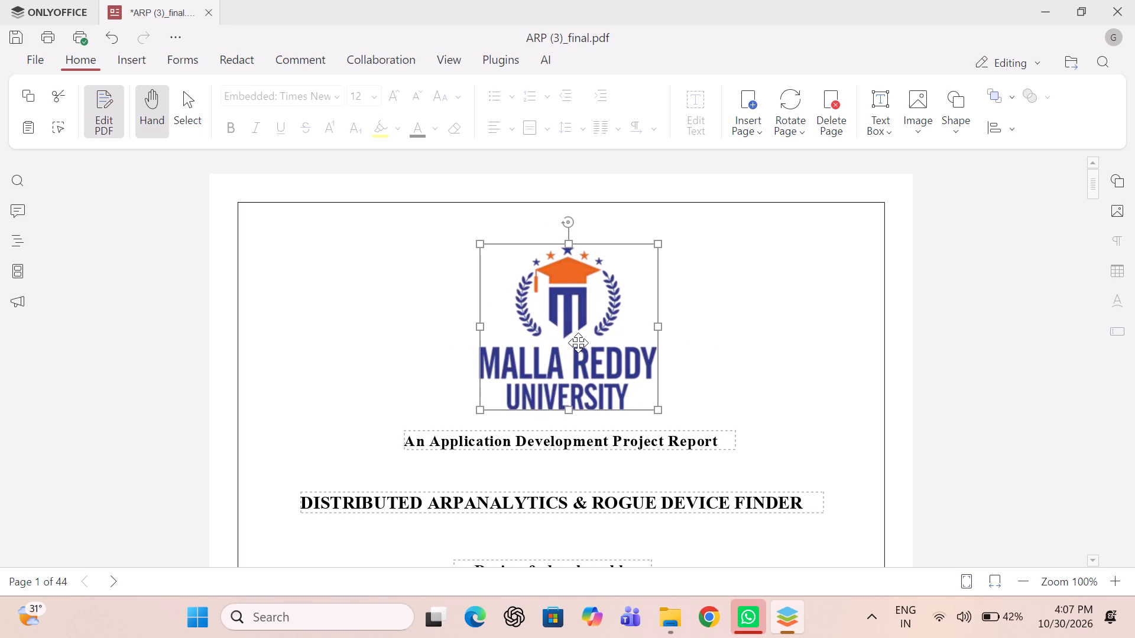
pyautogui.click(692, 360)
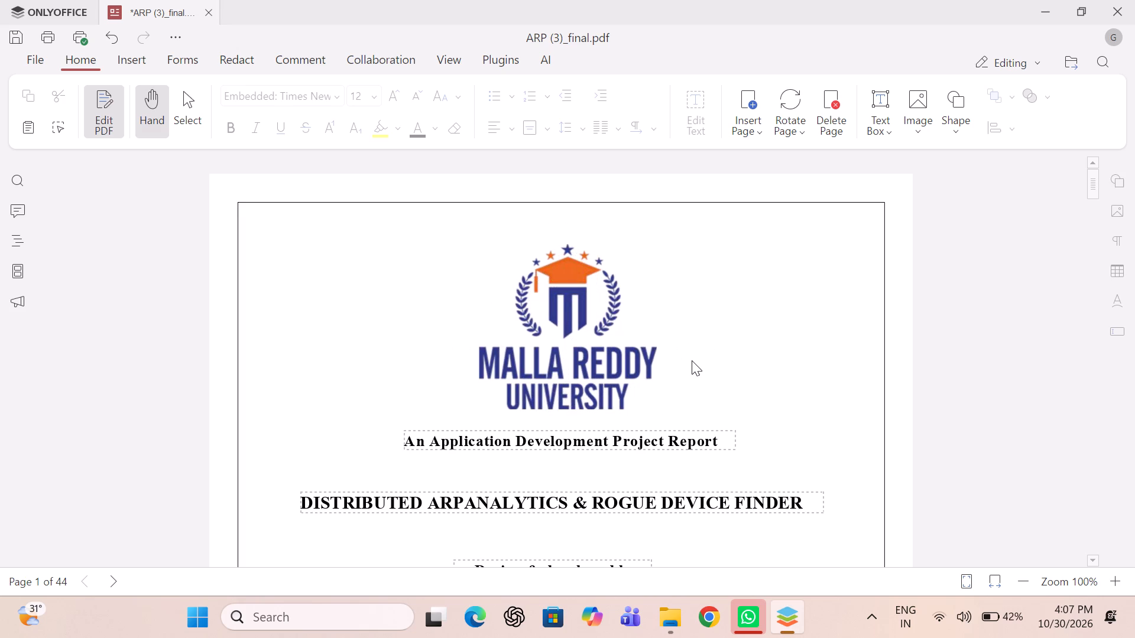
# Align the university logo to the horizontal centre of the cover page.
pyautogui.scroll(-1, 692, 360)
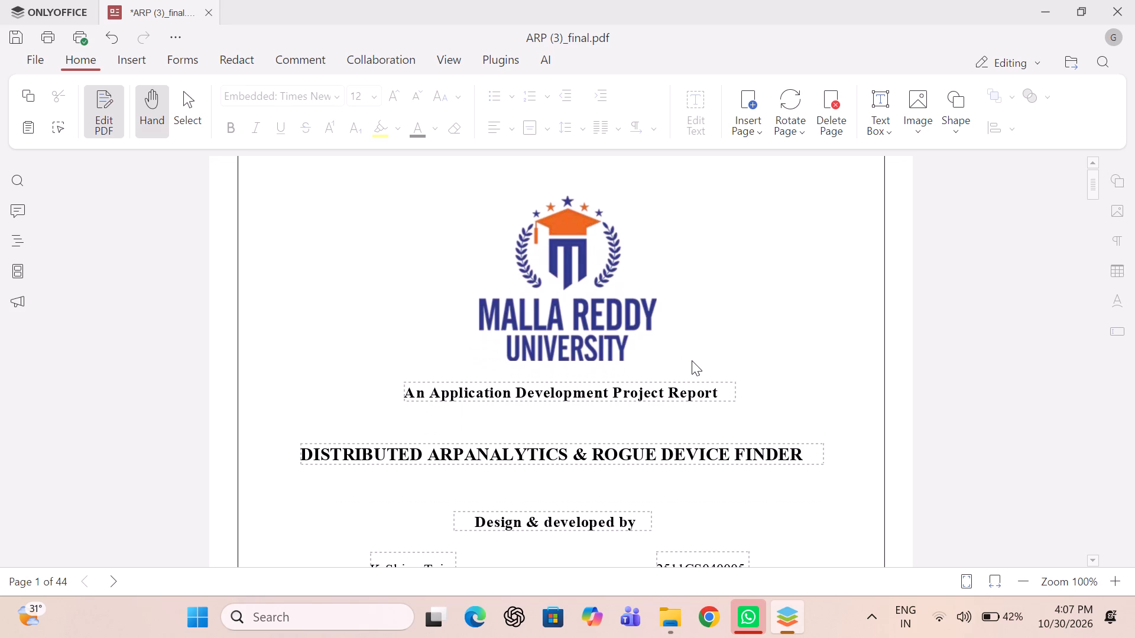
pyautogui.scroll(-1, 692, 360)
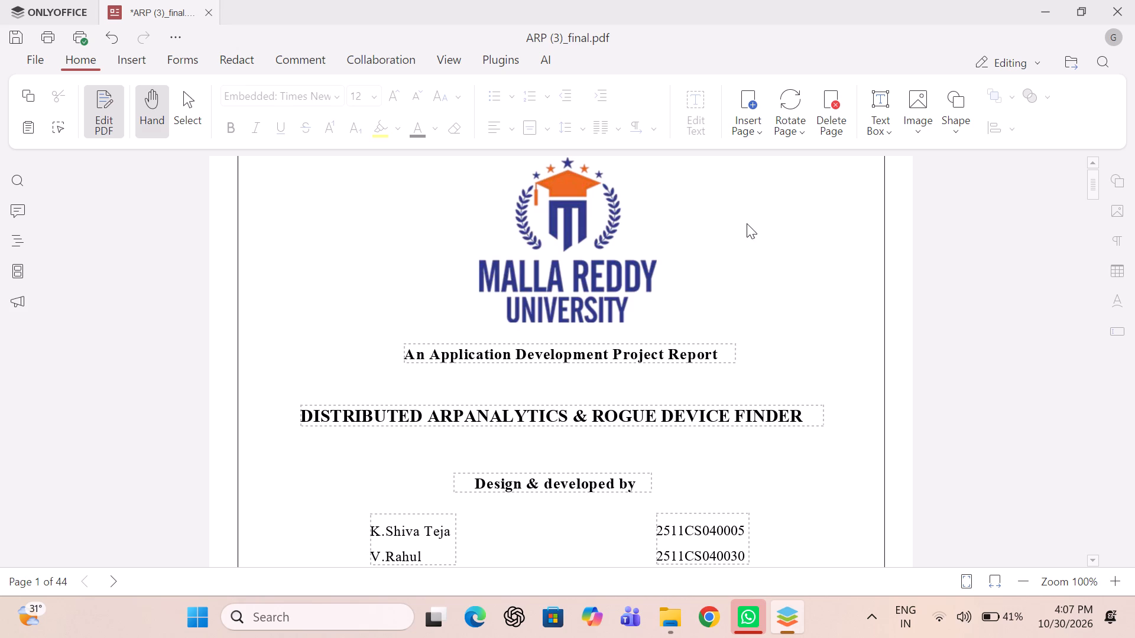
pyautogui.rightClick(568, 260)
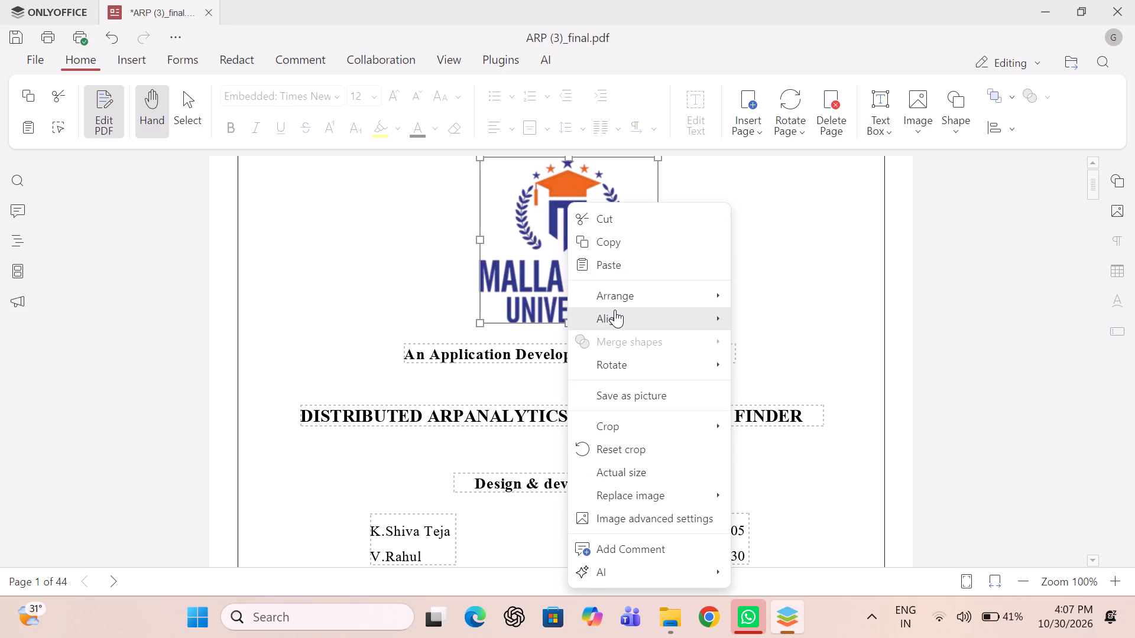
pyautogui.moveTo(779, 353); pyautogui.dragTo(793, 323)
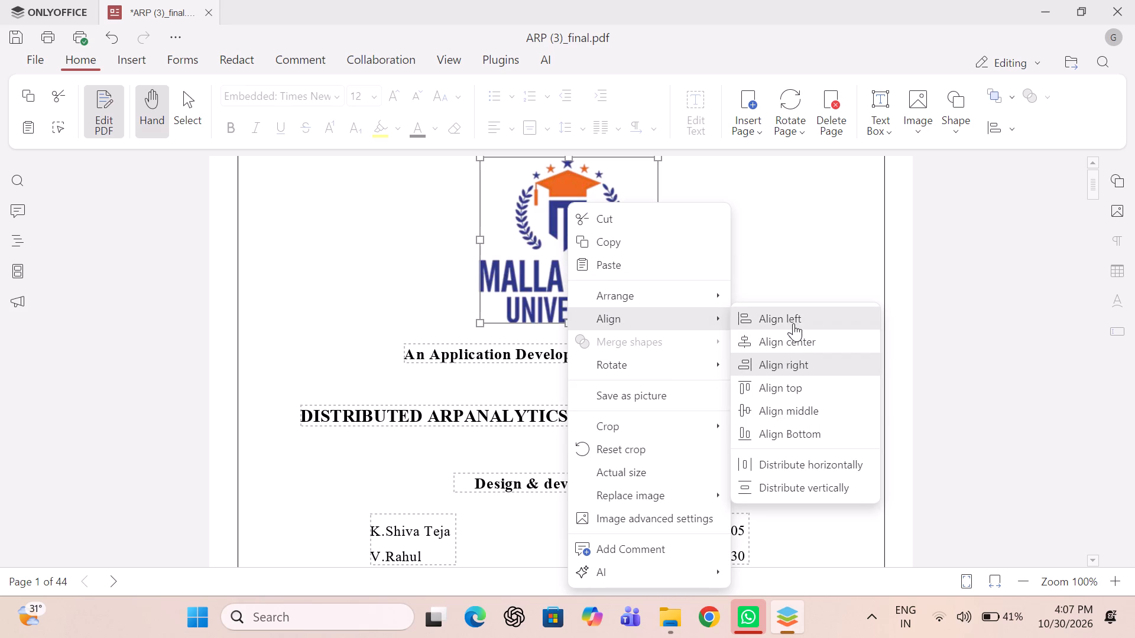
pyautogui.moveTo(793, 323); pyautogui.dragTo(793, 341)
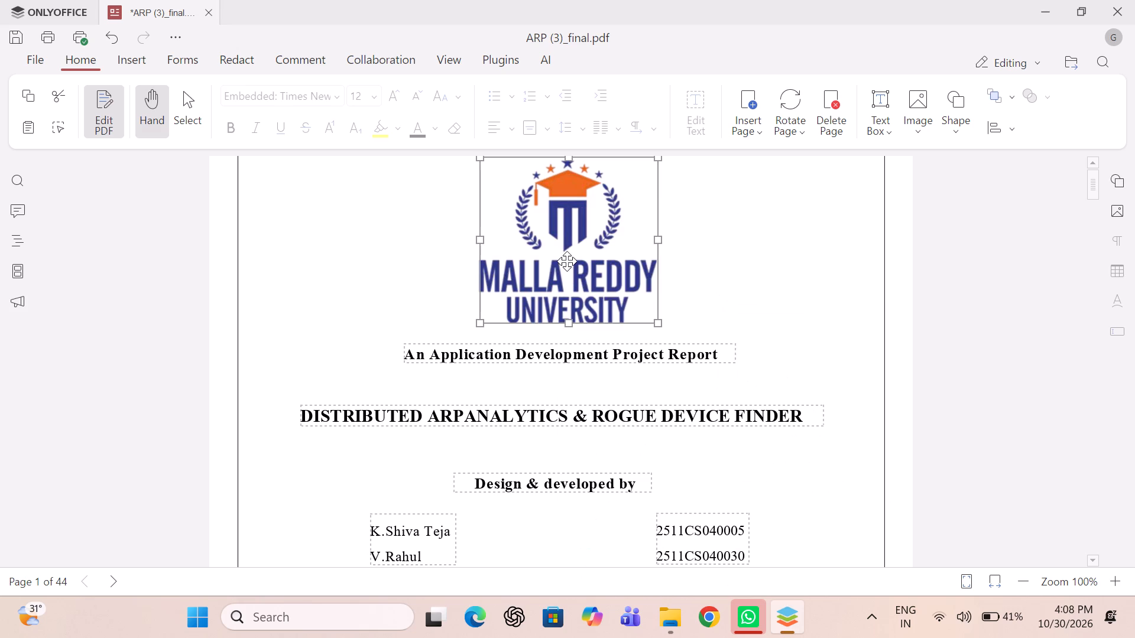
pyautogui.rightClick(567, 261)
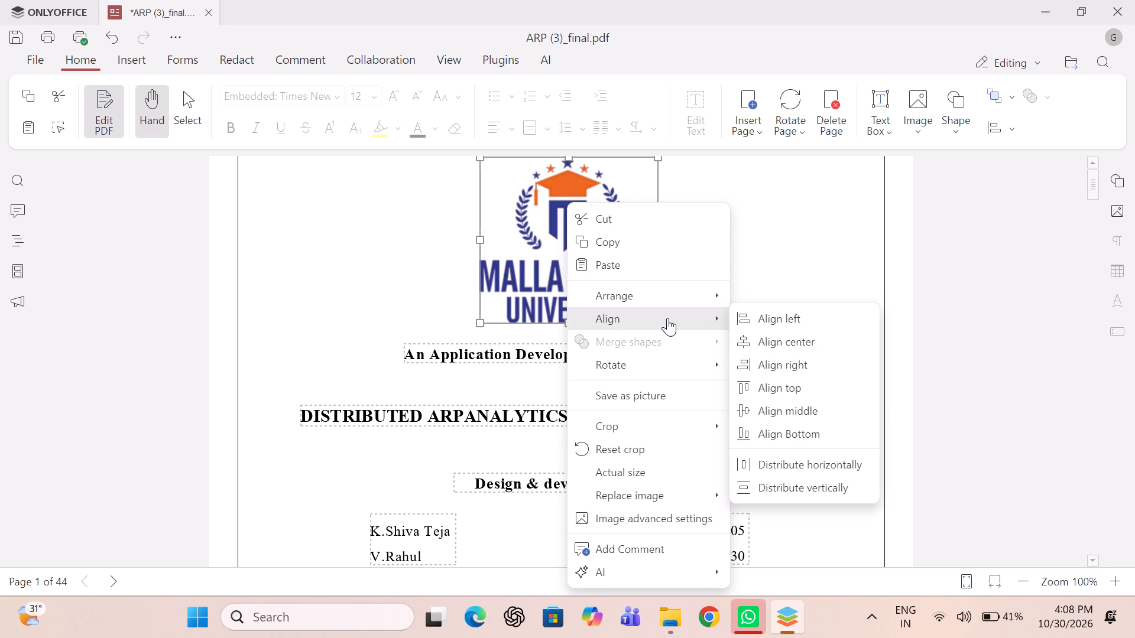
pyautogui.click(770, 341)
pyautogui.click(718, 245)
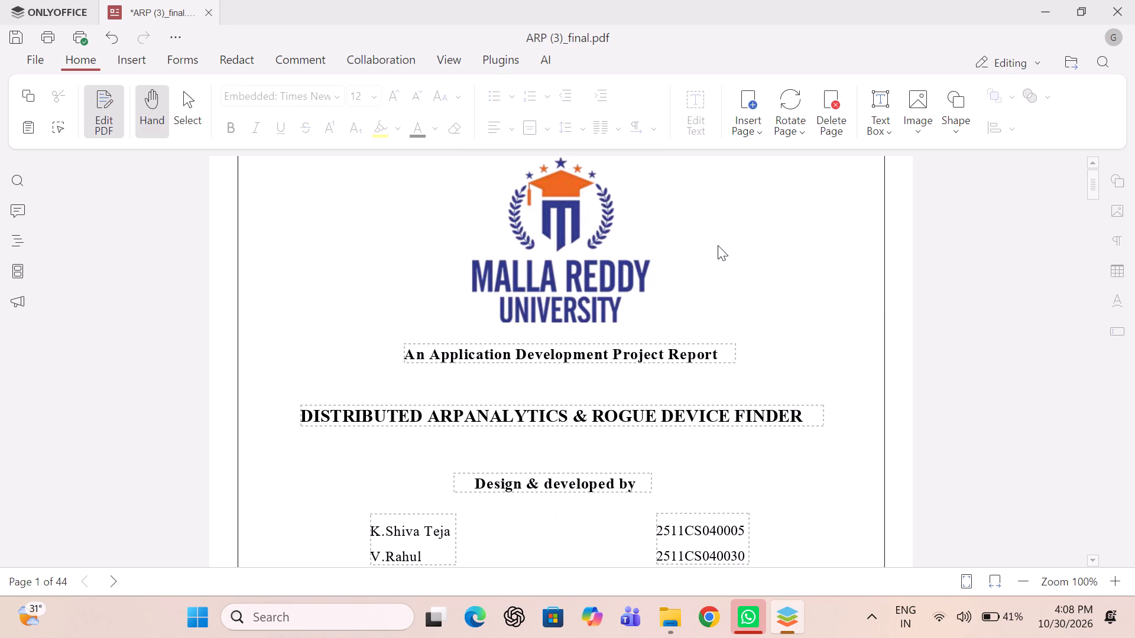
# Examine the cover page from the logo to the page number for centring and spacing of its text lines.
pyautogui.scroll(-6, 718, 245)
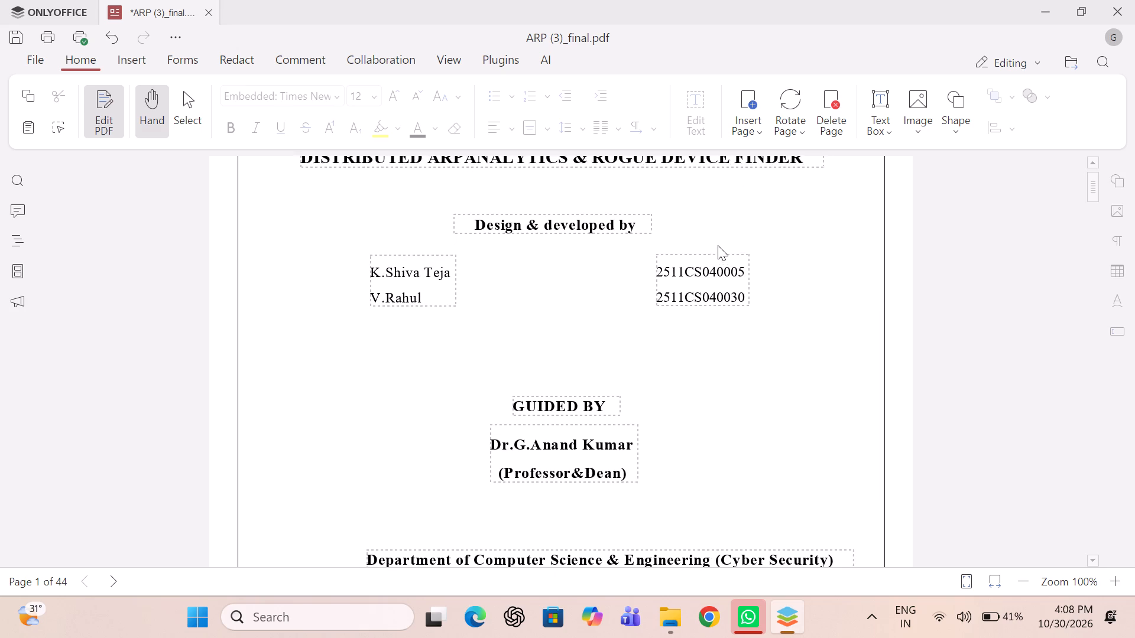
pyautogui.scroll(2, 599, 361)
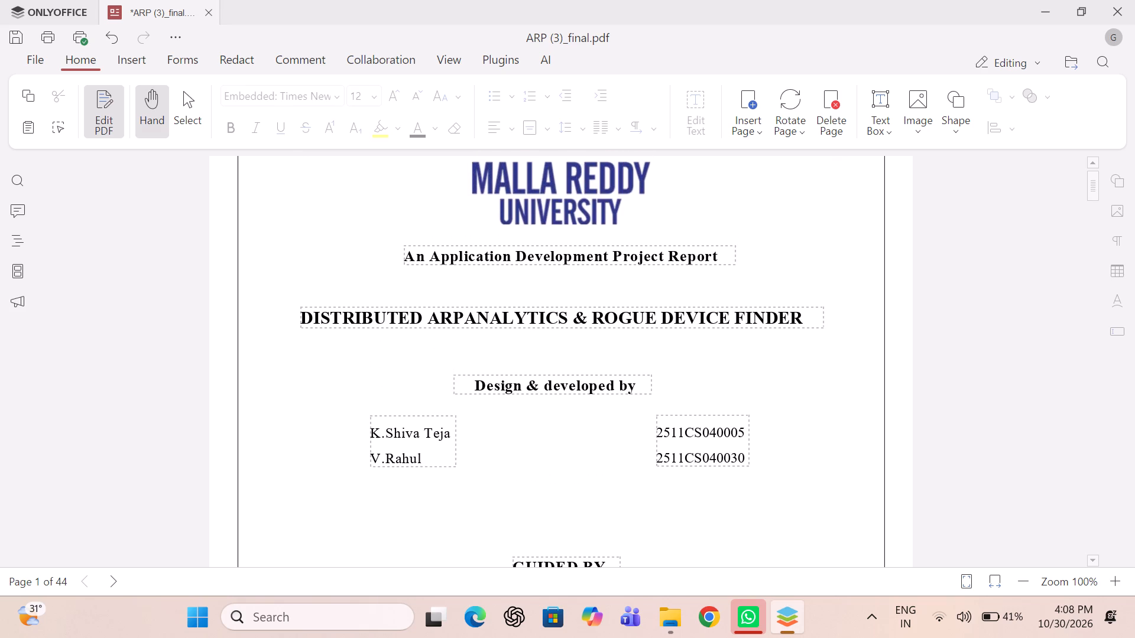
pyautogui.scroll(2, 599, 361)
pyautogui.scroll(-2, 599, 361)
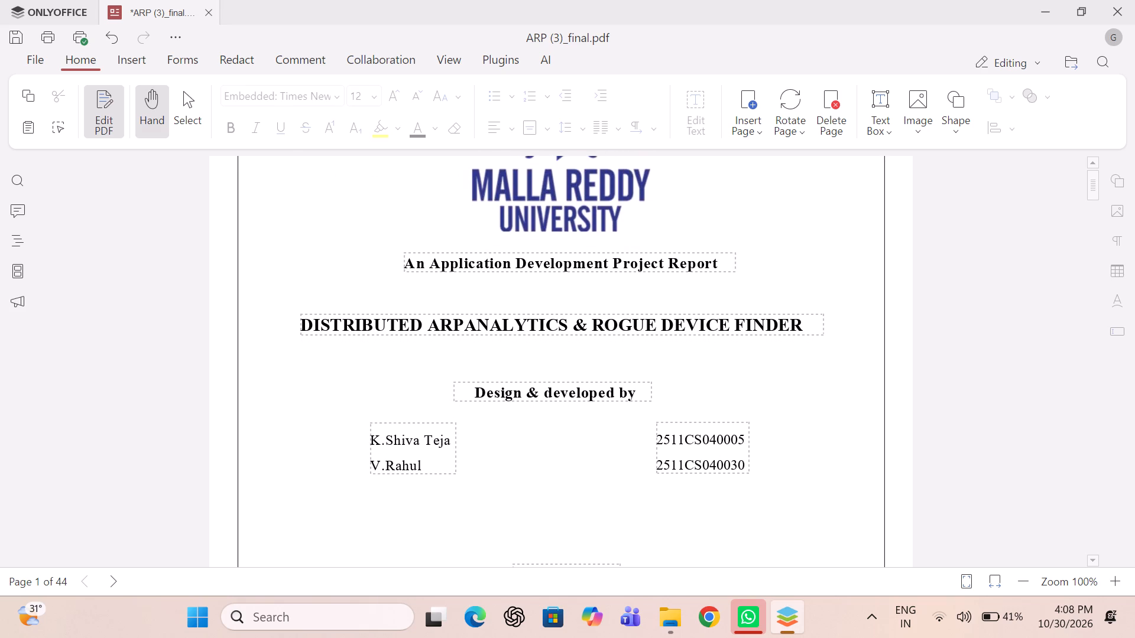
pyautogui.scroll(-4, 599, 361)
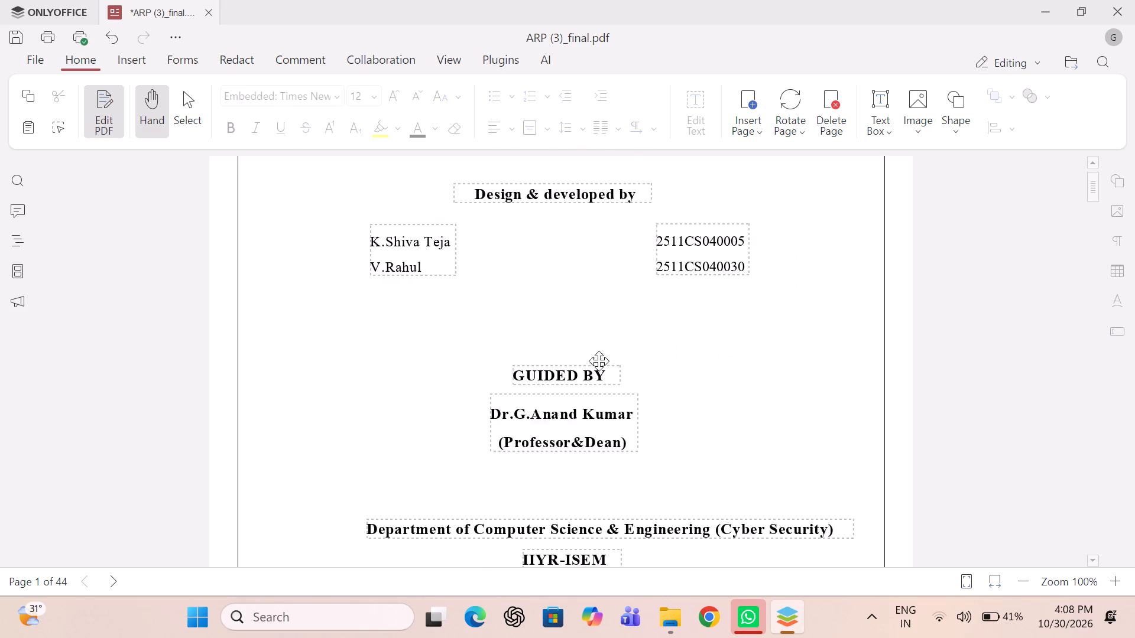
pyautogui.scroll(-1, 599, 361)
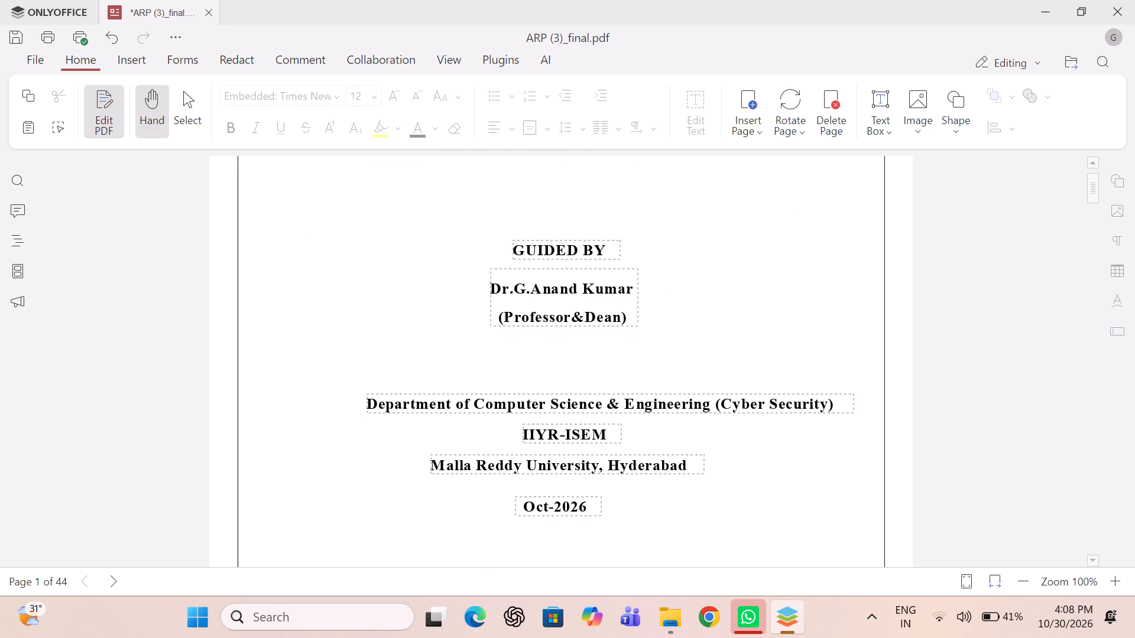
pyautogui.scroll(-1, 599, 361)
pyautogui.scroll(2, 599, 361)
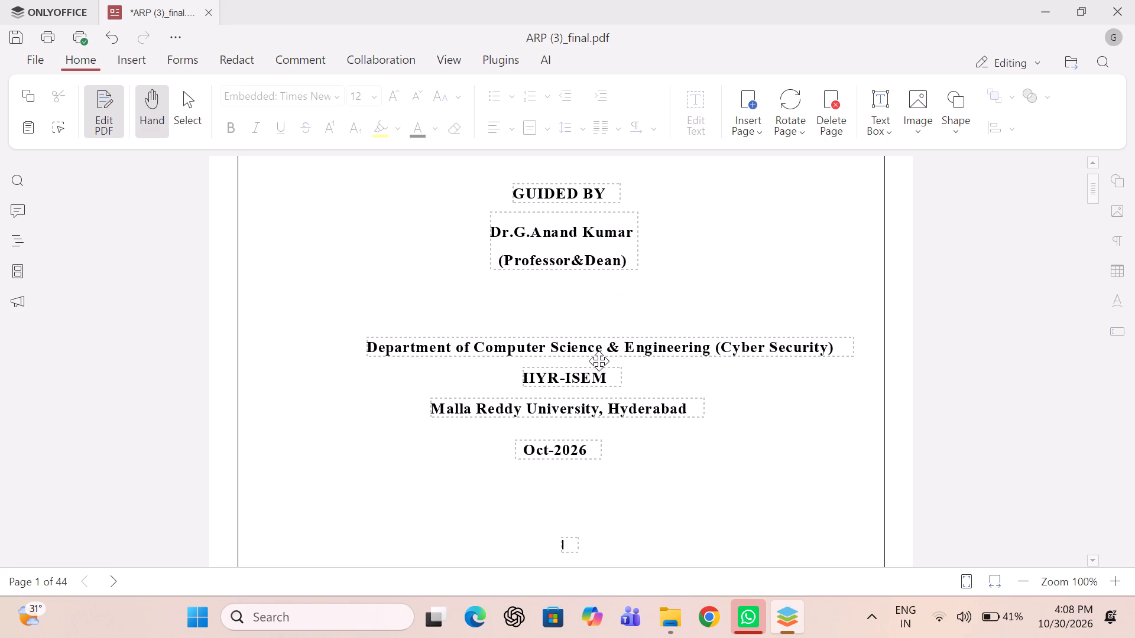
pyautogui.scroll(3, 599, 361)
pyautogui.scroll(-4, 604, 393)
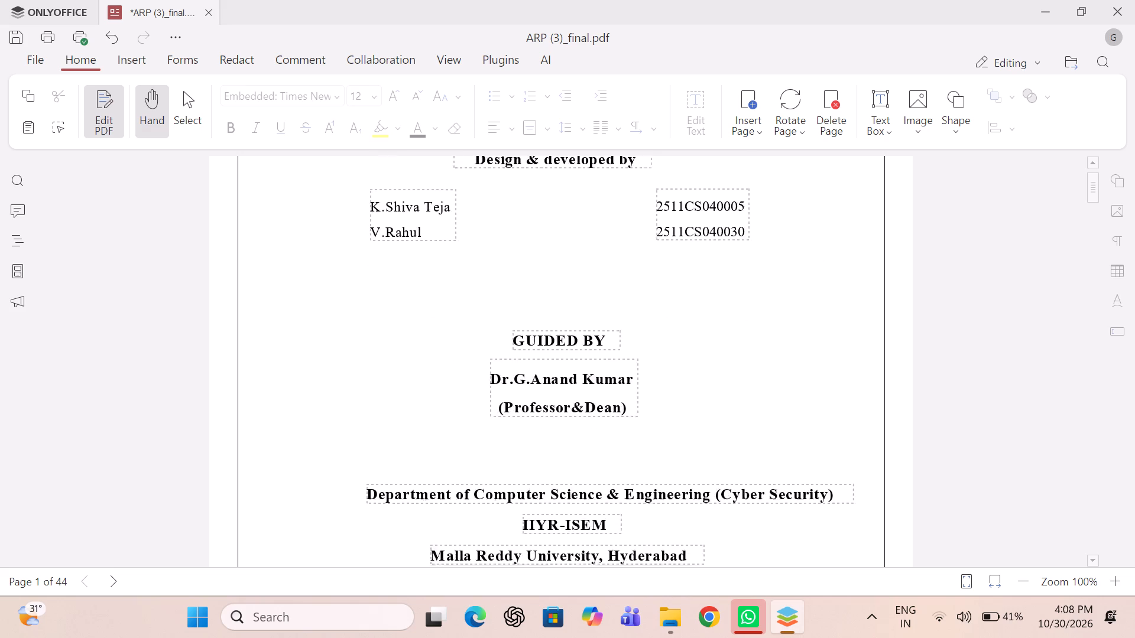
pyautogui.scroll(-2, 604, 393)
pyautogui.scroll(2, 604, 393)
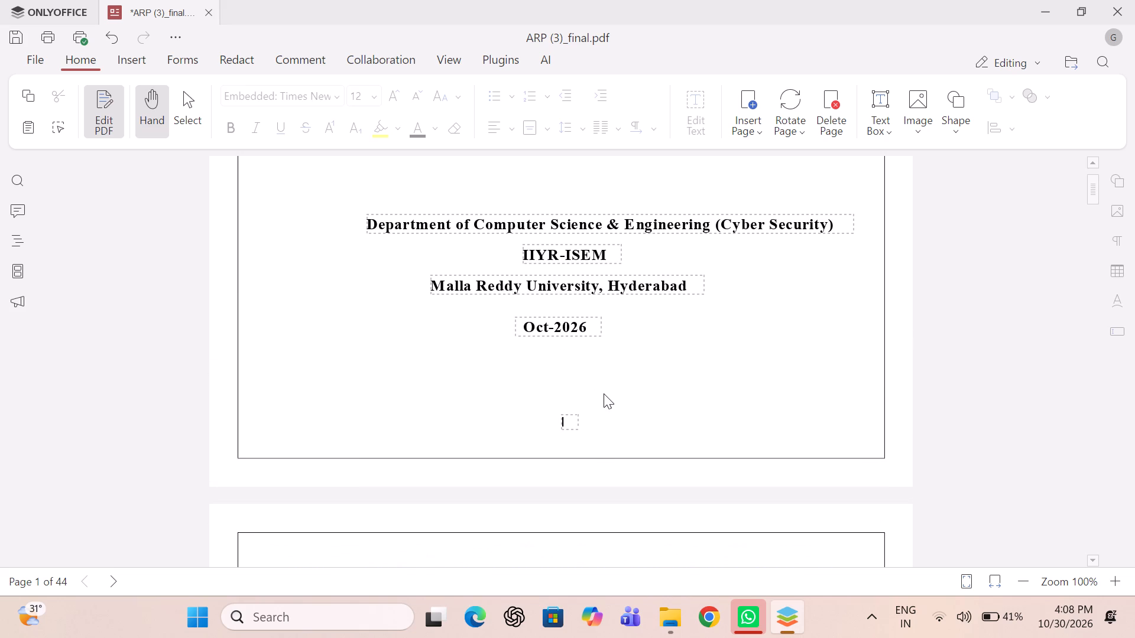
# Insert a space before "Oct-2026" on the cover page to shift the date slightly to the right.
pyautogui.click(526, 330)
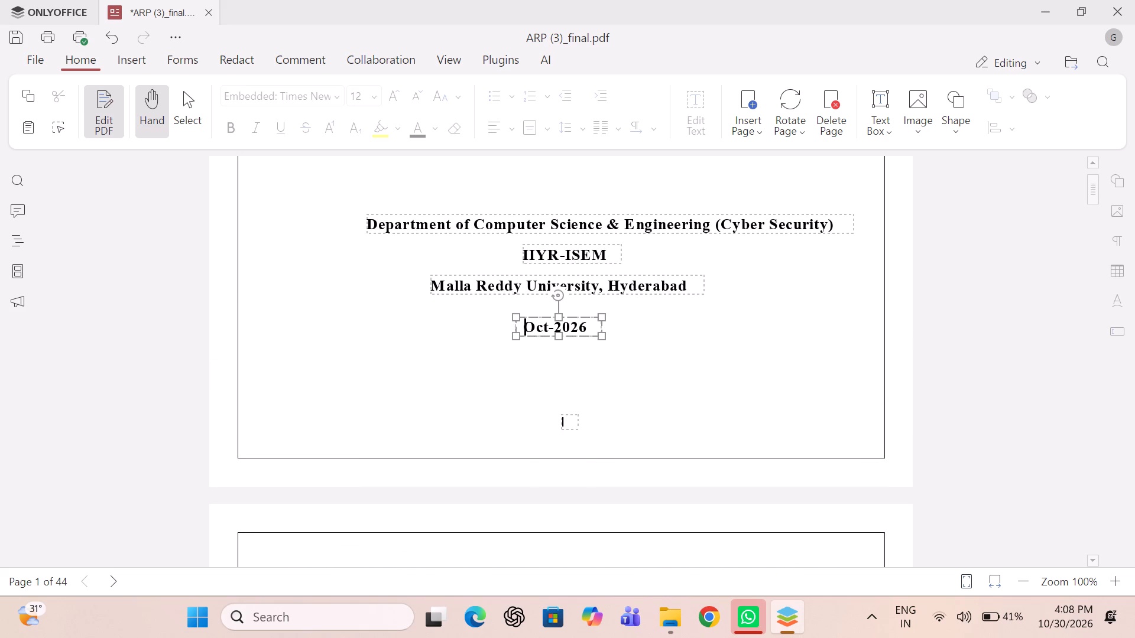
pyautogui.press('space')
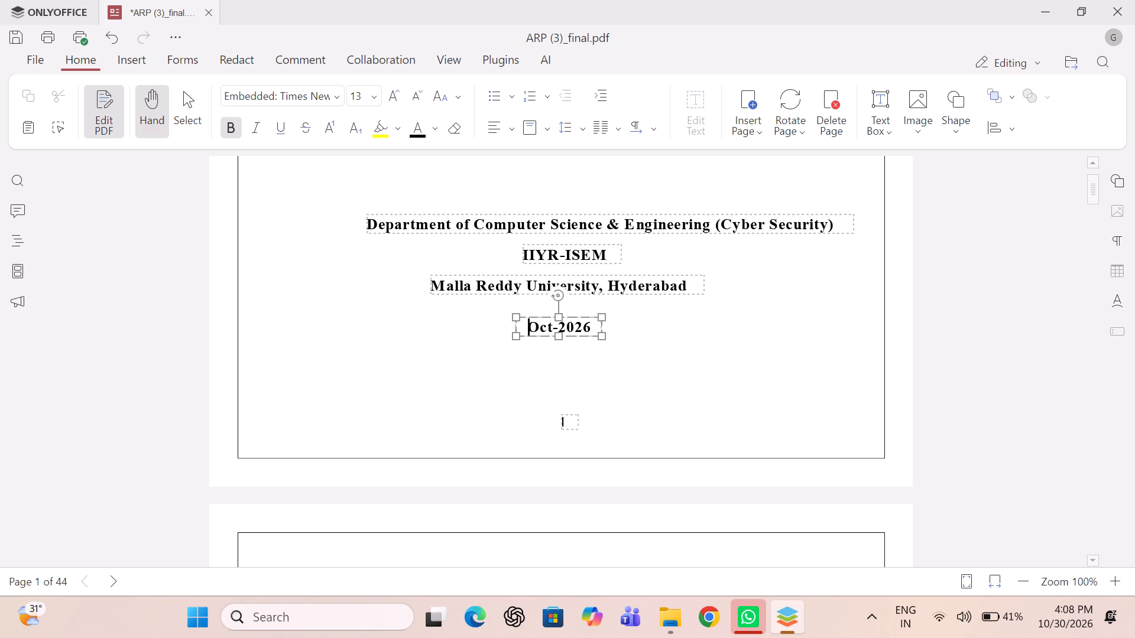
# Review the cover page from the date line up to the logo and back down for alignment of its text lines.
pyautogui.click(663, 405)
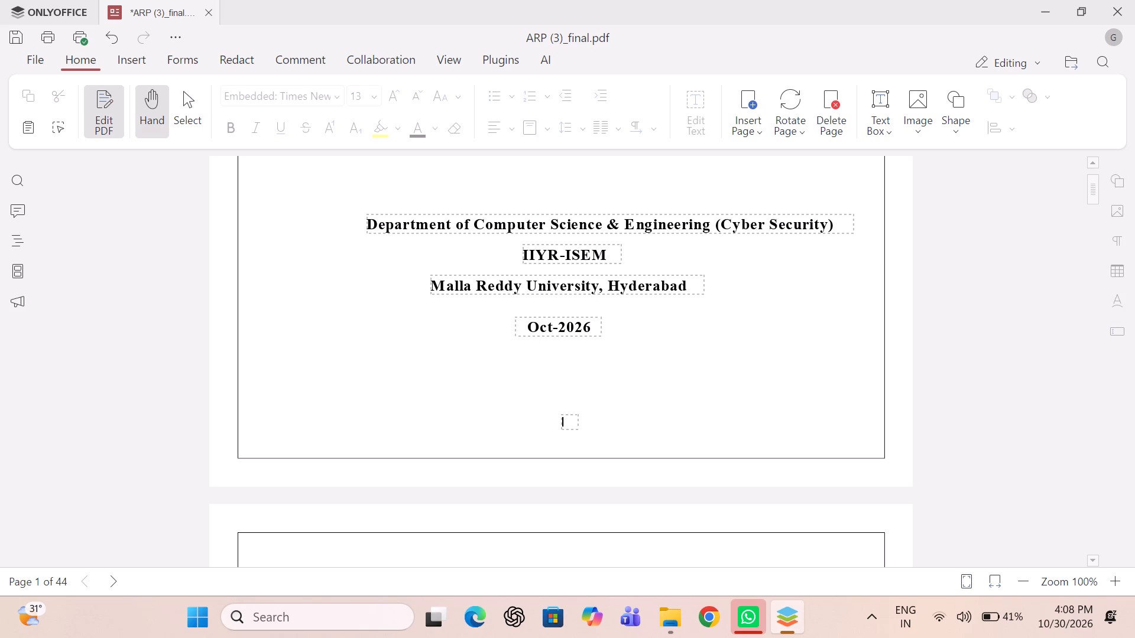
pyautogui.scroll(1, 664, 314)
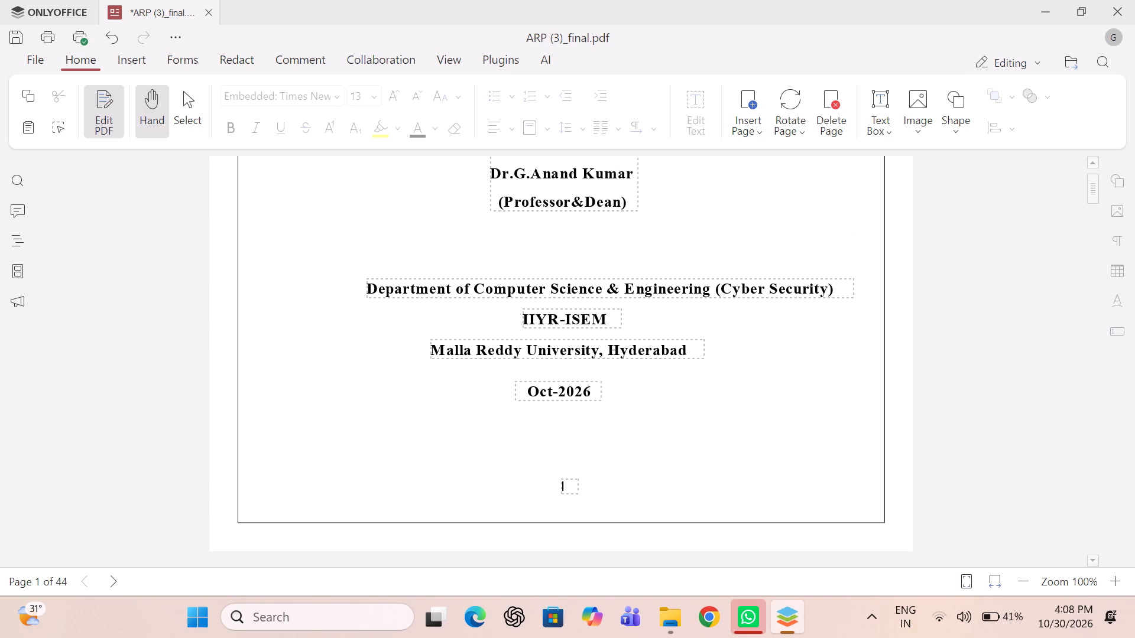
pyautogui.scroll(3, 664, 314)
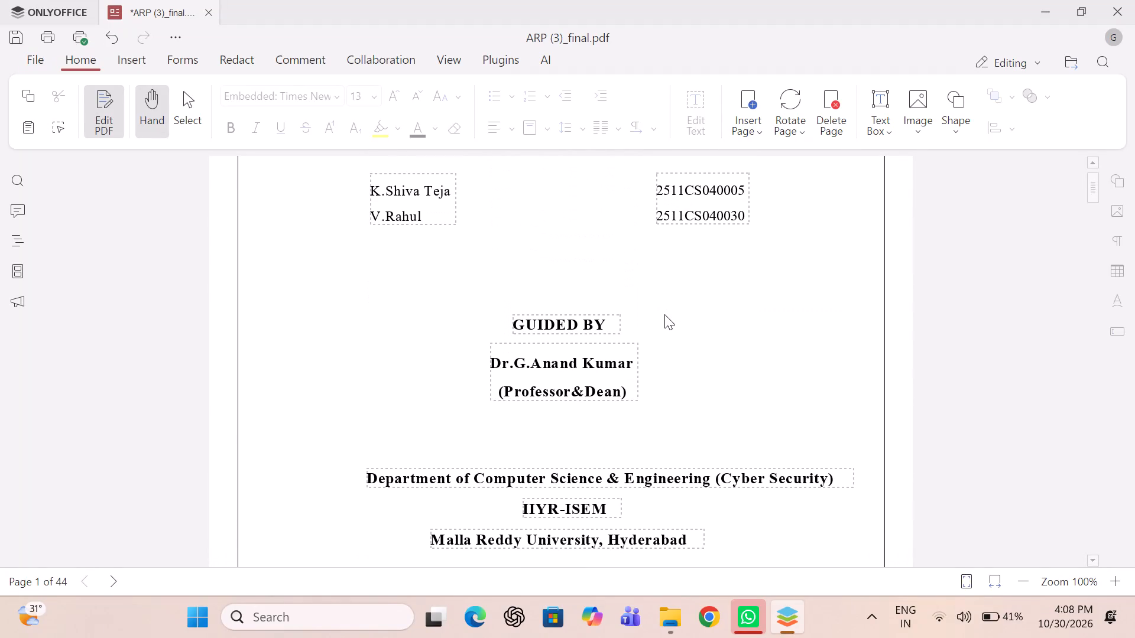
pyautogui.scroll(3, 664, 314)
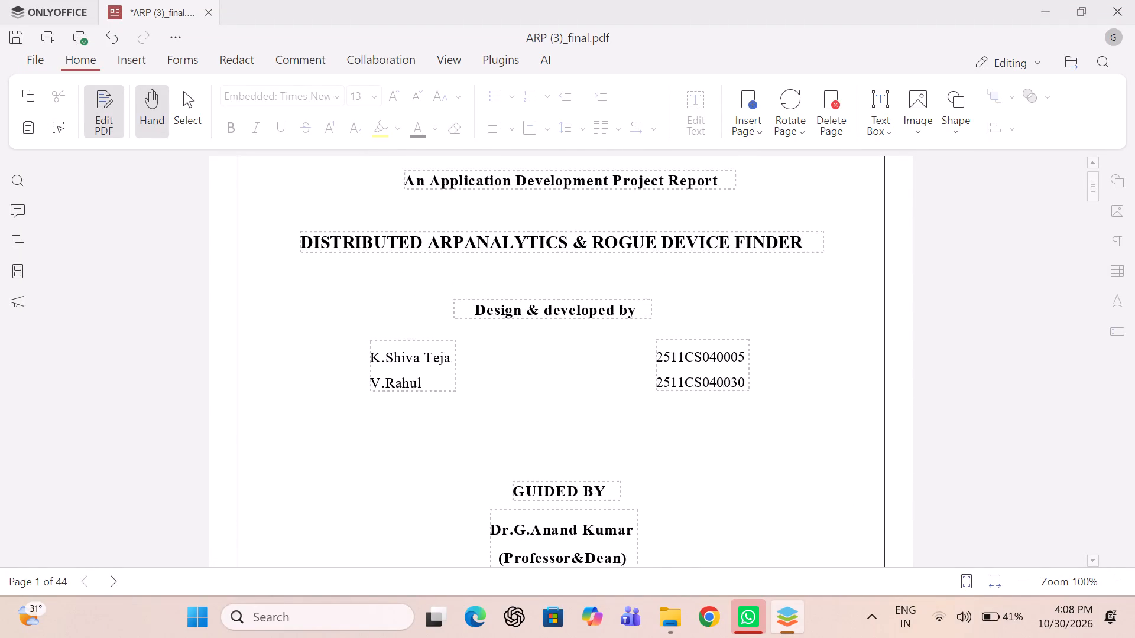
pyautogui.scroll(2, 664, 314)
pyautogui.scroll(-2, 664, 314)
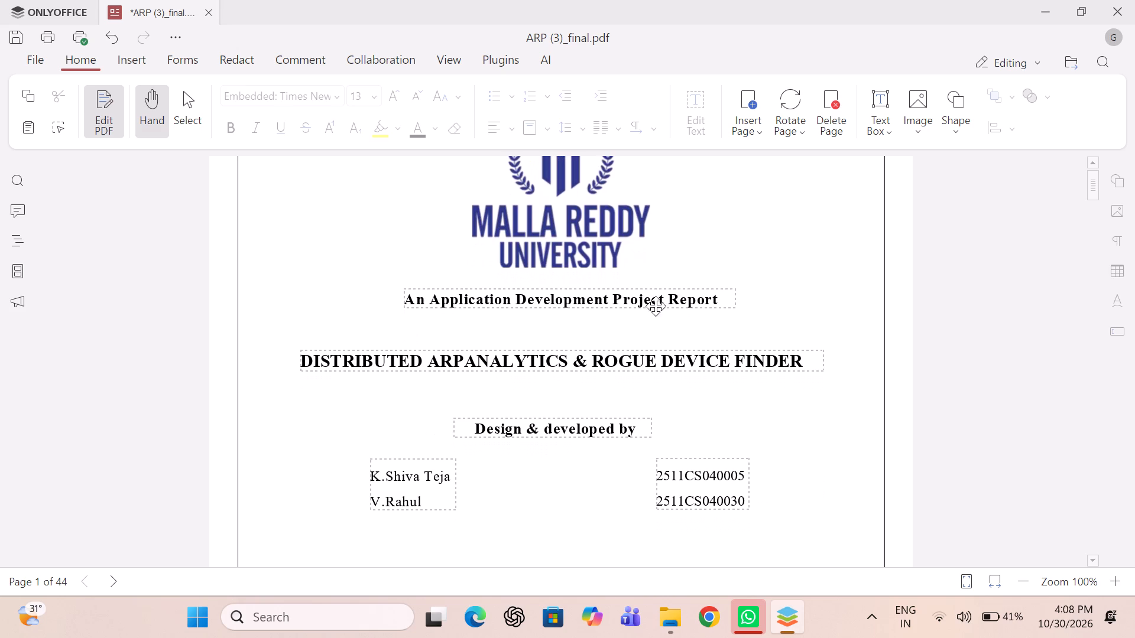
pyautogui.scroll(-3, 680, 431)
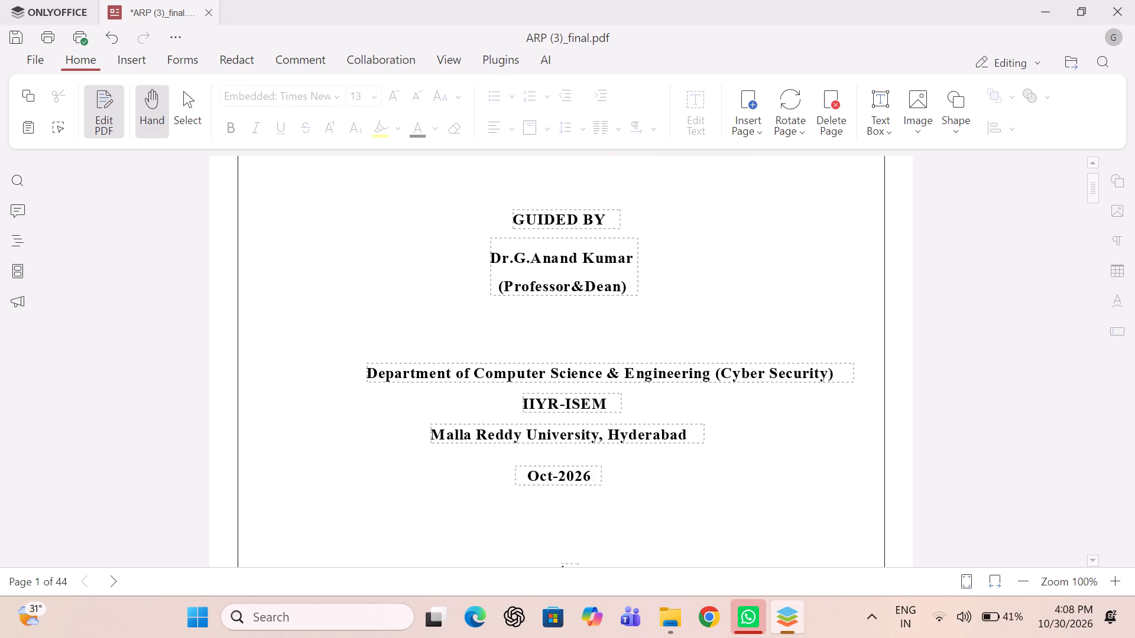
pyautogui.scroll(-2, 680, 431)
# Examine the certificate page from the university banner down to the three signatory blocks for layout and spacing.
pyautogui.scroll(1, 680, 431)
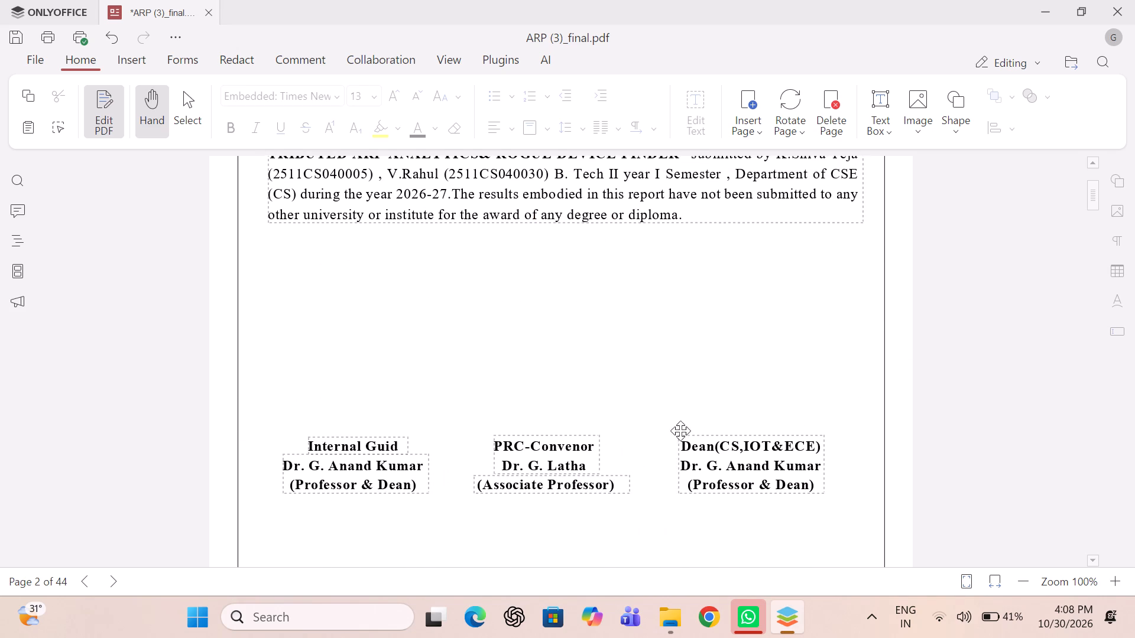
pyautogui.scroll(3, 680, 431)
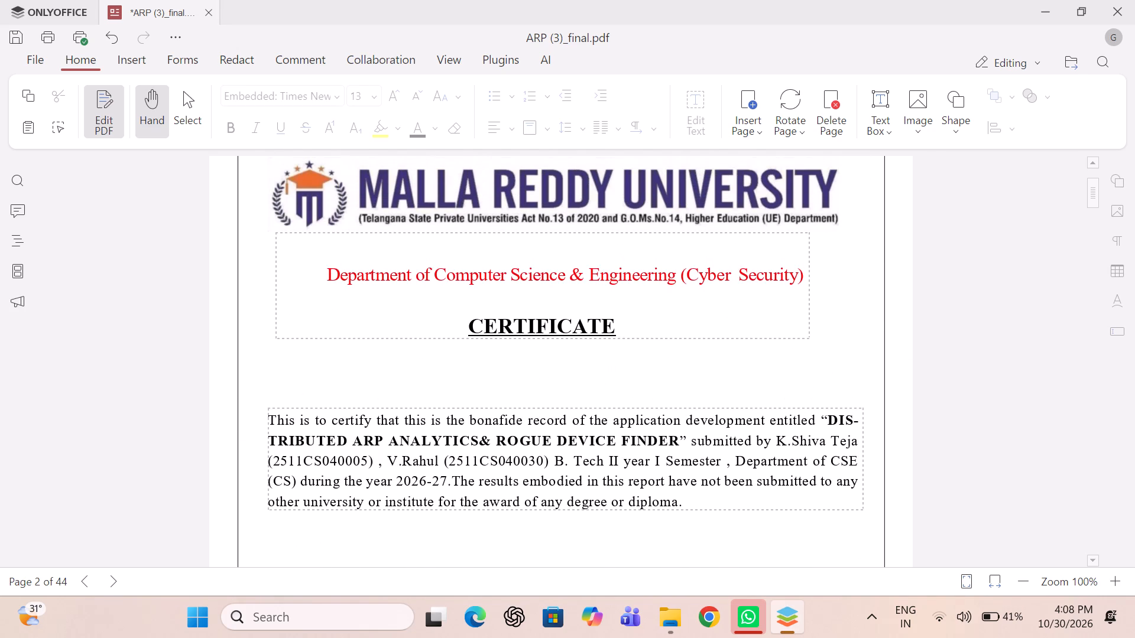
pyautogui.scroll(1, 680, 431)
pyautogui.scroll(-1, 680, 431)
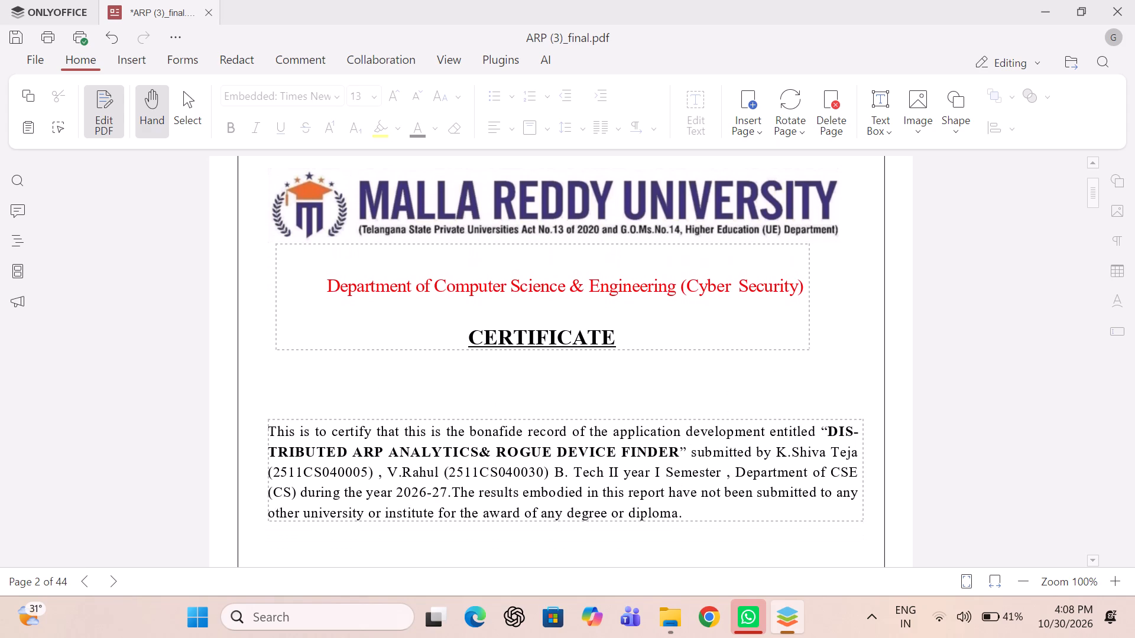
pyautogui.scroll(-3, 680, 431)
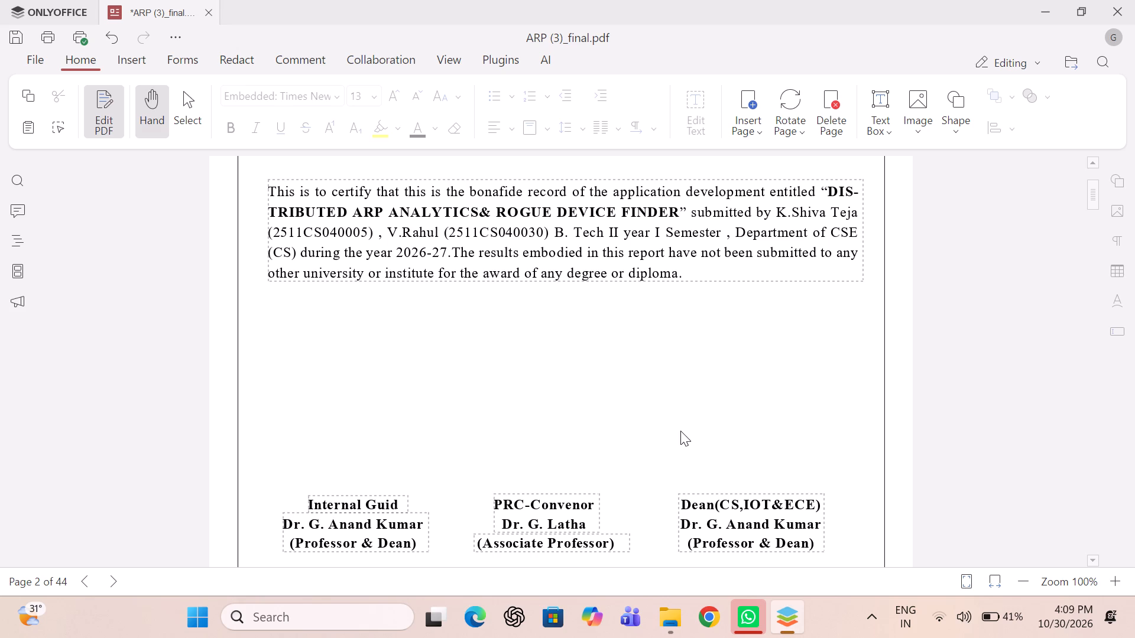
pyautogui.scroll(-2, 680, 431)
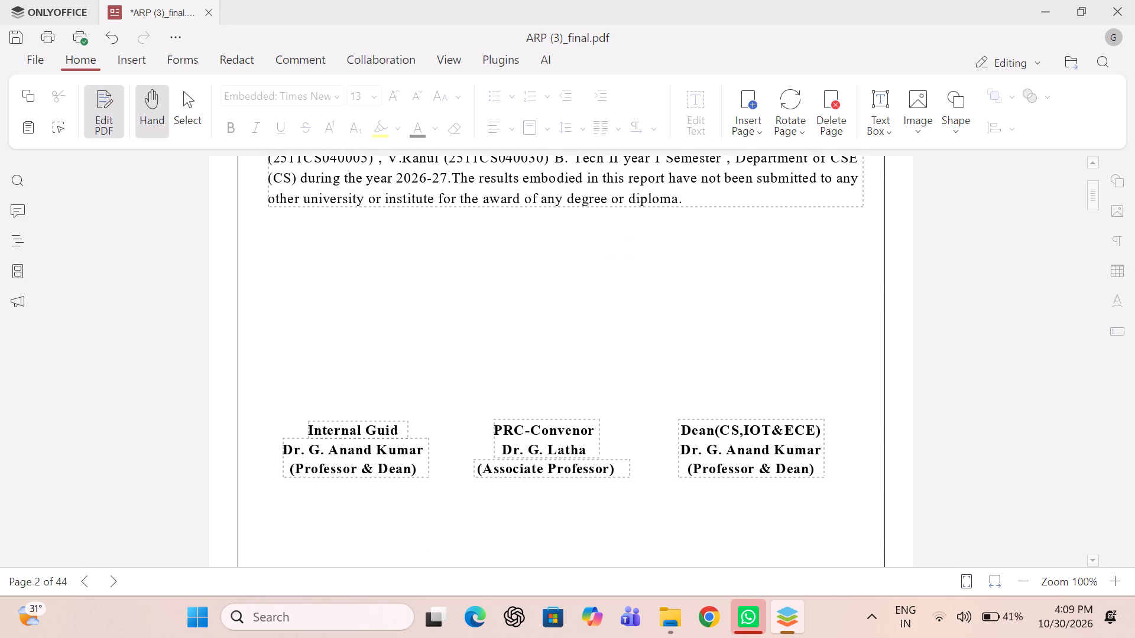
pyautogui.scroll(-1, 680, 431)
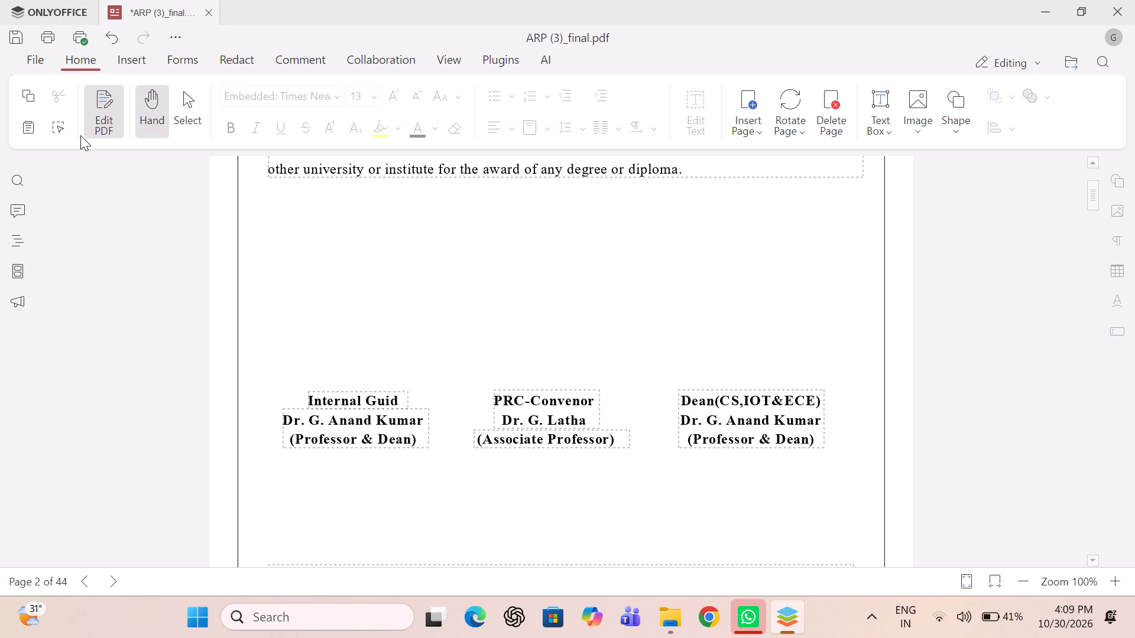
# Check the certificate page's signatory blocks with PDF editing switched off, and return to editing at the "Internal Guid" line.
pyautogui.click(111, 121)
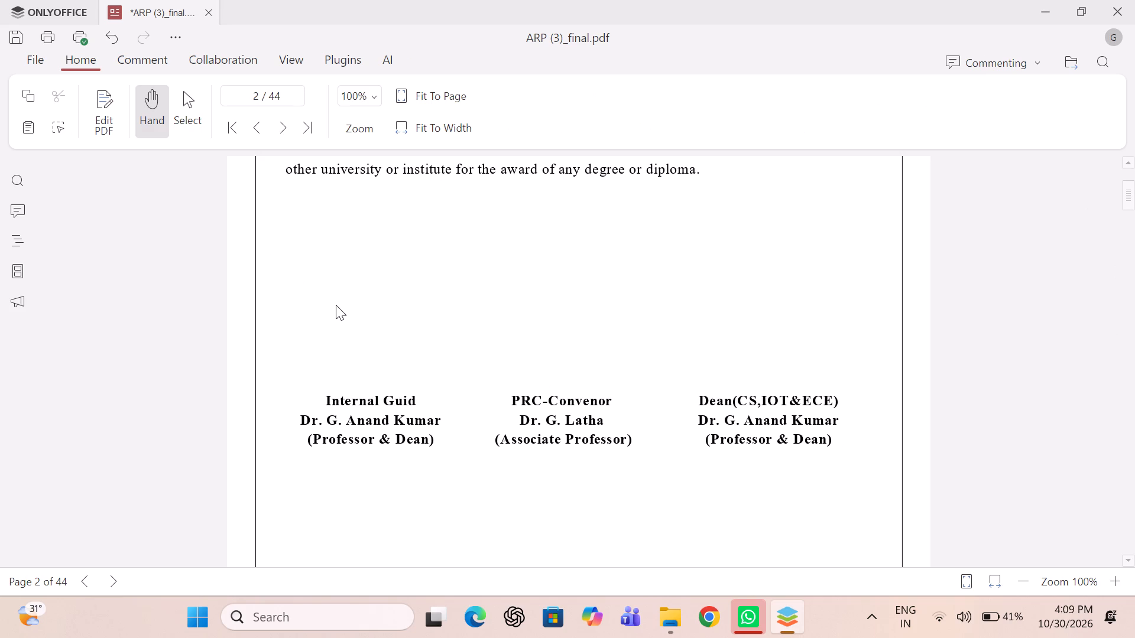
pyautogui.rightClick(498, 425)
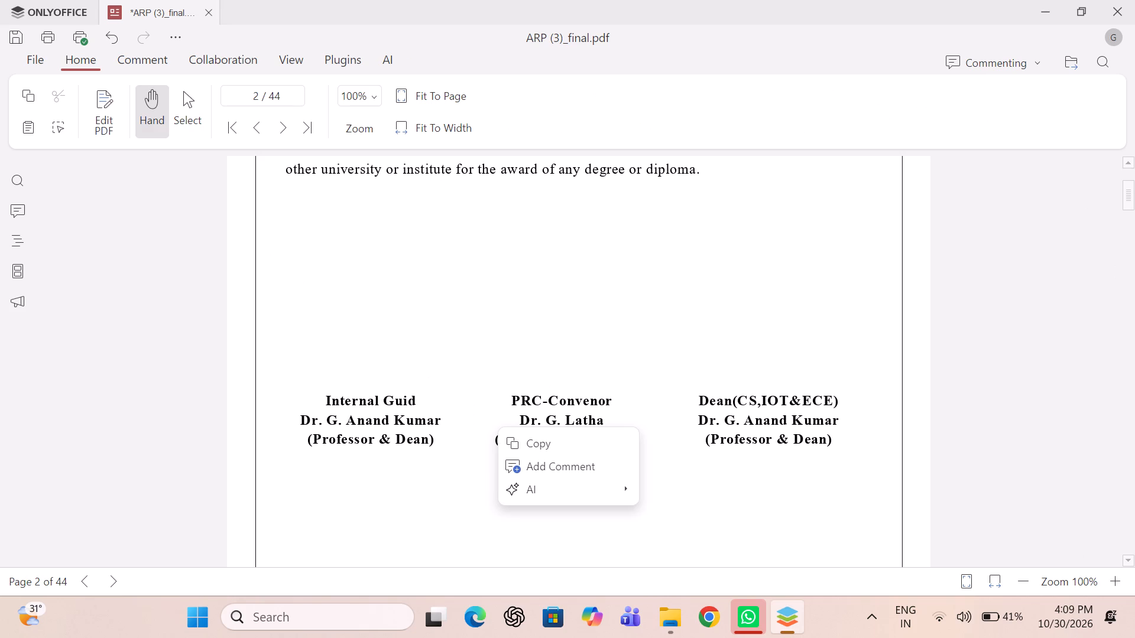
pyautogui.moveTo(506, 399); pyautogui.dragTo(467, 318)
pyautogui.click(467, 318)
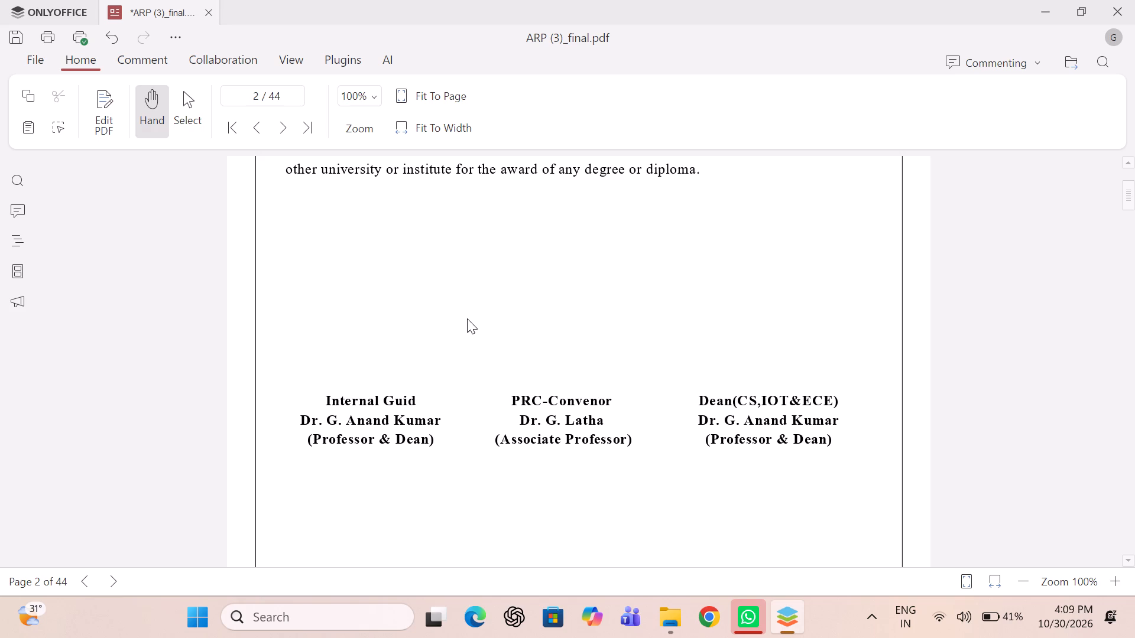
pyautogui.scroll(3, 535, 432)
pyautogui.scroll(-3, 535, 432)
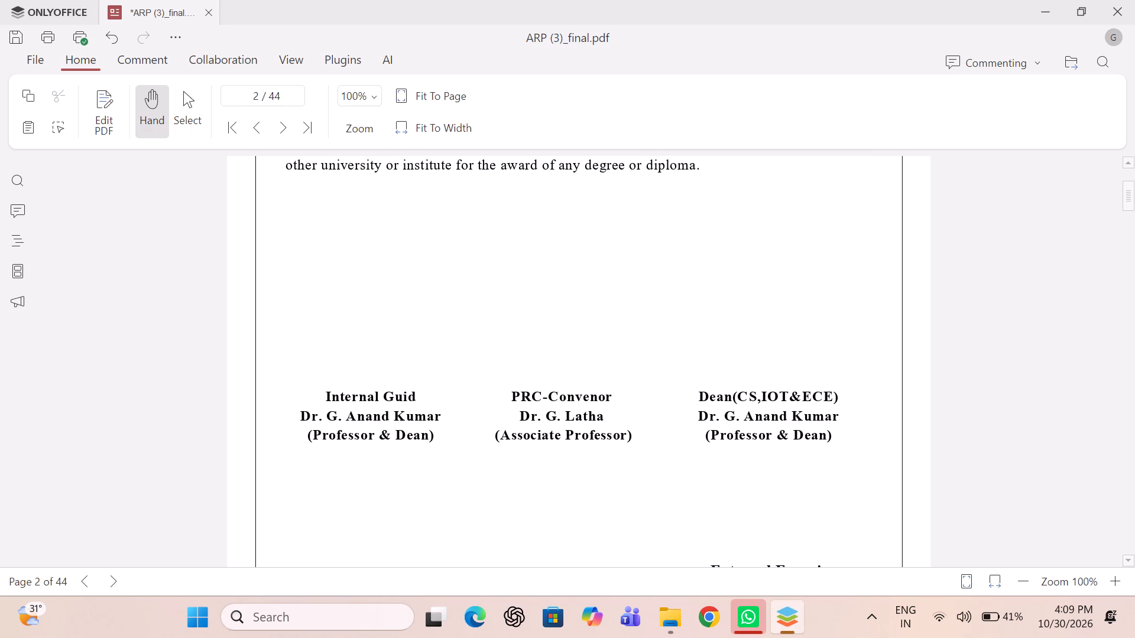
pyautogui.scroll(-1, 596, 366)
pyautogui.scroll(1, 596, 366)
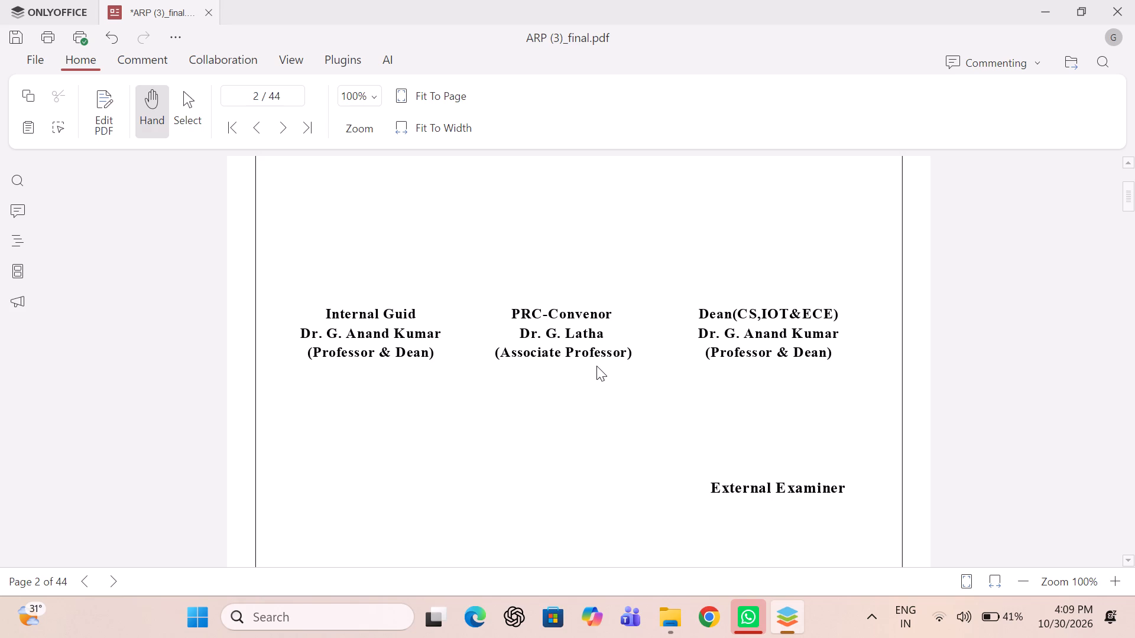
pyautogui.rightClick(403, 318)
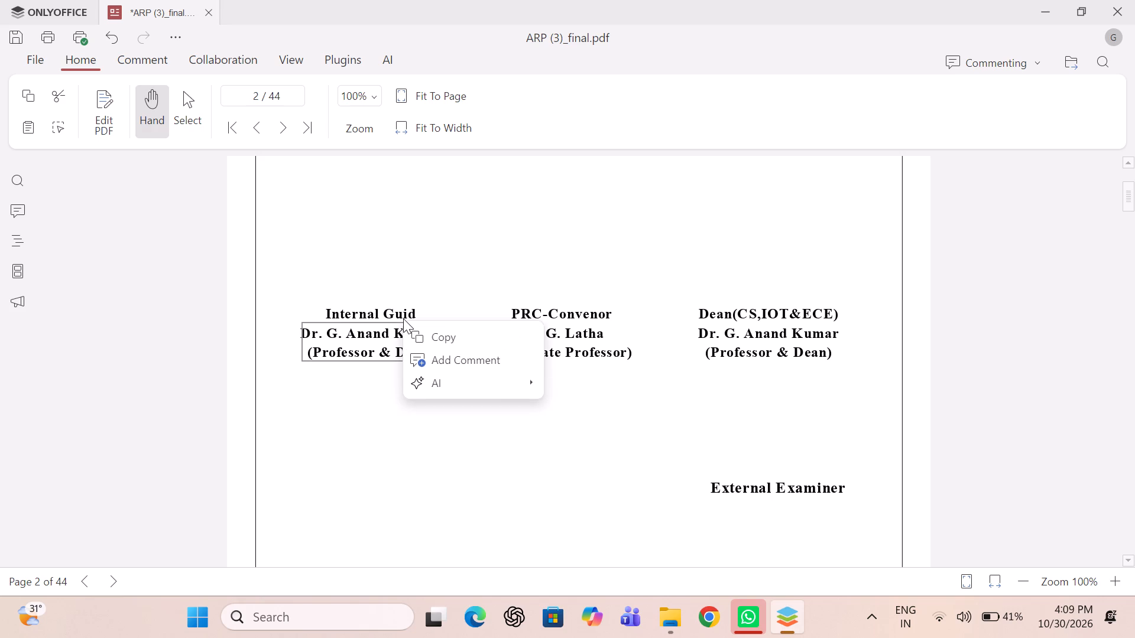
pyautogui.click(108, 121)
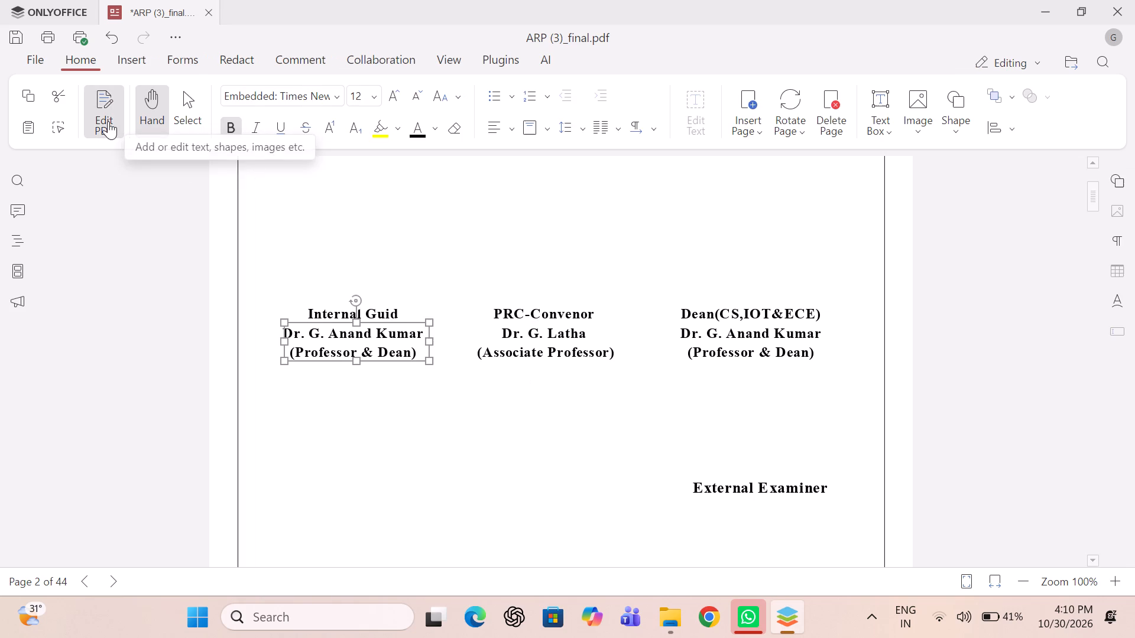
pyautogui.click(294, 294)
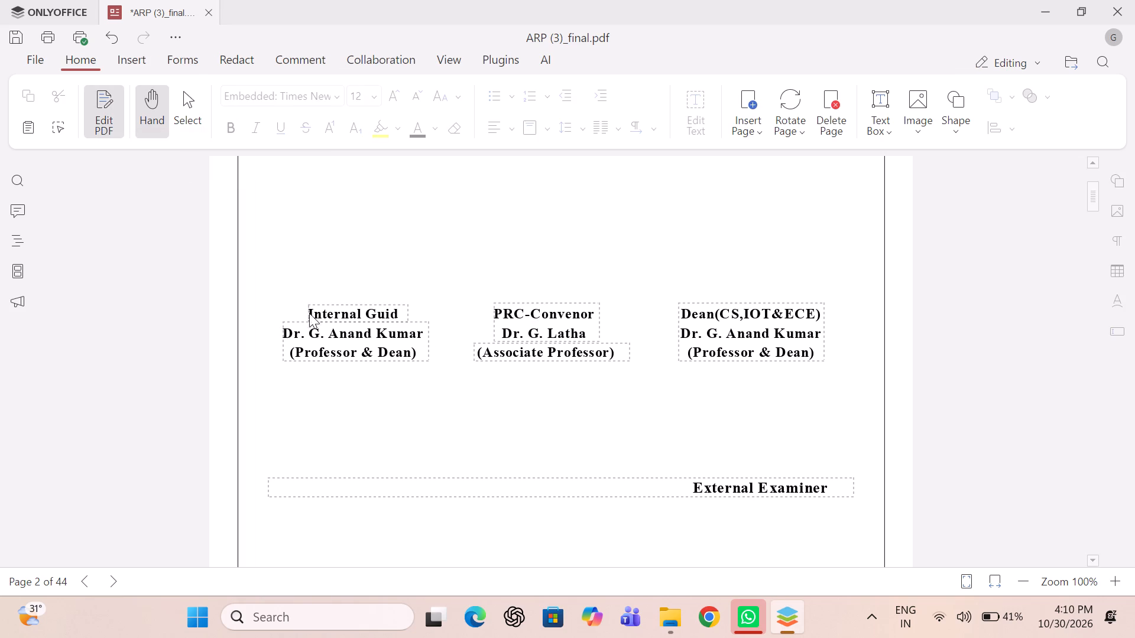
pyautogui.click(310, 314)
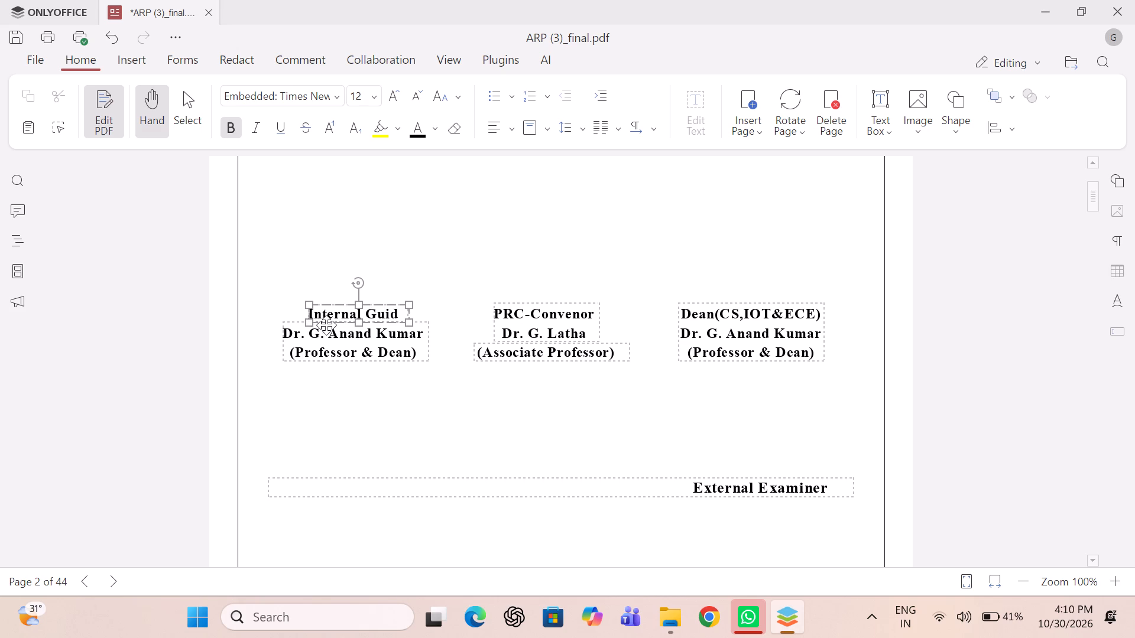
# Save the edited PDF report.
pyautogui.hotkey('ctrl', 's')
pyautogui.moveTo(340, 219); pyautogui.dragTo(103, 100)
pyautogui.click(103, 100)
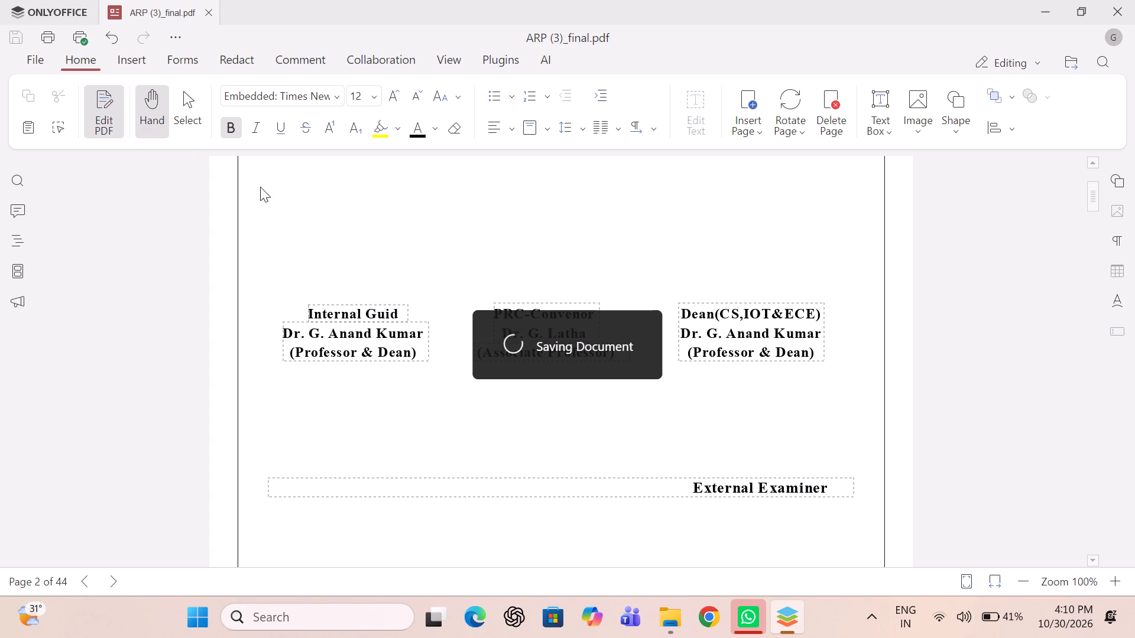
# Close the File Explorer window that shows the Downloads folder.
pyautogui.click(674, 612)
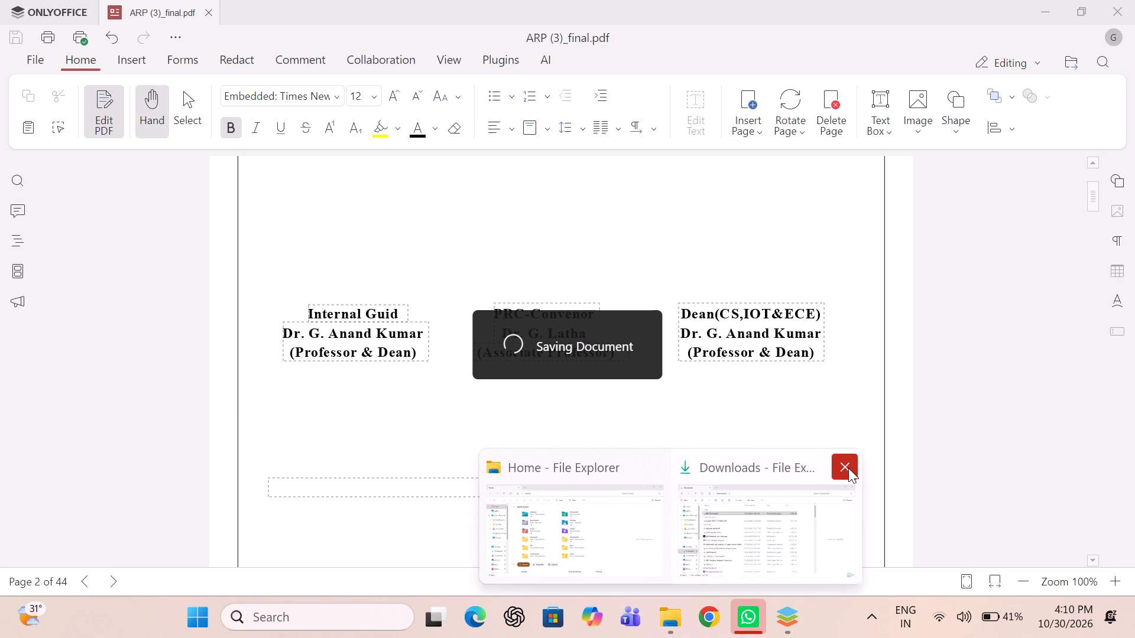
pyautogui.click(848, 468)
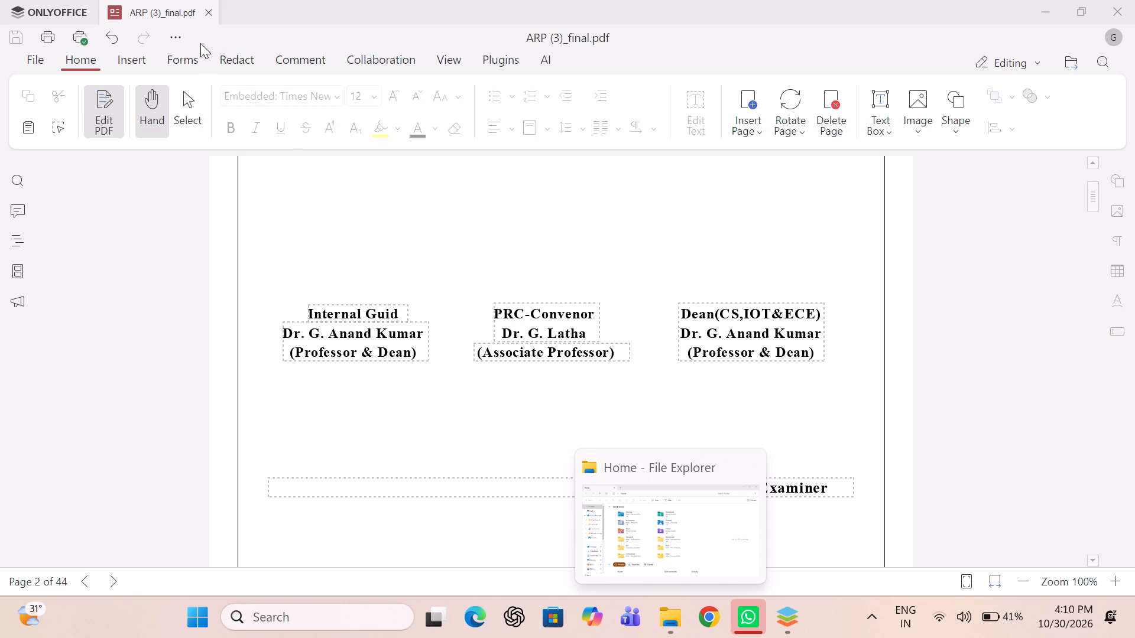
# Close the PDF report and reopen ARP (3)_final.pdf from the Downloads folder in File Explorer.
pyautogui.click(205, 10)
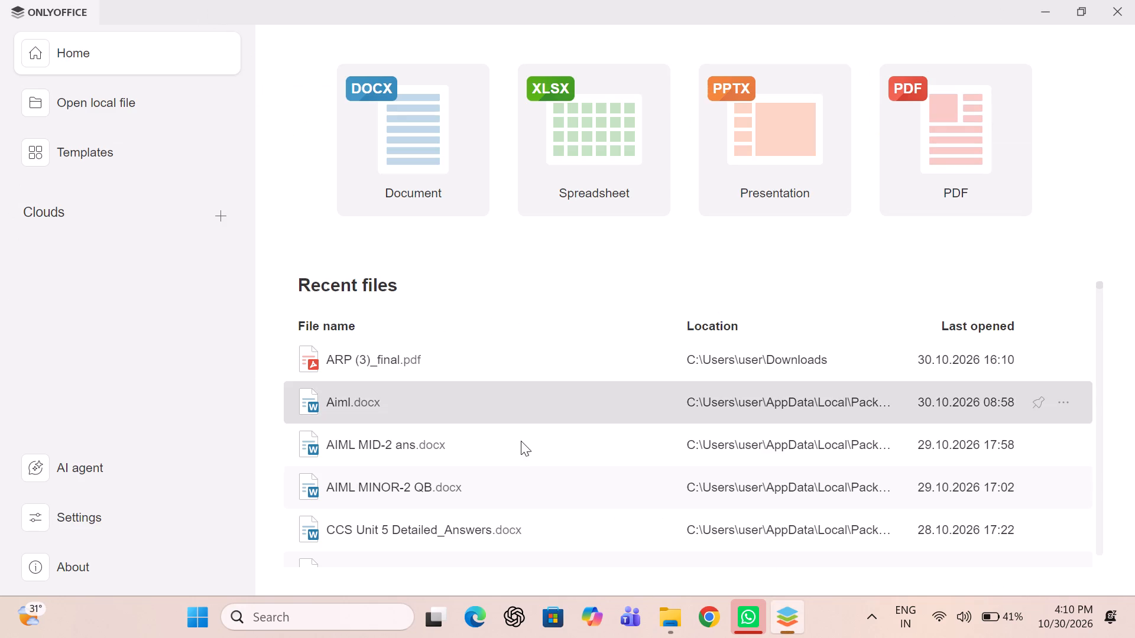
pyautogui.click(677, 616)
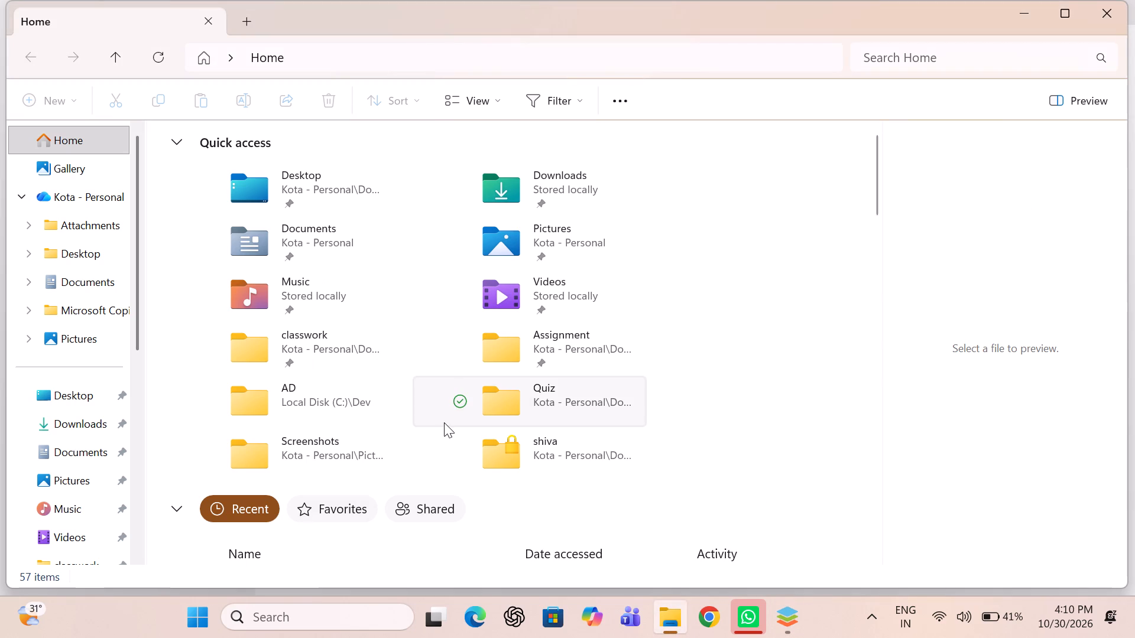
pyautogui.doubleClick(85, 428)
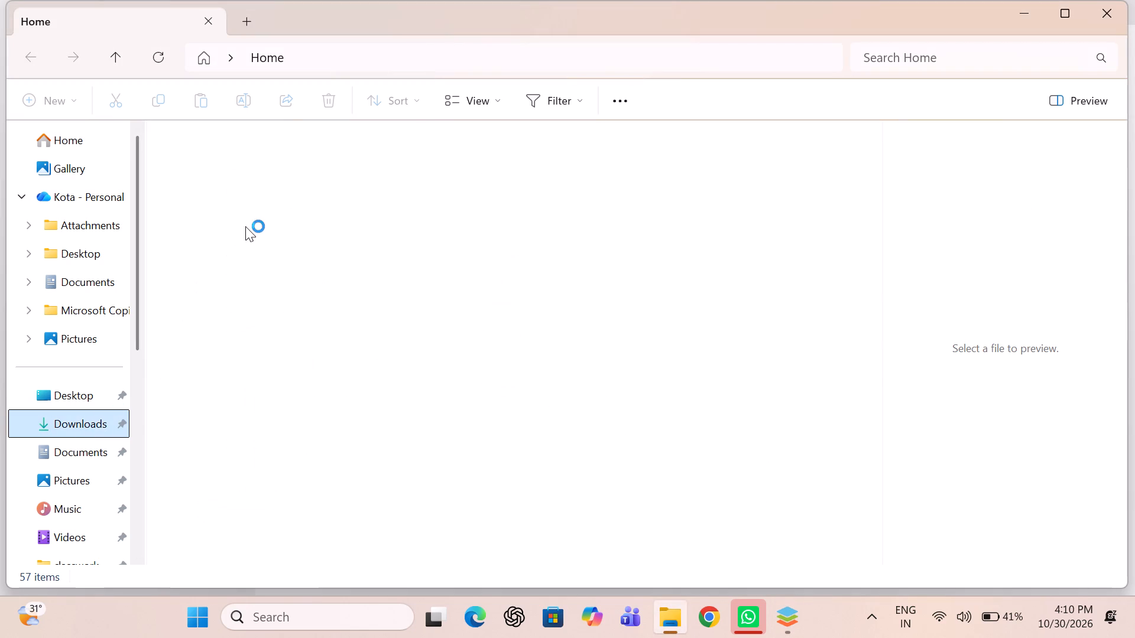
pyautogui.doubleClick(267, 191)
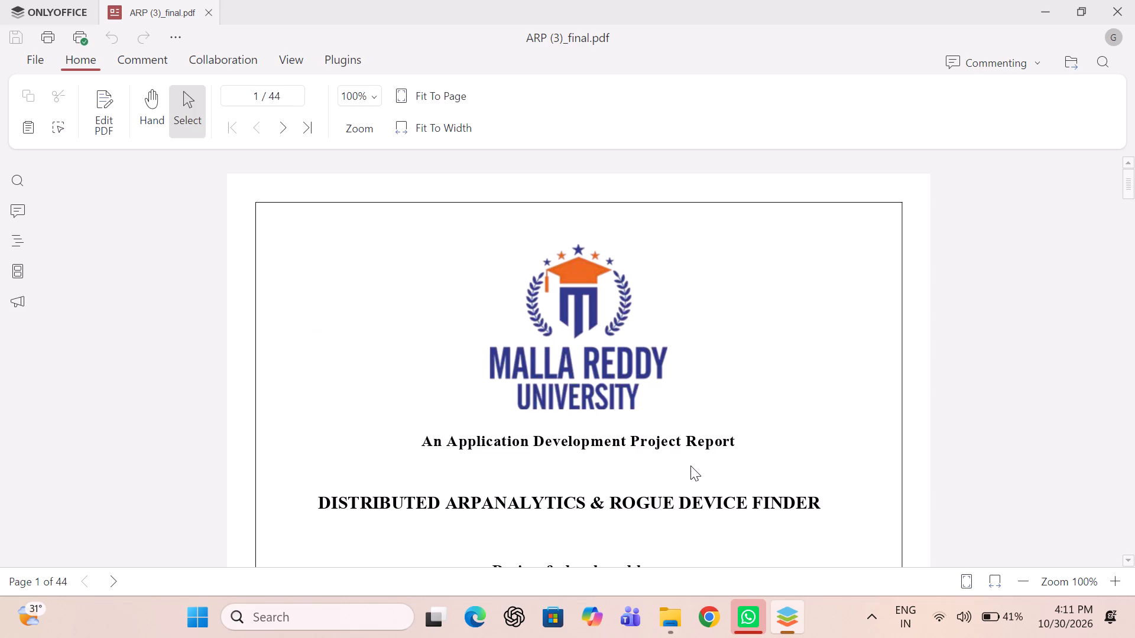
# Examine the reopened cover page from the logo to the student lines, checking the report heading and project title.
pyautogui.scroll(-1, 690, 466)
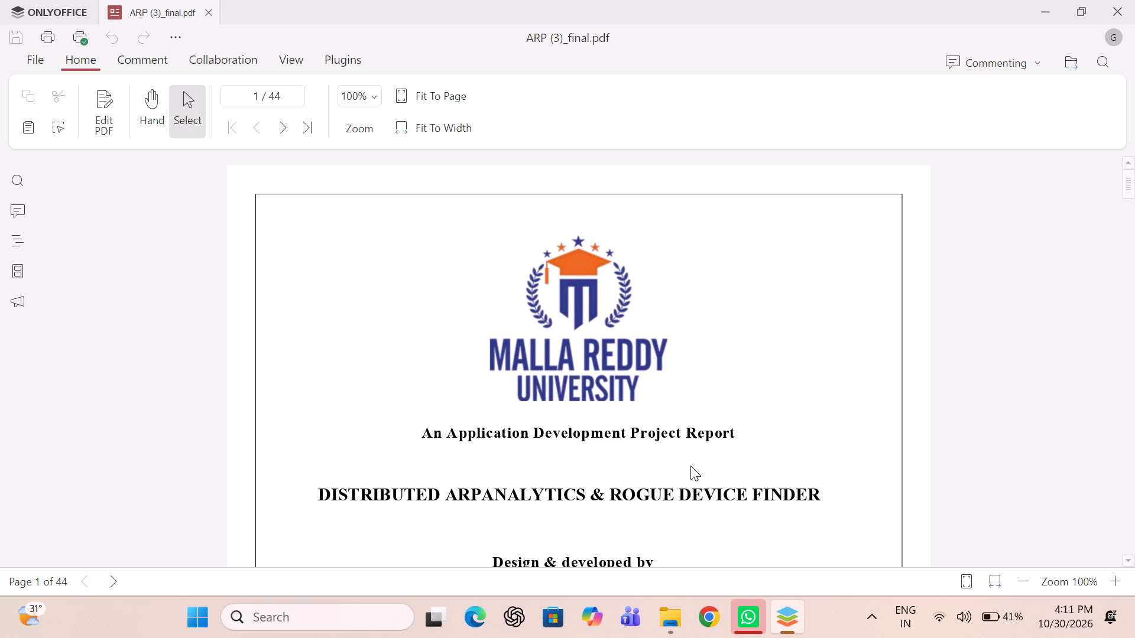
pyautogui.click(621, 431)
pyautogui.doubleClick(621, 431)
pyautogui.scroll(-2, 621, 431)
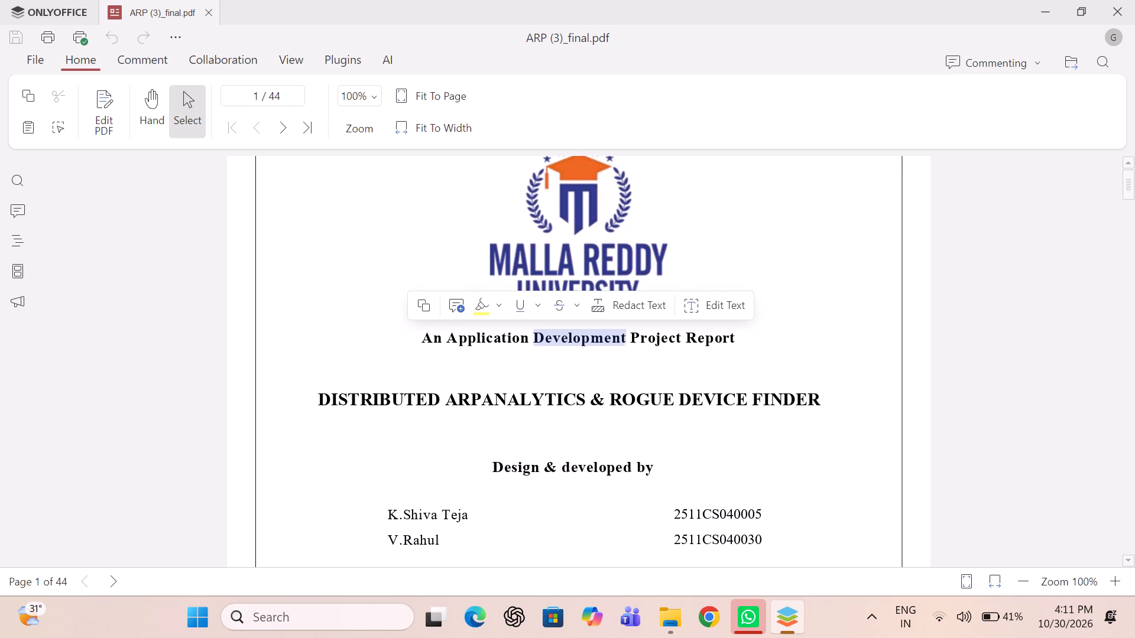
pyautogui.click(621, 431)
pyautogui.scroll(-1, 621, 431)
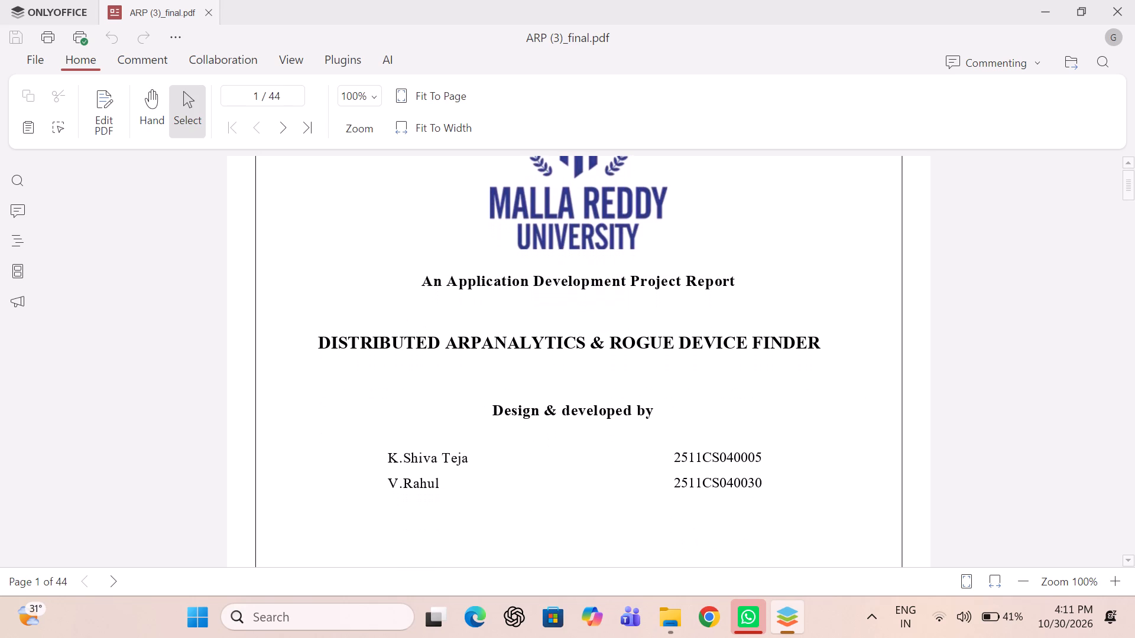
pyautogui.doubleClick(550, 347)
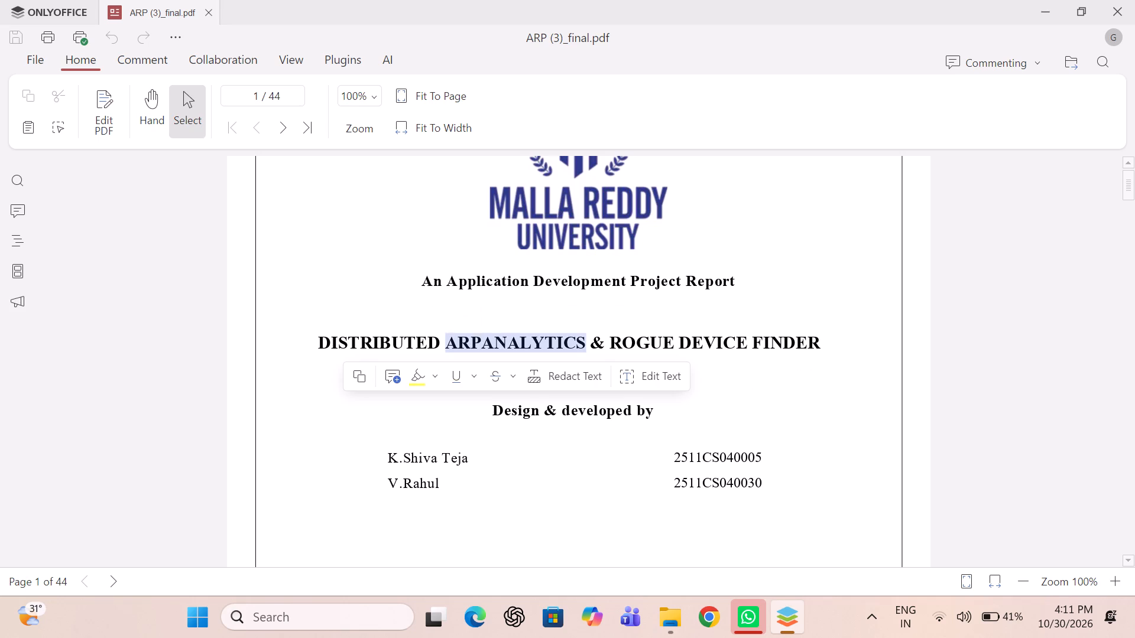
pyautogui.click(582, 287)
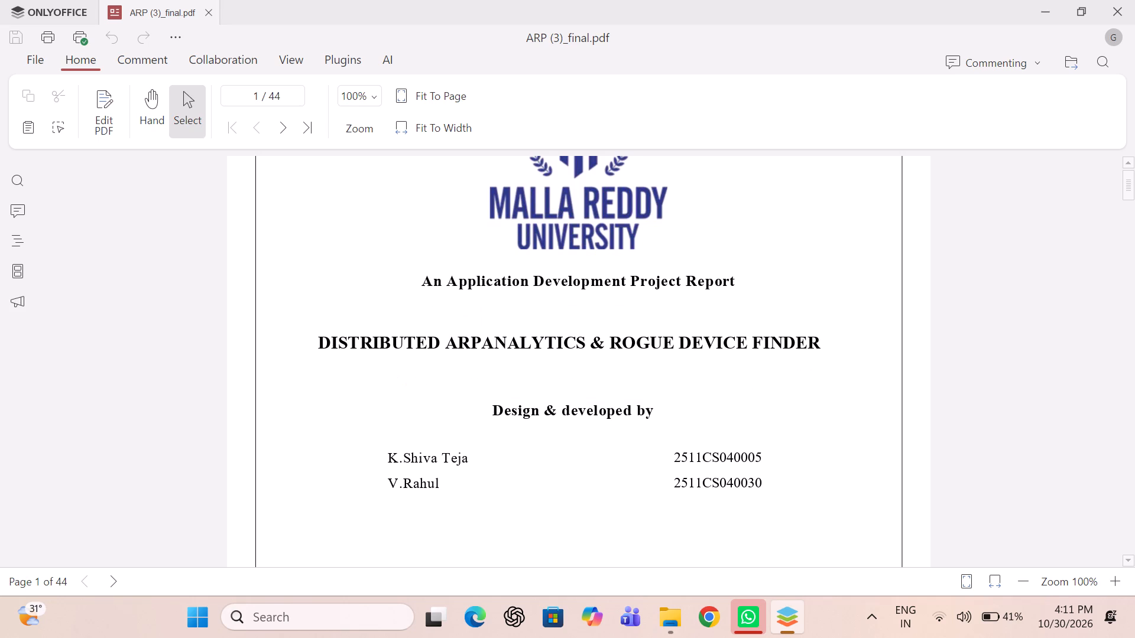
pyautogui.scroll(1, 582, 287)
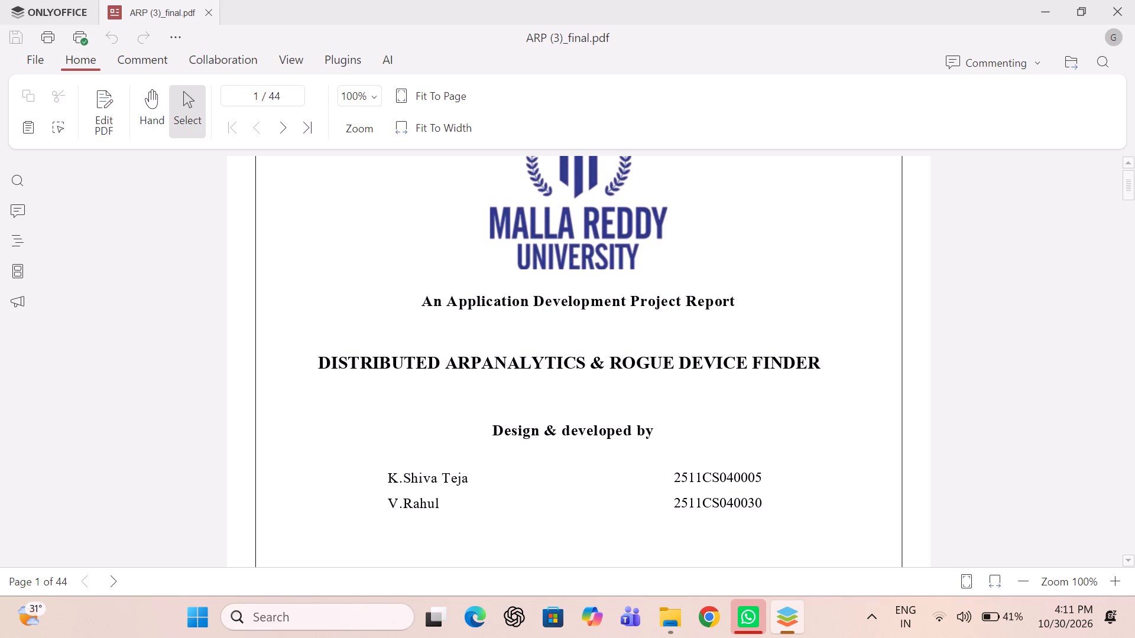
# Examine the cover page from the university logo and project title down to the department lines and date.
pyautogui.scroll(1, 589, 331)
pyautogui.scroll(-4, 589, 331)
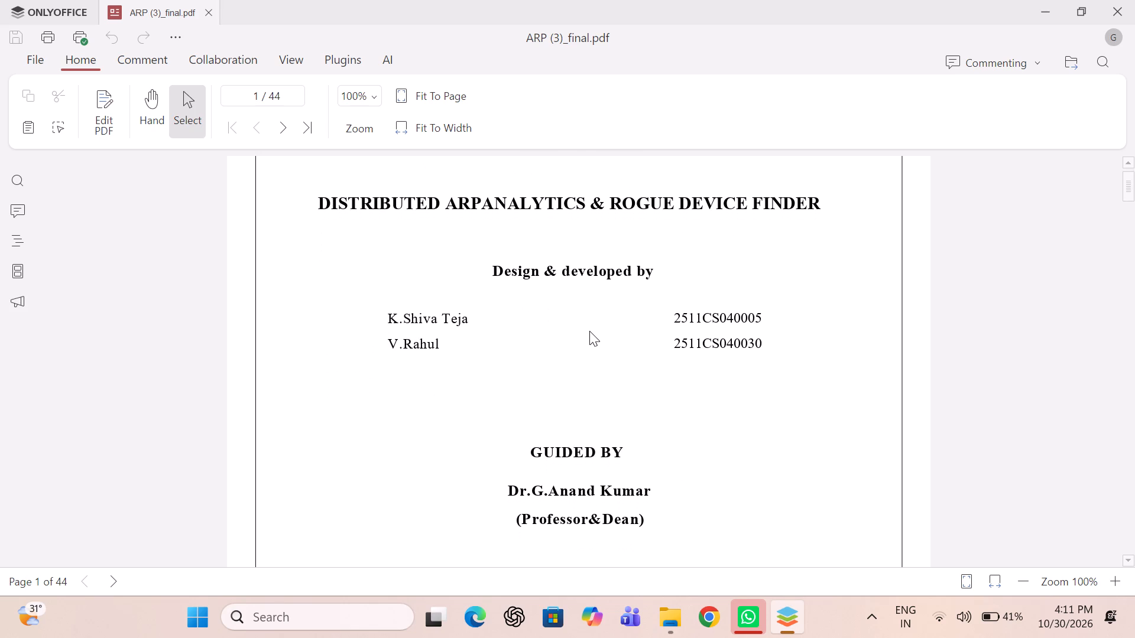
pyautogui.scroll(3, 589, 331)
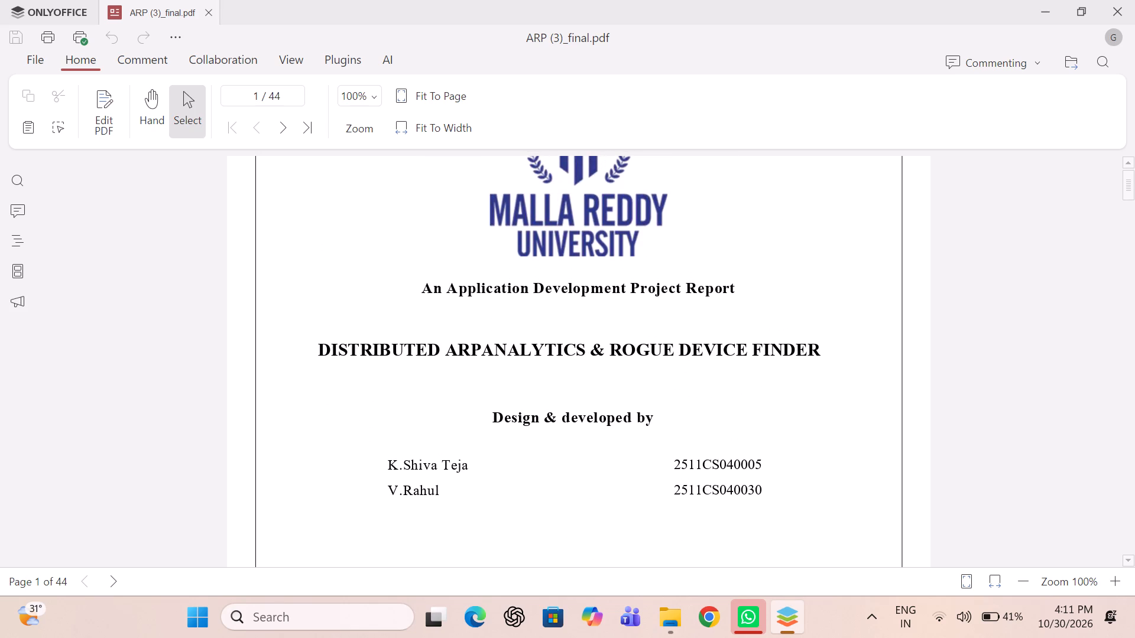
pyautogui.doubleClick(634, 289)
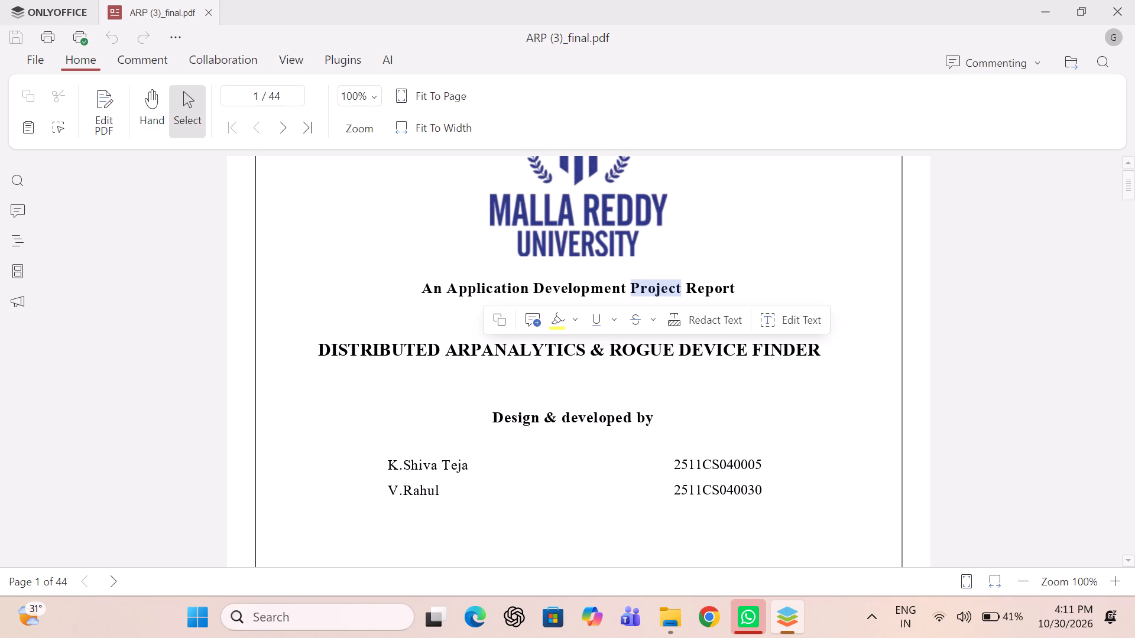
pyautogui.click(647, 413)
pyautogui.scroll(-4, 647, 413)
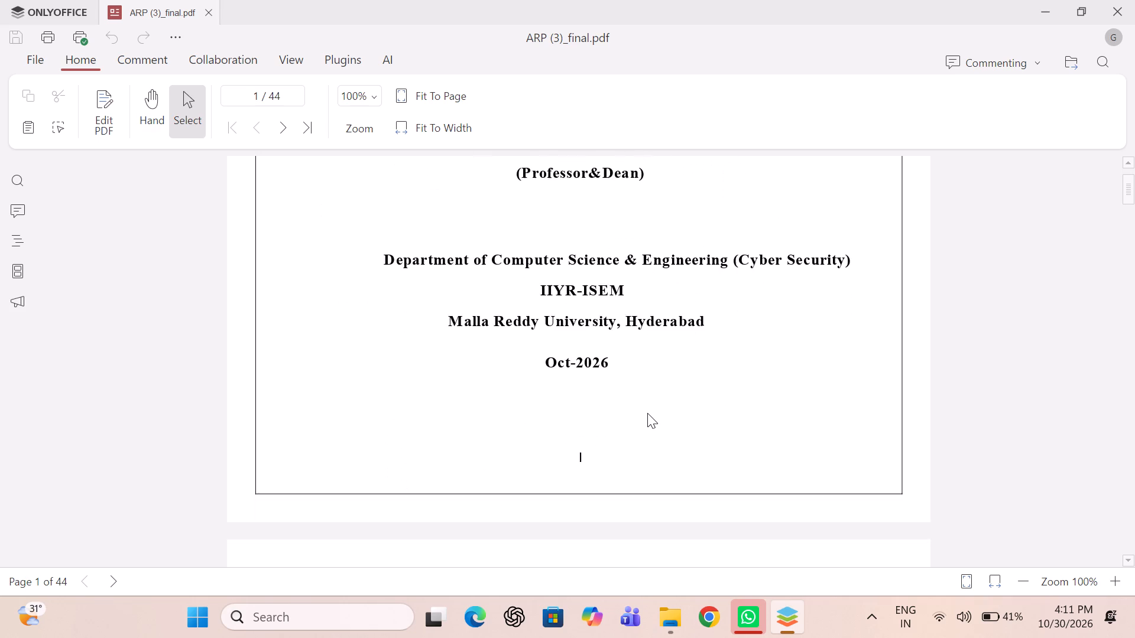
pyautogui.scroll(4, 647, 413)
# Check the certificate page, including the signatory blocks, the External Examiner line and the page number.
pyautogui.scroll(-5, 647, 413)
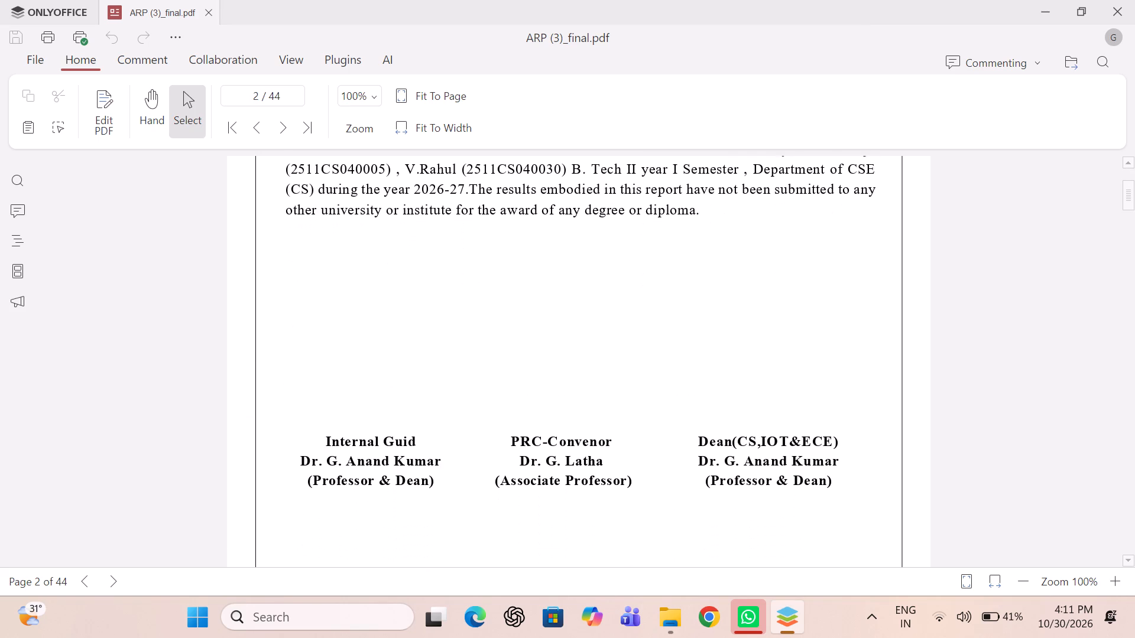
pyautogui.scroll(-1, 647, 413)
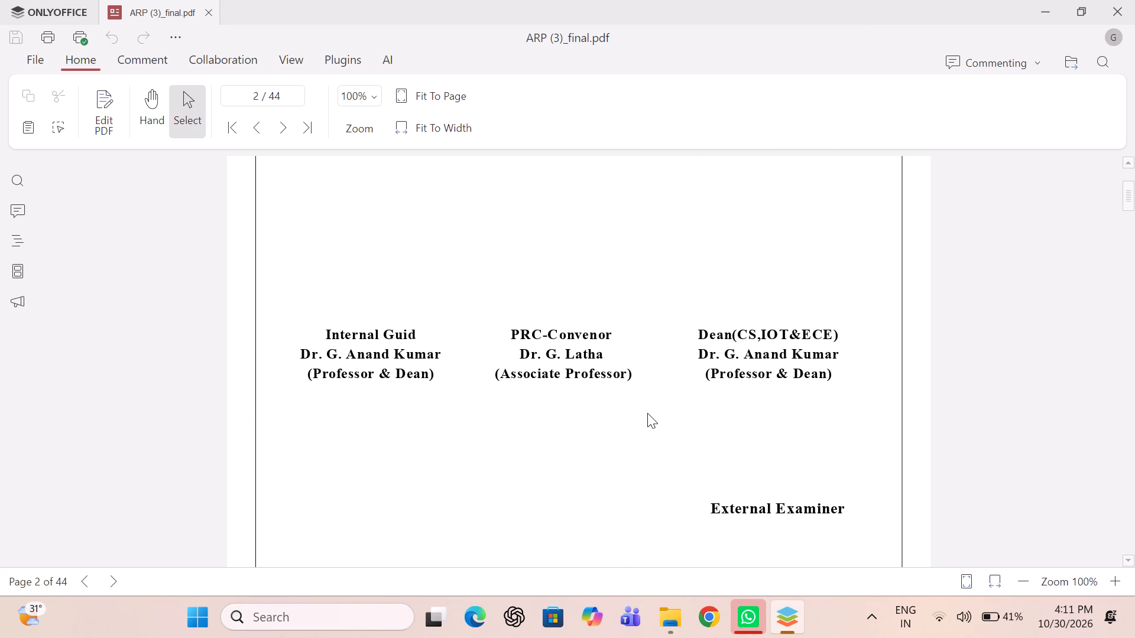
pyautogui.scroll(2, 647, 413)
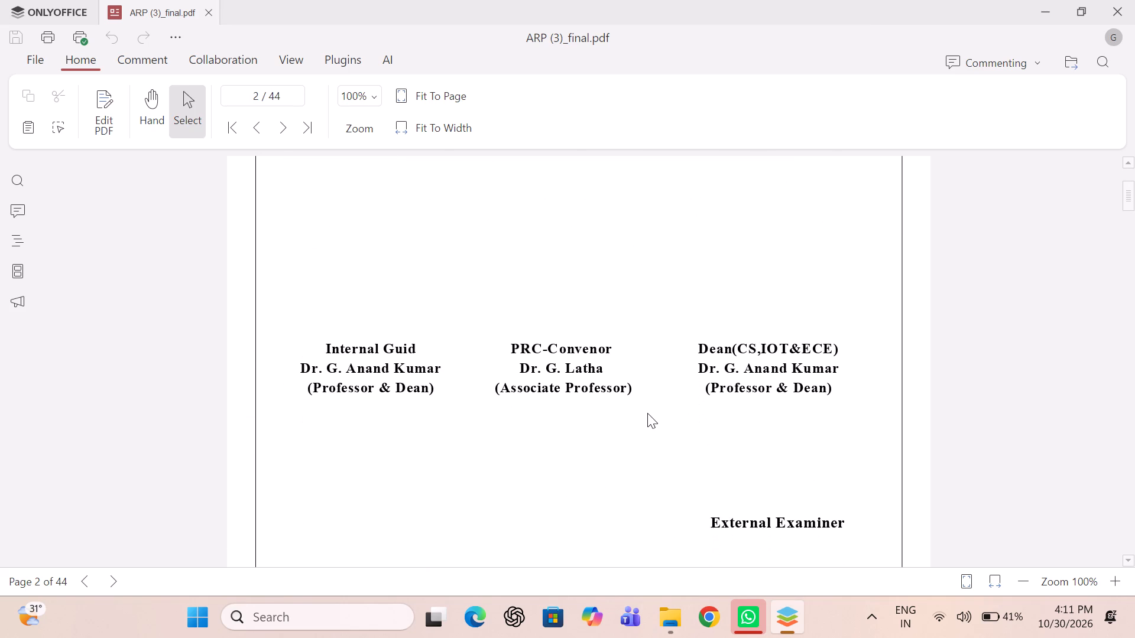
pyautogui.scroll(1, 647, 413)
pyautogui.scroll(-2, 647, 413)
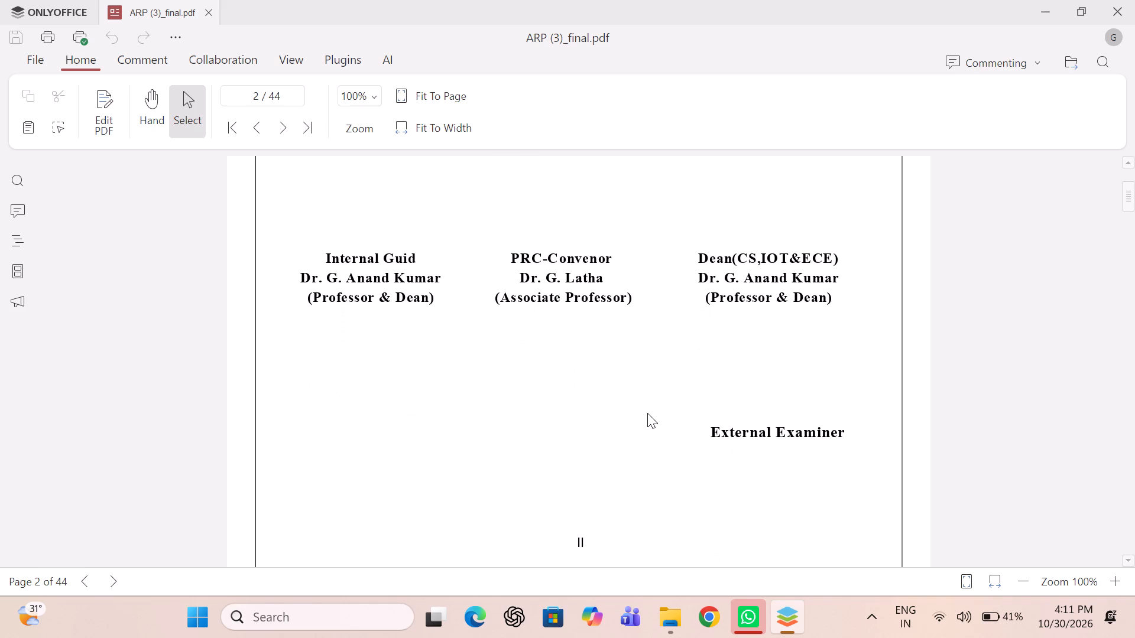
pyautogui.scroll(-3, 647, 413)
pyautogui.scroll(2, 647, 413)
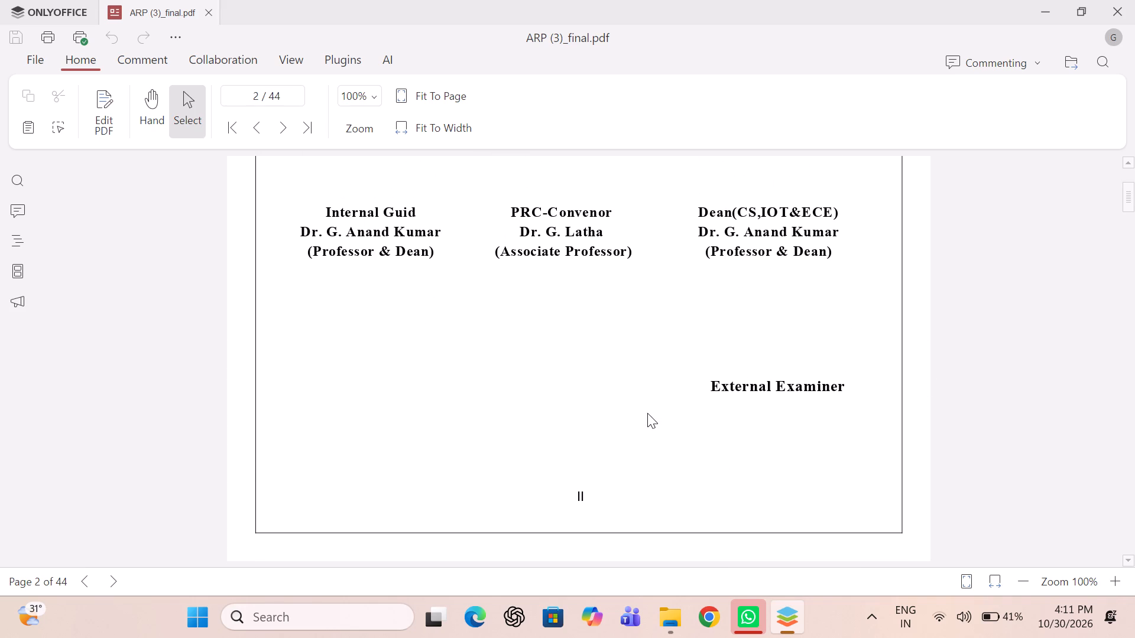
pyautogui.scroll(-2, 647, 413)
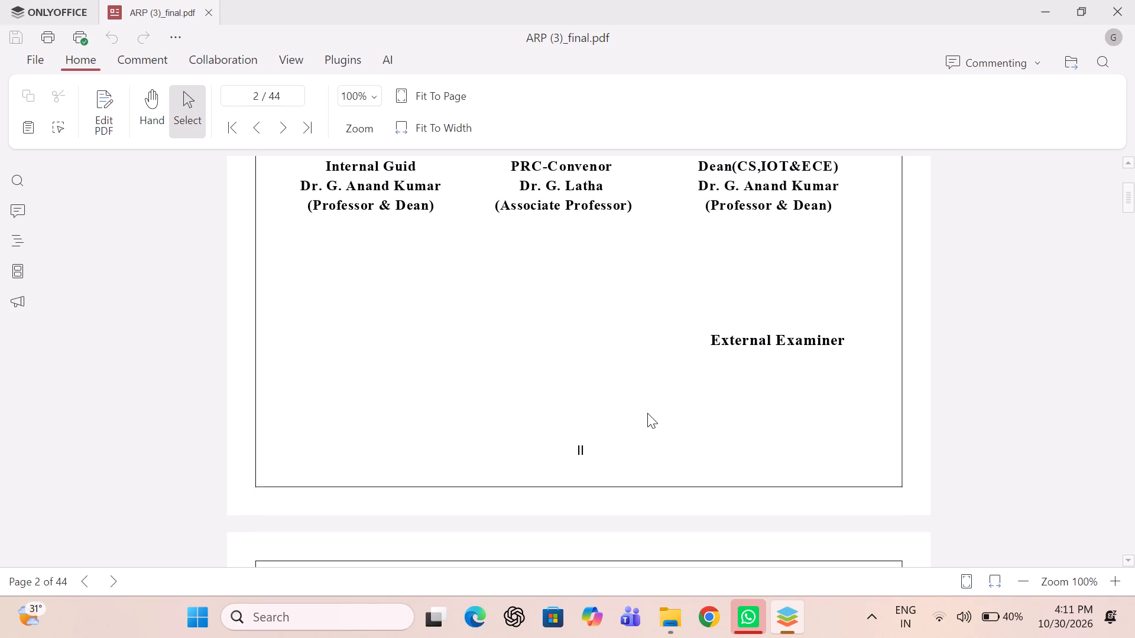
# Read through the declaration page with its student lines and the acknowledgement paragraphs on page 4.
pyautogui.scroll(-2, 647, 413)
pyautogui.scroll(2, 647, 413)
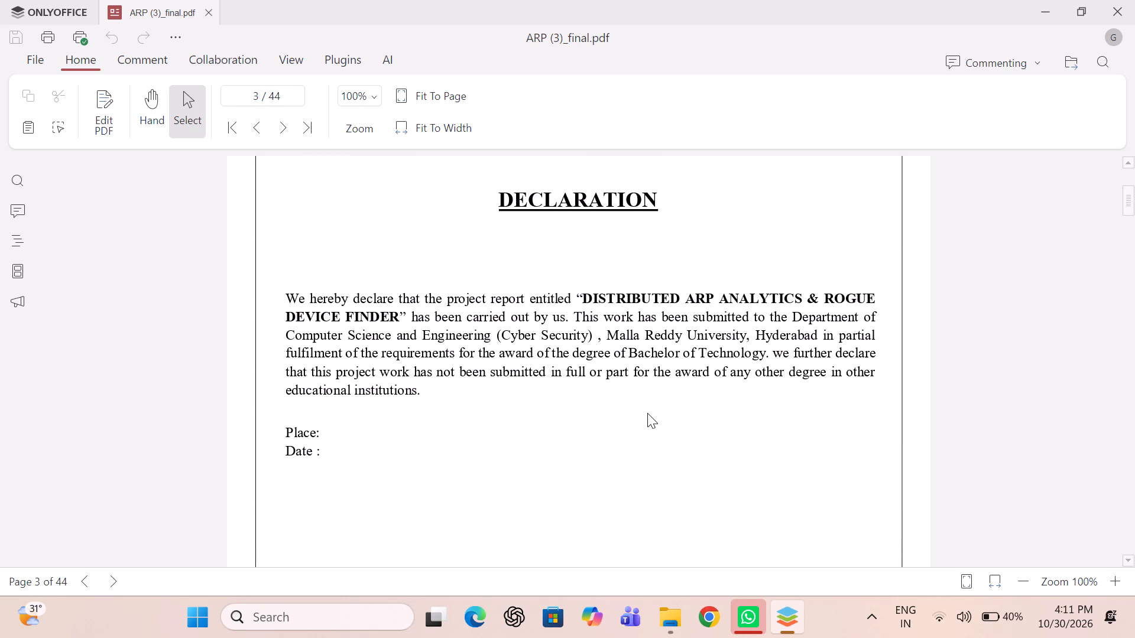
pyautogui.scroll(3, 647, 413)
pyautogui.scroll(-1, 647, 413)
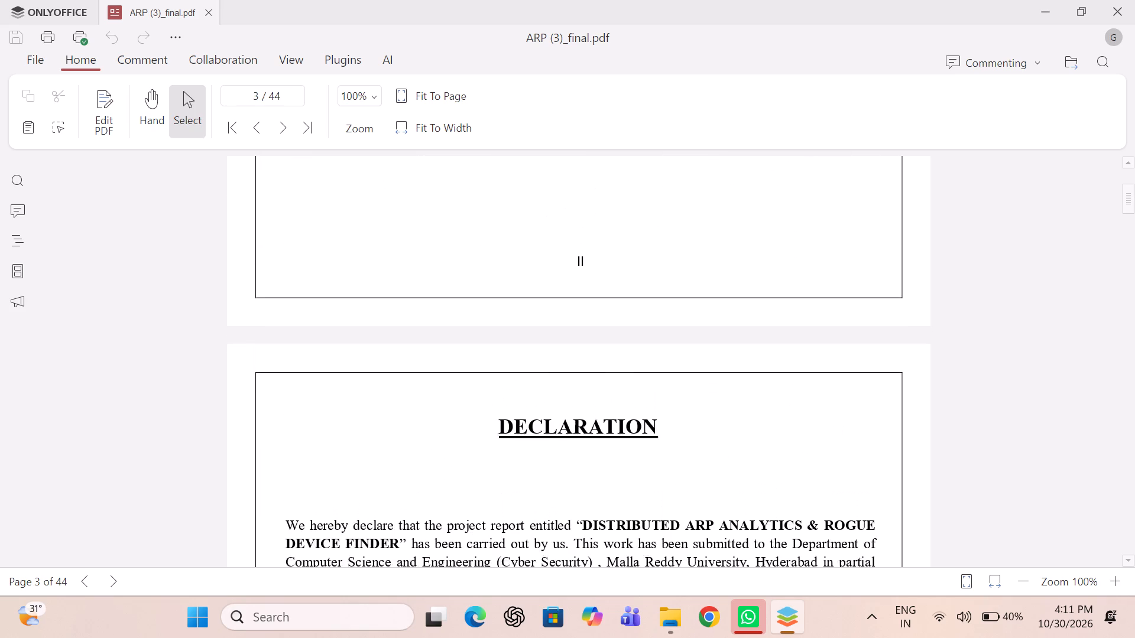
pyautogui.scroll(-4, 647, 413)
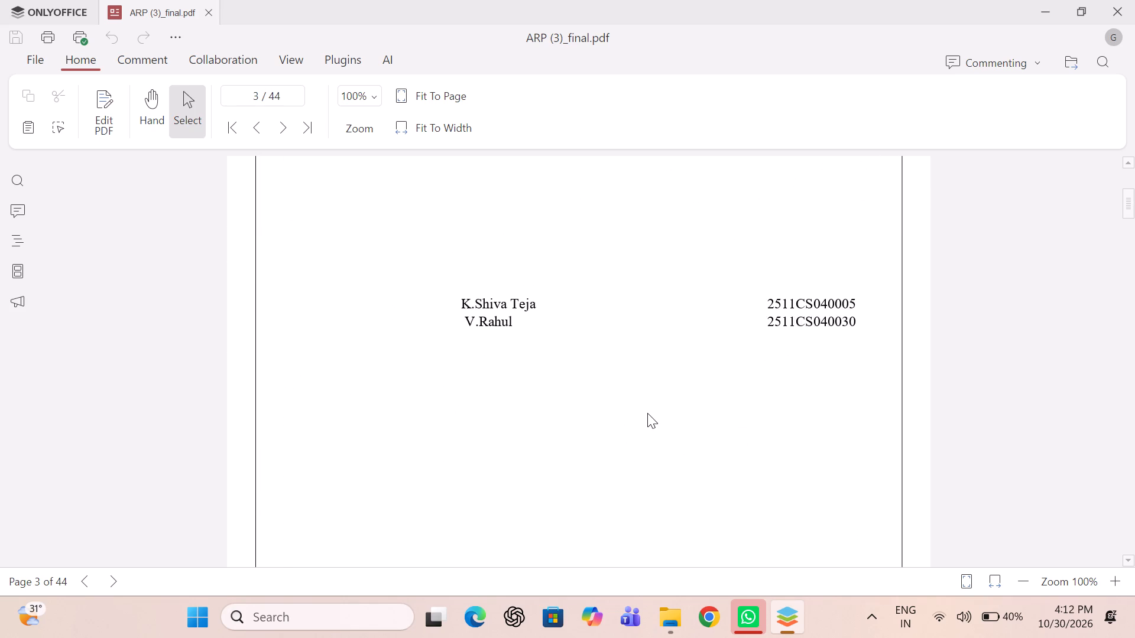
pyautogui.scroll(-4, 647, 413)
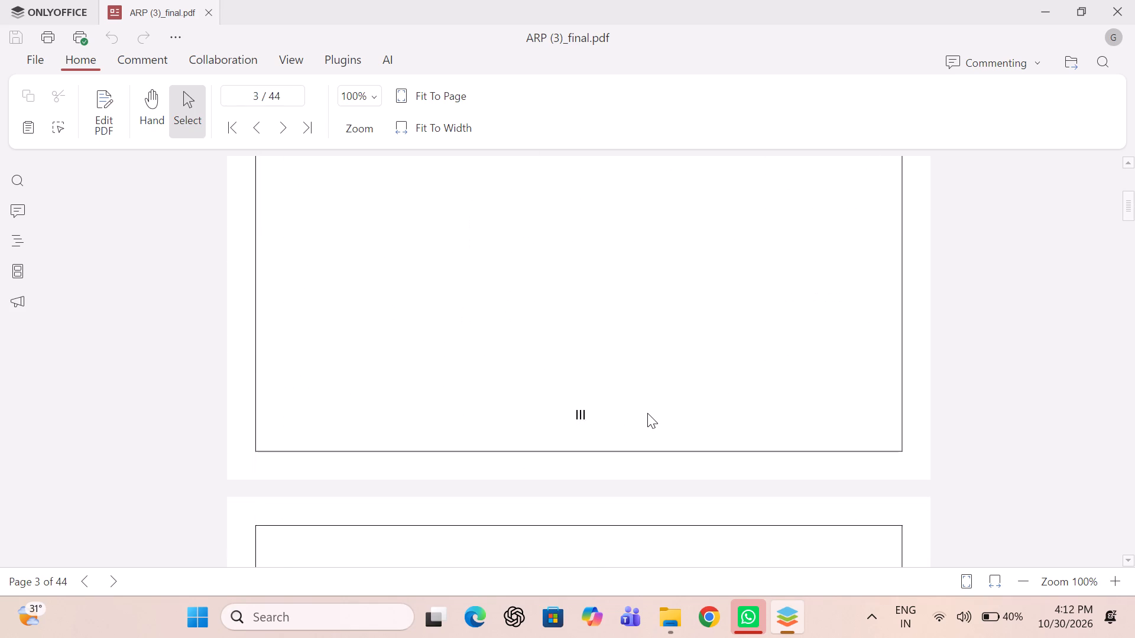
pyautogui.scroll(-3, 647, 413)
pyautogui.scroll(4, 647, 413)
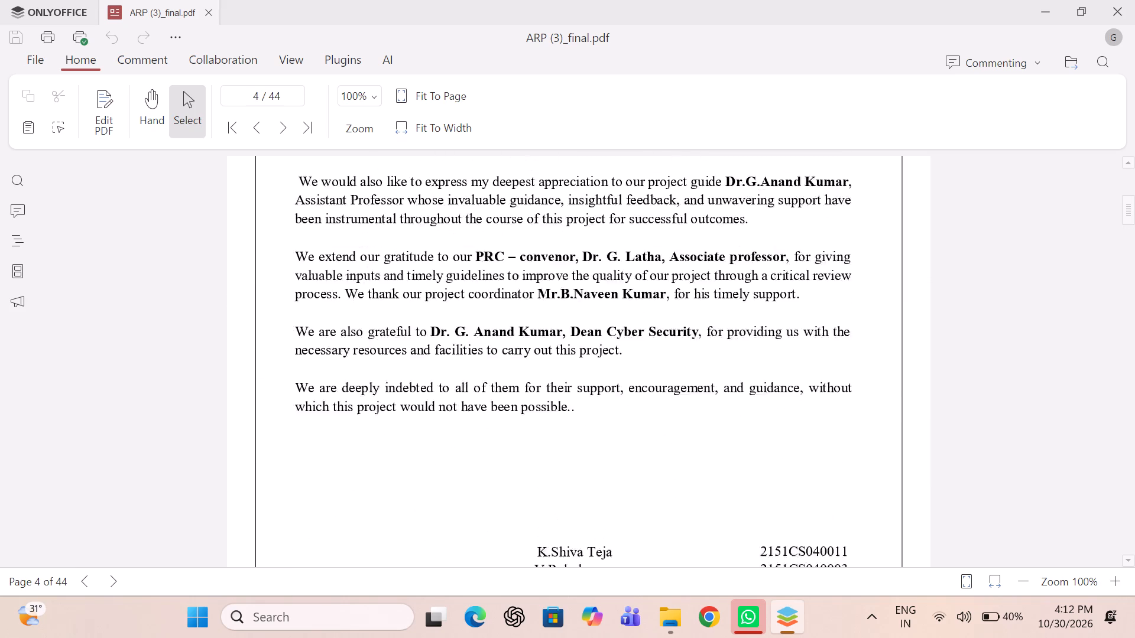
pyautogui.scroll(2, 647, 413)
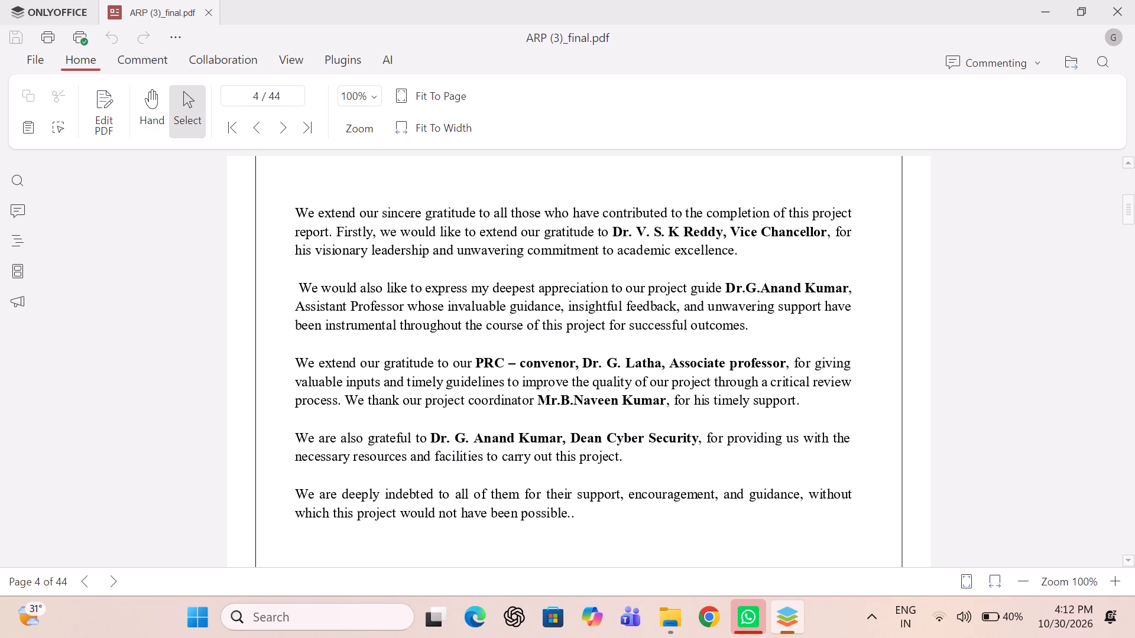
# Switch the PDF to text editing and delete "Assistant" before "Professor" in the project guide paragraph of the acknowledgement.
pyautogui.click(151, 123)
pyautogui.moveTo(207, 106); pyautogui.dragTo(186, 112)
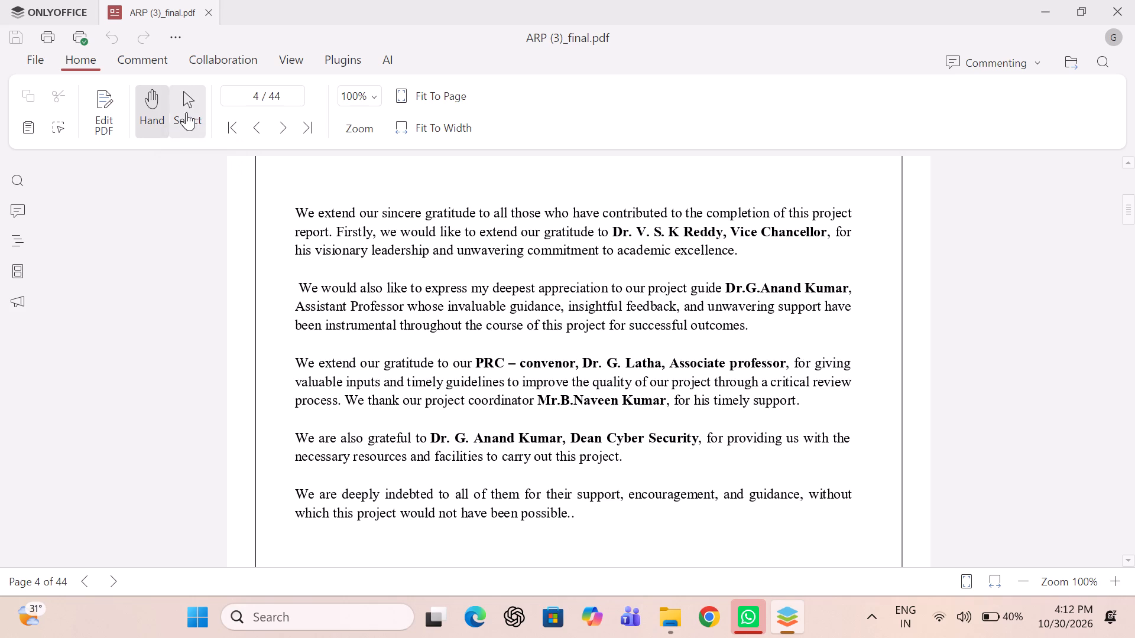
pyautogui.moveTo(186, 112); pyautogui.dragTo(184, 115)
pyautogui.click(184, 115)
pyautogui.click(104, 112)
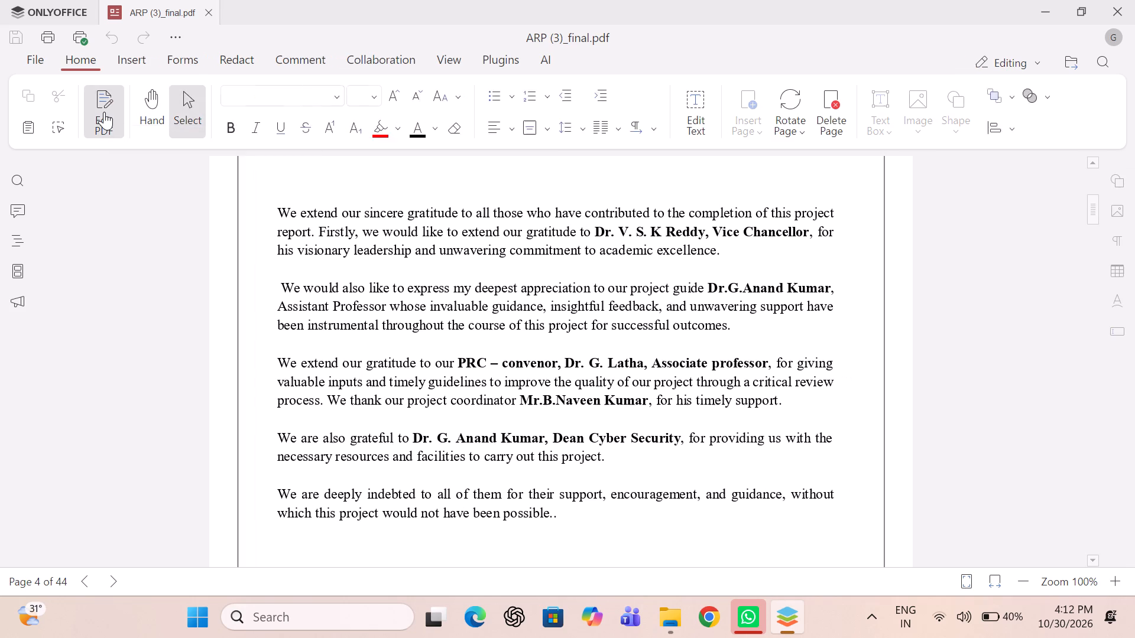
pyautogui.click(494, 278)
pyautogui.doubleClick(349, 310)
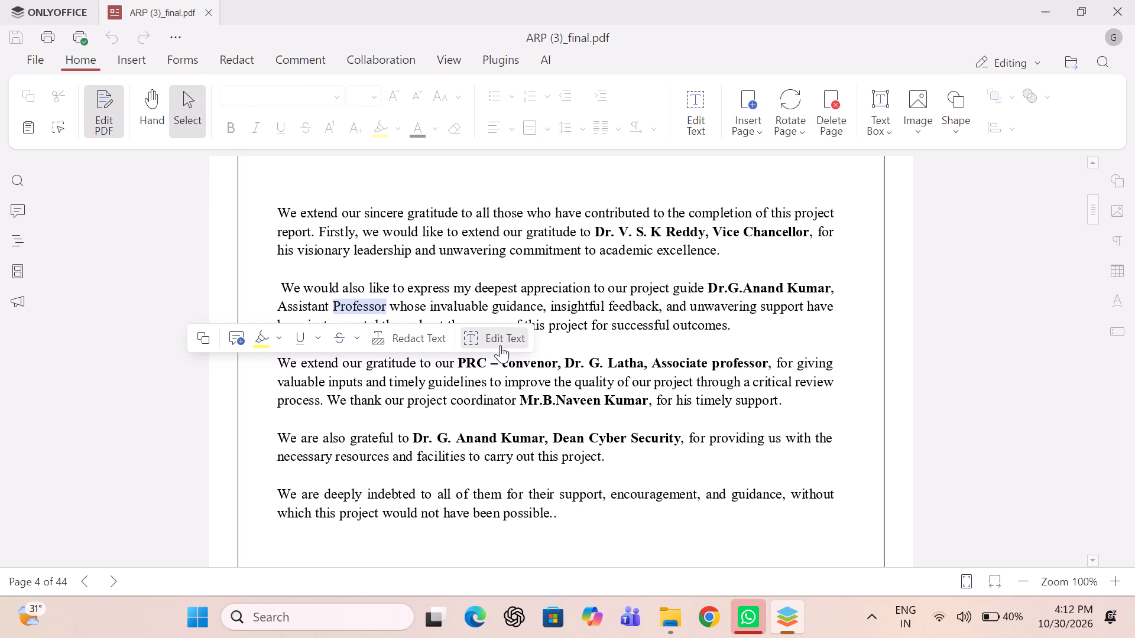
pyautogui.click(499, 345)
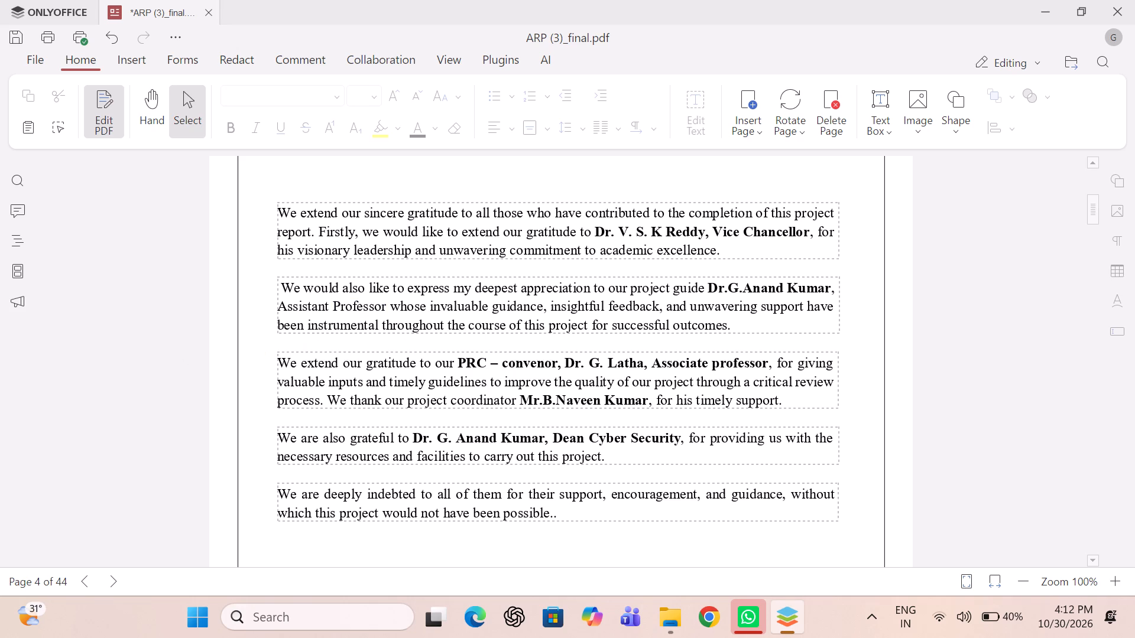
pyautogui.click(327, 304)
pyautogui.press('BackSpace')
pyautogui.press('BackSpace')
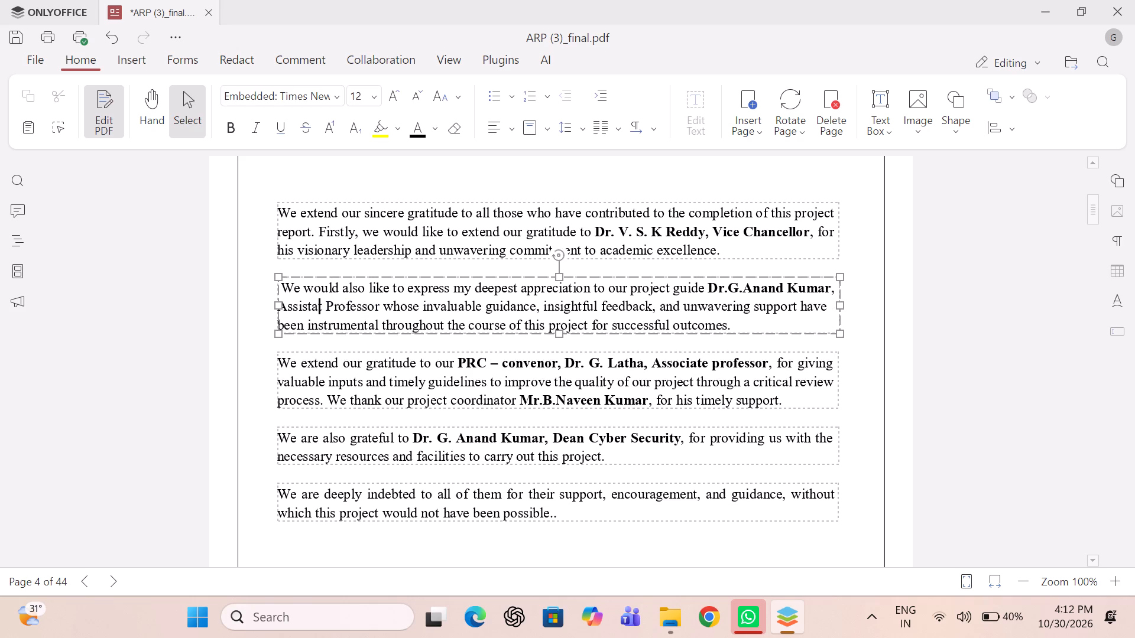
pyautogui.press('BackSpace')
pyautogui.press('BackSpace')
pyautogui.press('BackSpace')
pyautogui.press('BackSpace')
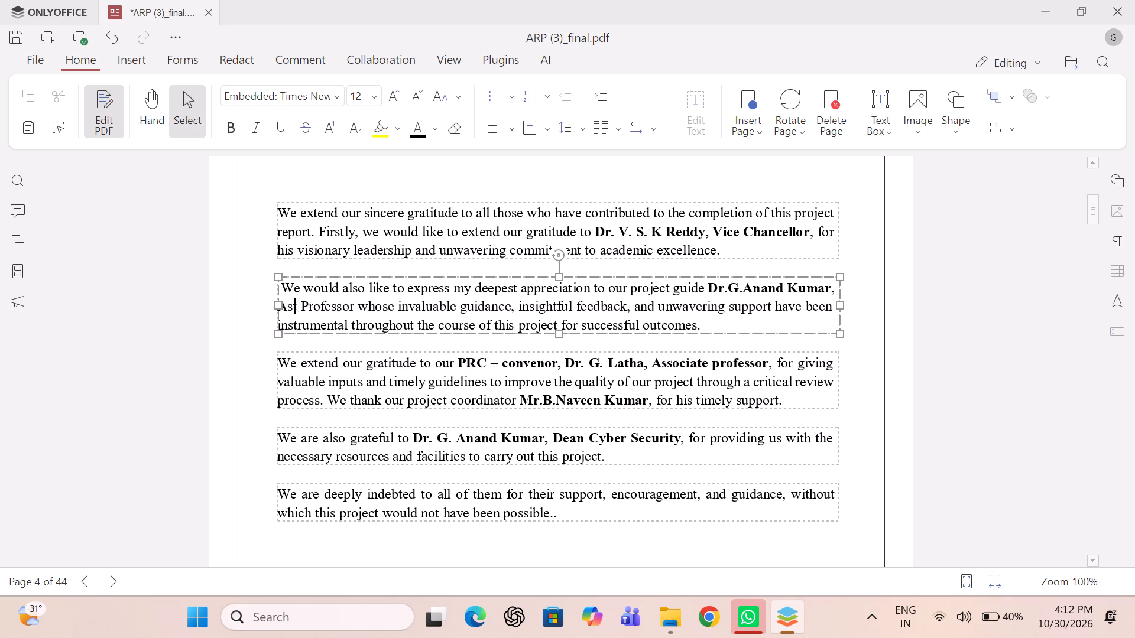
pyautogui.press('BackSpace')
pyautogui.press('BackSpace')
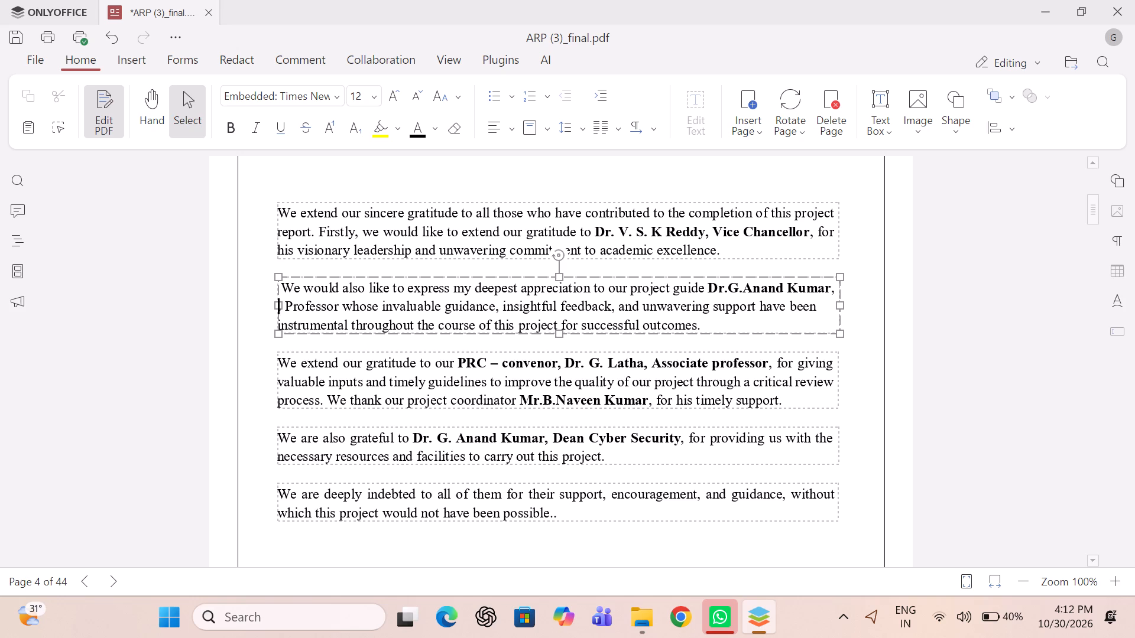
# Insert "& Dean" after "Professor" in the project guide paragraph.
pyautogui.click(339, 304)
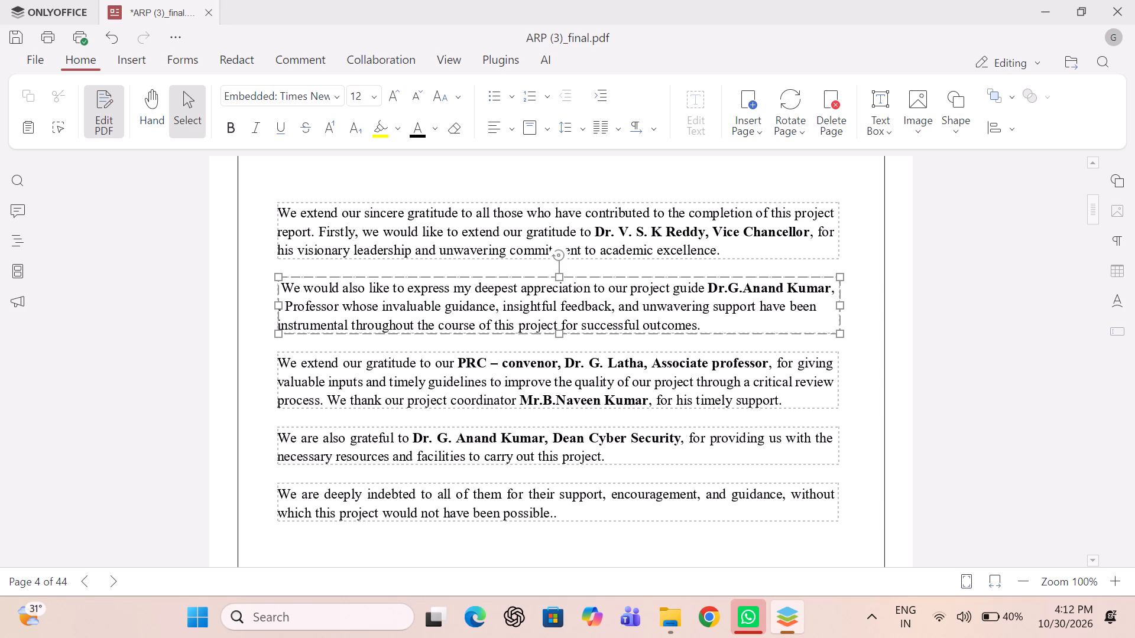
pyautogui.press('space')
pyautogui.write('&')
pyautogui.press('space')
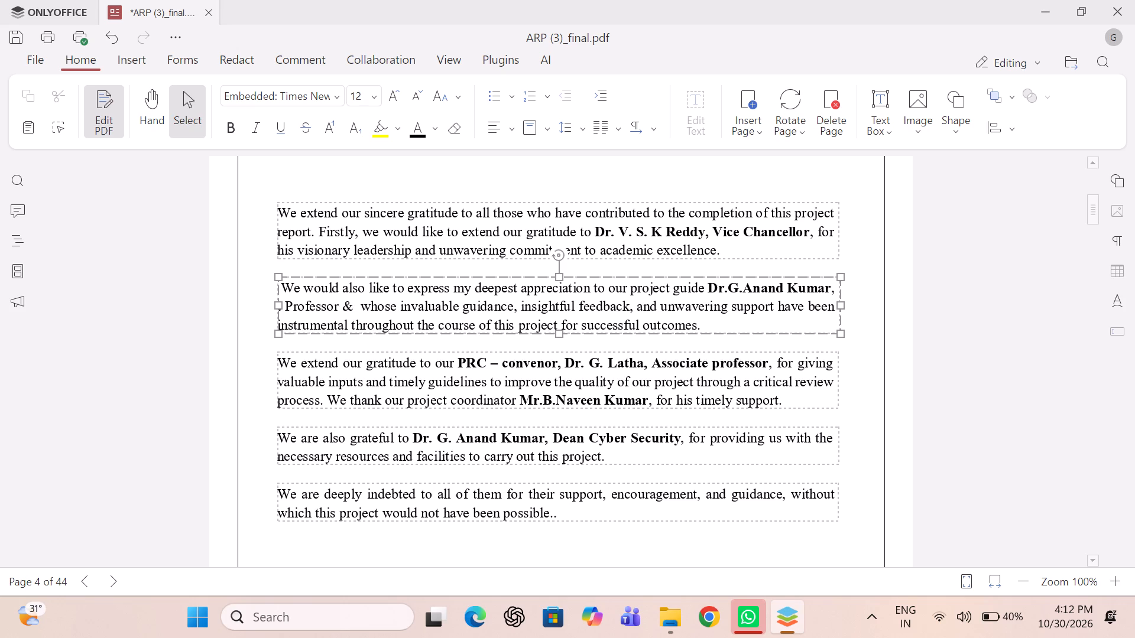
pyautogui.write('Dean')
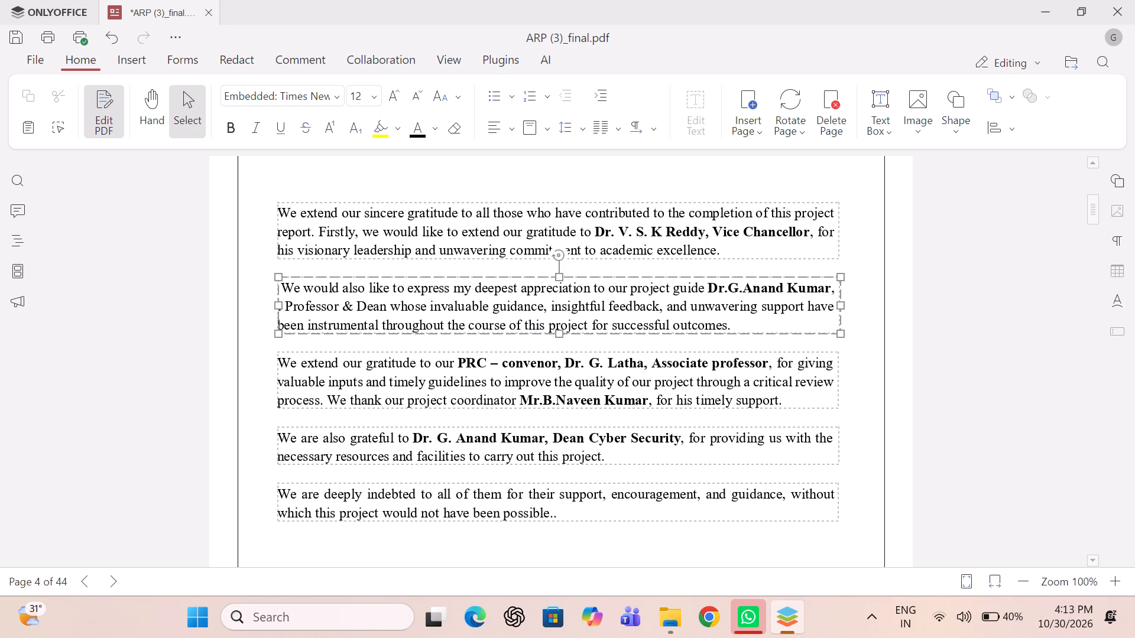
# Make "Professor & Dean" bold in the project guide paragraph.
pyautogui.moveTo(386, 305); pyautogui.dragTo(283, 301)
pyautogui.click(226, 122)
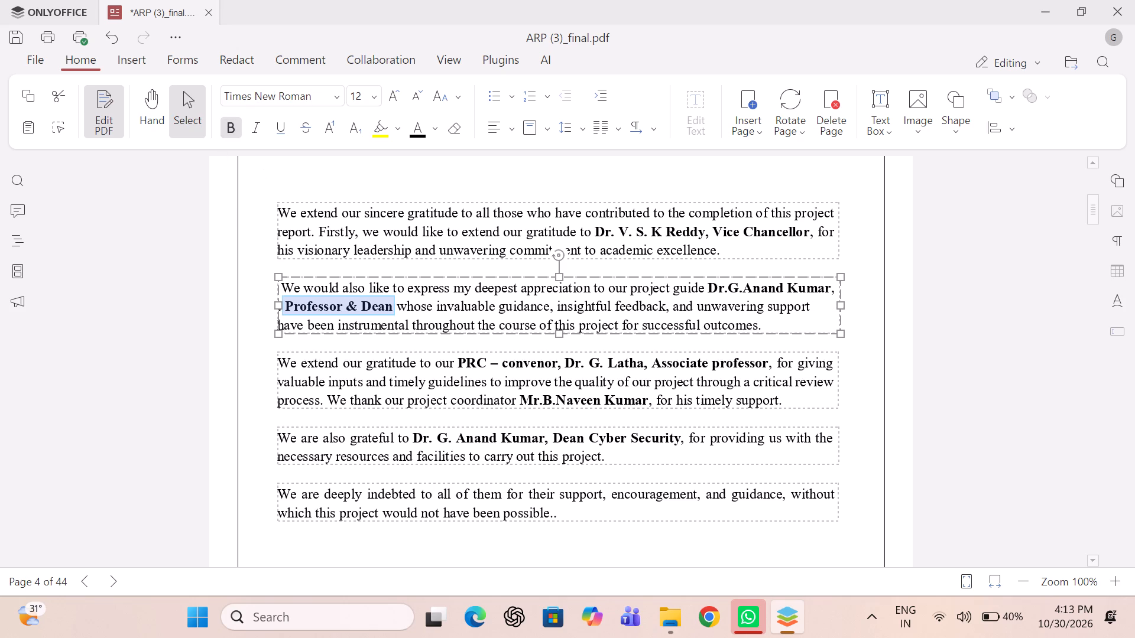
pyautogui.click(485, 324)
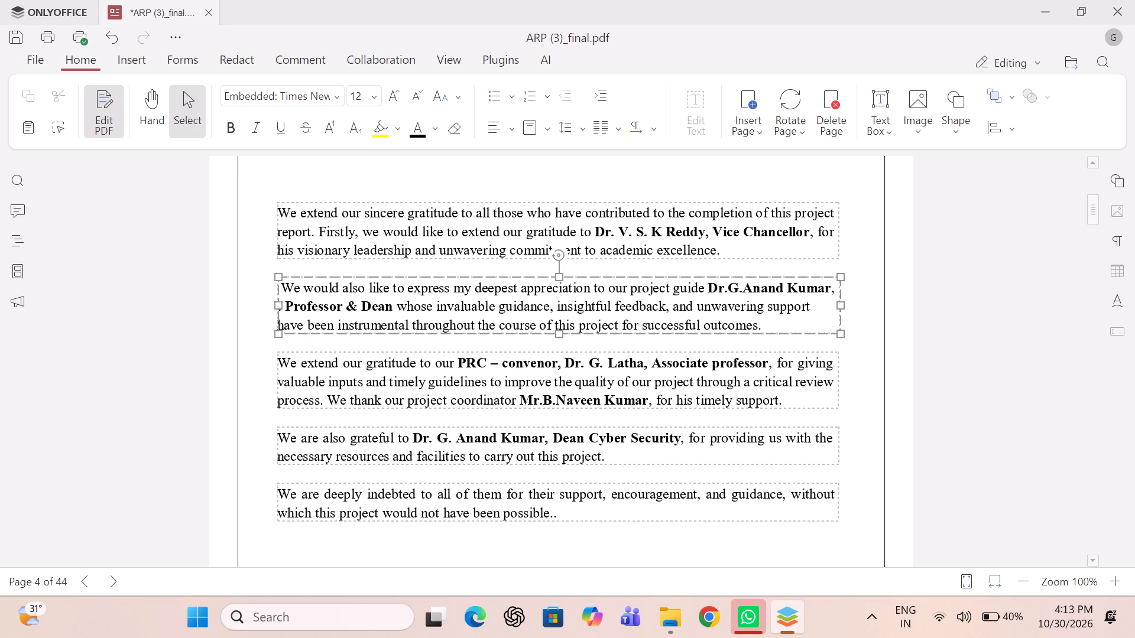
# Widen the second line of the project guide paragraph with extra spaces after "whose", "guidance", "insightful" and "and".
pyautogui.scroll(2, 485, 324)
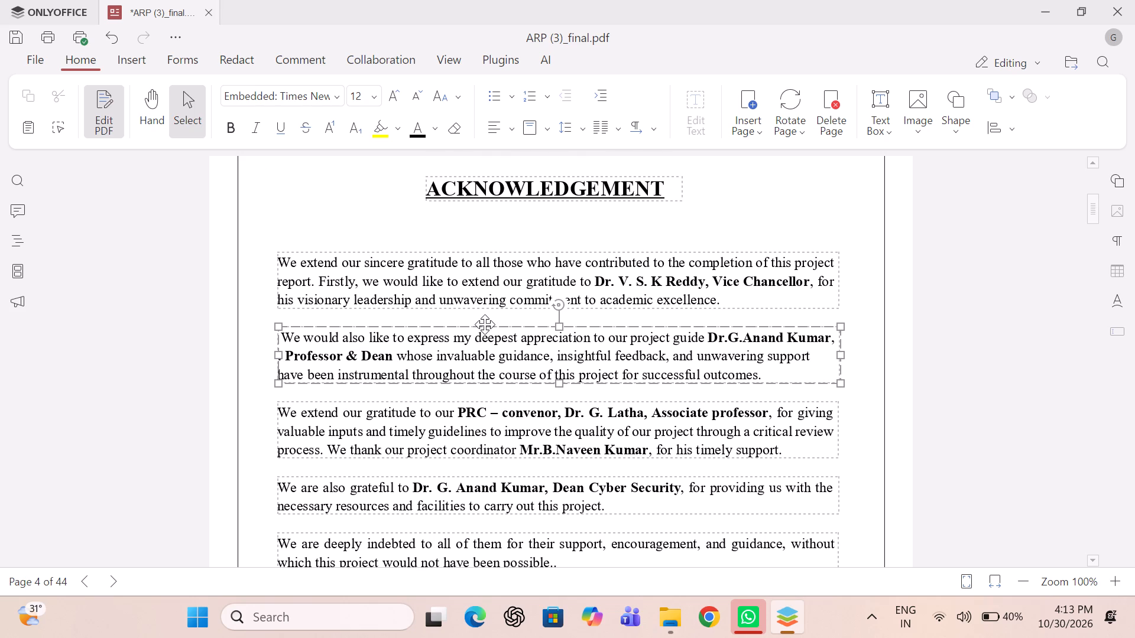
pyautogui.click(485, 324)
pyautogui.click(432, 354)
pyautogui.press('space')
pyautogui.press('space')
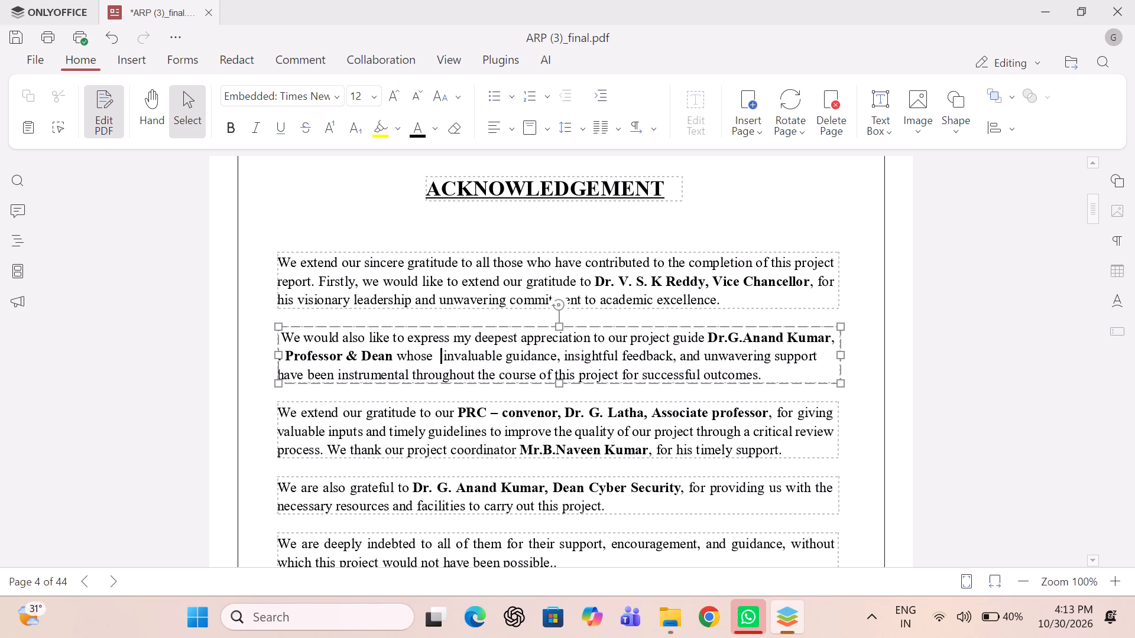
pyautogui.press('BackSpace')
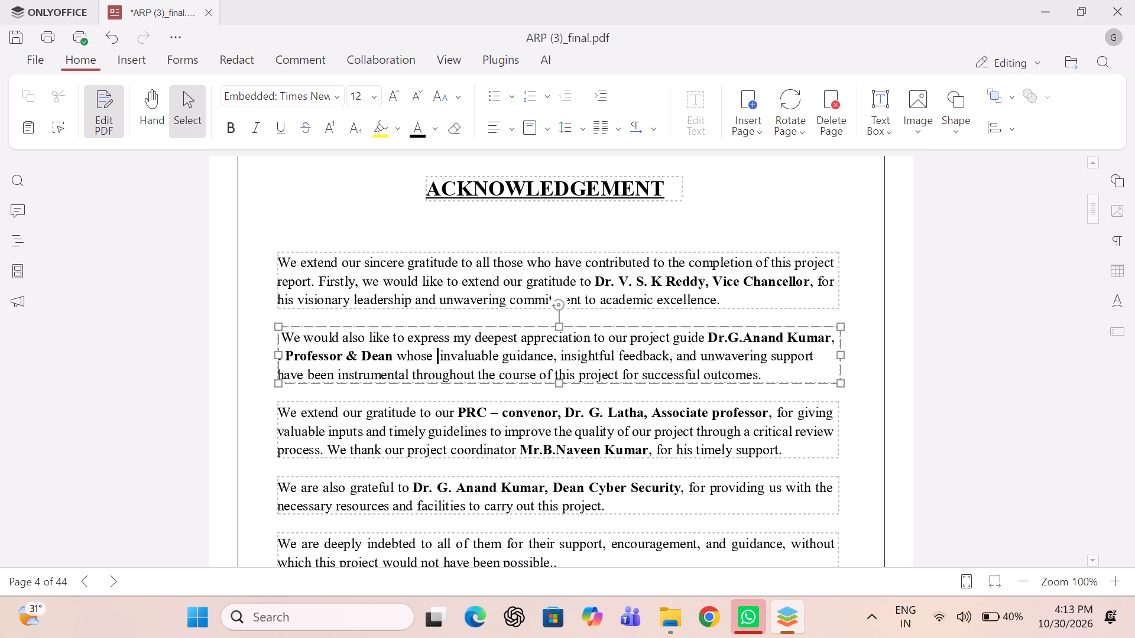
pyautogui.click(553, 353)
pyautogui.press('space')
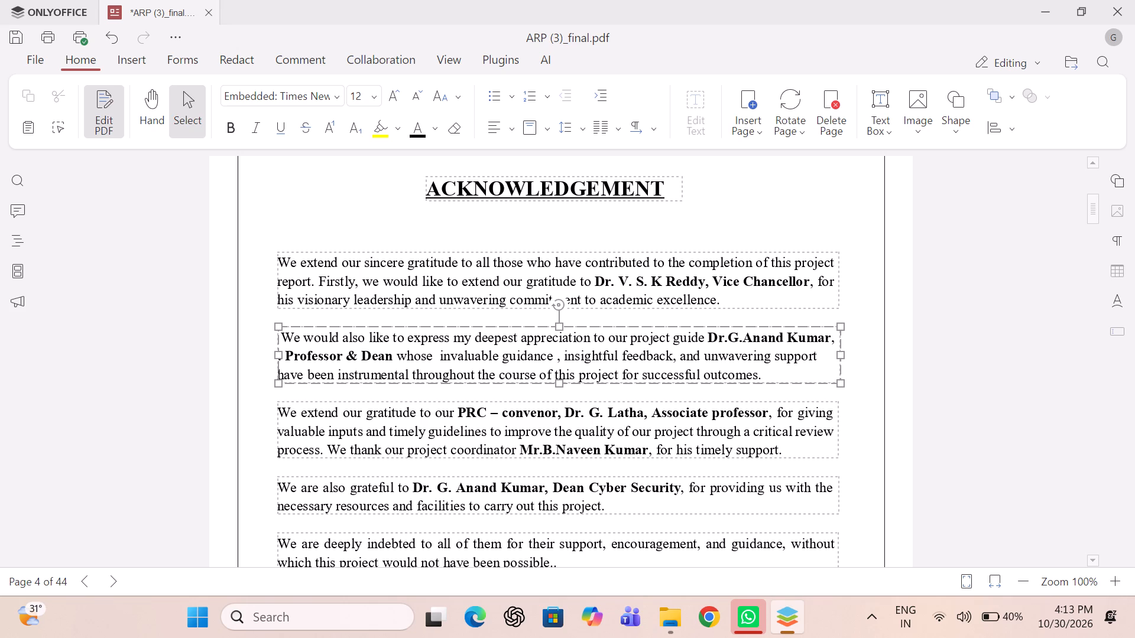
pyautogui.click(622, 356)
pyautogui.press('space')
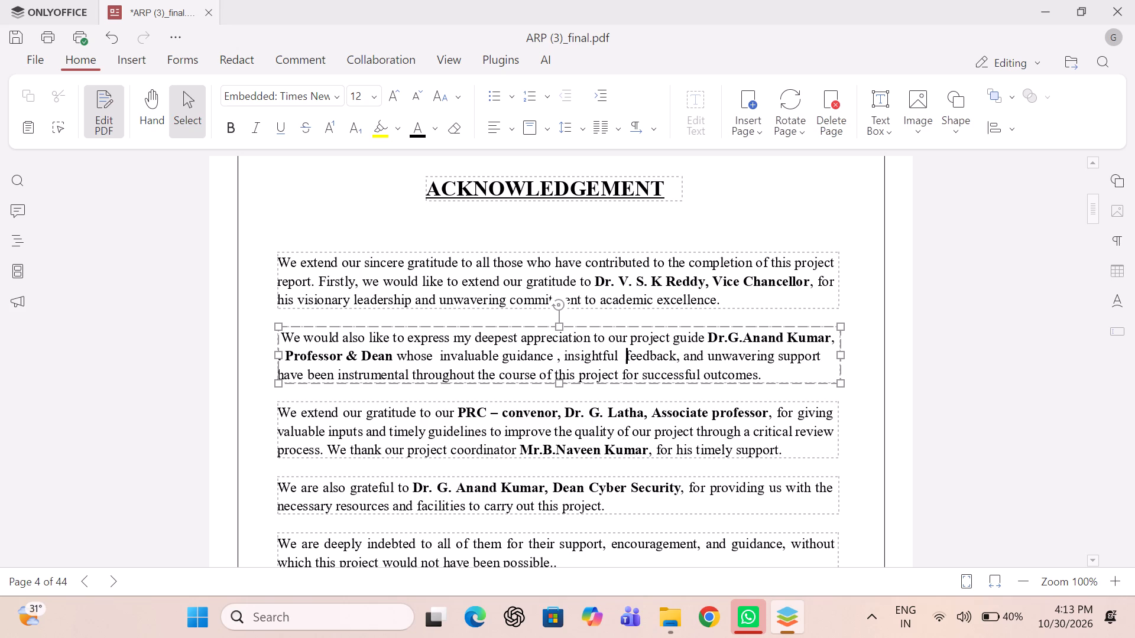
pyautogui.click(707, 356)
pyautogui.press('space')
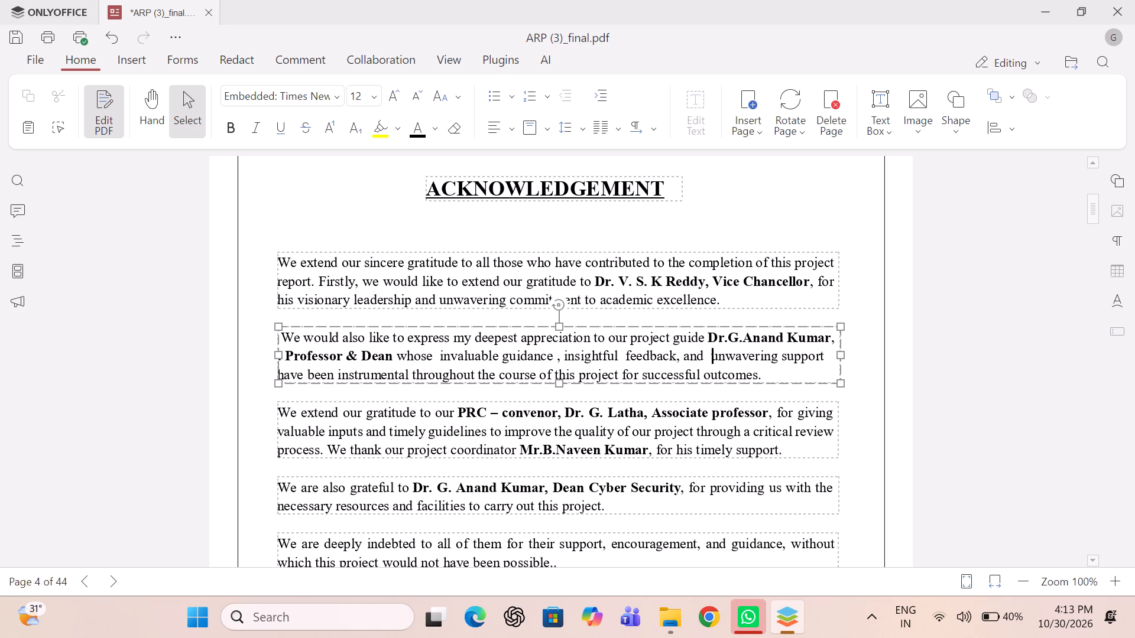
# Justify the whole project guide paragraph in the acknowledgement.
pyautogui.hotkey('ctrl', 'a')
pyautogui.hotkey('ctrl', 'j')
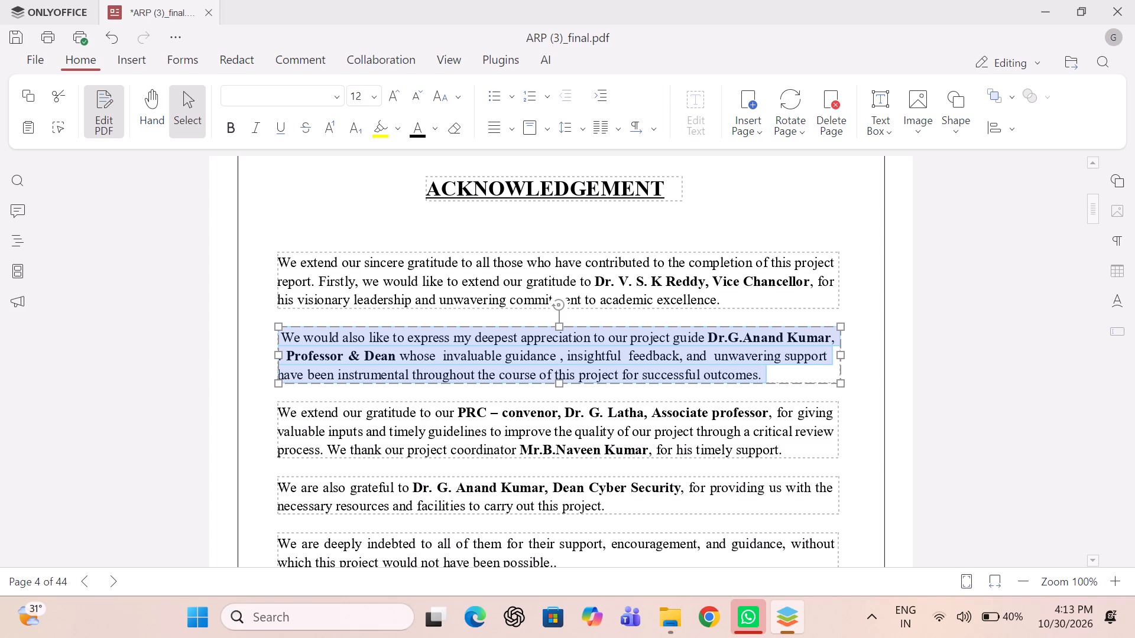
# Delete the extra space before "Professor & Dean" in the second line of the project guide paragraph.
pyautogui.click(325, 363)
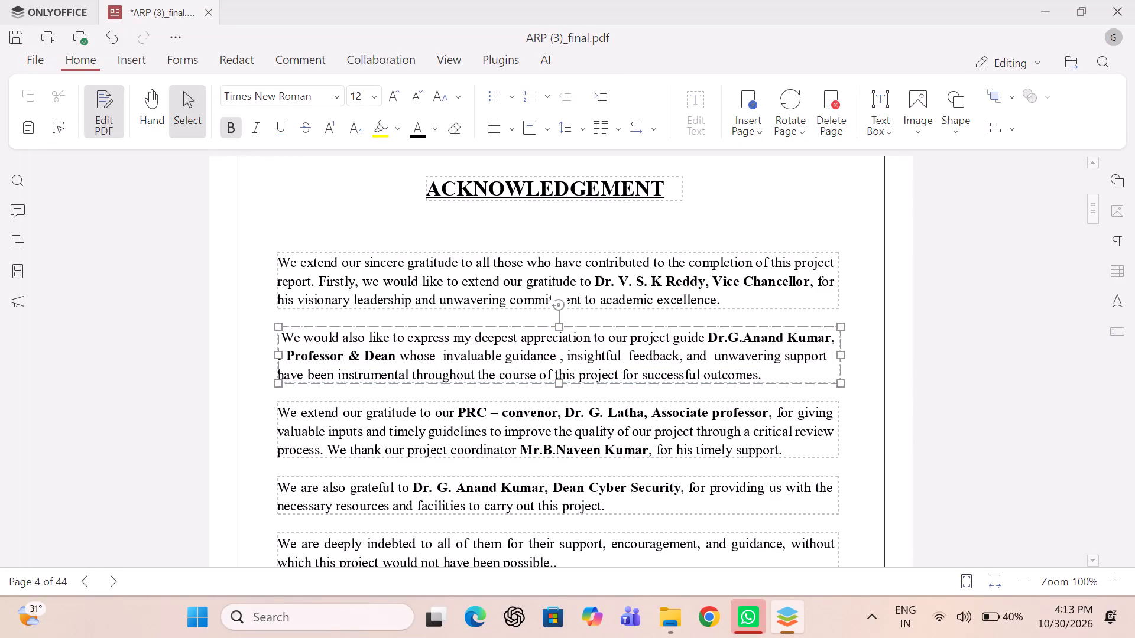
pyautogui.click(284, 354)
pyautogui.press('Right')
pyautogui.press('BackSpace')
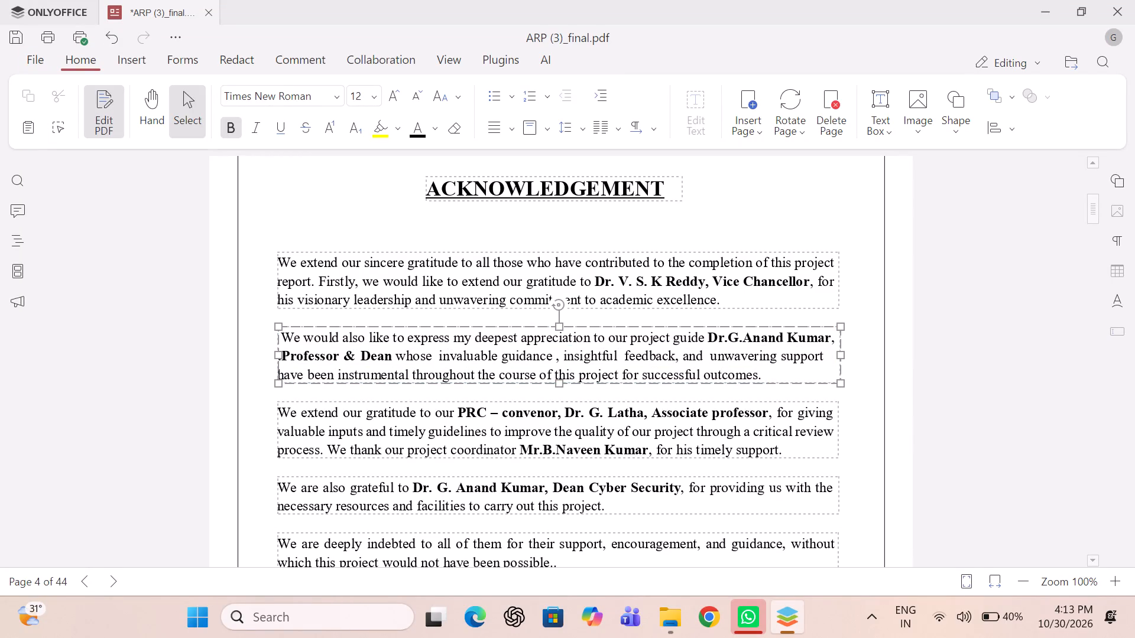
# Stretch the project guide paragraph's second line to the margin with one extra space before "guidance" and two before "support".
pyautogui.click(497, 353)
pyautogui.press('space')
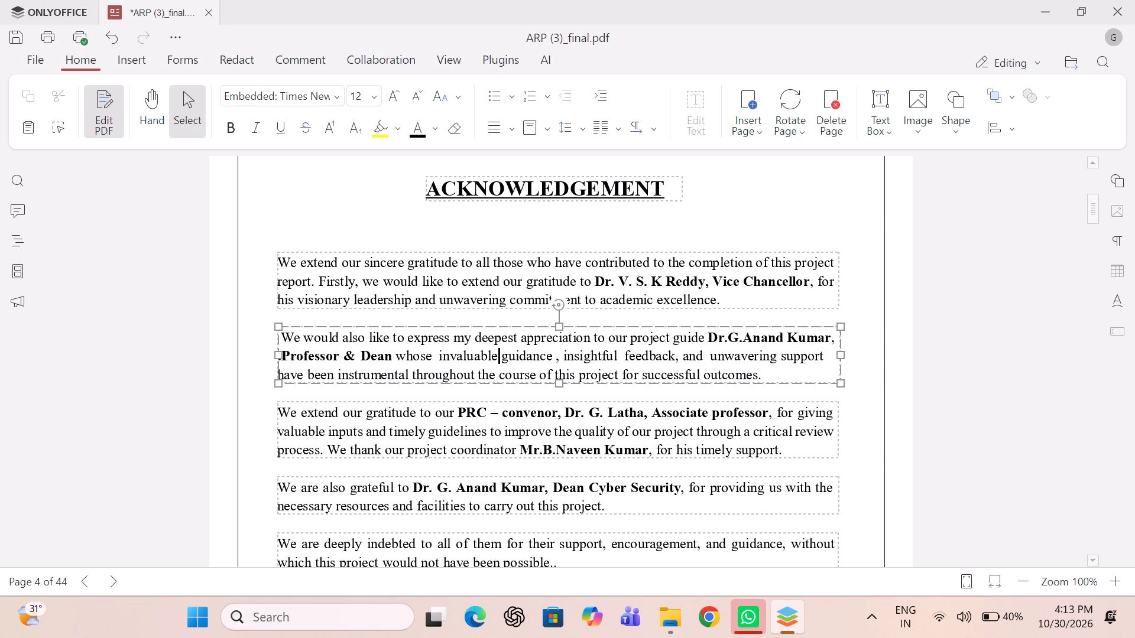
pyautogui.click(780, 357)
pyautogui.press('space')
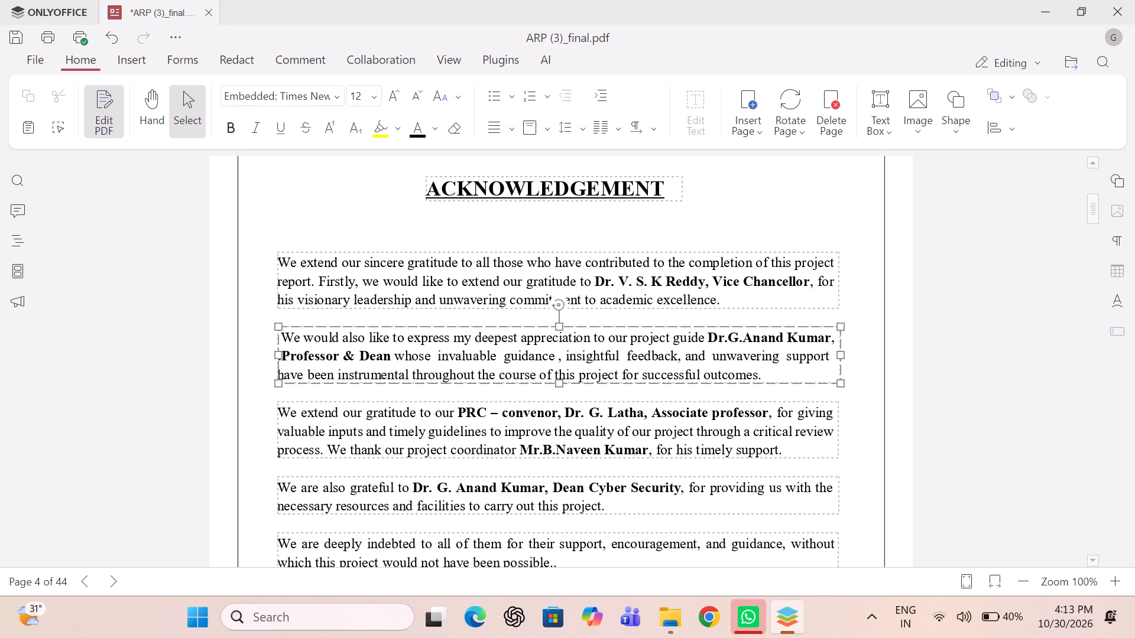
pyautogui.press('space')
pyautogui.click(797, 411)
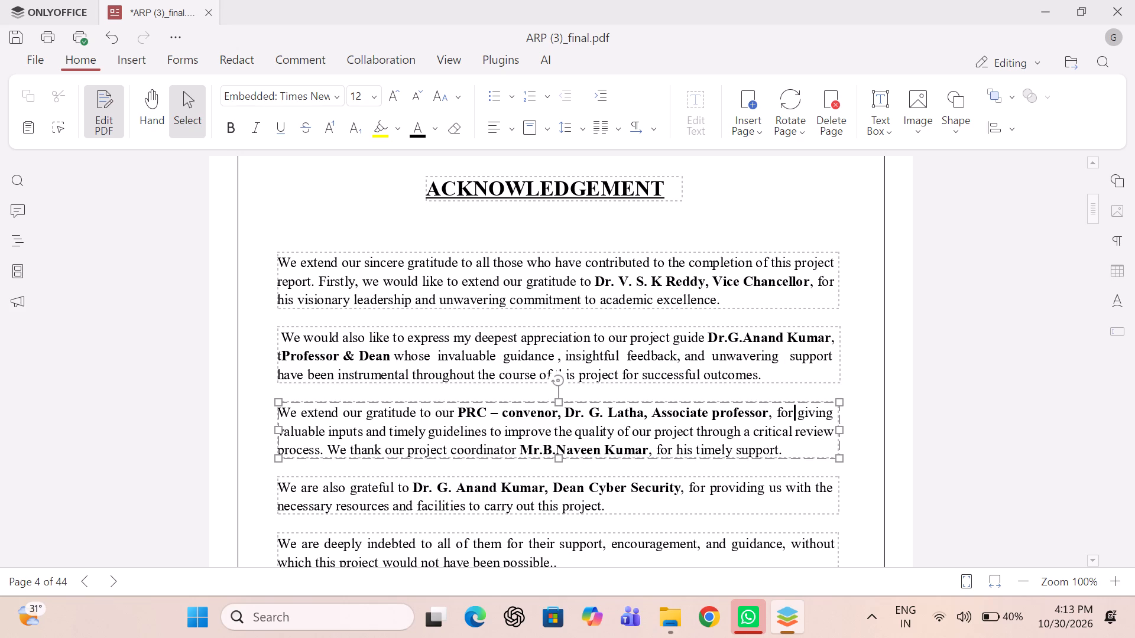
pyautogui.click(652, 363)
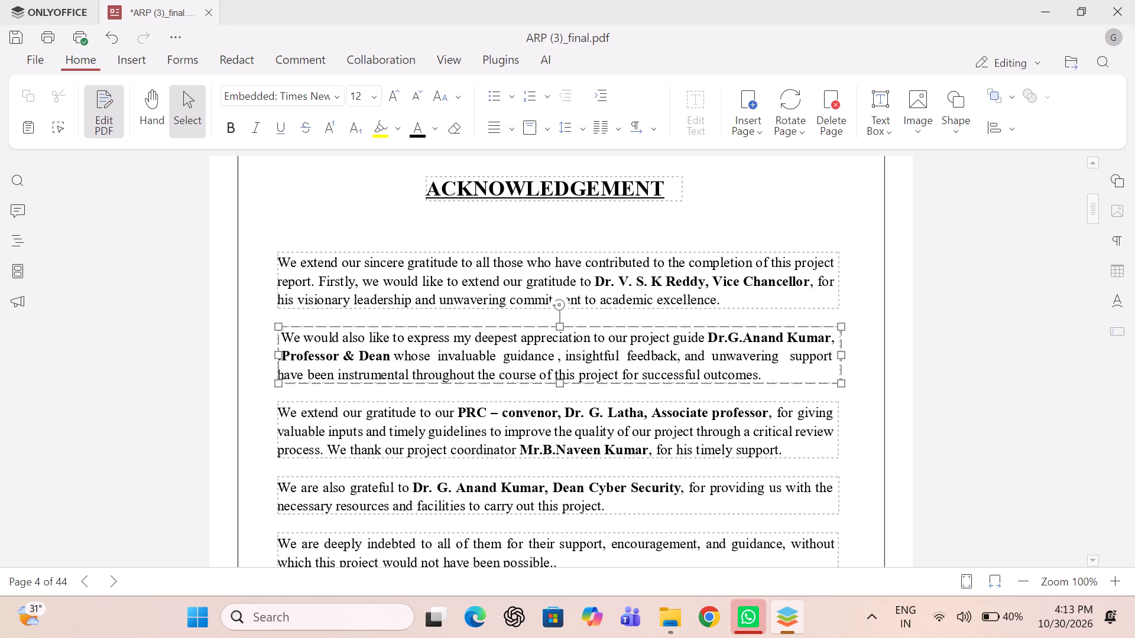
# Review the acknowledgement layout, and look back through the declaration and certificate pages for comparison.
pyautogui.scroll(-2, 652, 363)
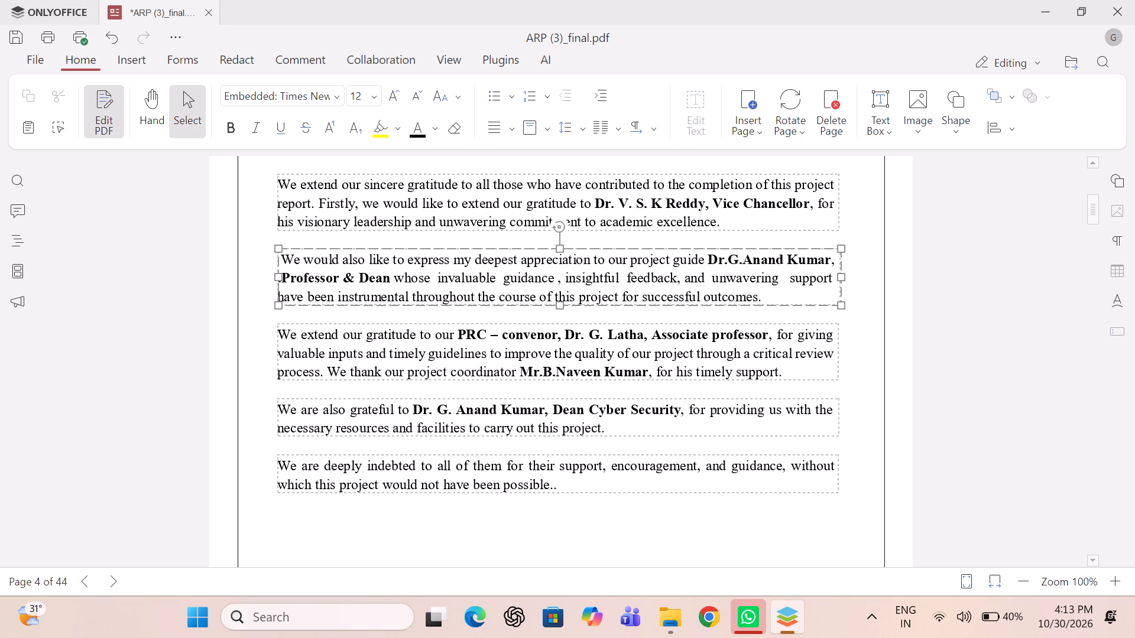
pyautogui.scroll(2, 652, 363)
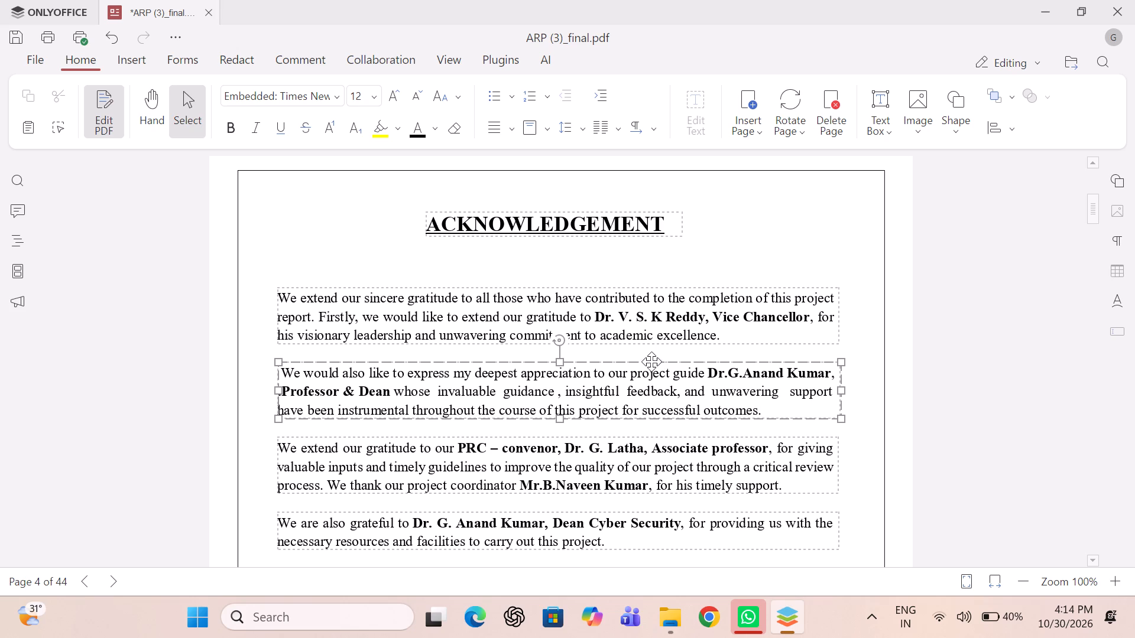
pyautogui.click(644, 232)
pyautogui.click(702, 236)
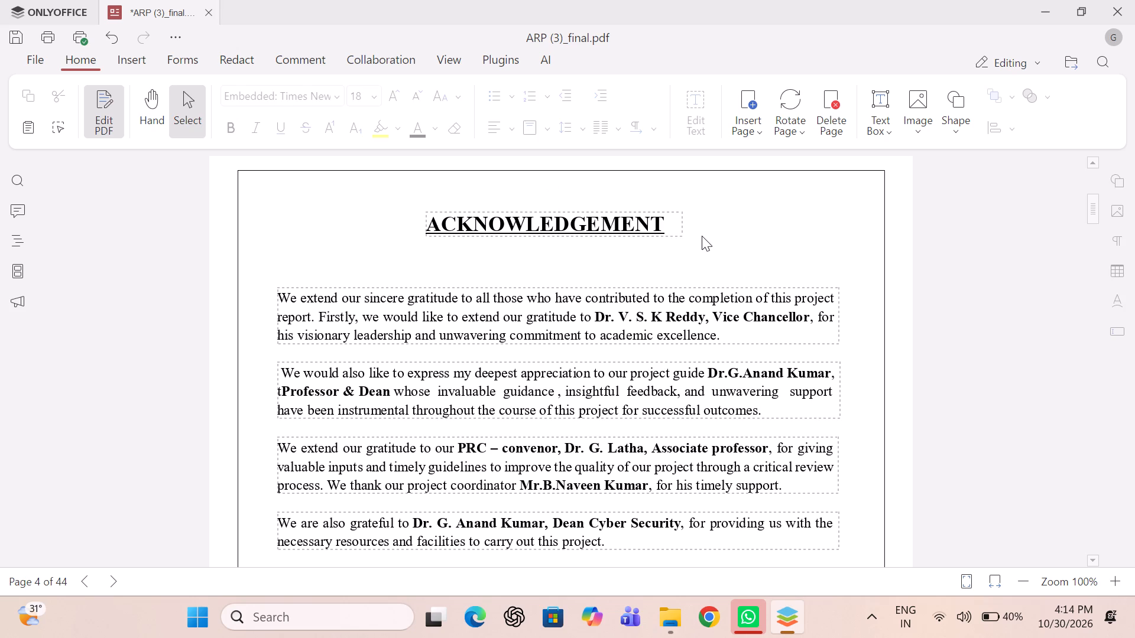
pyautogui.scroll(2, 702, 236)
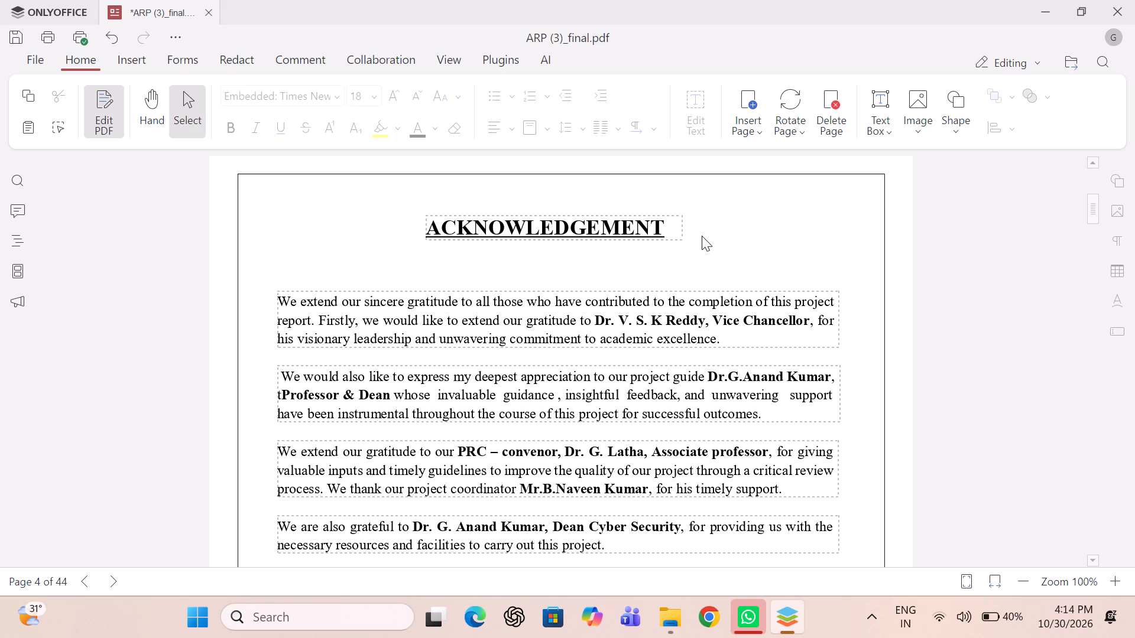
pyautogui.scroll(3, 702, 236)
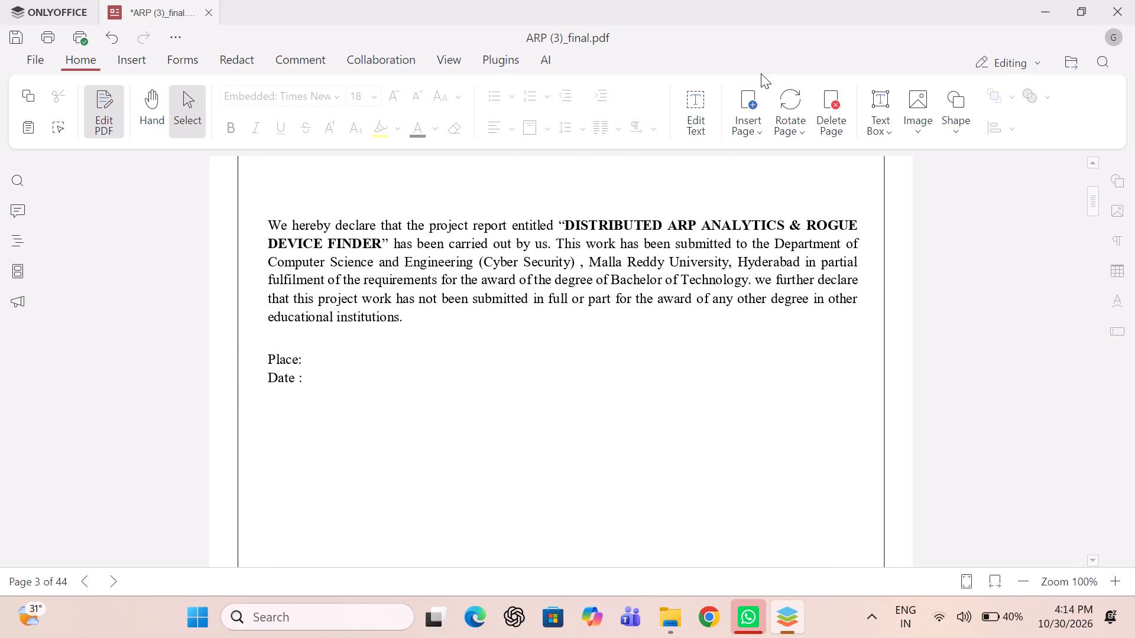
pyautogui.scroll(2, 761, 73)
pyautogui.scroll(4, 568, 304)
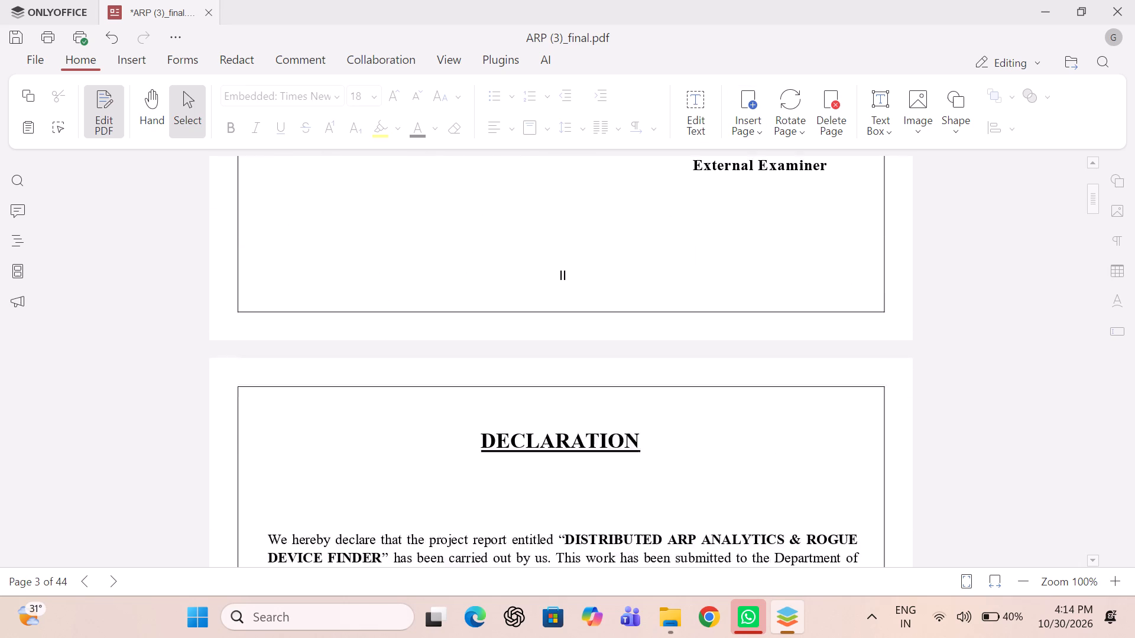
pyautogui.scroll(4, 568, 304)
pyautogui.scroll(-3, 568, 304)
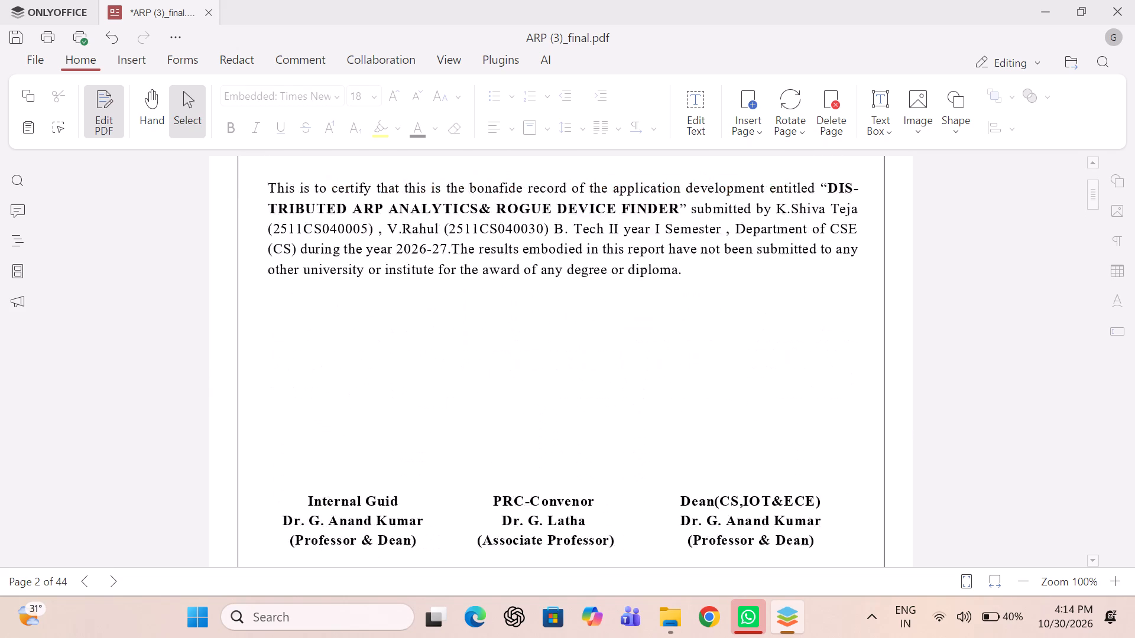
pyautogui.scroll(-5, 568, 304)
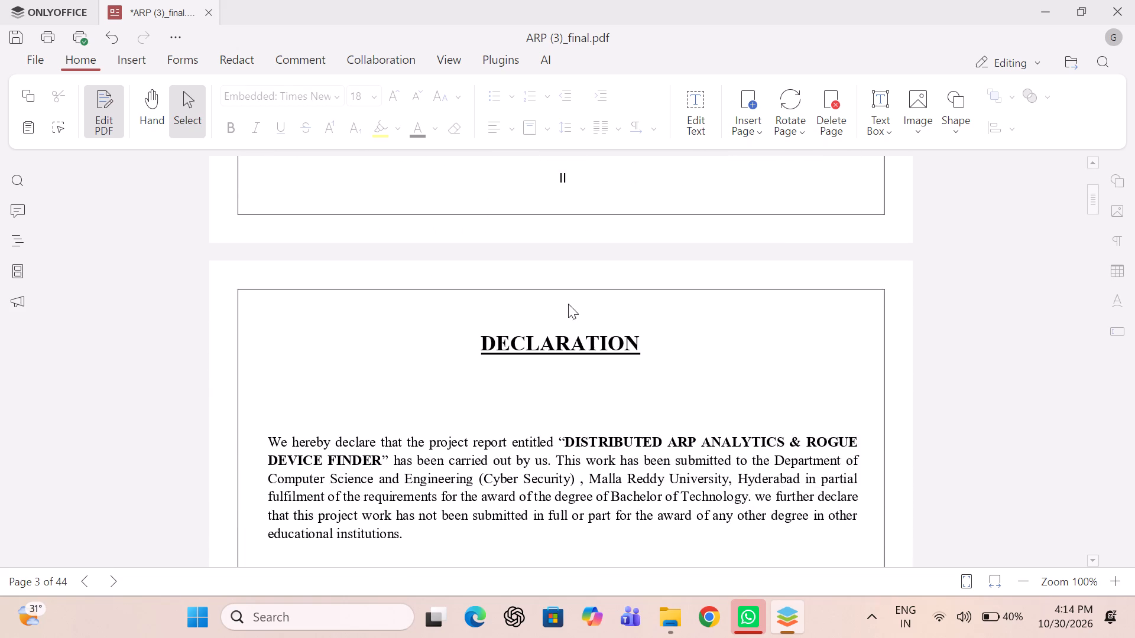
pyautogui.scroll(-4, 568, 304)
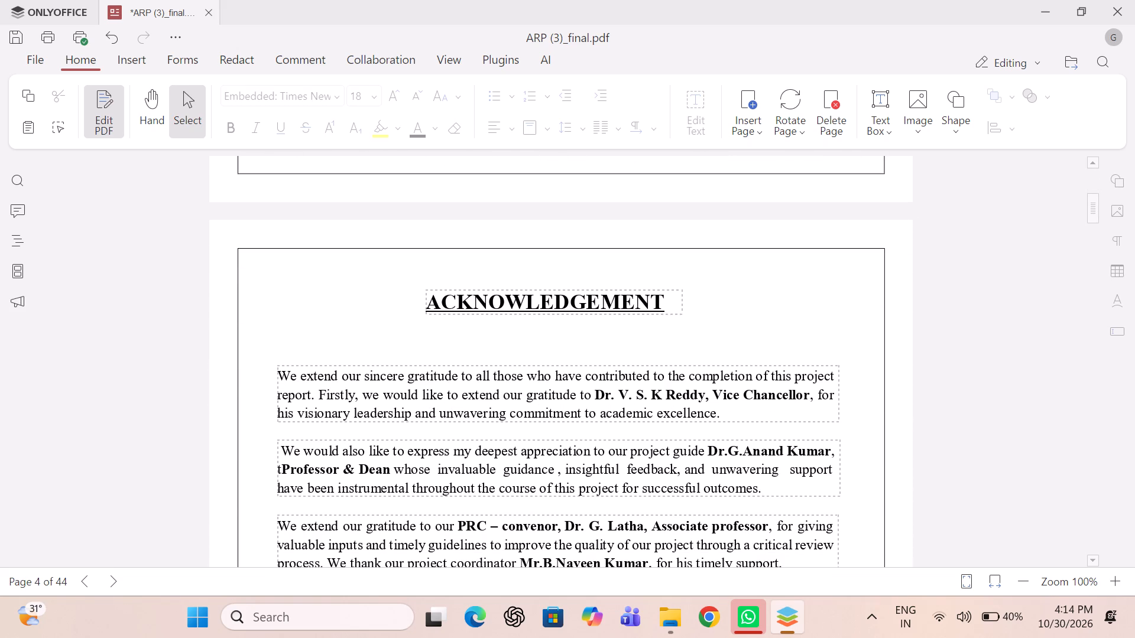
pyautogui.scroll(-1, 568, 304)
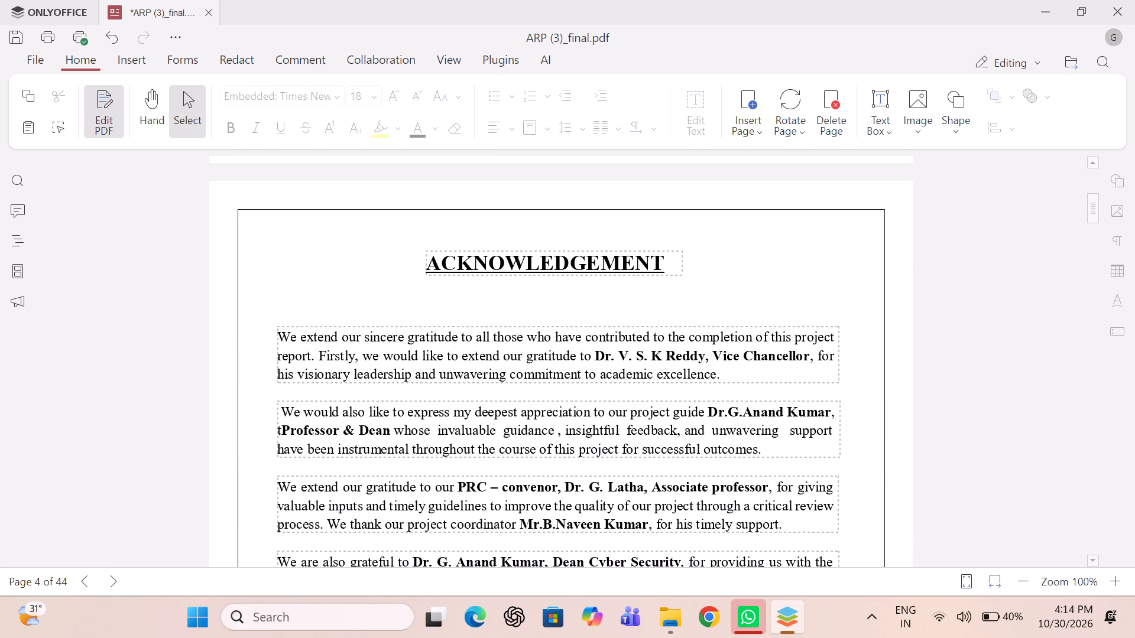
# Remove the stray "t" before "Professor & Dean" in the project guide paragraph and leave PDF editing mode.
pyautogui.click(282, 431)
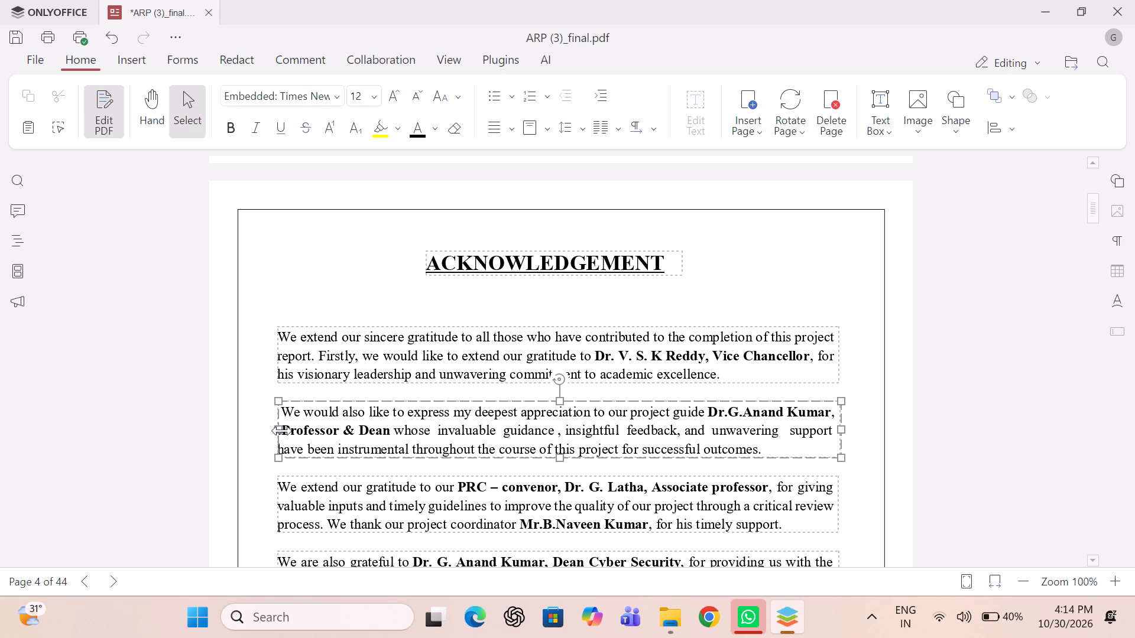
pyautogui.press('BackSpace')
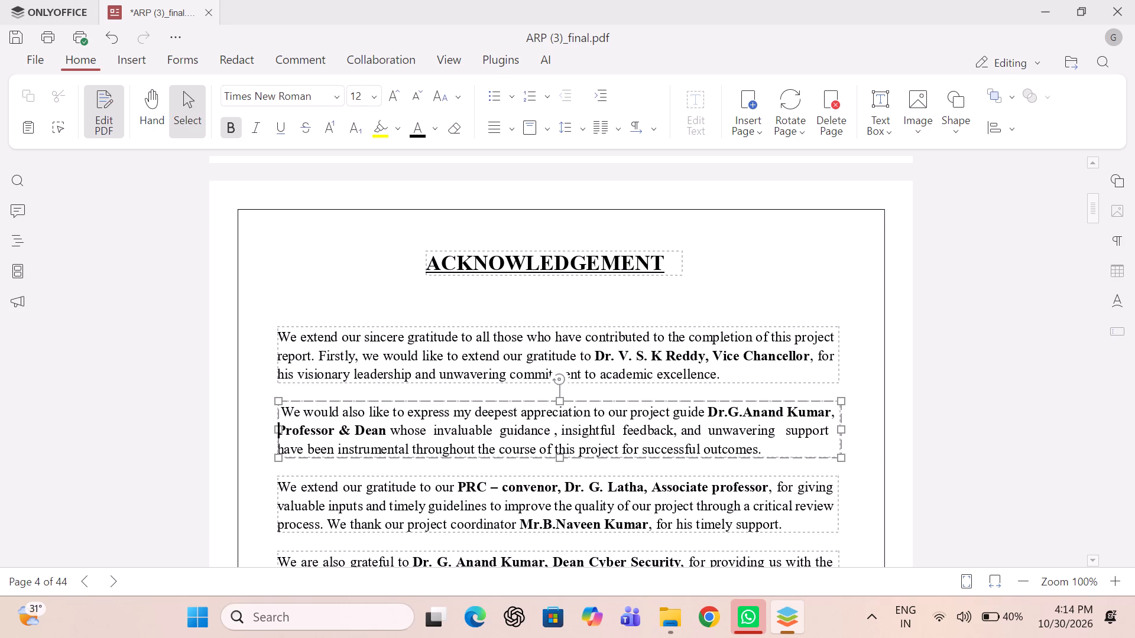
pyautogui.press('space')
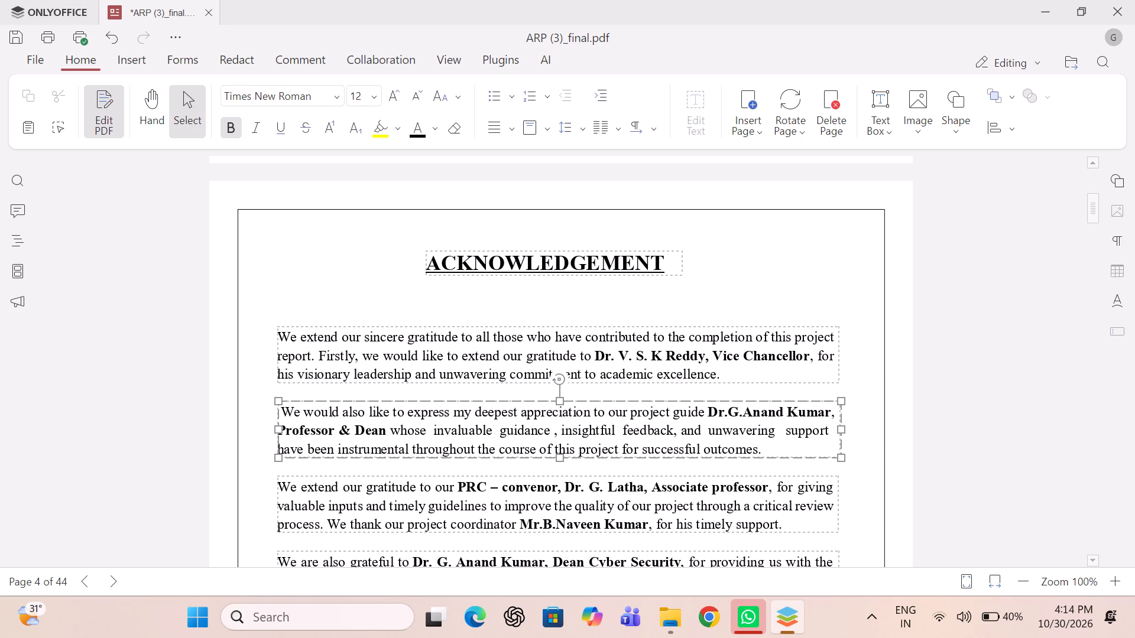
pyautogui.click(342, 444)
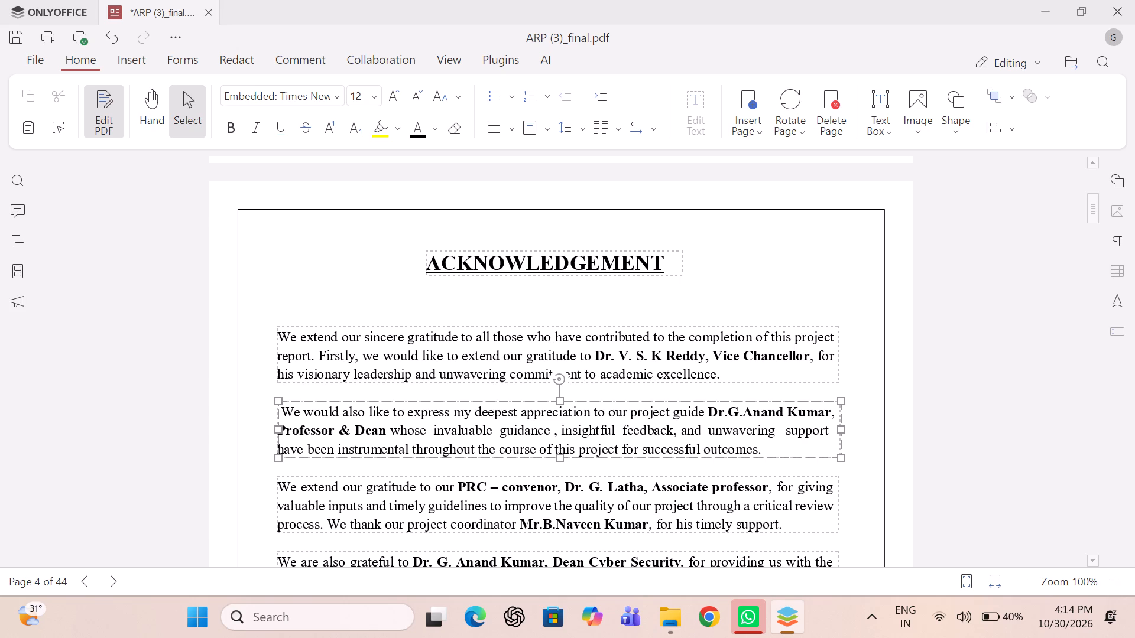
pyautogui.click(96, 123)
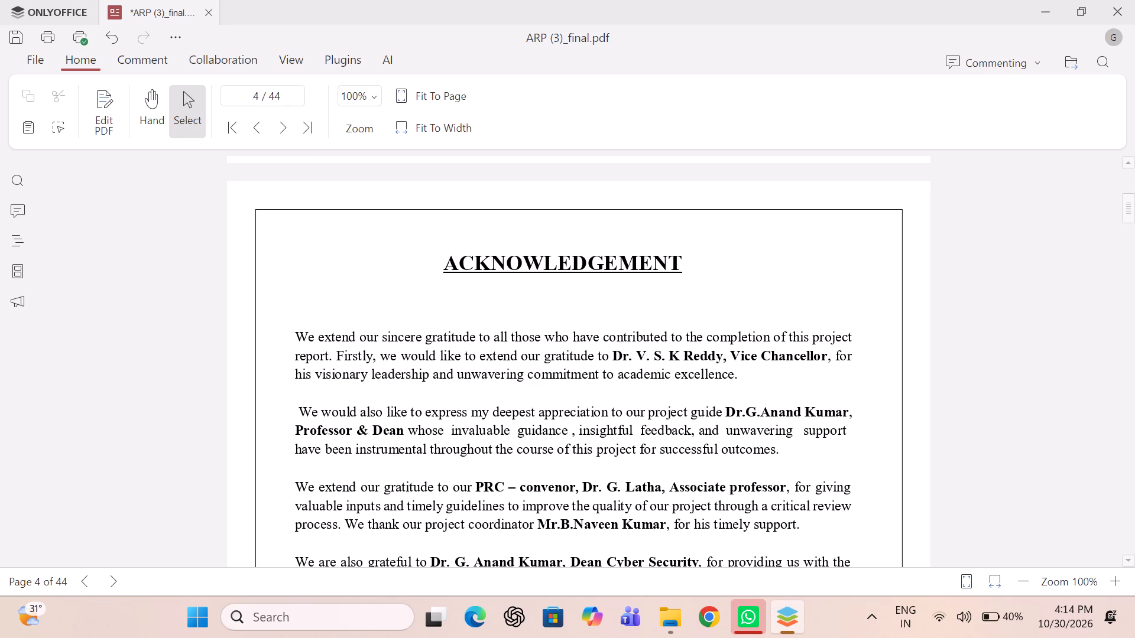
# Recheck the edited project guide paragraph and the paragraphs below it on the acknowledgement page.
pyautogui.scroll(-3, 401, 354)
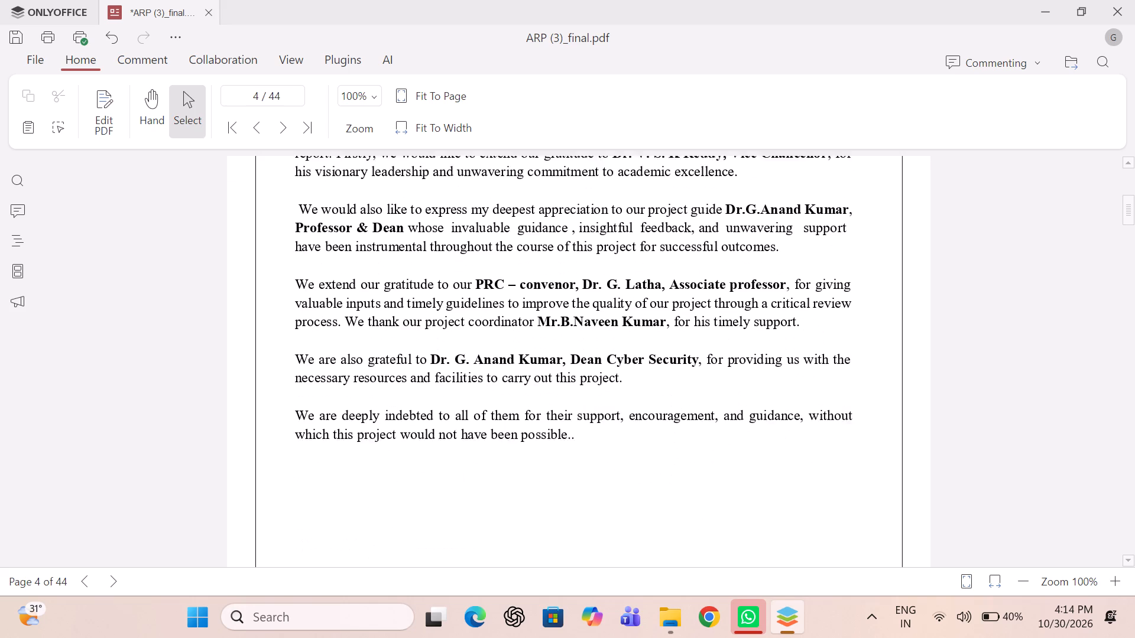
pyautogui.scroll(1, 401, 354)
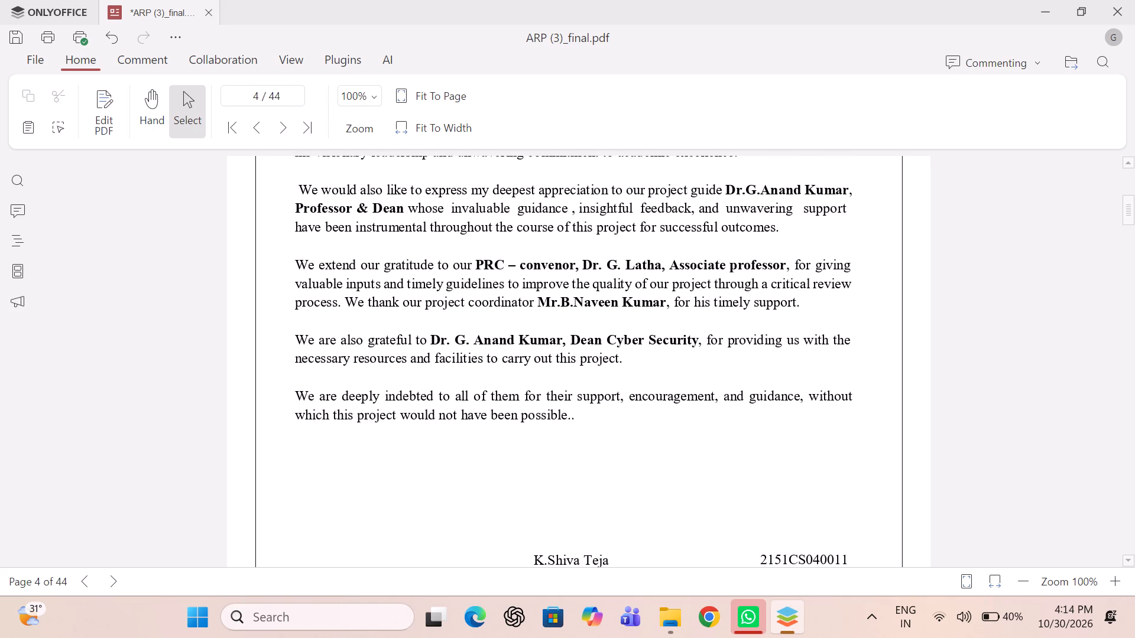
pyautogui.click(314, 194)
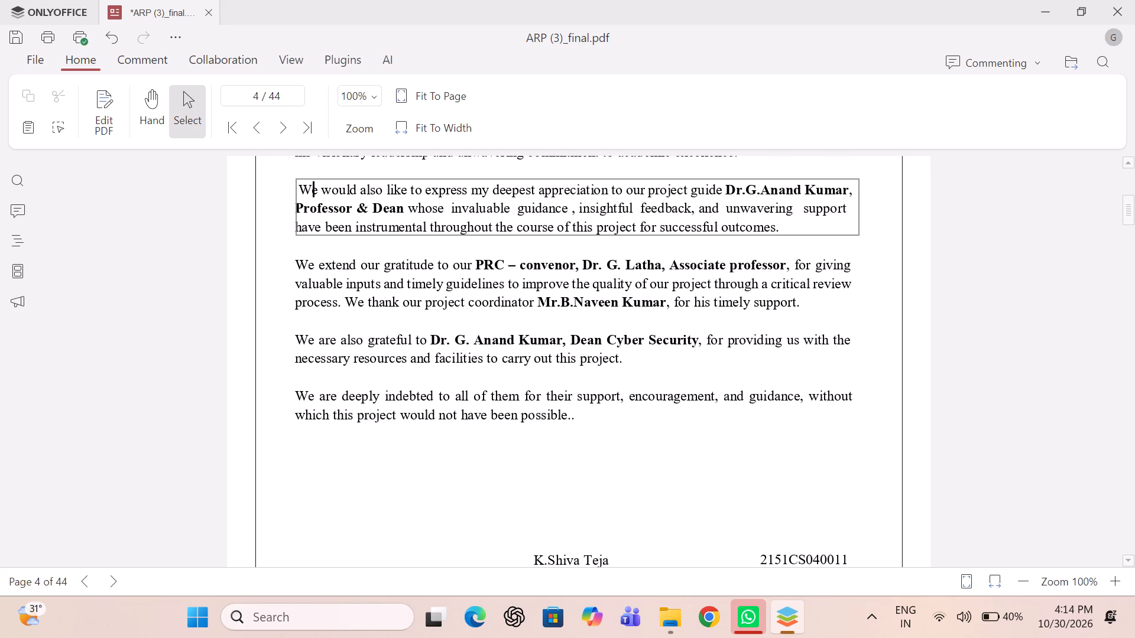
# Return to PDF editing mode and delete the extra space before "We would also like" in the project guide paragraph.
pyautogui.rightClick(302, 193)
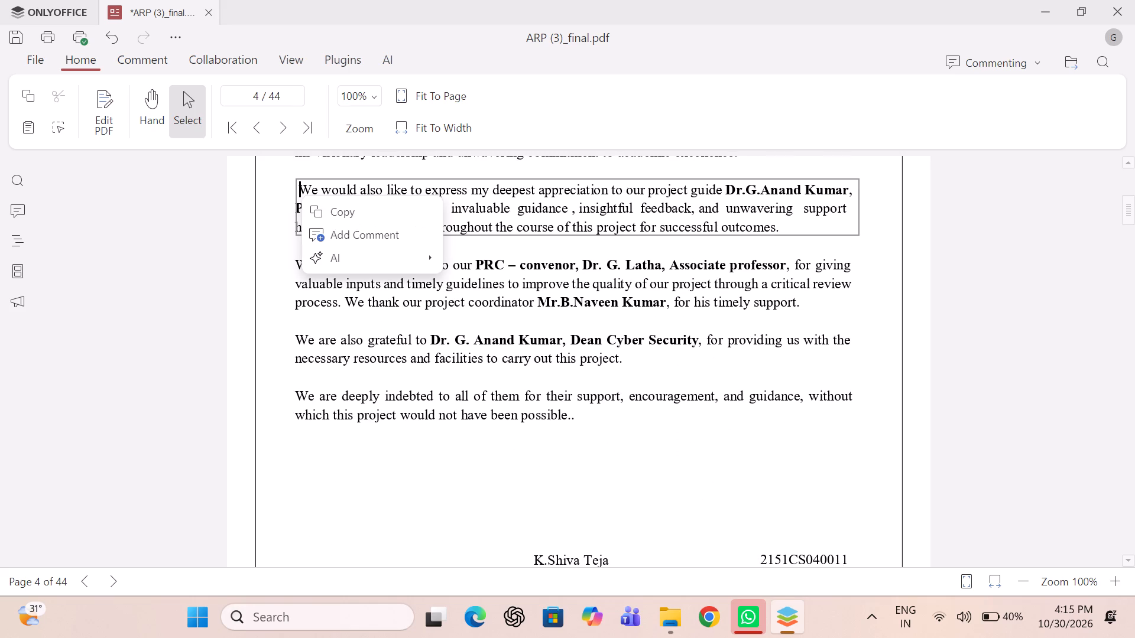
pyautogui.press('BackSpace')
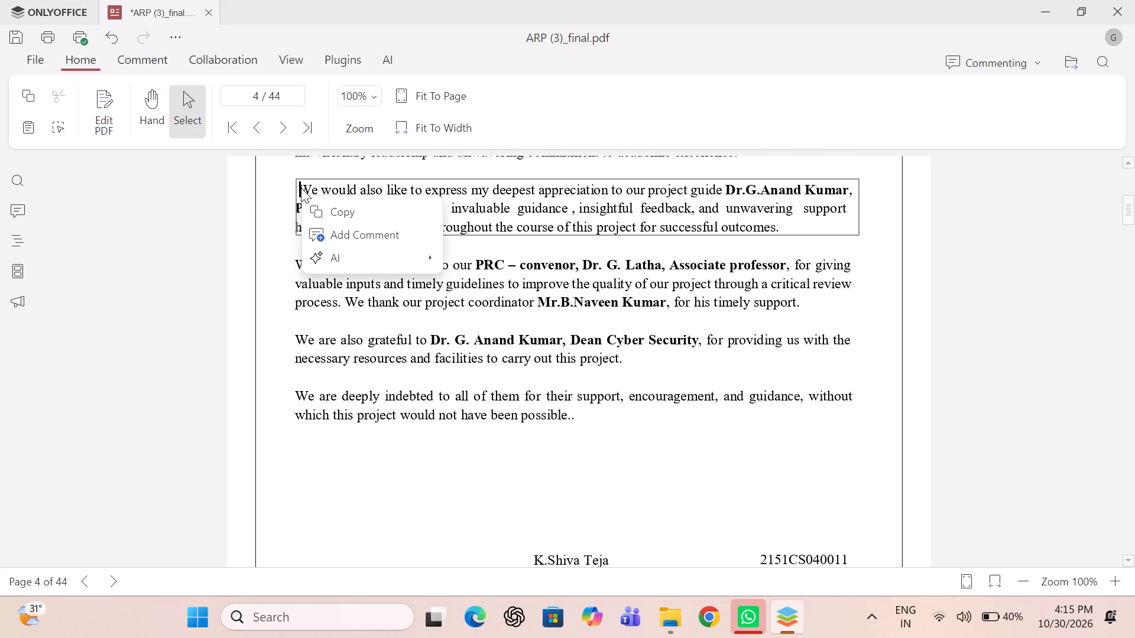
pyautogui.press('BackSpace')
pyautogui.rightClick(301, 188)
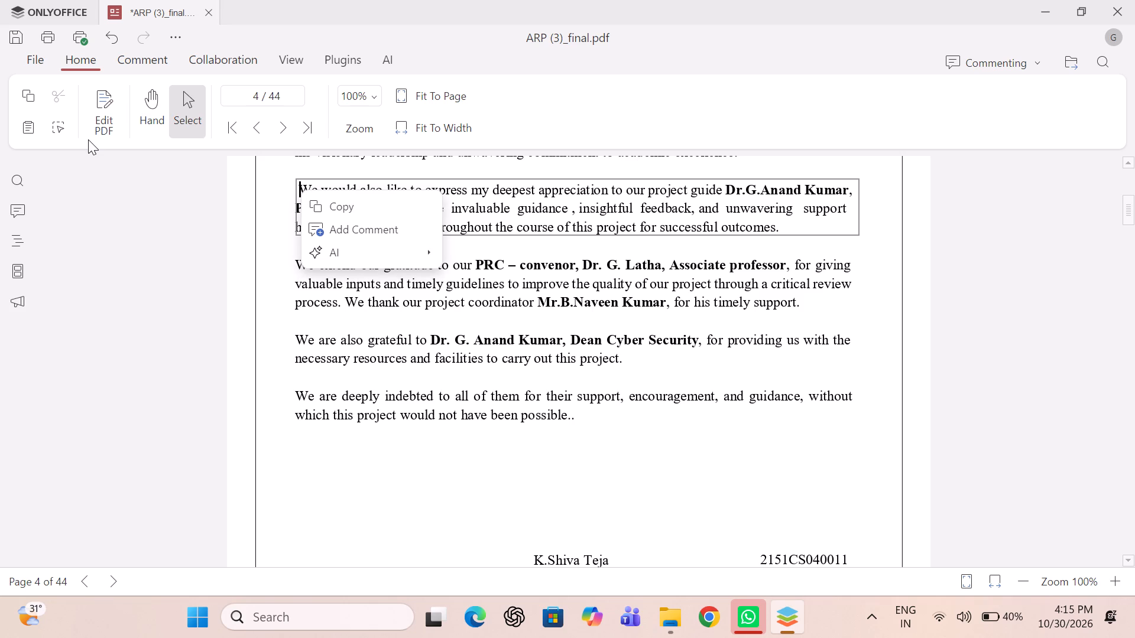
pyautogui.click(88, 139)
pyautogui.click(103, 123)
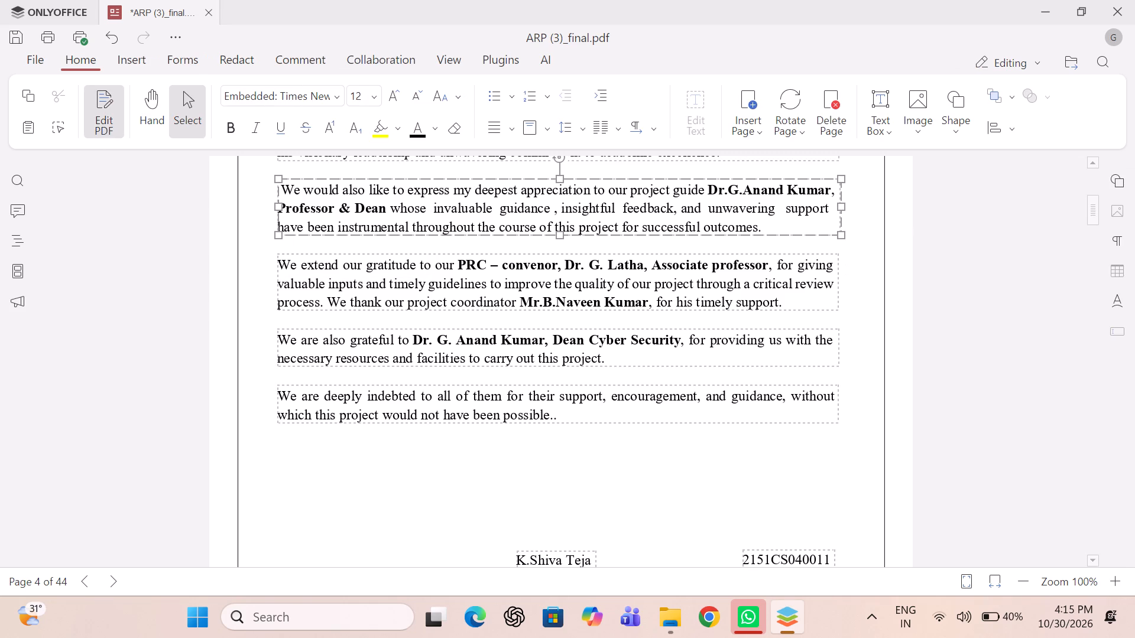
pyautogui.press('BackSpace')
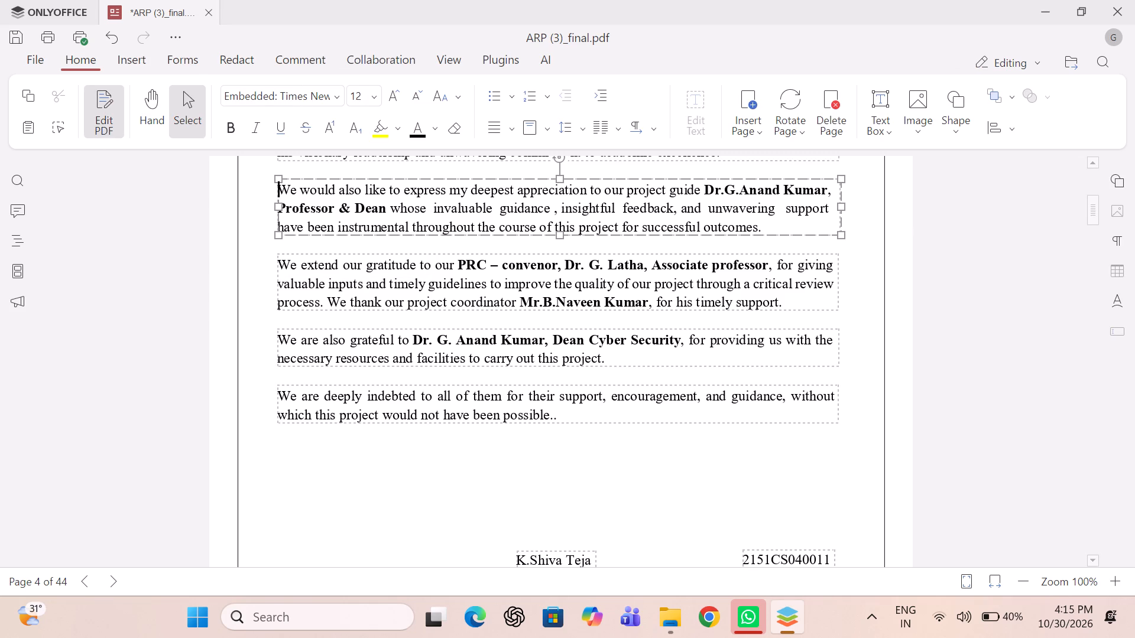
# Save the corrected report PDF and leave editing mode.
pyautogui.scroll(1, 312, 208)
pyautogui.hotkey('ctrl', 's')
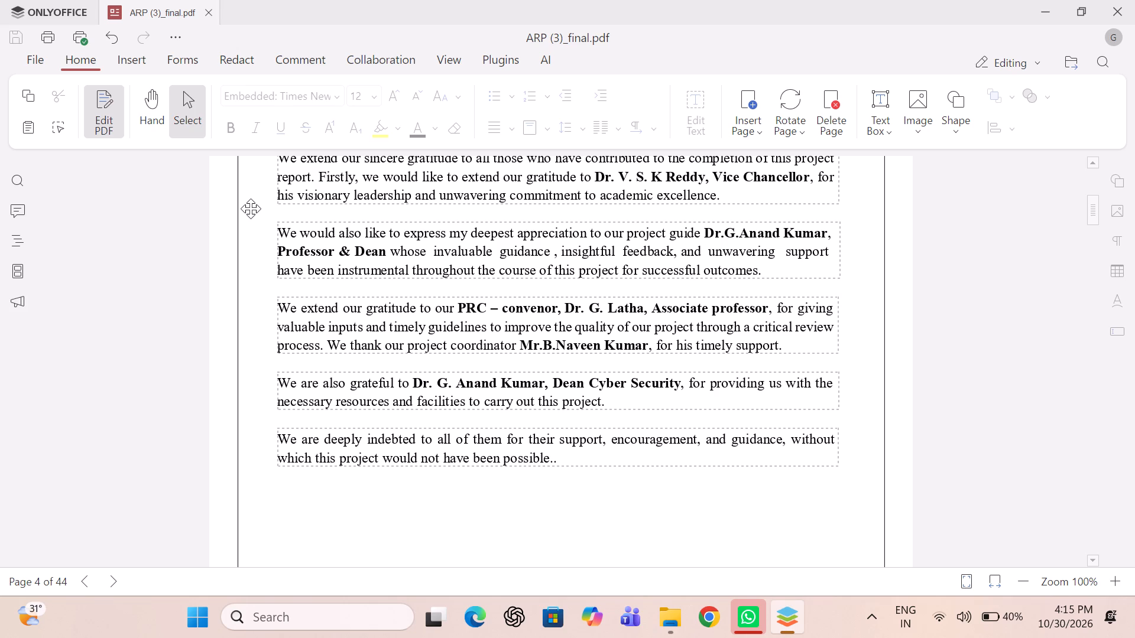
pyautogui.click(99, 103)
# Review the cover page from the university logo and title down to the guide, department and date lines.
pyautogui.scroll(9, 419, 253)
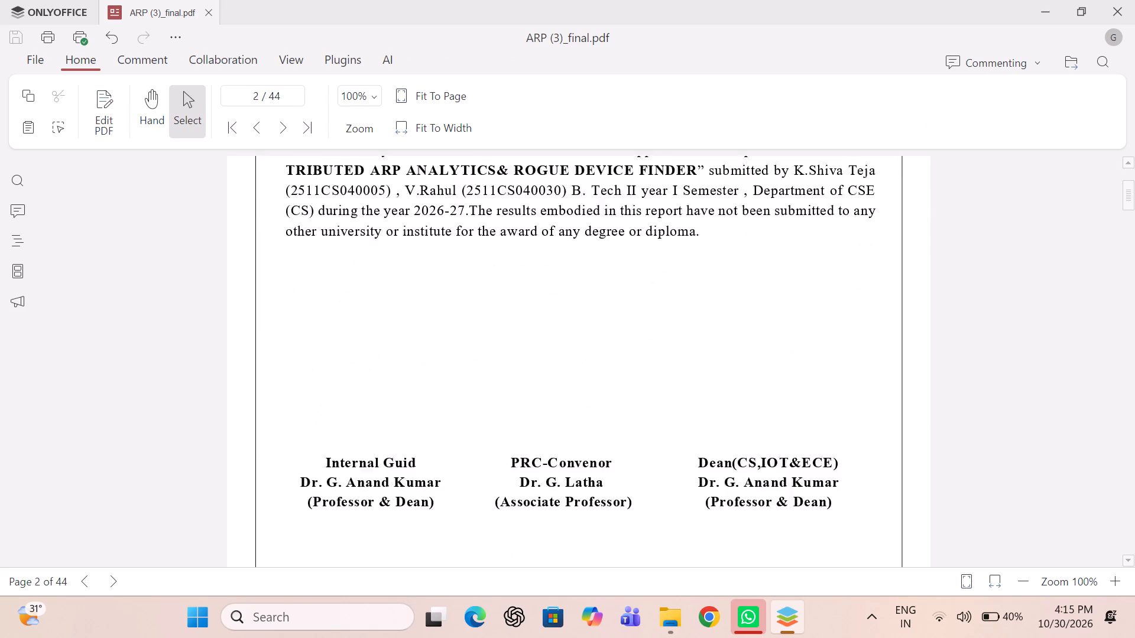
pyautogui.scroll(6, 419, 253)
pyautogui.scroll(-1, 419, 253)
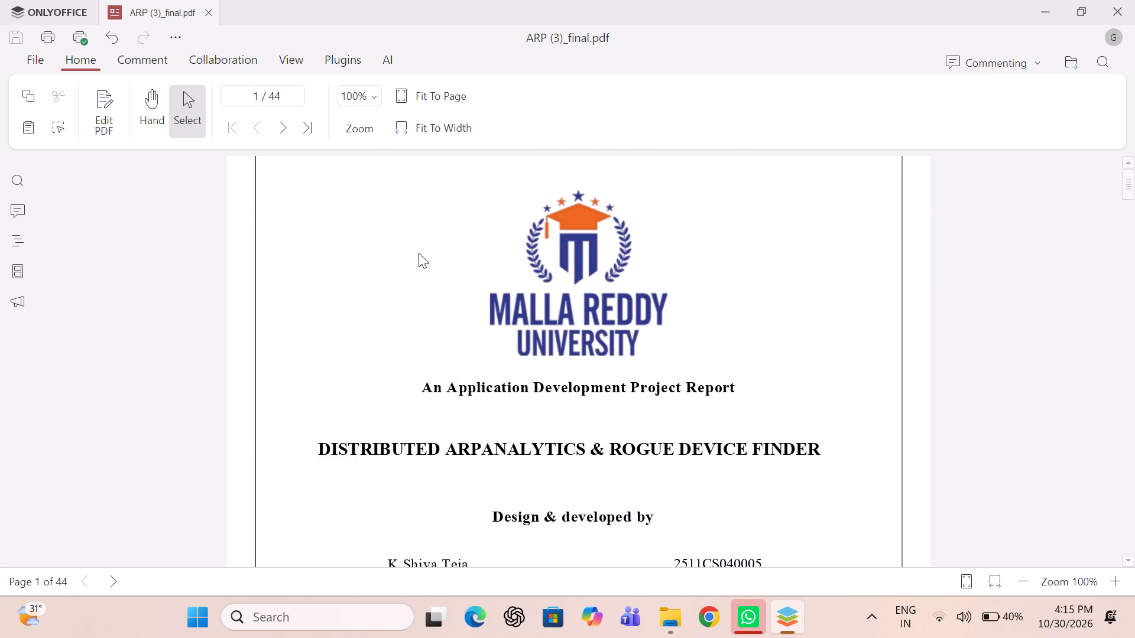
pyautogui.scroll(-3, 419, 253)
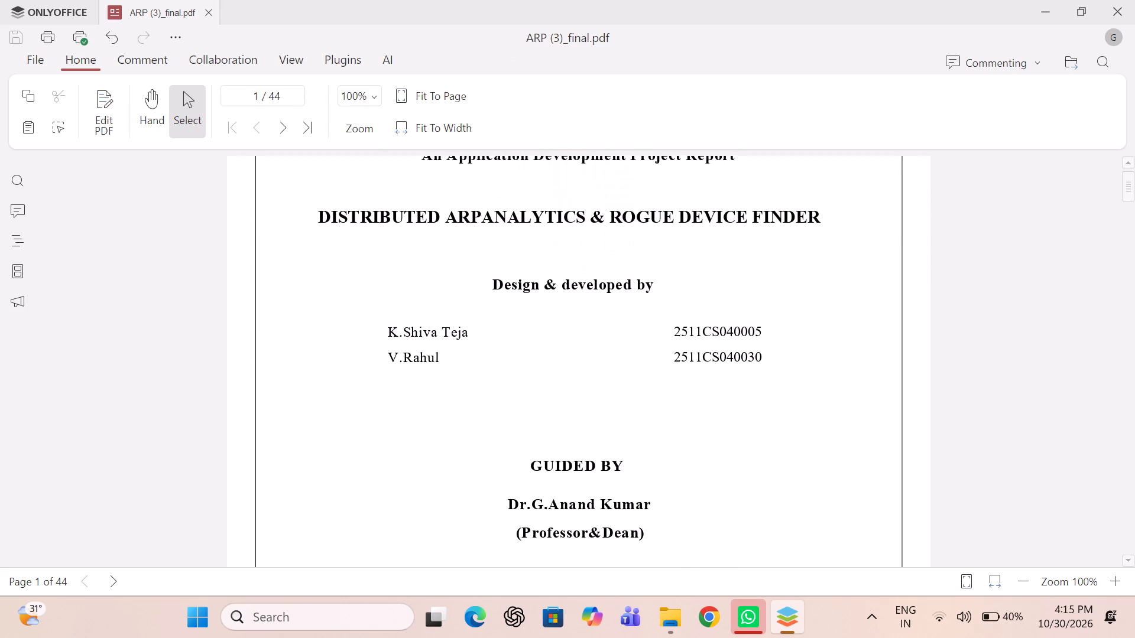
pyautogui.scroll(-2, 419, 253)
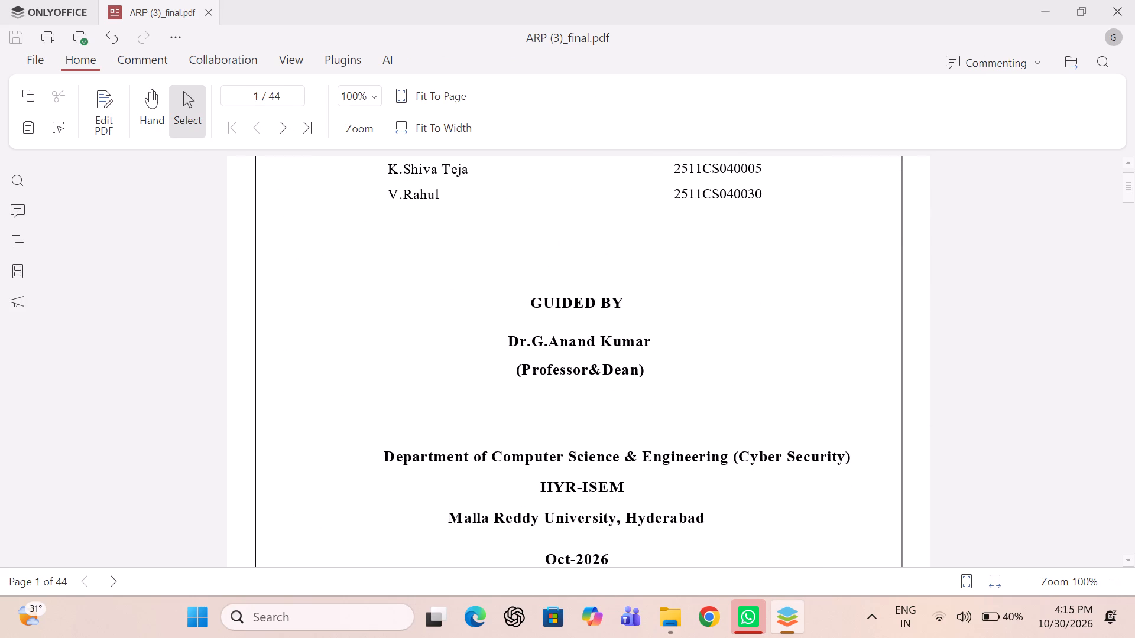
pyautogui.scroll(-2, 419, 253)
pyautogui.scroll(4, 419, 253)
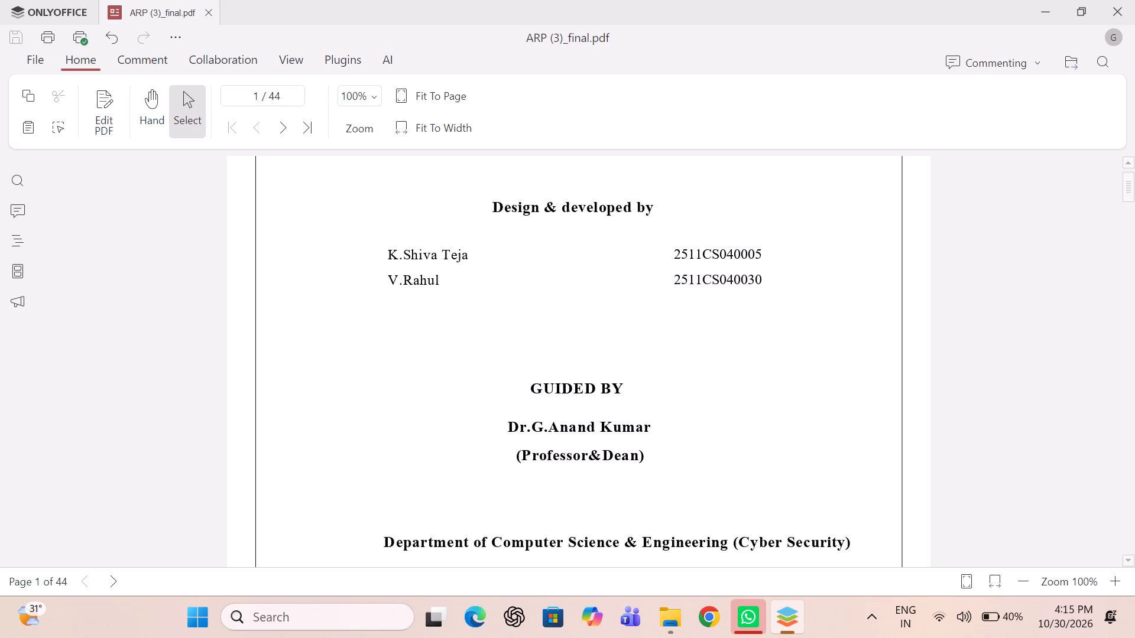
pyautogui.scroll(-2, 419, 253)
pyautogui.scroll(3, 419, 253)
pyautogui.scroll(-3, 419, 253)
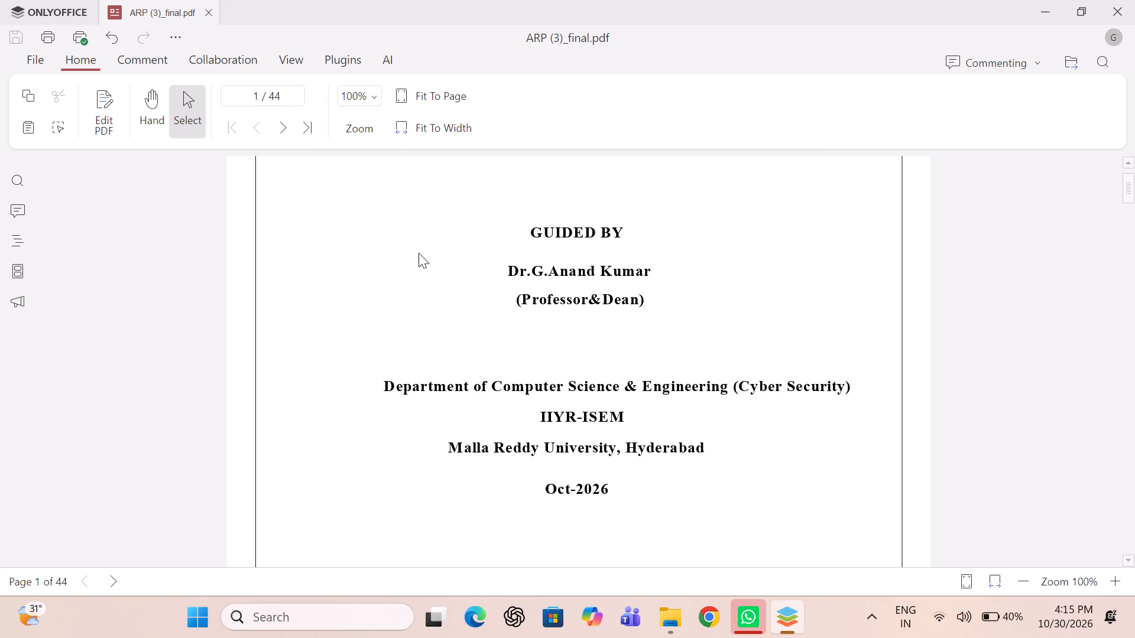
# In PDF editing mode, shift the cover page date inward by adding three spaces before "Oct-2026".
pyautogui.doubleClick(562, 503)
pyautogui.click(690, 517)
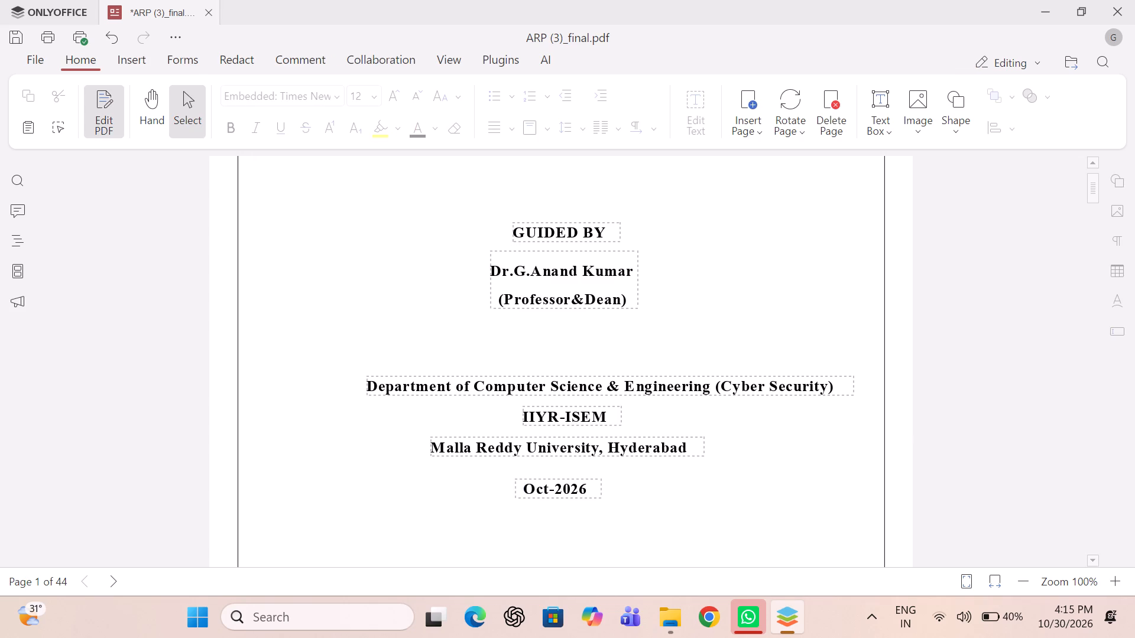
pyautogui.click(521, 488)
pyautogui.press('space')
pyautogui.press('space')
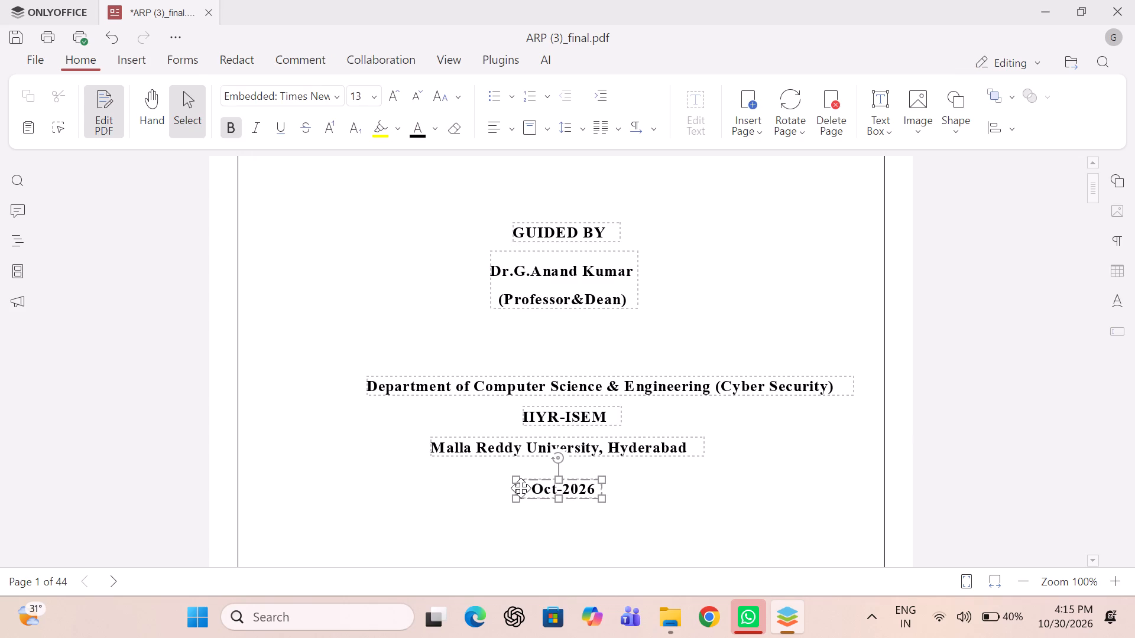
pyautogui.press('space')
pyautogui.press('space')
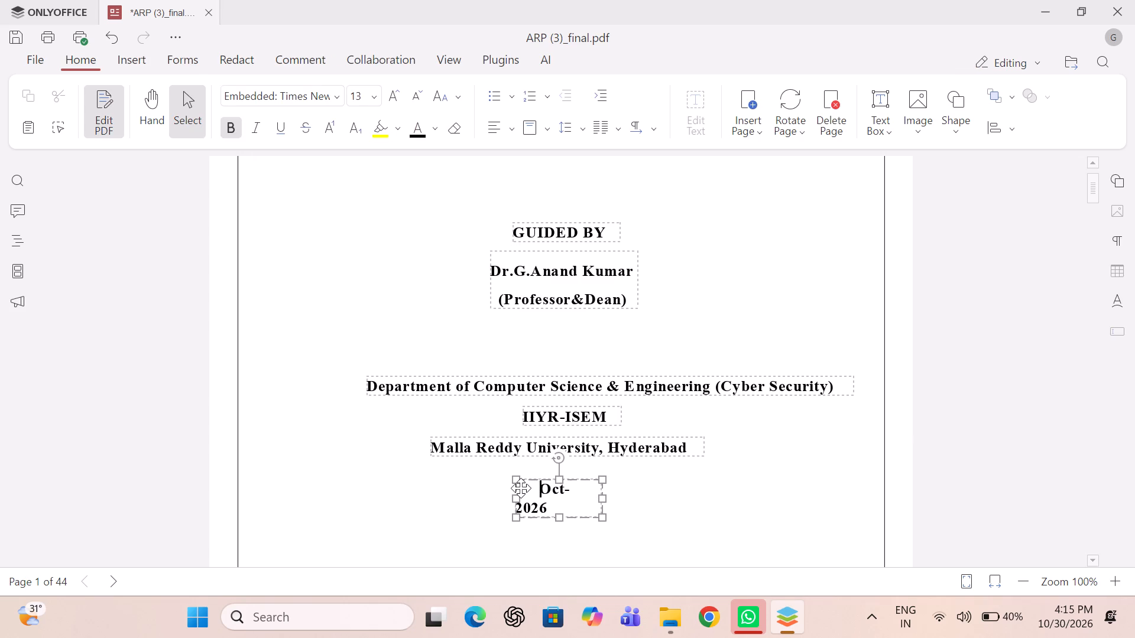
pyautogui.press('BackSpace')
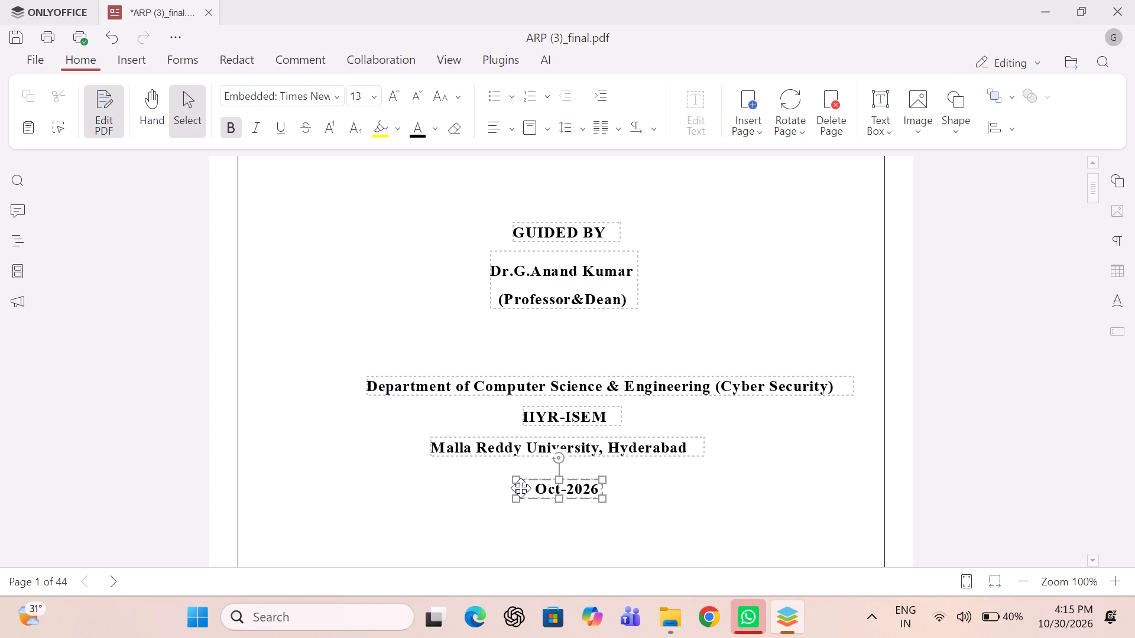
pyautogui.click(614, 515)
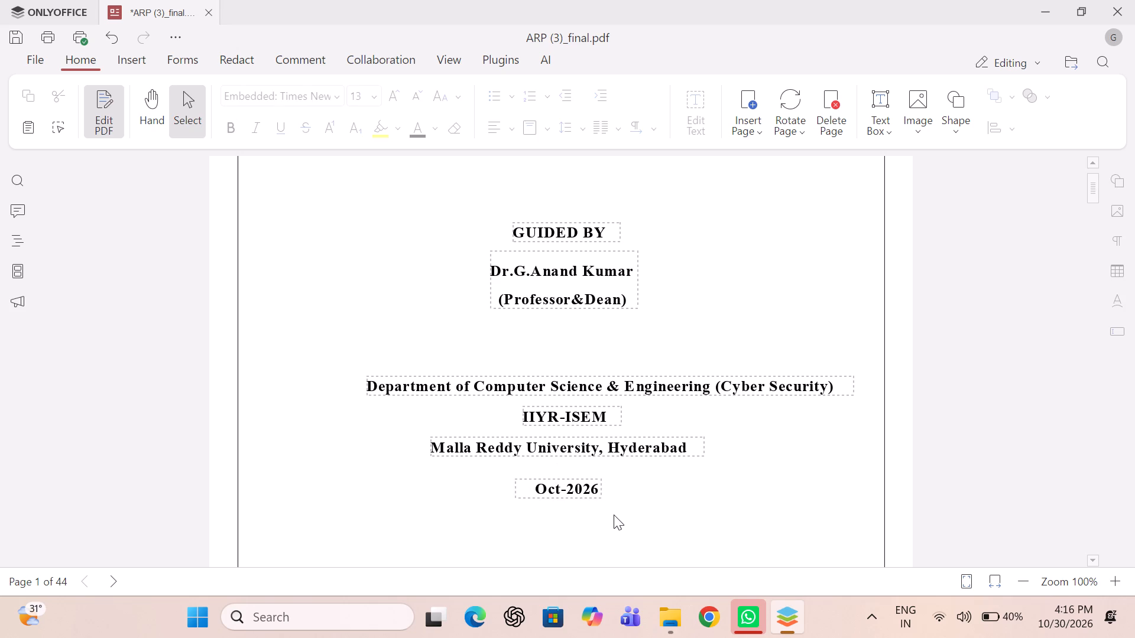
# Review the cover page from the date back up to the university logo, and leave PDF editing mode.
pyautogui.scroll(3, 614, 515)
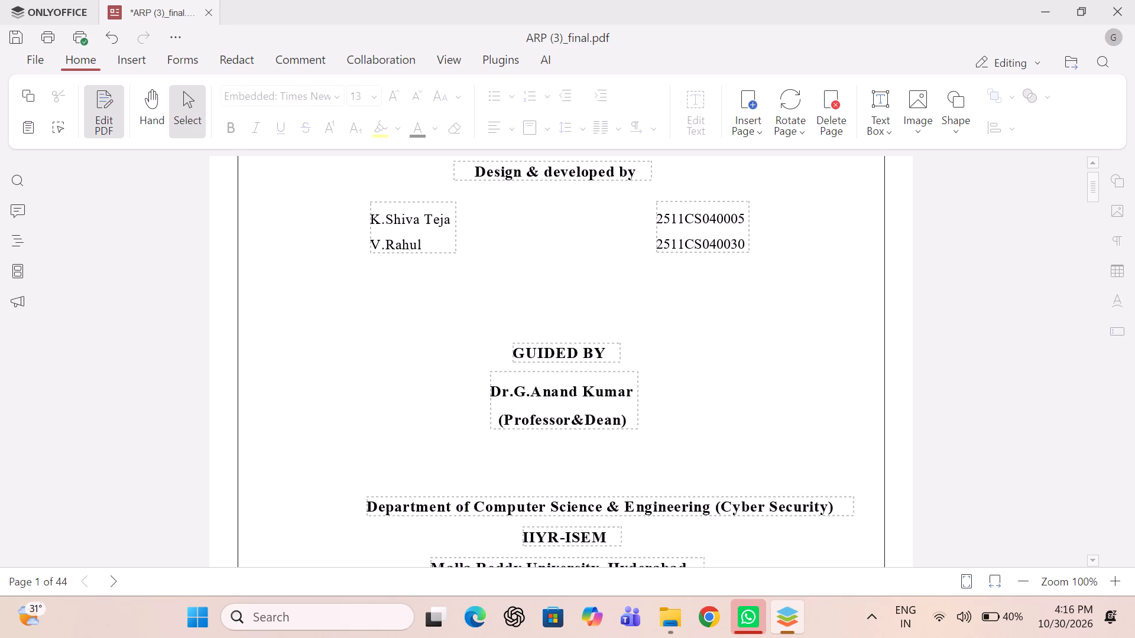
pyautogui.scroll(3, 614, 515)
pyautogui.scroll(-6, 614, 515)
pyautogui.scroll(4, 614, 515)
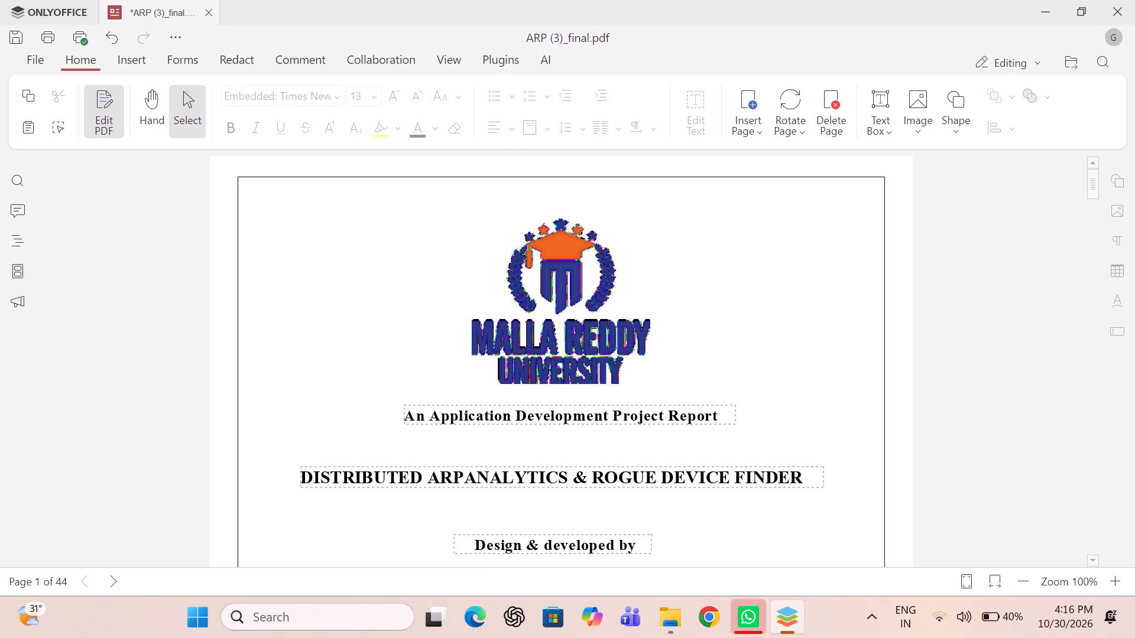
pyautogui.scroll(-2, 614, 515)
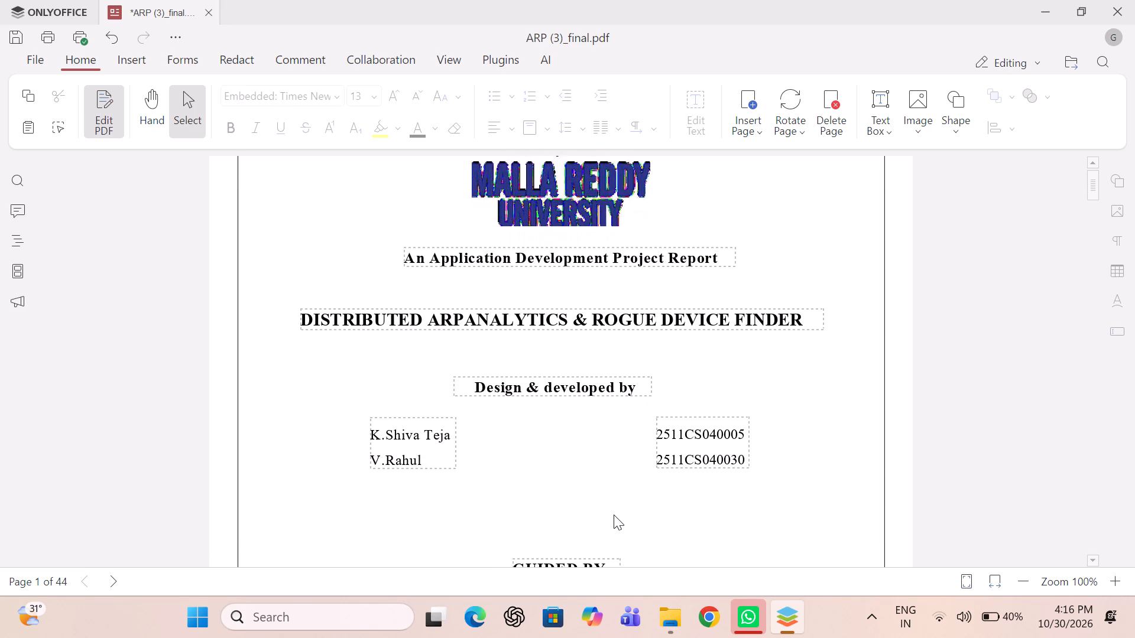
pyautogui.click(92, 106)
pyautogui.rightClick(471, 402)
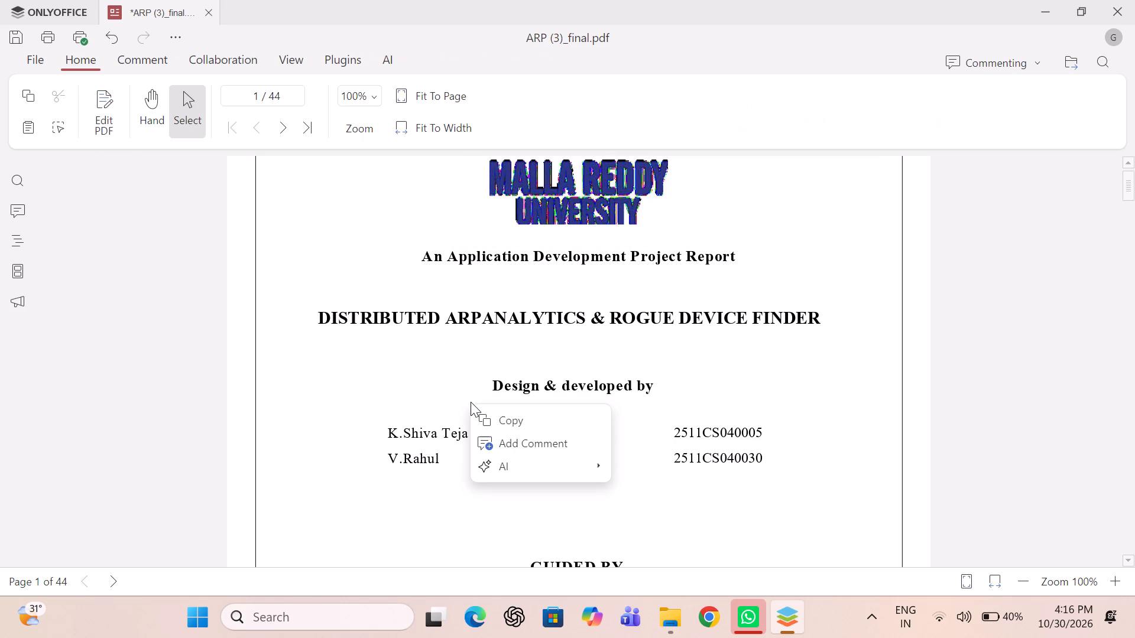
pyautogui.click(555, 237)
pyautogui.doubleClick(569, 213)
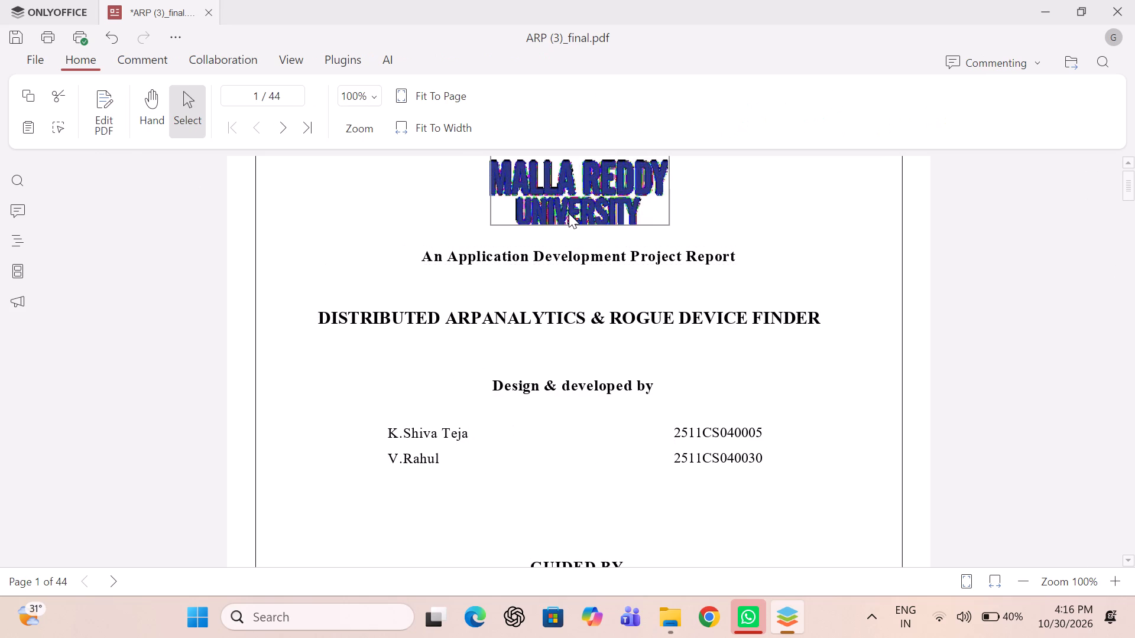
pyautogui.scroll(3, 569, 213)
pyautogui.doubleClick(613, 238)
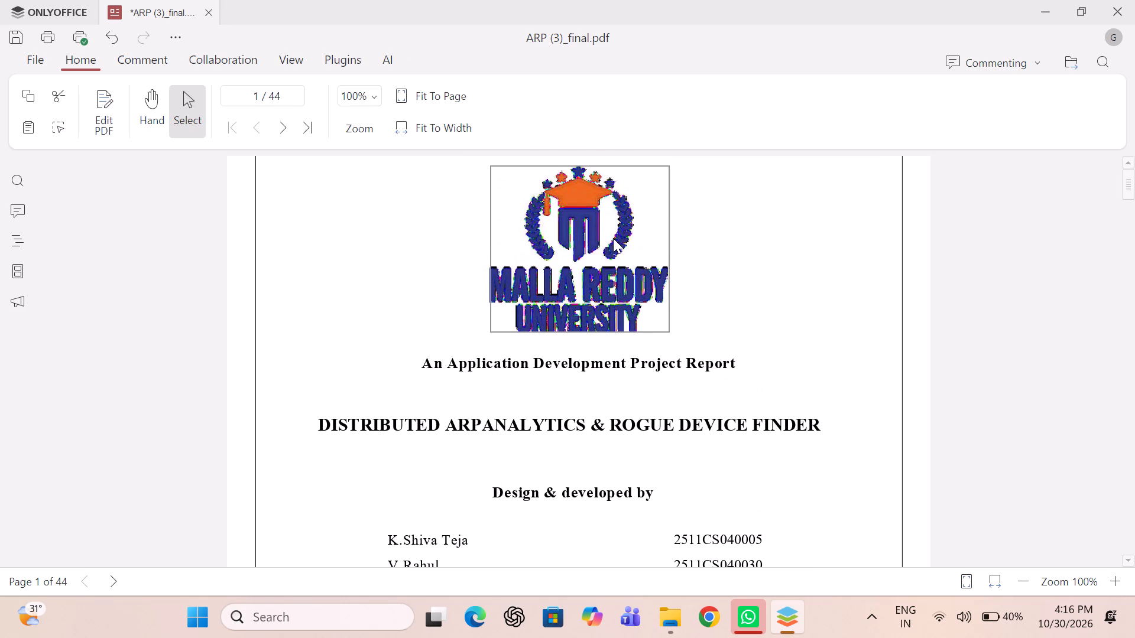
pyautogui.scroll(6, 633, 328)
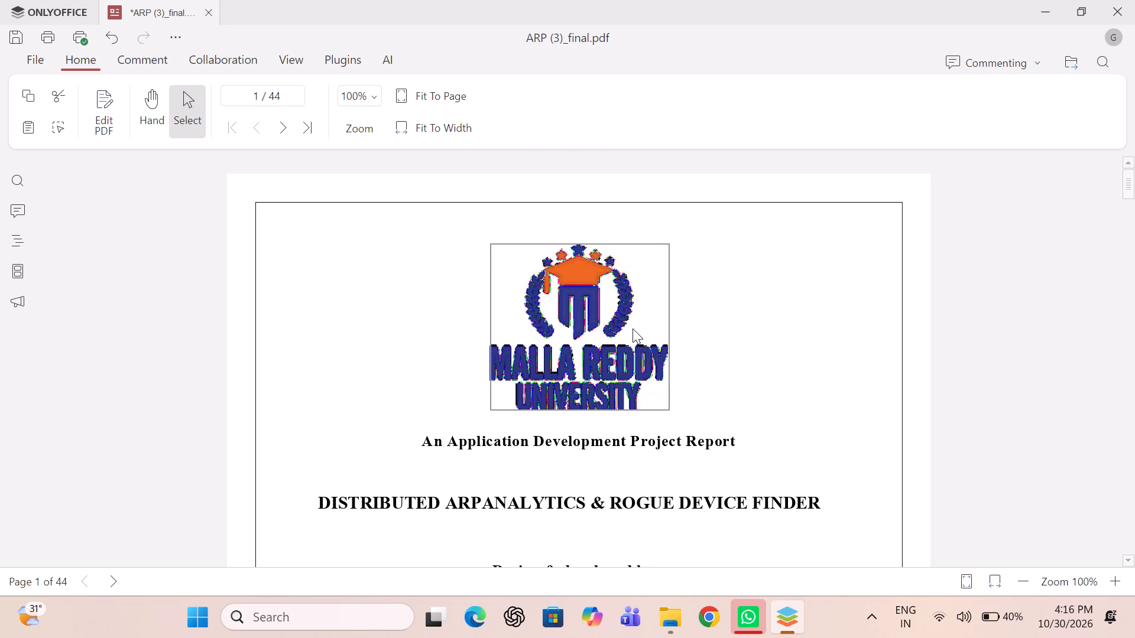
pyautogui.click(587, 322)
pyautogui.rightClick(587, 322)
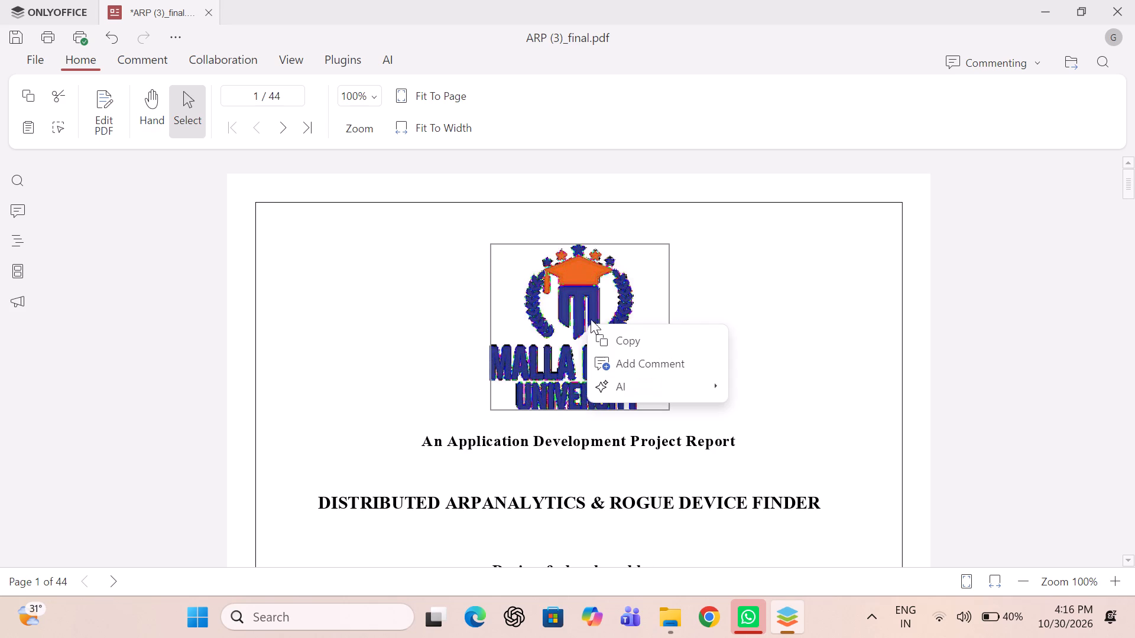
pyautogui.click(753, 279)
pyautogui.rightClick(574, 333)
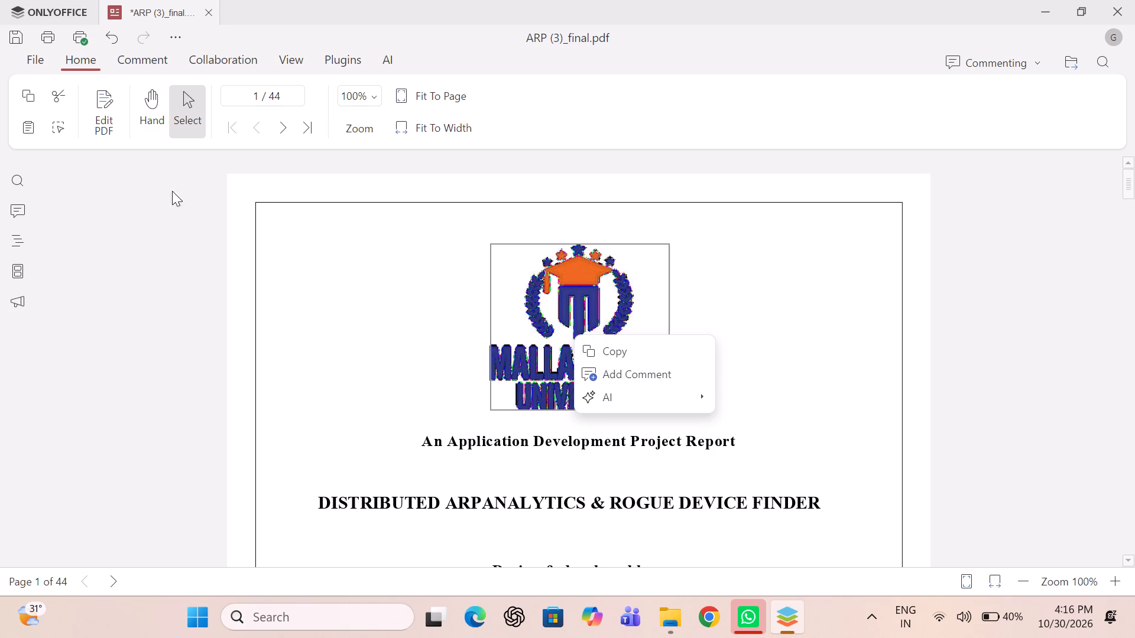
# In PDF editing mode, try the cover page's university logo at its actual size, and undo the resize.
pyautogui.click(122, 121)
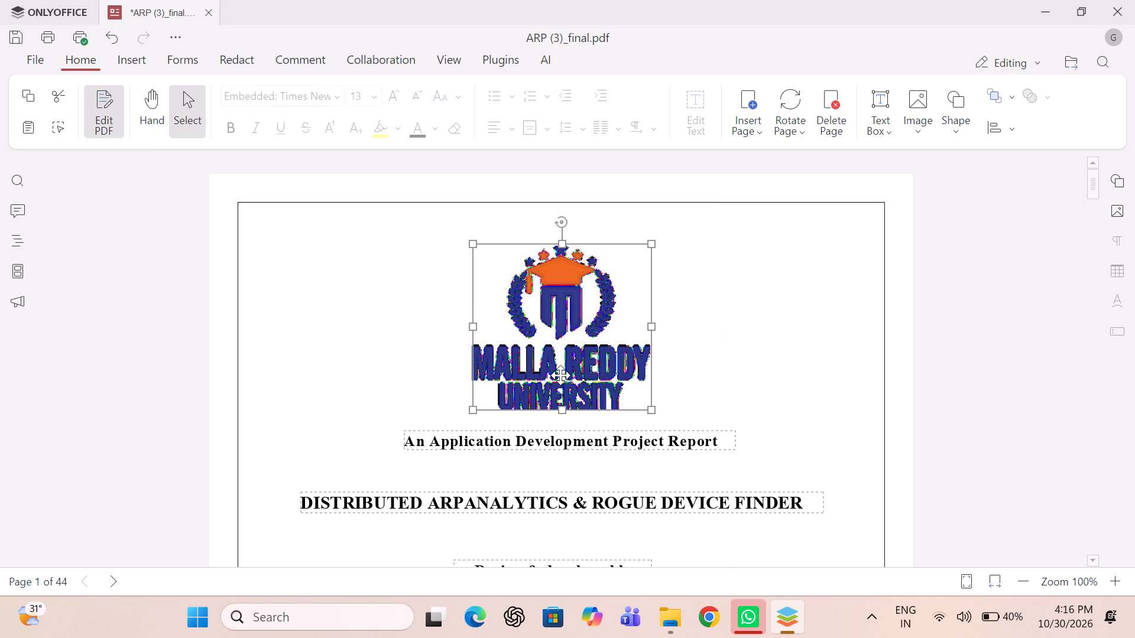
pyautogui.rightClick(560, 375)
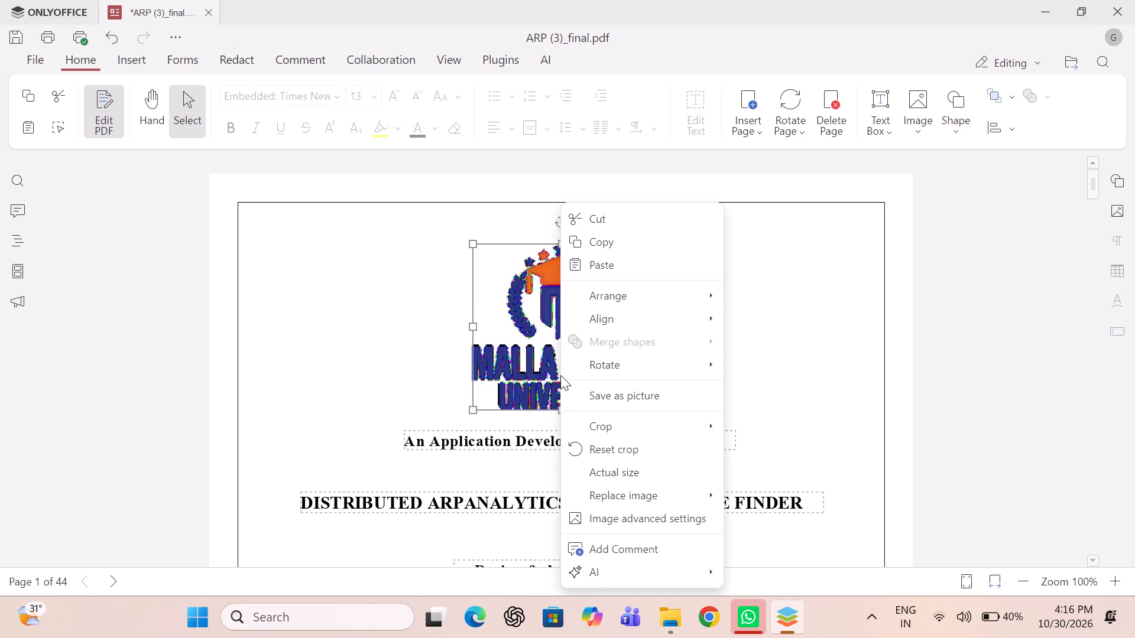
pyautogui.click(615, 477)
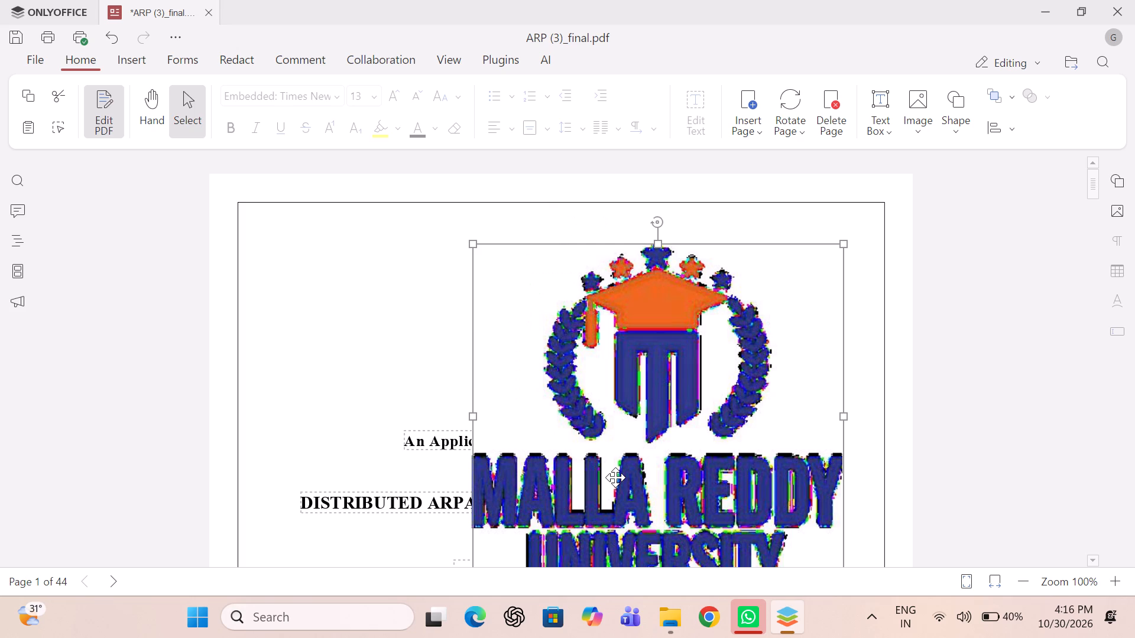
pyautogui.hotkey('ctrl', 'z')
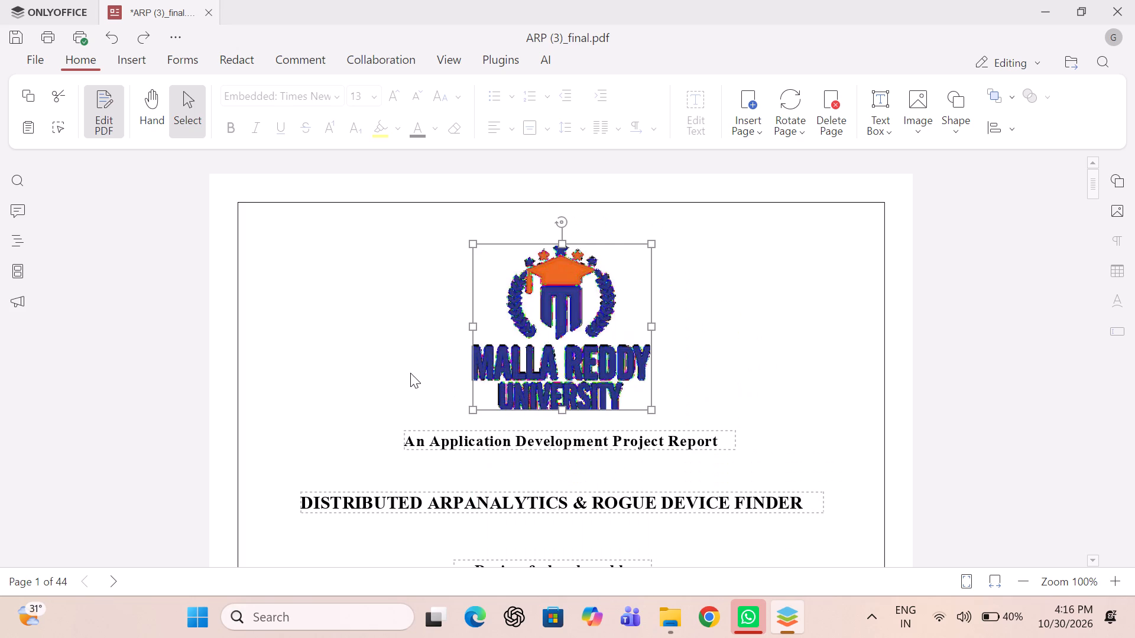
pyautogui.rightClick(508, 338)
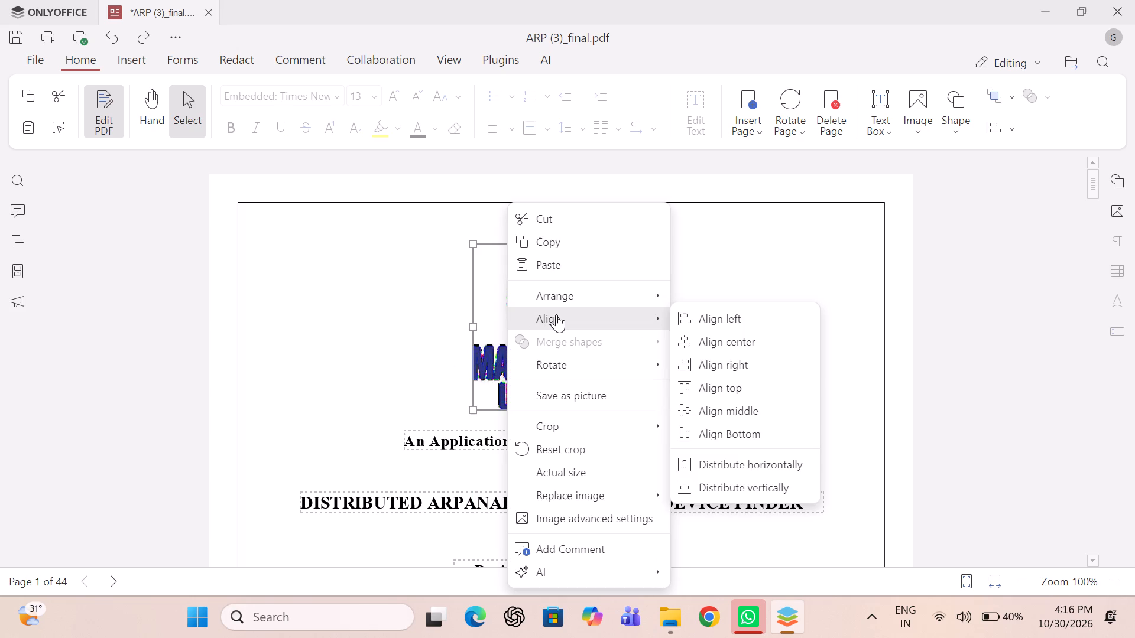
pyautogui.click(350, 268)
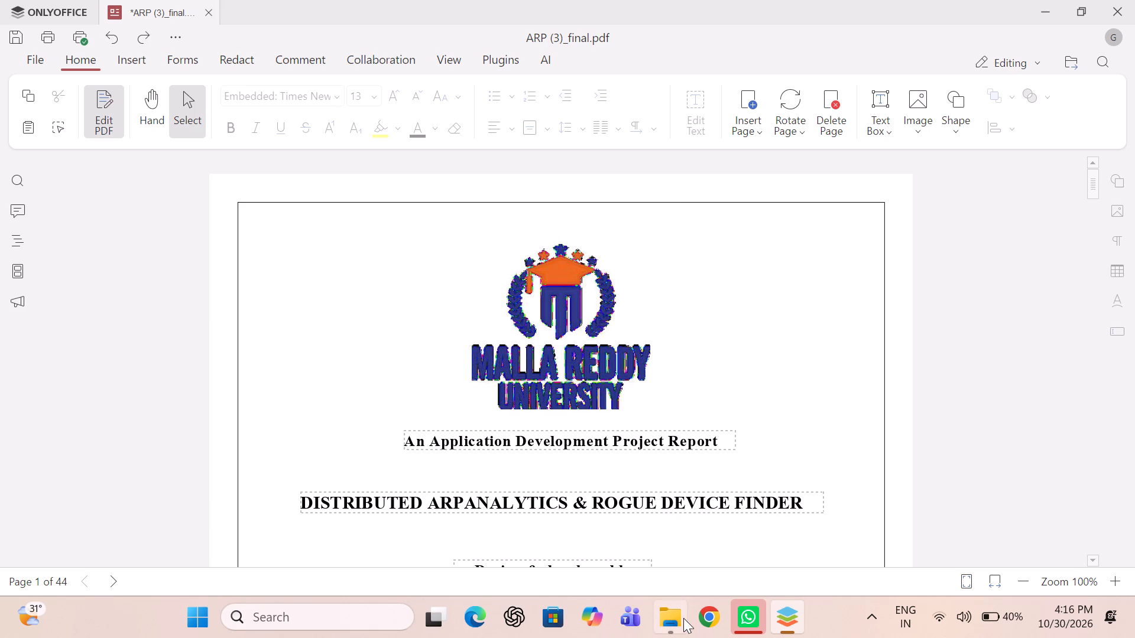
# Switch to WhatsApp, to the chat containing the shared ARP (3)_final files.
pyautogui.click(754, 610)
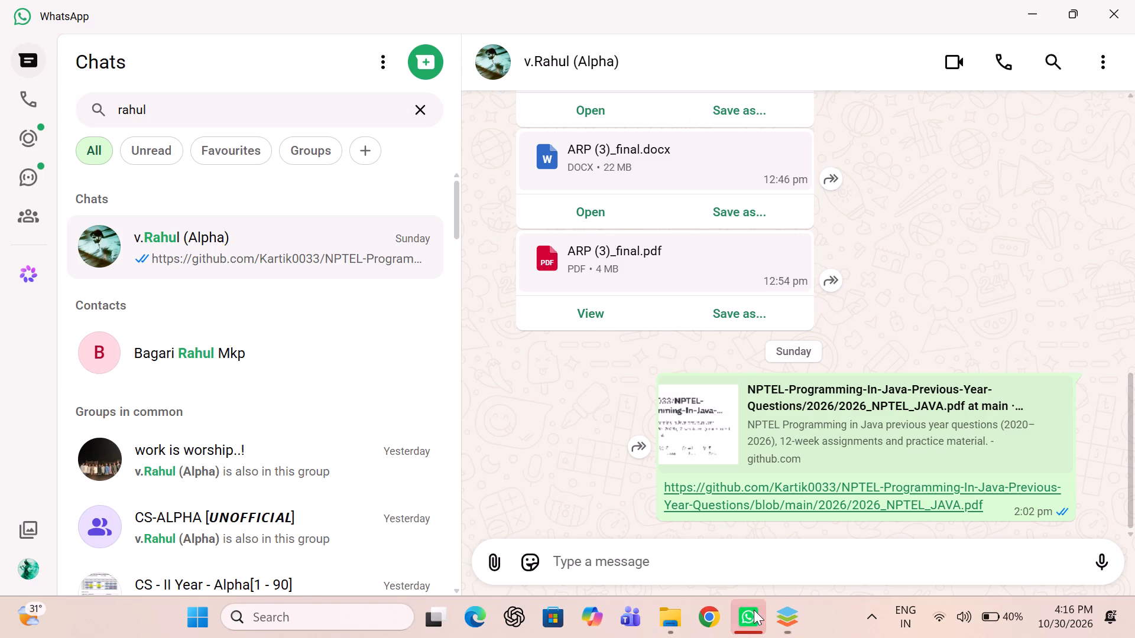
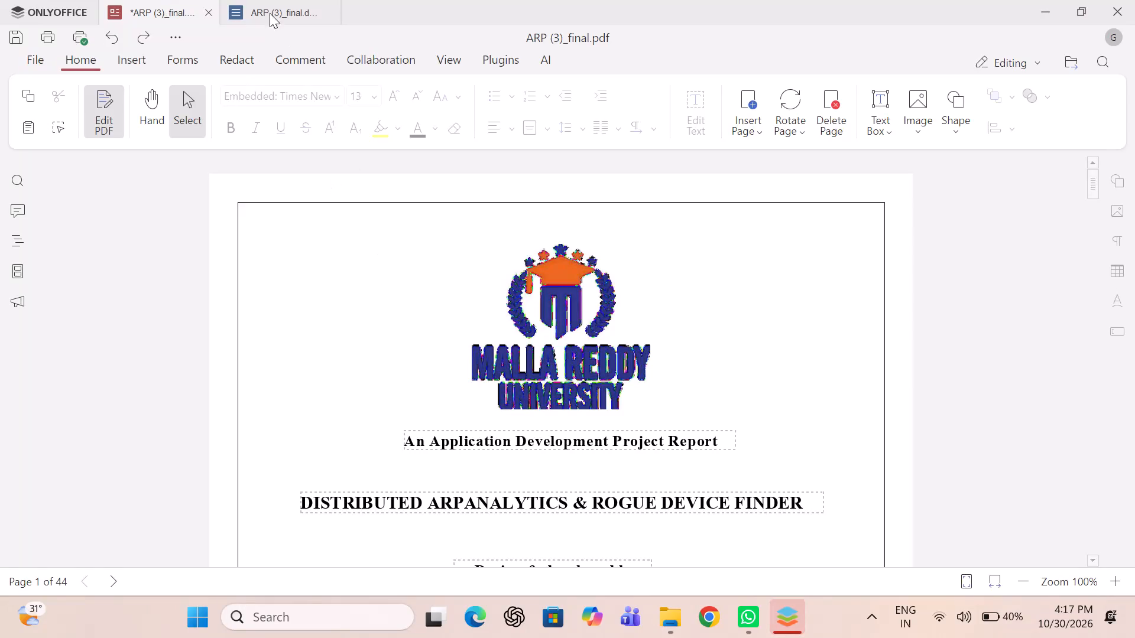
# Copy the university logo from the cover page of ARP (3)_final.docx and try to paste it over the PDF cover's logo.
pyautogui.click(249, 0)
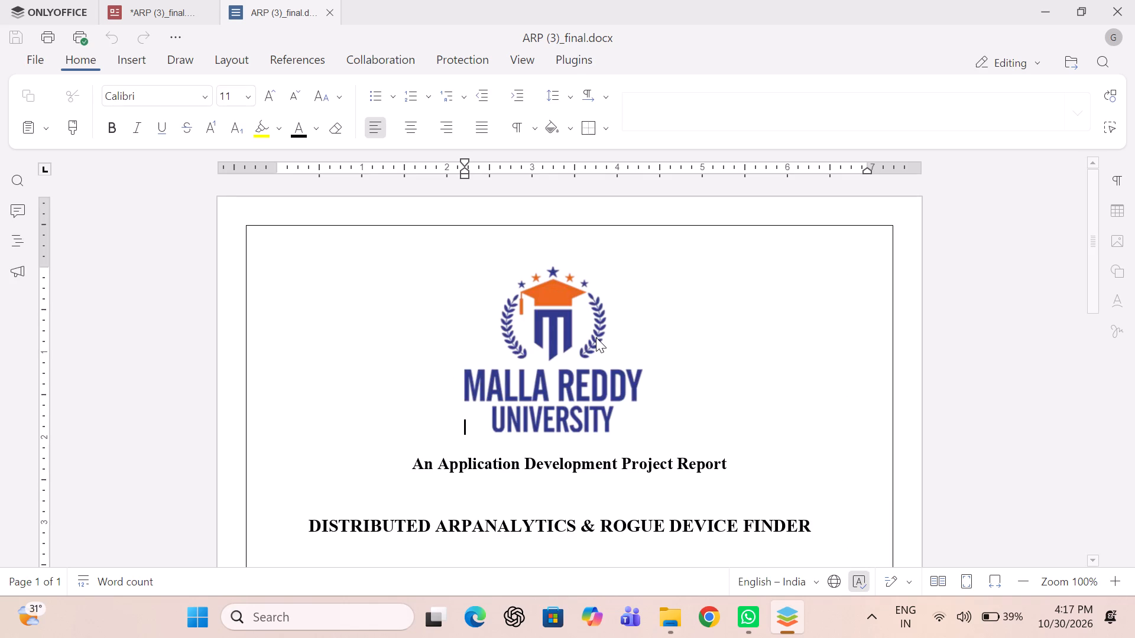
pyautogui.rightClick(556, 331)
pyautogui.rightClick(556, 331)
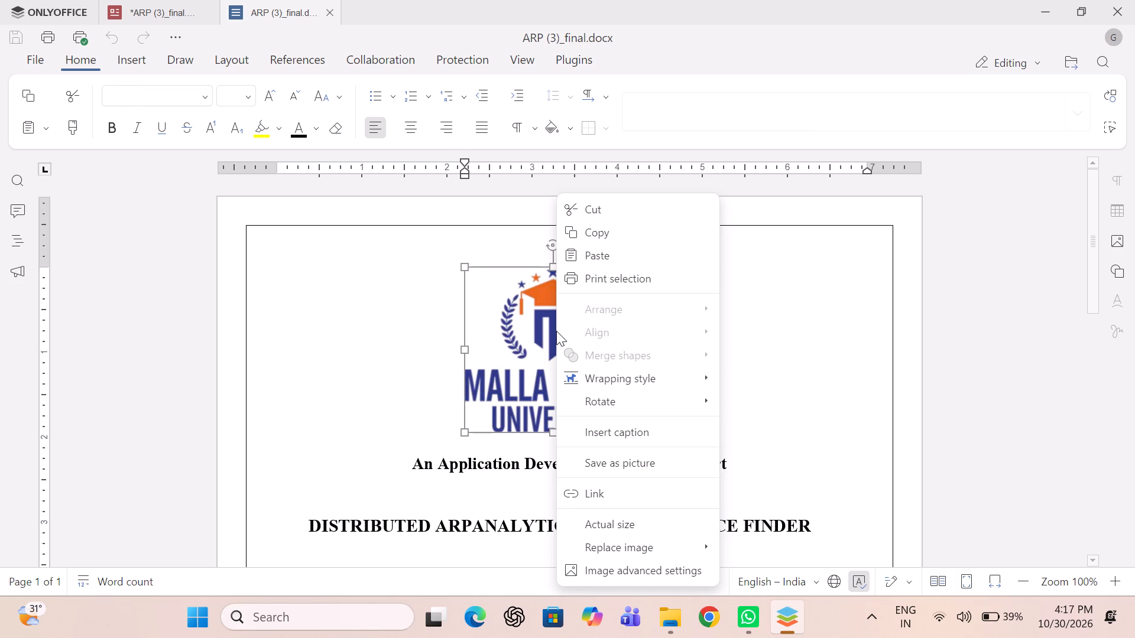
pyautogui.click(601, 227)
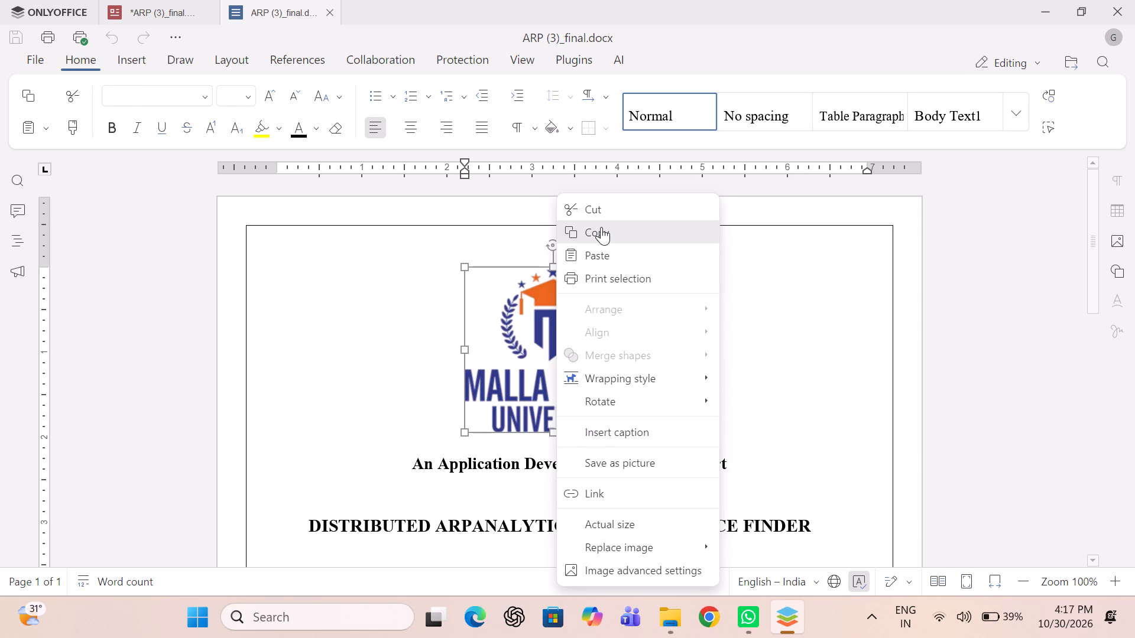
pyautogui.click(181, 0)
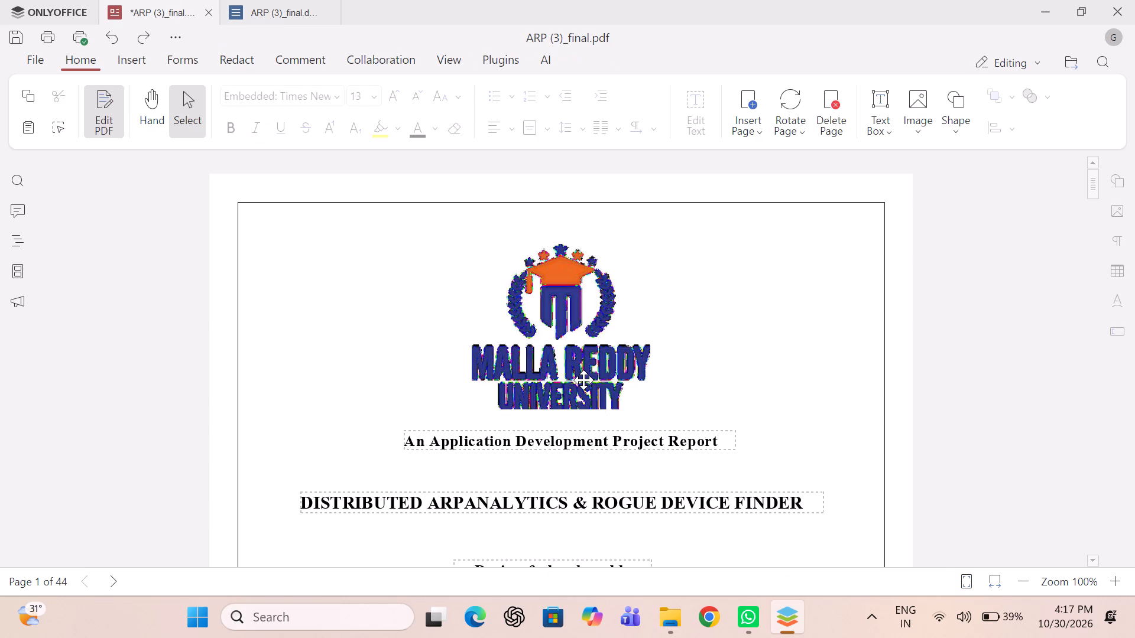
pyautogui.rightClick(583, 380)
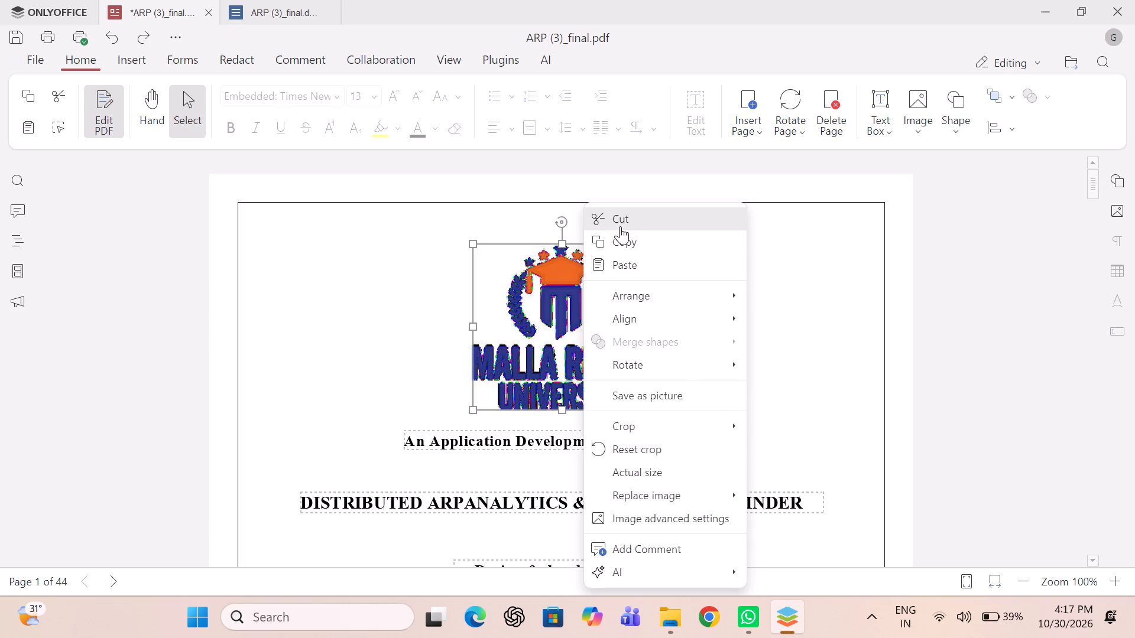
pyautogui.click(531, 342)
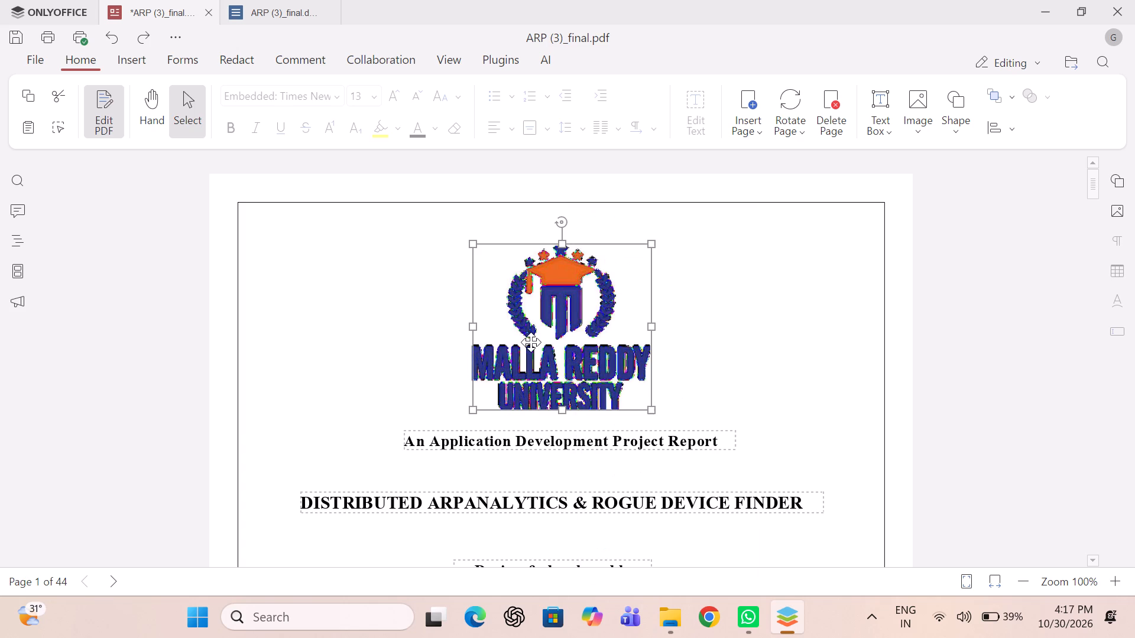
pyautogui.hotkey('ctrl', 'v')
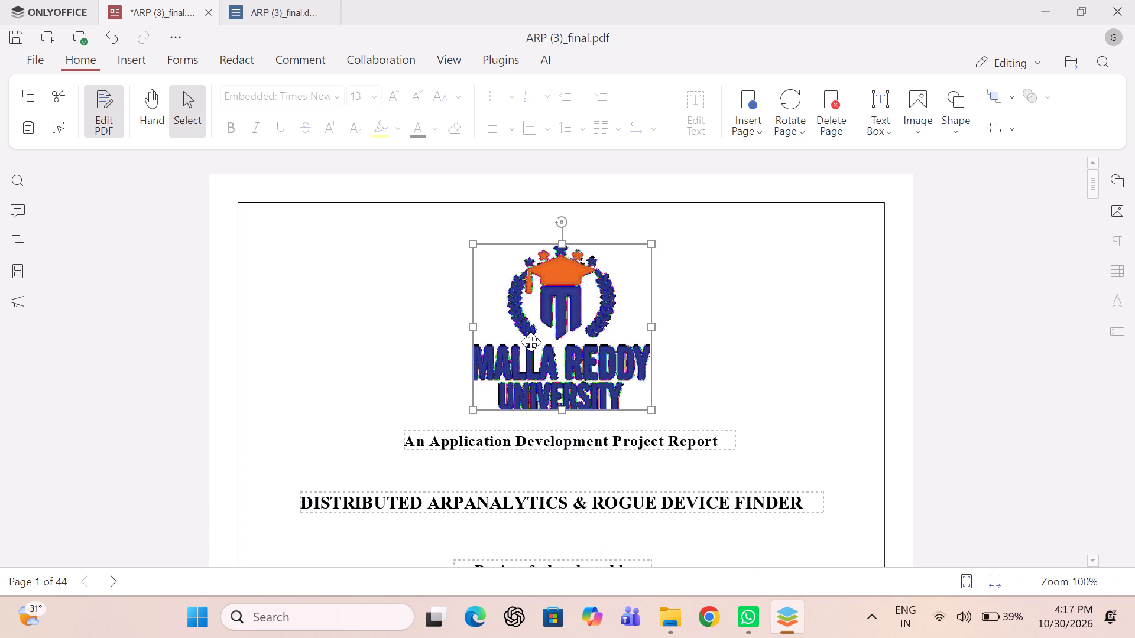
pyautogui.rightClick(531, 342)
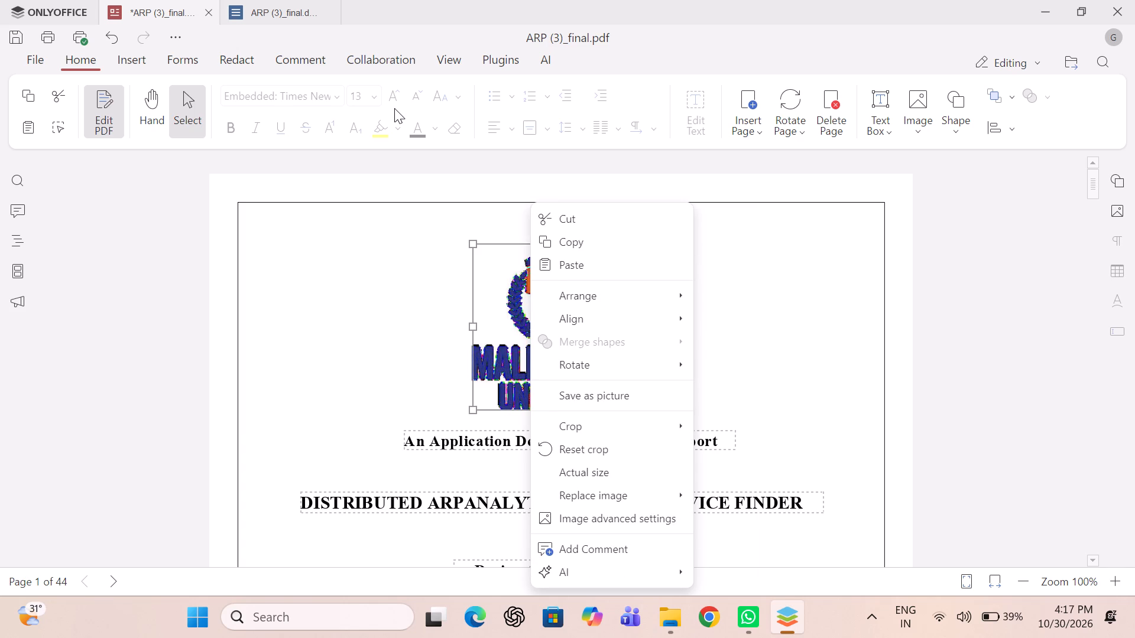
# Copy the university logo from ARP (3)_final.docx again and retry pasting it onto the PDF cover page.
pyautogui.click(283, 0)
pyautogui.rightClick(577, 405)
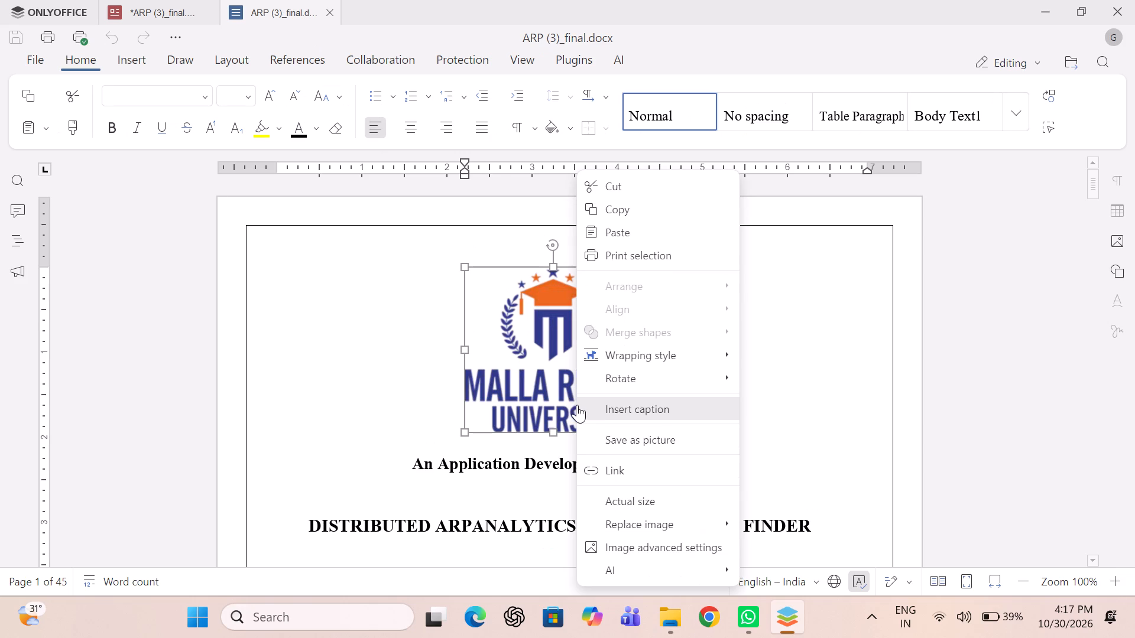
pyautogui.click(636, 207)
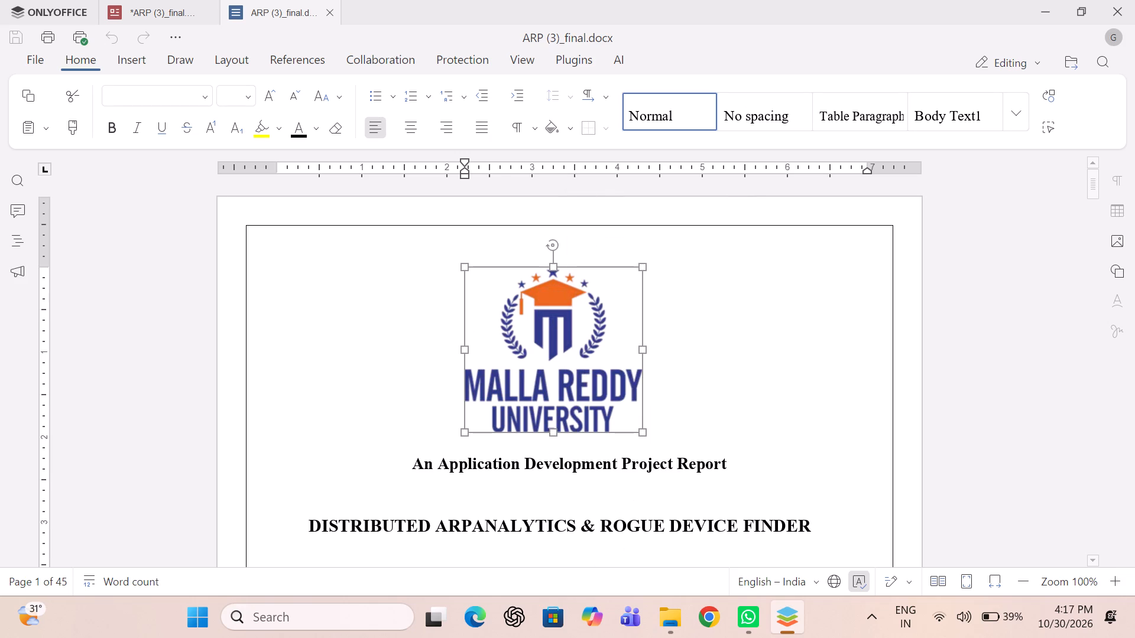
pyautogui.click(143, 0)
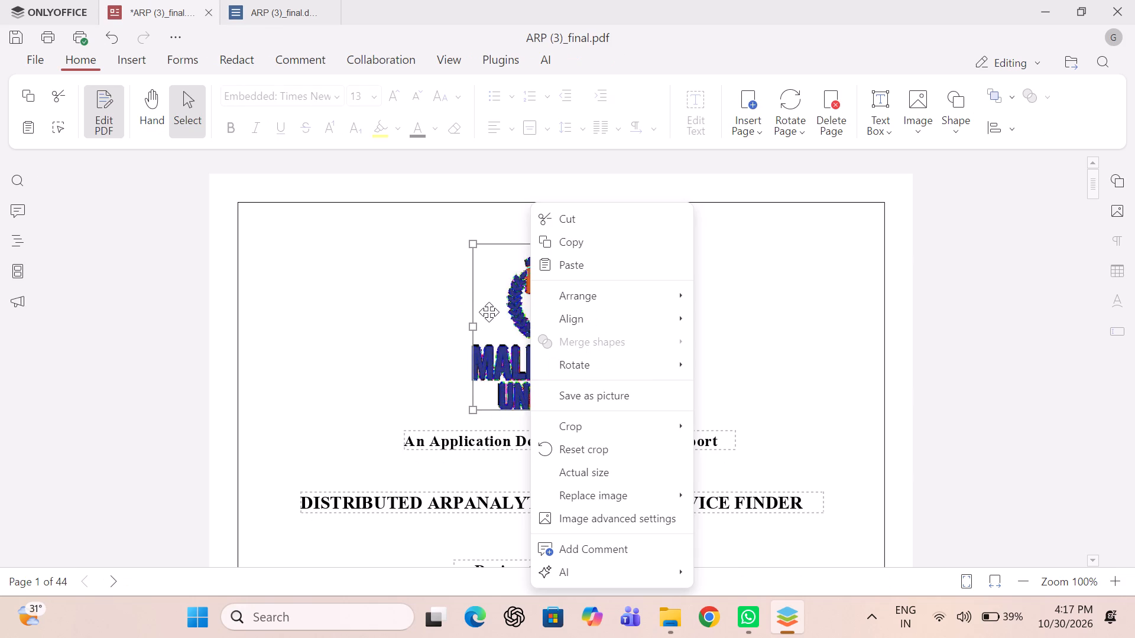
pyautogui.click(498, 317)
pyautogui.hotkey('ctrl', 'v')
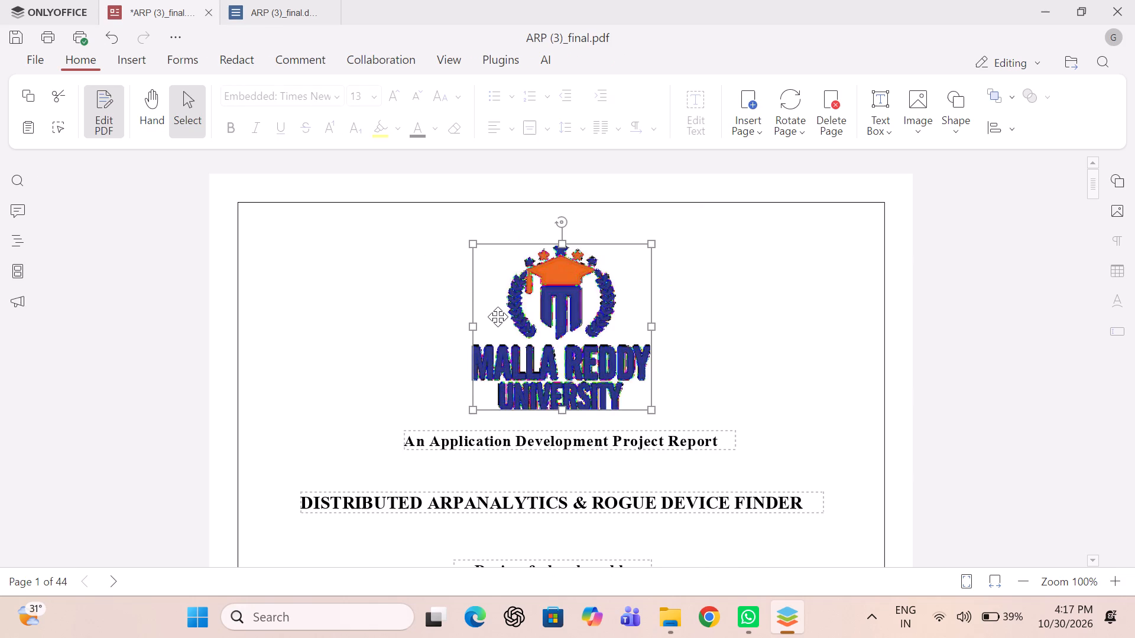
# Nudge the university logo slightly upward on the PDF cover page, keeping it above the report heading.
pyautogui.click(509, 318)
pyautogui.moveTo(509, 318); pyautogui.dragTo(537, 325)
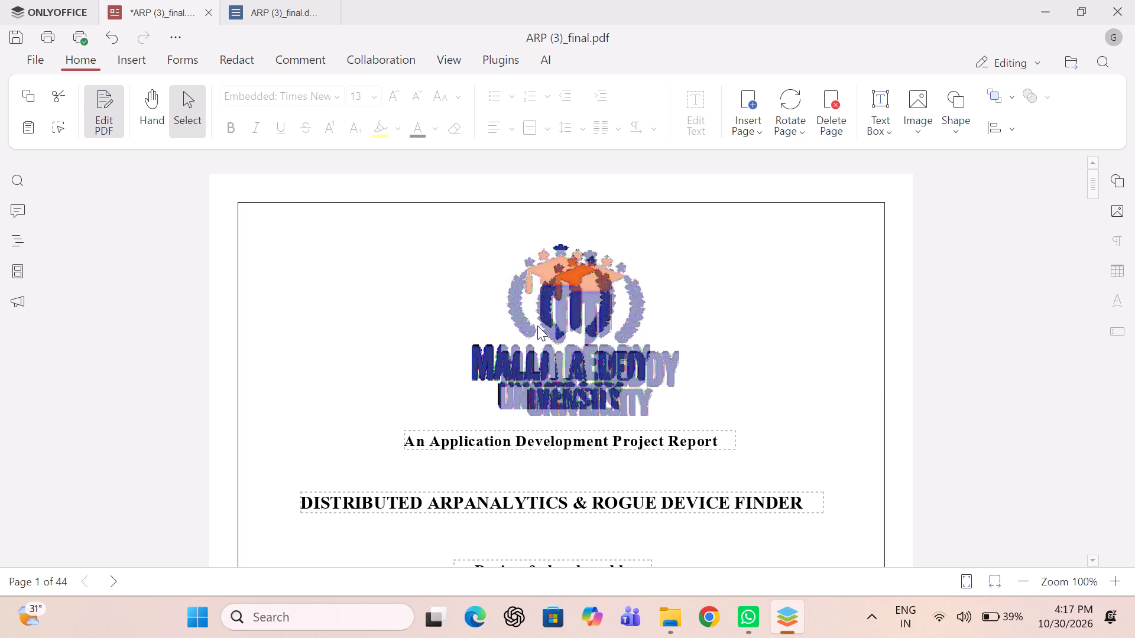
pyautogui.moveTo(537, 325); pyautogui.dragTo(510, 305)
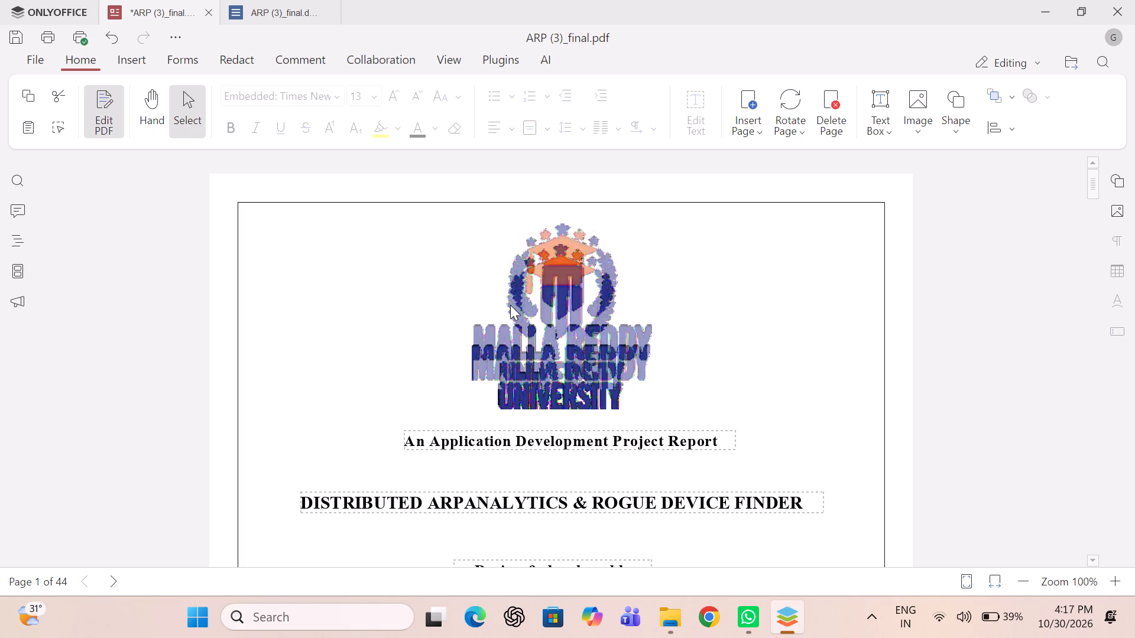
pyautogui.moveTo(510, 305); pyautogui.dragTo(510, 313)
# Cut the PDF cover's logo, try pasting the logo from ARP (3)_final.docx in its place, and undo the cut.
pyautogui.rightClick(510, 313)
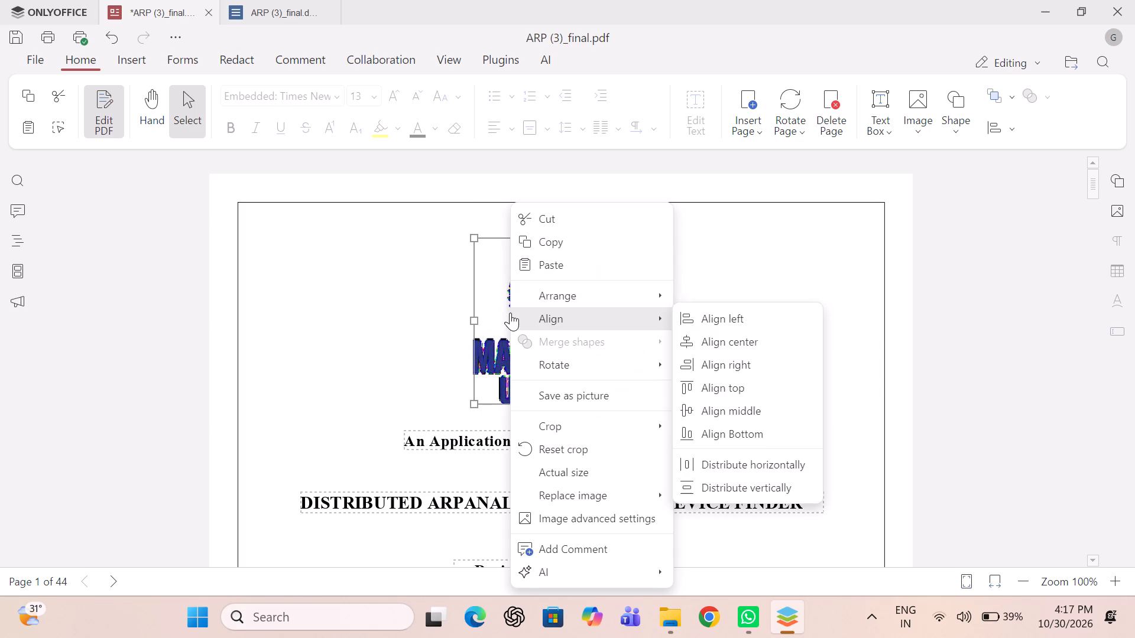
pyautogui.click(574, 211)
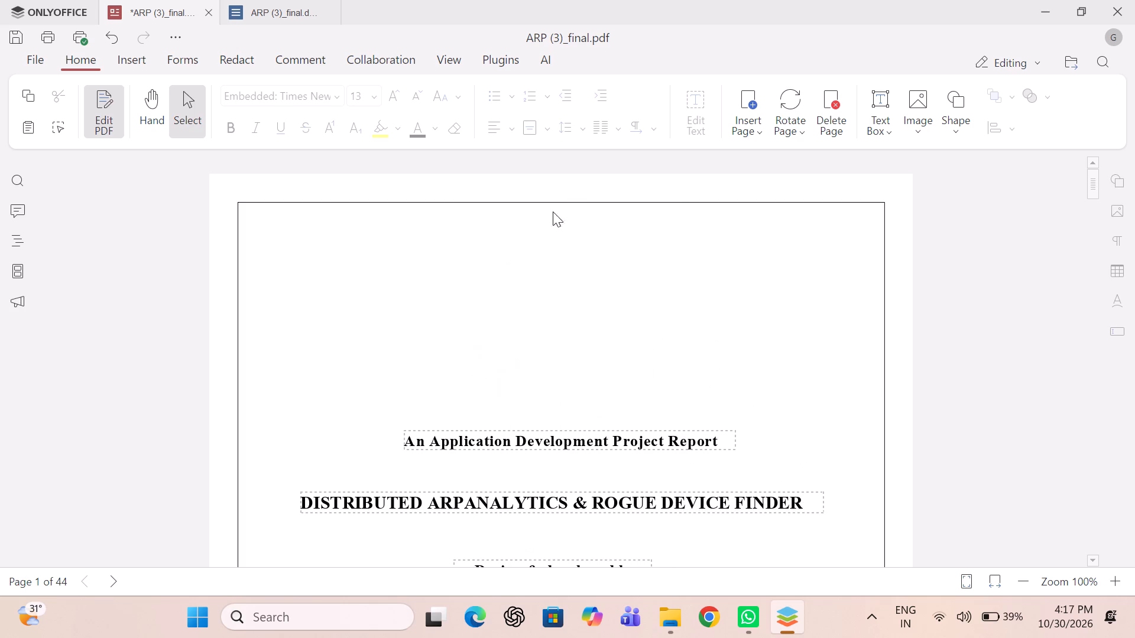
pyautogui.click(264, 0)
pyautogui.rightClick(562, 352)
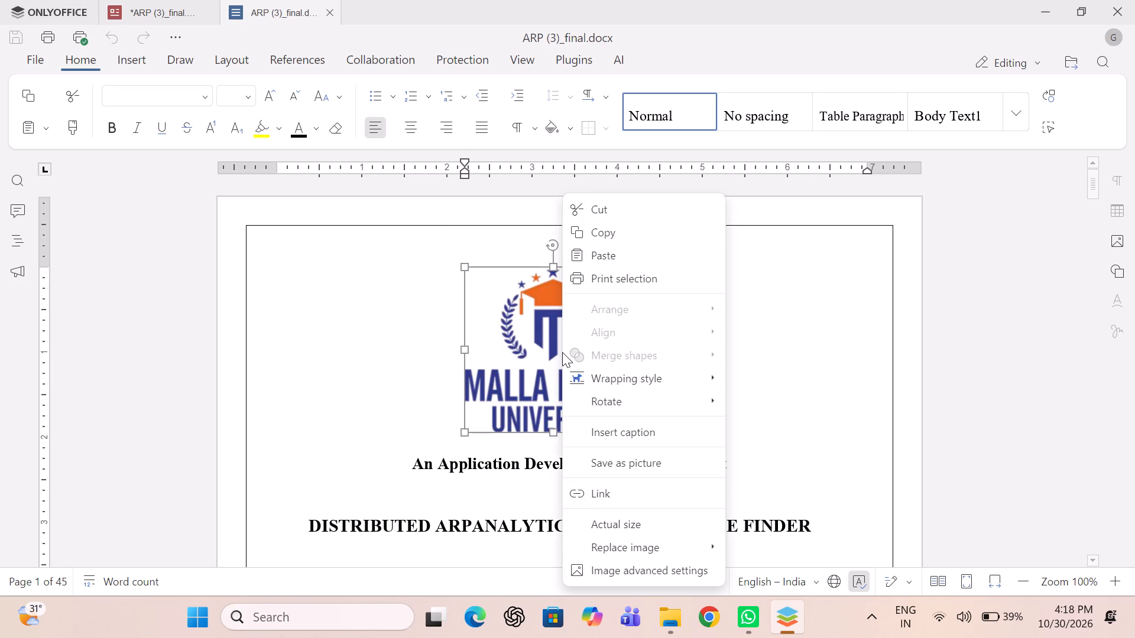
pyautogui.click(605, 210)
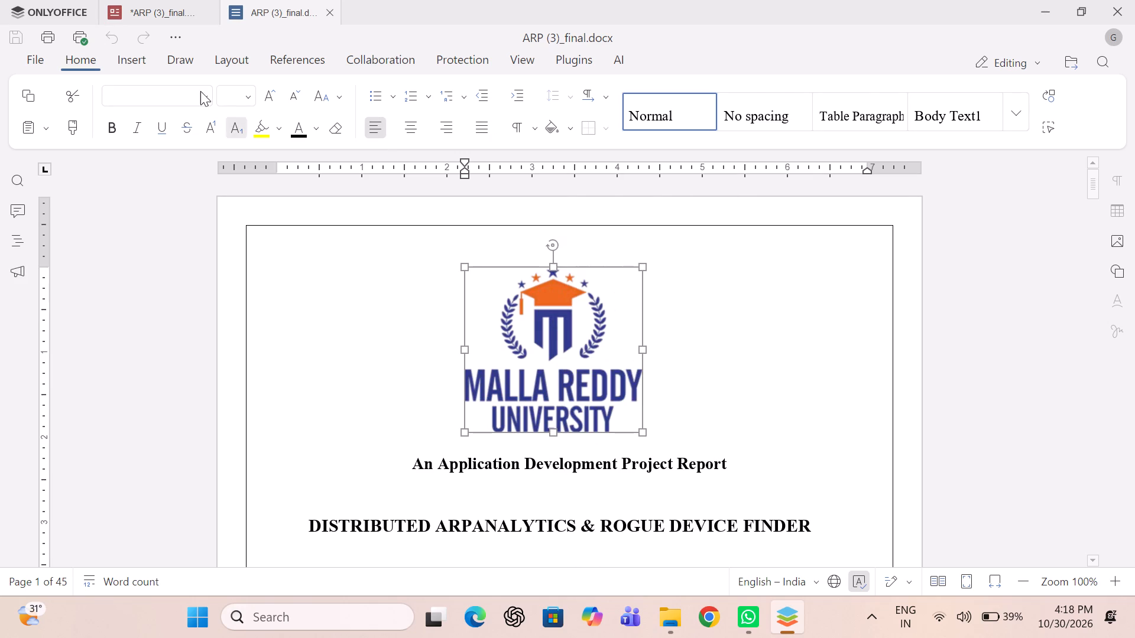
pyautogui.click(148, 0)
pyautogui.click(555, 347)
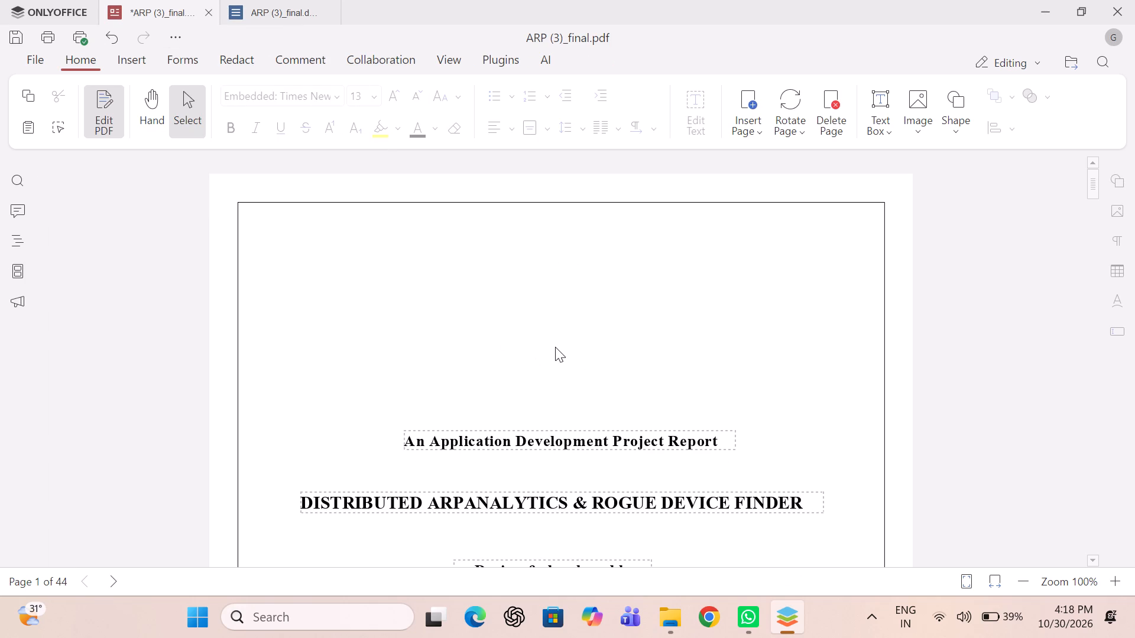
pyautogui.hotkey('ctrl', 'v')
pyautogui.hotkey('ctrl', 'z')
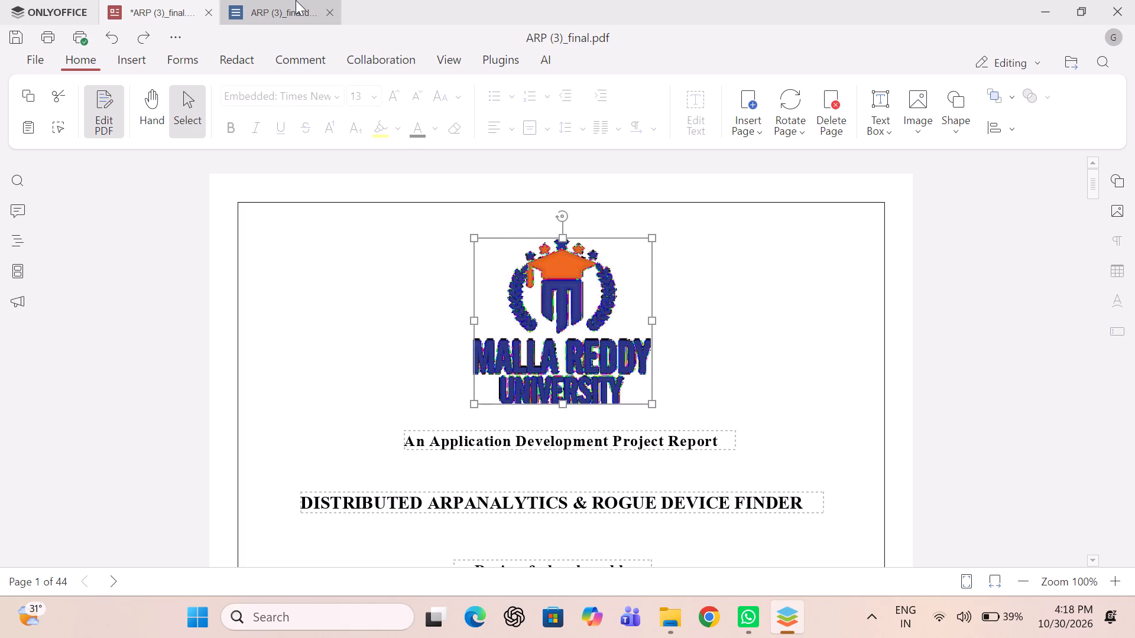
# Capture a screenshot of just the university logo on the cover page of ARP (3)_final.docx with Snipping Tool.
pyautogui.click(296, 0)
pyautogui.click(523, 282)
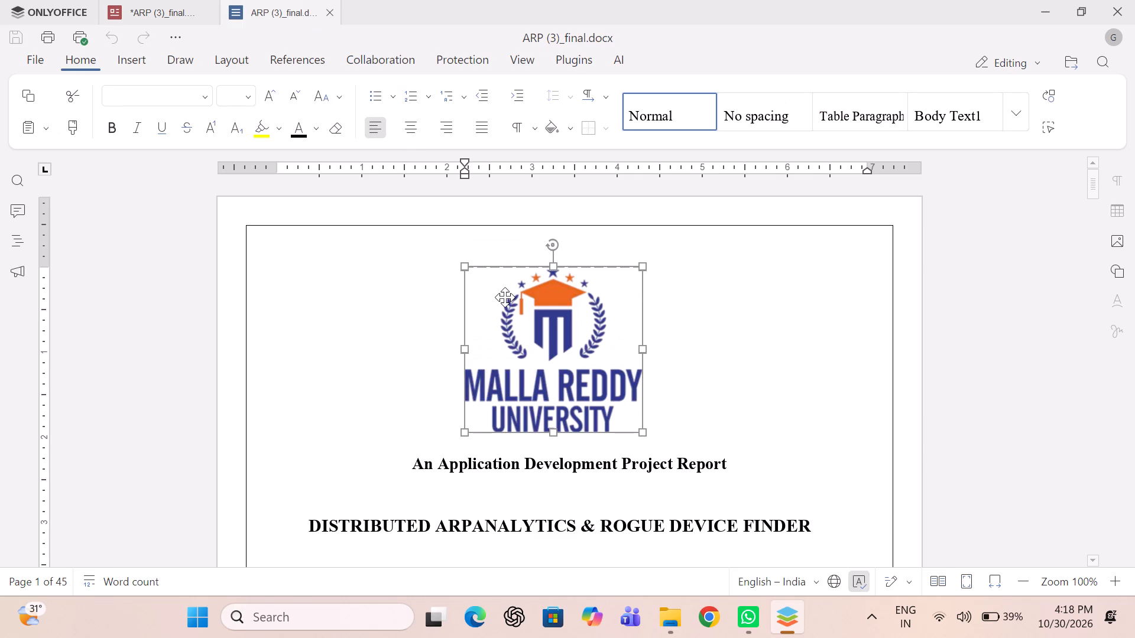
pyautogui.click(391, 231)
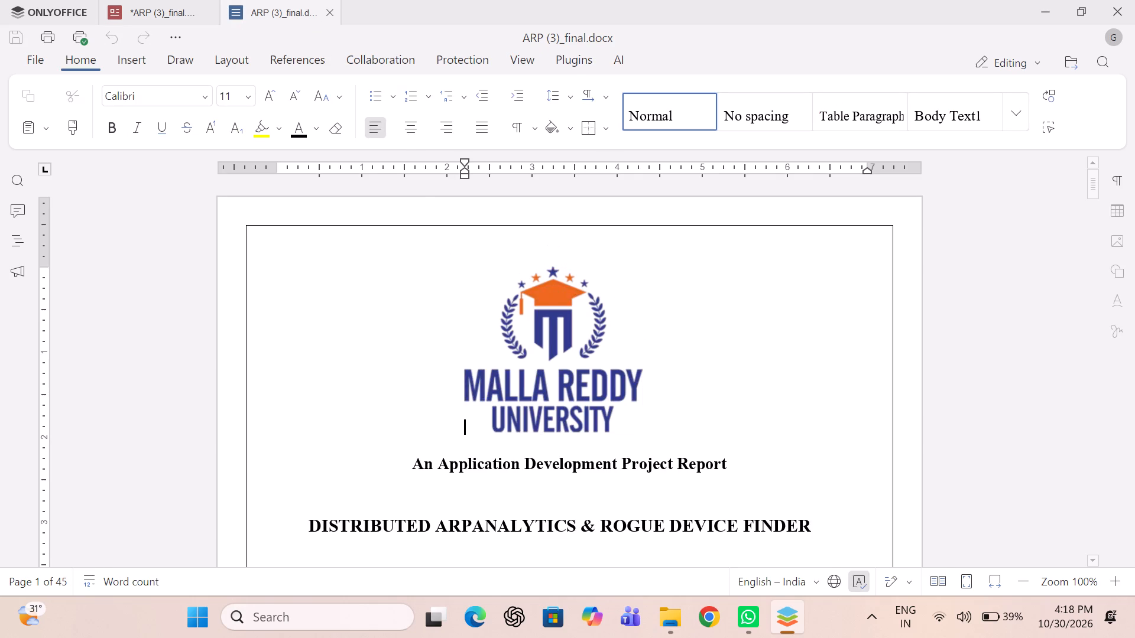
pyautogui.press('Print')
pyautogui.moveTo(450, 263); pyautogui.dragTo(637, 421)
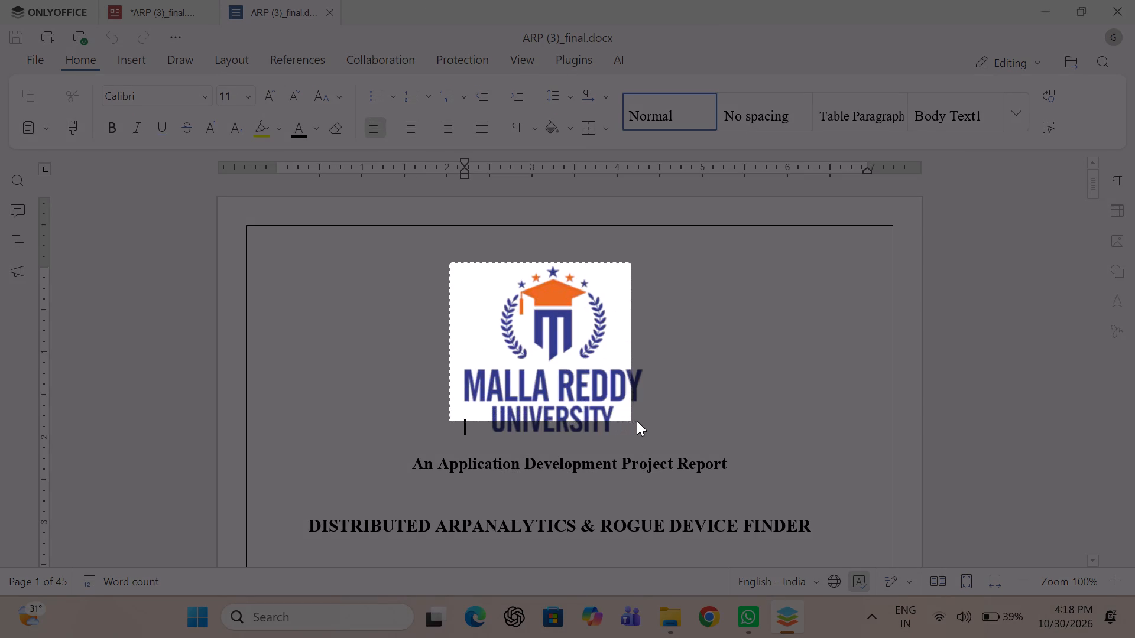
pyautogui.moveTo(637, 421); pyautogui.dragTo(647, 446)
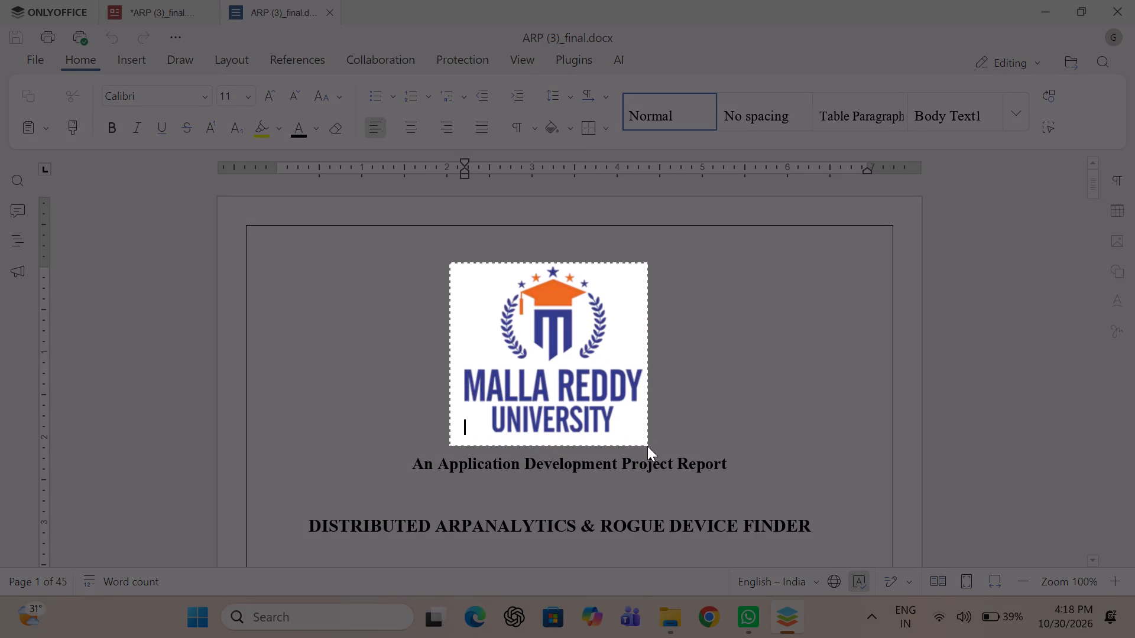
pyautogui.moveTo(647, 446); pyautogui.dragTo(647, 447)
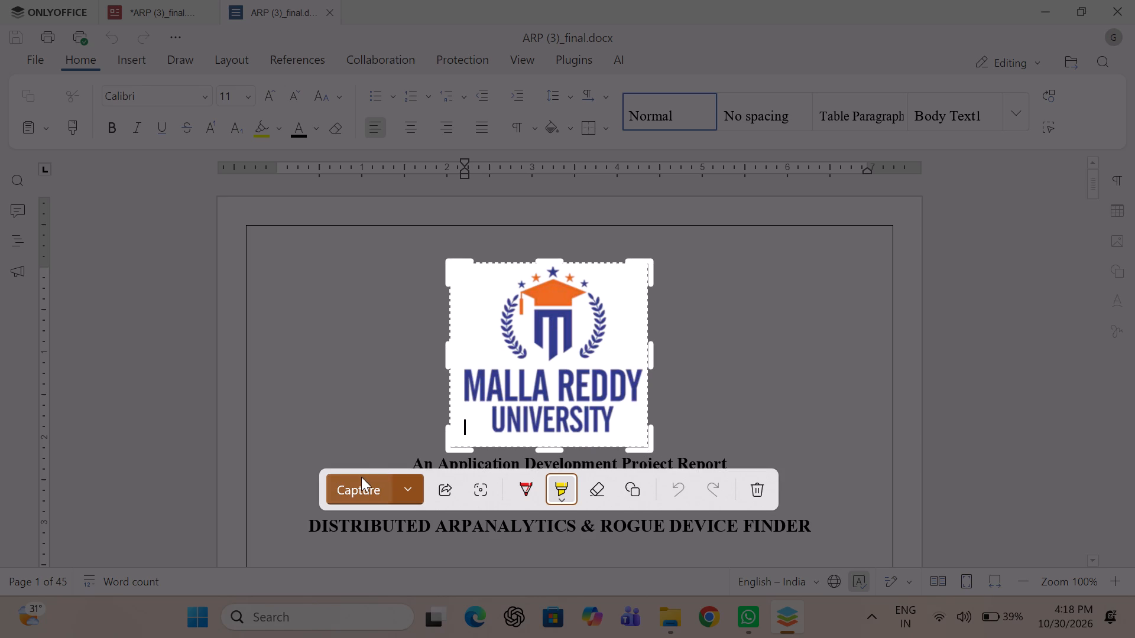
pyautogui.click(361, 477)
# Replace the distorted university logo on the ARP (3)_final.pdf cover page with the image file Screenshot 2026-10-30 161827.png.
pyautogui.click(155, 0)
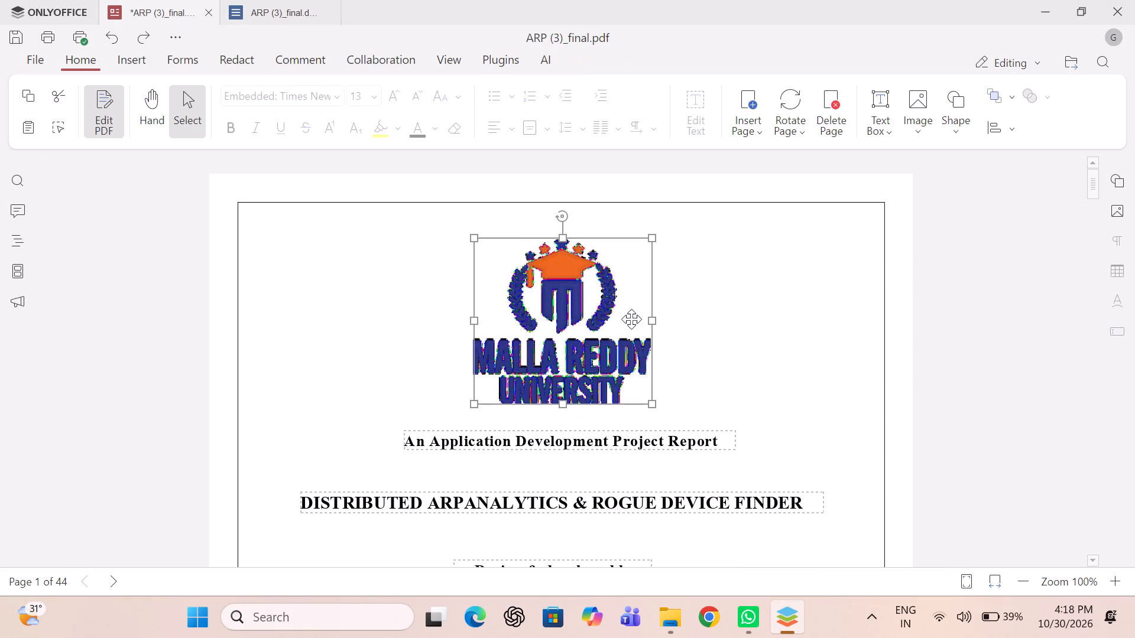
pyautogui.click(631, 319)
pyautogui.rightClick(631, 319)
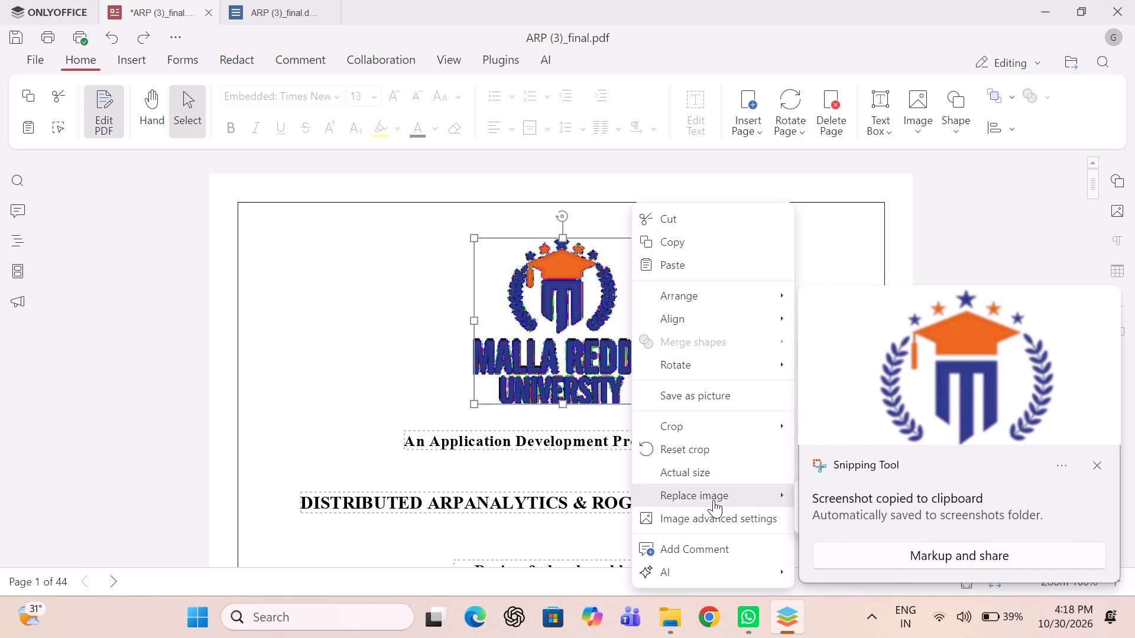
pyautogui.click(1098, 464)
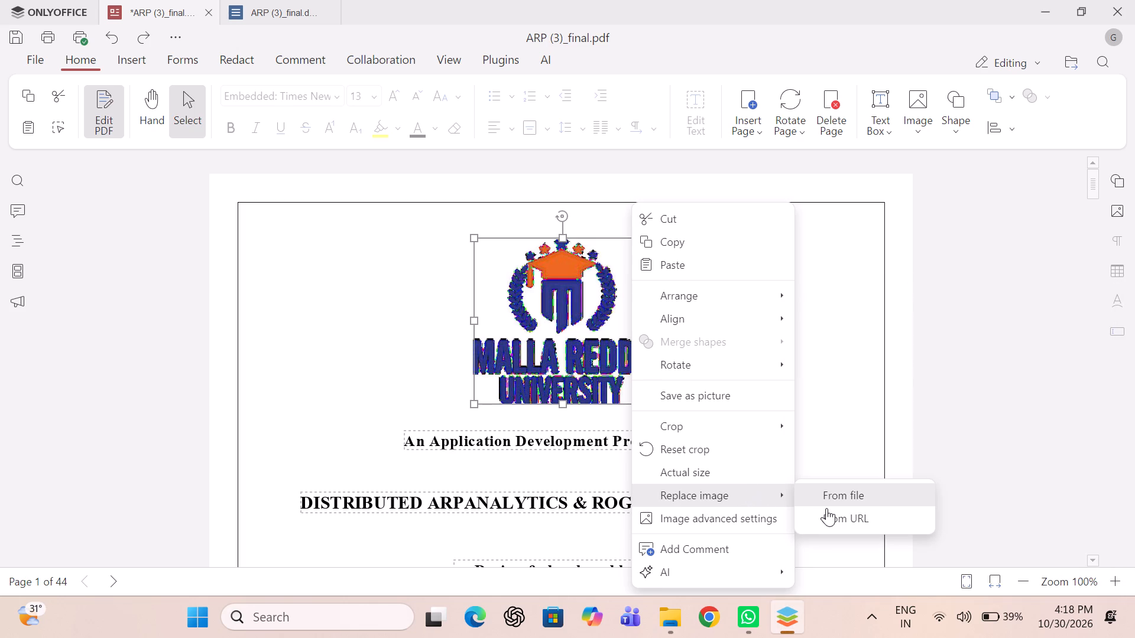
pyautogui.moveTo(831, 509); pyautogui.dragTo(867, 484)
pyautogui.click(867, 484)
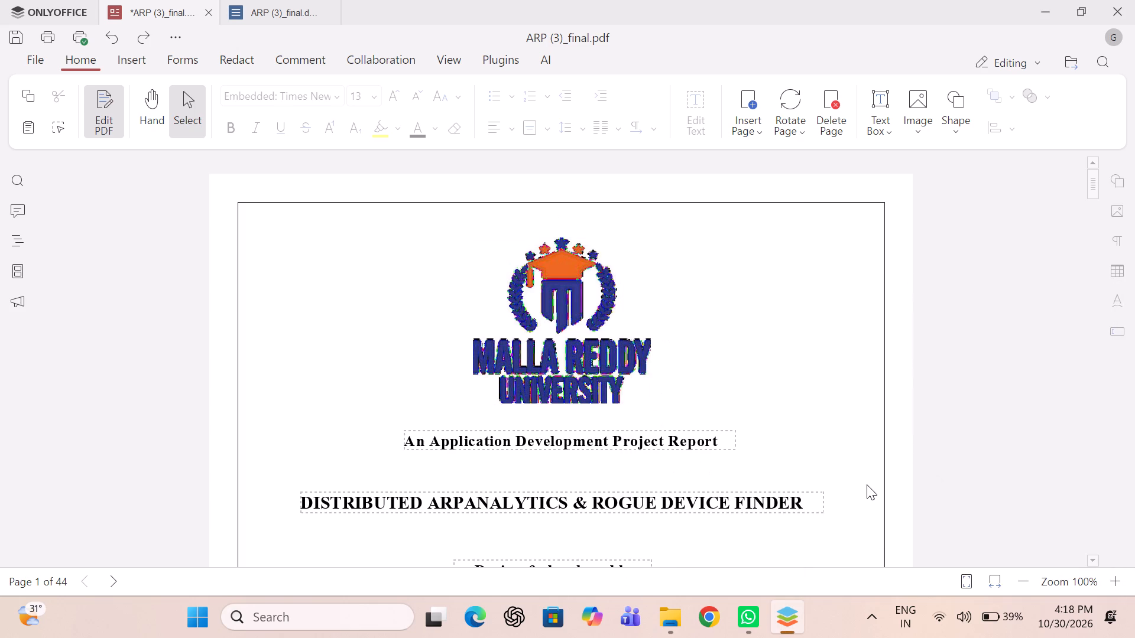
pyautogui.rightClick(578, 332)
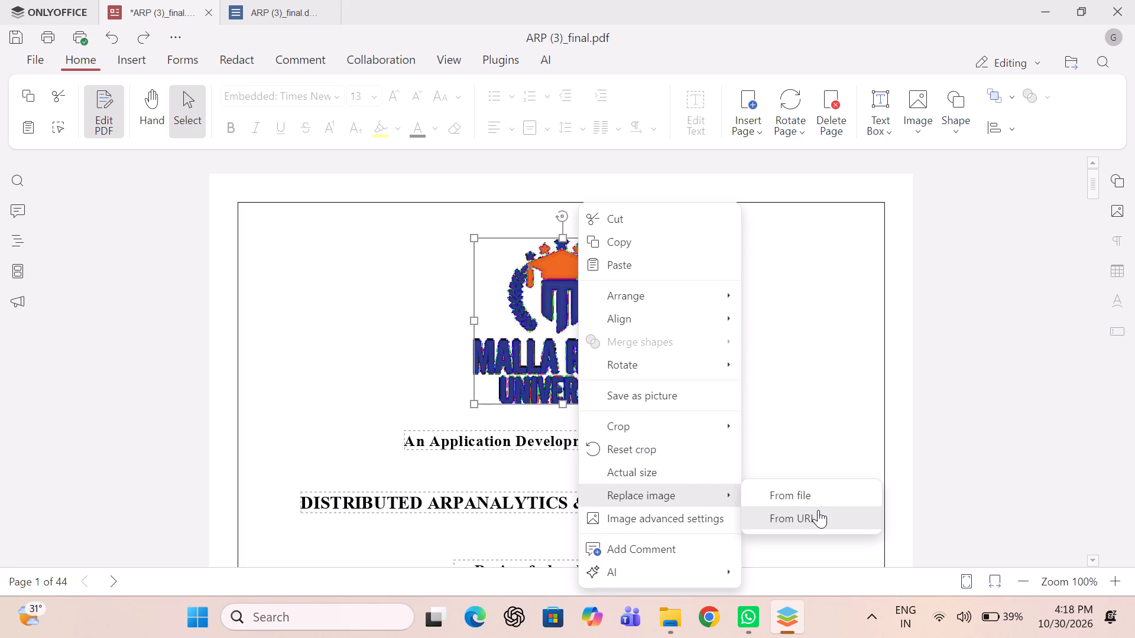
pyautogui.click(810, 496)
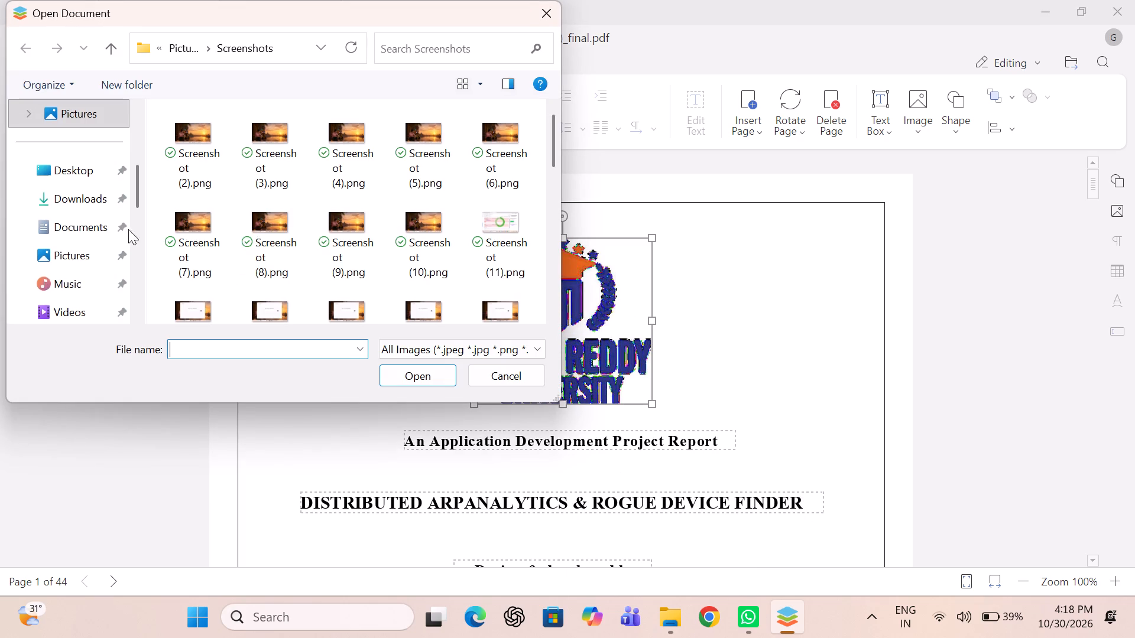
pyautogui.scroll(-20, 287, 229)
pyautogui.scroll(-20, 287, 229)
pyautogui.scroll(-20, 287, 229)
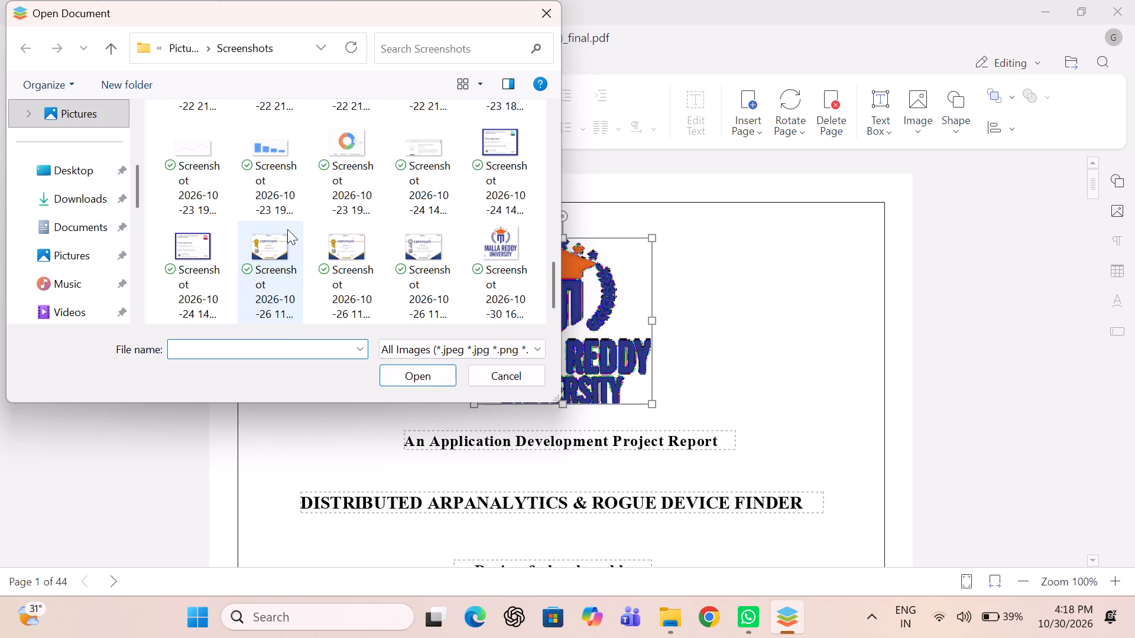
pyautogui.scroll(-20, 287, 229)
pyautogui.scroll(-6, 287, 229)
pyautogui.click(513, 241)
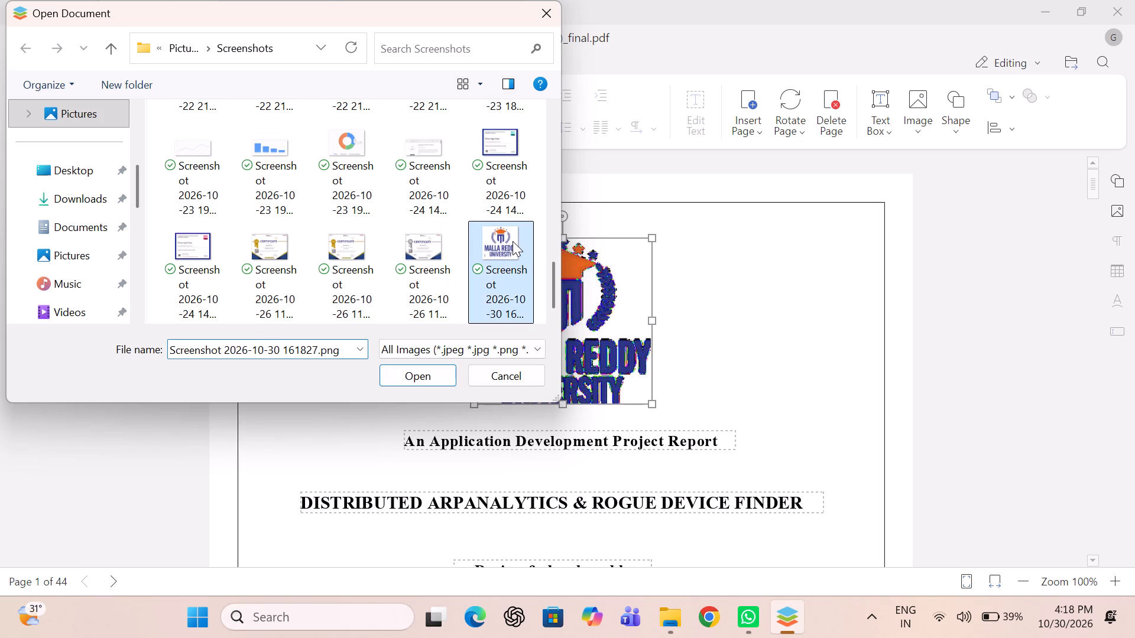
pyautogui.click(414, 370)
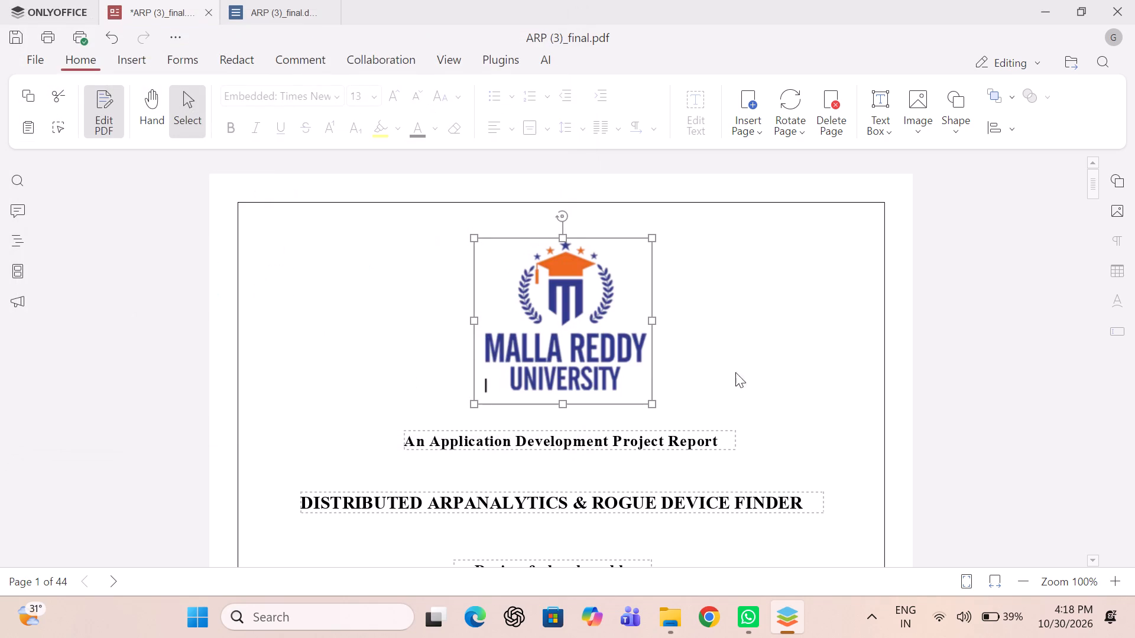
# Align the replaced university logo to the horizontal centre of the cover page.
pyautogui.click(748, 372)
pyautogui.rightClick(576, 362)
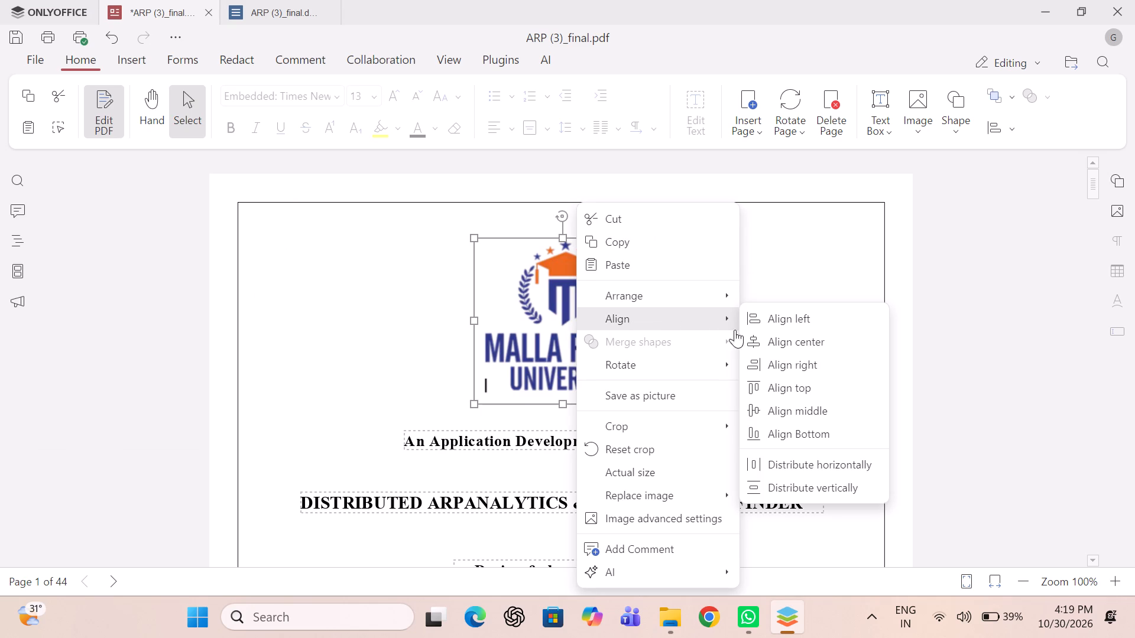
pyautogui.click(774, 336)
pyautogui.click(774, 336)
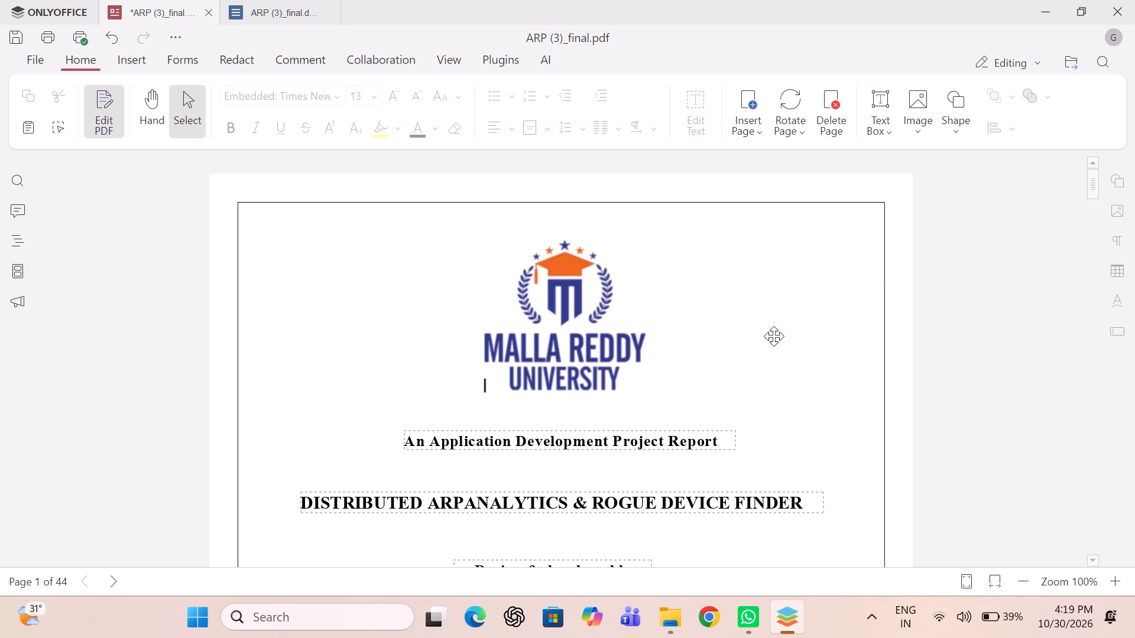
# Move the university logo slightly down on the cover page, keeping it above the "An Application Development Project Report" line.
pyautogui.scroll(-1, 774, 336)
pyautogui.scroll(-1, 682, 328)
pyautogui.scroll(2, 682, 328)
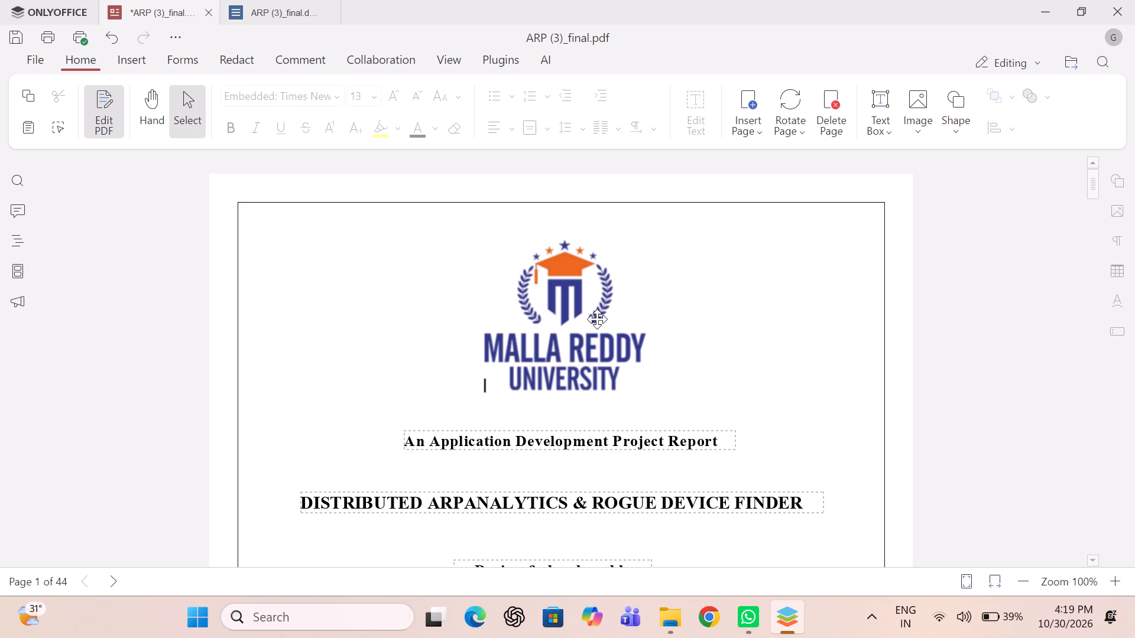
pyautogui.click(597, 319)
pyautogui.moveTo(578, 318); pyautogui.dragTo(578, 325)
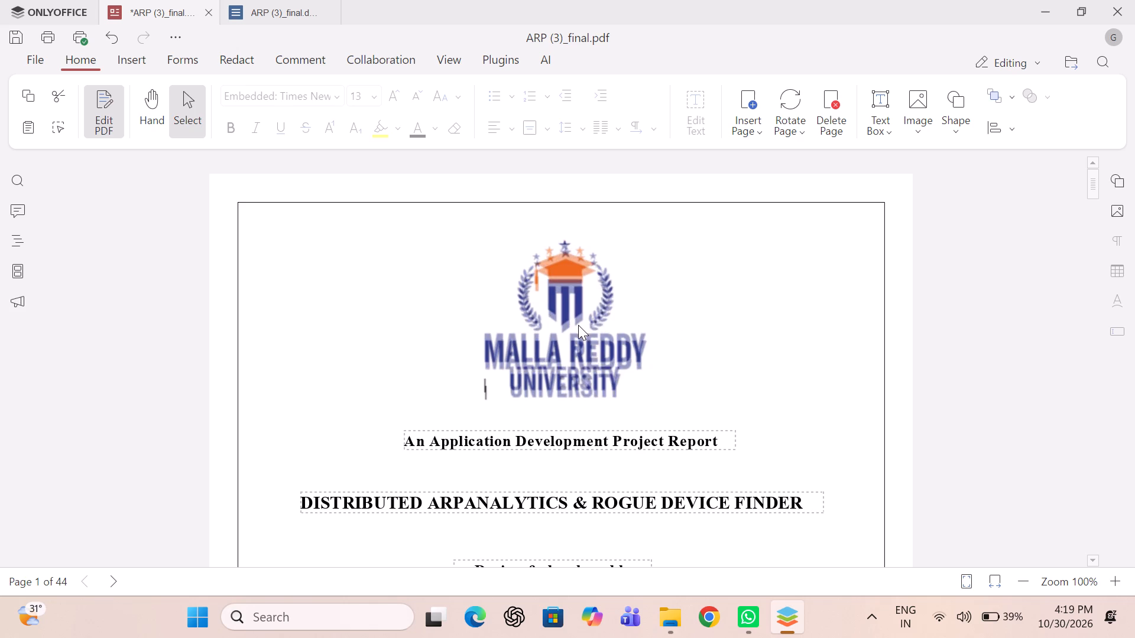
pyautogui.moveTo(578, 325); pyautogui.dragTo(580, 333)
pyautogui.click(698, 339)
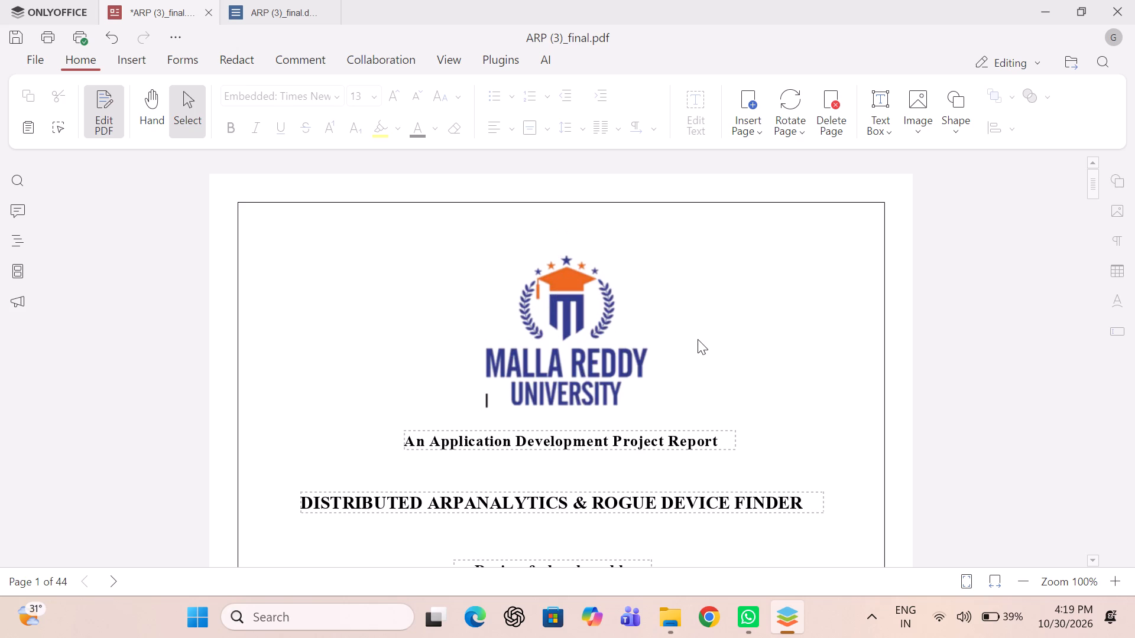
# Examine the cover page's layout with the new logo and compare it with the certificate page that follows.
pyautogui.scroll(-2, 698, 339)
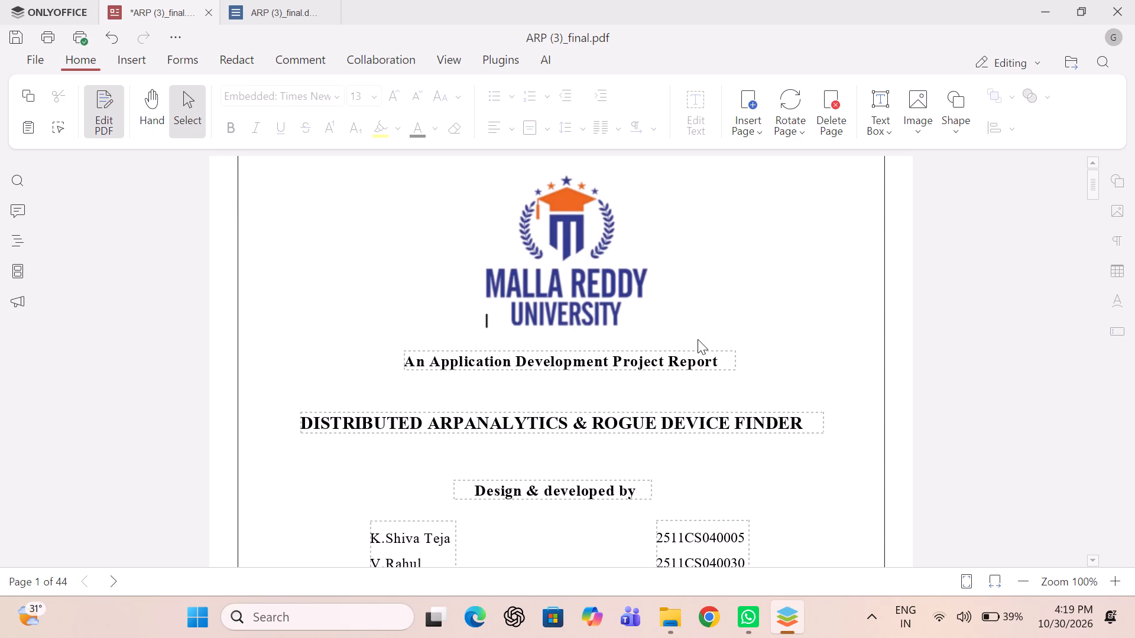
pyautogui.scroll(-1, 698, 339)
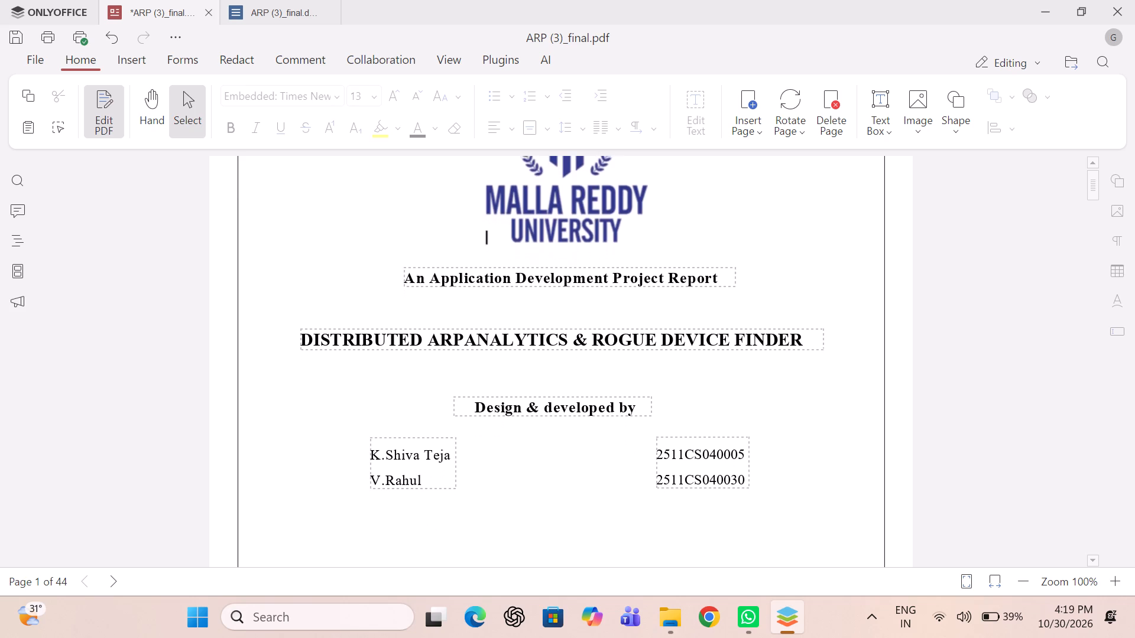
pyautogui.scroll(2, 698, 339)
pyautogui.scroll(-3, 698, 339)
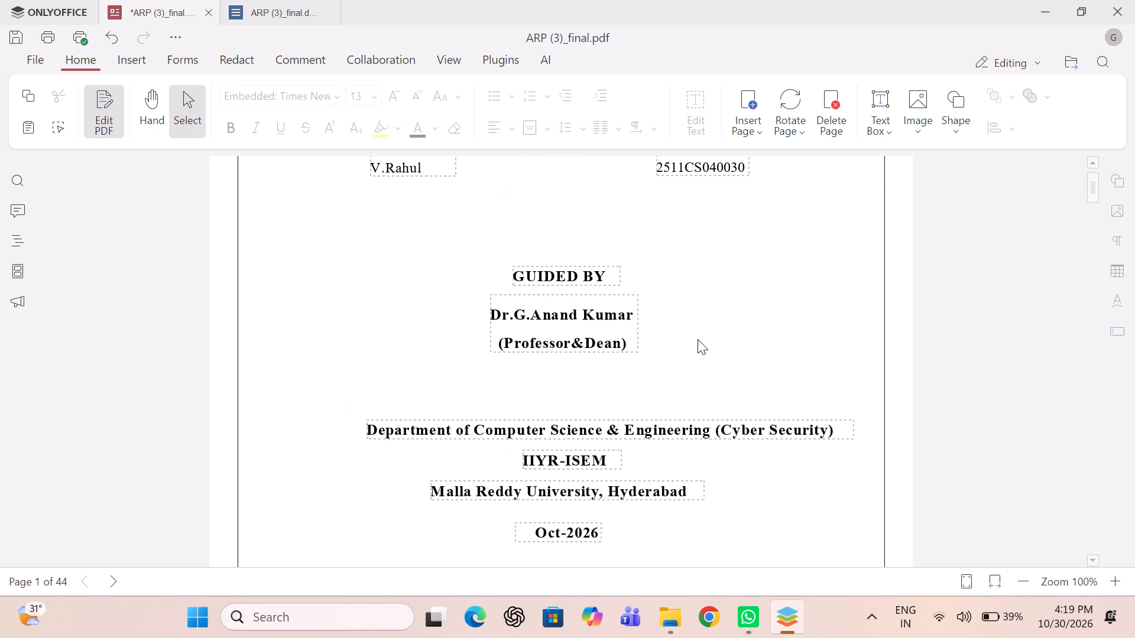
pyautogui.scroll(-2, 698, 339)
pyautogui.scroll(4, 698, 339)
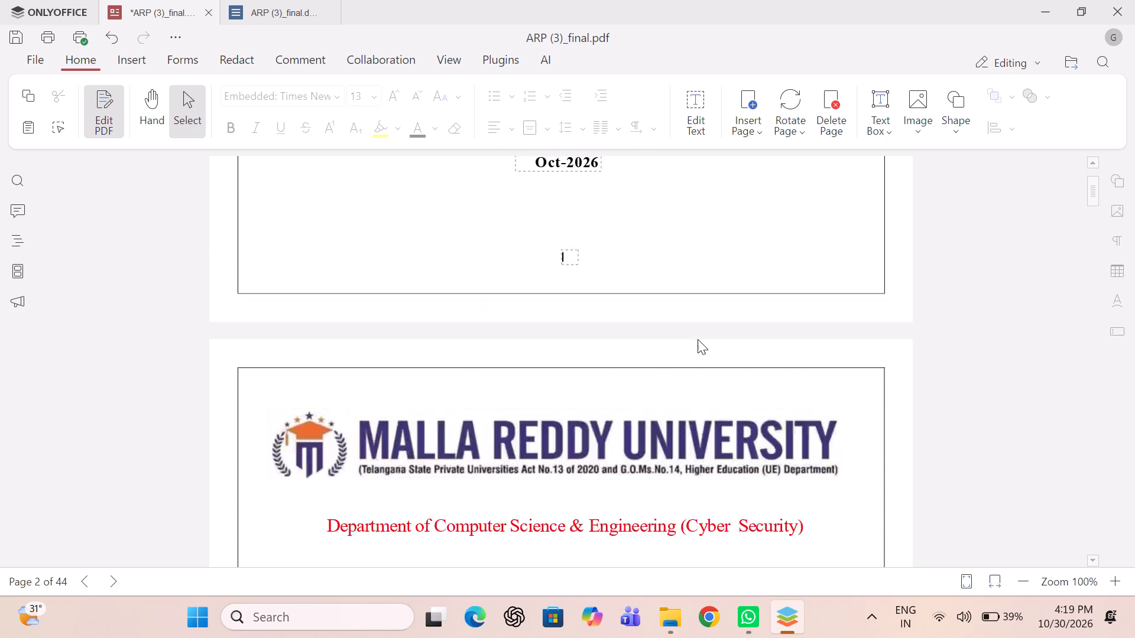
pyautogui.scroll(2, 698, 339)
pyautogui.scroll(-1, 698, 339)
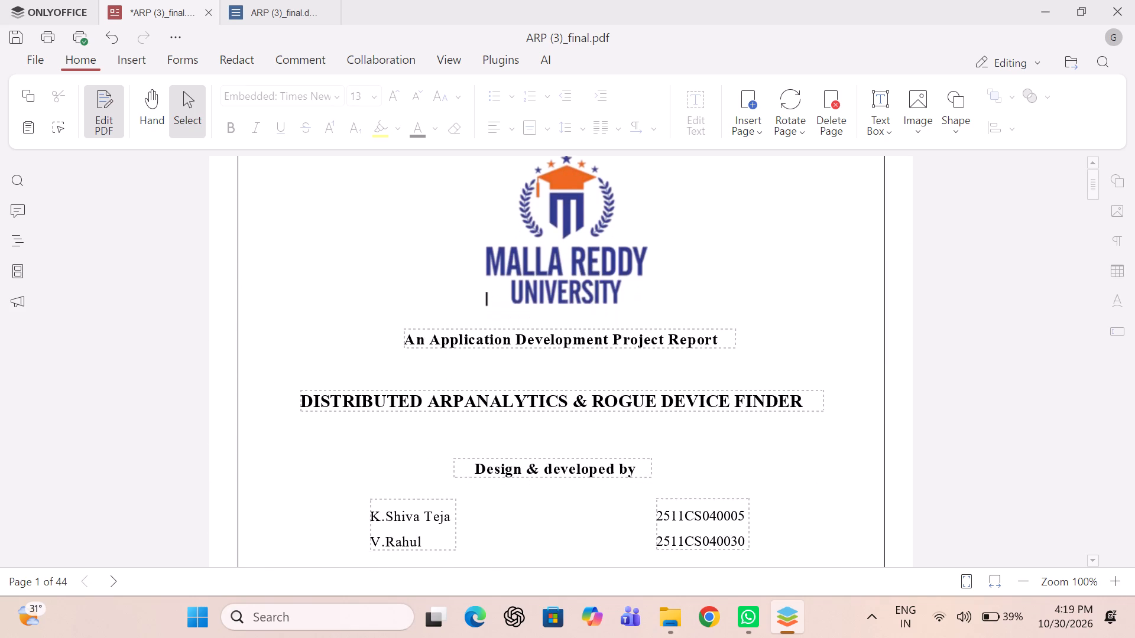
pyautogui.scroll(-2, 698, 339)
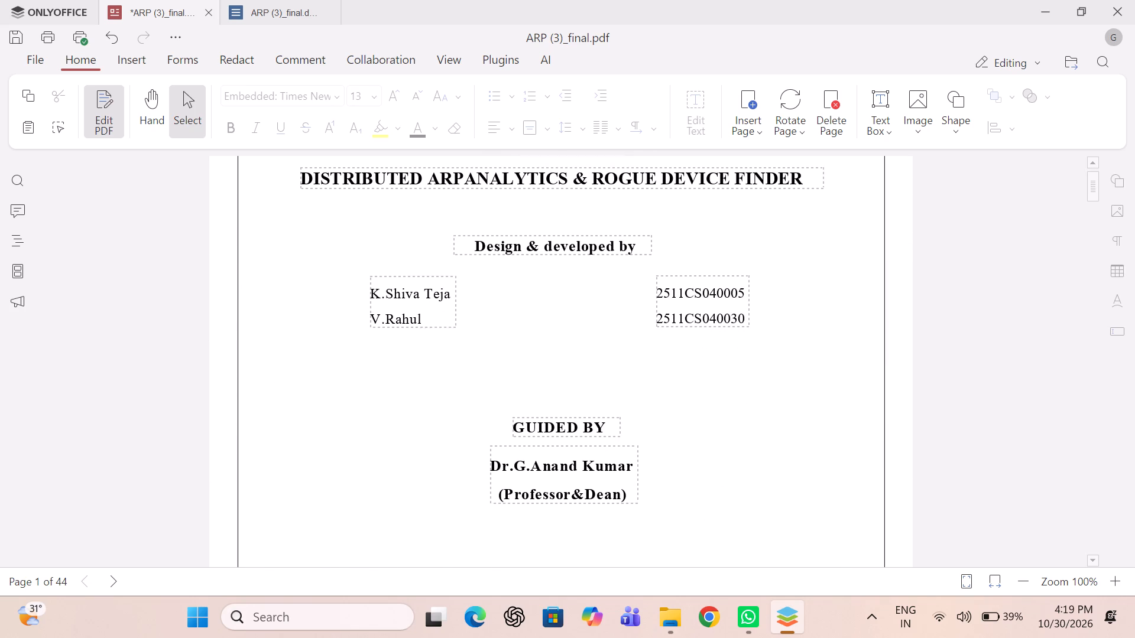
pyautogui.scroll(-4, 698, 339)
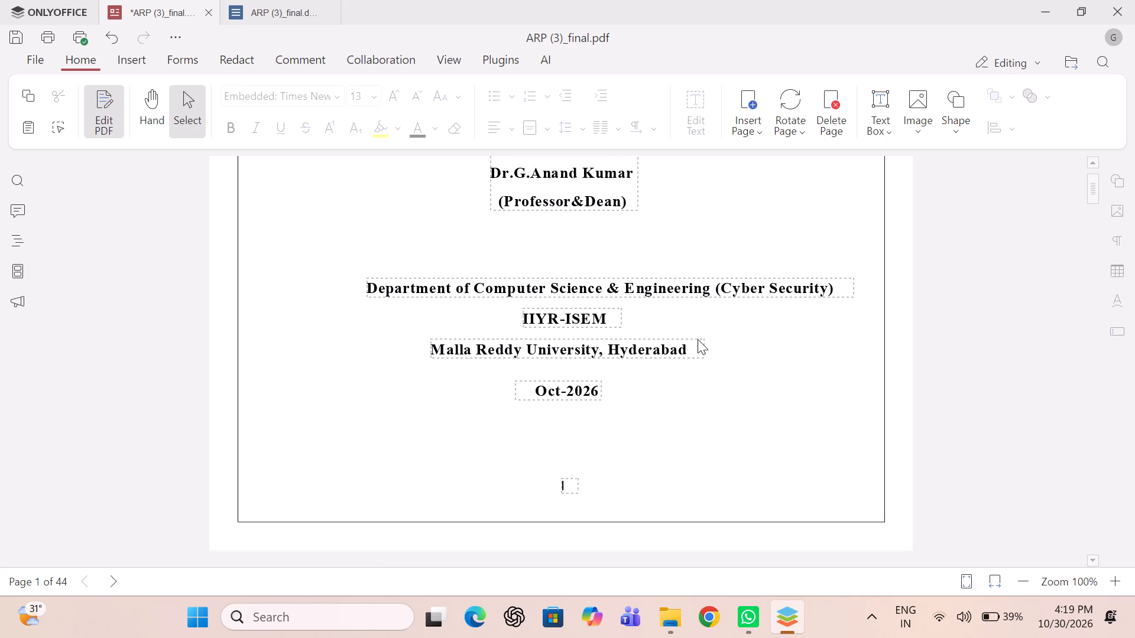
pyautogui.scroll(-3, 698, 339)
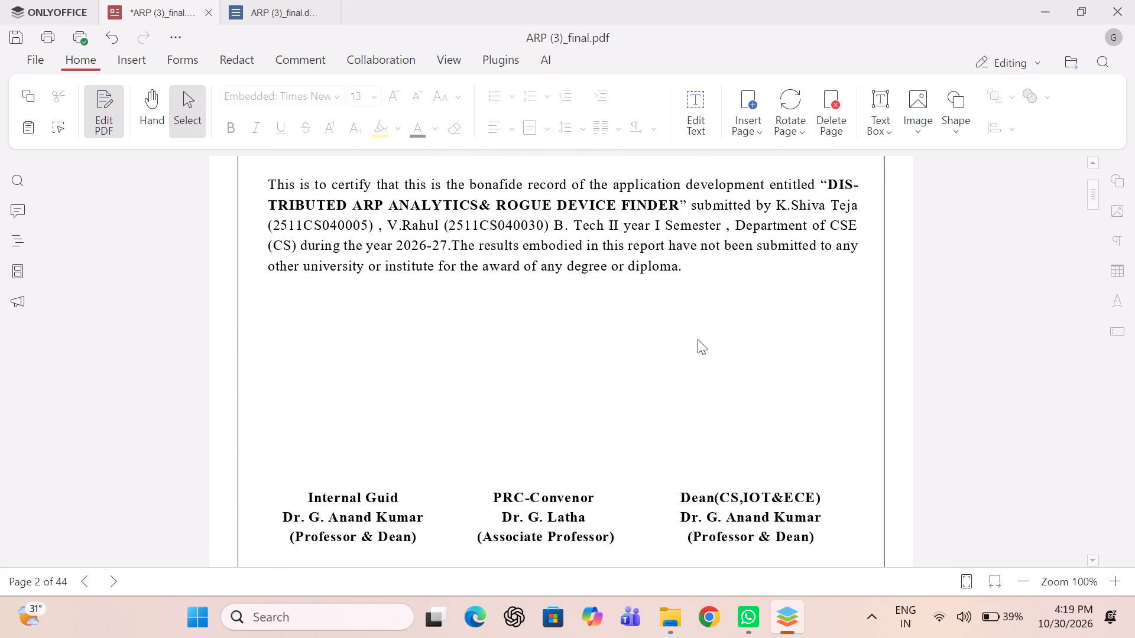
pyautogui.scroll(4, 698, 339)
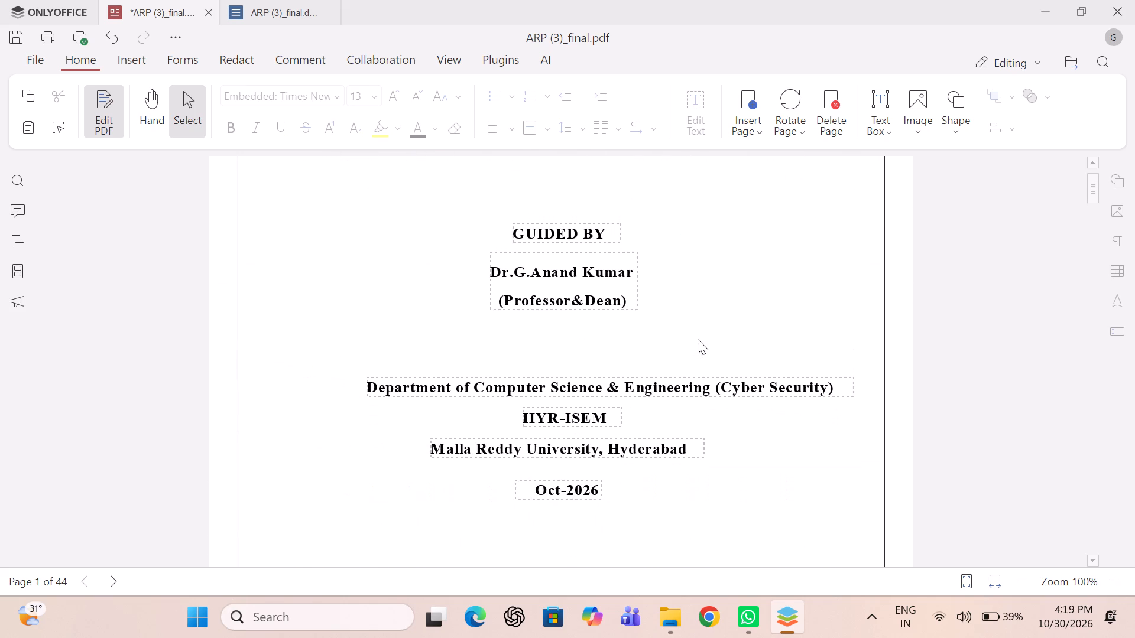
# Leave PDF editing mode and check the whole cover page at a reduced zoom of 50 to 70%.
pyautogui.hotkey('ctrl', '-')
pyautogui.hotkey('ctrl', '-')
pyautogui.hotkey('ctrl', '-')
pyautogui.hotkey('ctrl', '-')
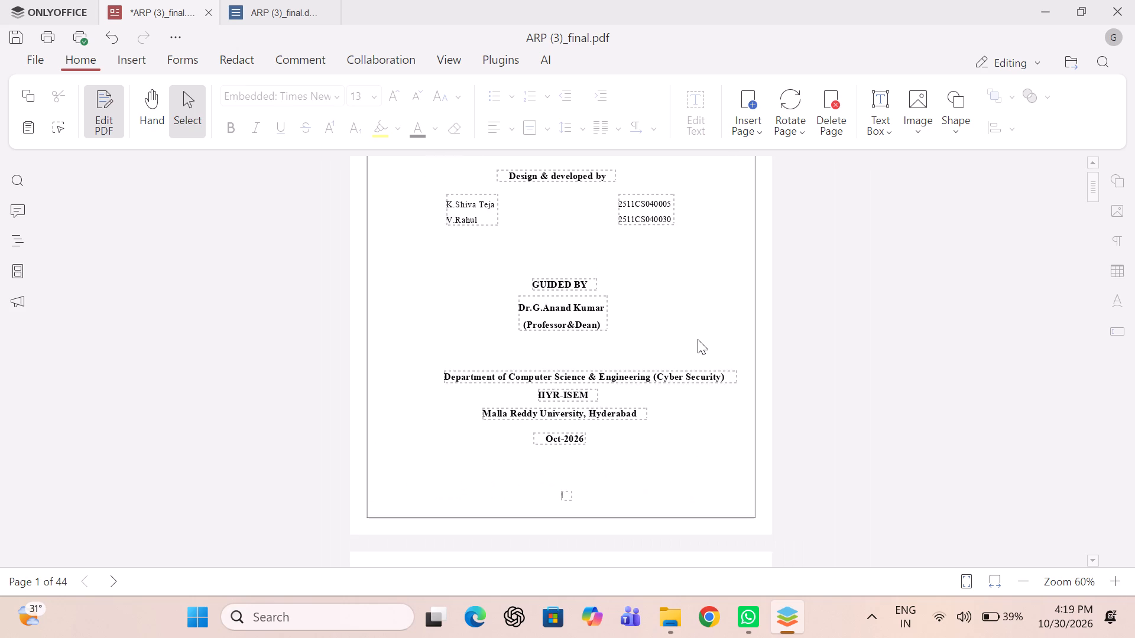
pyautogui.hotkey('ctrl', '-')
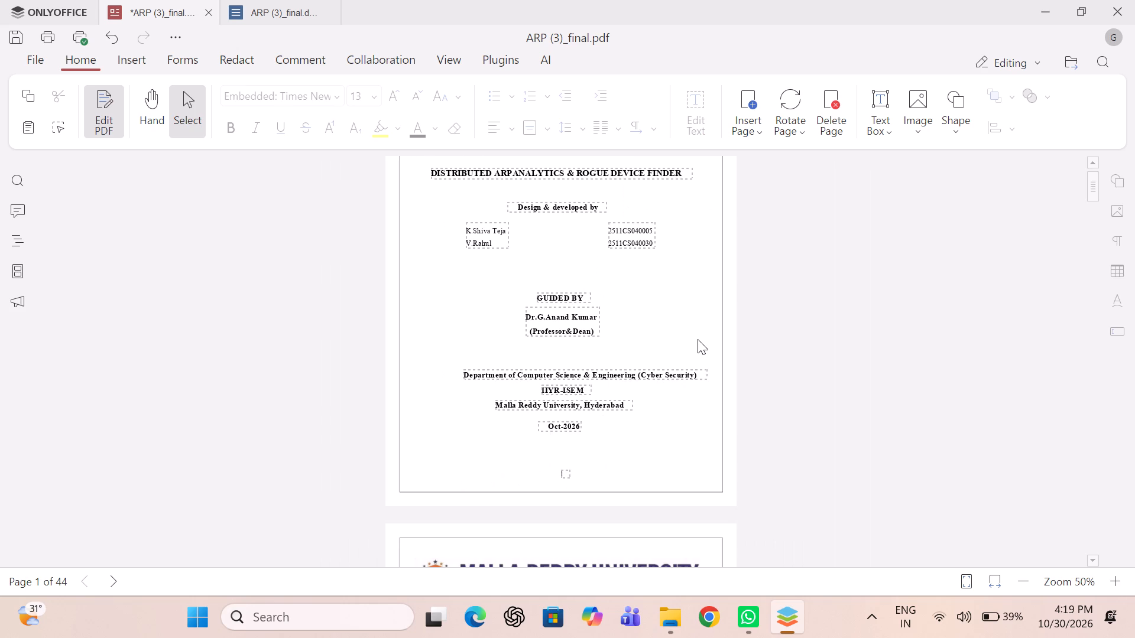
pyautogui.click(115, 109)
pyautogui.scroll(1, 795, 289)
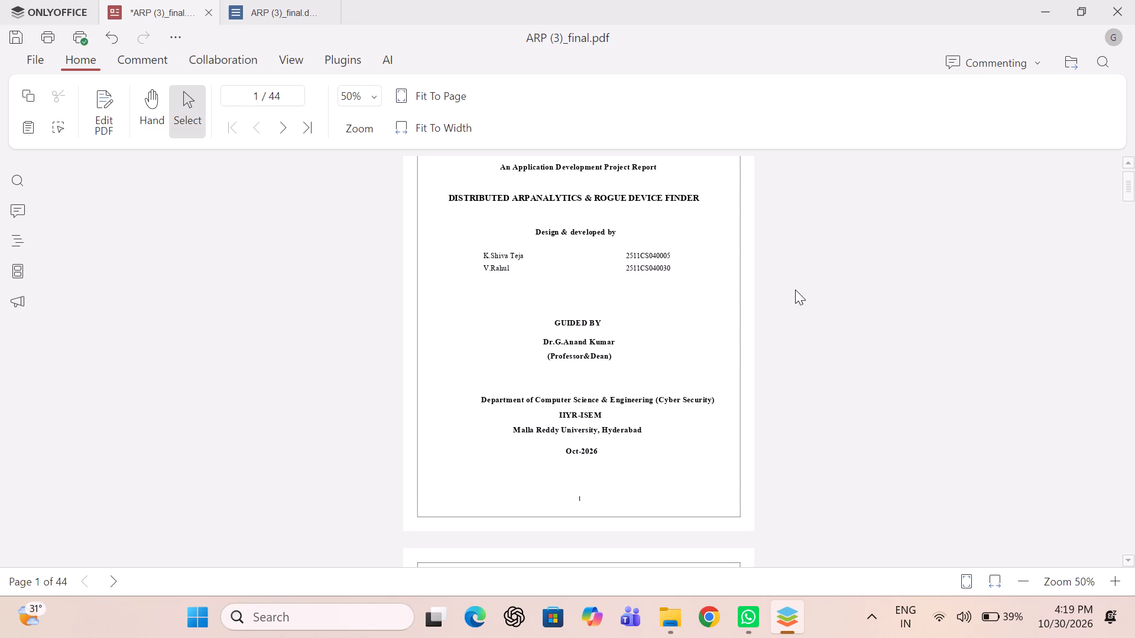
pyautogui.scroll(2, 795, 289)
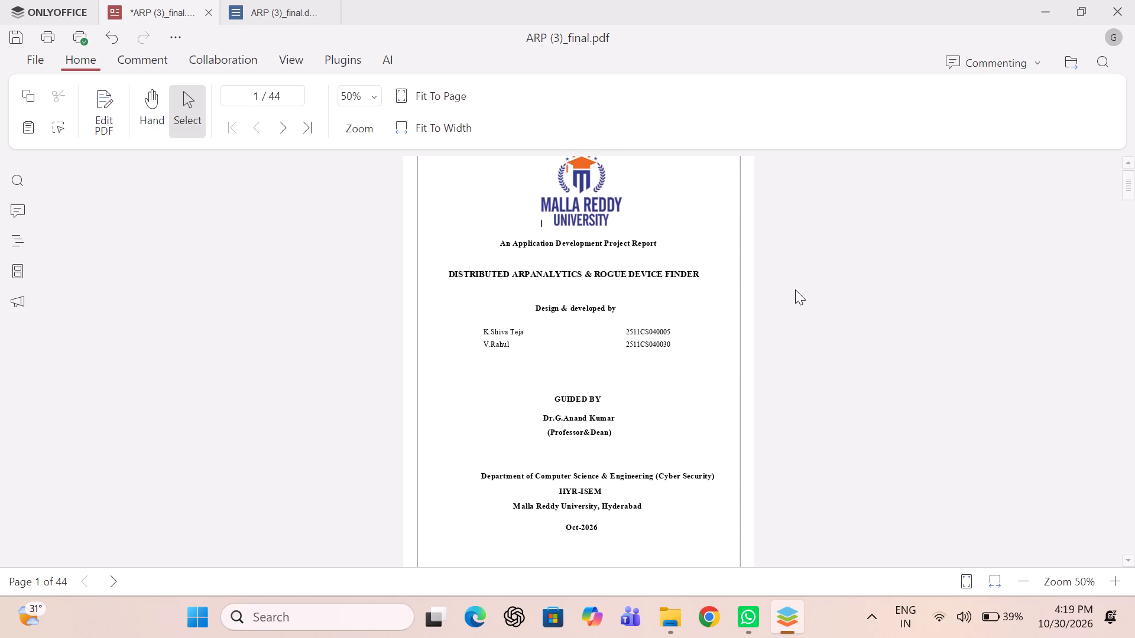
pyautogui.hotkey('ctrl', '=')
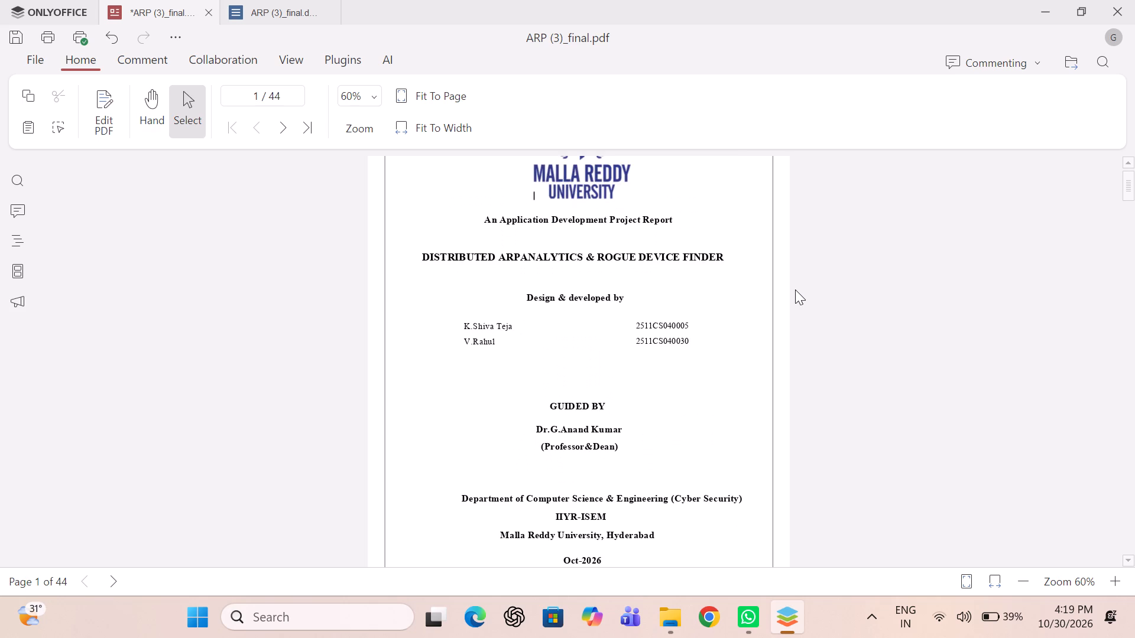
pyautogui.hotkey('ctrl', '=')
# Examine the certificate page's header, certification statement and signature blocks on page 2.
pyautogui.scroll(-6, 795, 289)
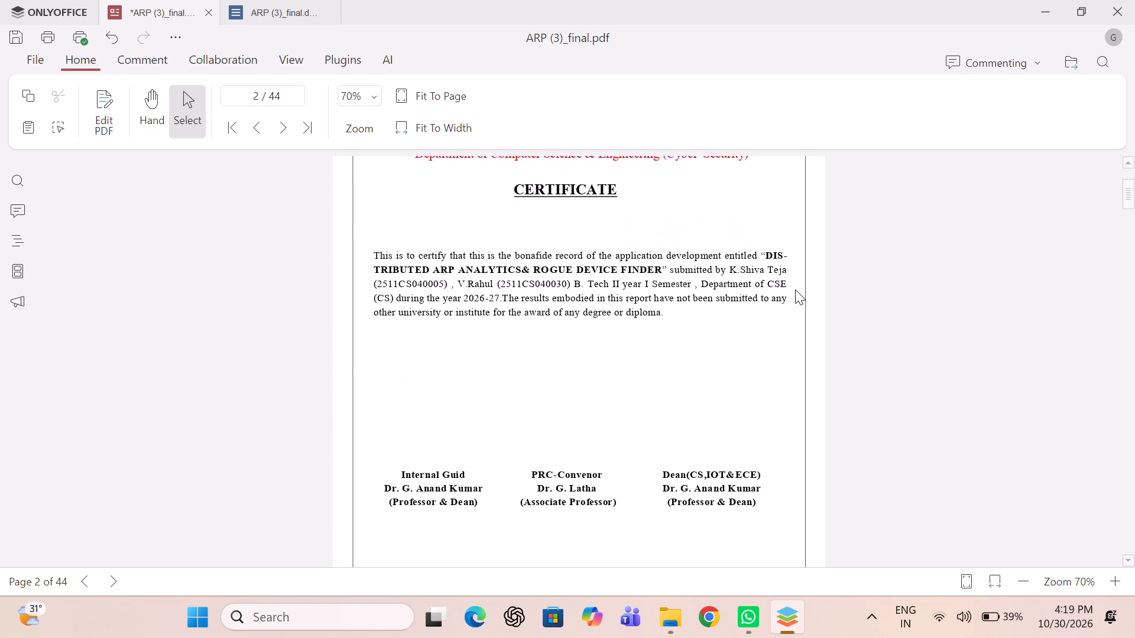
pyautogui.scroll(1, 795, 289)
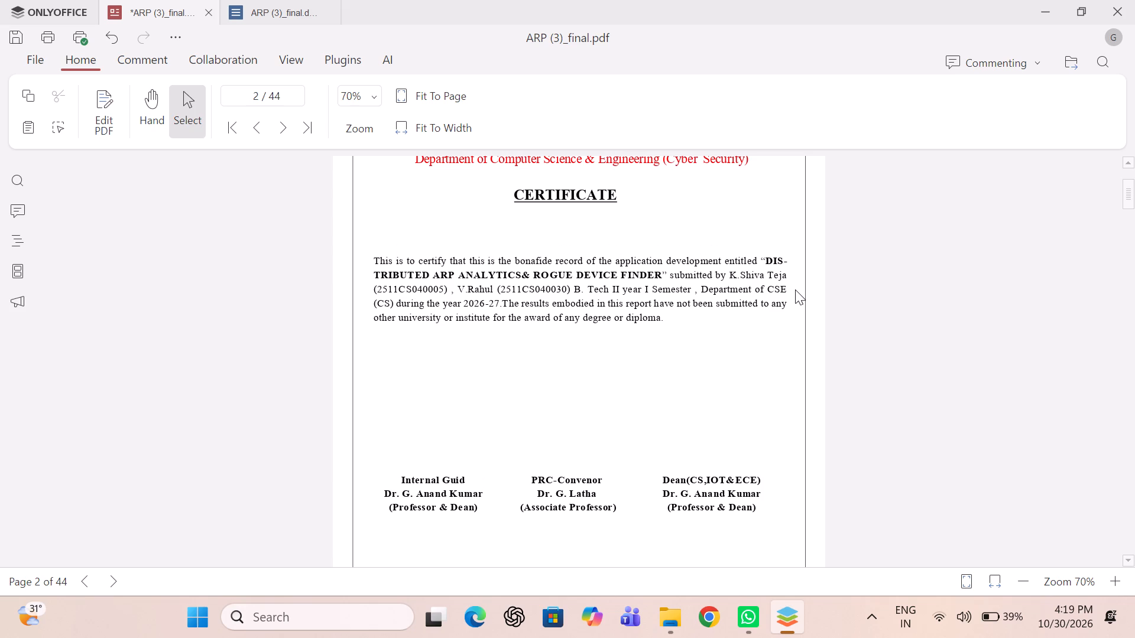
pyautogui.scroll(-1, 795, 289)
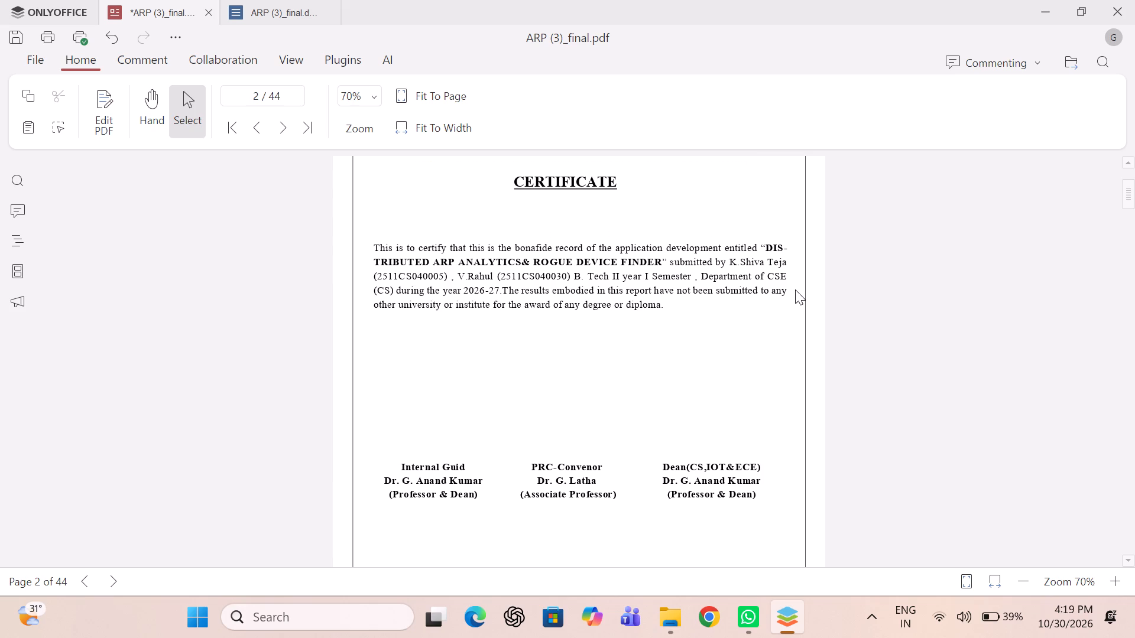
pyautogui.scroll(3, 727, 392)
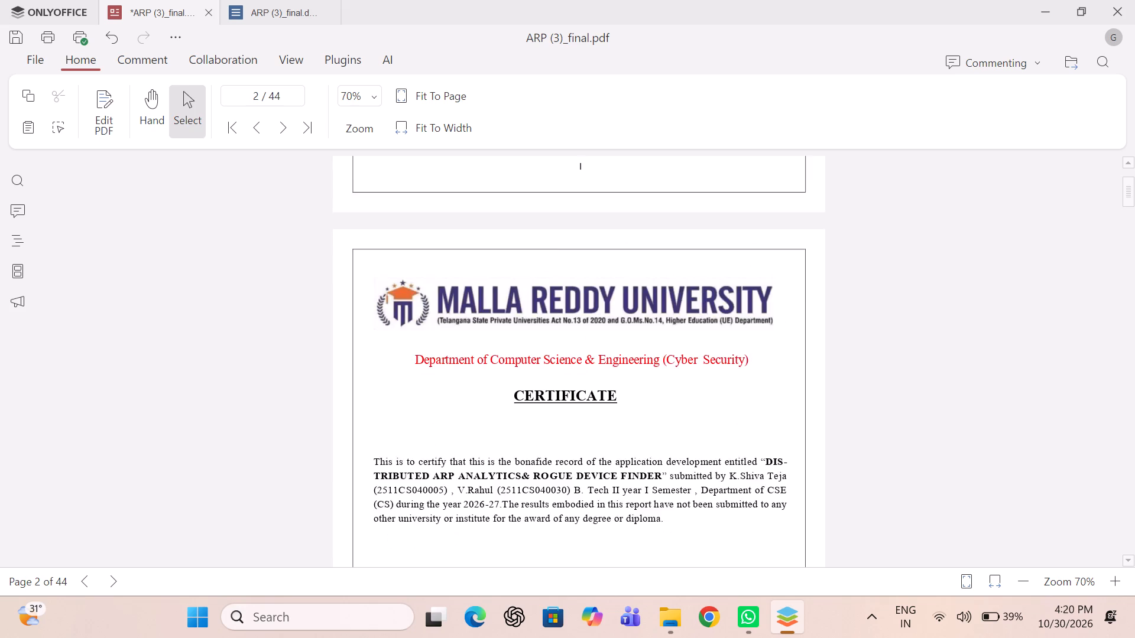
pyautogui.scroll(-3, 727, 392)
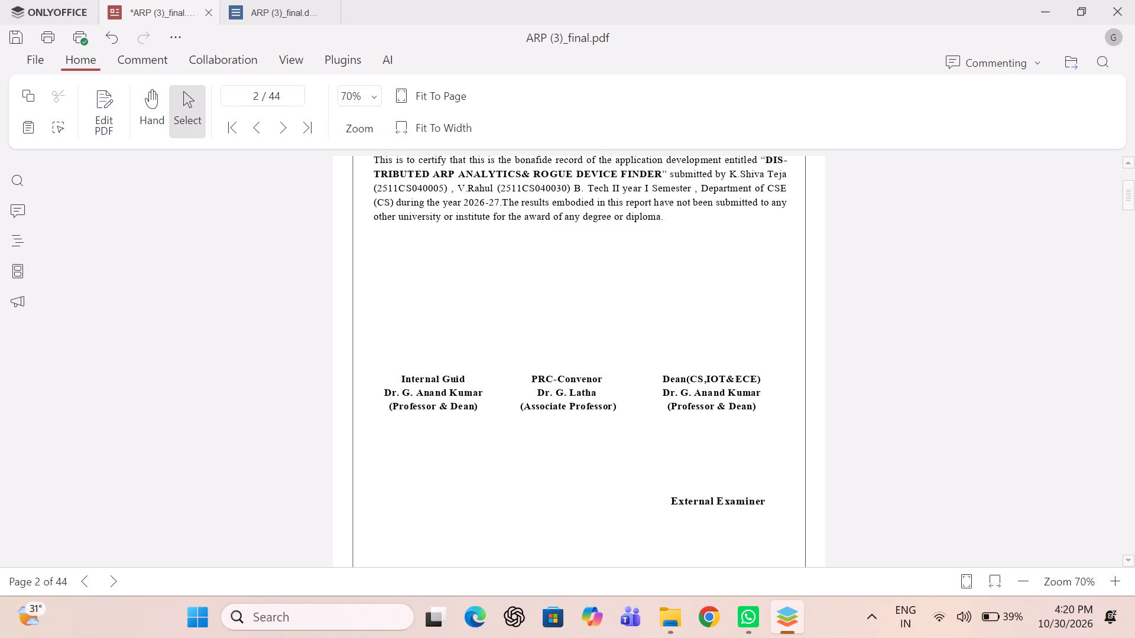
# Switch the report PDF to editing mode with the certificate page in view.
pyautogui.click(727, 392)
pyautogui.rightClick(727, 392)
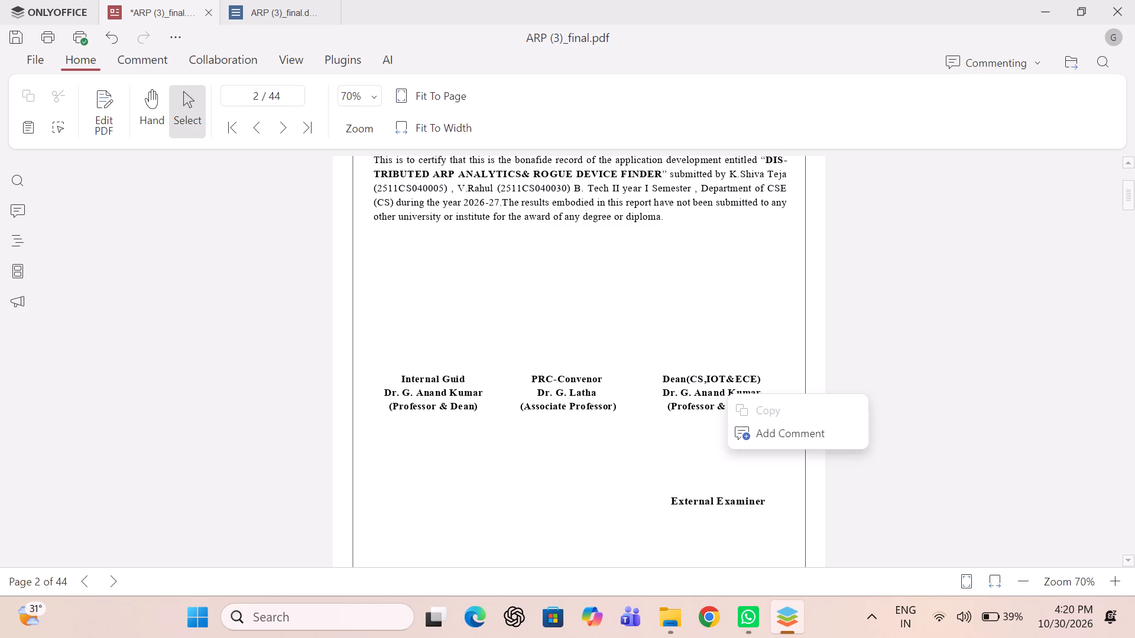
pyautogui.click(98, 125)
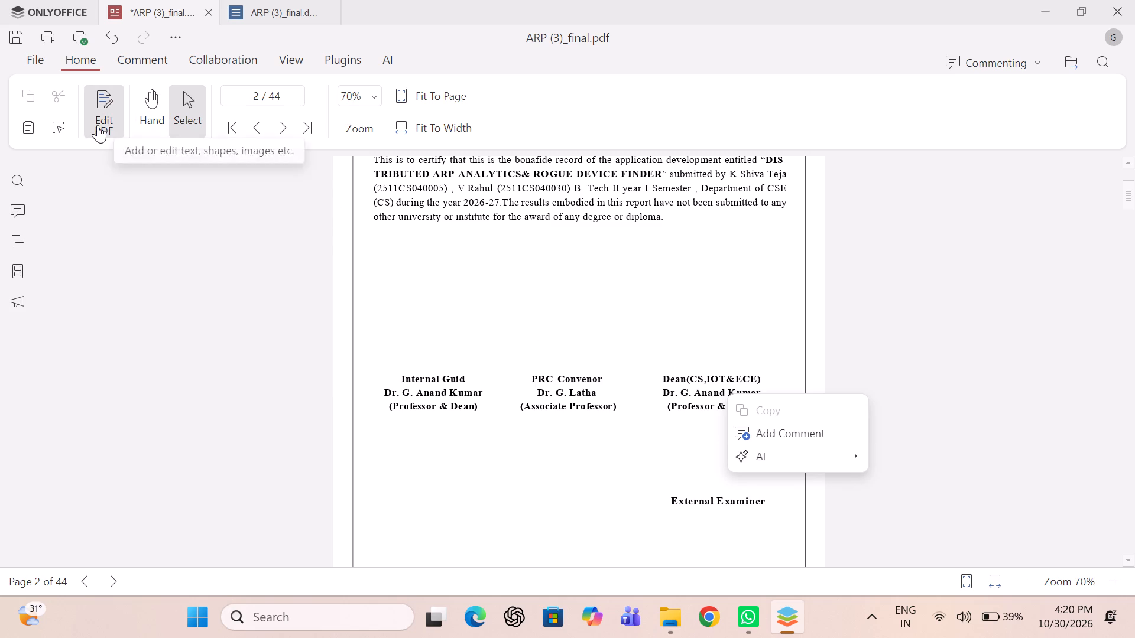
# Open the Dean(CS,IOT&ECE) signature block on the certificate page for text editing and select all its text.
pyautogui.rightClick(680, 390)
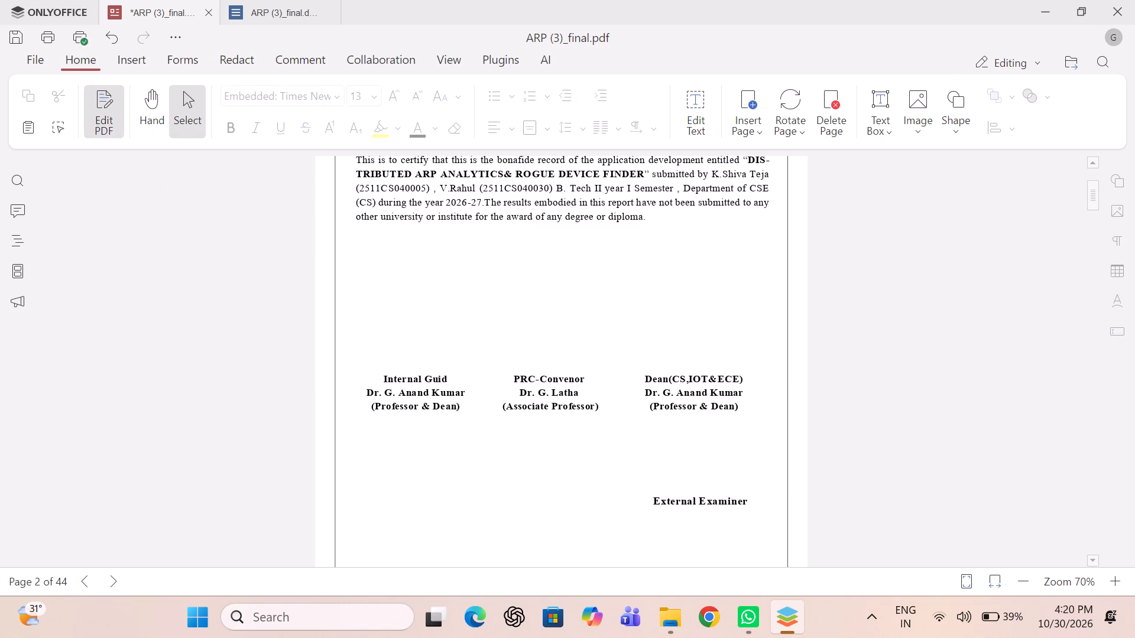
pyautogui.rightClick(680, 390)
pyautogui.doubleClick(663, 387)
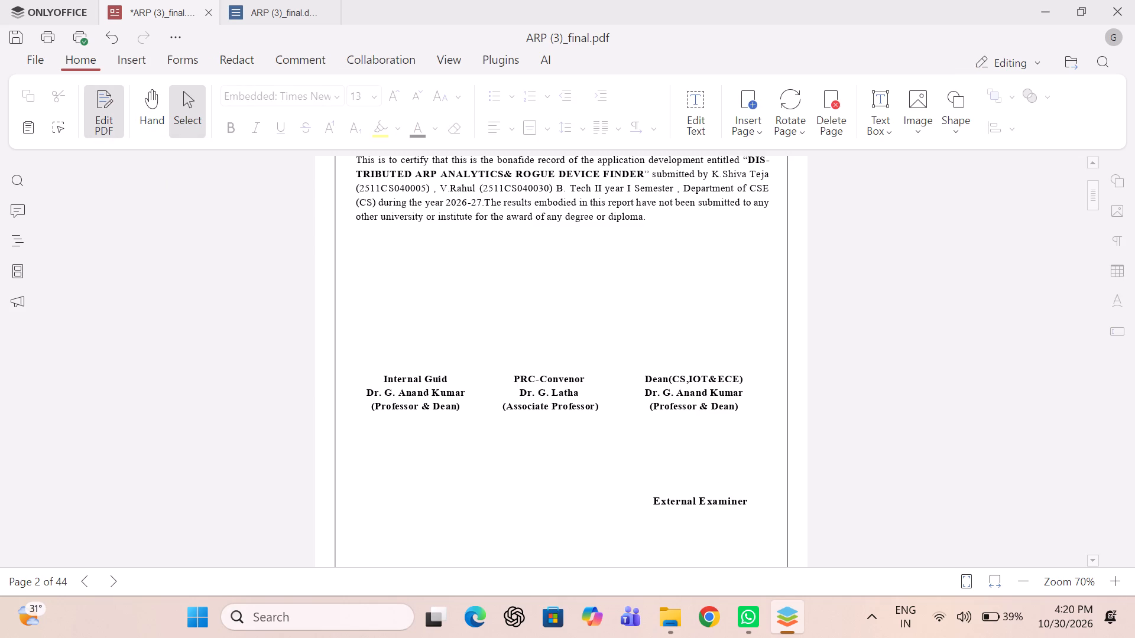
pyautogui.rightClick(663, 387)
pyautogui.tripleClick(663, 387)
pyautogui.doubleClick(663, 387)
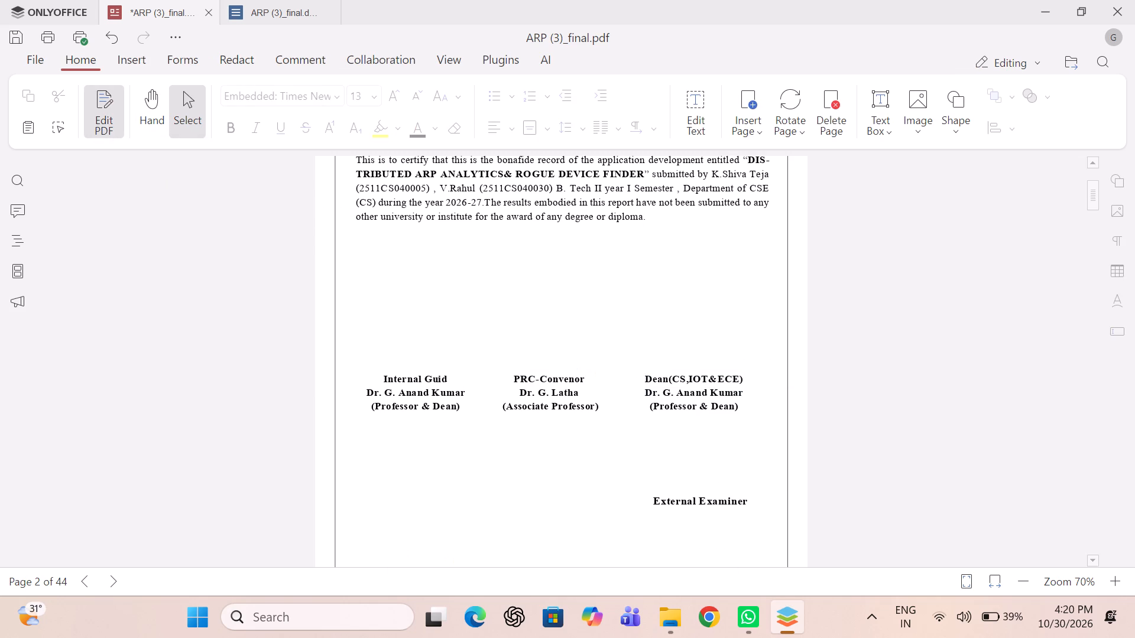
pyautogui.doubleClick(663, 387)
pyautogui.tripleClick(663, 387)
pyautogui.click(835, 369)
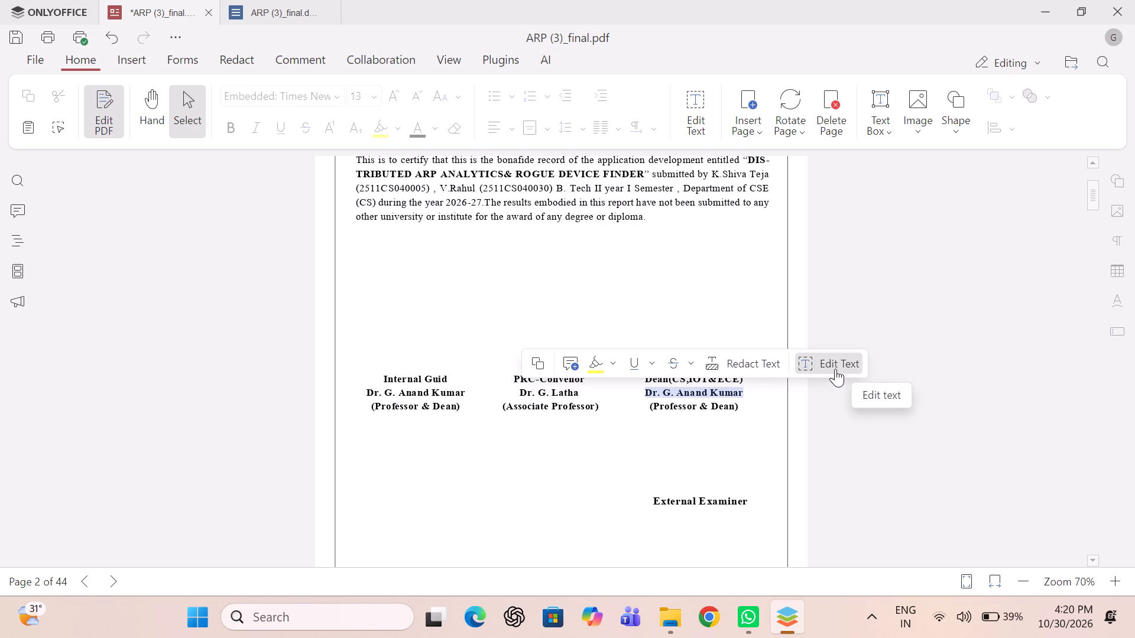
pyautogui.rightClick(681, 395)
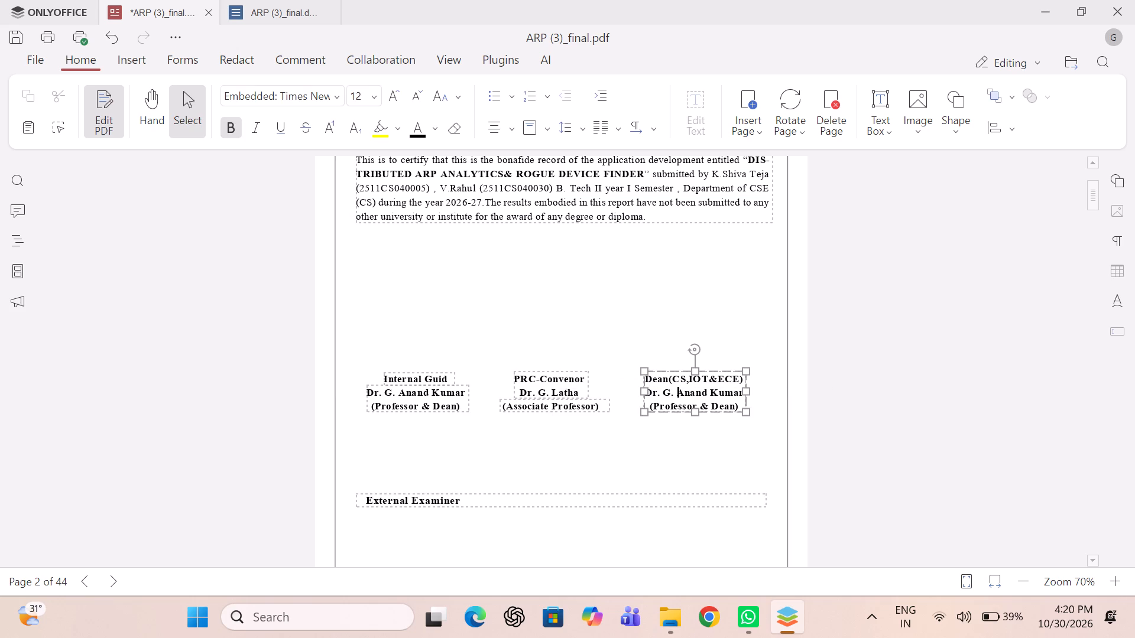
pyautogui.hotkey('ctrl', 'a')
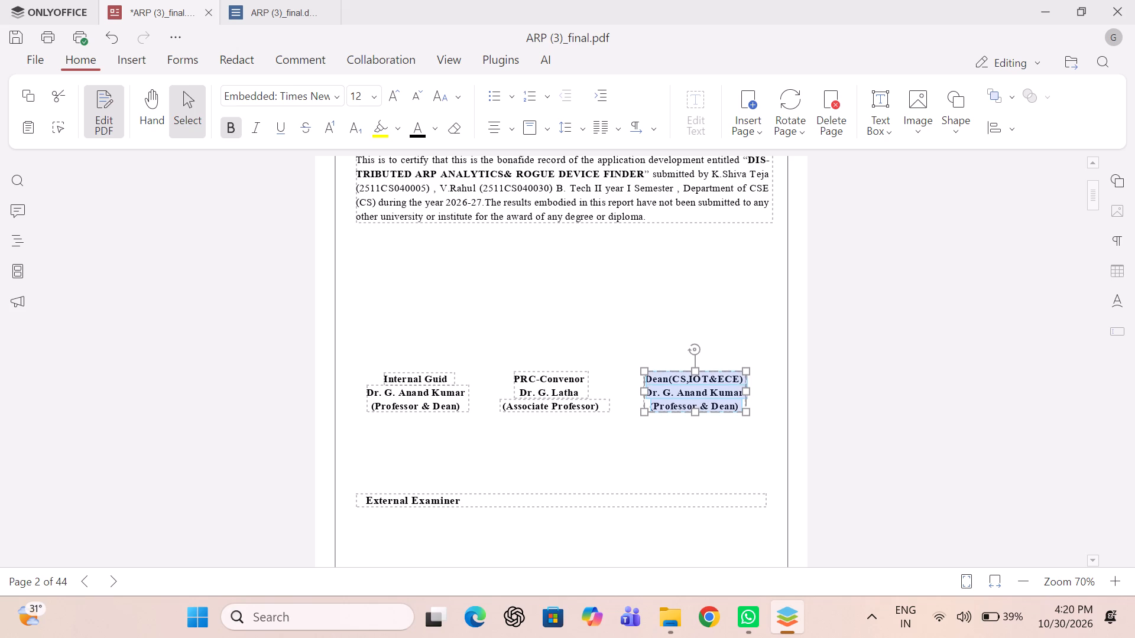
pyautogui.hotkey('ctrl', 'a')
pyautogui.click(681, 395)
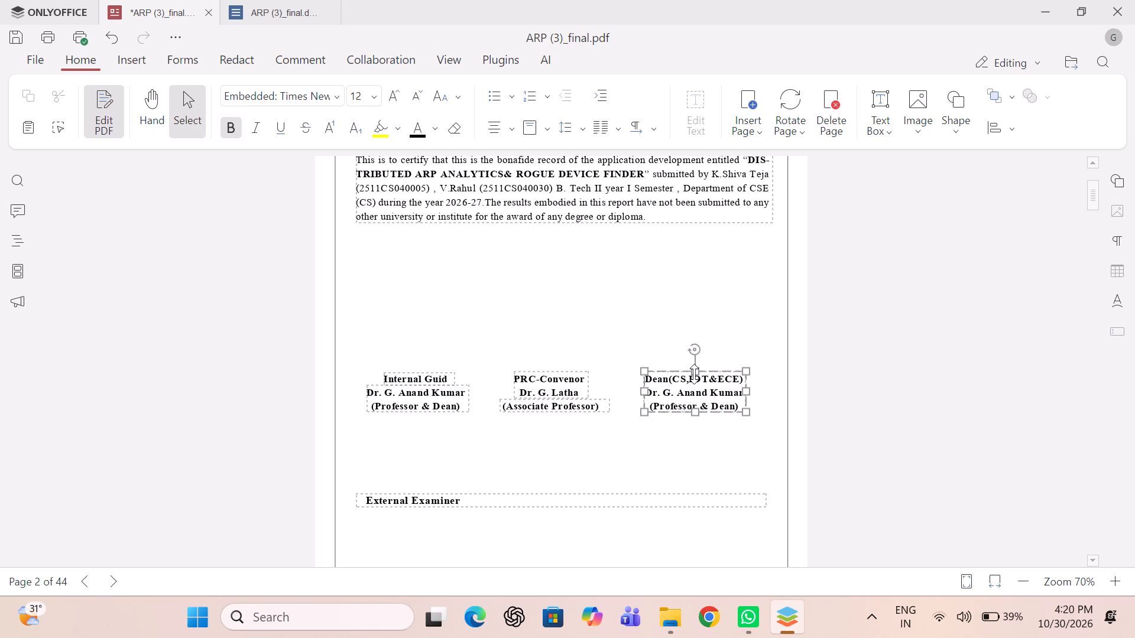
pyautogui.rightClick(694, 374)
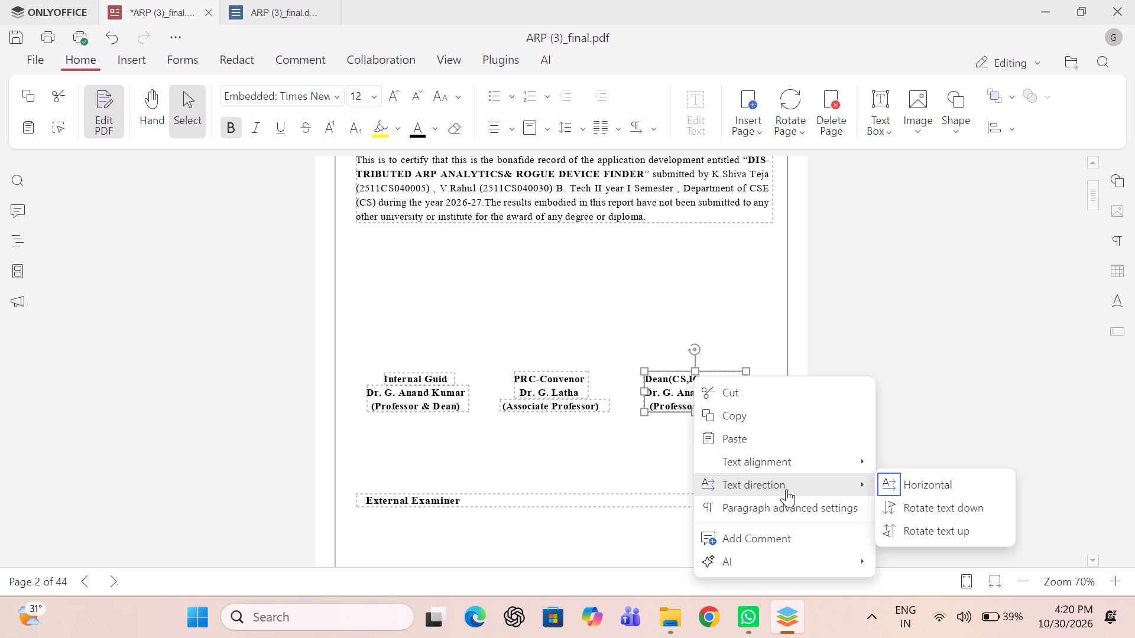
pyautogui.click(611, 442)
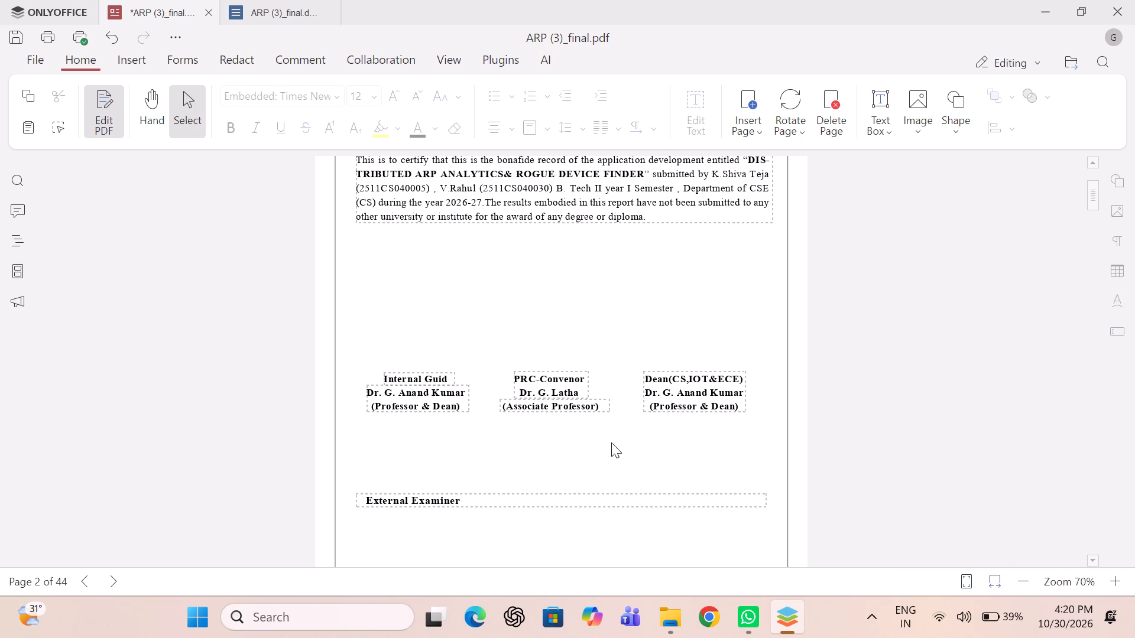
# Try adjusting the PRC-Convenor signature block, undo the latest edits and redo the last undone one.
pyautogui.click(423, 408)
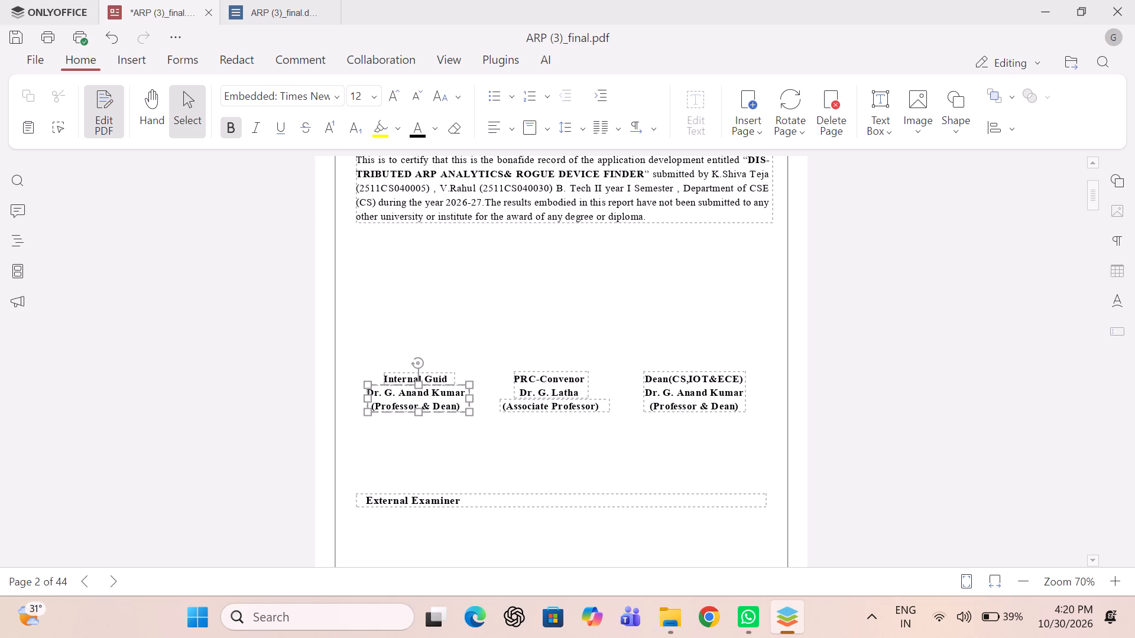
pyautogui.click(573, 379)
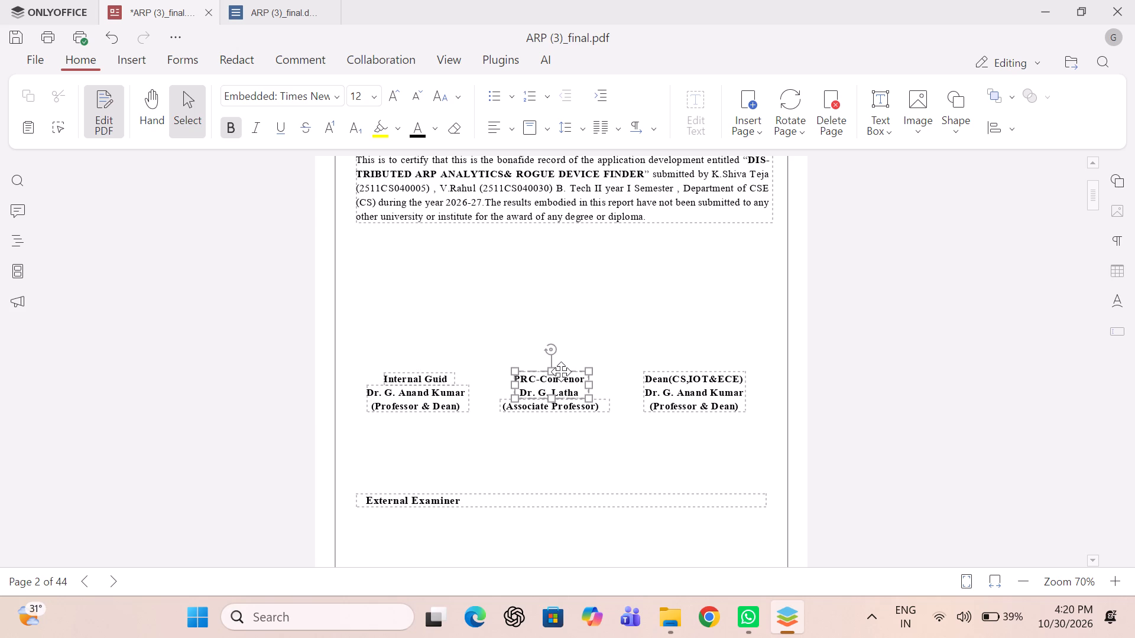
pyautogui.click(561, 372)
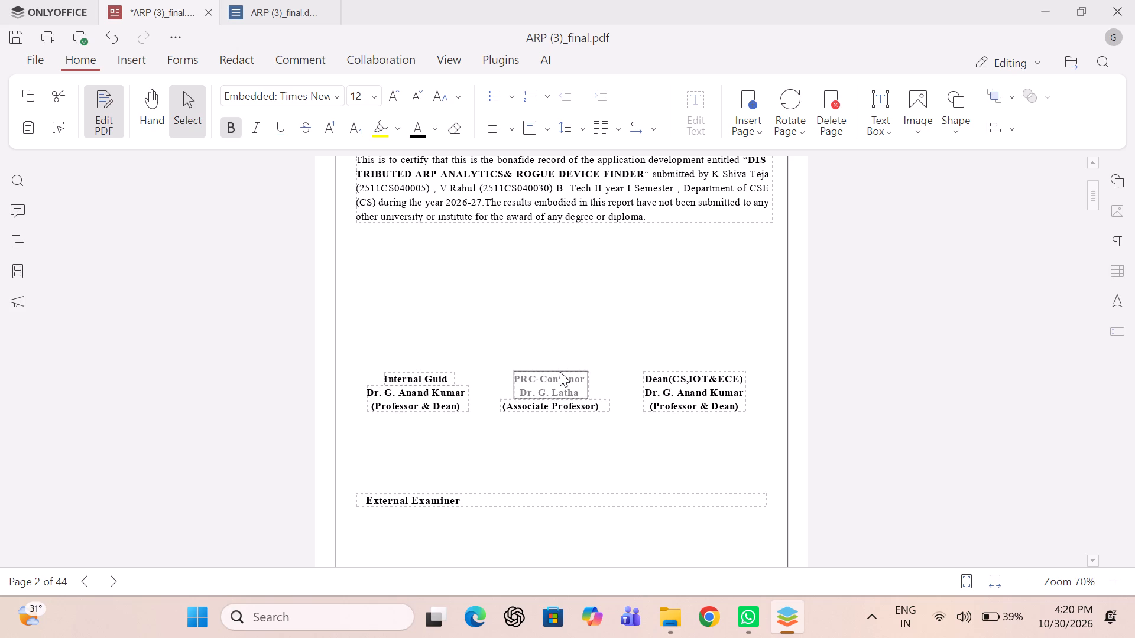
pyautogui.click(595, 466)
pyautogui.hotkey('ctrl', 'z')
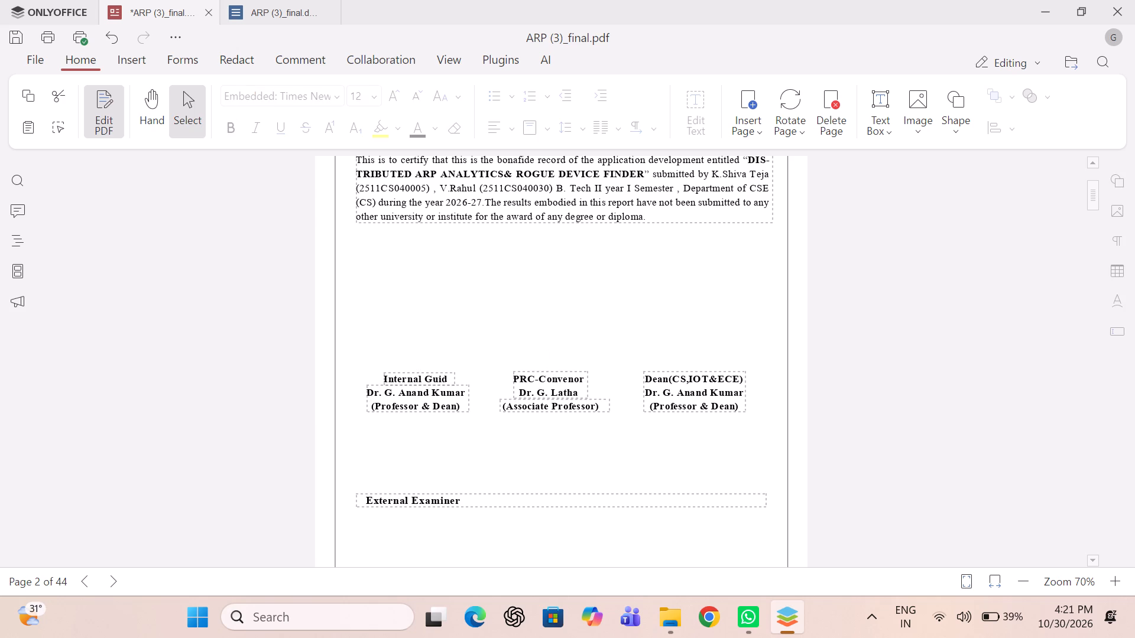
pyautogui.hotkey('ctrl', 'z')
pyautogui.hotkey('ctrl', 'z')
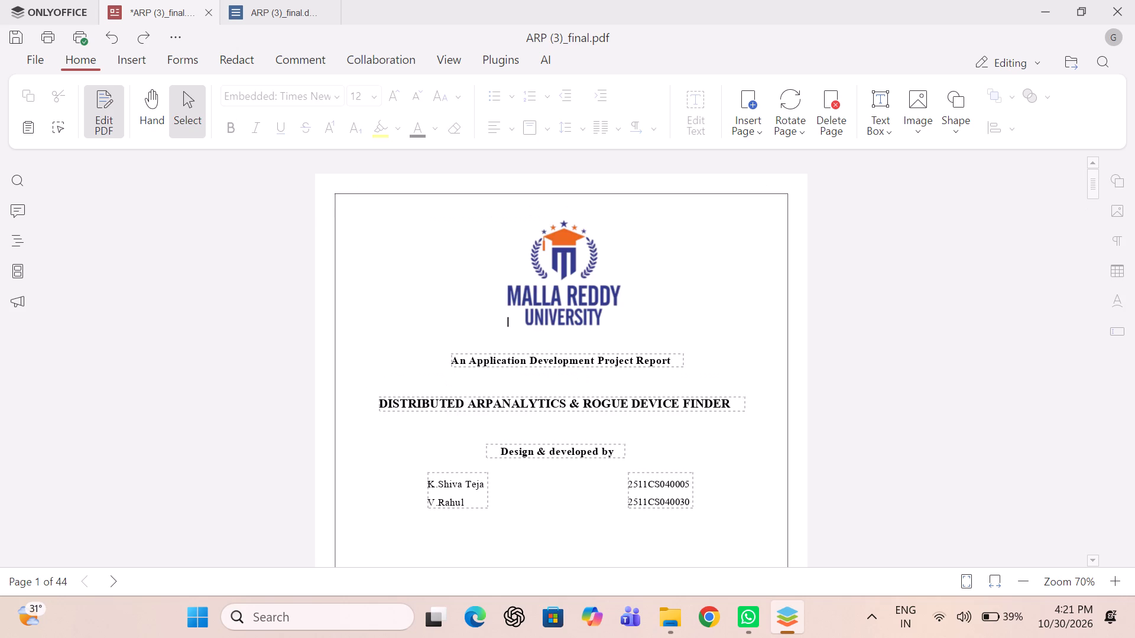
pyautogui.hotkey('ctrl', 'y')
# Check the certificate page's statement and signature blocks again.
pyautogui.scroll(-2, 627, 515)
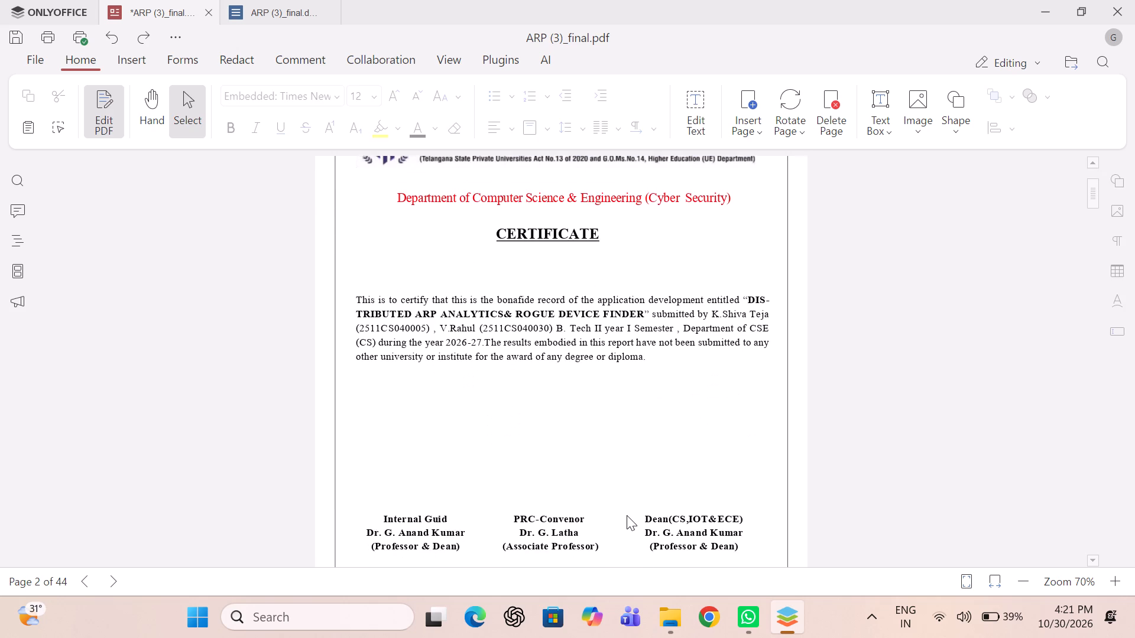
pyautogui.scroll(-1, 627, 515)
pyautogui.click(575, 507)
pyautogui.scroll(-2, 575, 507)
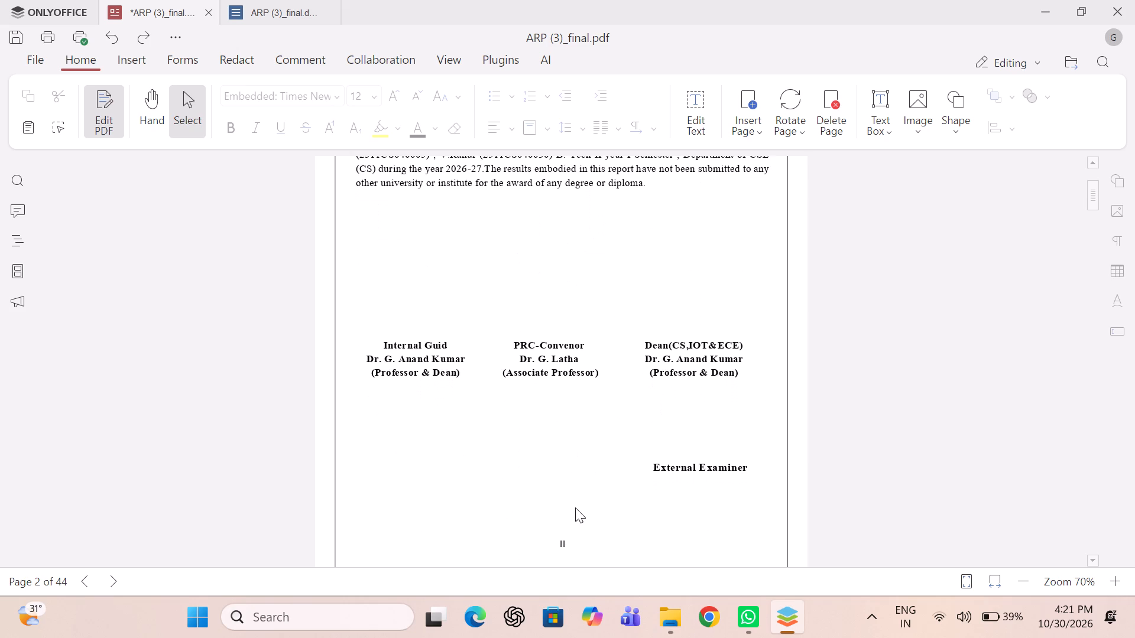
pyautogui.scroll(2, 575, 507)
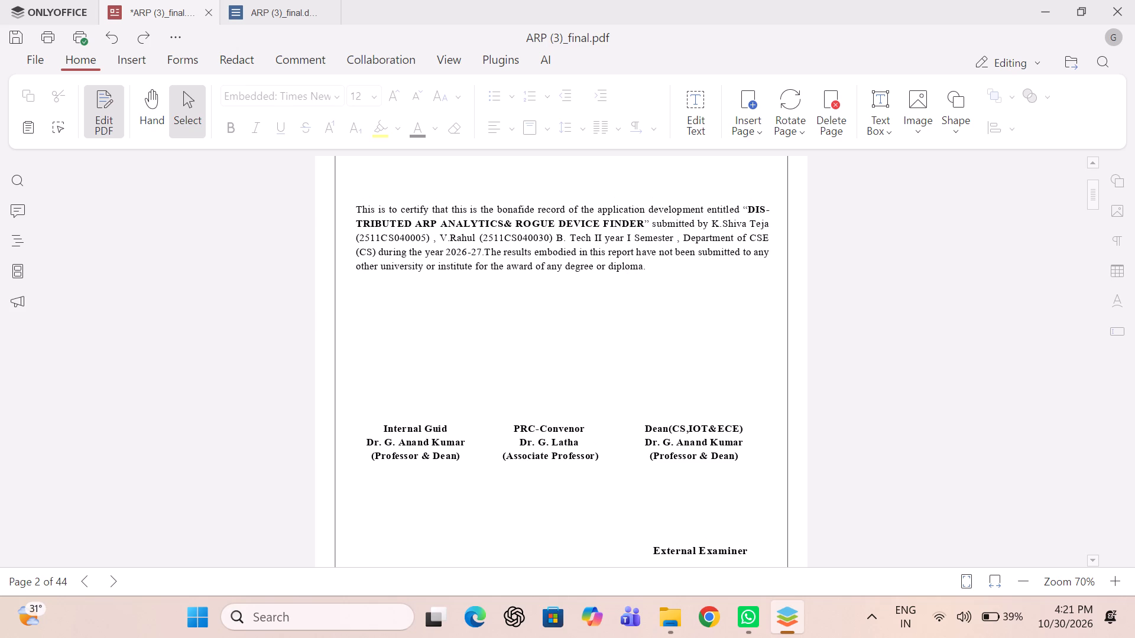
pyautogui.scroll(1, 575, 507)
# Look through the declaration, acknowledgement and table of contents pages up to the start of Chapter 1.
pyautogui.scroll(-1, 575, 507)
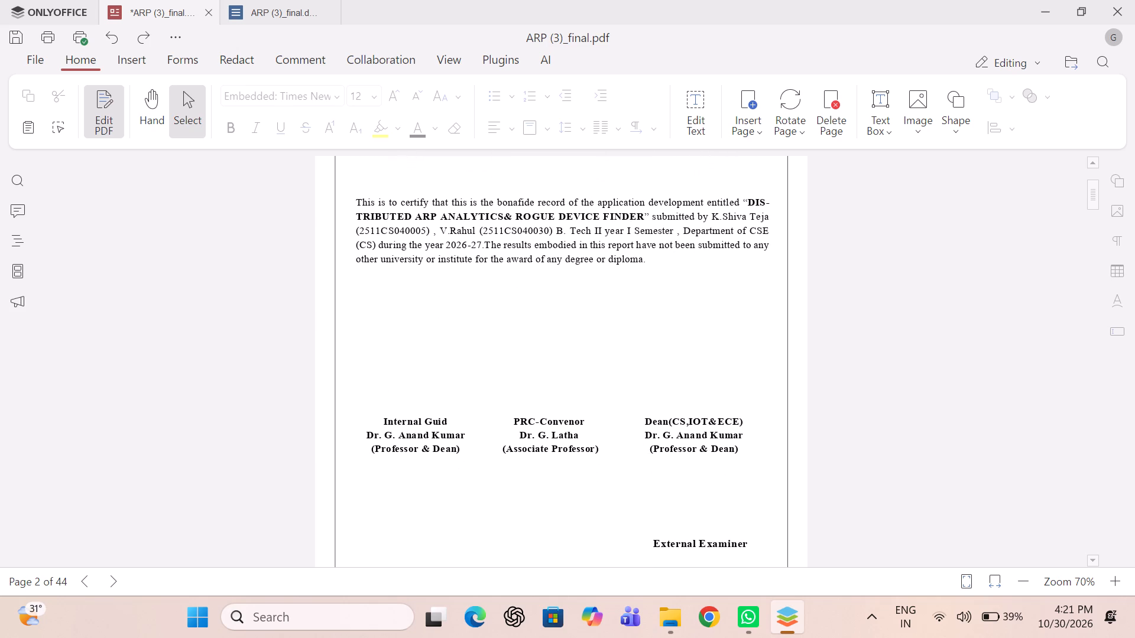
pyautogui.scroll(-4, 575, 507)
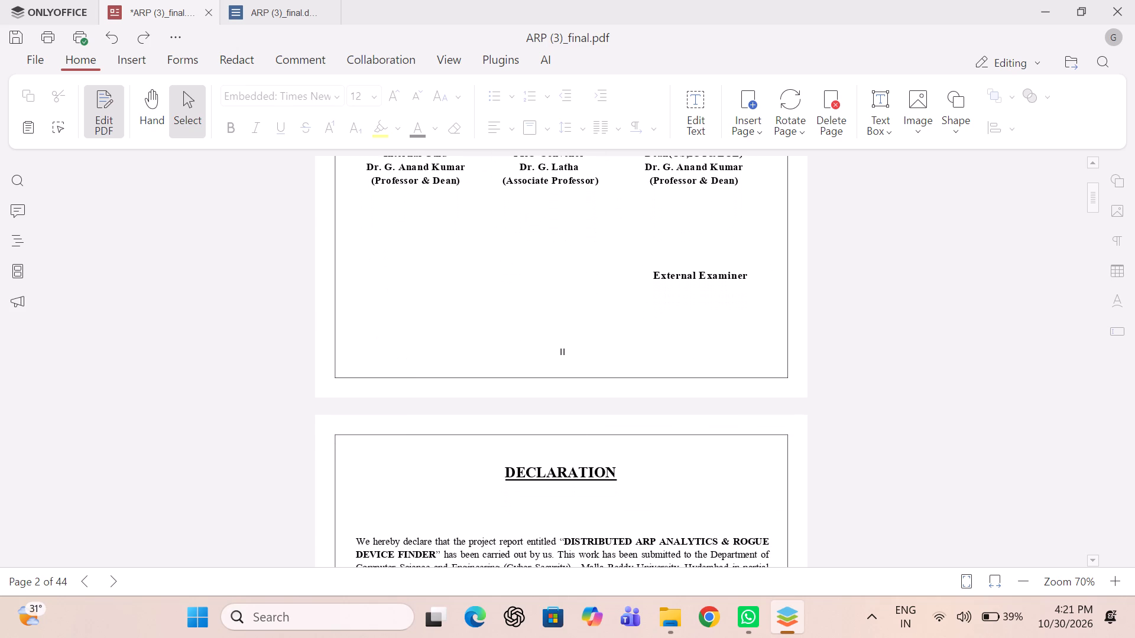
pyautogui.scroll(-2, 575, 507)
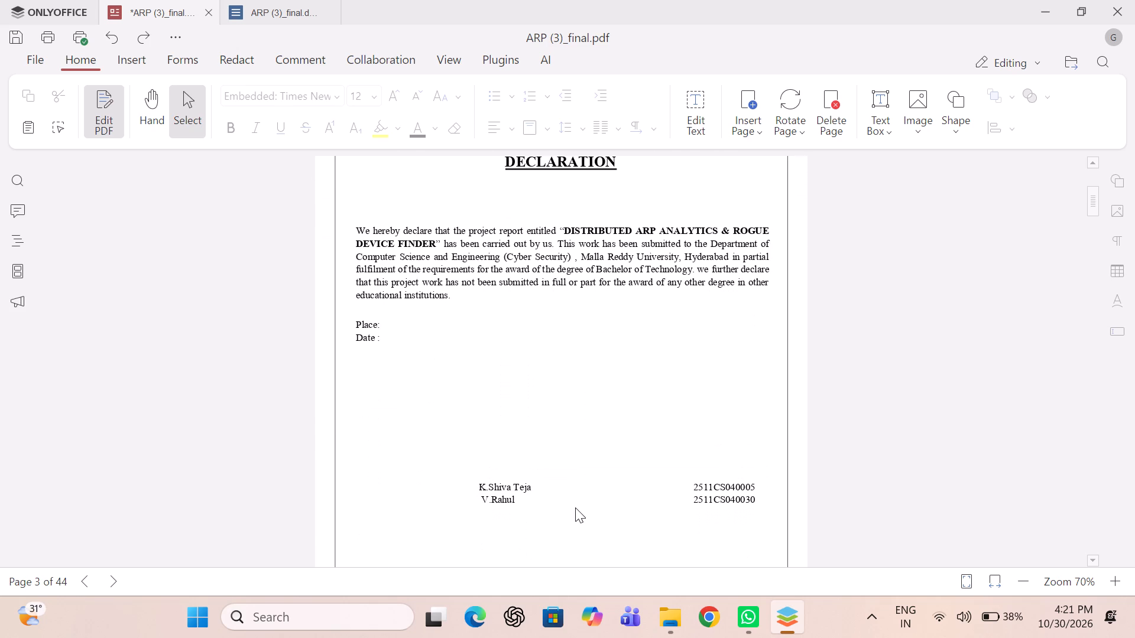
pyautogui.scroll(-4, 575, 507)
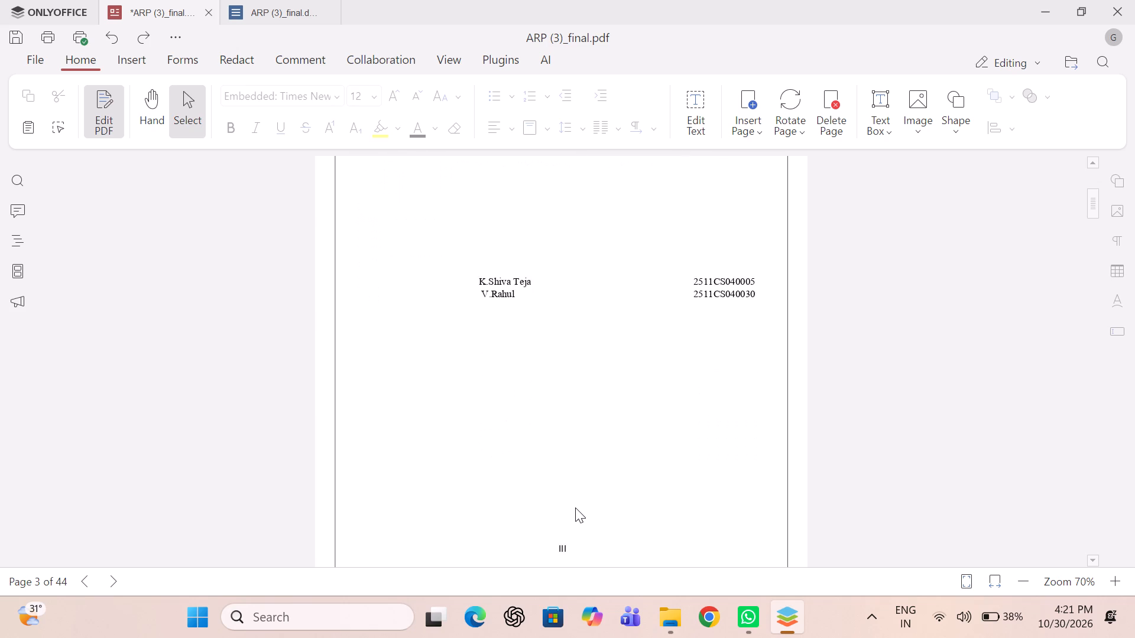
pyautogui.scroll(-3, 575, 507)
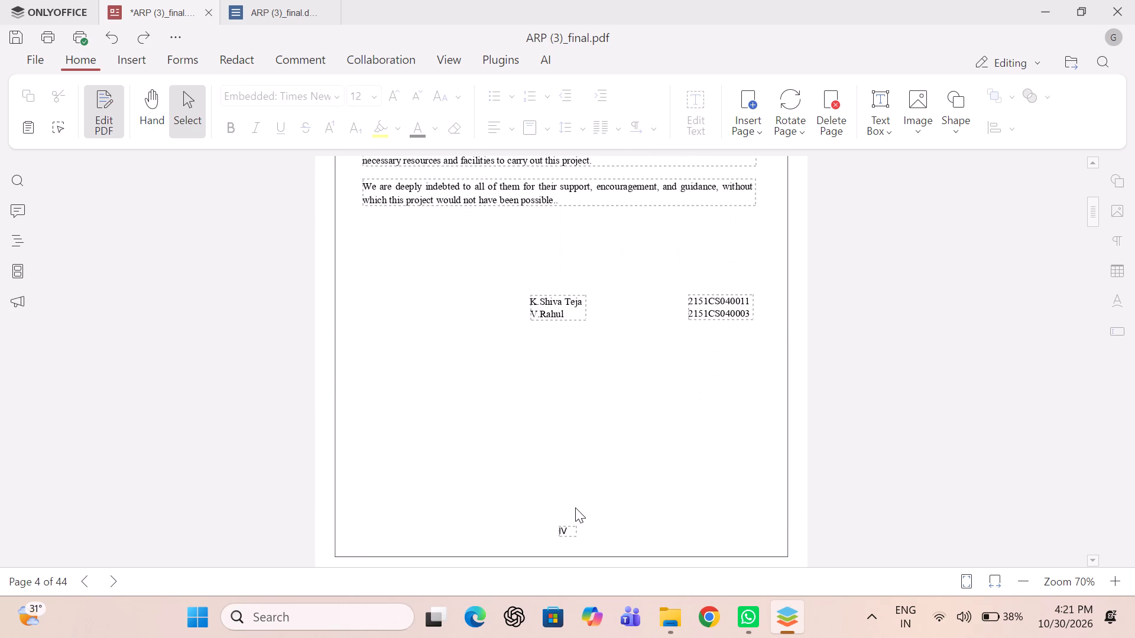
pyautogui.scroll(-4, 575, 507)
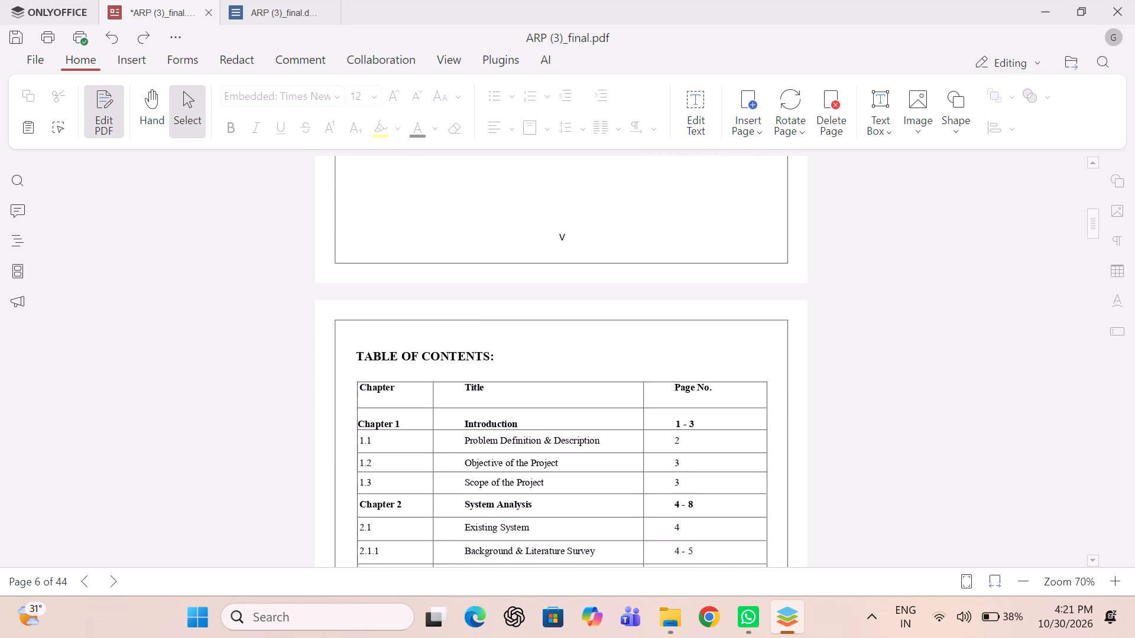
pyautogui.scroll(-6, 575, 507)
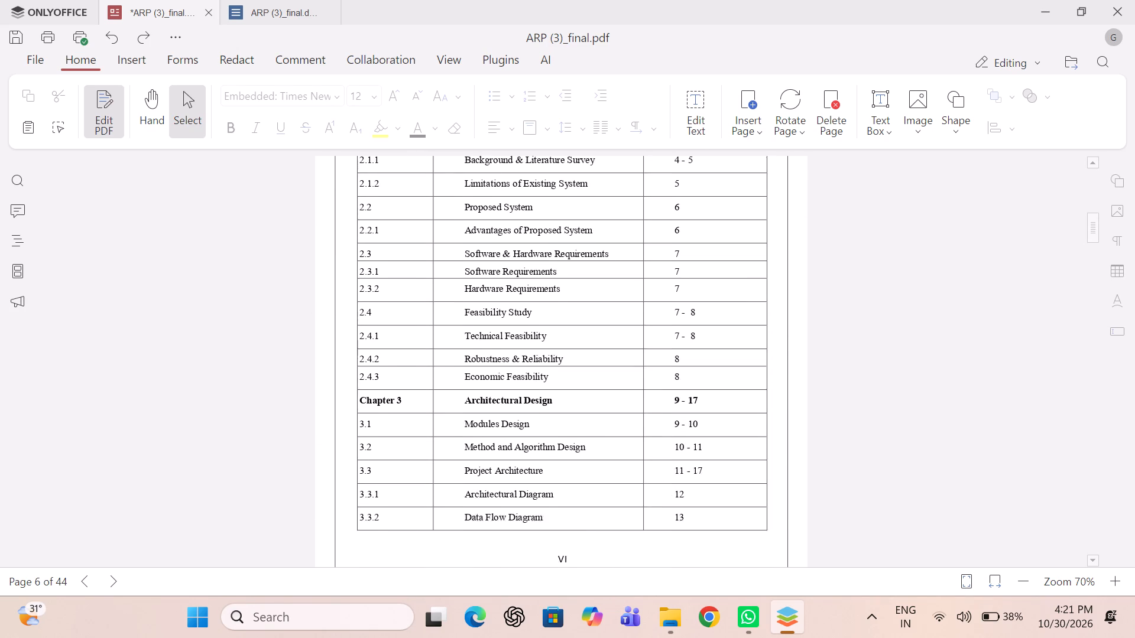
pyautogui.scroll(-9, 575, 507)
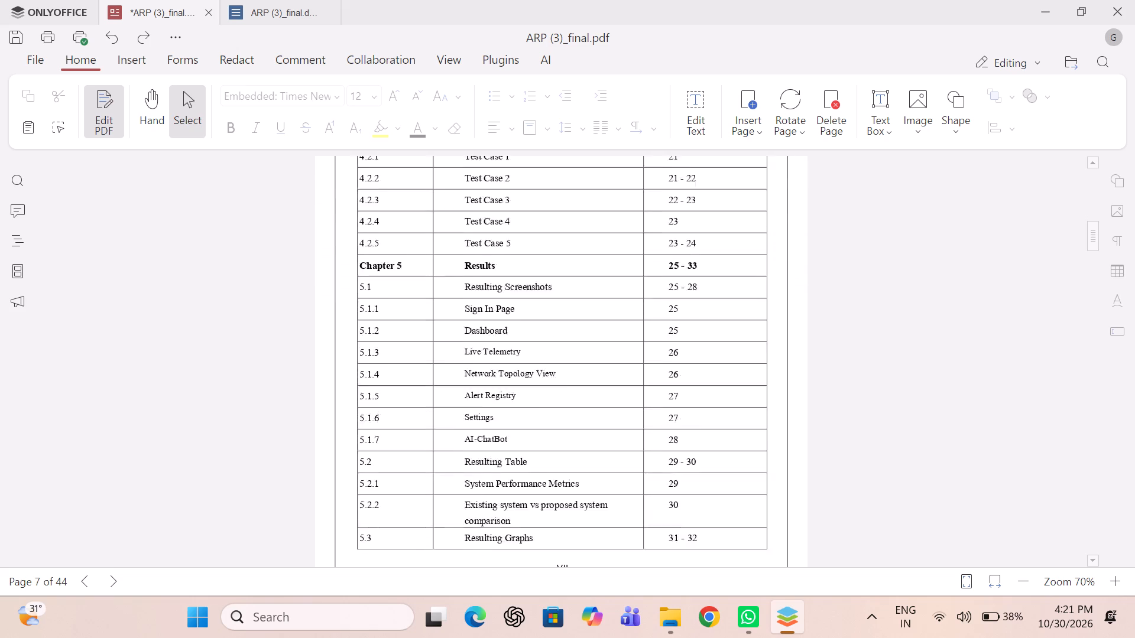
pyautogui.scroll(-5, 575, 507)
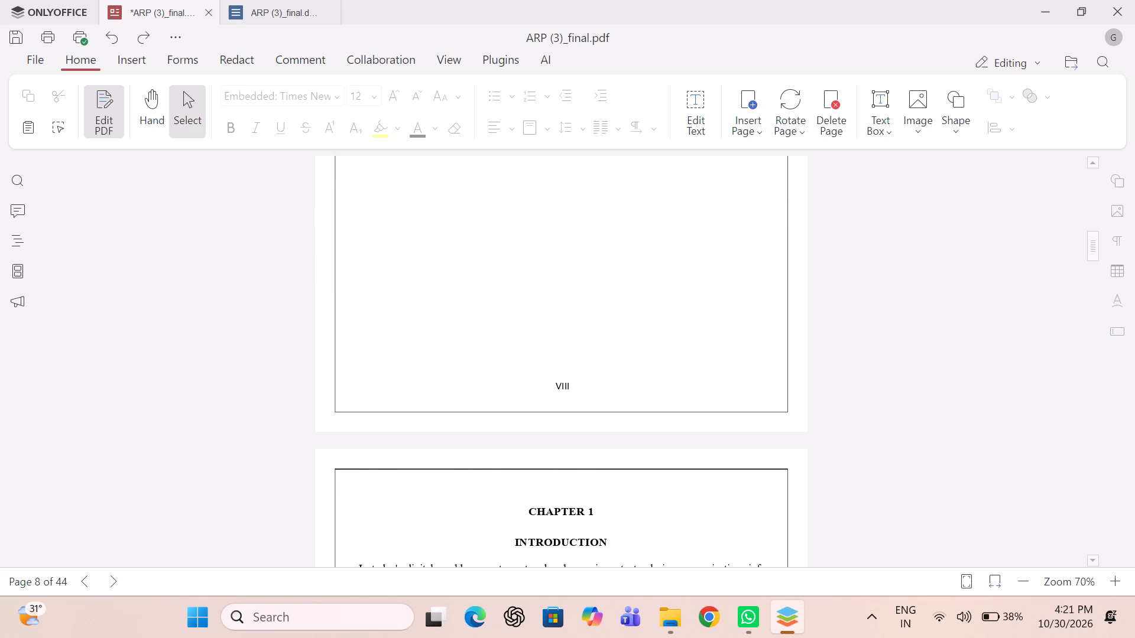
# Look through Chapter 1 and the system analysis pages as far as section 2.3 on page 15.
pyautogui.scroll(-6, 575, 507)
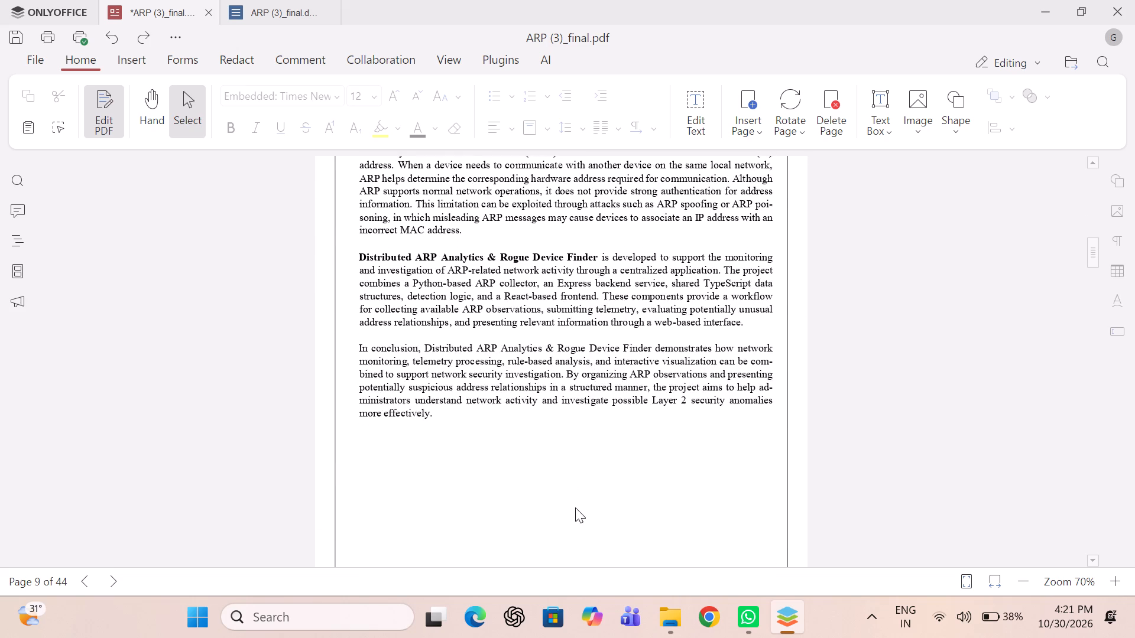
pyautogui.scroll(-4, 575, 507)
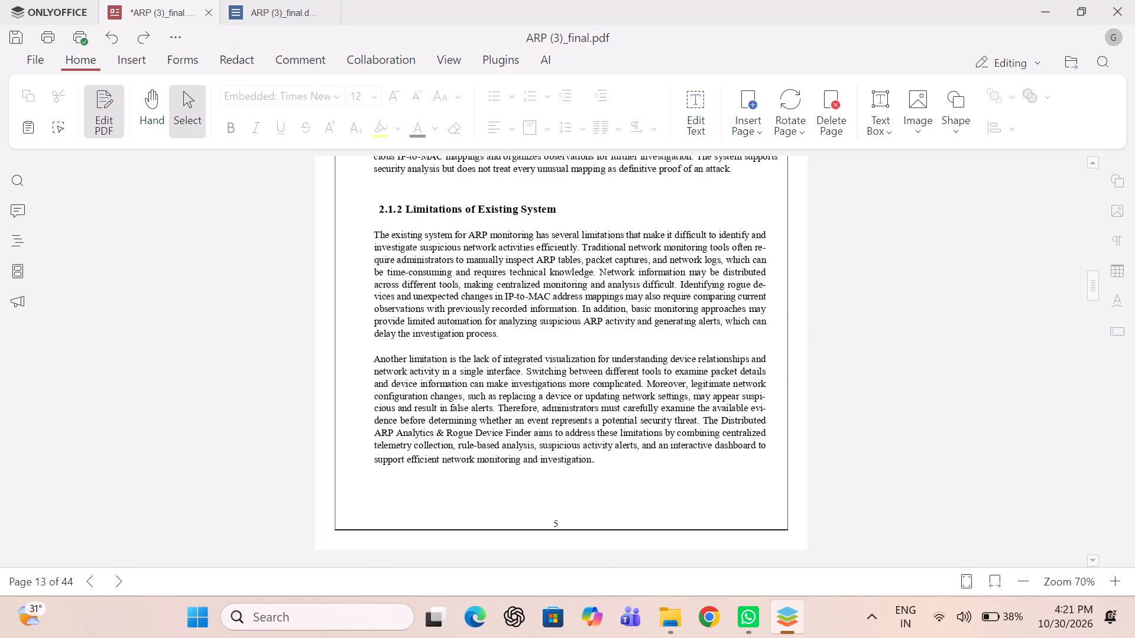
pyautogui.scroll(-6, 575, 507)
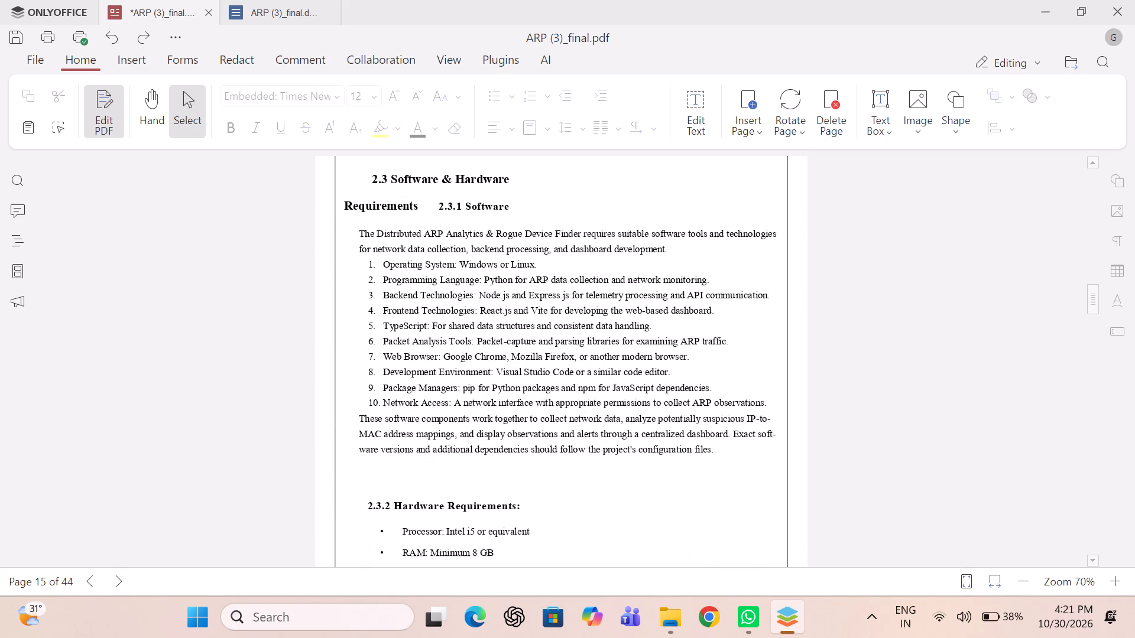
# Open the section 2.3 heading block on page 15 for text editing.
pyautogui.scroll(-1, 575, 507)
pyautogui.scroll(1, 575, 507)
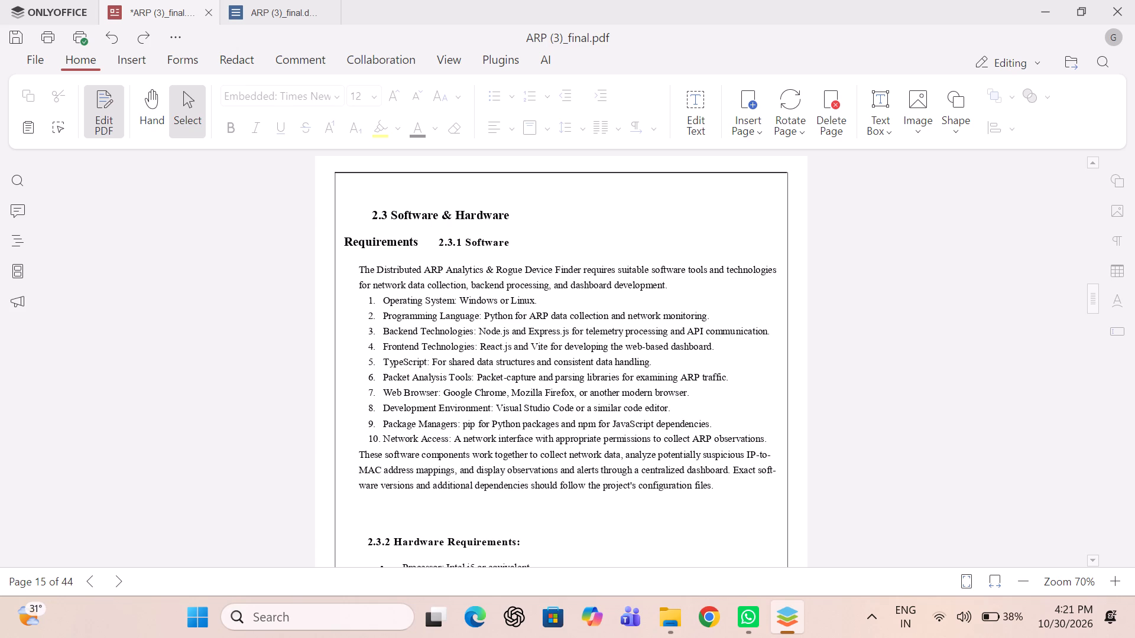
pyautogui.hotkey('ctrl', '=')
pyautogui.hotkey('ctrl', '=')
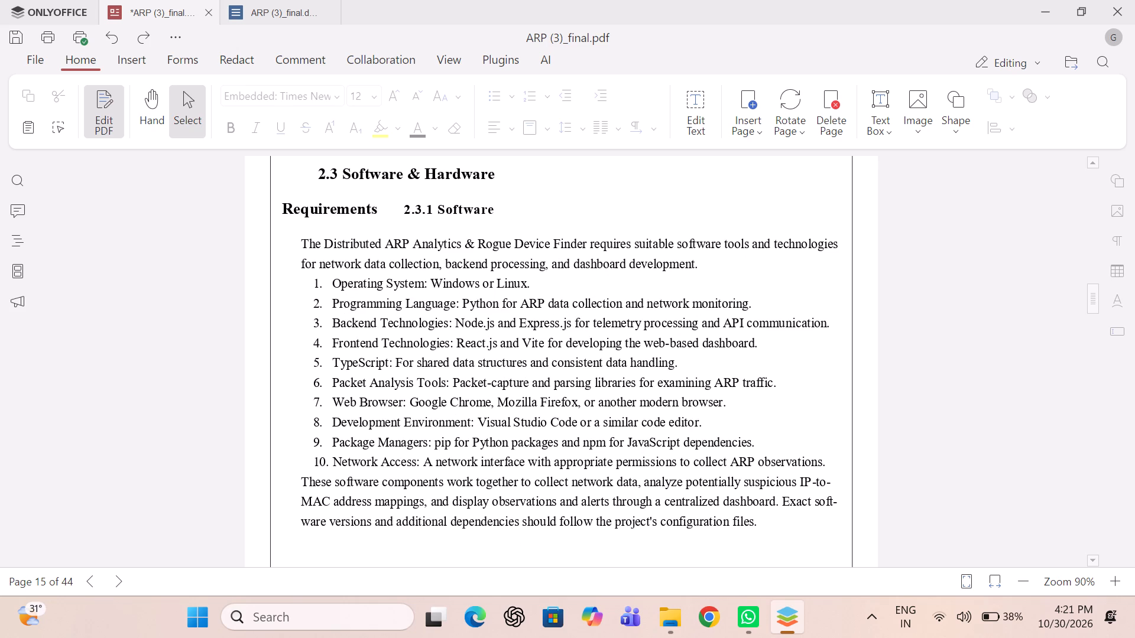
pyautogui.click(362, 213)
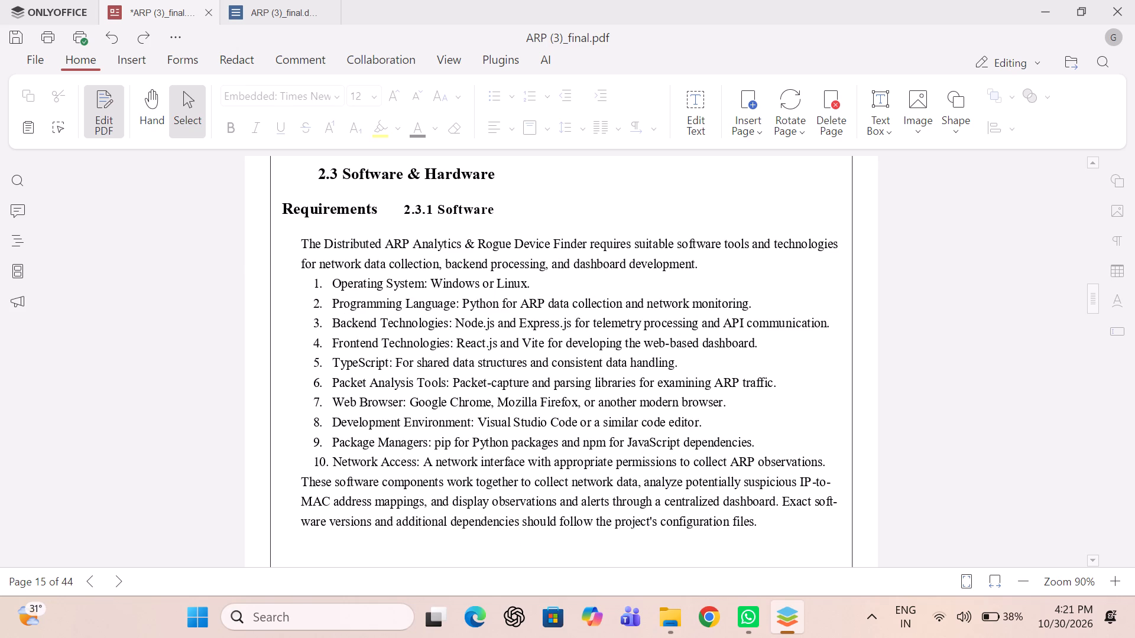
pyautogui.tripleClick(362, 213)
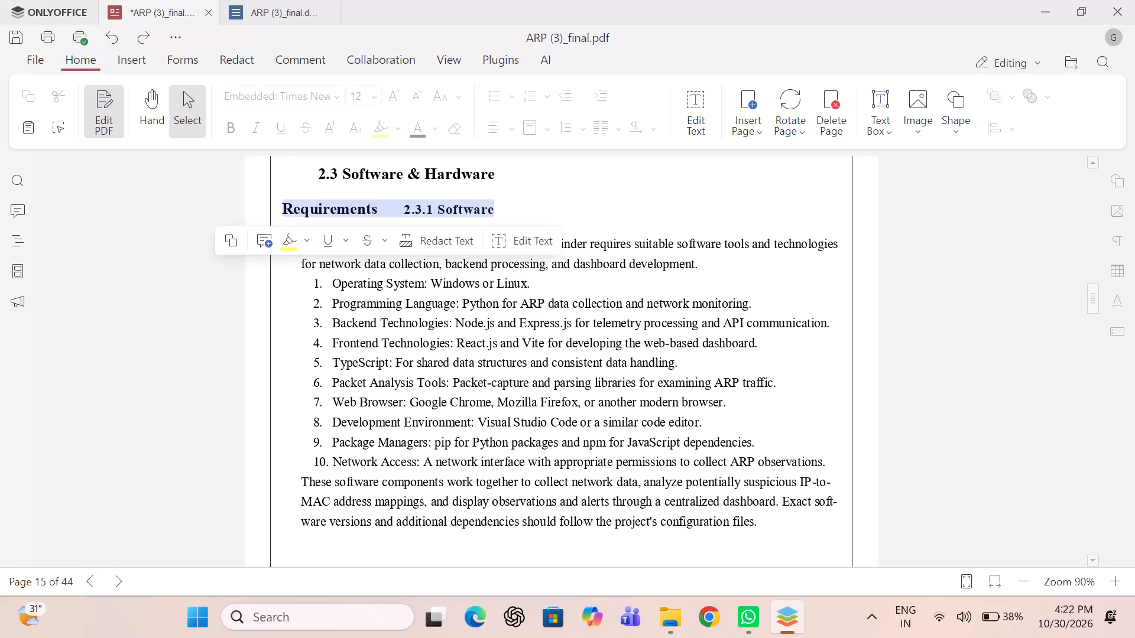
pyautogui.click(521, 238)
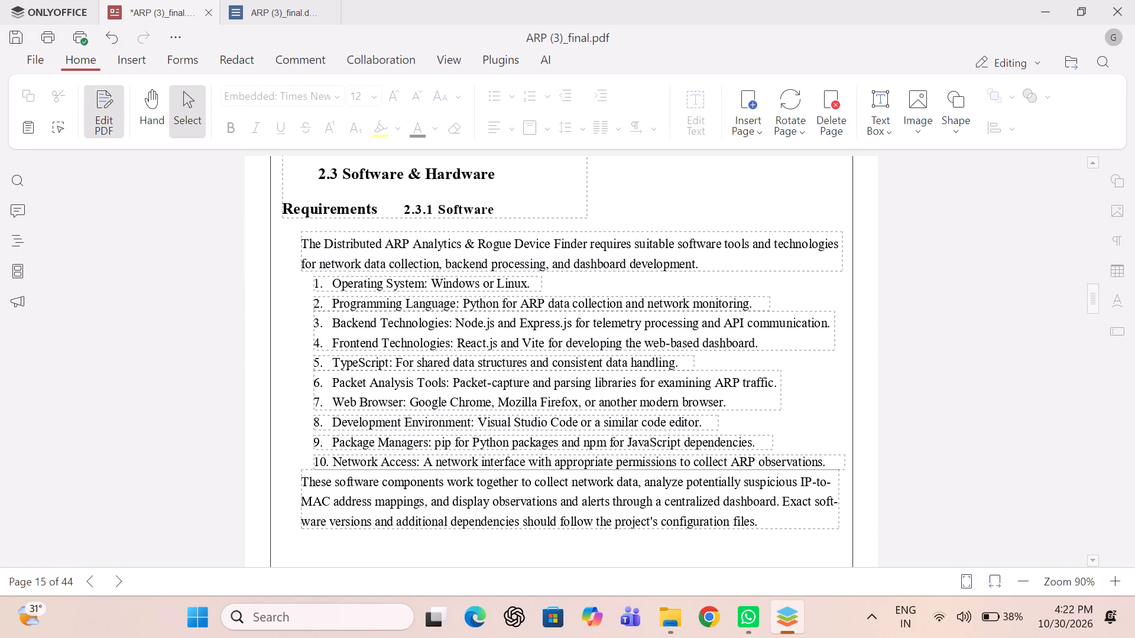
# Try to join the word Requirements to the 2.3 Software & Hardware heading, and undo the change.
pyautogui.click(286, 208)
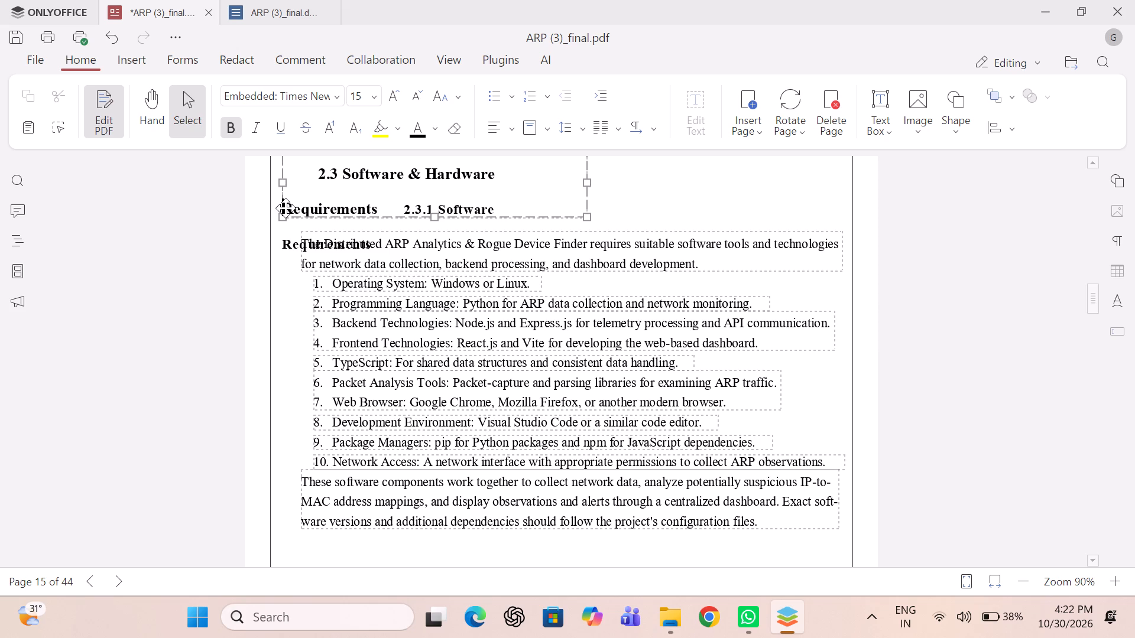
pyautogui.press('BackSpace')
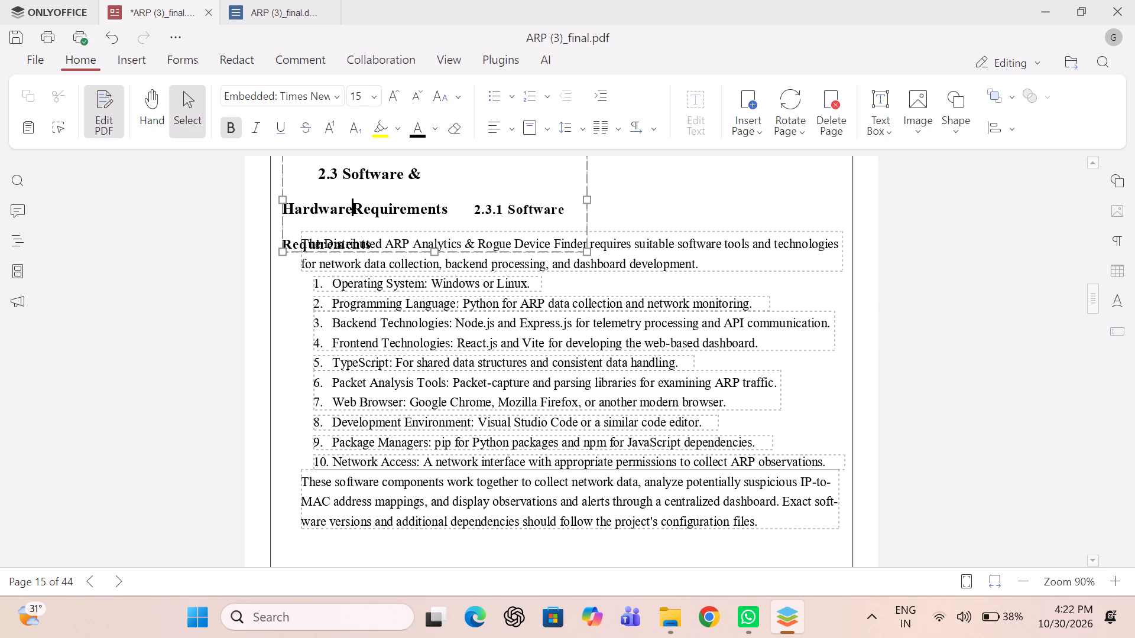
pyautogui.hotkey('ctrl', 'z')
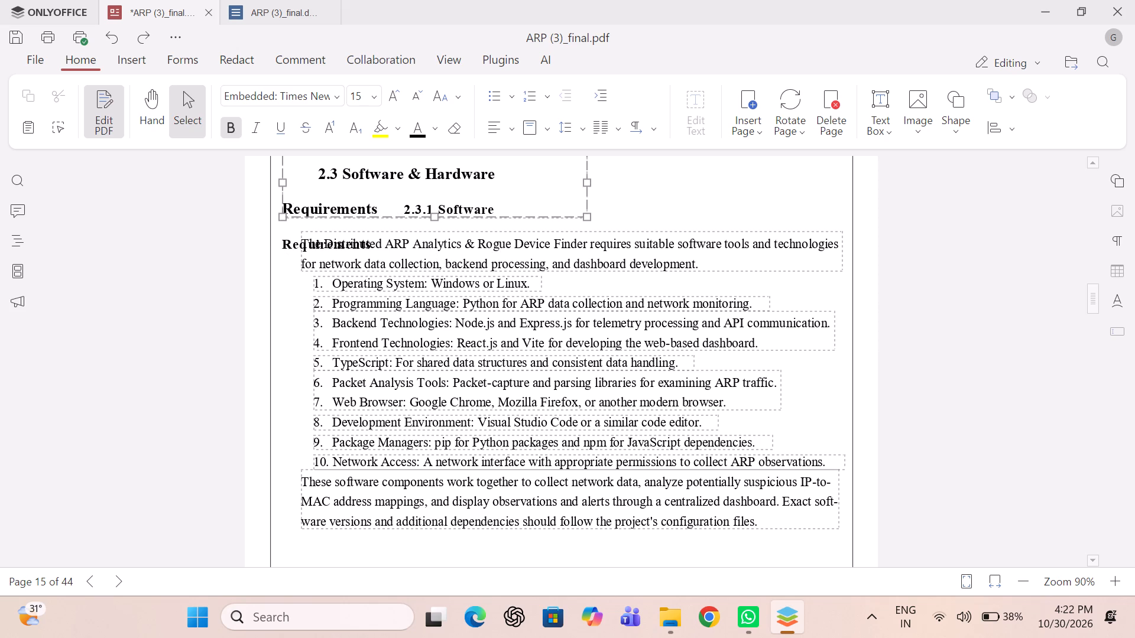
# Copy the word Requirements from the second heading line to the end of the 2.3 Software & Hardware heading.
pyautogui.moveTo(385, 211); pyautogui.dragTo(280, 207)
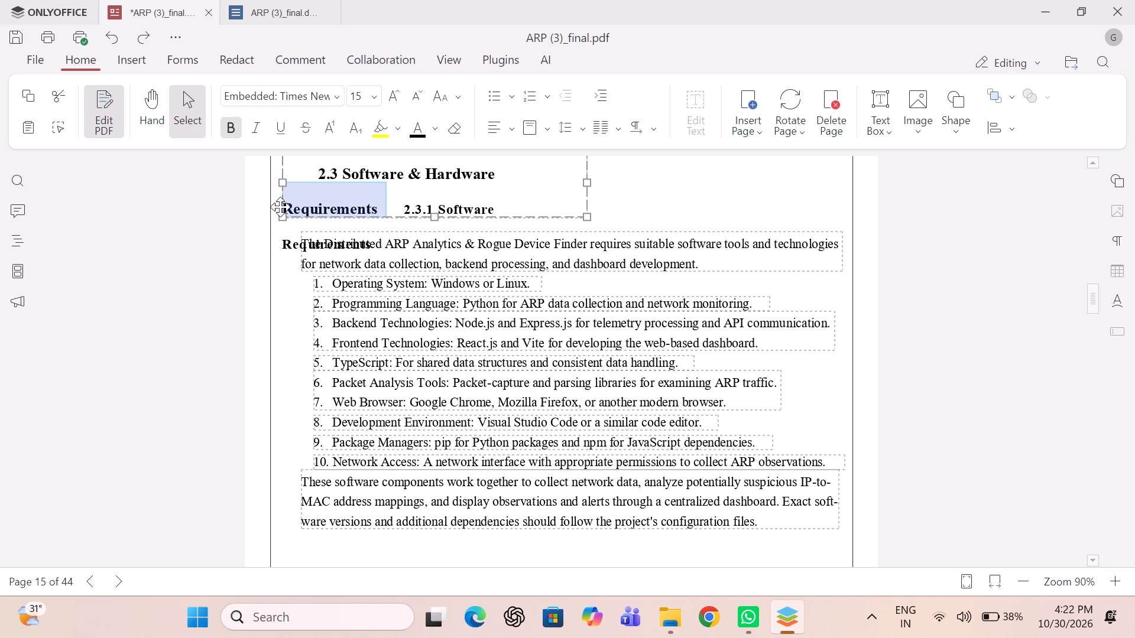
pyautogui.hotkey('ctrl', 'c')
pyautogui.click(517, 171)
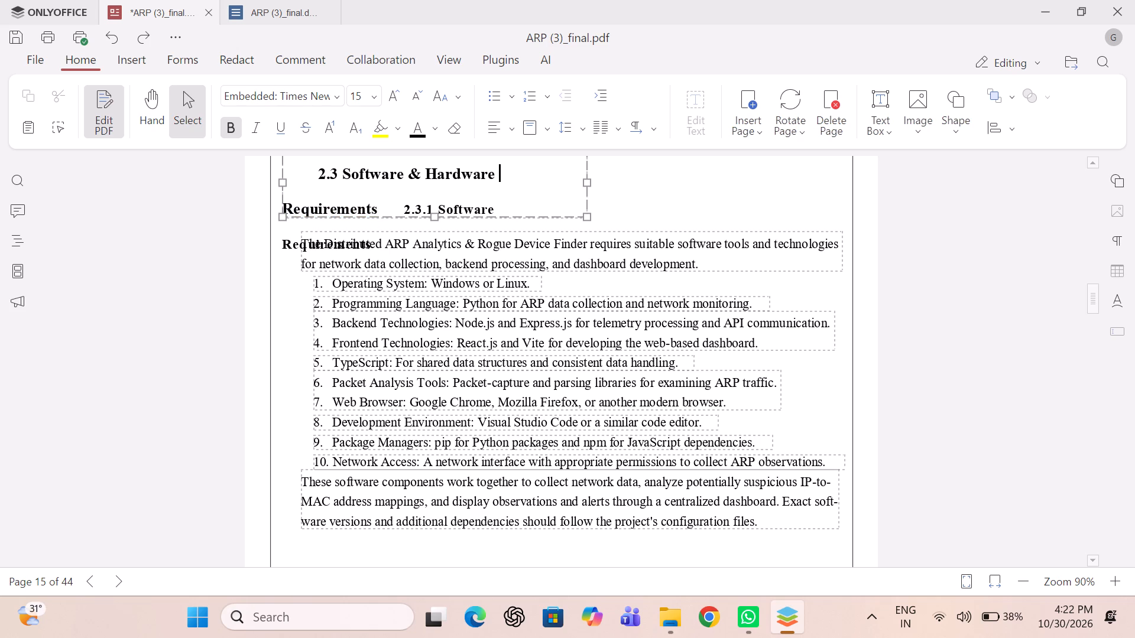
pyautogui.hotkey('ctrl', 'v')
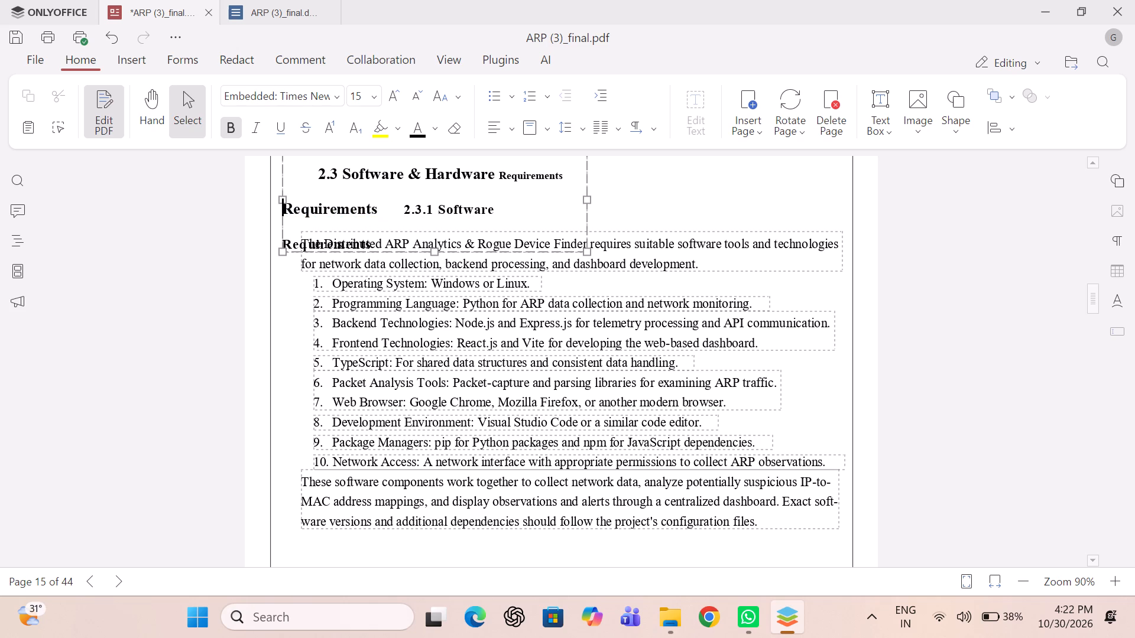
# Trim the ending of the overlapping word Requirements and retype it so the subheading reads 2.3.1 Software Requirements.
pyautogui.click(385, 218)
pyautogui.click(381, 209)
pyautogui.click(372, 244)
pyautogui.press('BackSpace')
pyautogui.press('BackSpace')
pyautogui.press('BackSpace')
pyautogui.press('BackSpace')
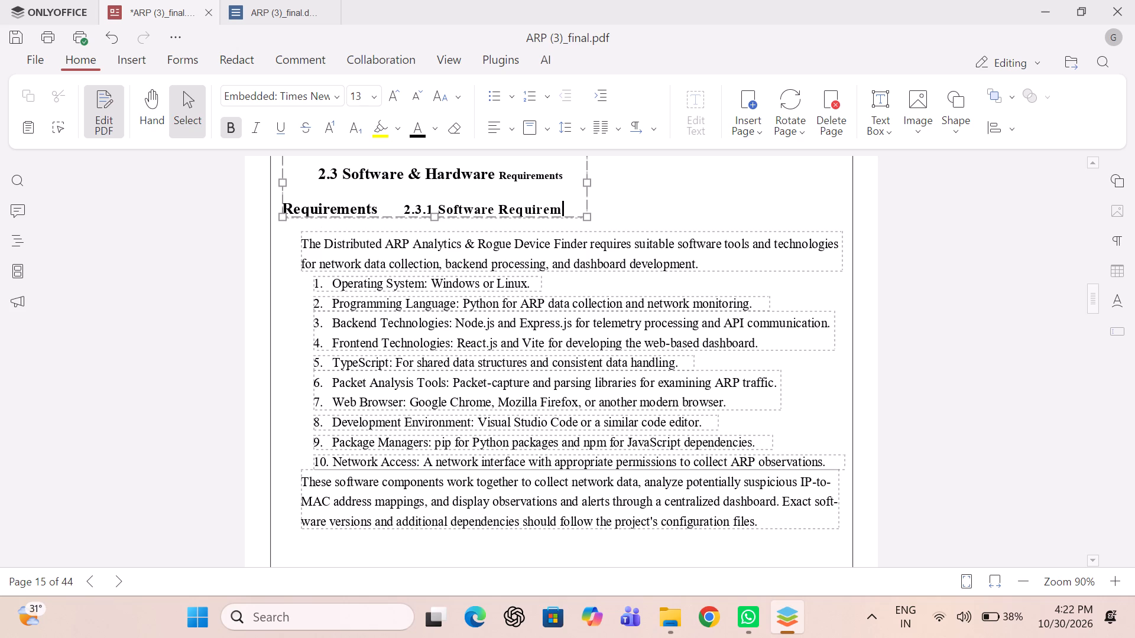
pyautogui.hotkey('ctrl', 'y')
pyautogui.hotkey('ctrl', 'y')
pyautogui.hotkey('ctrl', 'y')
pyautogui.hotkey('ctrl', 'y')
pyautogui.hotkey('ctrl', 'y')
pyautogui.hotkey('ctrl', 'y')
pyautogui.press('e')
pyautogui.write('nts')
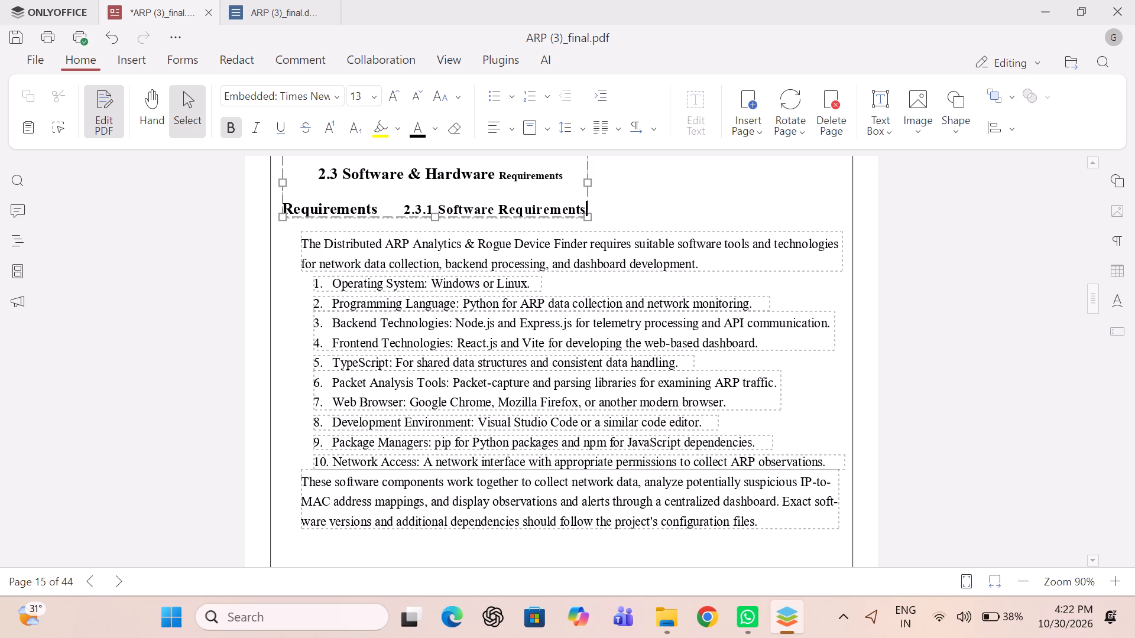
# Delete the duplicate word Requirements and the gap in front of the 2.3.1 Software Requirements subheading.
pyautogui.click(382, 208)
pyautogui.press('BackSpace')
pyautogui.press('BackSpace')
pyautogui.press('BackSpace')
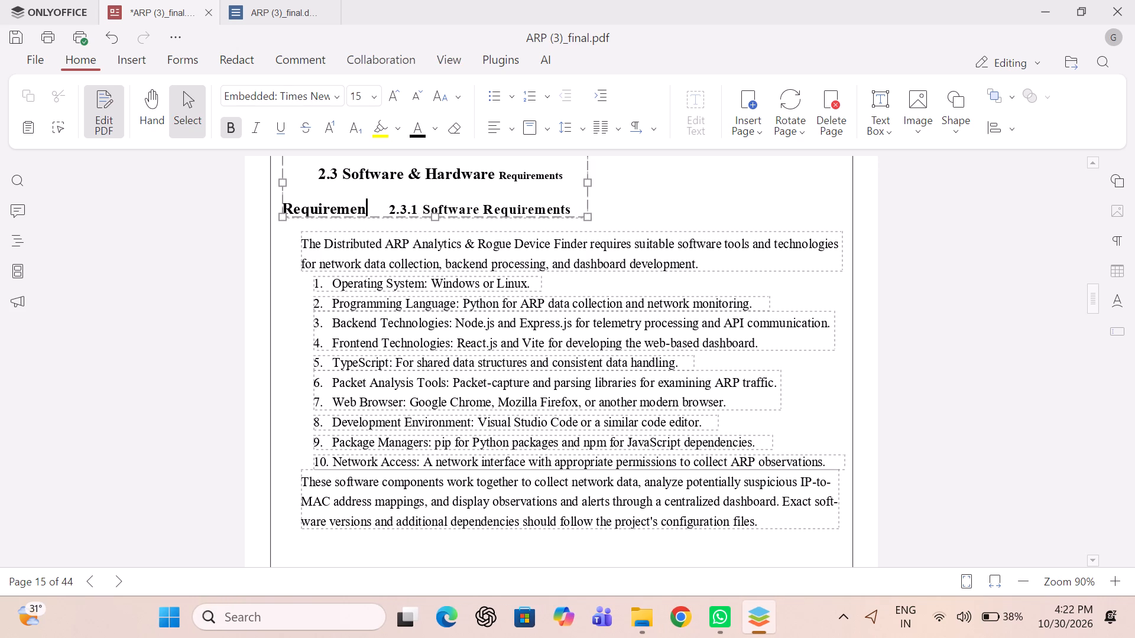
pyautogui.press('BackSpace')
pyautogui.press('BackSpace')
pyautogui.press('BackSpace')
pyautogui.press('BackSpace')
pyautogui.press('BackSpace')
pyautogui.press('BackSpace')
pyautogui.press('BackSpace')
pyautogui.press('BackSpace')
pyautogui.press('BackSpace')
pyautogui.press('BackSpace')
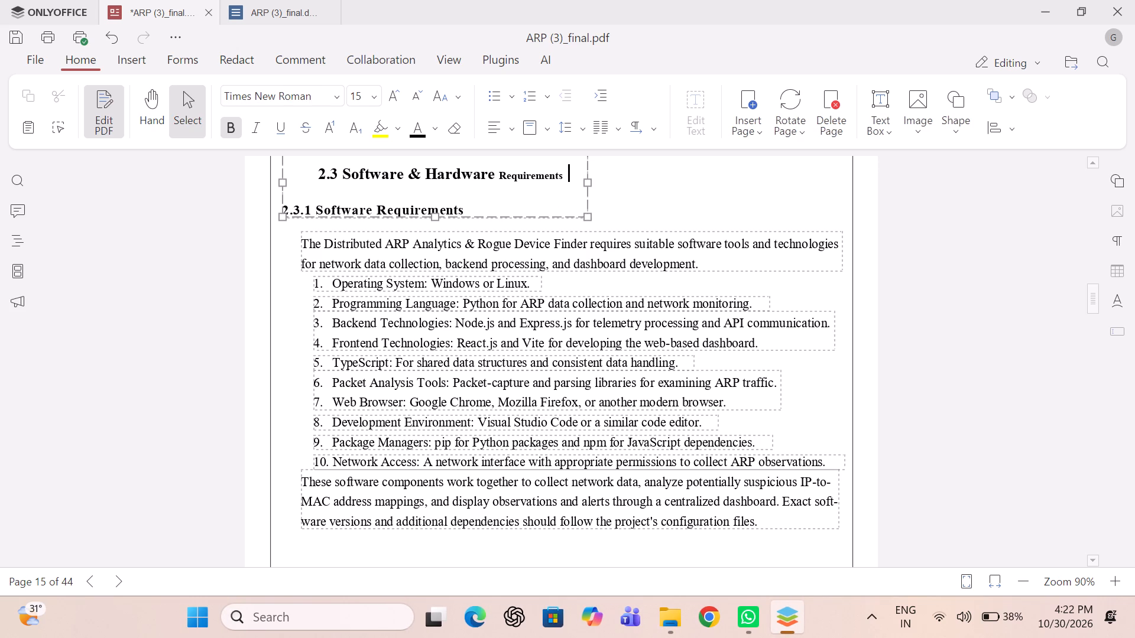
# Widen the section 2.3 heading text box and put 2.3.1 Software Requirements on its own line.
pyautogui.moveTo(565, 175); pyautogui.dragTo(450, 172)
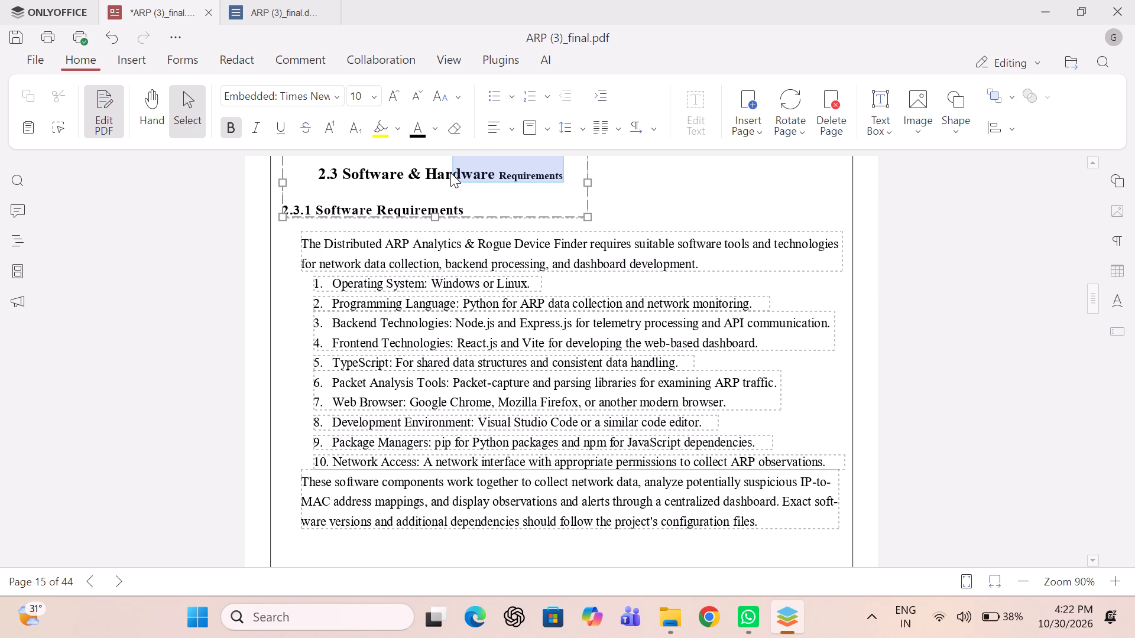
pyautogui.moveTo(450, 172); pyautogui.dragTo(508, 177)
pyautogui.click(471, 178)
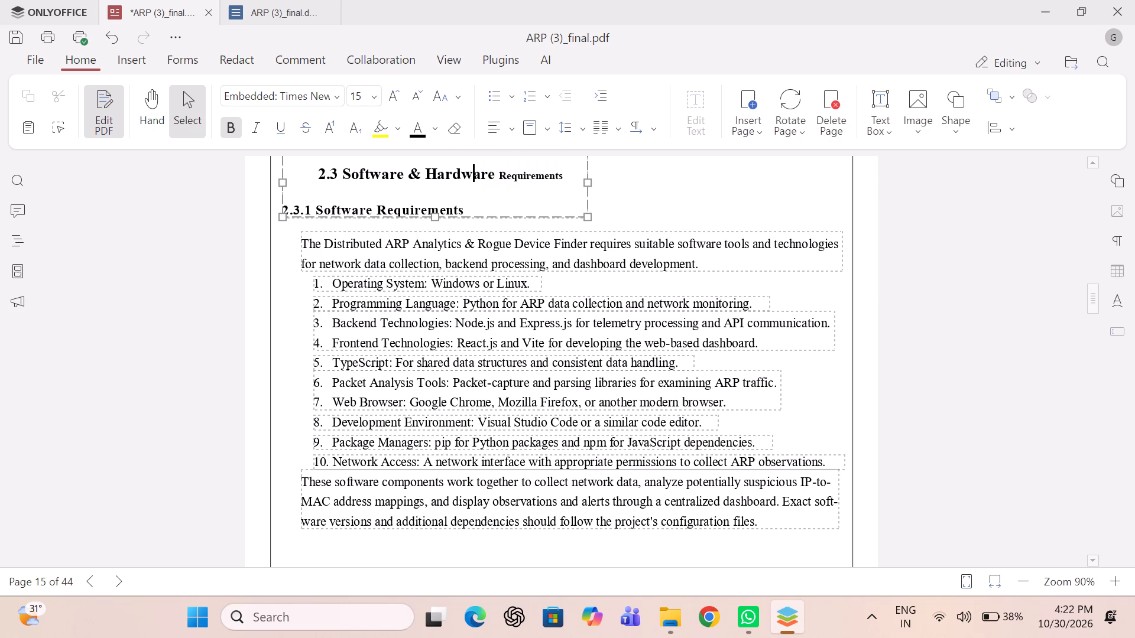
pyautogui.moveTo(569, 175); pyautogui.dragTo(505, 174)
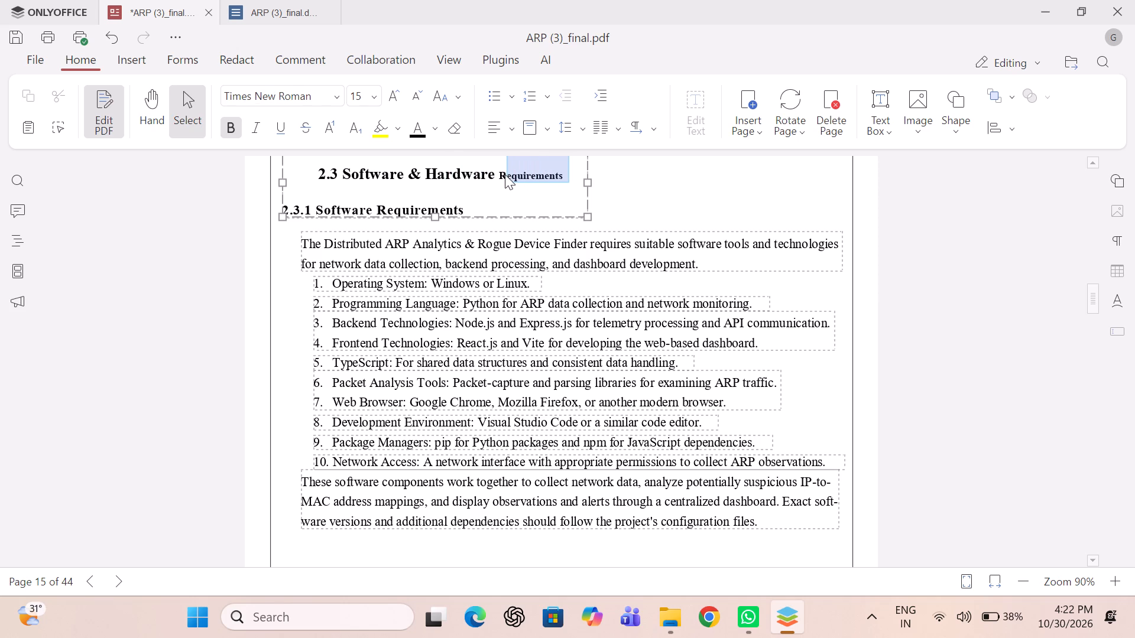
pyautogui.moveTo(505, 174); pyautogui.dragTo(502, 174)
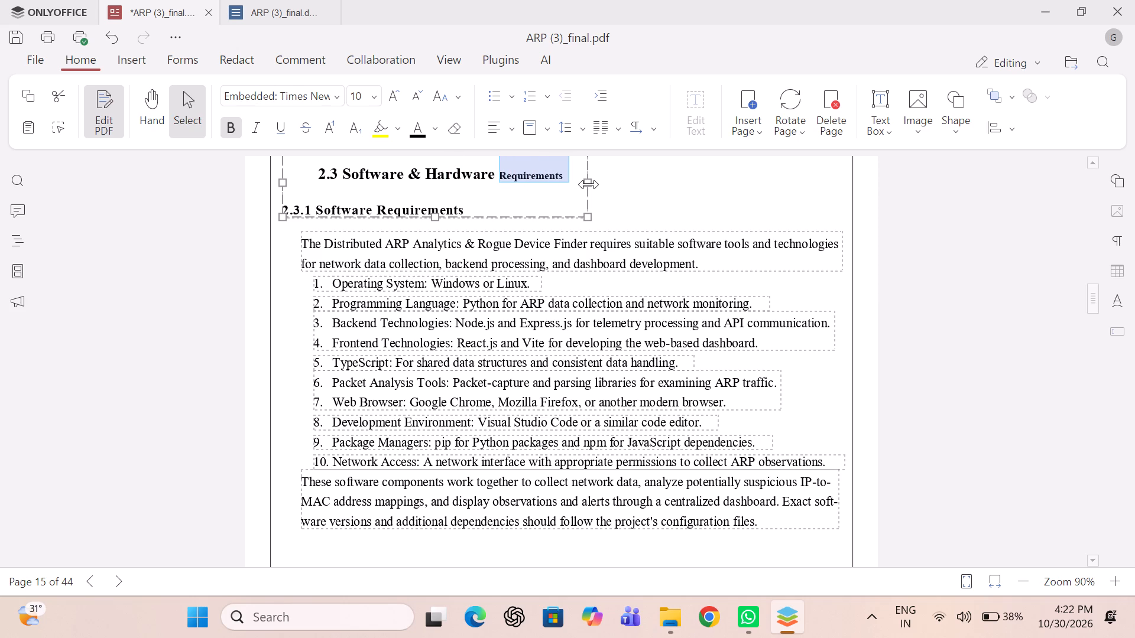
pyautogui.moveTo(589, 184); pyautogui.dragTo(630, 183)
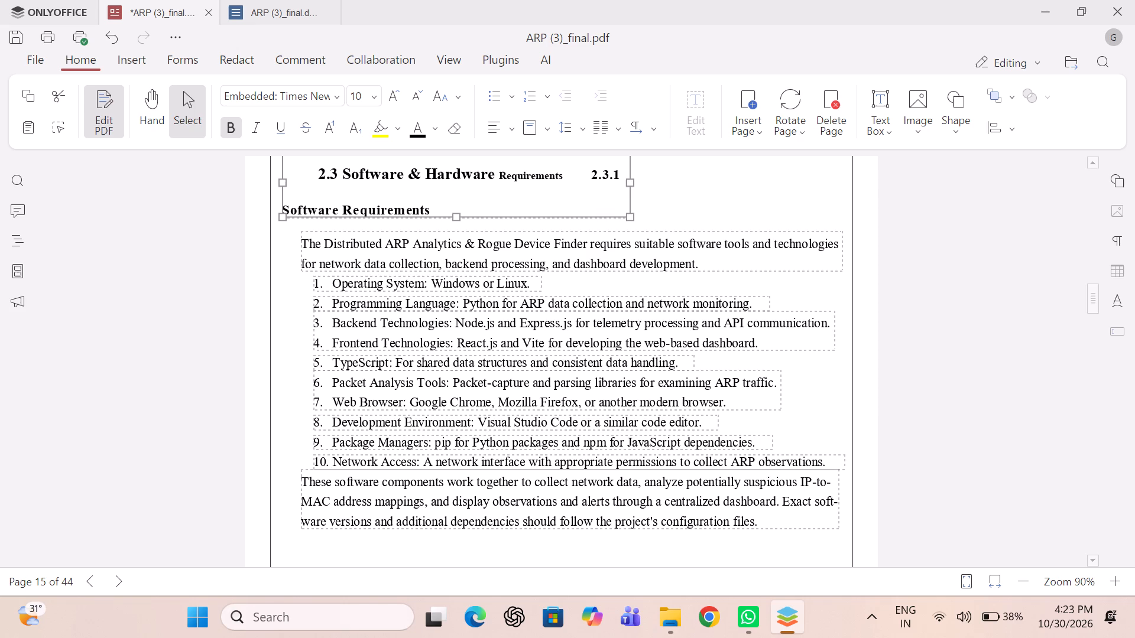
pyautogui.click(593, 175)
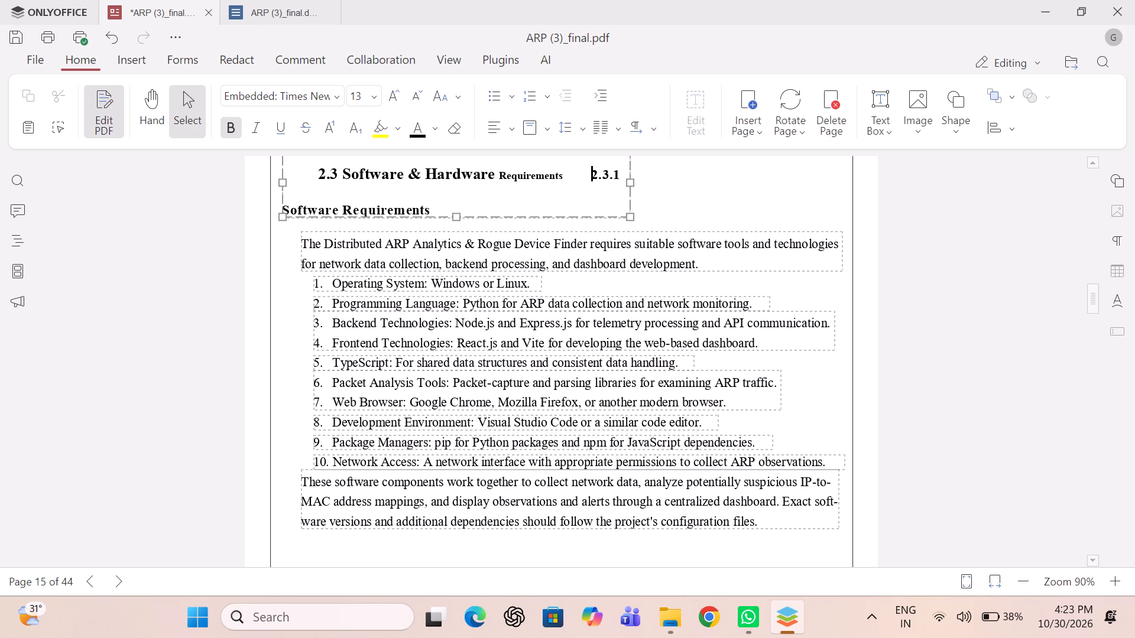
pyautogui.press('Return')
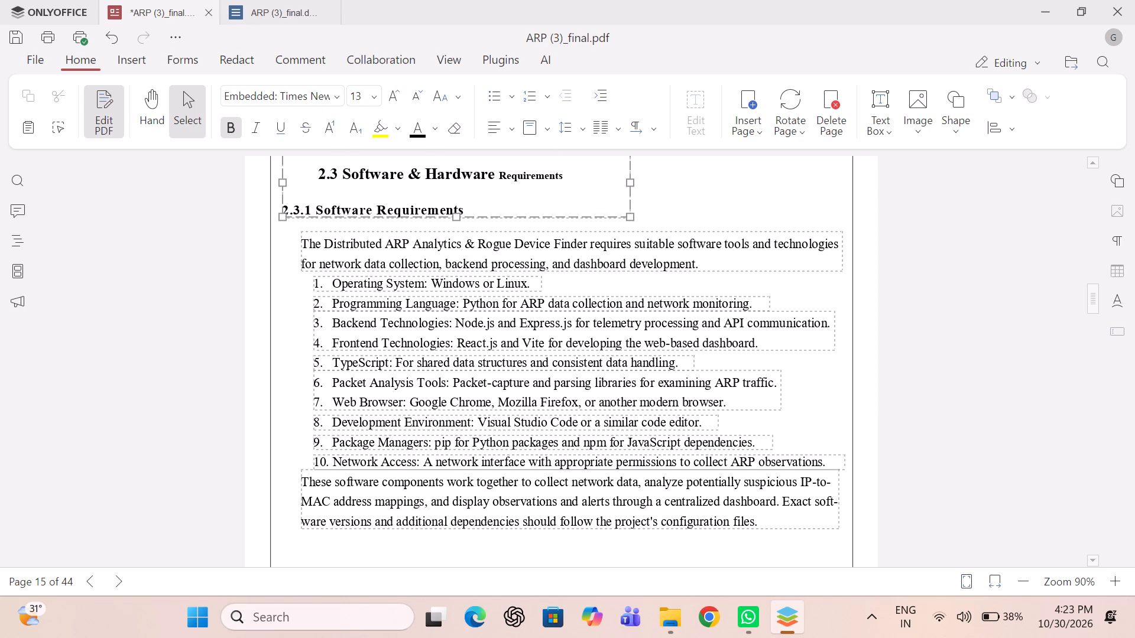
# Set the font size of the word Requirements in the 2.3 heading to 15.
pyautogui.click(368, 93)
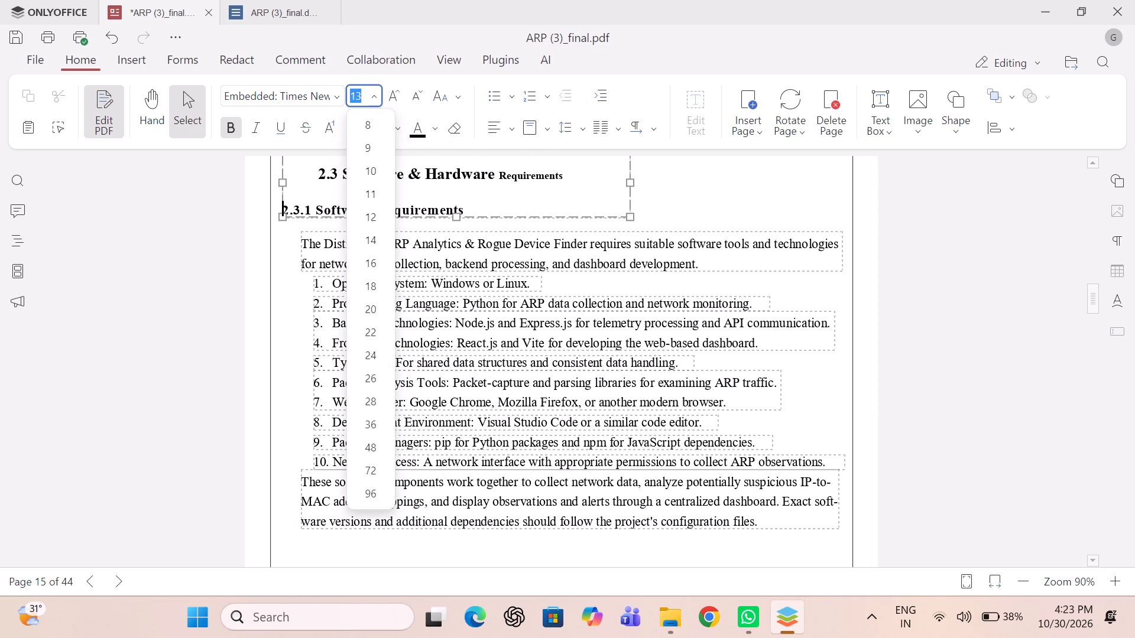
pyautogui.moveTo(573, 173); pyautogui.dragTo(498, 179)
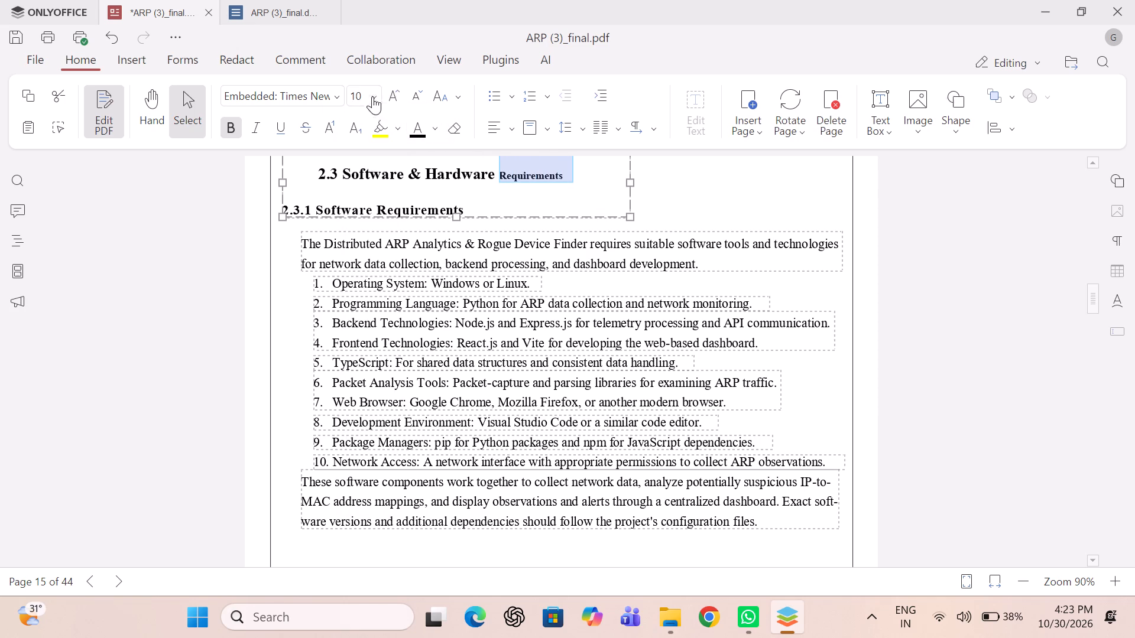
pyautogui.click(370, 95)
pyautogui.write('15')
pyautogui.press('Return')
pyautogui.click(523, 203)
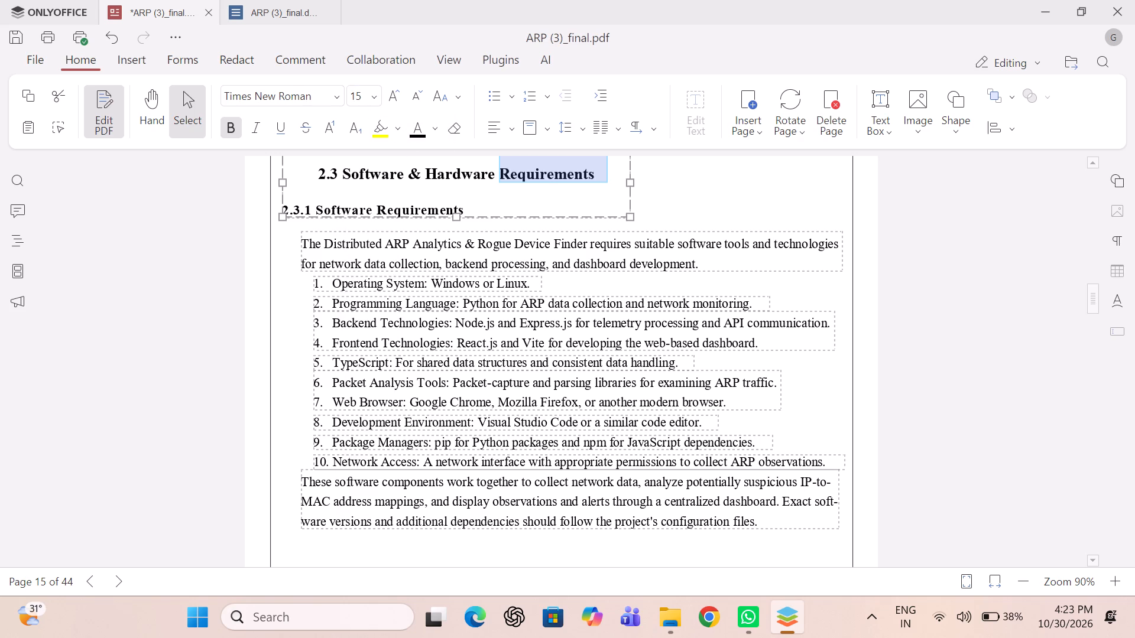
# Indent the 2.3.1 Software Requirements subheading with six spaces to line it up with the paragraph below.
pyautogui.click(303, 209)
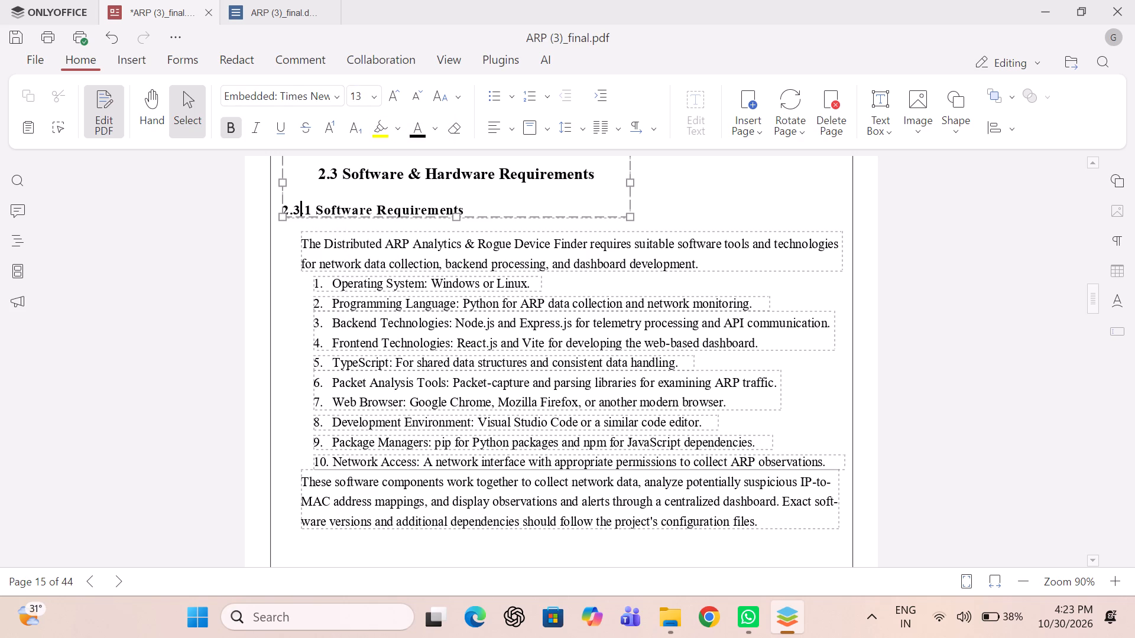
pyautogui.press('Left')
pyautogui.press('Left')
pyautogui.press('Left')
pyautogui.press('space')
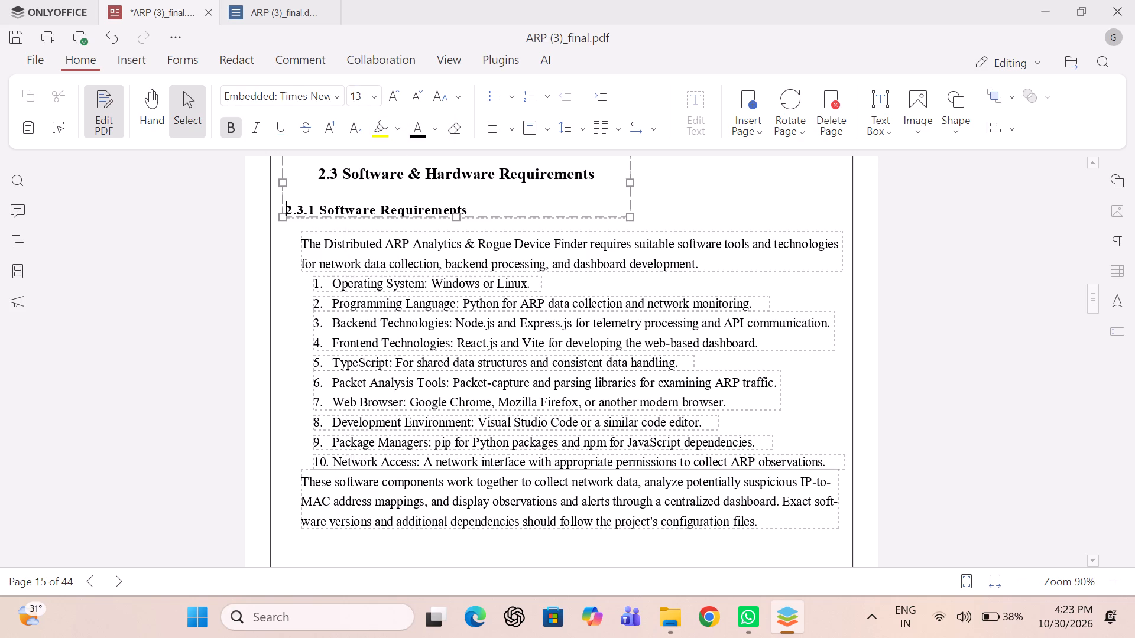
pyautogui.press('space')
pyautogui.press('space')
pyautogui.press('space')
pyautogui.press('space')
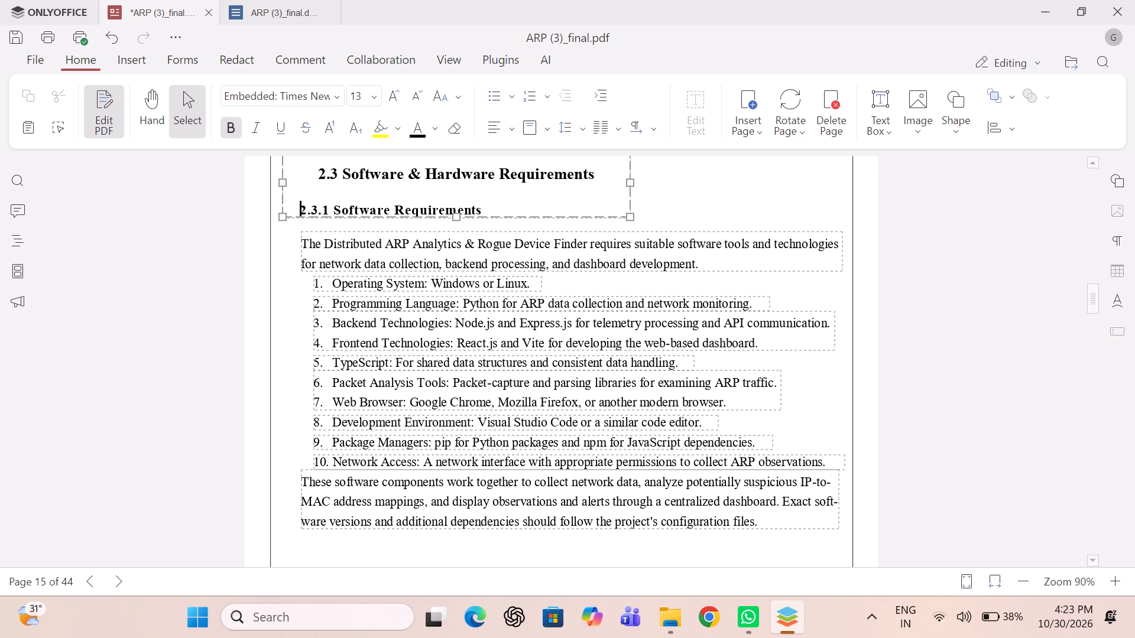
pyautogui.press('space')
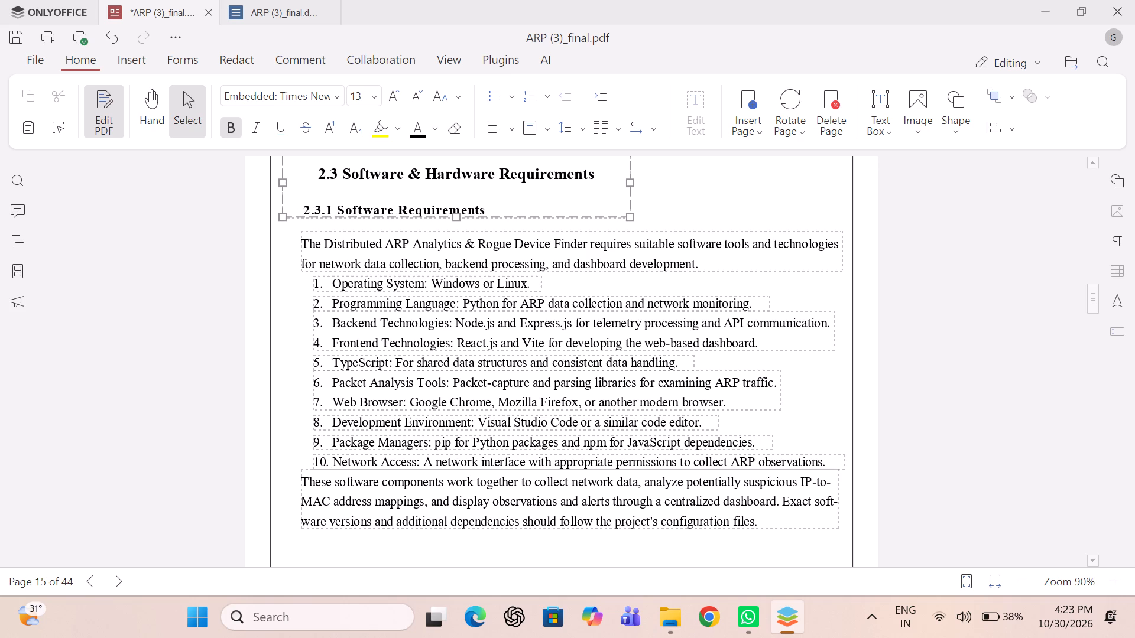
# Indent the 2.3 Software & Hardware Requirements heading with spaces to line it up with the 2.3.1 subheading below.
pyautogui.click(319, 172)
pyautogui.press('BackSpace')
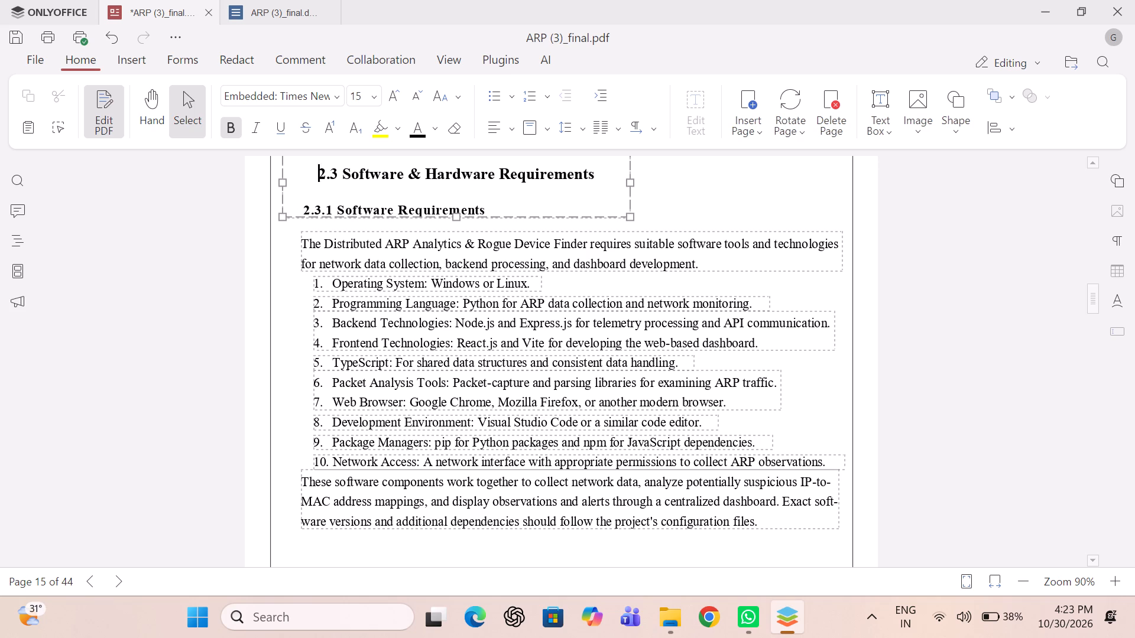
pyautogui.press('space')
pyautogui.press('space')
pyautogui.press('space')
pyautogui.press('space')
pyautogui.press('space')
pyautogui.press('space')
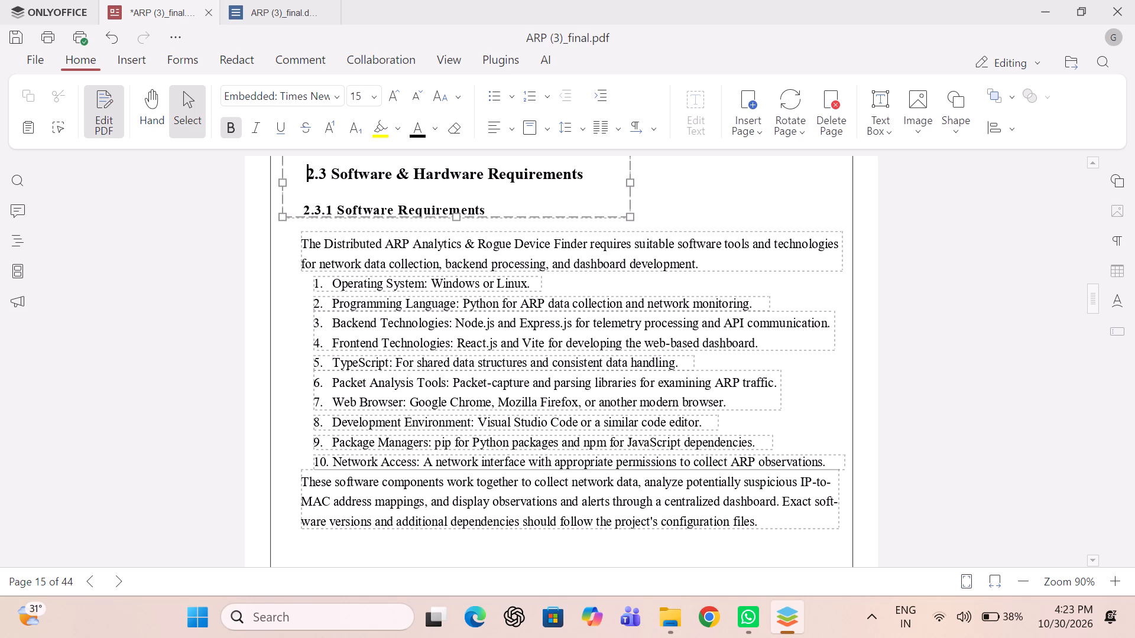
pyautogui.press('BackSpace')
# Review the layout of the section 2.3 headings against the preceding page and the rest of page 15.
pyautogui.scroll(1, 319, 172)
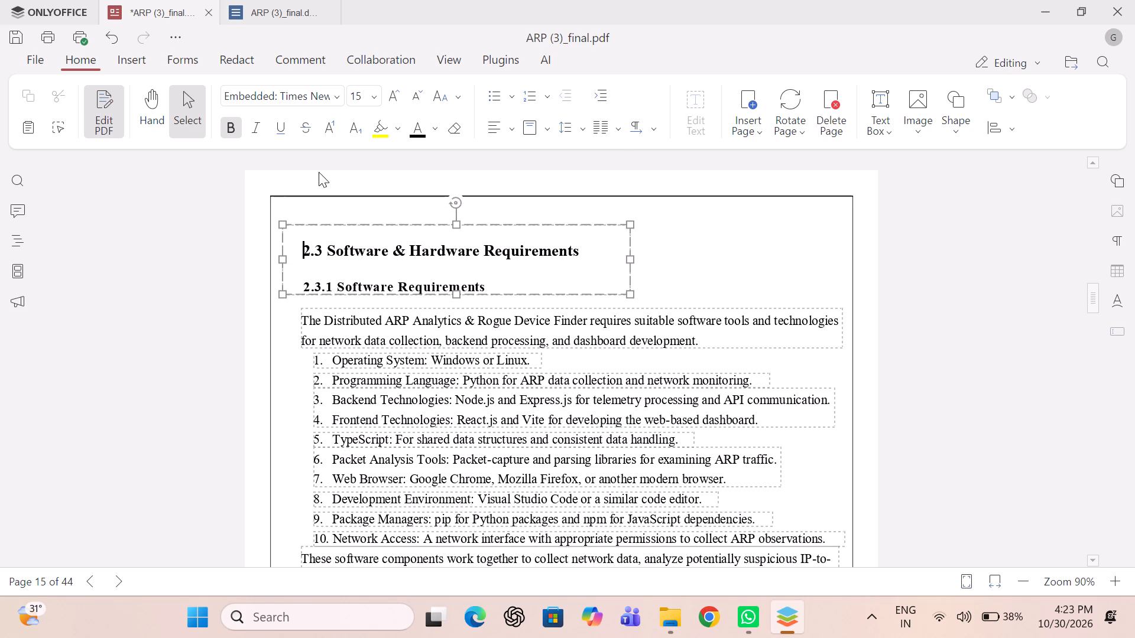
pyautogui.scroll(2, 319, 172)
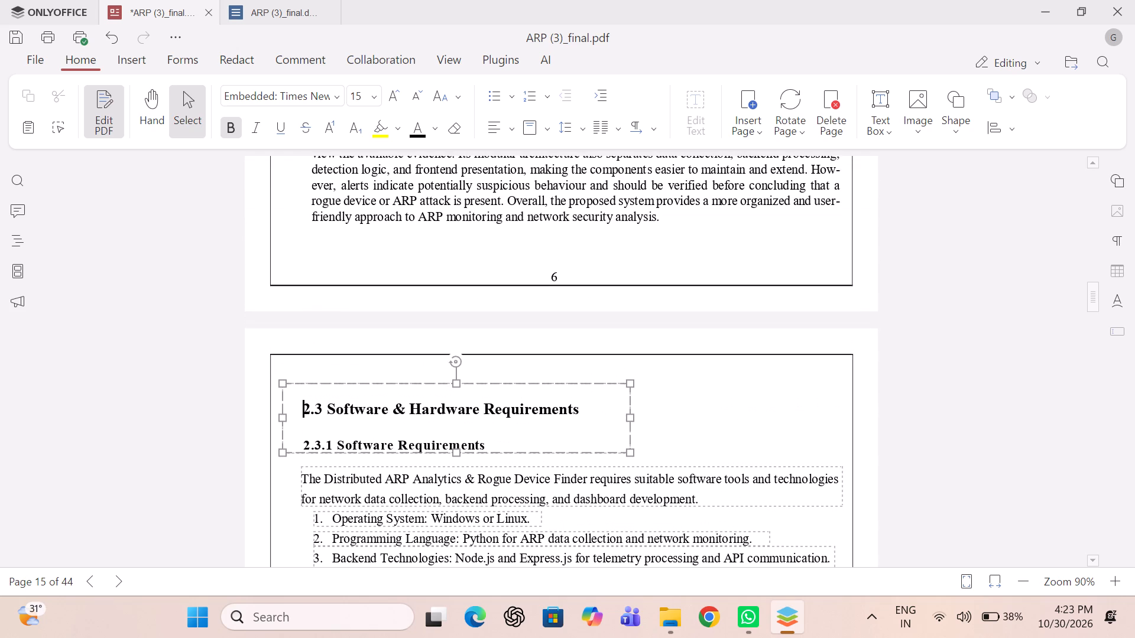
pyautogui.scroll(1, 319, 172)
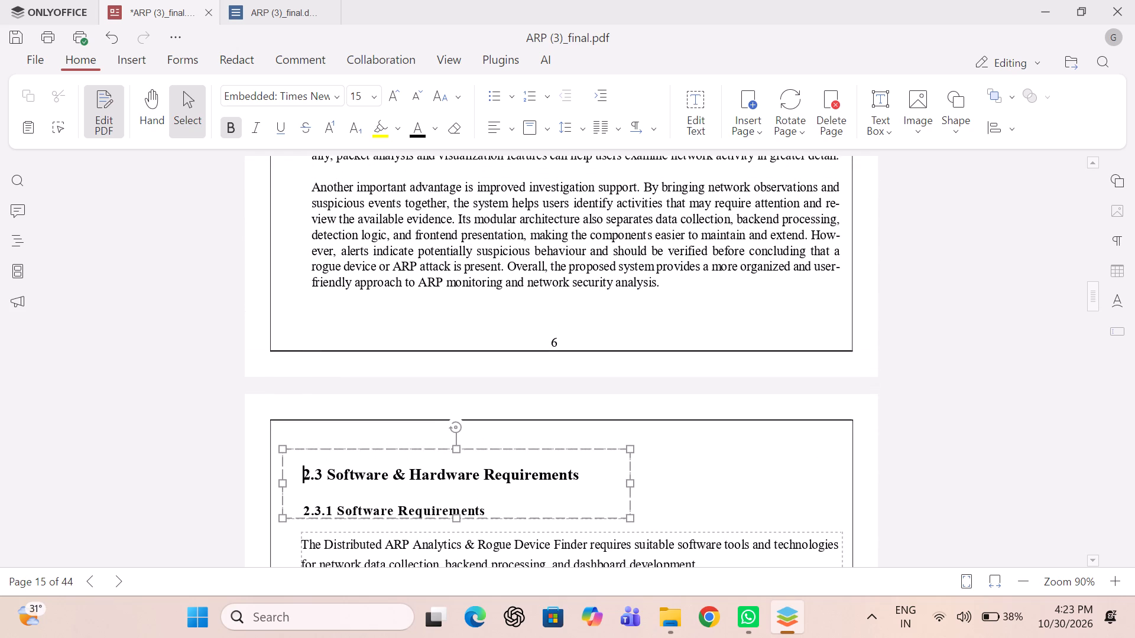
pyautogui.scroll(3, 319, 172)
pyautogui.scroll(-2, 319, 172)
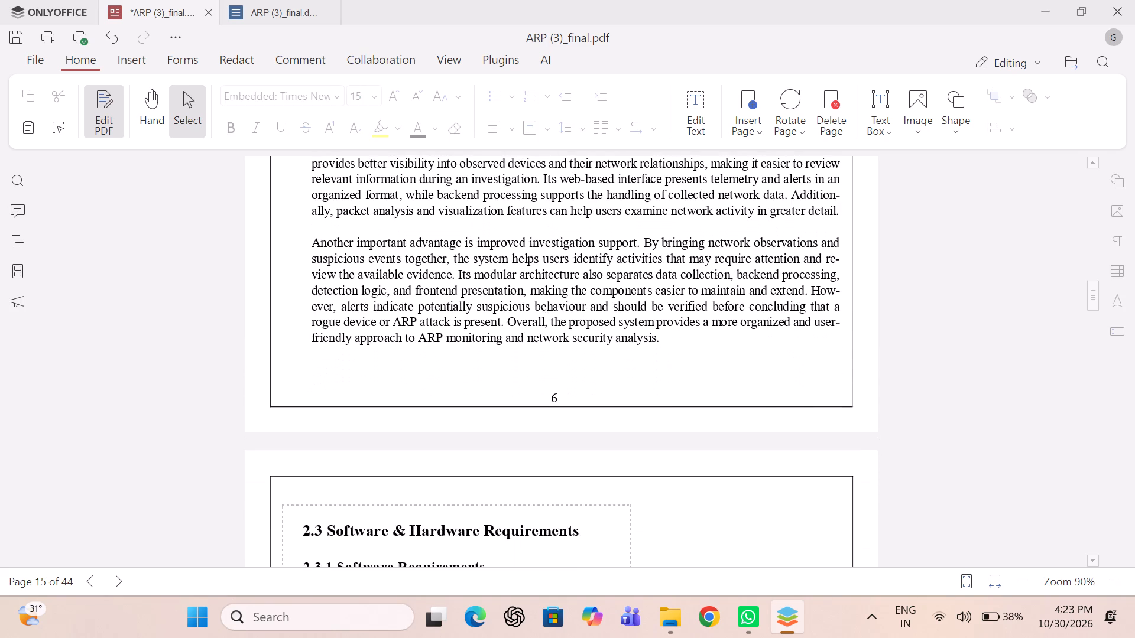
pyautogui.scroll(3, 319, 172)
pyautogui.scroll(-2, 319, 172)
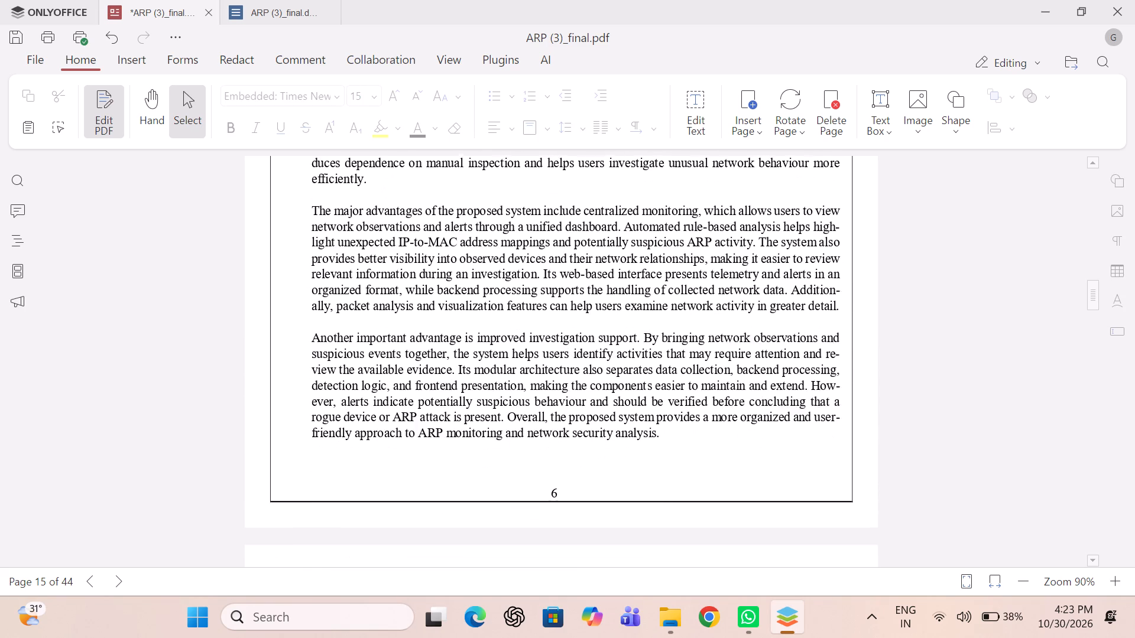
pyautogui.scroll(-3, 319, 172)
pyautogui.scroll(-1, 404, 390)
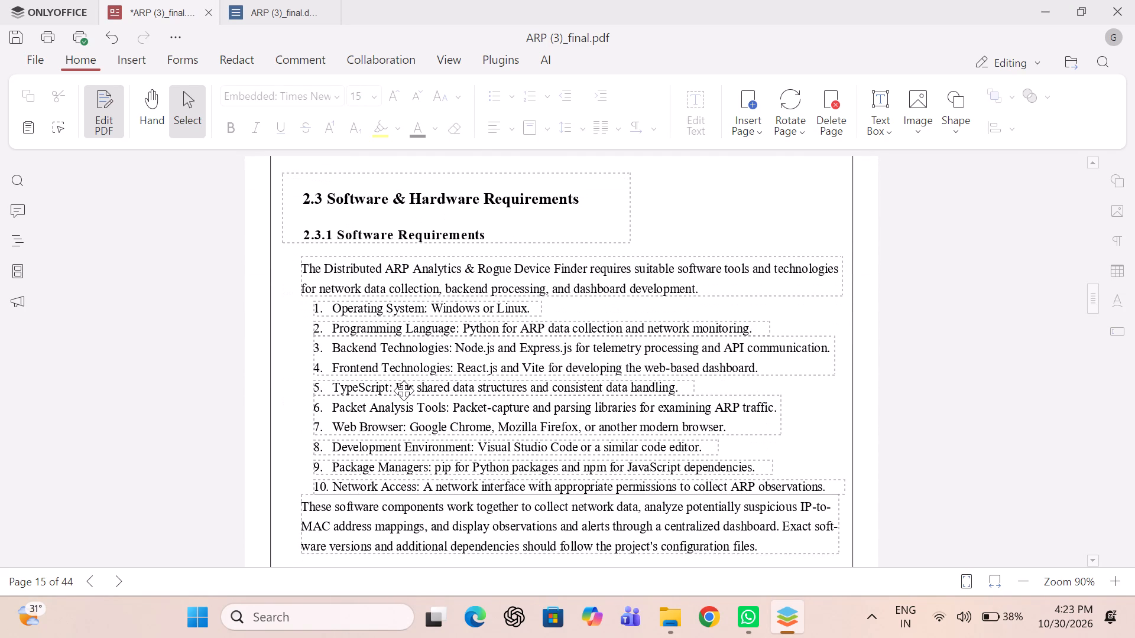
pyautogui.scroll(-5, 404, 390)
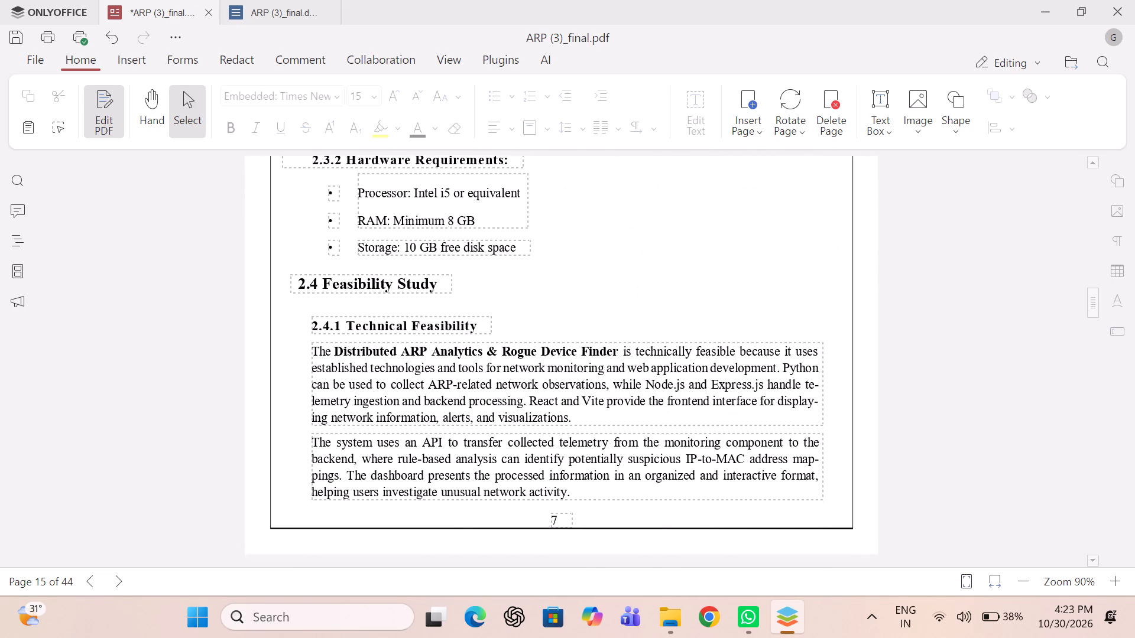
# Save the edited PDF report.
pyautogui.hotkey('ctrl', 's')
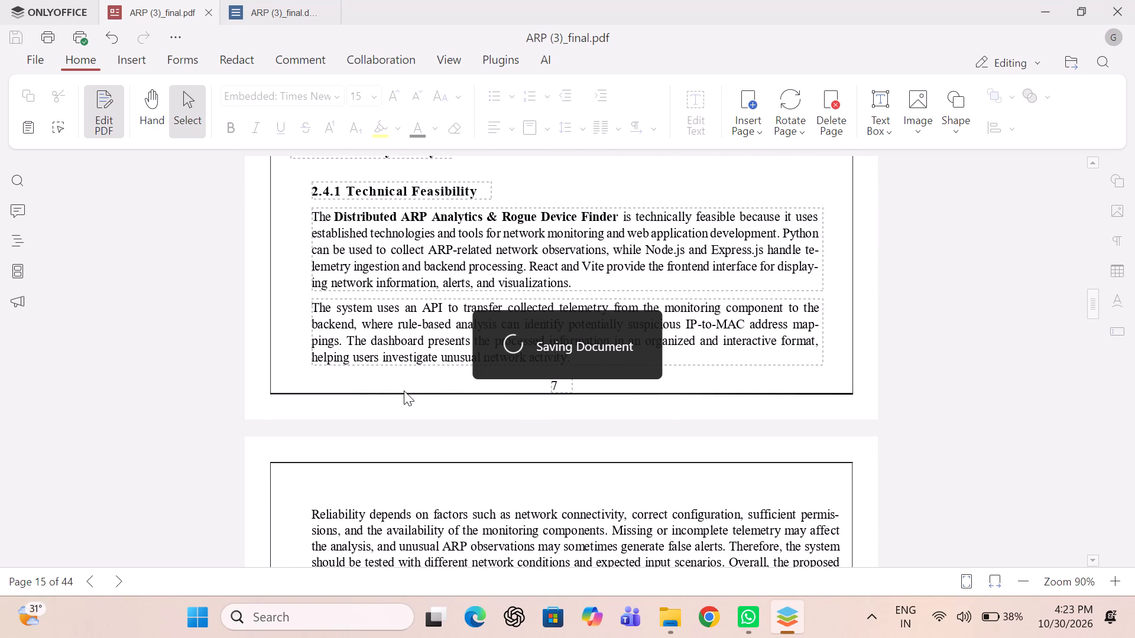
pyautogui.click(89, 98)
pyautogui.scroll(-3, 309, 304)
pyautogui.scroll(-2, 432, 292)
# Recheck page 15 from the 2.3.2 Hardware Requirements list up to the 2.3 heading.
pyautogui.scroll(6, 432, 292)
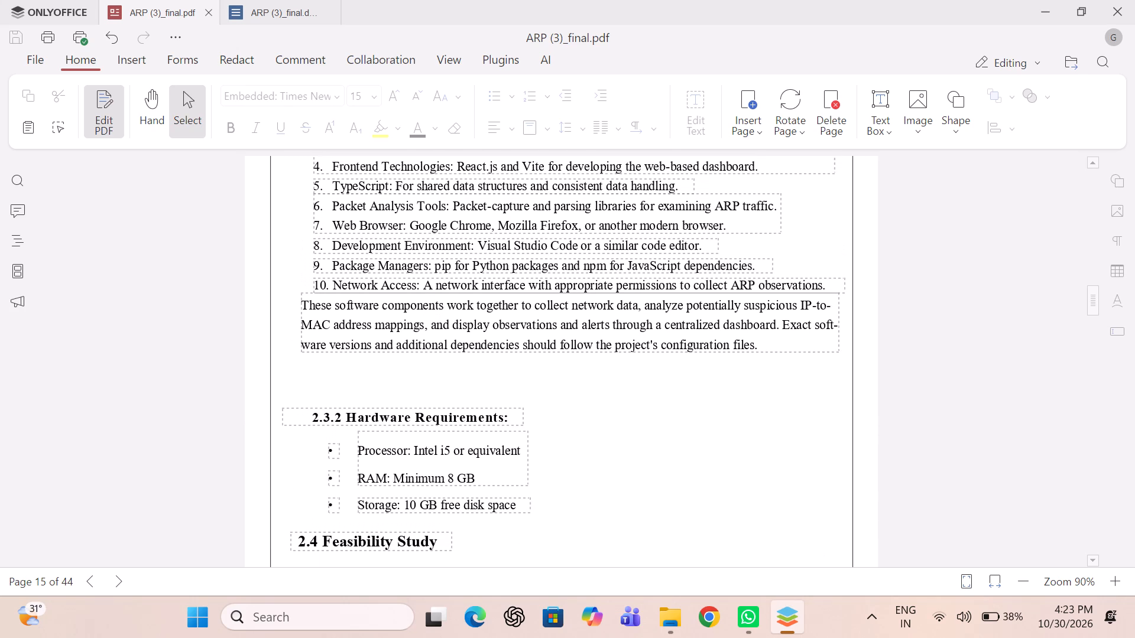
pyautogui.scroll(-1, 432, 292)
pyautogui.scroll(3, 432, 292)
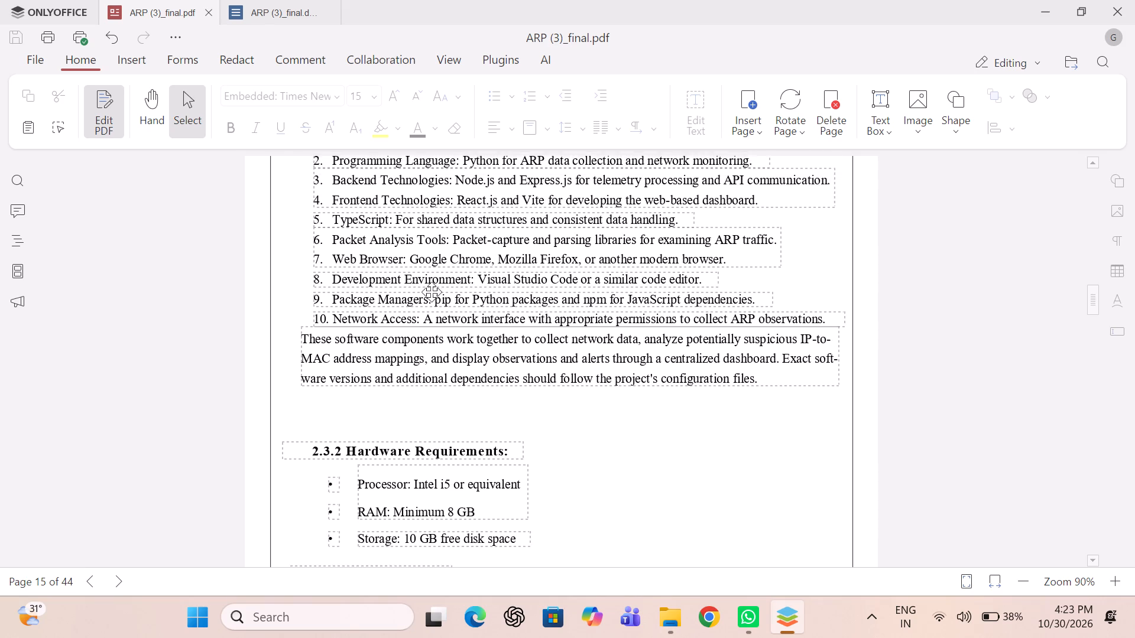
pyautogui.scroll(2, 432, 292)
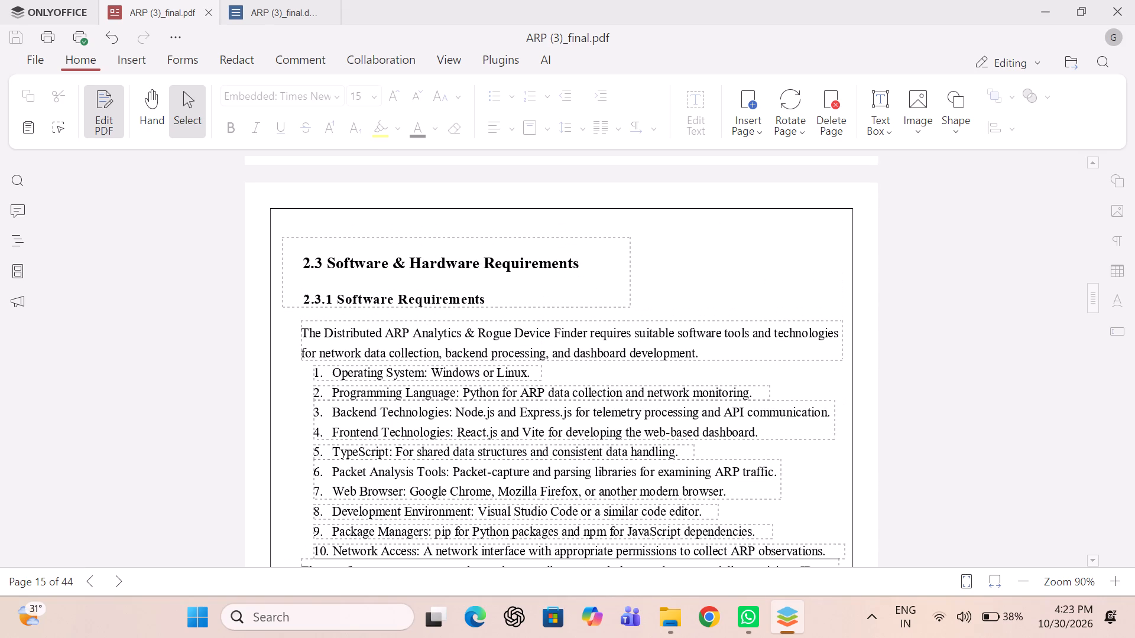
pyautogui.scroll(1, 432, 292)
# Look through the report from page 15 through Chapters 3 and 4 up to the start of Chapter 5, checking the layout.
pyautogui.scroll(-3, 432, 292)
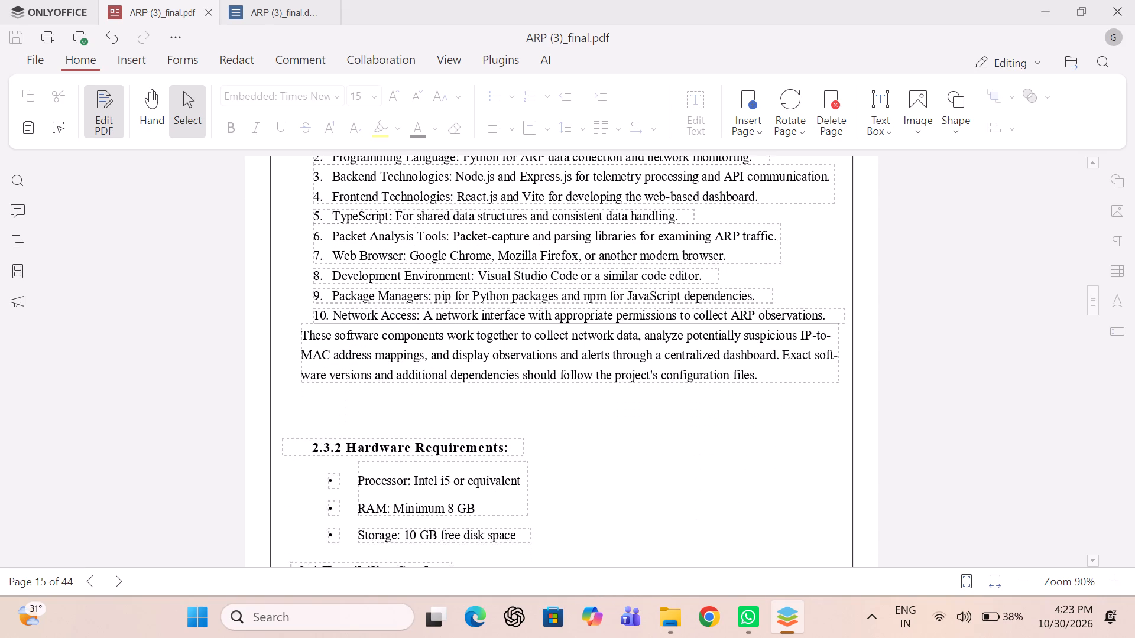
pyautogui.scroll(-6, 432, 292)
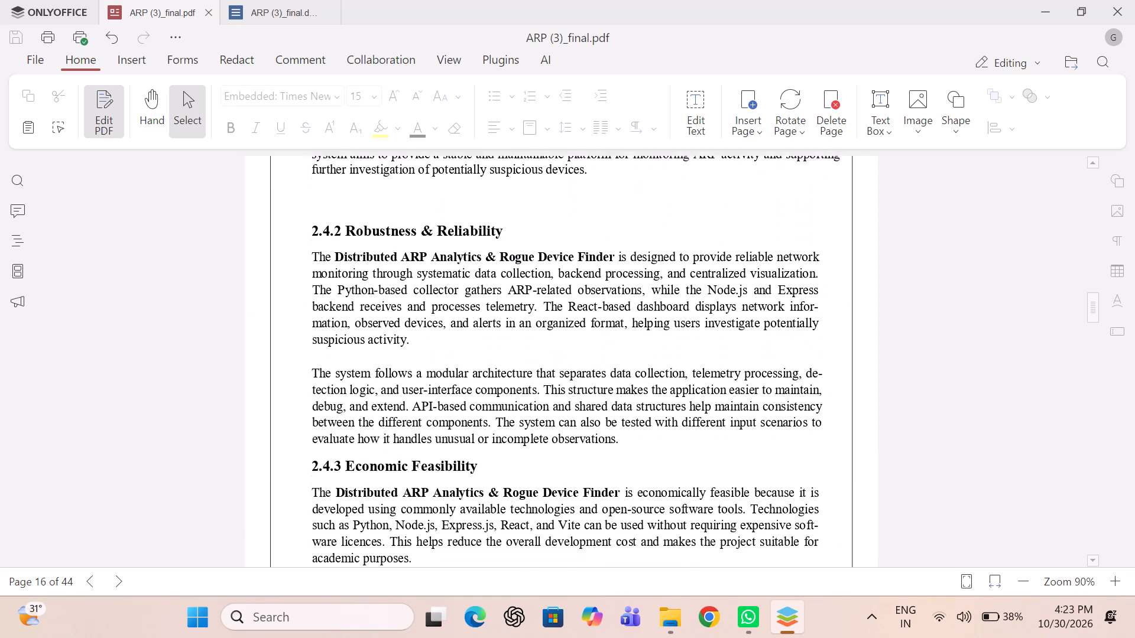
pyautogui.scroll(-8, 432, 292)
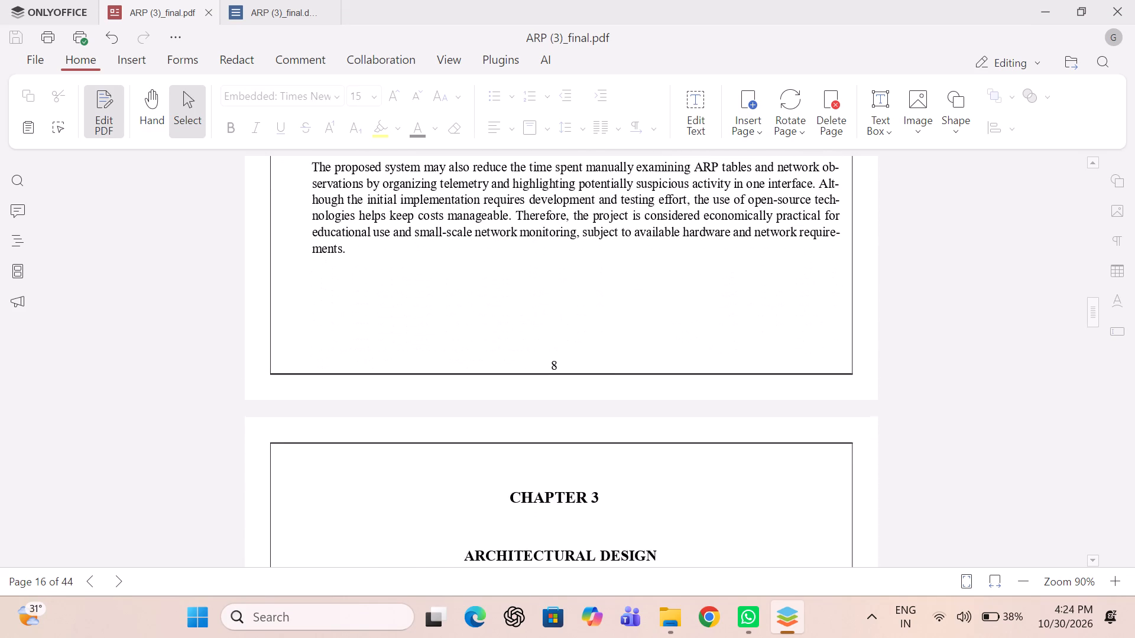
pyautogui.scroll(-6, 432, 292)
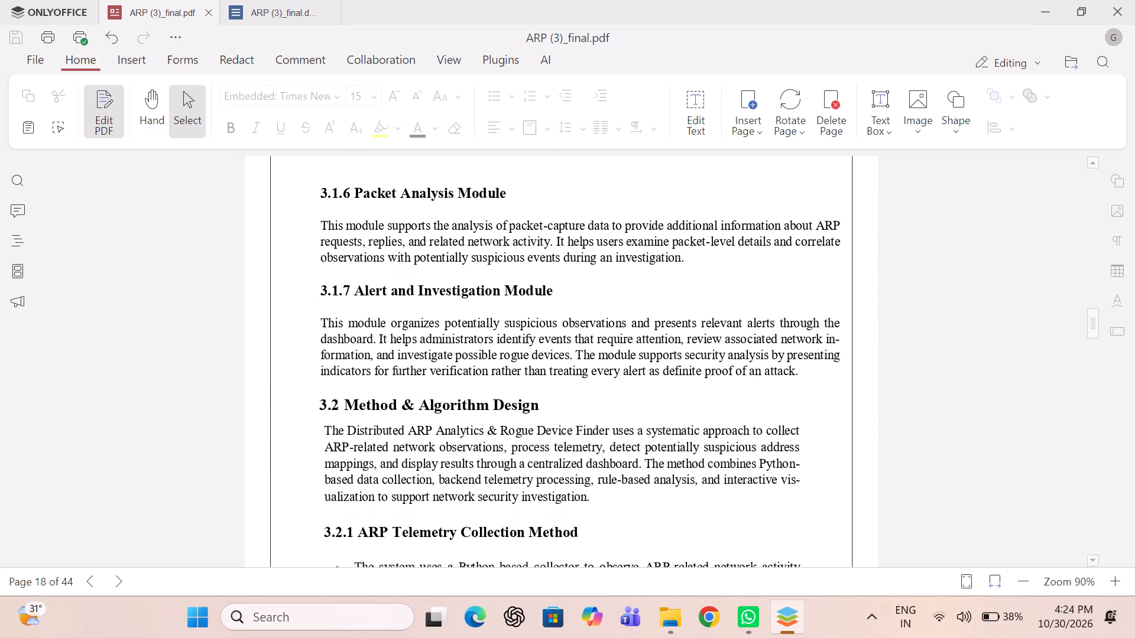
pyautogui.scroll(-5, 432, 292)
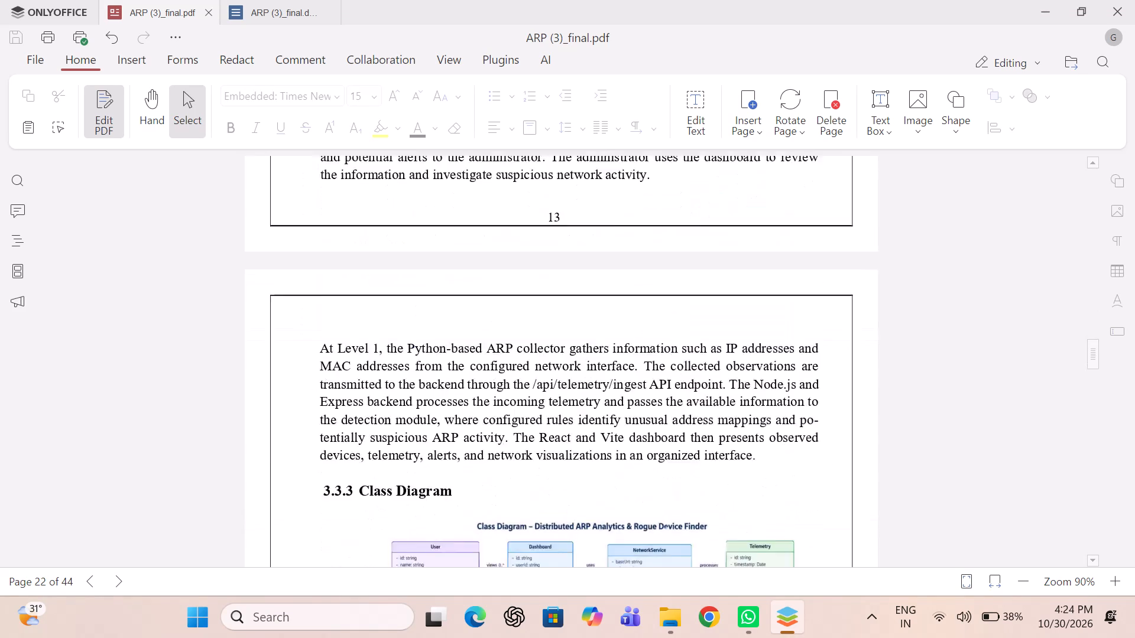
pyautogui.scroll(-9, 432, 292)
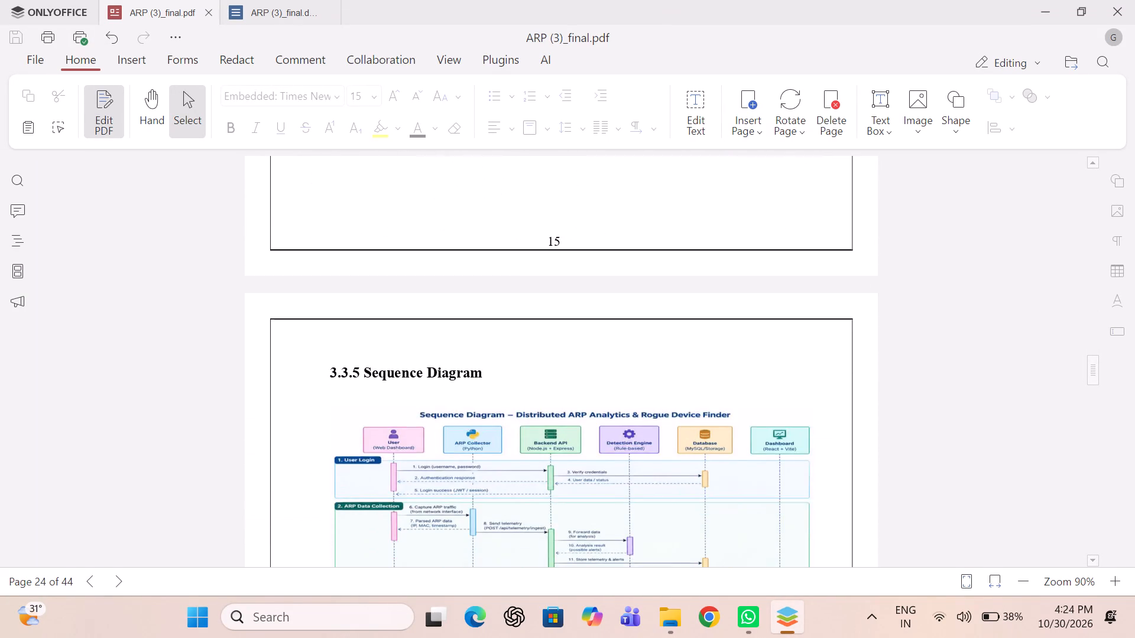
pyautogui.scroll(-13, 432, 292)
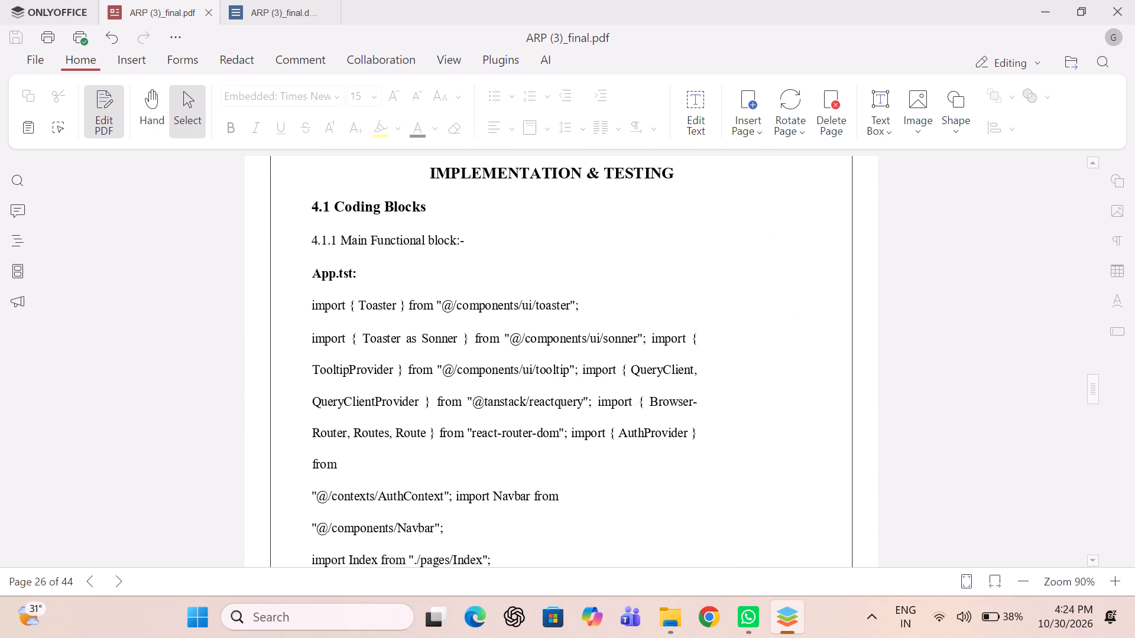
pyautogui.scroll(-19, 432, 292)
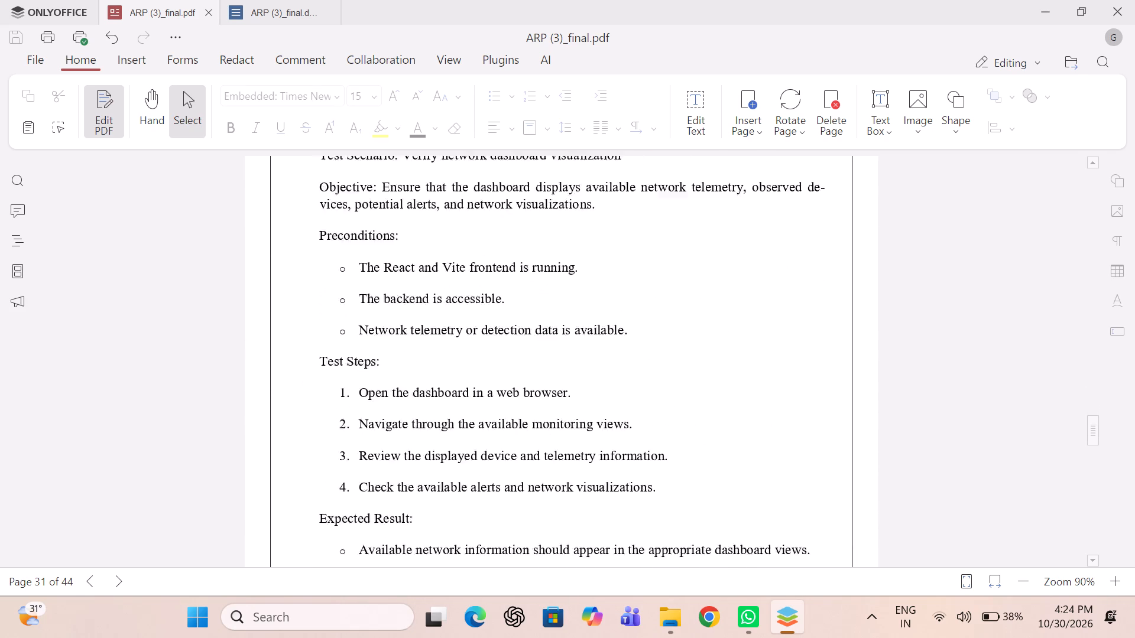
pyautogui.scroll(-10, 432, 292)
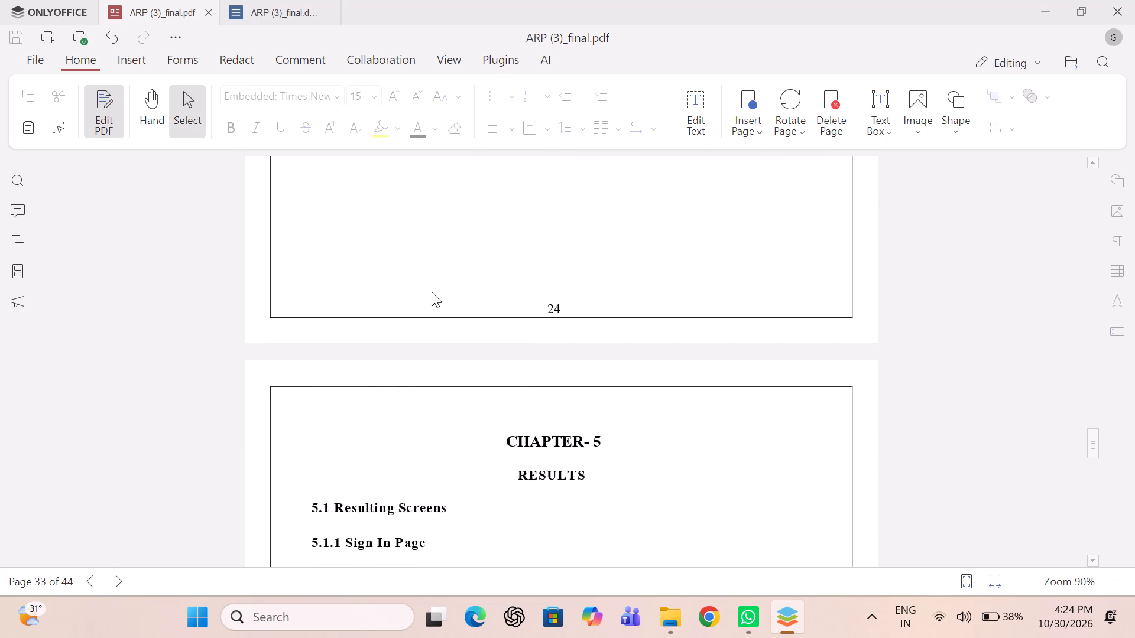
# Look through the Chapter 5 result screens, tables and graphs, Chapter 6 and the poster on the last page.
pyautogui.scroll(-7, 432, 292)
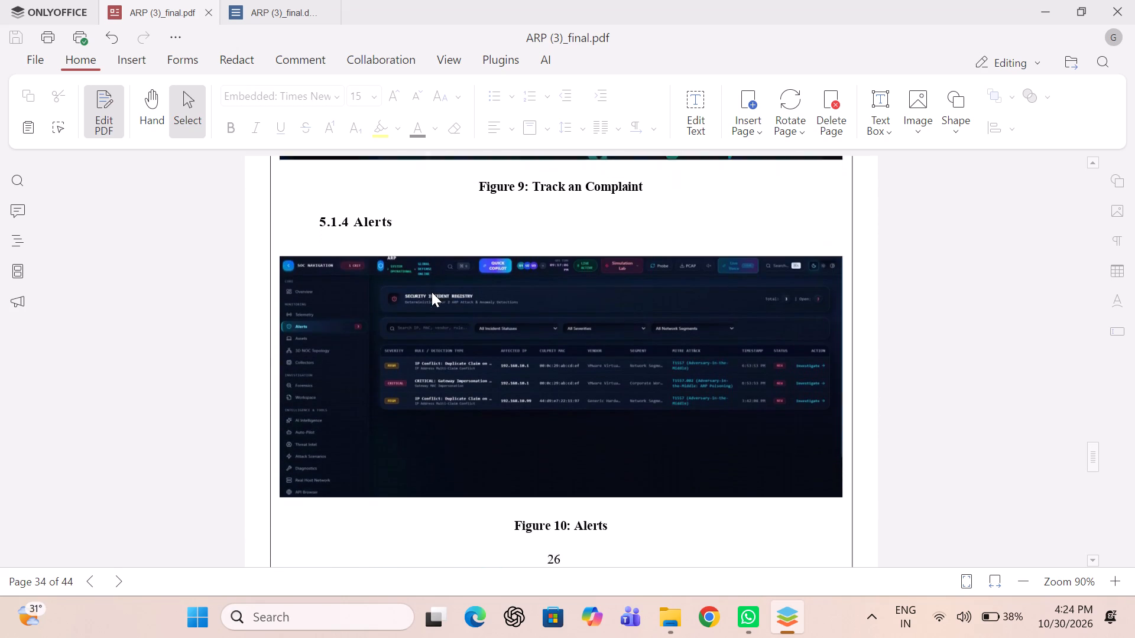
pyautogui.scroll(-4, 432, 292)
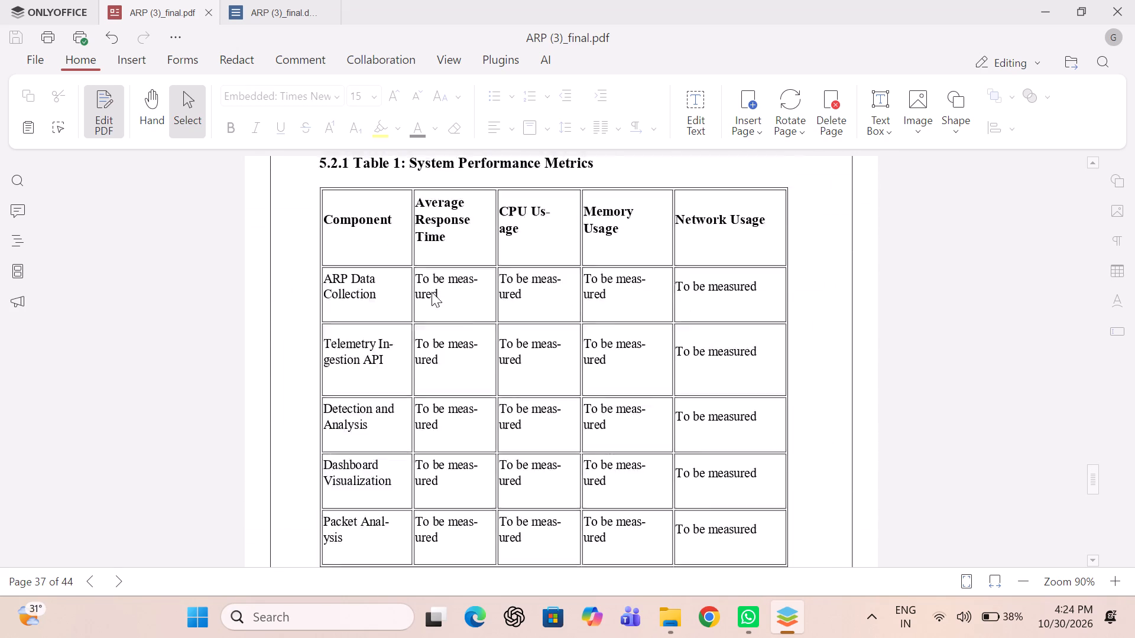
pyautogui.scroll(-7, 432, 292)
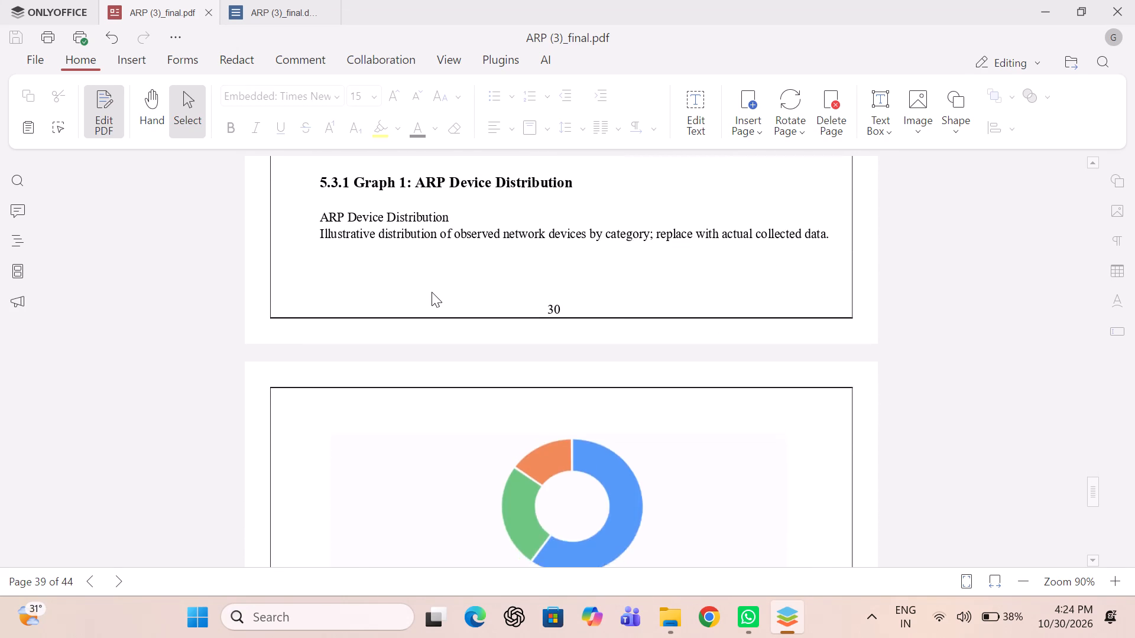
pyautogui.scroll(-15, 432, 292)
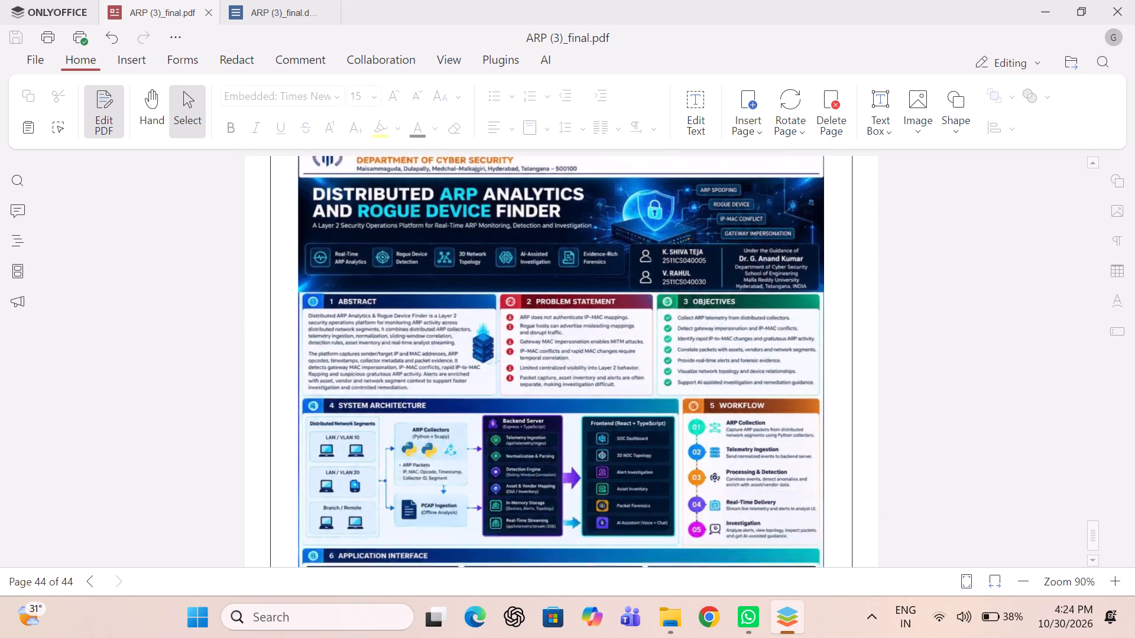
pyautogui.scroll(-4, 432, 292)
# Skim back through the report from the poster page to the cover page.
pyautogui.scroll(16, 432, 292)
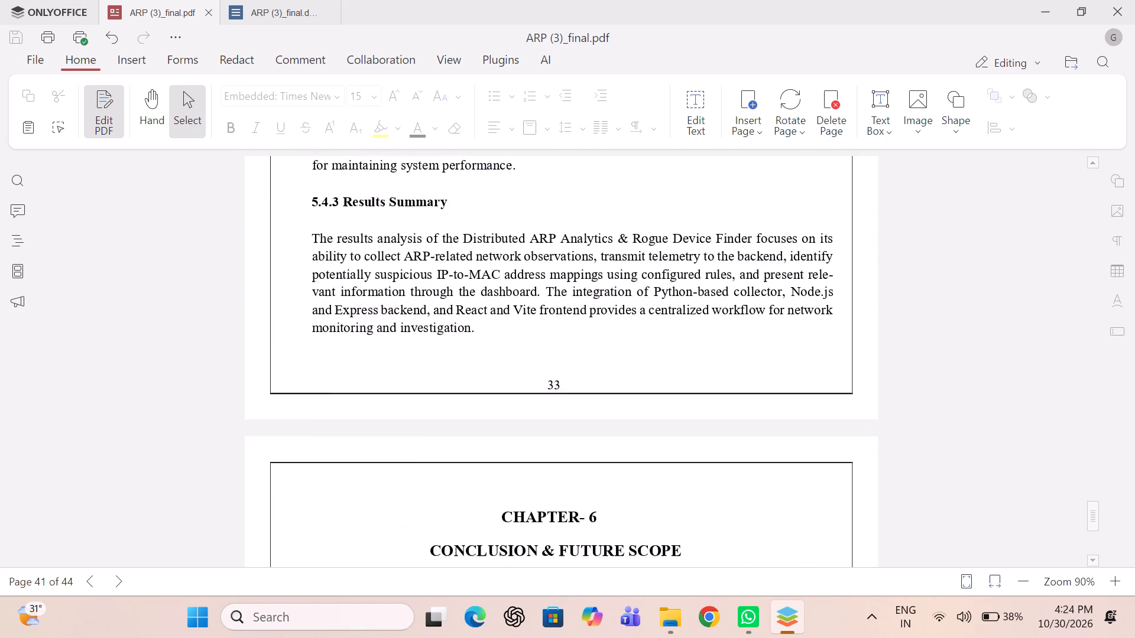
pyautogui.scroll(20, 432, 292)
pyautogui.scroll(17, 432, 292)
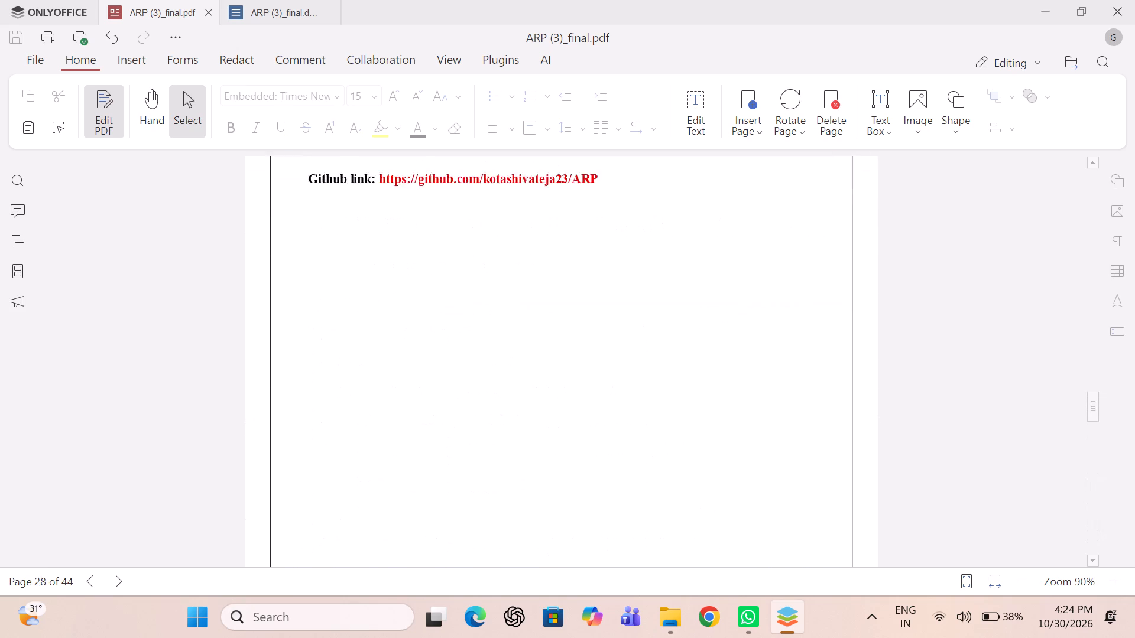
pyautogui.scroll(20, 432, 292)
pyautogui.scroll(17, 432, 292)
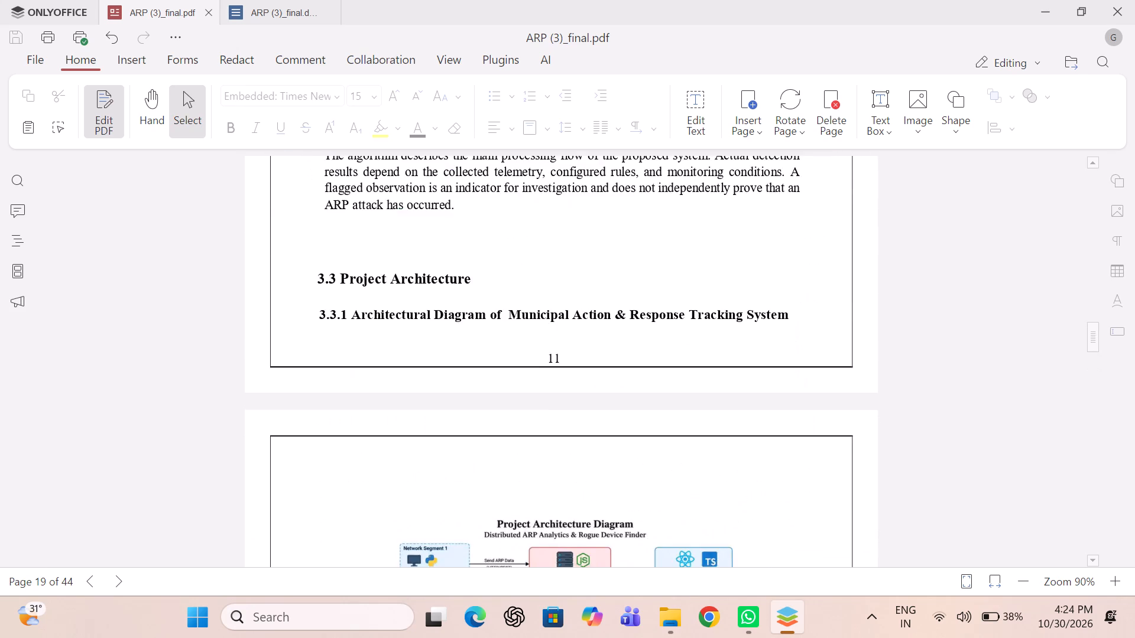
pyautogui.scroll(20, 432, 292)
pyautogui.scroll(17, 432, 292)
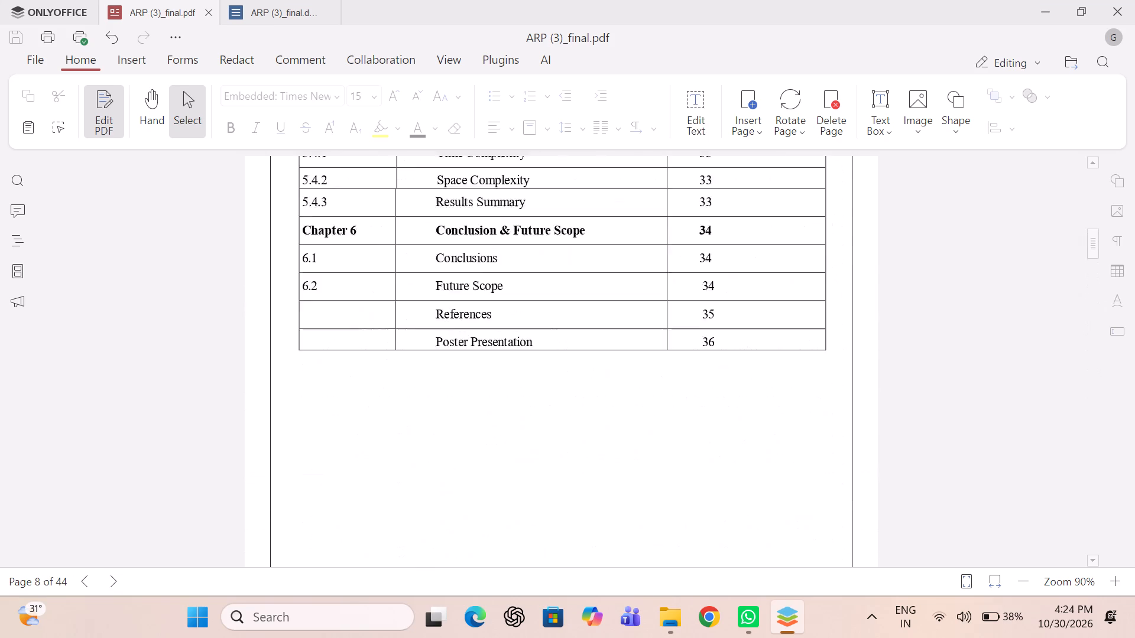
pyautogui.scroll(20, 432, 292)
pyautogui.scroll(10, 432, 292)
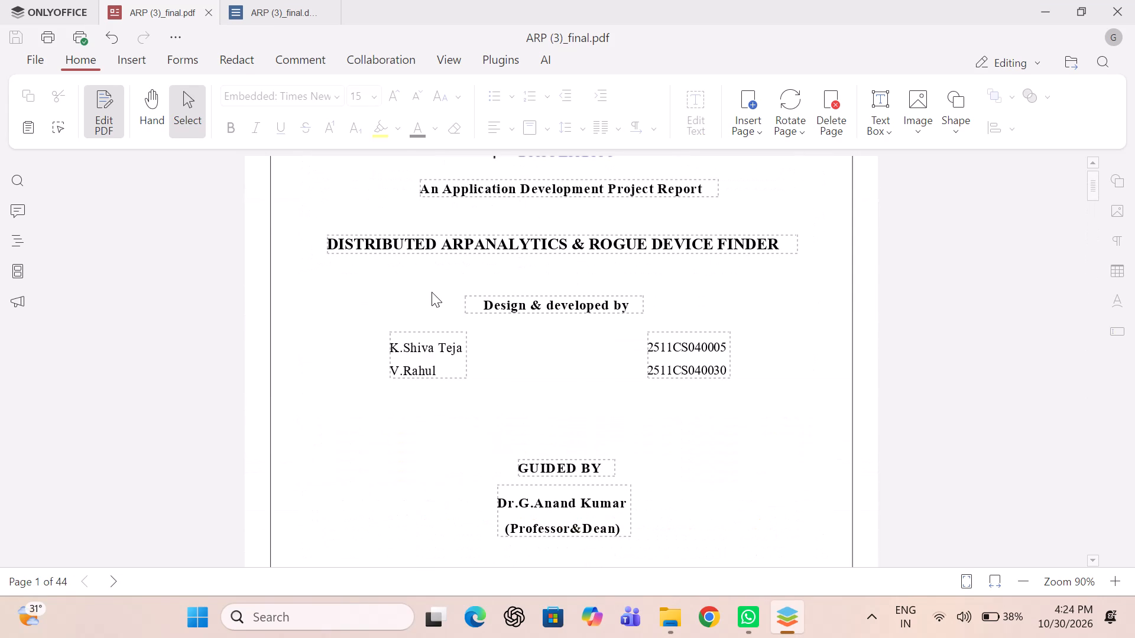
pyautogui.scroll(-1, 432, 292)
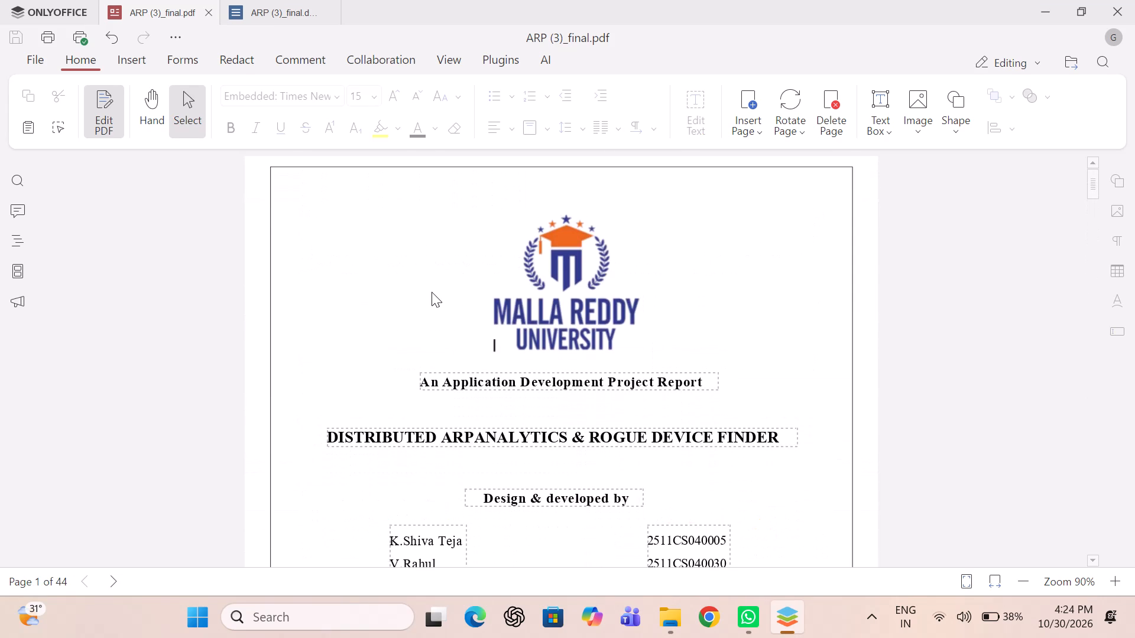
# Review the cover page from the university logo down to the department, university and date lines.
pyautogui.scroll(-1, 432, 292)
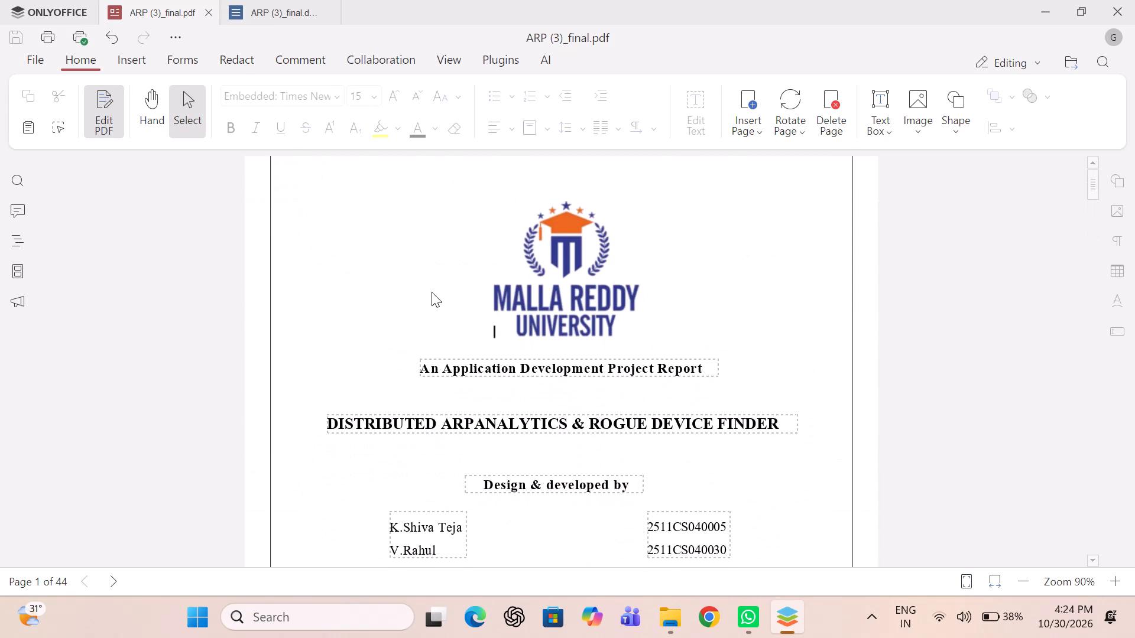
pyautogui.scroll(-2, 432, 292)
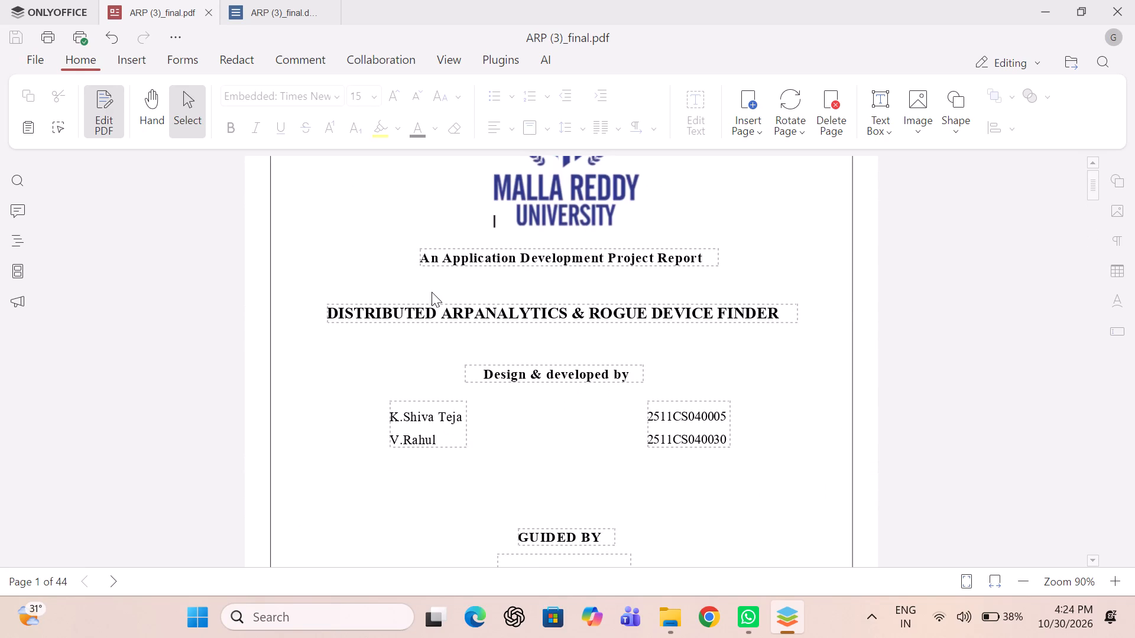
pyautogui.scroll(-2, 432, 292)
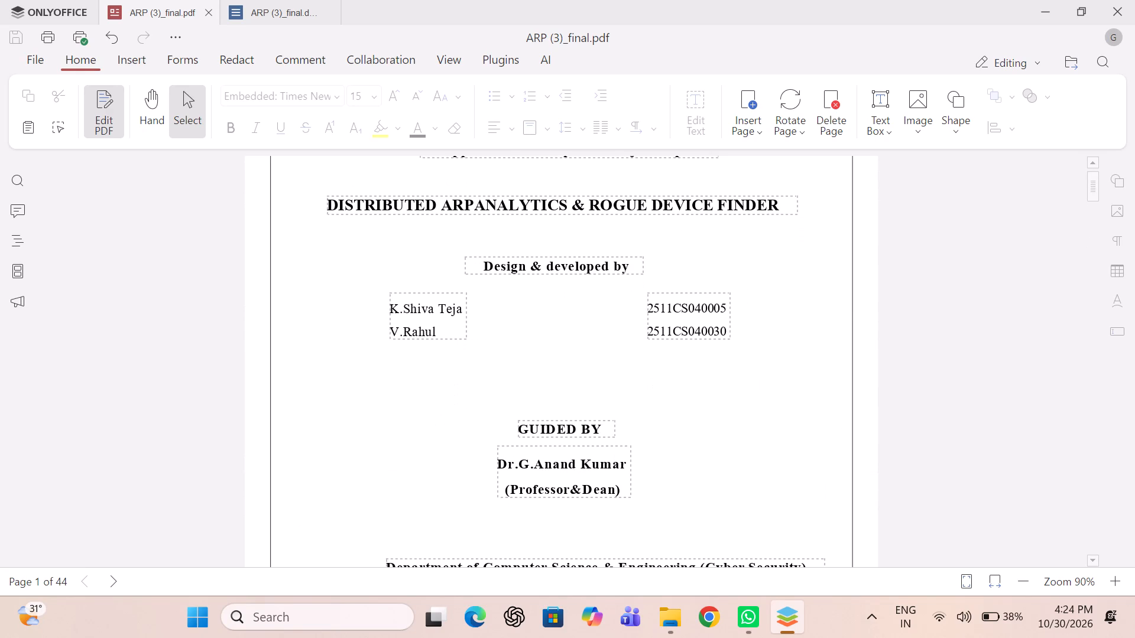
pyautogui.scroll(1, 432, 292)
pyautogui.scroll(-1, 432, 292)
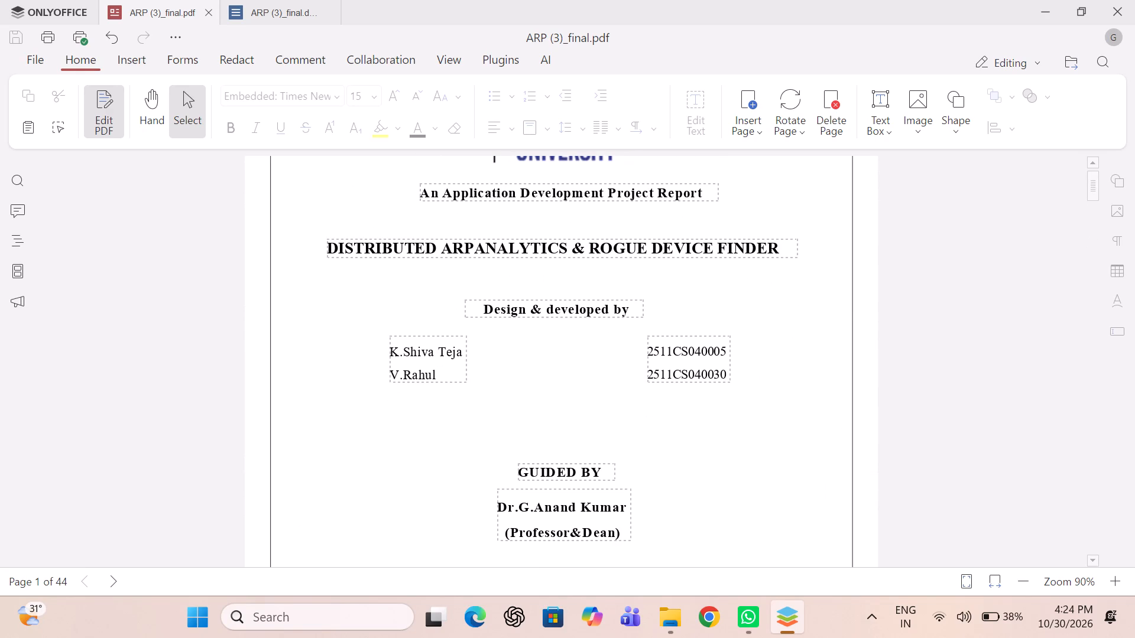
pyautogui.scroll(-2, 432, 292)
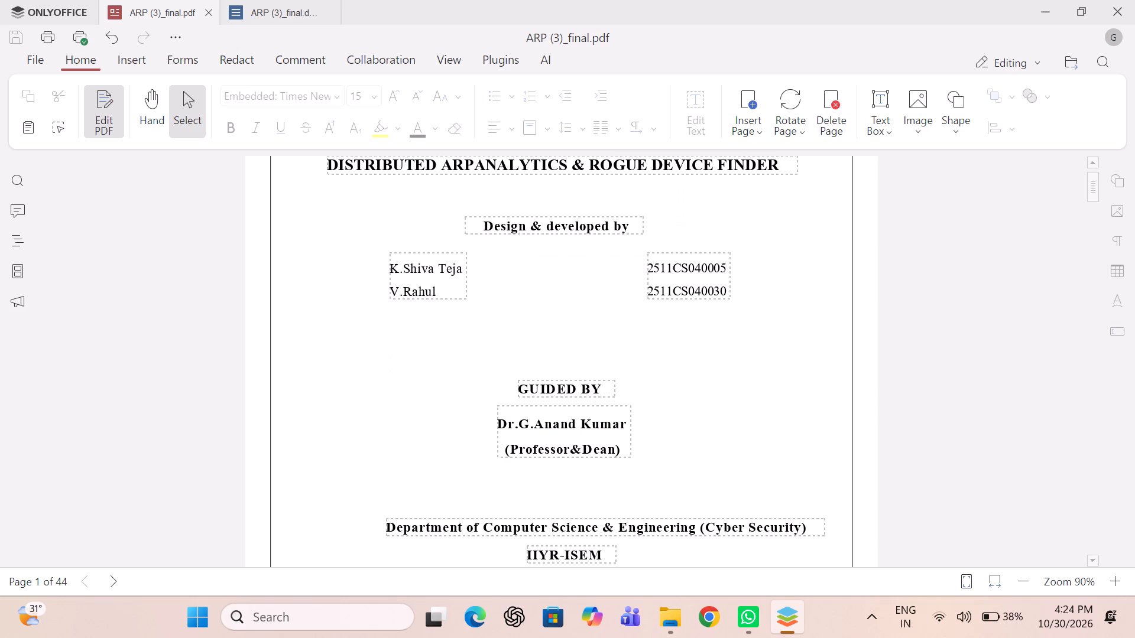
pyautogui.scroll(-3, 432, 292)
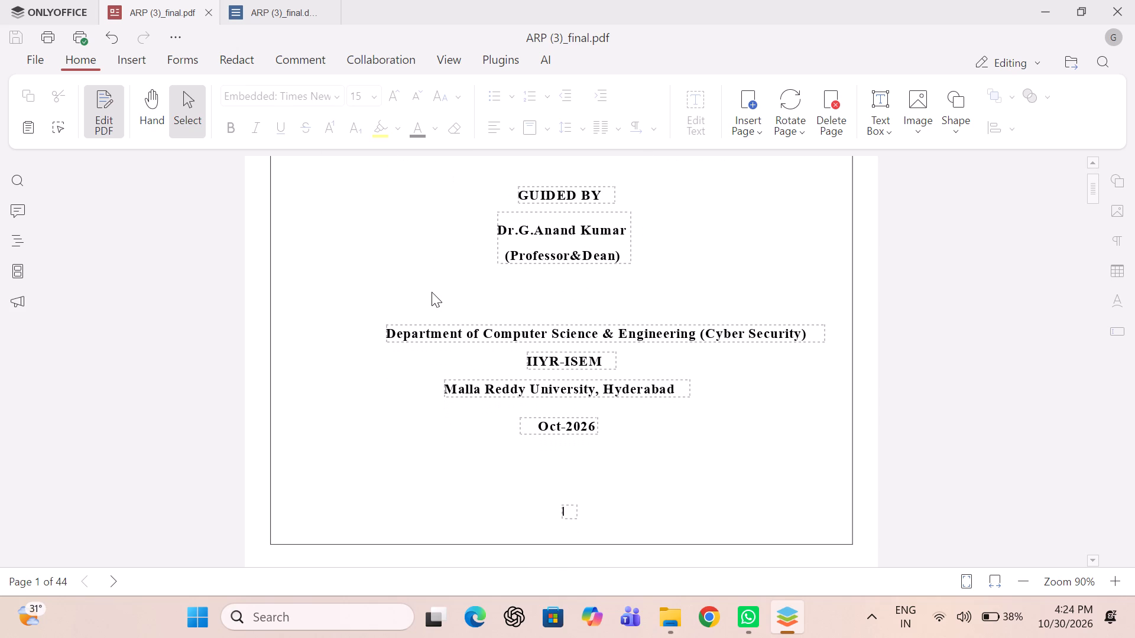
pyautogui.scroll(-2, 432, 292)
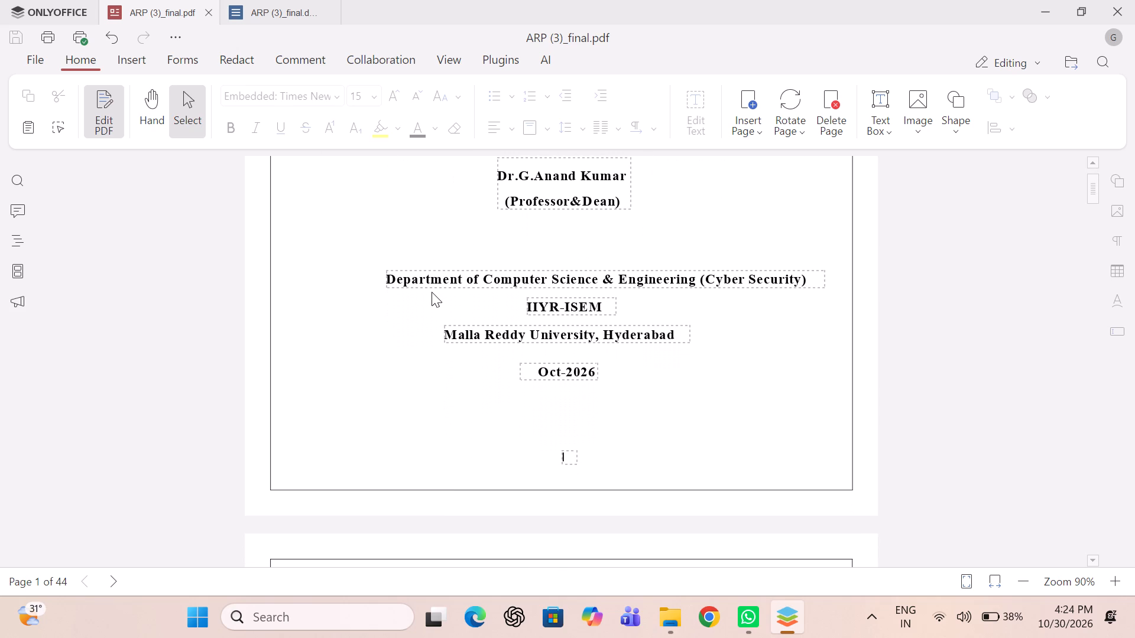
pyautogui.scroll(-1, 432, 292)
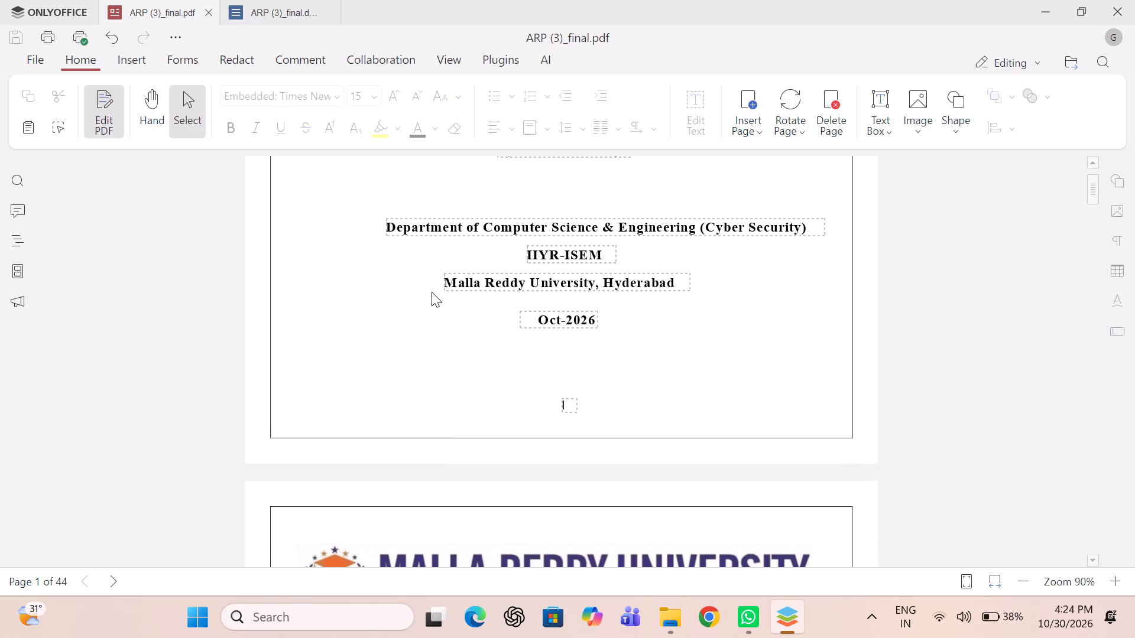
# Check the Certificate page, from its heading and certifying paragraph down to the signatory blocks and External Examiner line.
pyautogui.scroll(-3, 432, 292)
pyautogui.scroll(2, 432, 292)
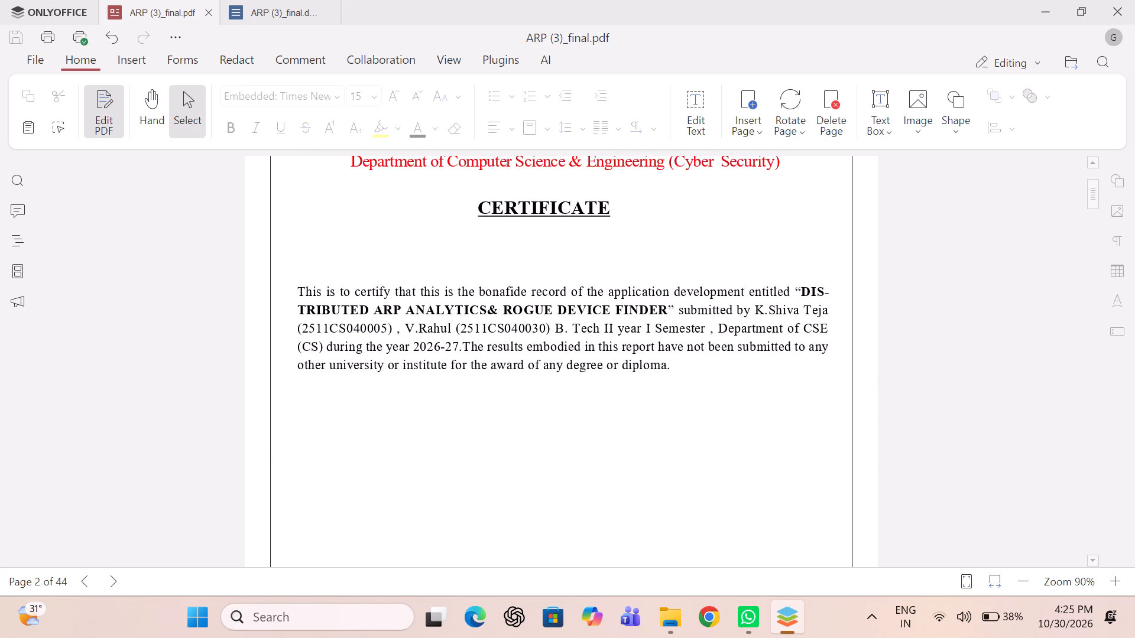
pyautogui.scroll(2, 432, 292)
pyautogui.scroll(-3, 432, 292)
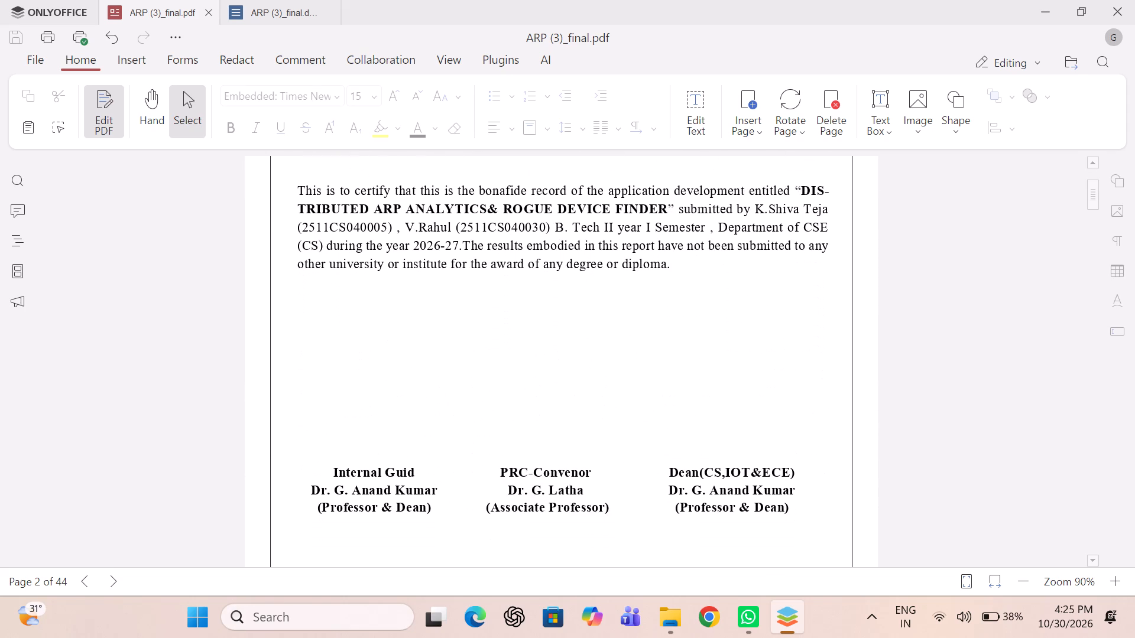
pyautogui.scroll(1, 432, 292)
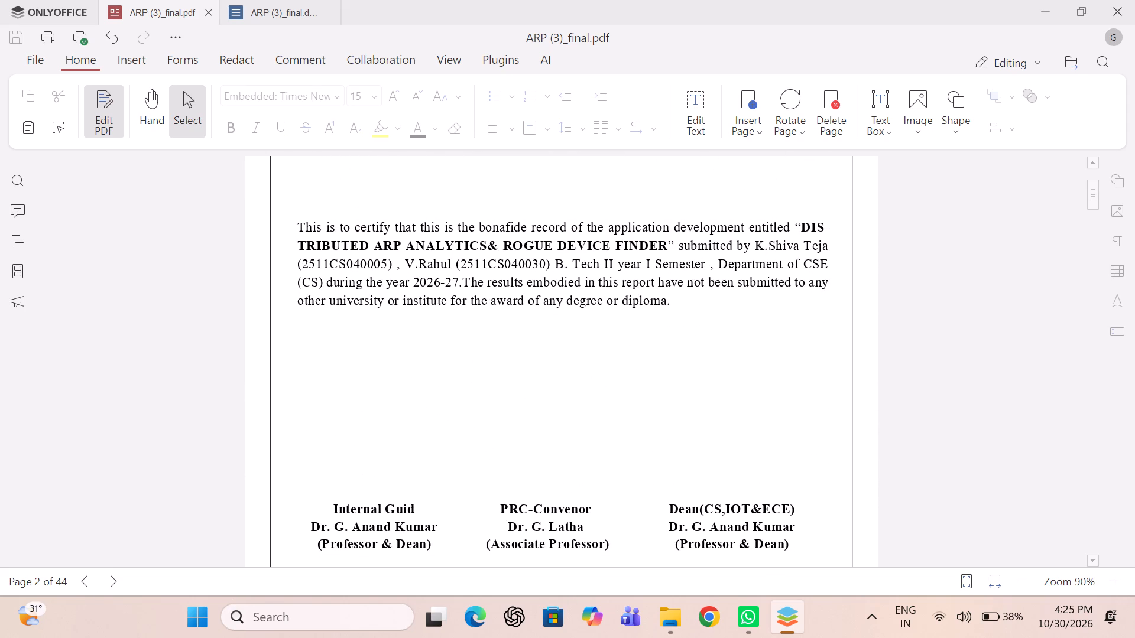
pyautogui.scroll(-2, 432, 292)
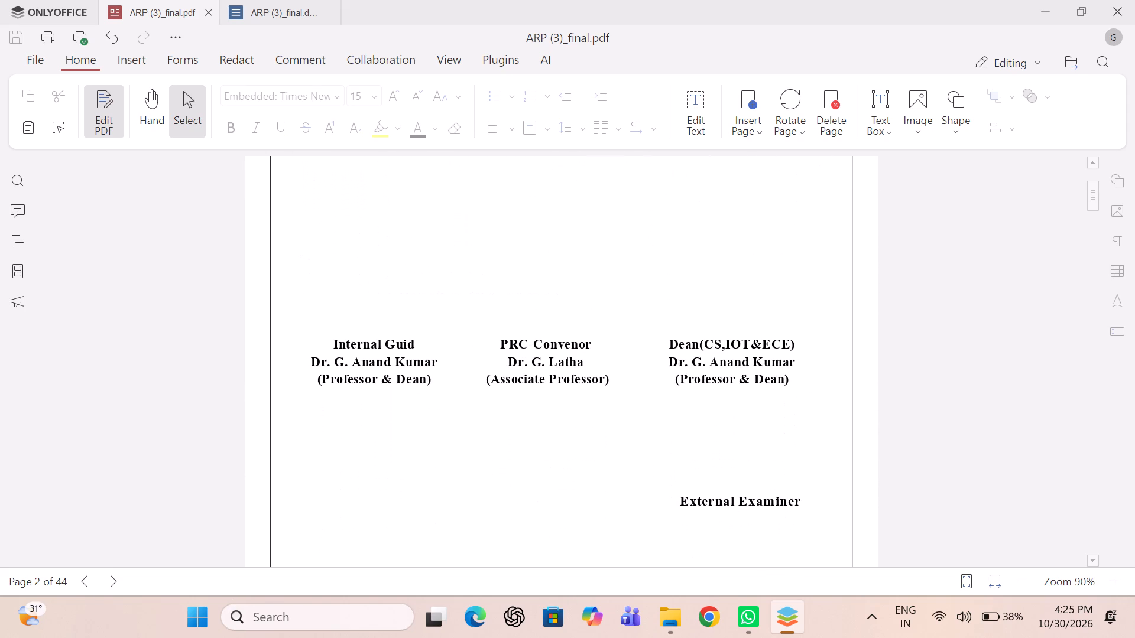
pyautogui.scroll(-1, 432, 292)
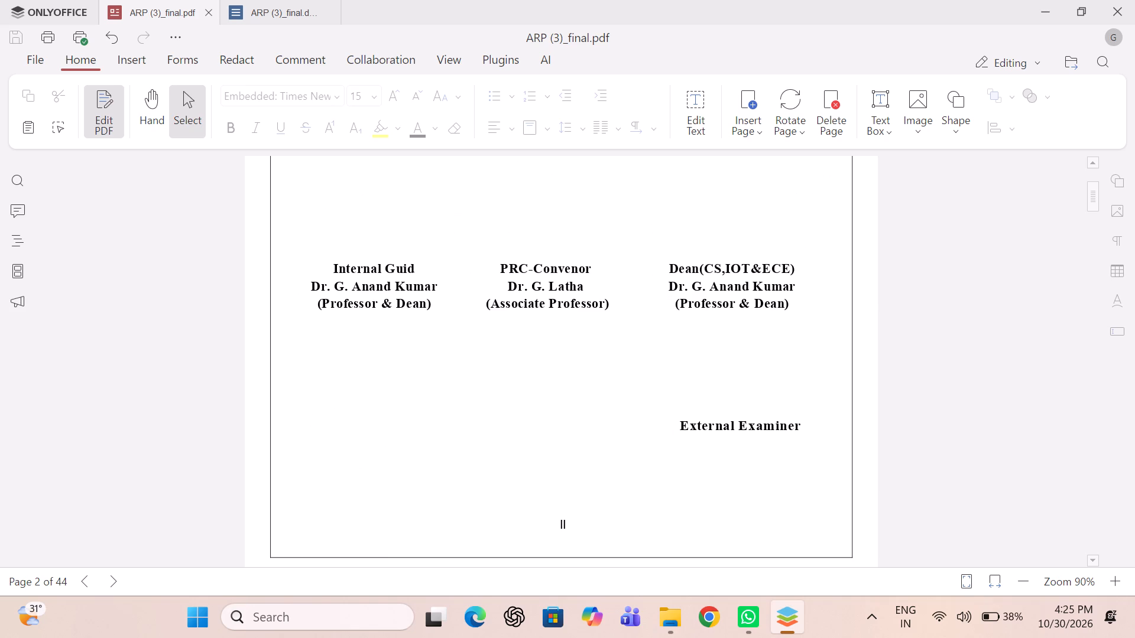
# Examine the Declaration page down to the student names and roll numbers, rechecking it against the Certificate page.
pyautogui.scroll(-4, 432, 292)
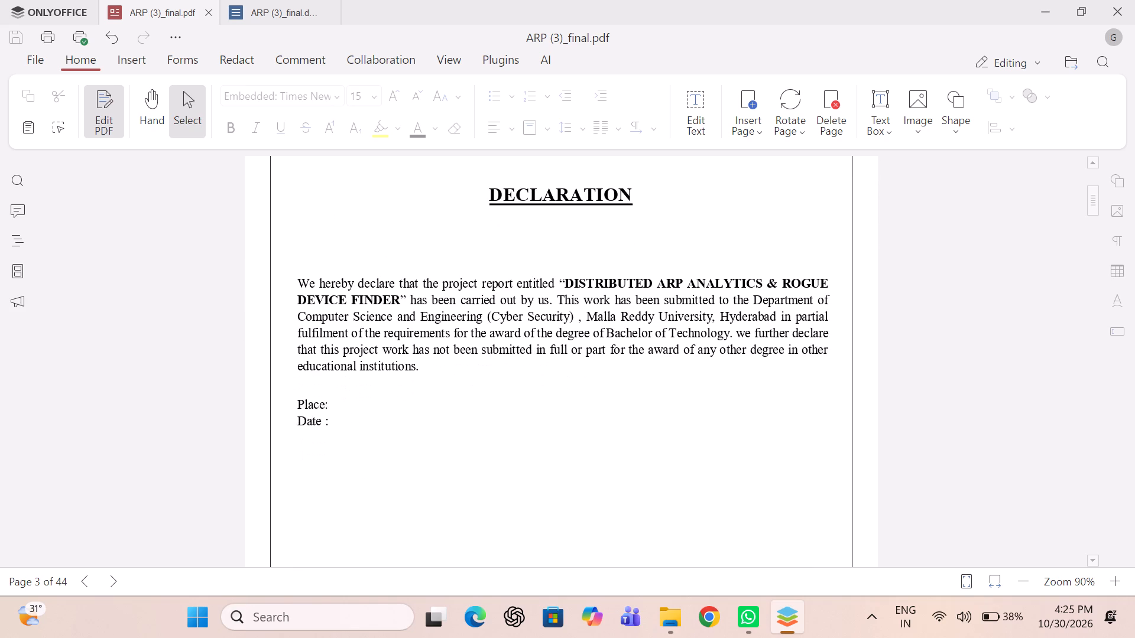
pyautogui.scroll(-3, 432, 292)
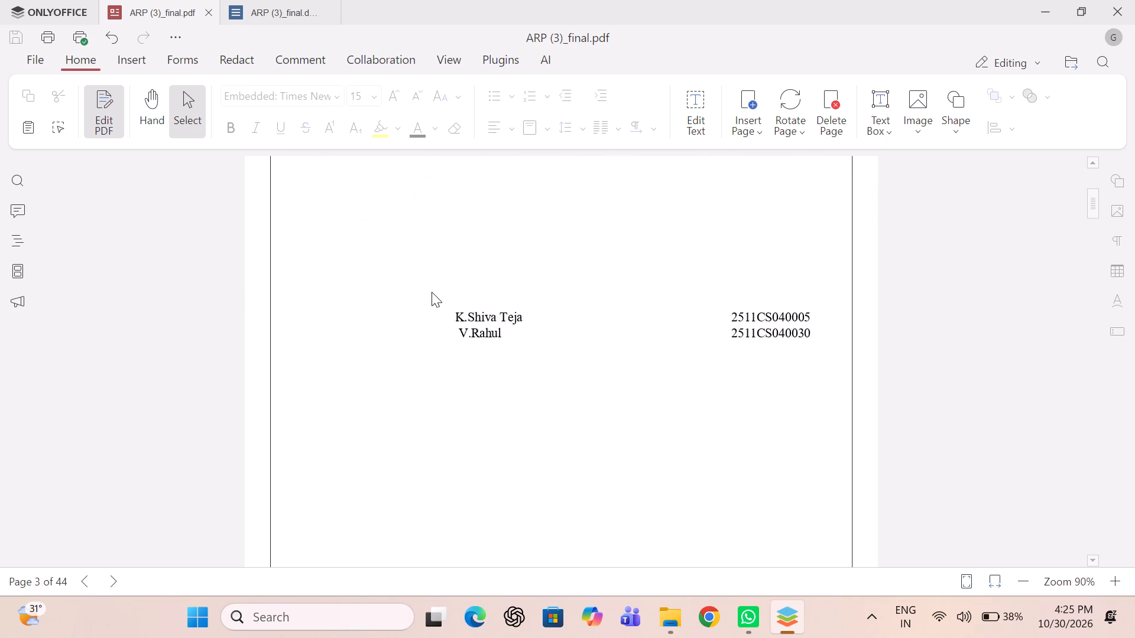
pyautogui.scroll(3, 432, 292)
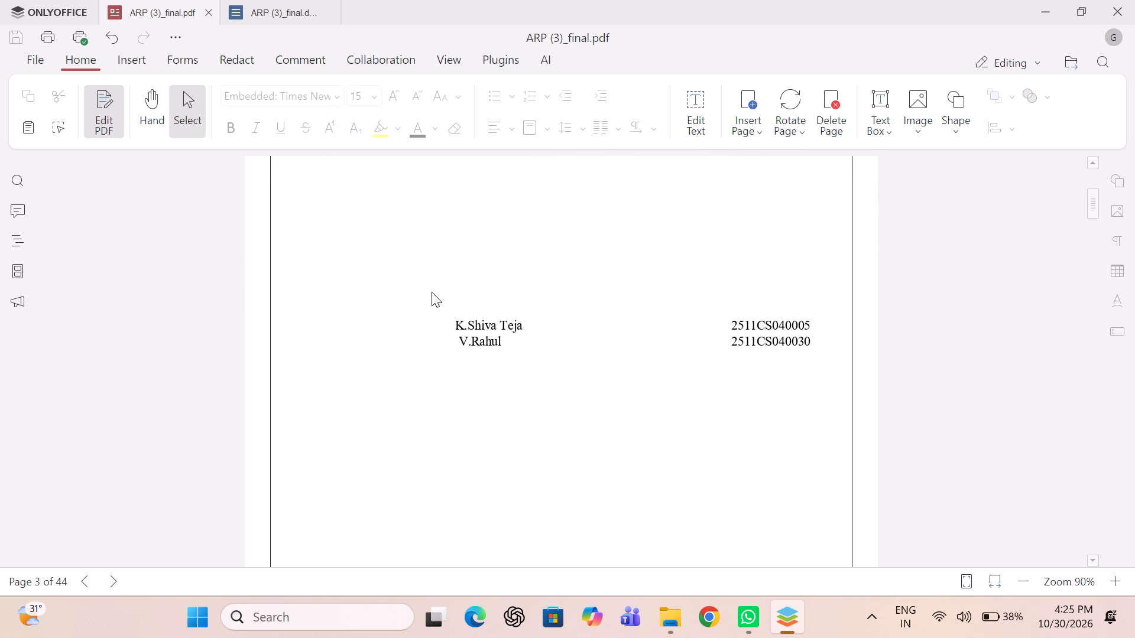
pyautogui.scroll(4, 432, 292)
pyautogui.scroll(-4, 432, 292)
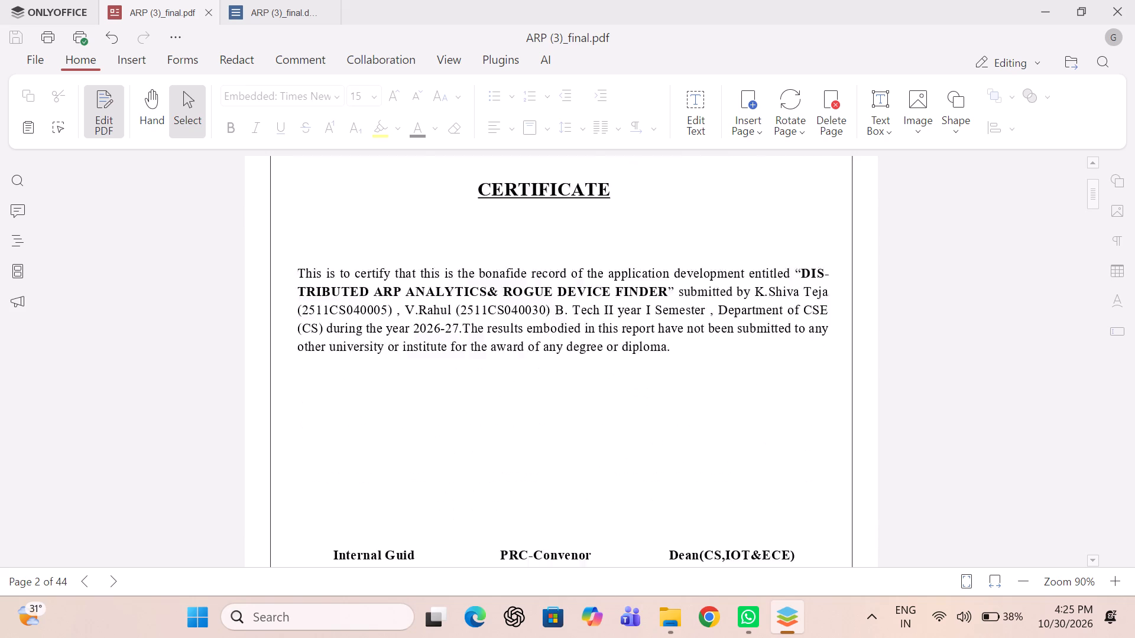
pyautogui.scroll(-4, 432, 292)
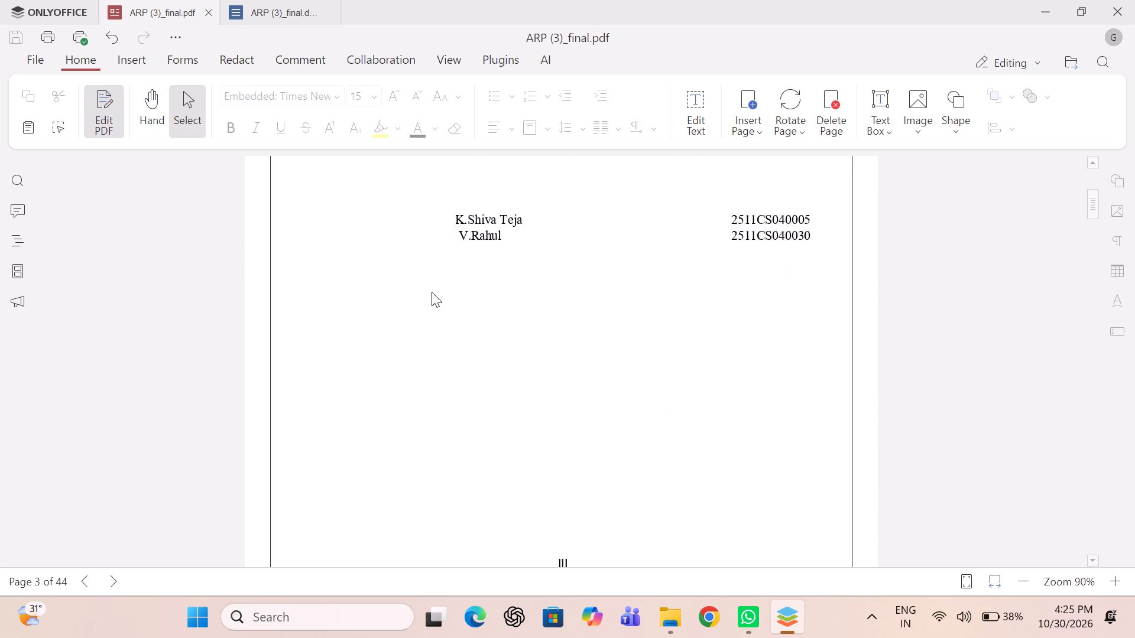
# Read through the Acknowledgement page, including the student names and roll numbers below the paragraphs.
pyautogui.scroll(-4, 432, 292)
pyautogui.scroll(1, 432, 292)
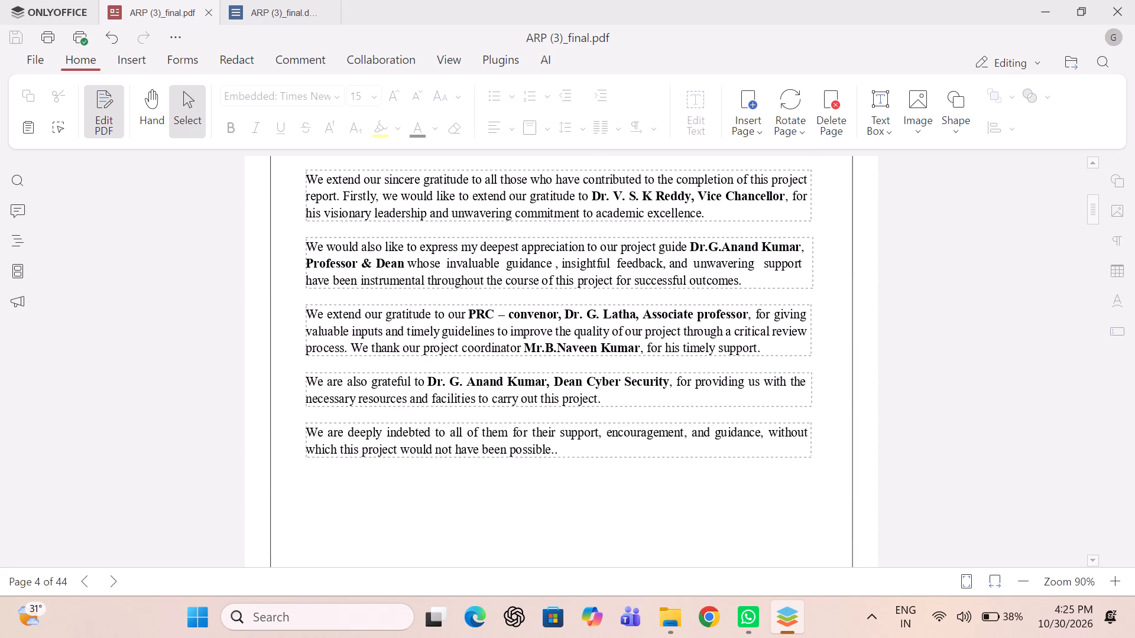
pyautogui.scroll(-2, 432, 292)
pyautogui.scroll(2, 432, 292)
pyautogui.scroll(-2, 432, 292)
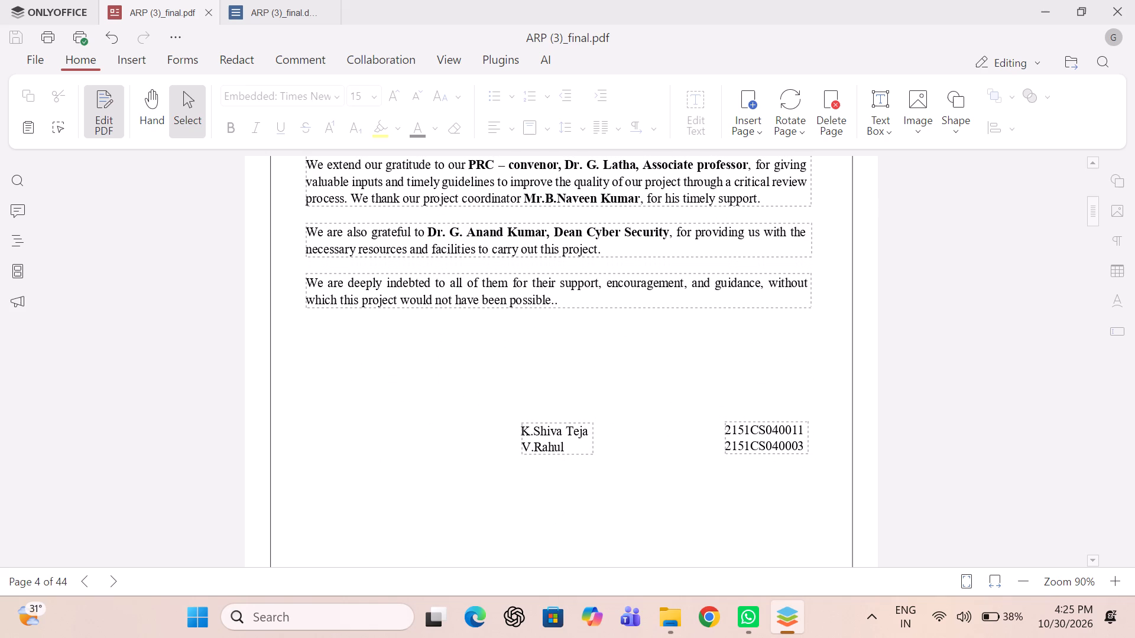
pyautogui.scroll(3, 432, 292)
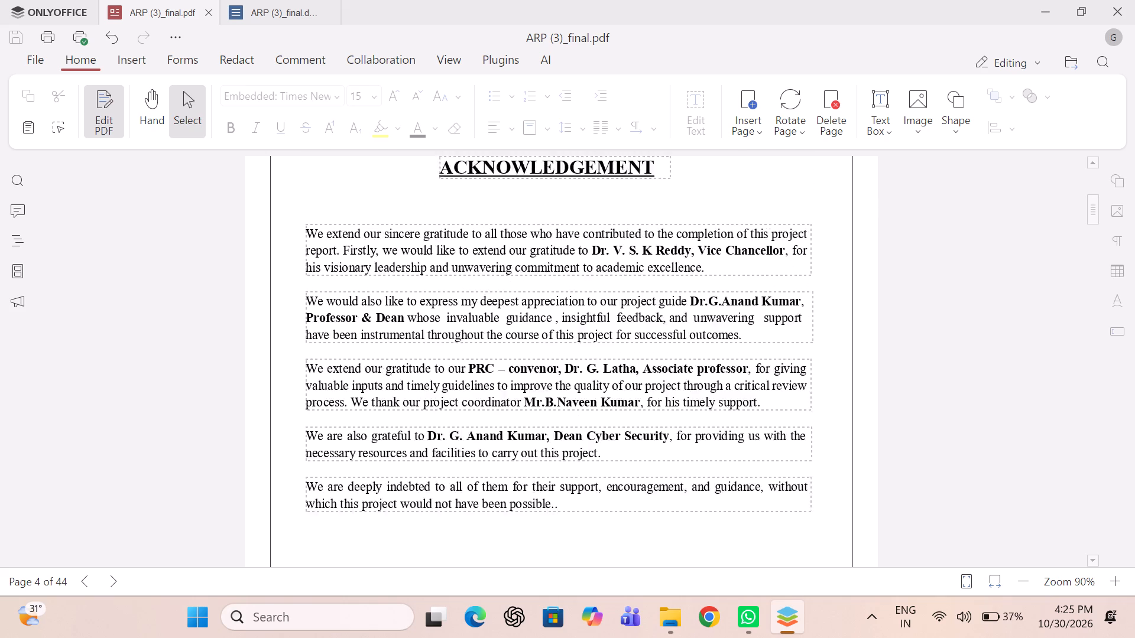
# Make the Declaration page's text editable and move the two-line student names block right, closer to the roll numbers.
pyautogui.scroll(3, 432, 292)
pyautogui.click(477, 437)
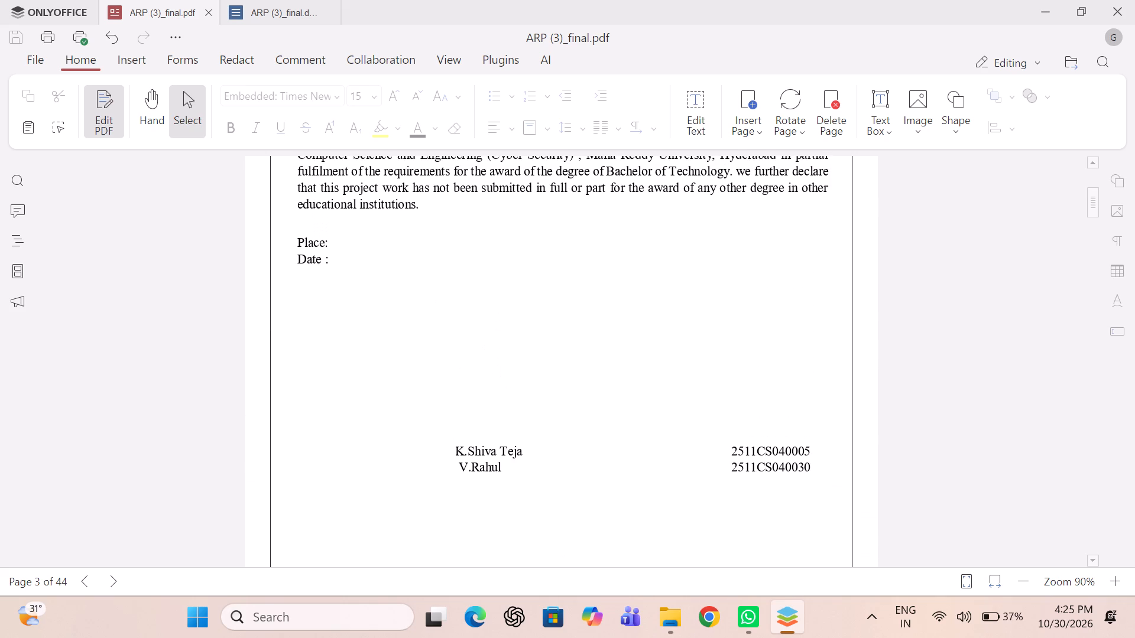
pyautogui.doubleClick(479, 450)
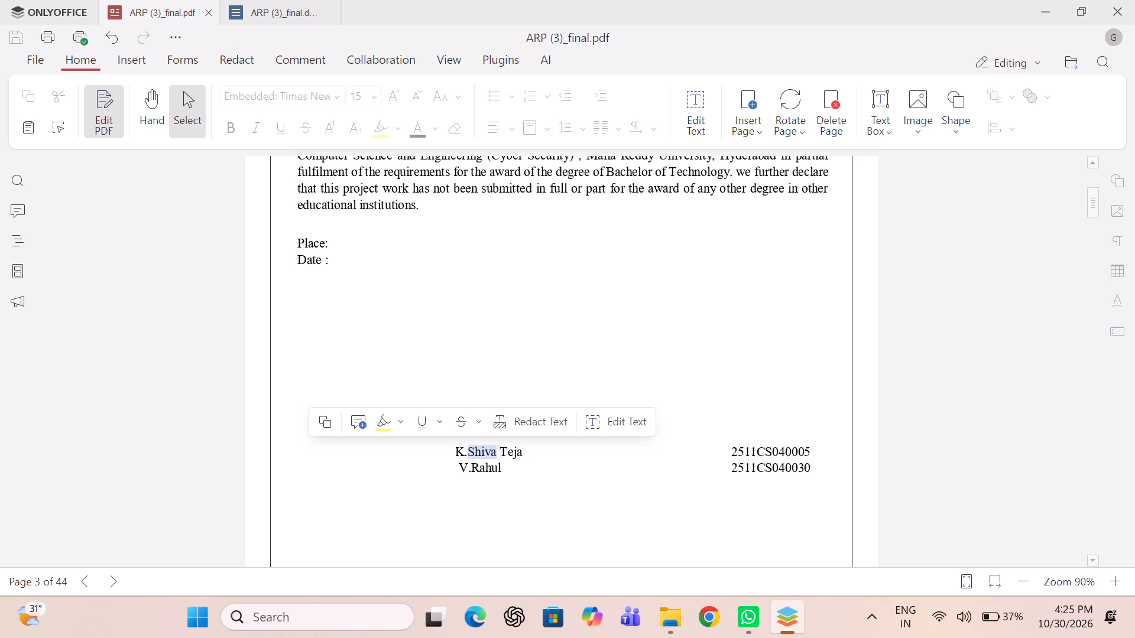
pyautogui.click(631, 421)
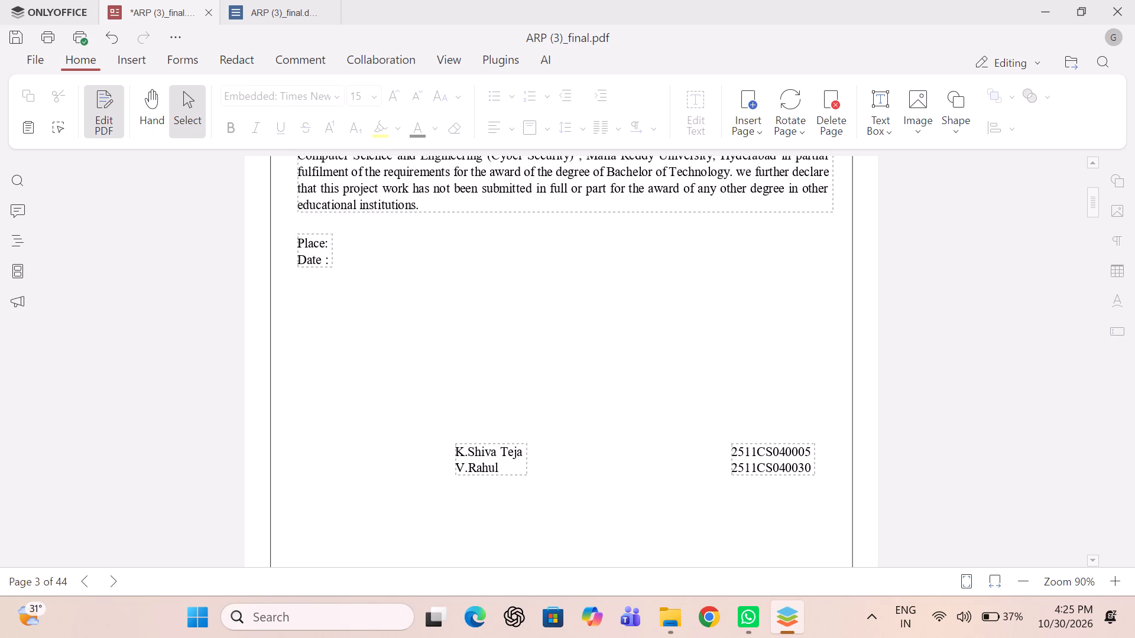
pyautogui.moveTo(489, 445); pyautogui.dragTo(501, 438)
pyautogui.click(501, 438)
pyautogui.click(494, 444)
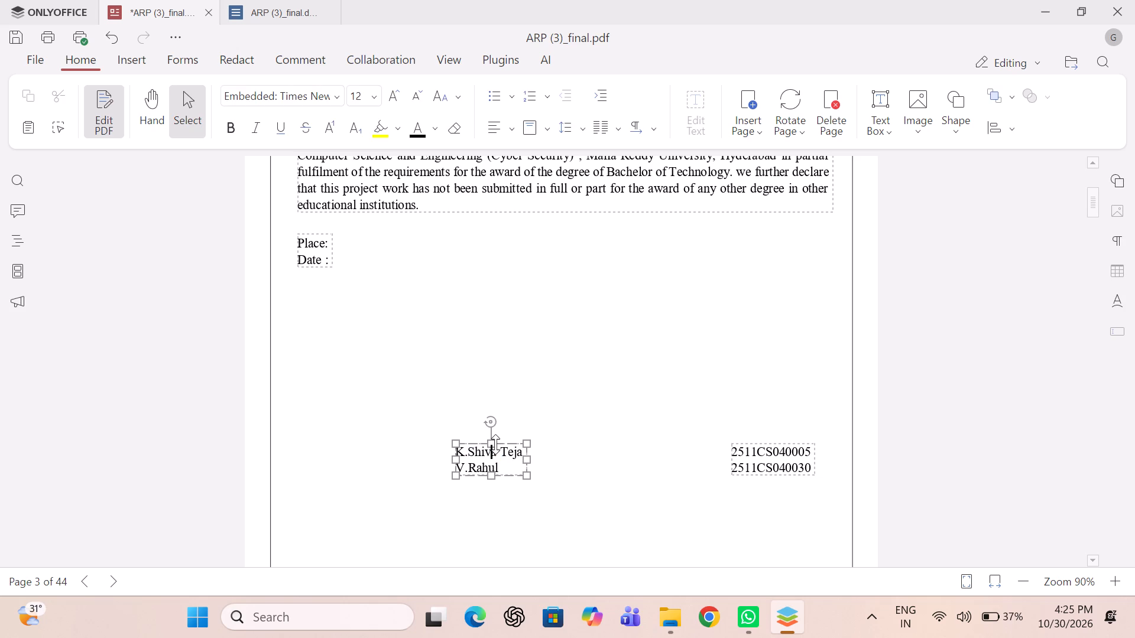
pyautogui.moveTo(500, 443); pyautogui.dragTo(515, 442)
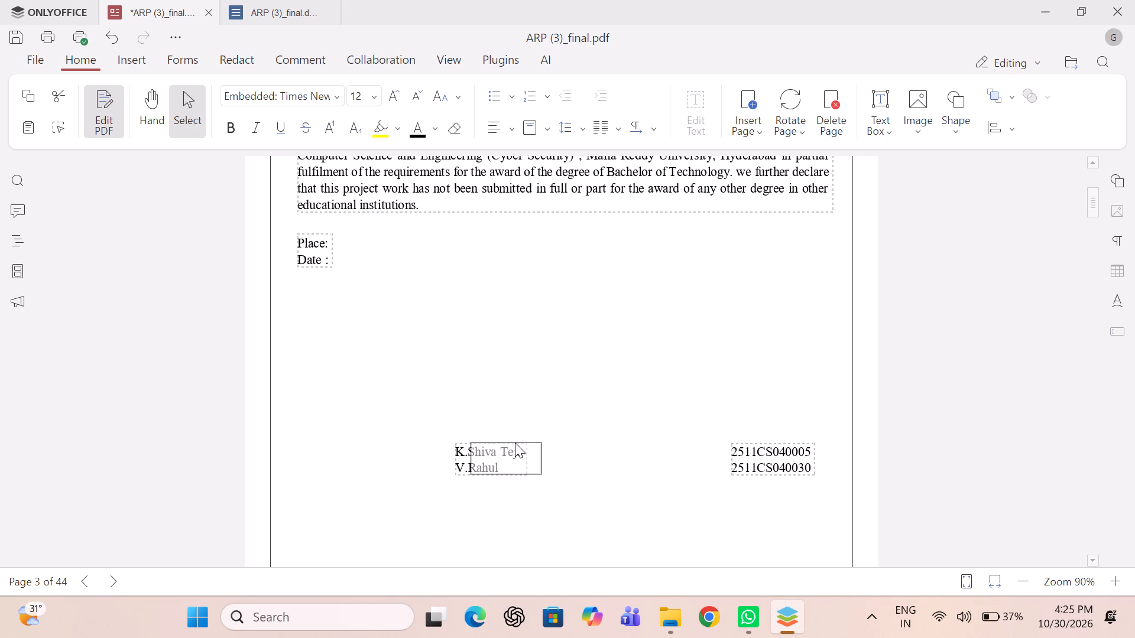
pyautogui.moveTo(515, 442); pyautogui.dragTo(531, 442)
pyautogui.click(599, 416)
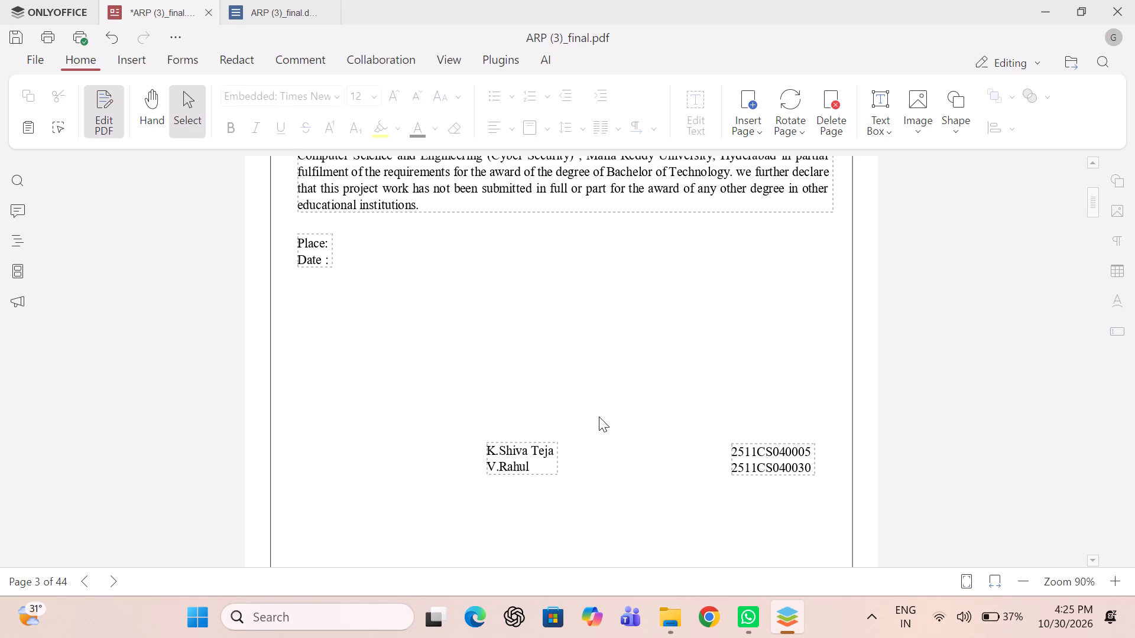
# Nudge the student names block on the Declaration page slightly further right toward the roll numbers.
pyautogui.scroll(-2, 599, 416)
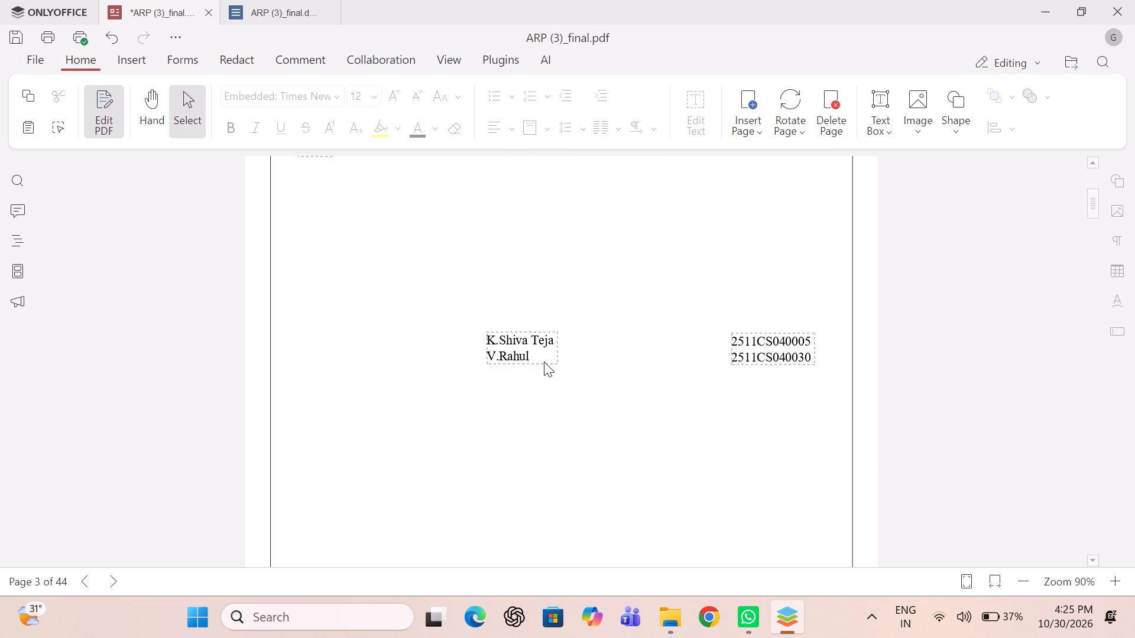
pyautogui.moveTo(534, 333); pyautogui.dragTo(535, 331)
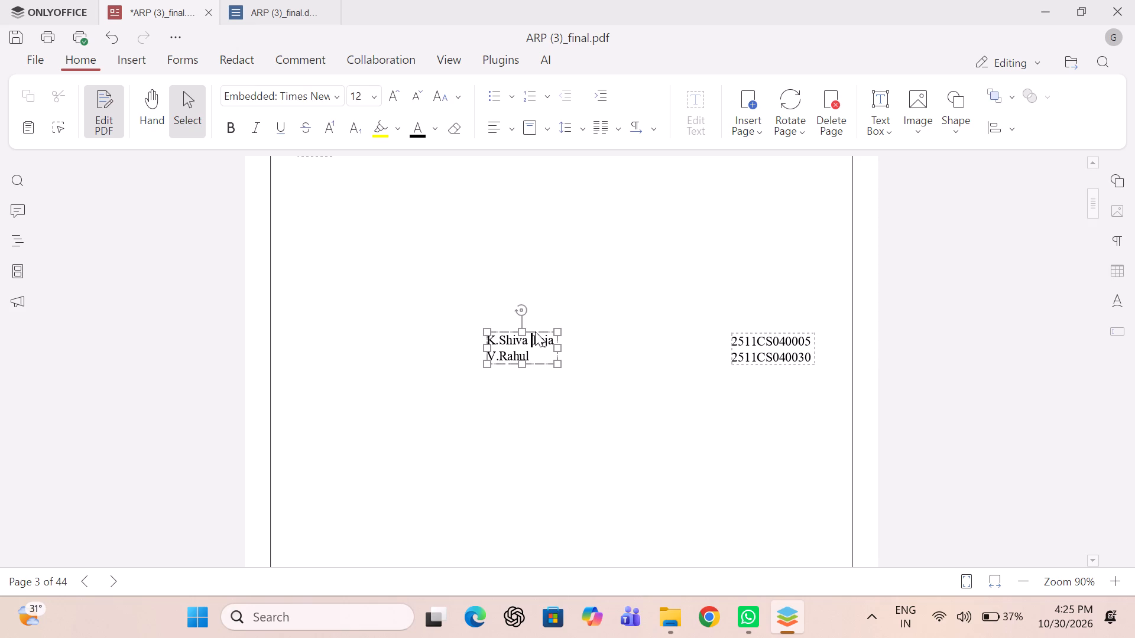
pyautogui.moveTo(535, 331); pyautogui.dragTo(535, 325)
pyautogui.moveTo(535, 325); pyautogui.dragTo(540, 331)
pyautogui.moveTo(534, 330); pyautogui.dragTo(542, 330)
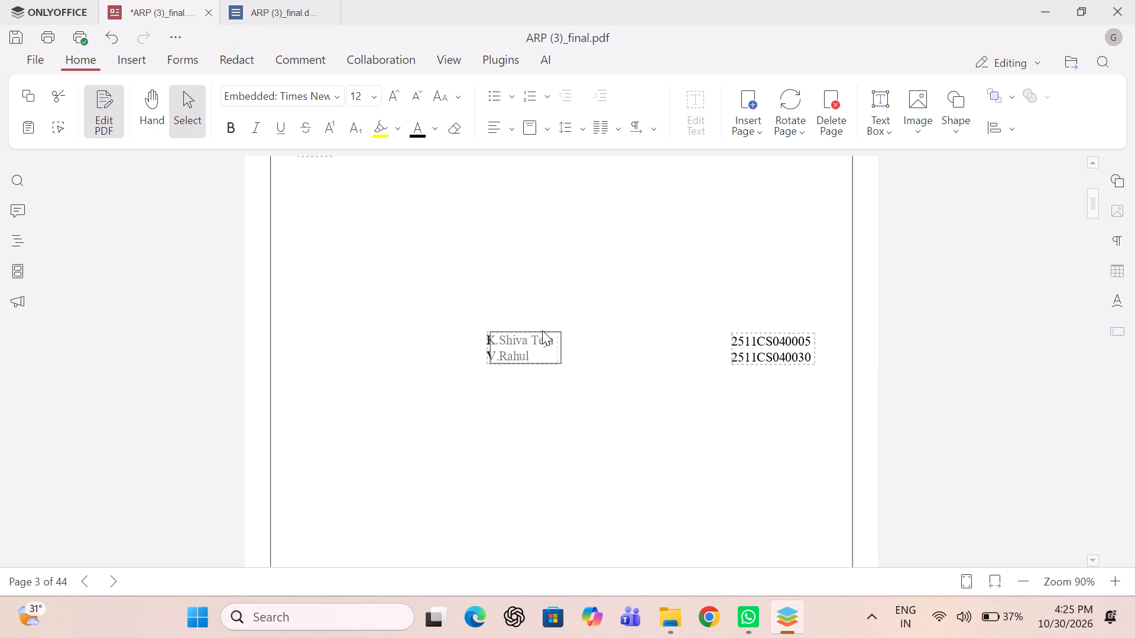
pyautogui.moveTo(542, 330); pyautogui.dragTo(553, 330)
pyautogui.click(574, 309)
# Recheck the Acknowledgement page, comparing its names block placement and looking over the paragraphs up to the heading.
pyautogui.scroll(1, 574, 309)
pyautogui.scroll(-5, 574, 309)
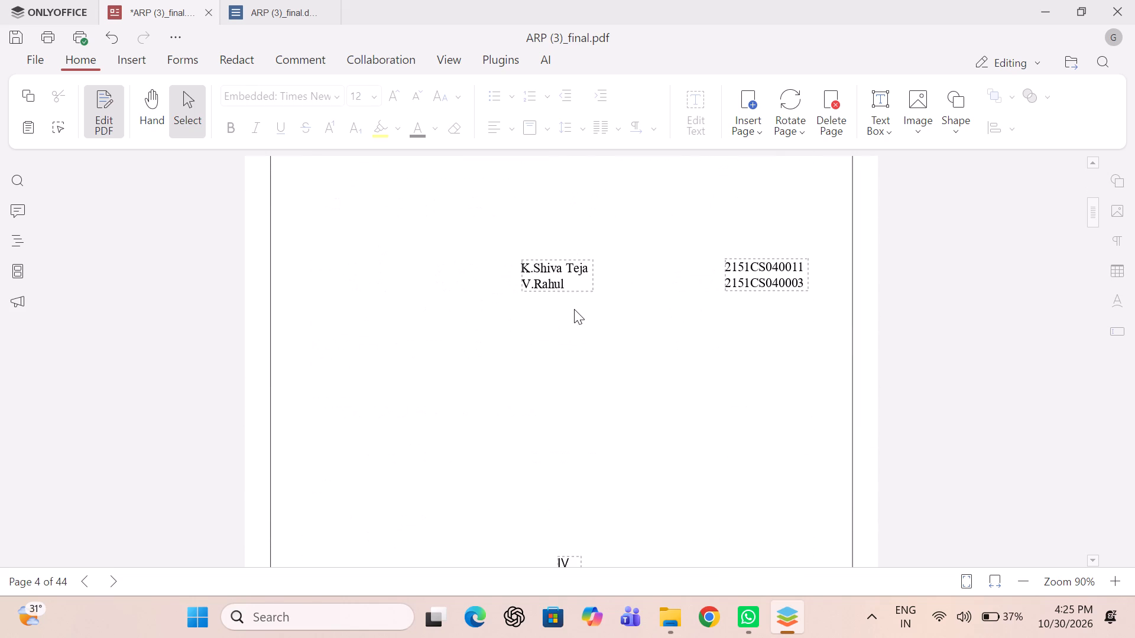
pyautogui.scroll(3, 574, 309)
pyautogui.scroll(-2, 574, 309)
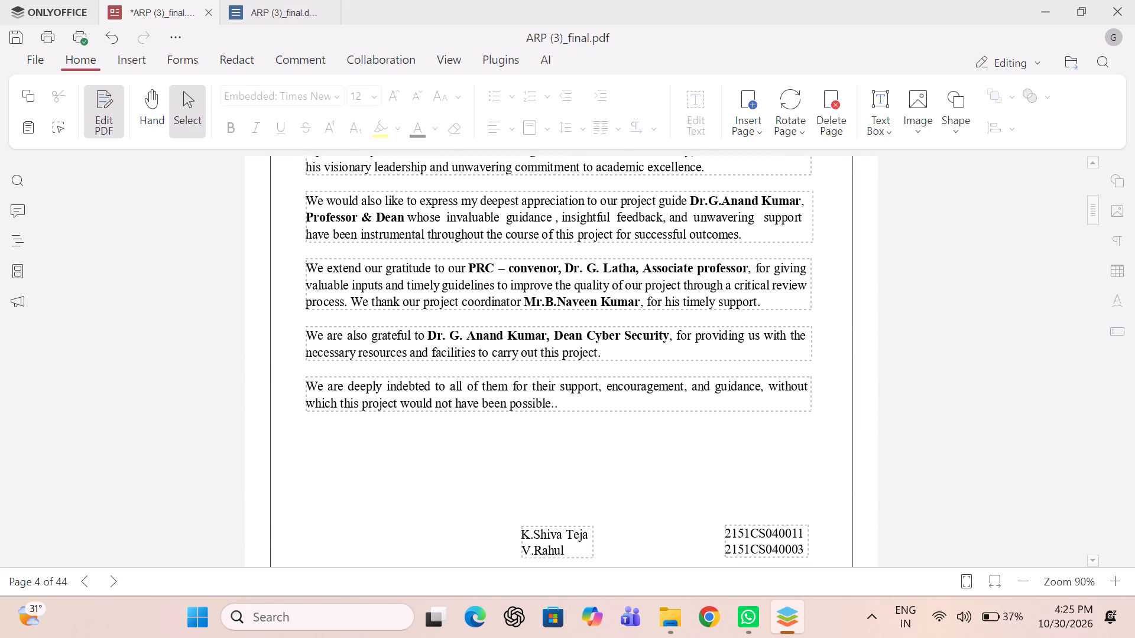
pyautogui.scroll(-2, 574, 309)
pyautogui.scroll(5, 574, 309)
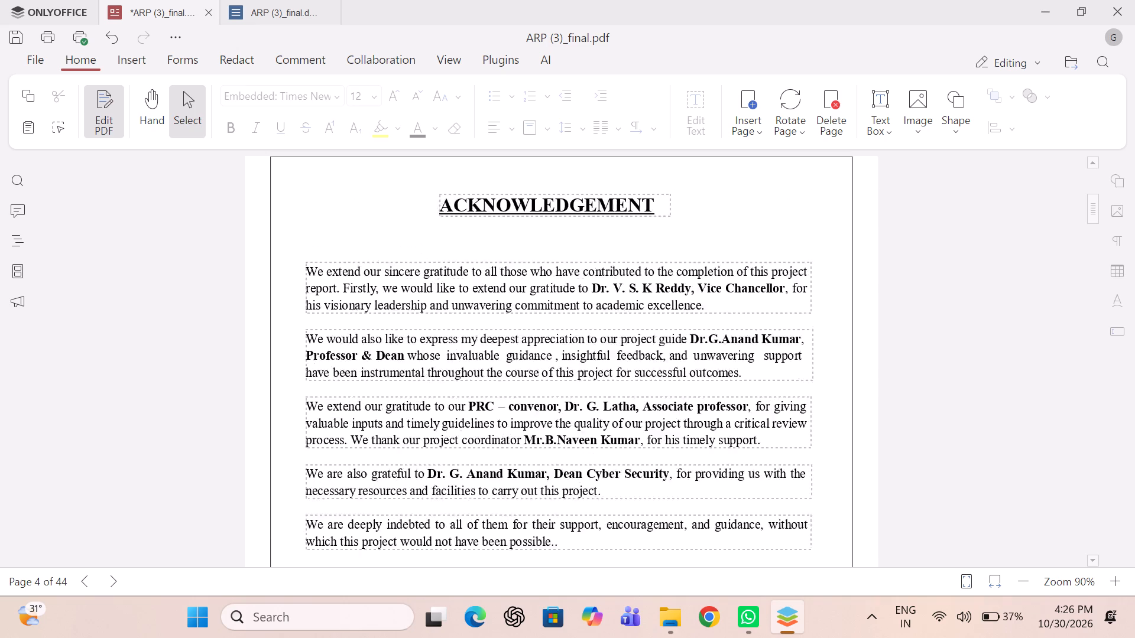
# Review the Declaration page from the names block up to the heading, turning PDF editing off for a clean view.
pyautogui.scroll(2, 574, 309)
pyautogui.scroll(-3, 574, 309)
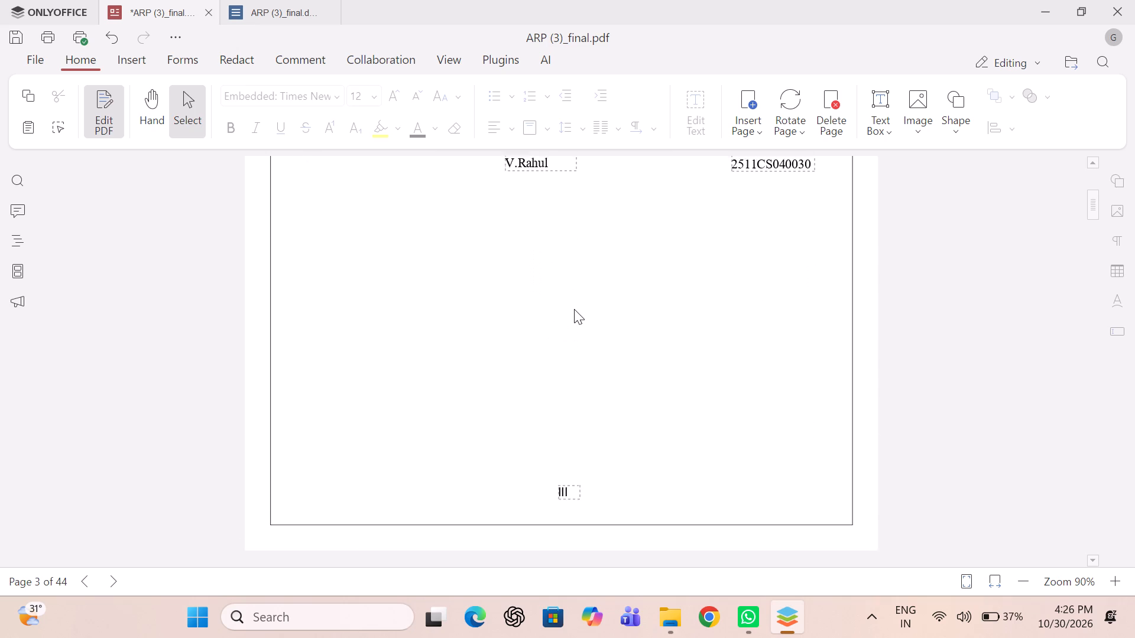
pyautogui.scroll(4, 574, 309)
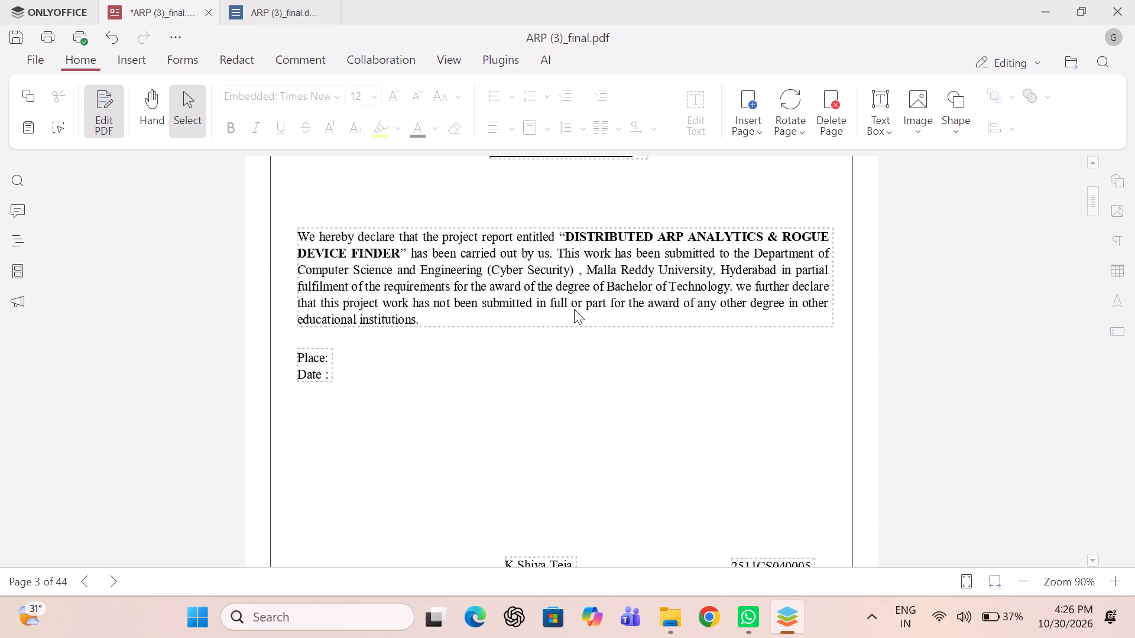
pyautogui.scroll(1, 574, 309)
pyautogui.scroll(-3, 574, 309)
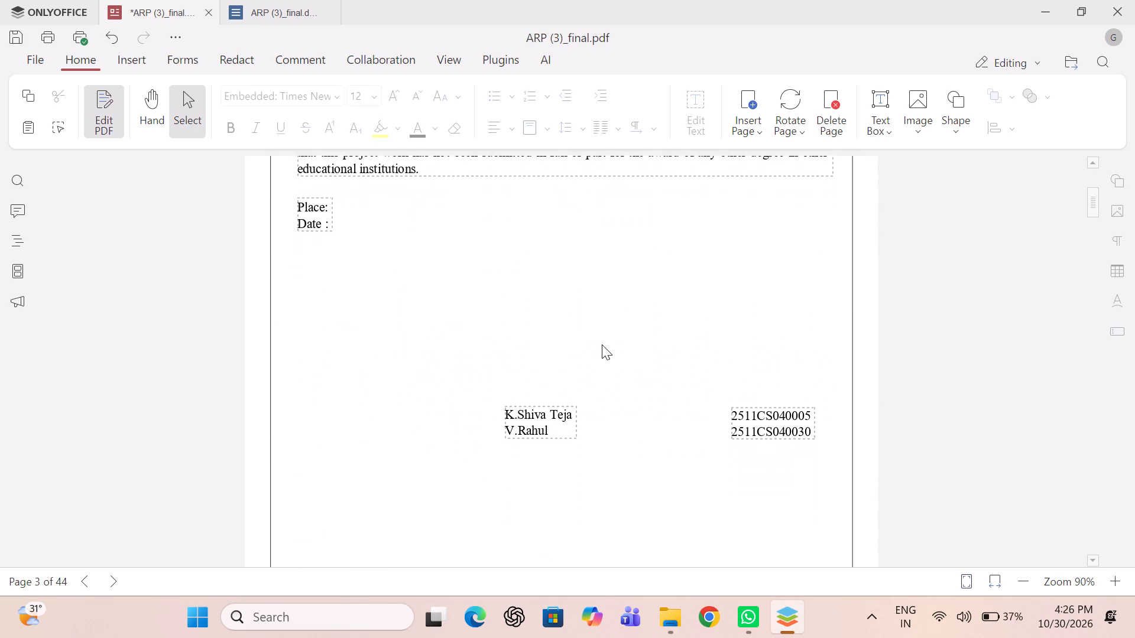
pyautogui.click(602, 344)
pyautogui.click(104, 125)
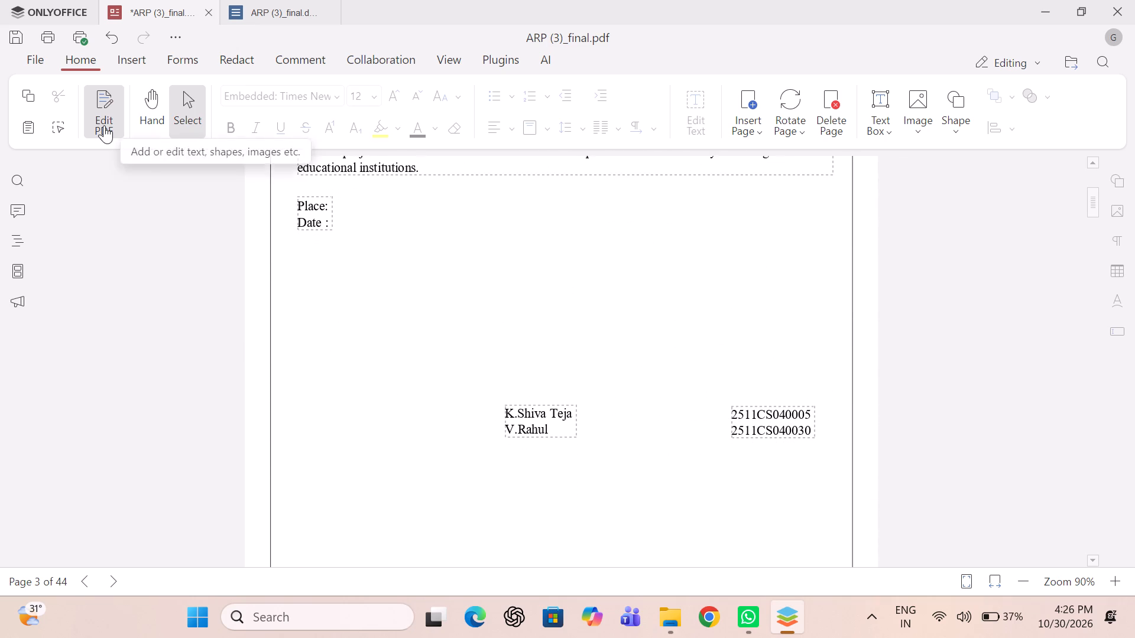
pyautogui.scroll(1, 539, 240)
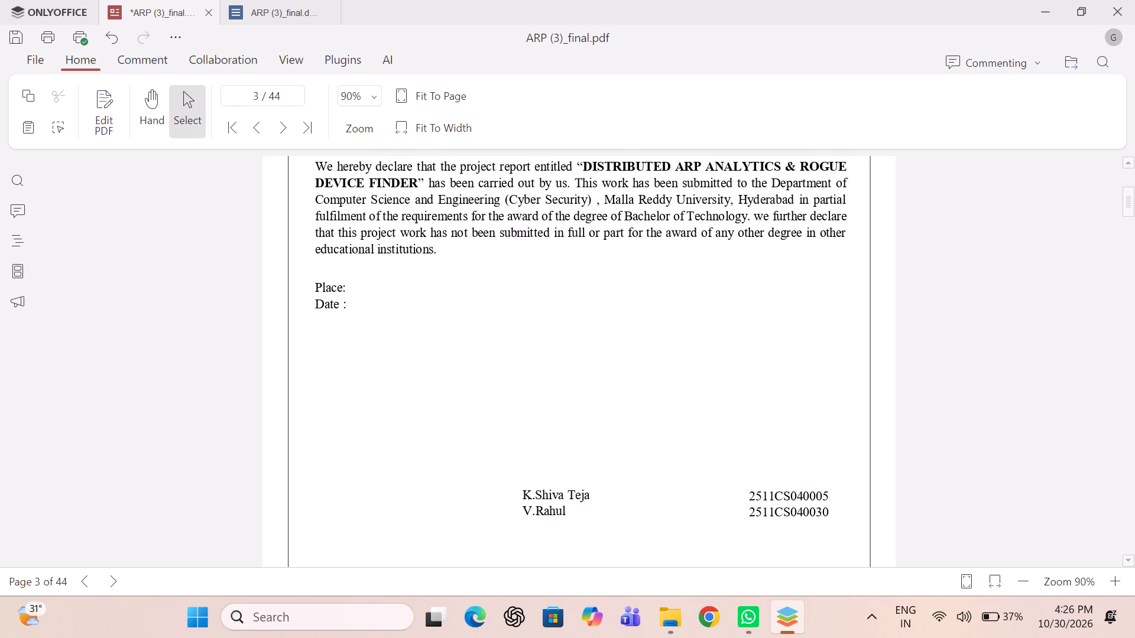
pyautogui.scroll(1, 539, 240)
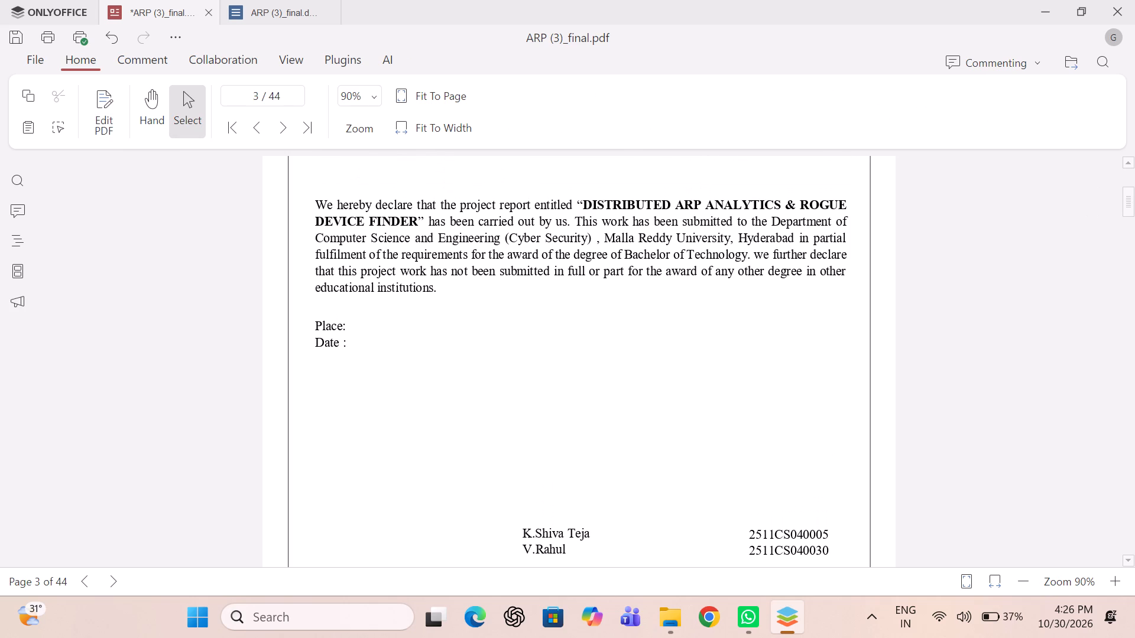
pyautogui.scroll(1, 539, 240)
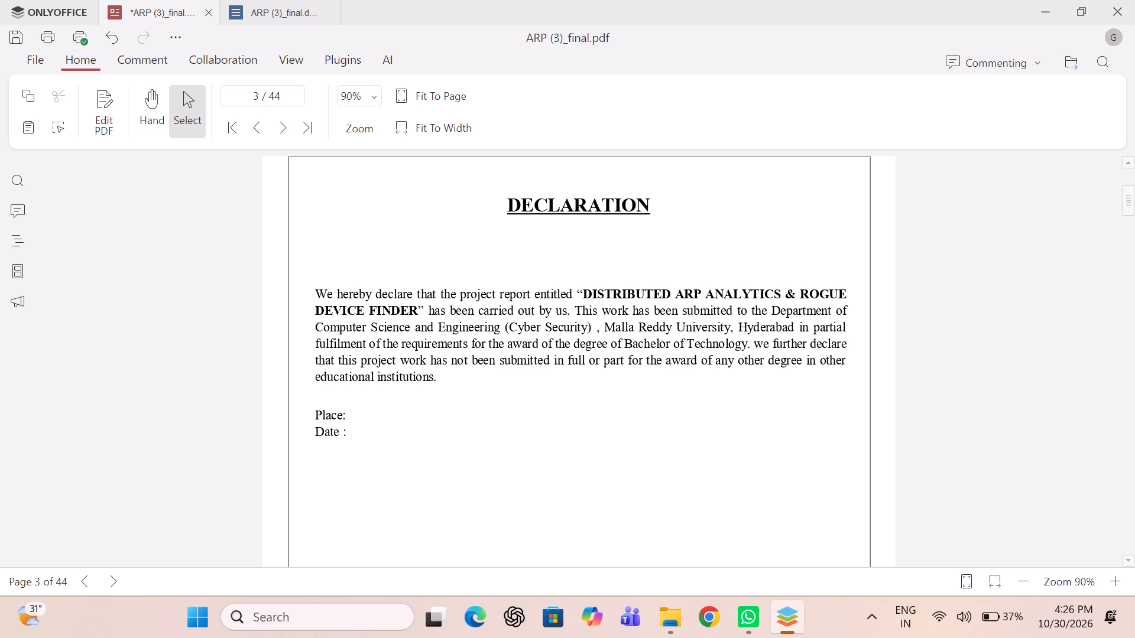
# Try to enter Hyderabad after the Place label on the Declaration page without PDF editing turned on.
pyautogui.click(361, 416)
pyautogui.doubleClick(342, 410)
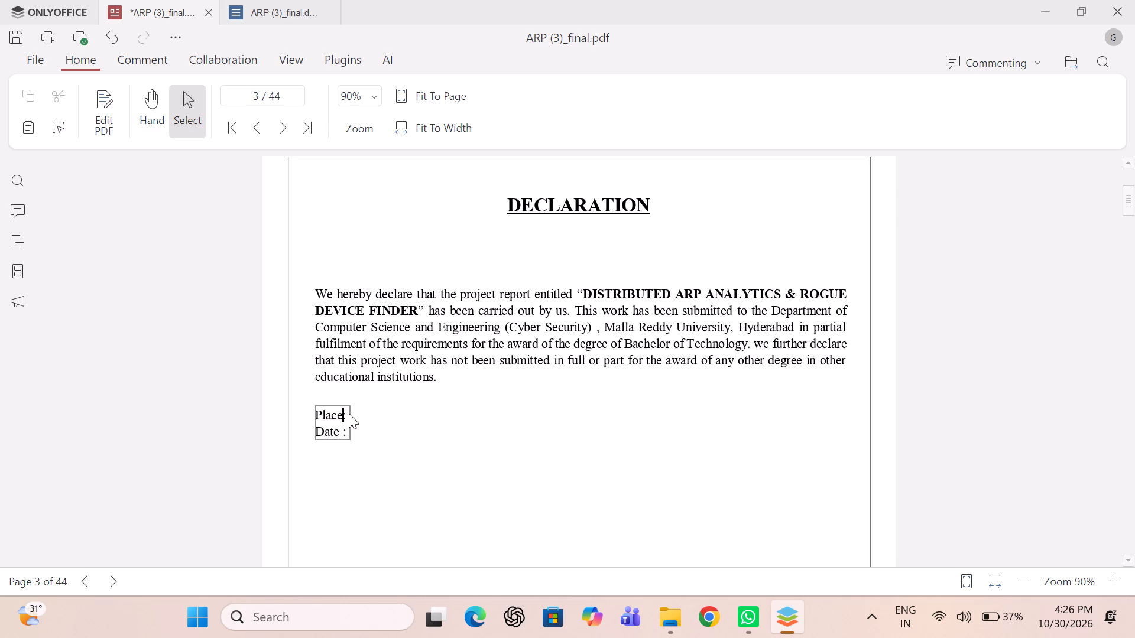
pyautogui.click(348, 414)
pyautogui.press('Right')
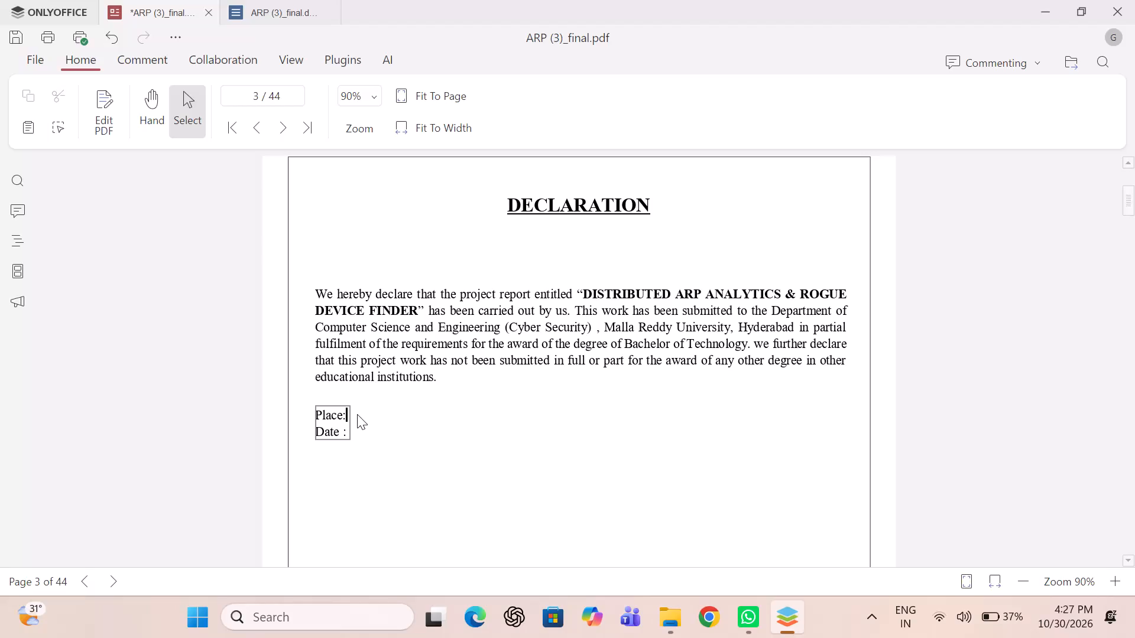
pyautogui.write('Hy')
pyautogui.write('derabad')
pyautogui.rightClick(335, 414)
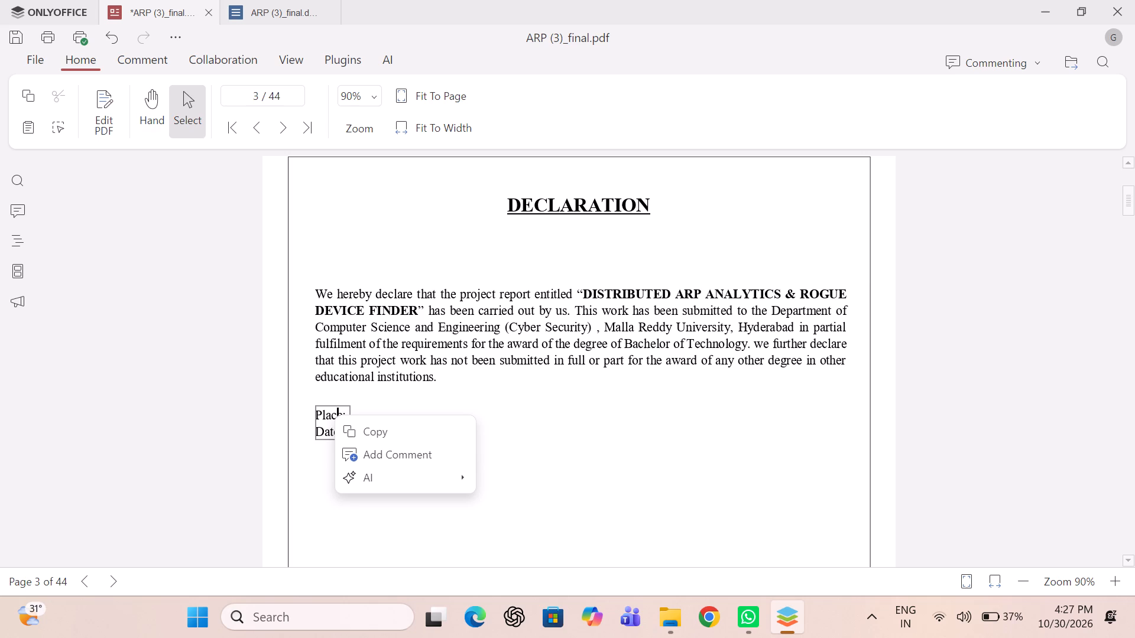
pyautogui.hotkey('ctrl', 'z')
# Turn PDF editing back on and widen the Place and Date text box on the Declaration page to make room for text.
pyautogui.click(119, 119)
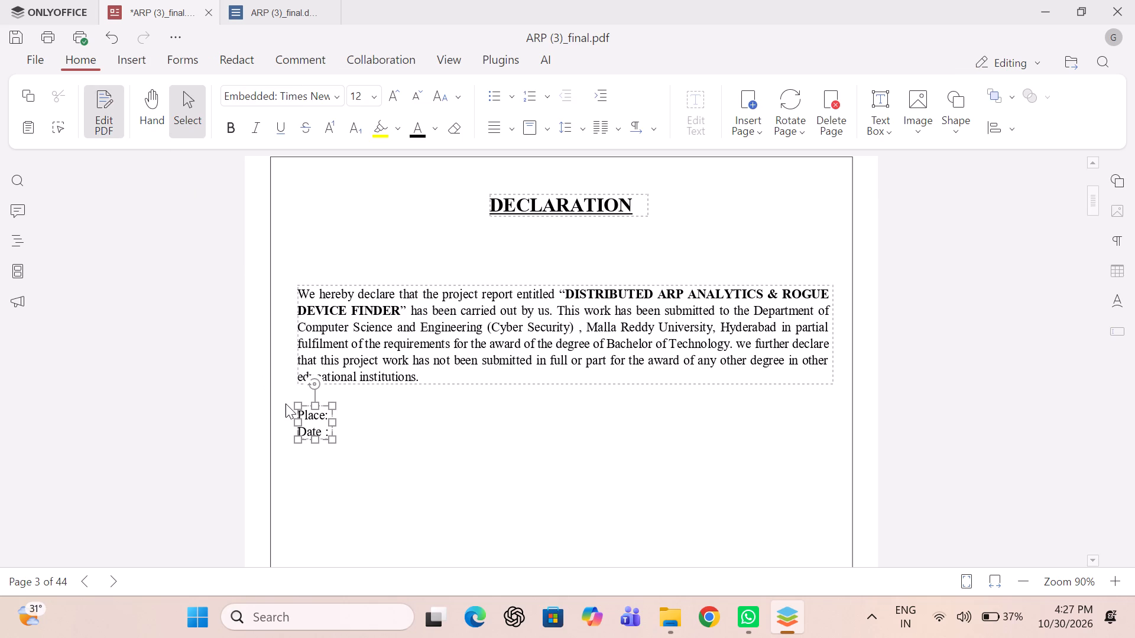
pyautogui.press('Right')
pyautogui.press('Right')
pyautogui.hotkey('shift', 'h')
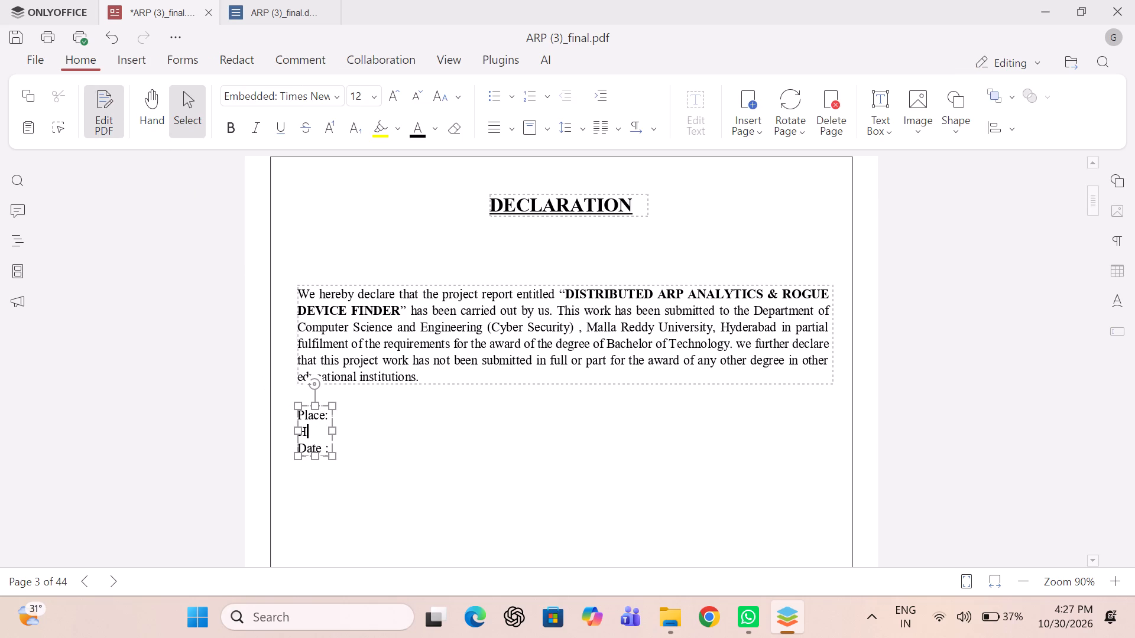
pyautogui.press('BackSpace')
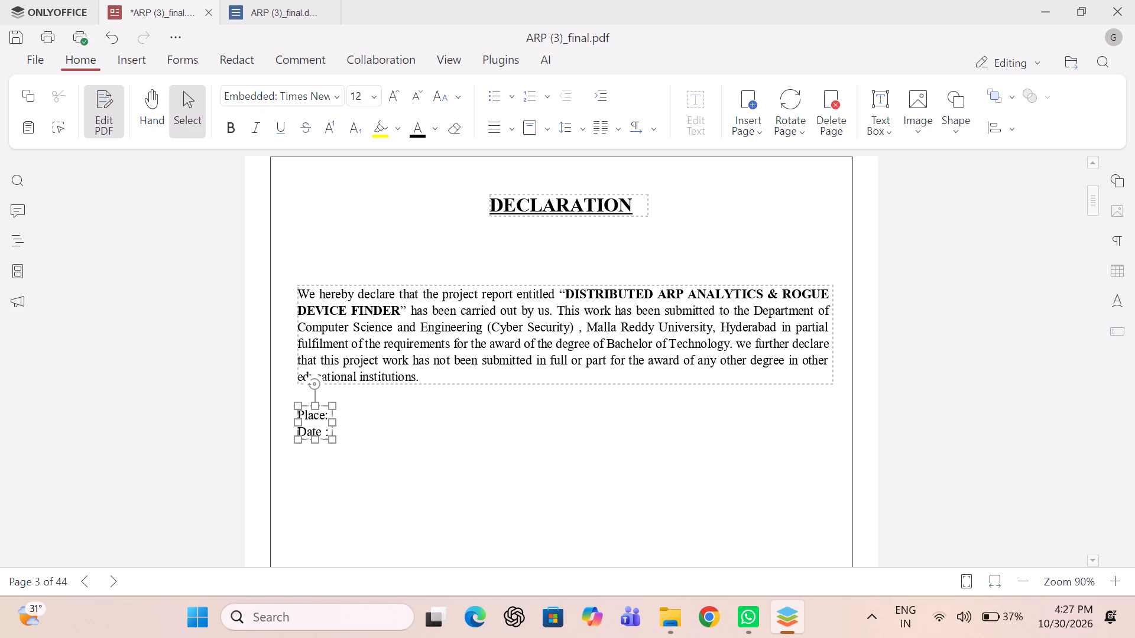
pyautogui.moveTo(330, 420); pyautogui.dragTo(364, 422)
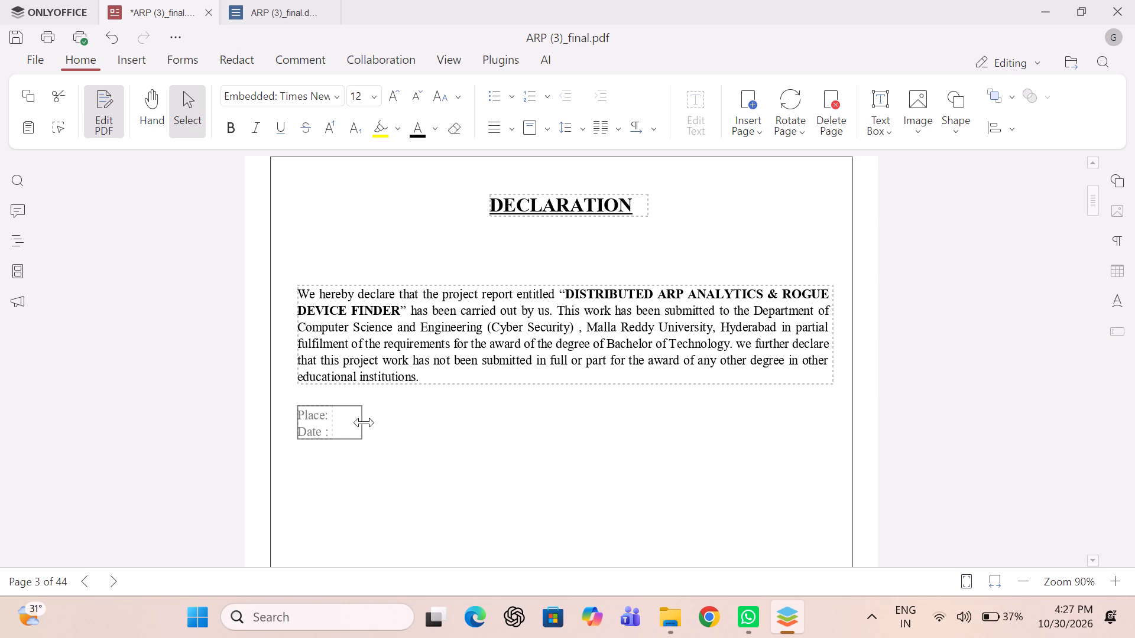
pyautogui.moveTo(364, 422); pyautogui.dragTo(385, 425)
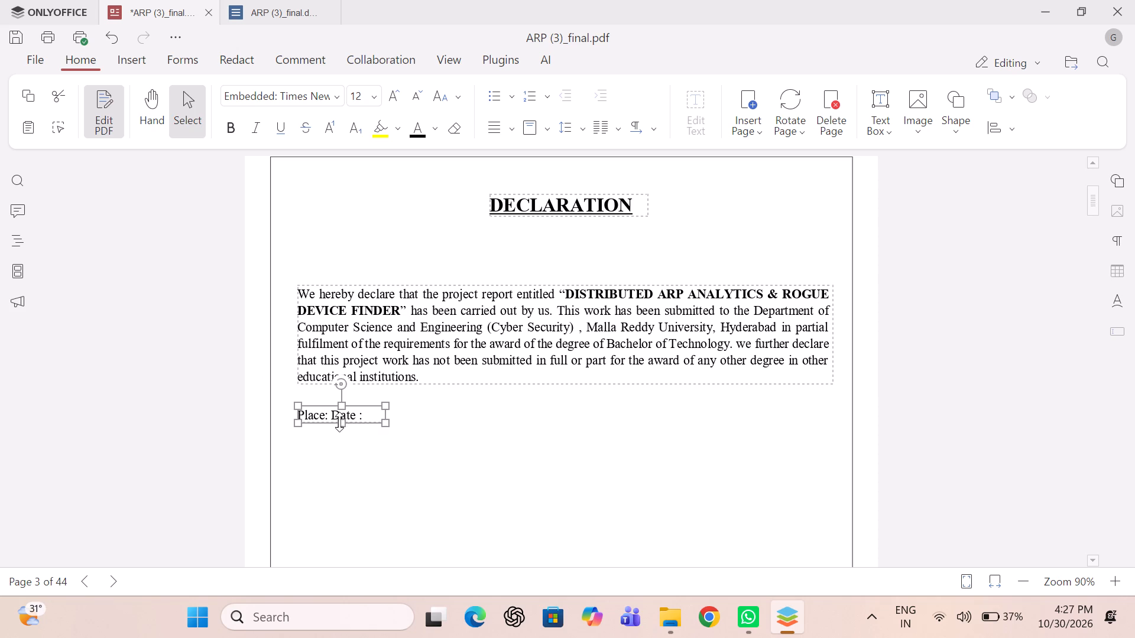
# Put the Date label back on its own line and enter Hyderabad after the Place label.
pyautogui.click(333, 416)
pyautogui.press('Return')
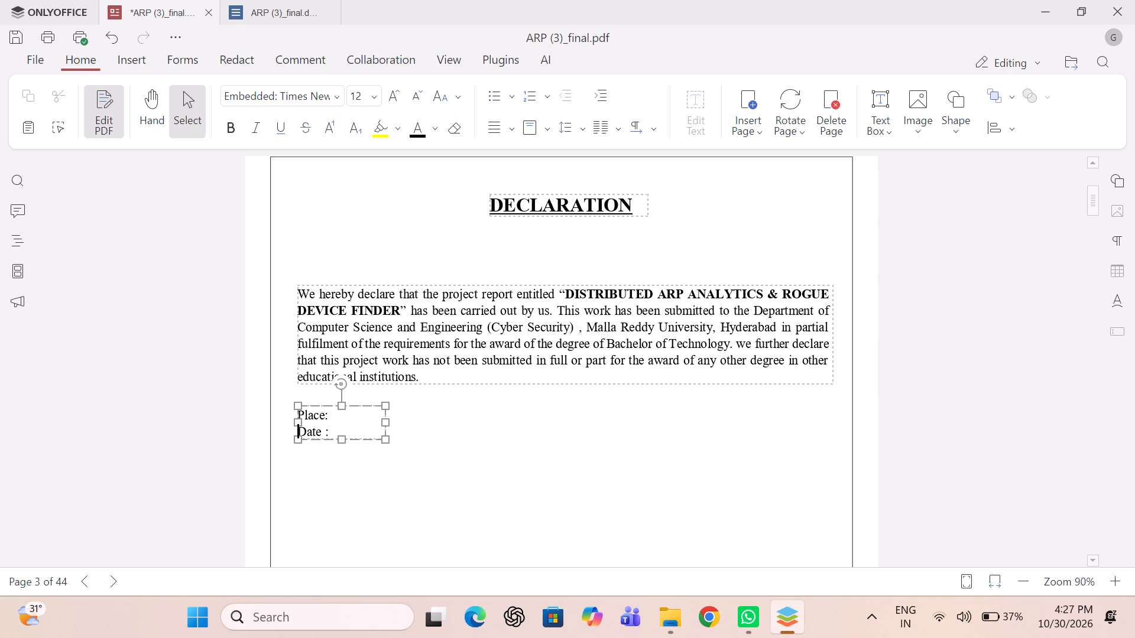
pyautogui.click(332, 415)
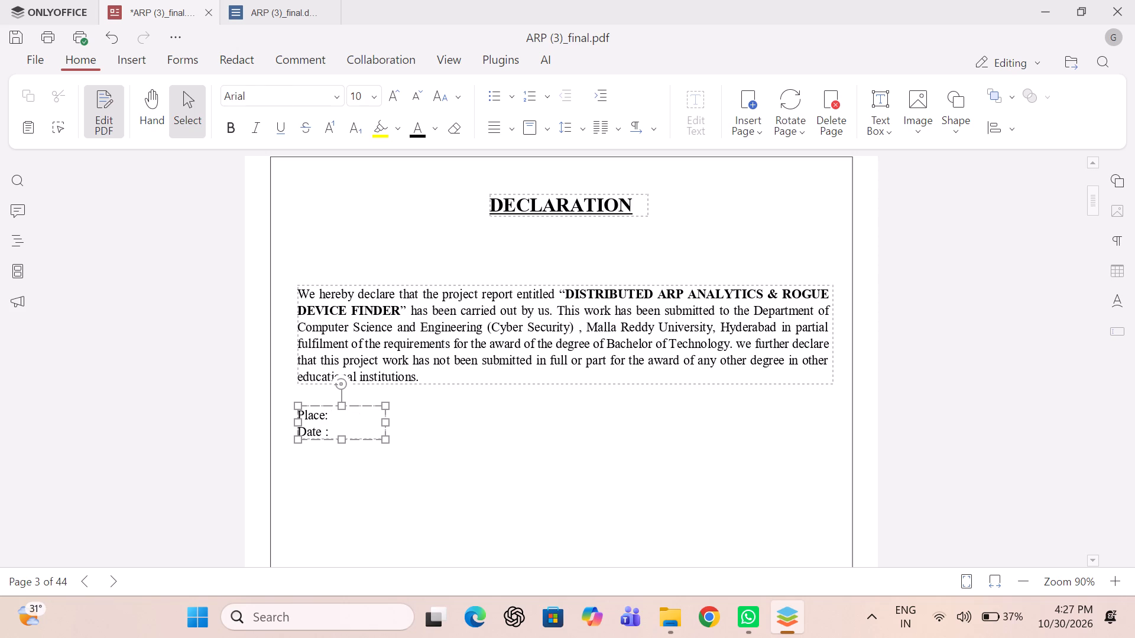
pyautogui.write('Hyderabad')
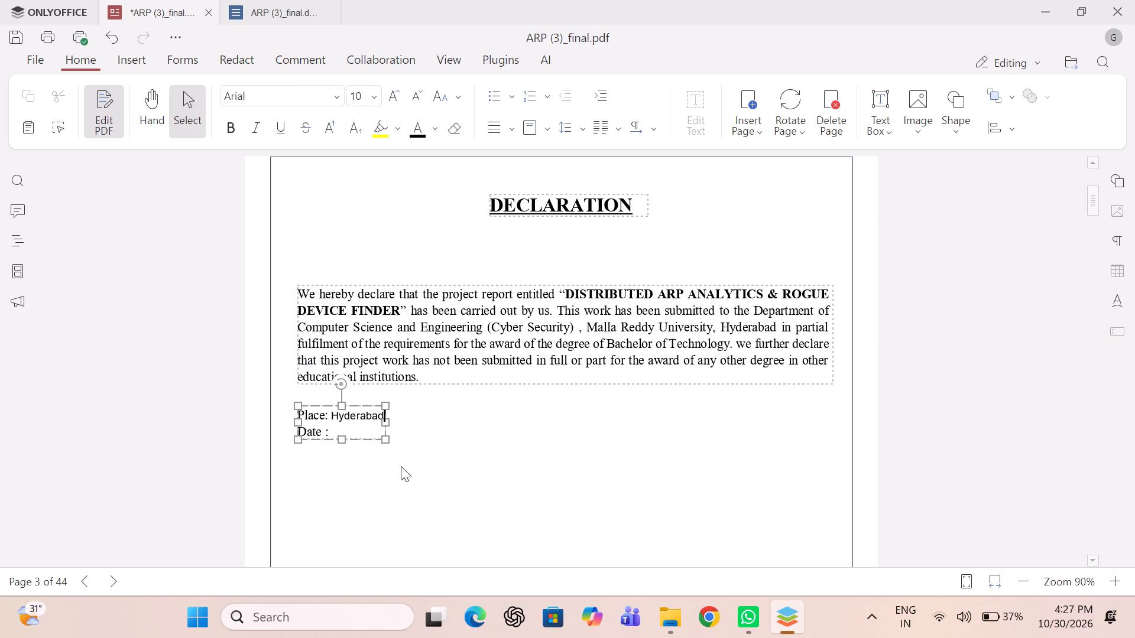
pyautogui.click(396, 461)
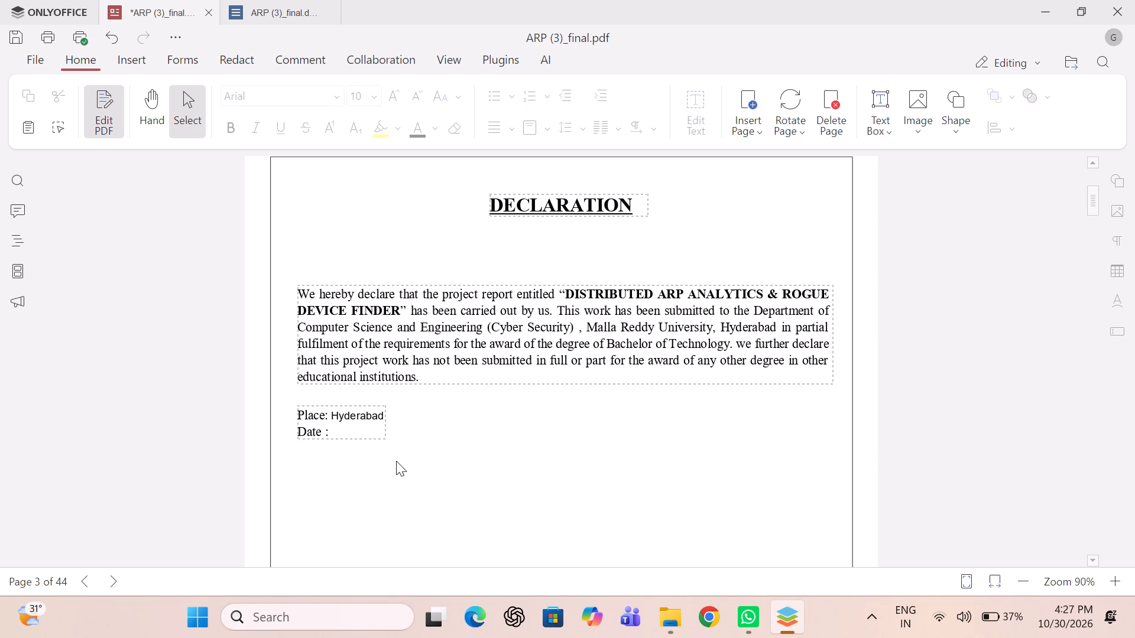
# Set the word Hyderabad to font size 12 and widen its text box so it fits on the Place line.
pyautogui.click(345, 418)
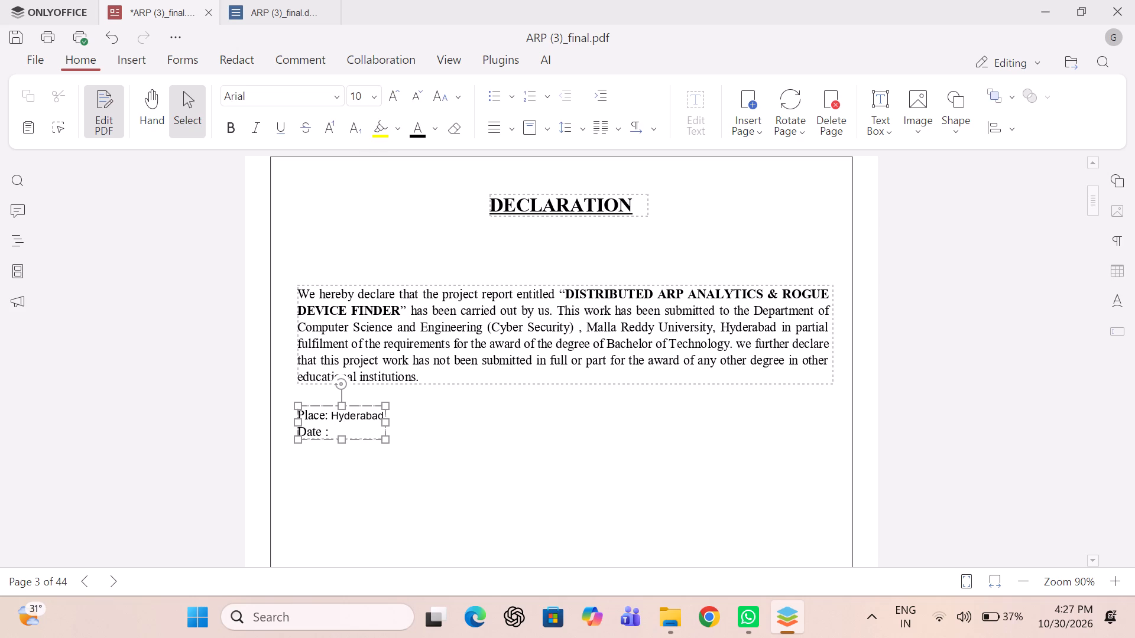
pyautogui.moveTo(330, 414); pyautogui.dragTo(381, 416)
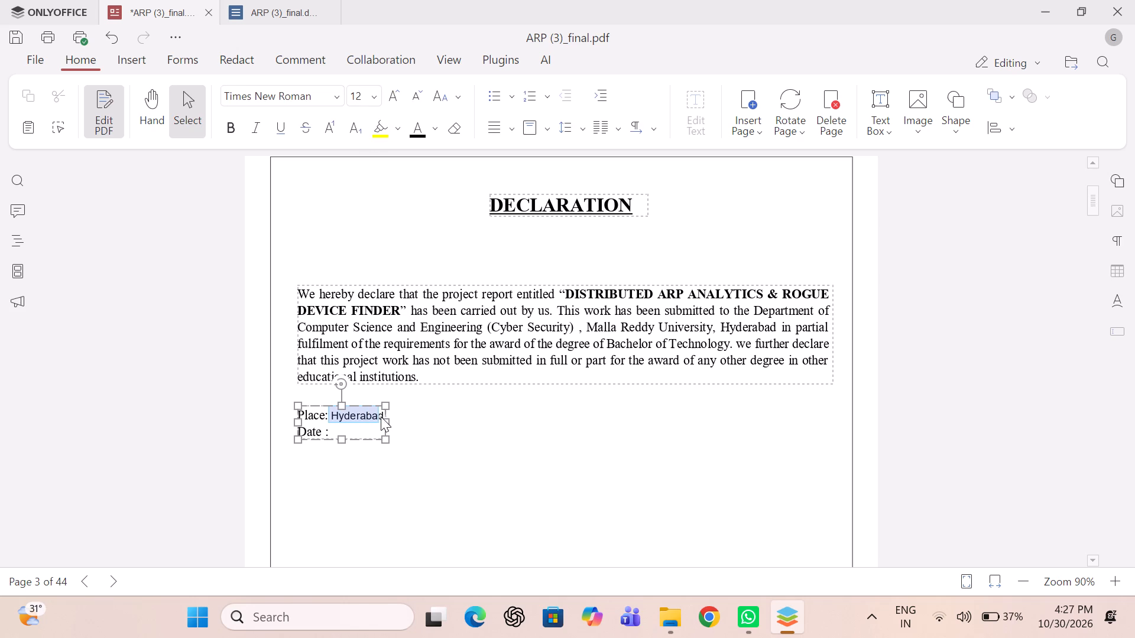
pyautogui.click(331, 419)
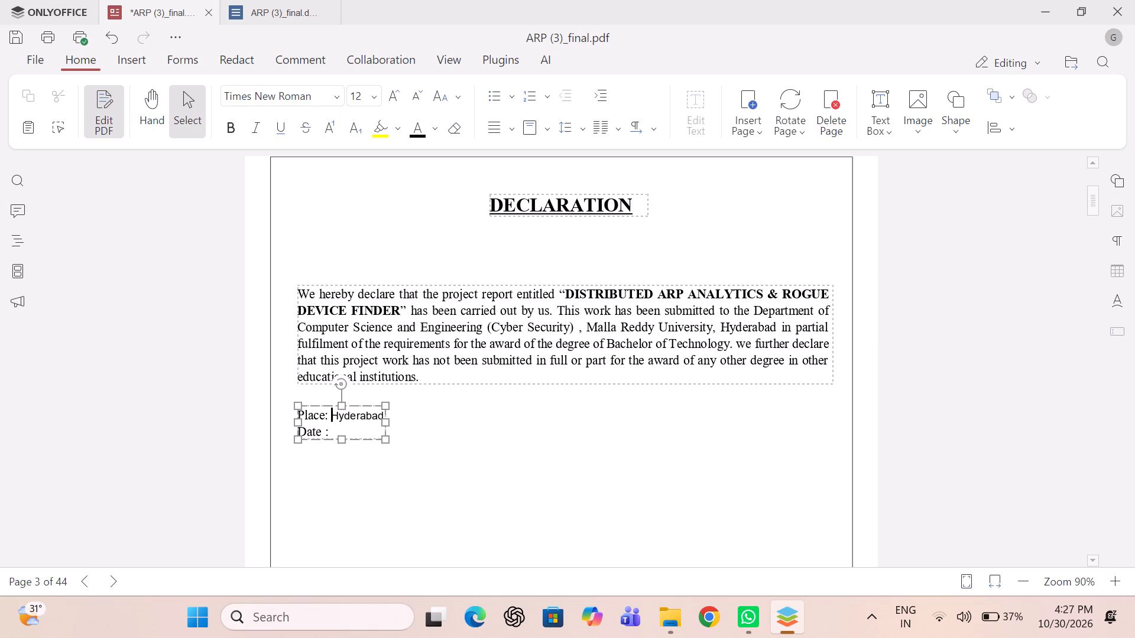
pyautogui.moveTo(330, 418); pyautogui.dragTo(392, 419)
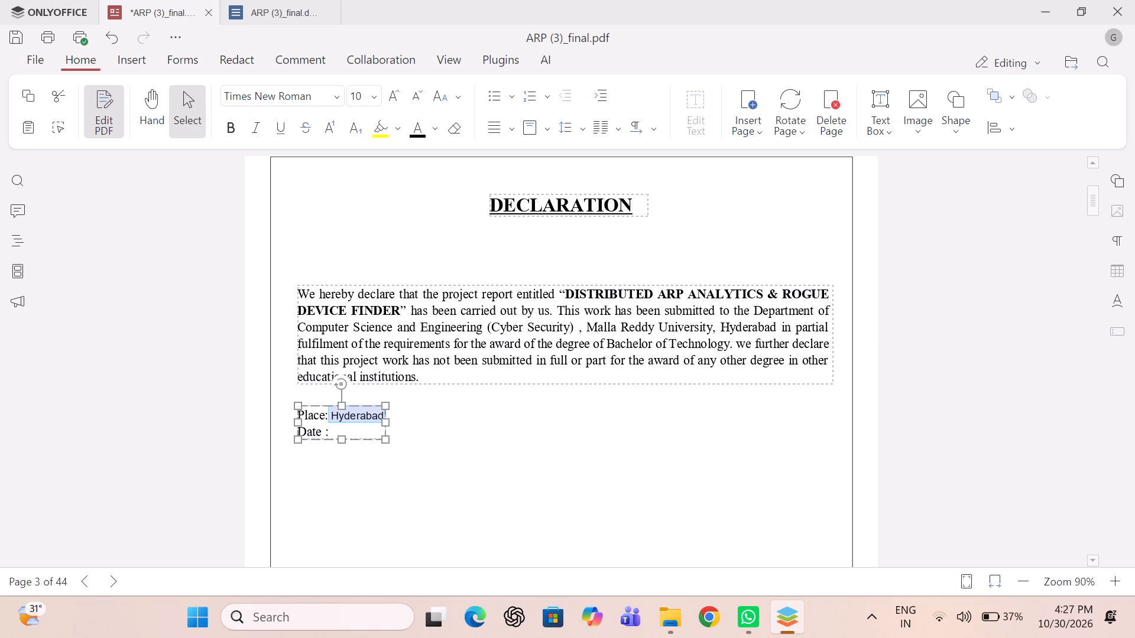
pyautogui.click(361, 94)
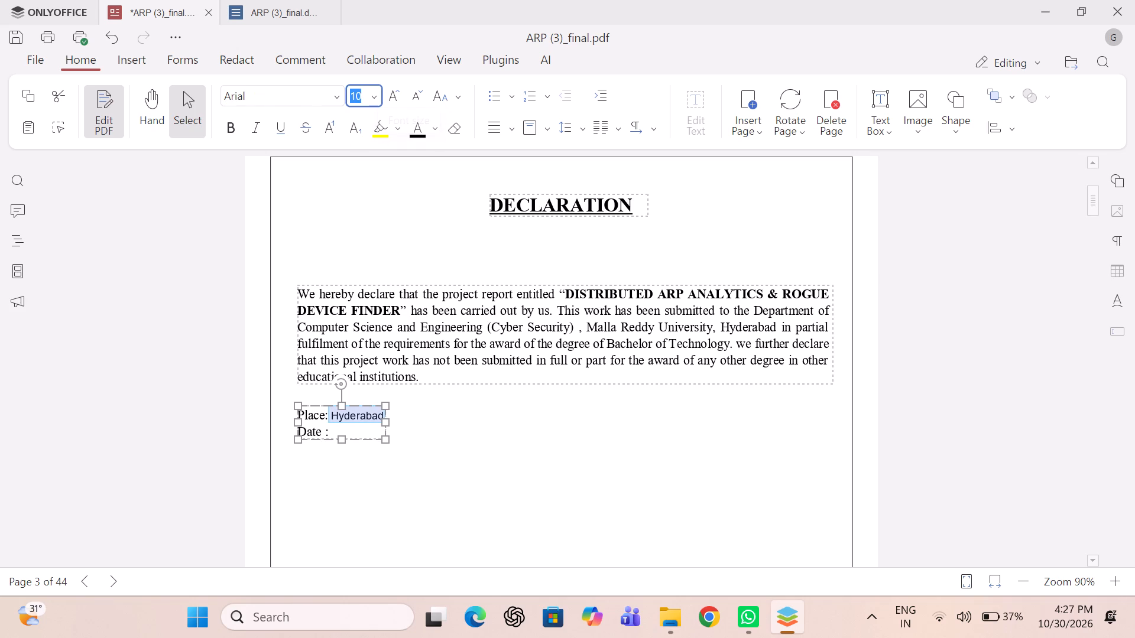
pyautogui.write('12')
pyautogui.press('Return')
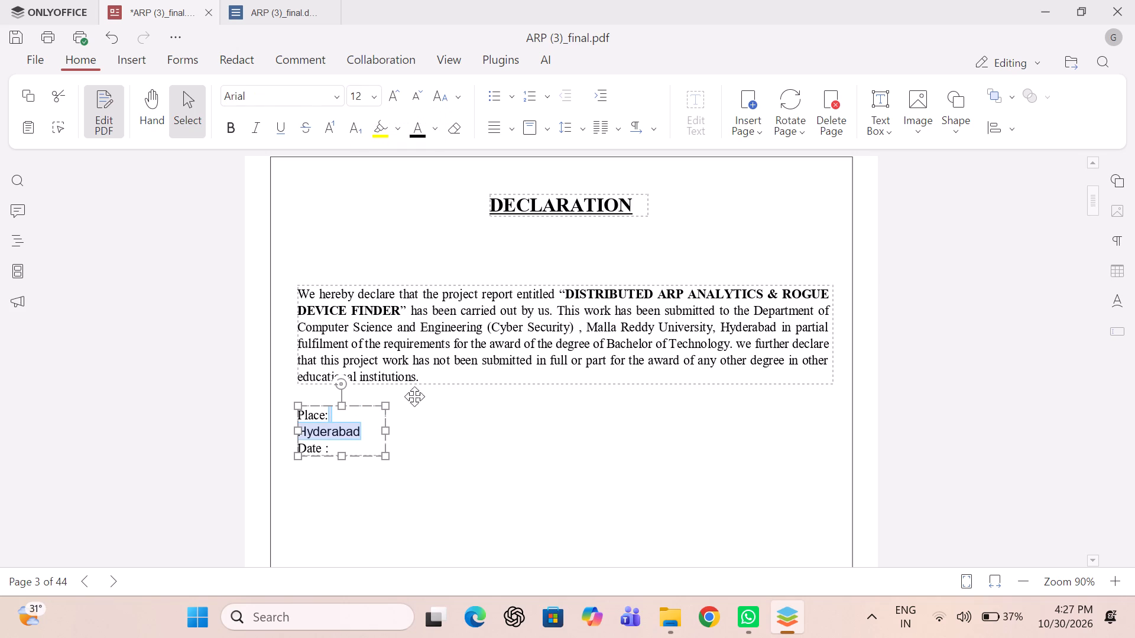
pyautogui.moveTo(387, 431); pyautogui.dragTo(408, 430)
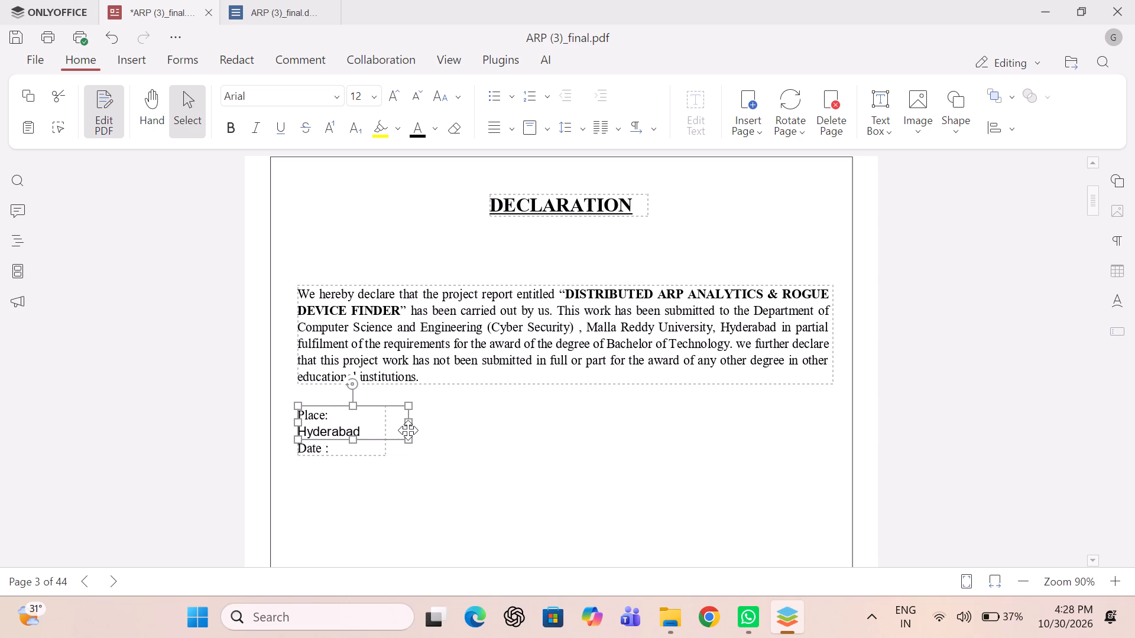
pyautogui.click(349, 477)
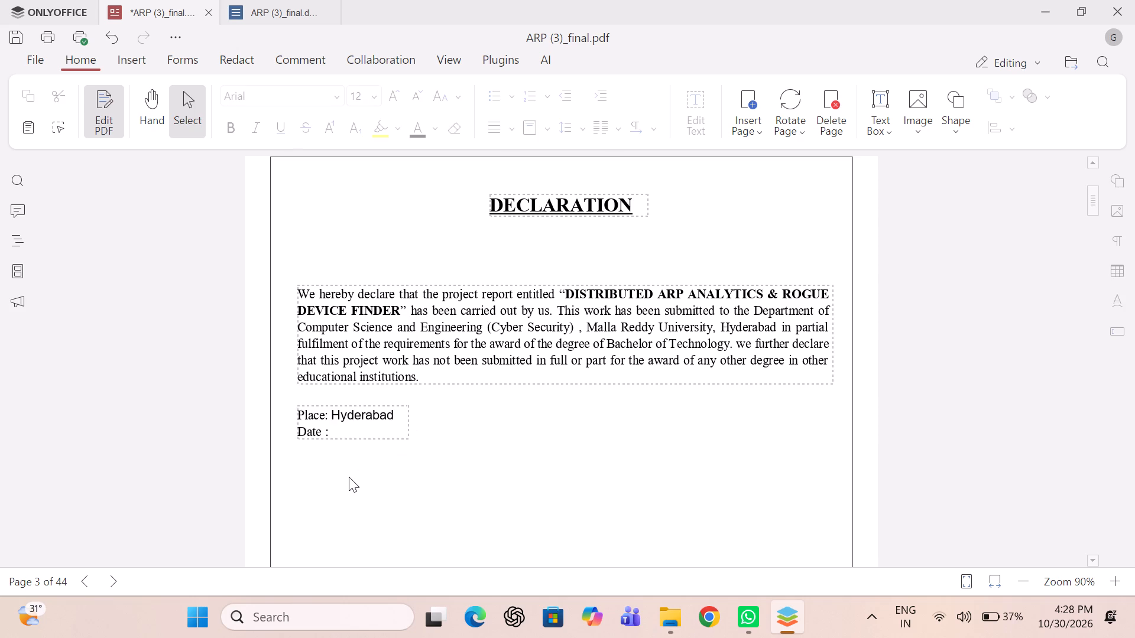
# Set the font of the word Hyderabad on the Declaration page's Place line to Times New Roman.
pyautogui.click(319, 417)
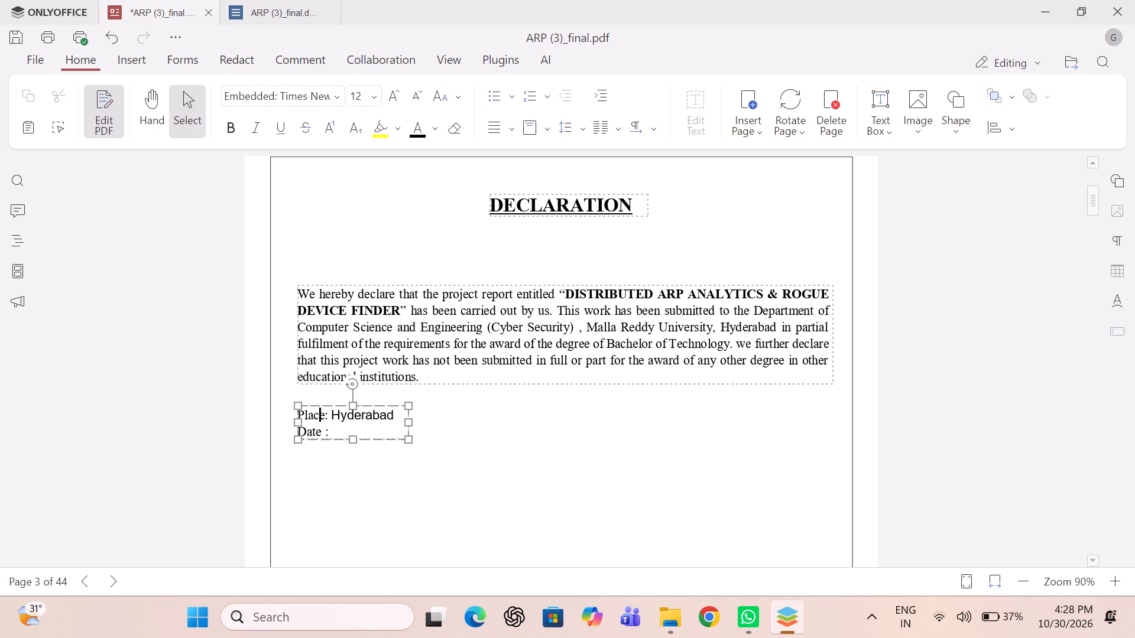
pyautogui.click(313, 431)
pyautogui.moveTo(395, 413); pyautogui.dragTo(332, 417)
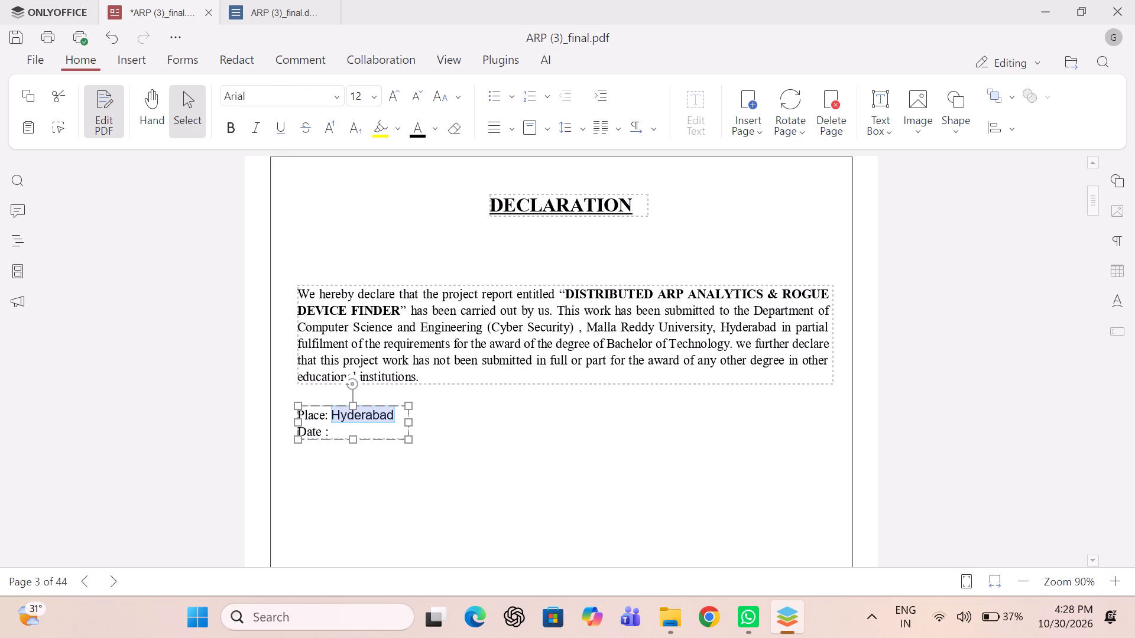
pyautogui.click(290, 93)
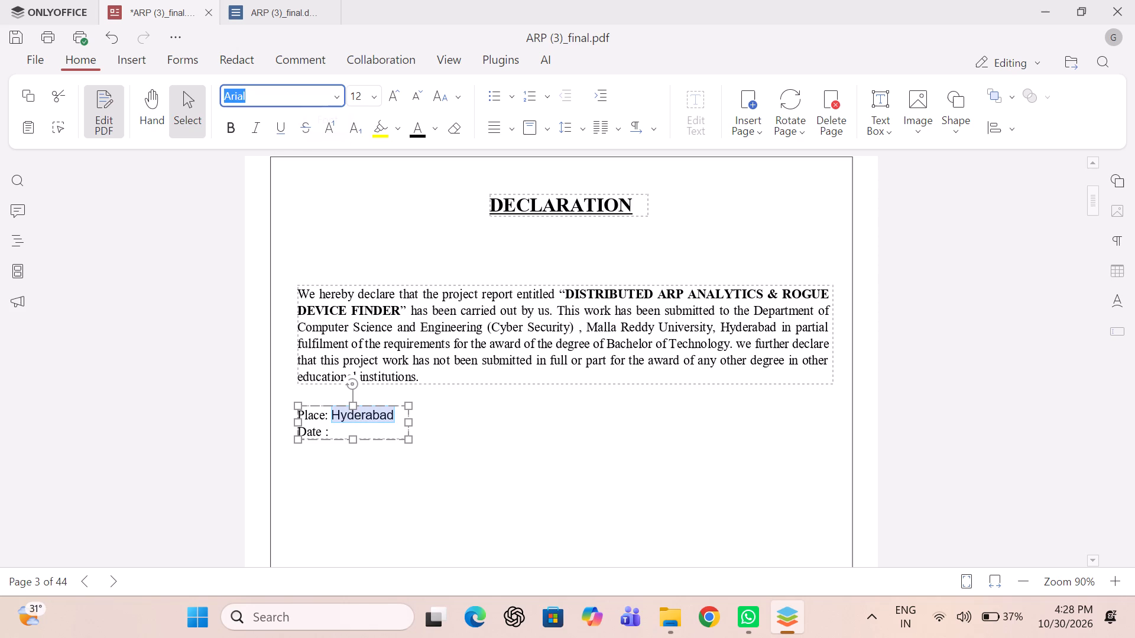
pyautogui.press('t')
pyautogui.click(324, 132)
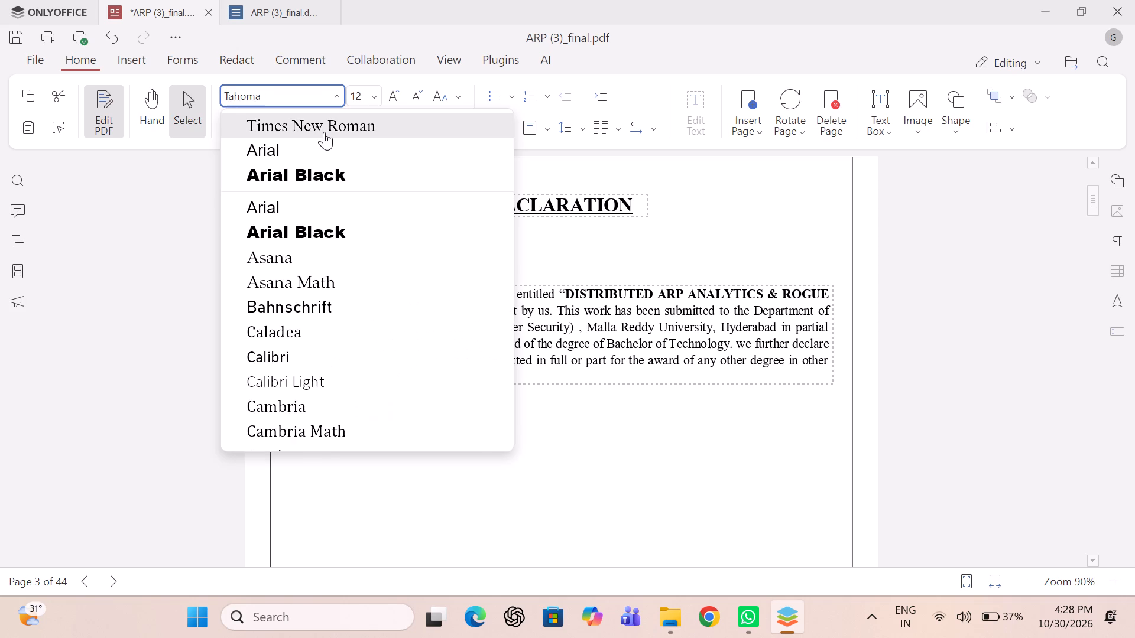
pyautogui.click(483, 418)
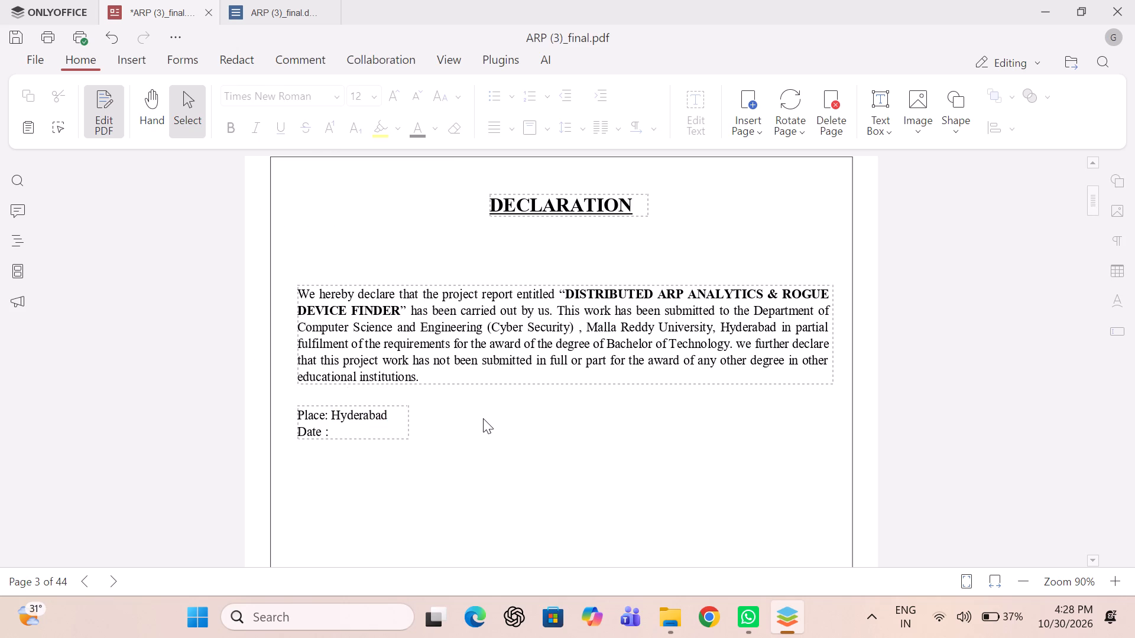
pyautogui.click(481, 326)
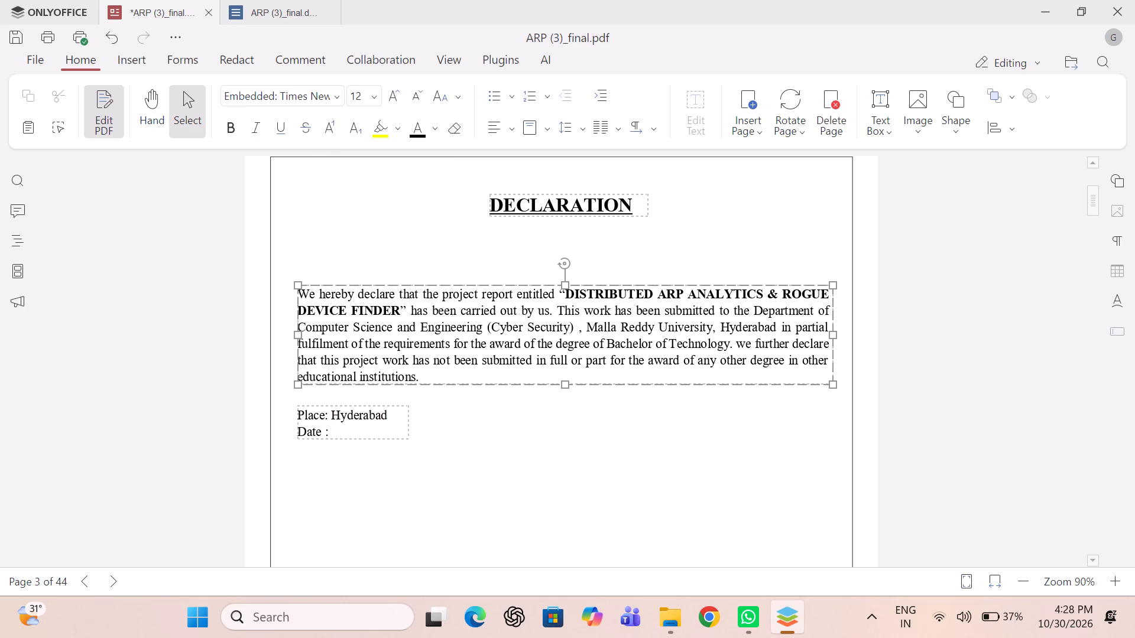
pyautogui.click(524, 470)
# Look over the rest of the Declaration page, including the names block, and go back up to the cover page.
pyautogui.scroll(-1, 524, 470)
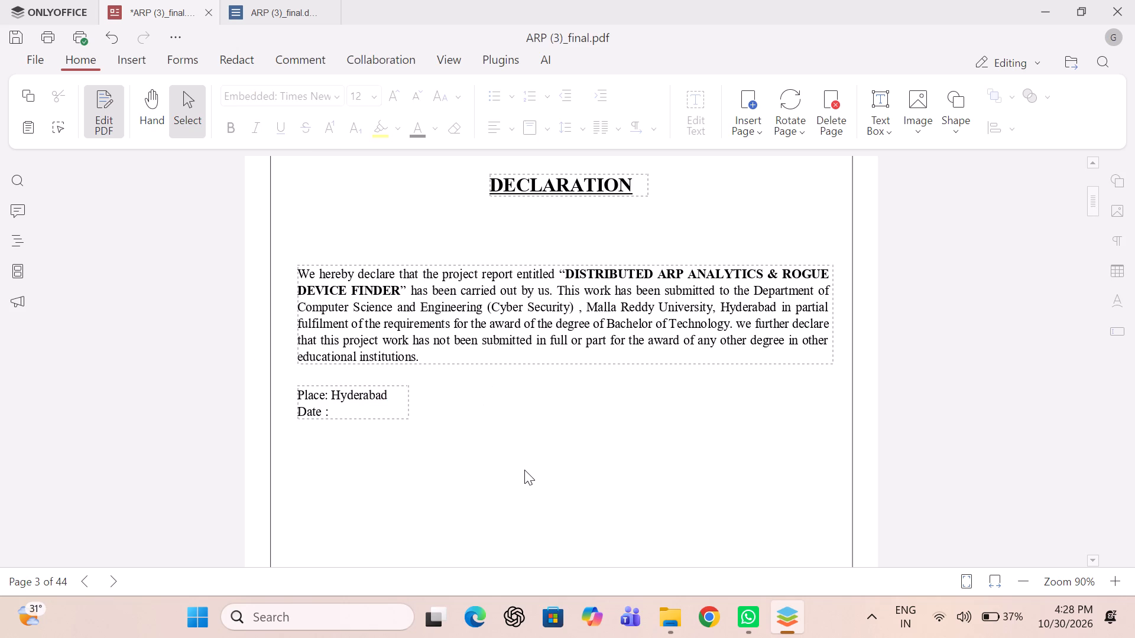
pyautogui.scroll(-1, 524, 470)
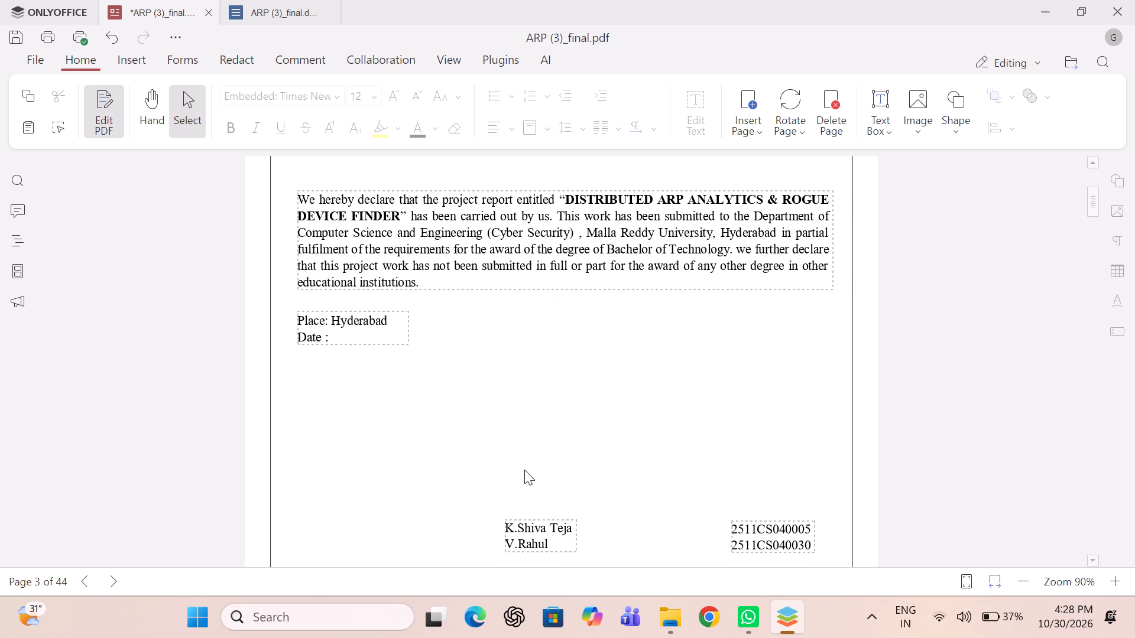
pyautogui.scroll(-1, 524, 470)
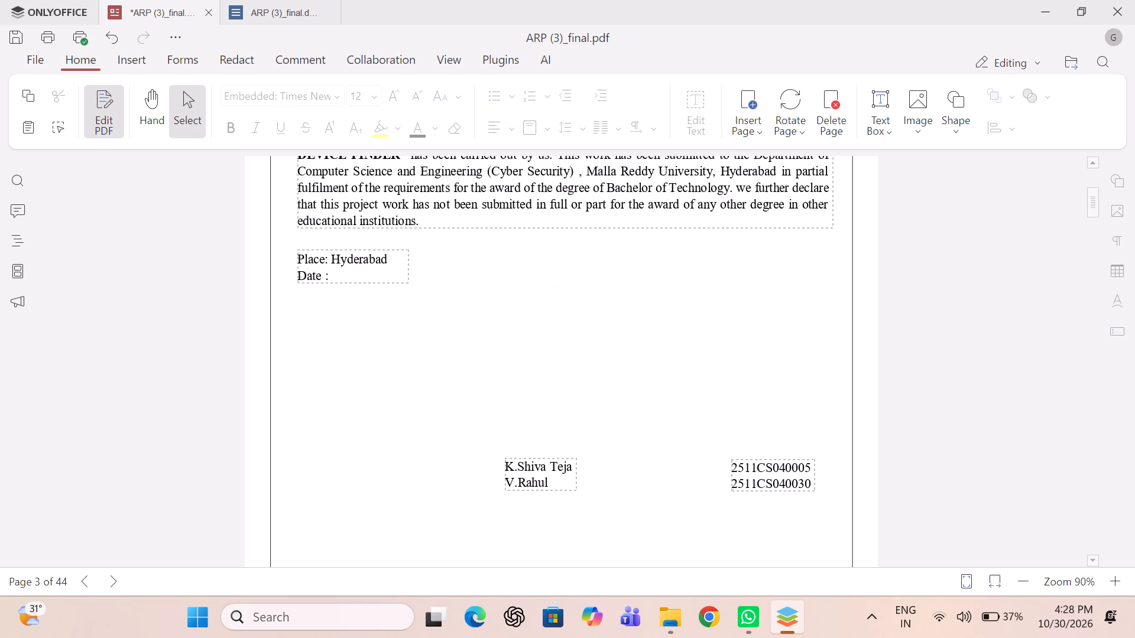
pyautogui.scroll(-3, 524, 470)
pyautogui.scroll(5, 524, 470)
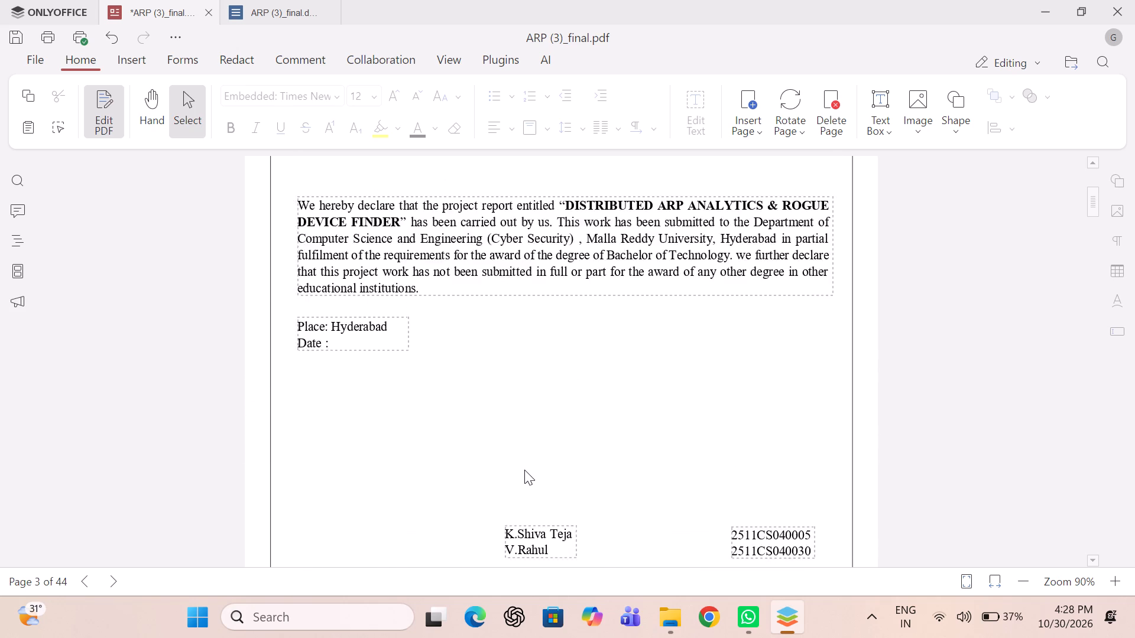
pyautogui.scroll(7, 524, 470)
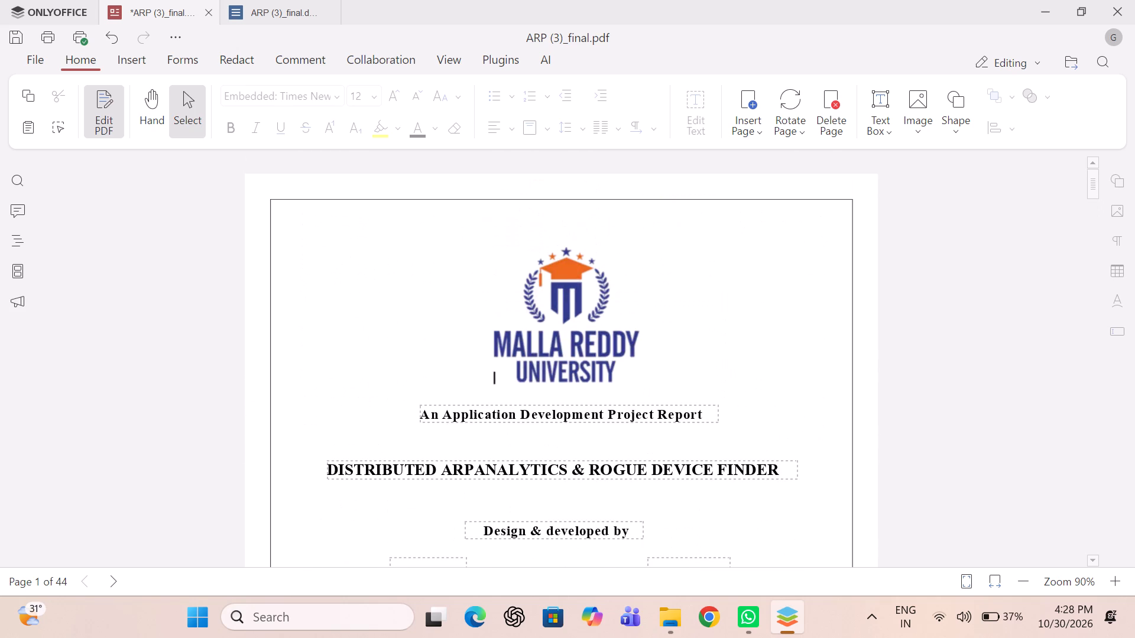
# Save the report PDF.
pyautogui.hotkey('ctrl', 's')
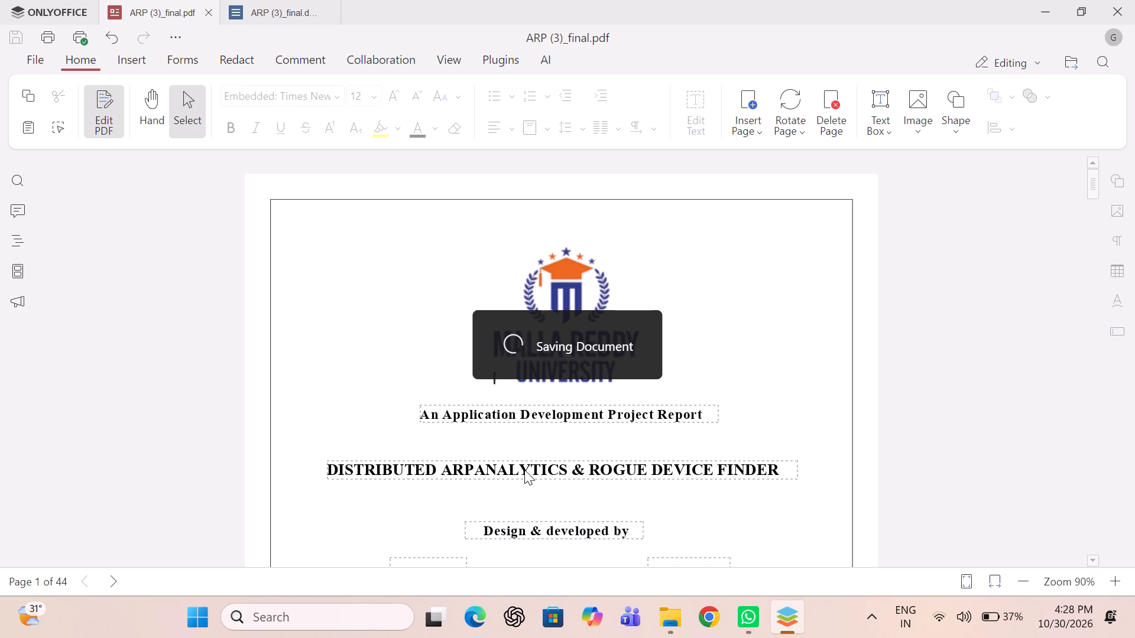
# Review the report's layout from the cover page through the front matter and chapters 1 and 2, up to section 2.3 on page 15.
pyautogui.scroll(-1, 442, 331)
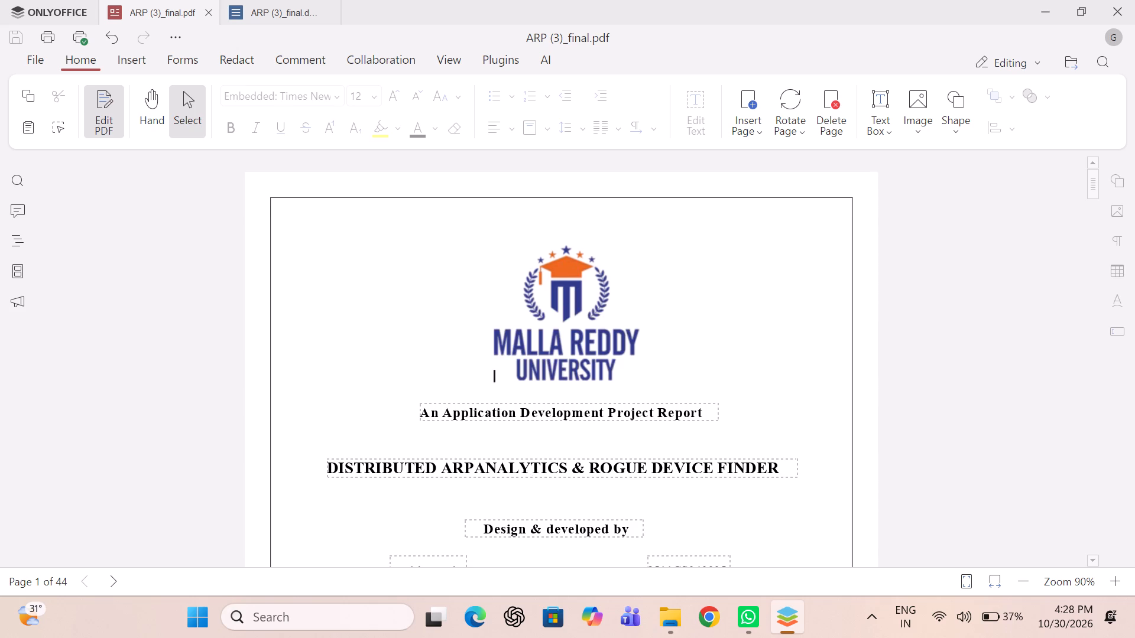
pyautogui.scroll(-2, 442, 331)
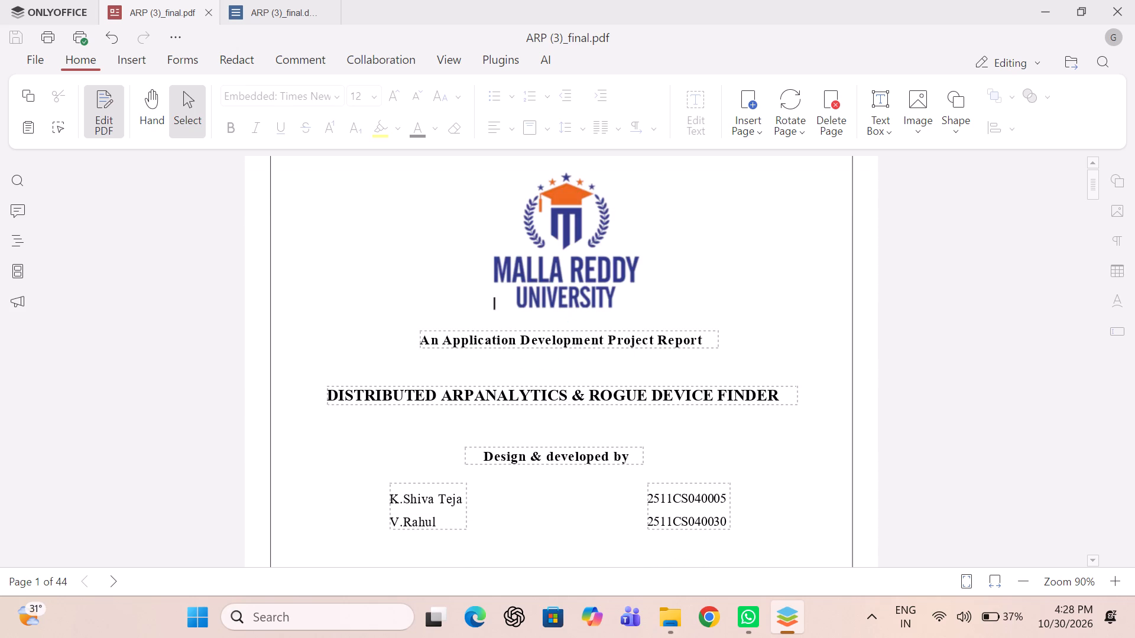
pyautogui.scroll(-1, 442, 331)
pyautogui.scroll(1, 442, 331)
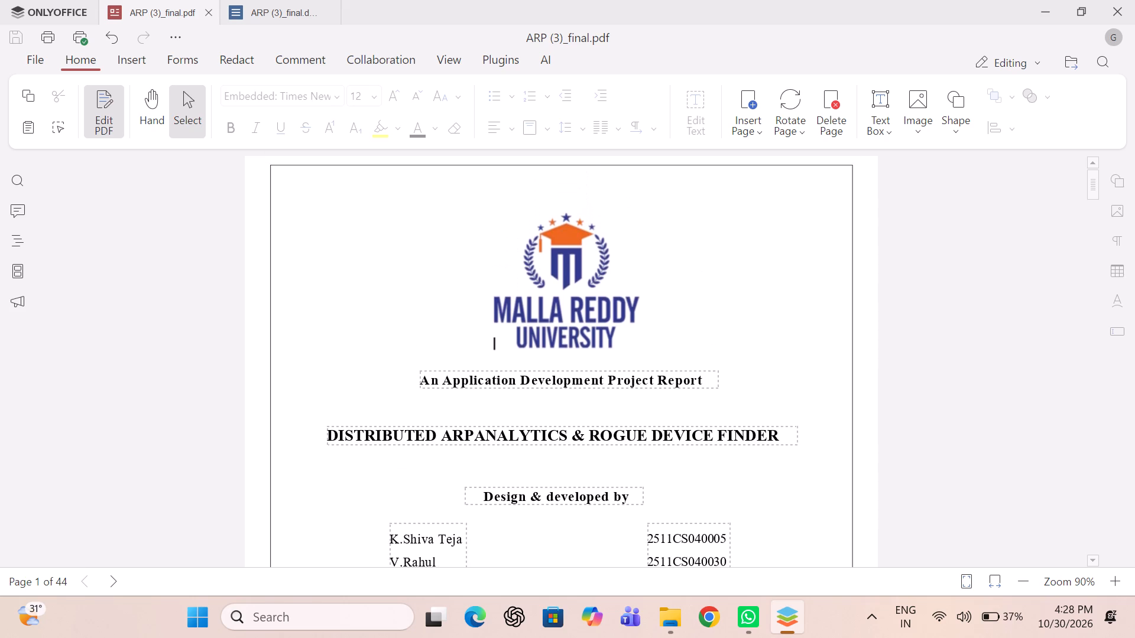
pyautogui.scroll(-6, 442, 331)
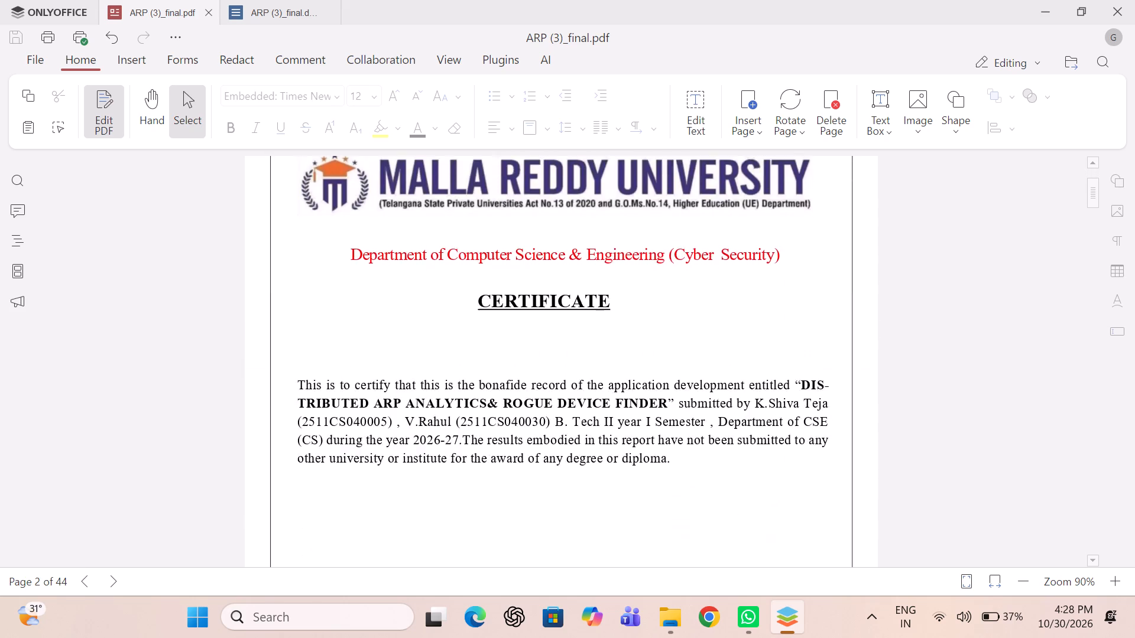
pyautogui.scroll(-4, 442, 331)
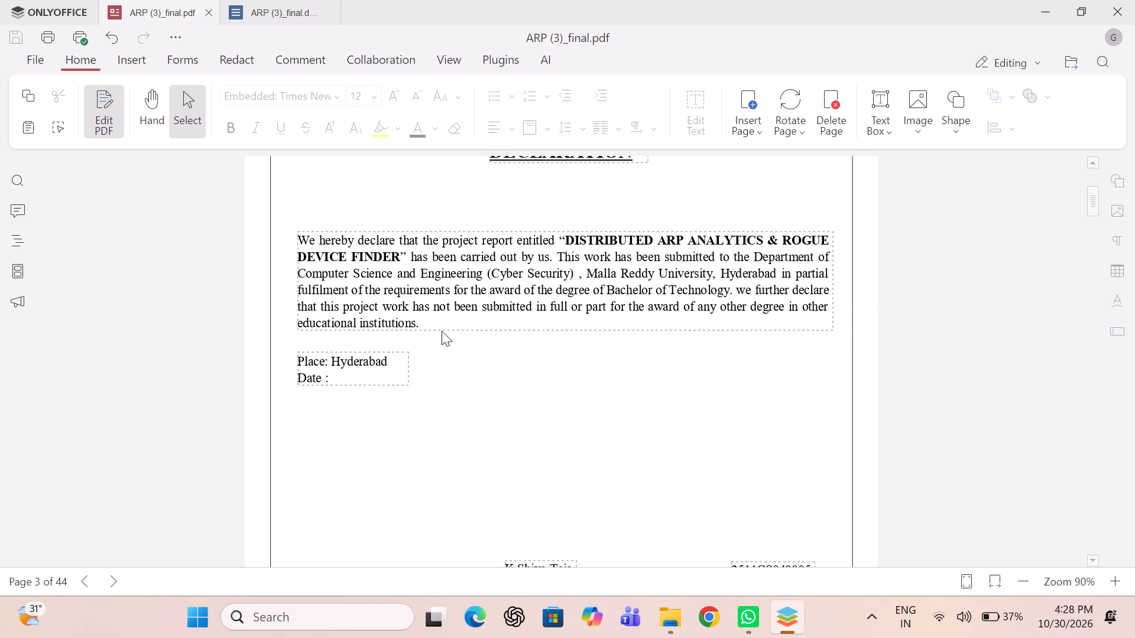
pyautogui.scroll(-4, 442, 331)
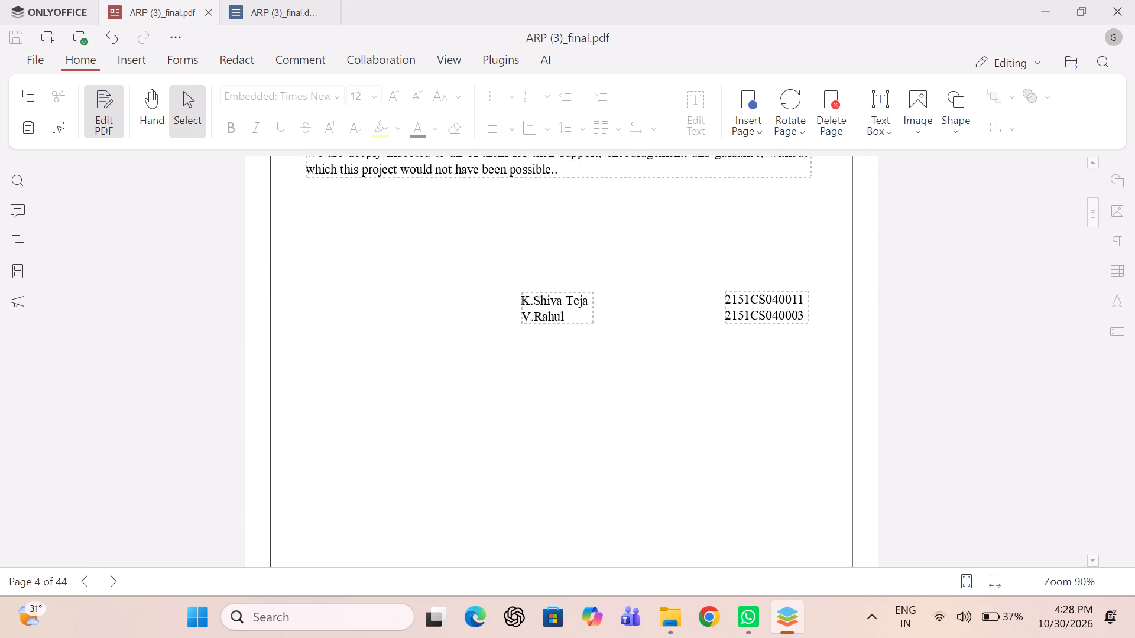
pyautogui.scroll(-5, 442, 331)
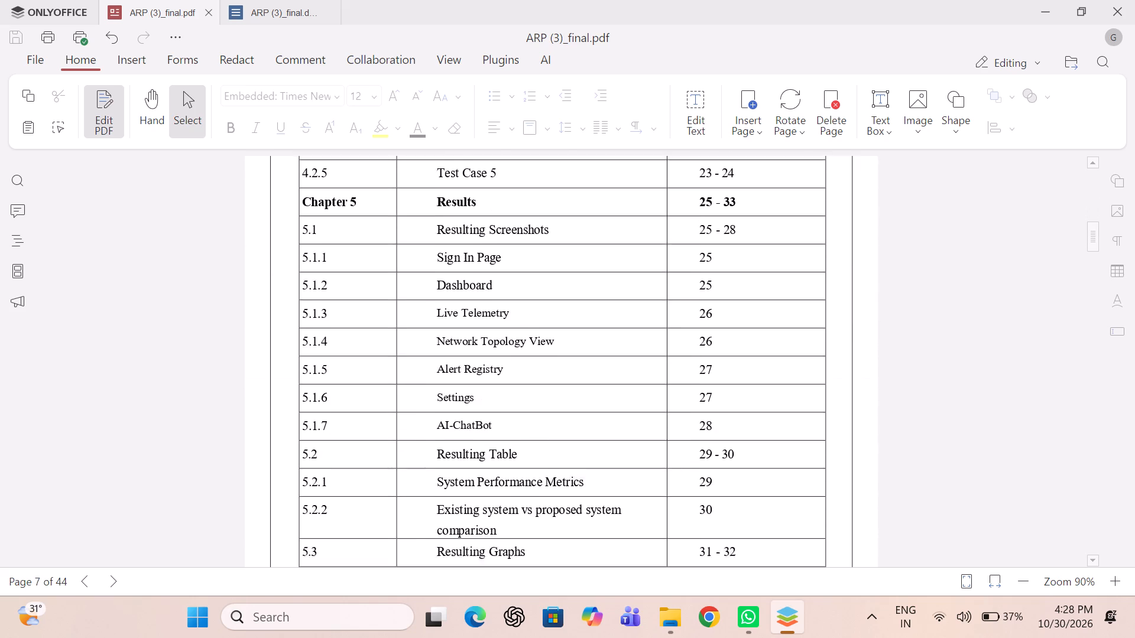
pyautogui.scroll(-5, 442, 331)
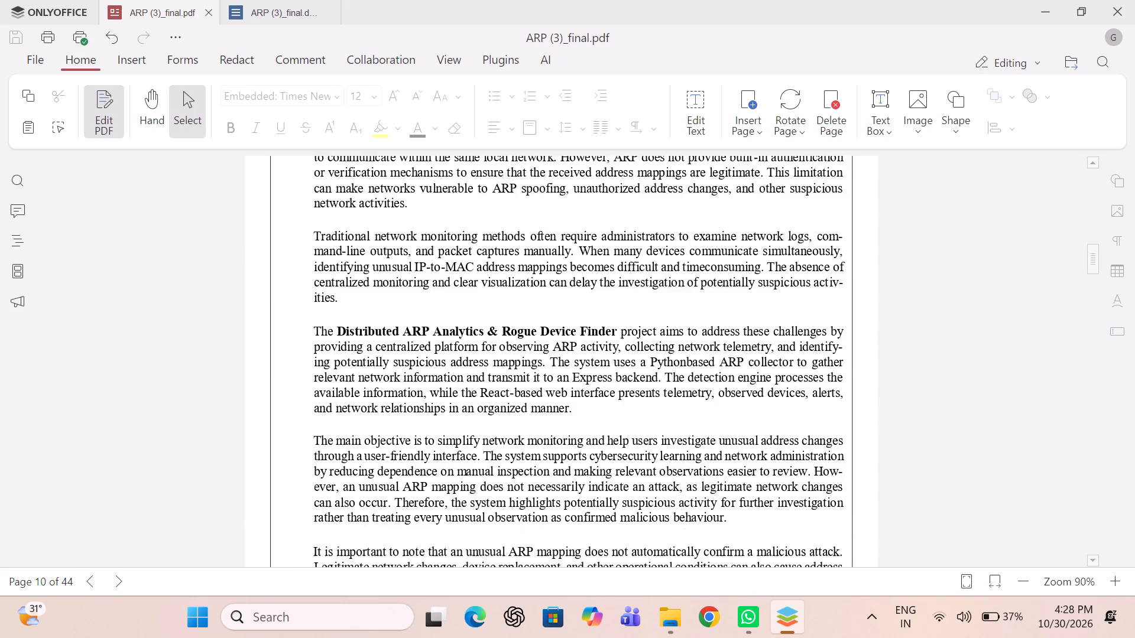
pyautogui.scroll(-4, 442, 331)
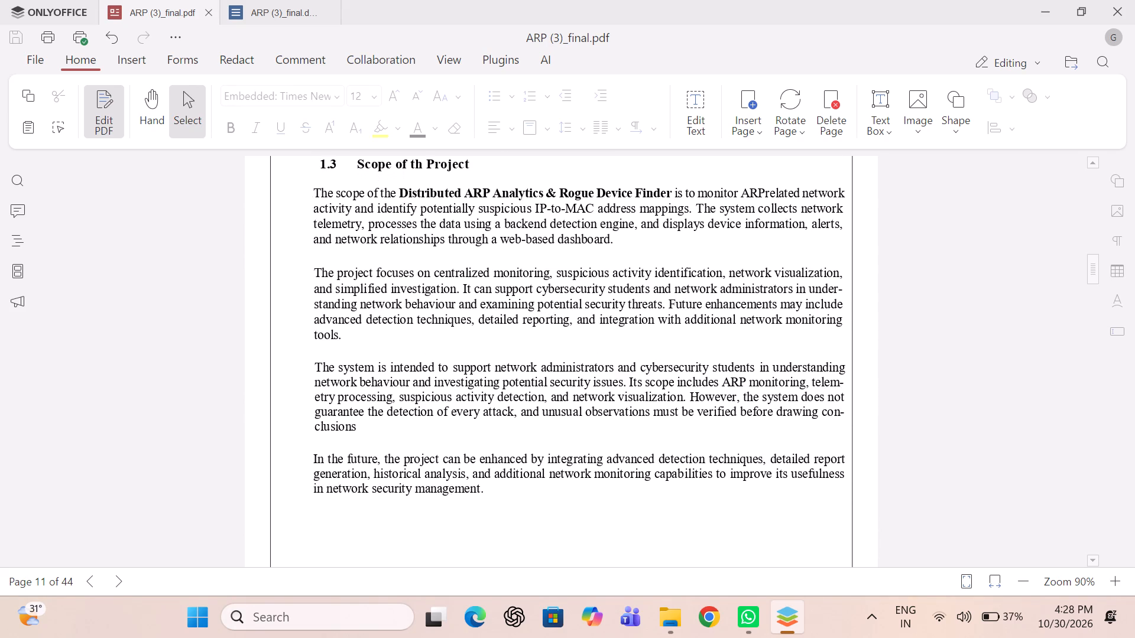
pyautogui.scroll(-4, 442, 331)
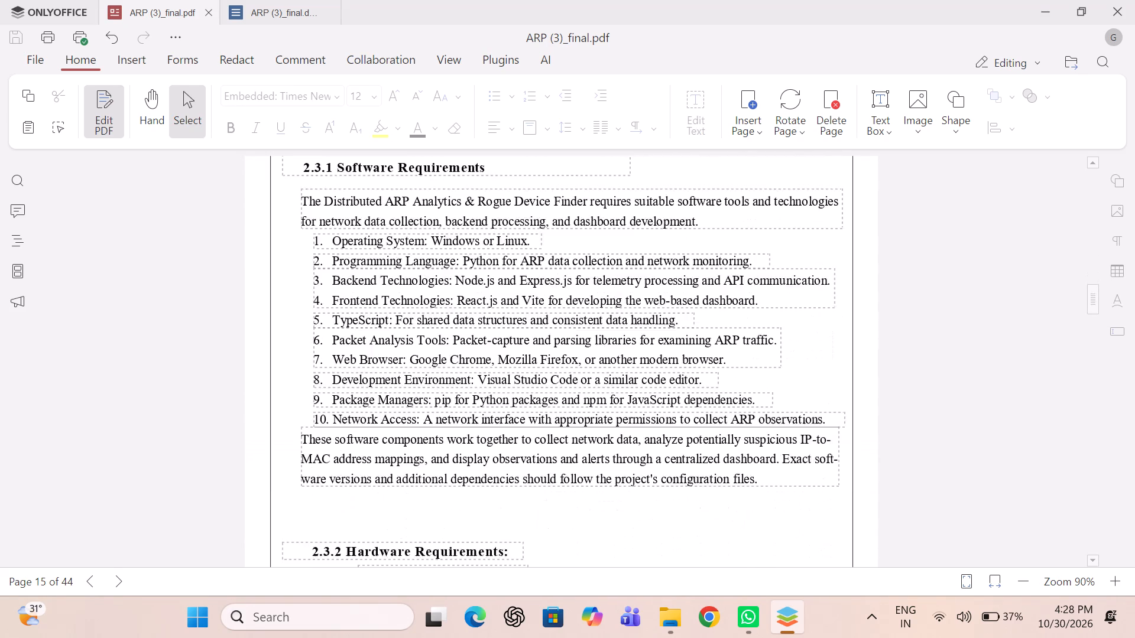
pyautogui.scroll(-1, 442, 331)
pyautogui.scroll(7, 442, 331)
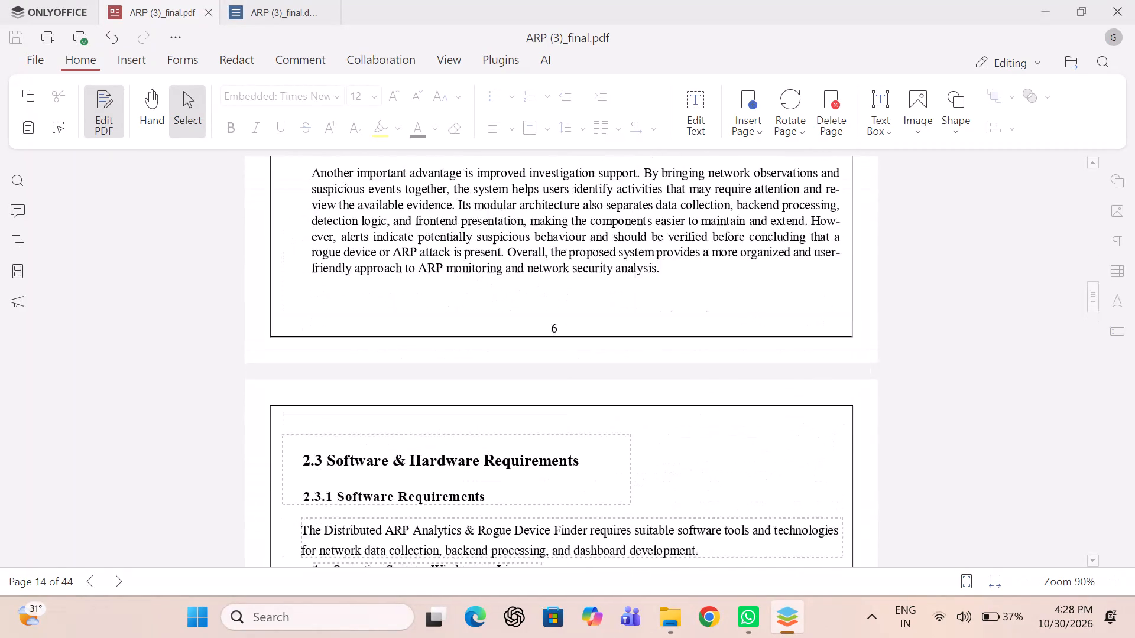
pyautogui.scroll(-3, 442, 331)
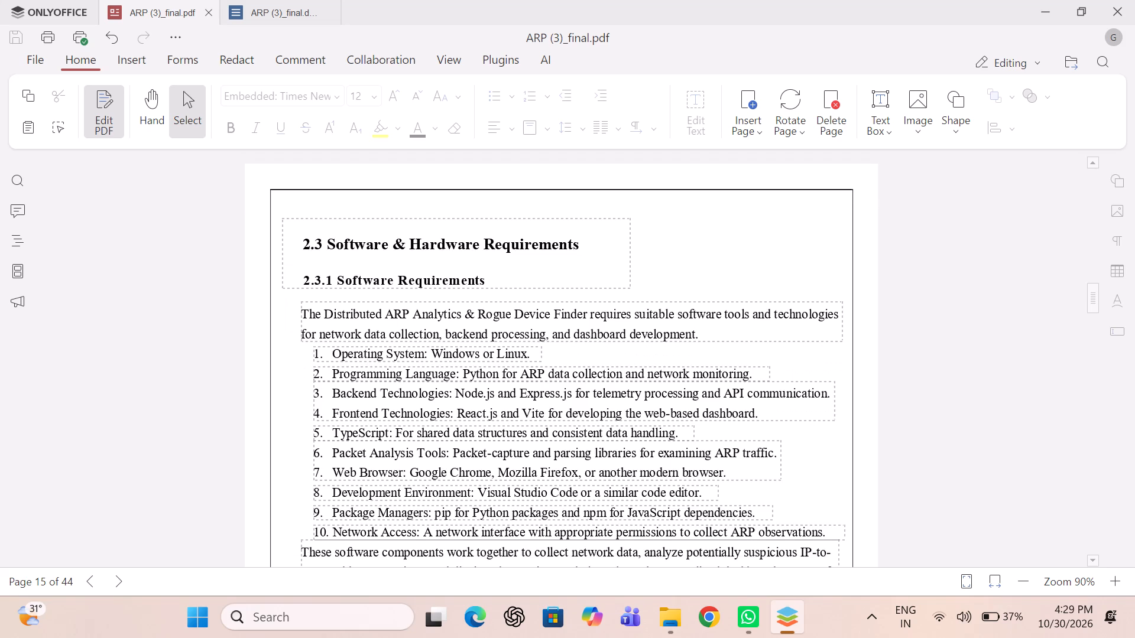
pyautogui.scroll(-2, 442, 331)
# Turn off PDF editing and check the layout of the requirements and feasibility sections on page 15.
pyautogui.click(92, 119)
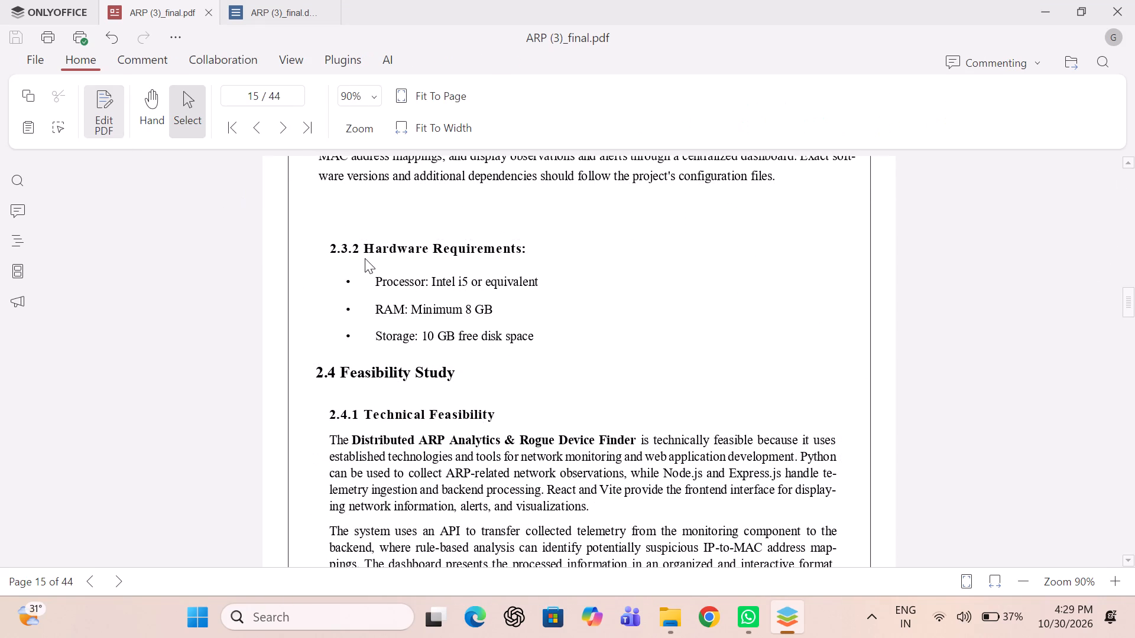
pyautogui.scroll(-1, 365, 258)
pyautogui.scroll(2, 365, 258)
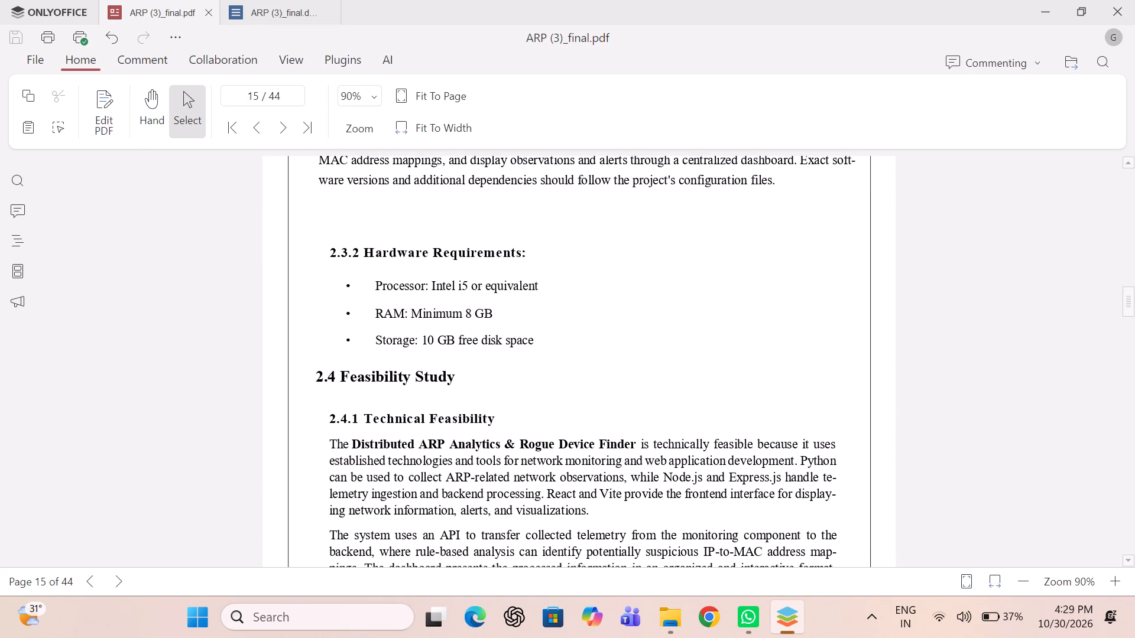
pyautogui.scroll(5, 365, 258)
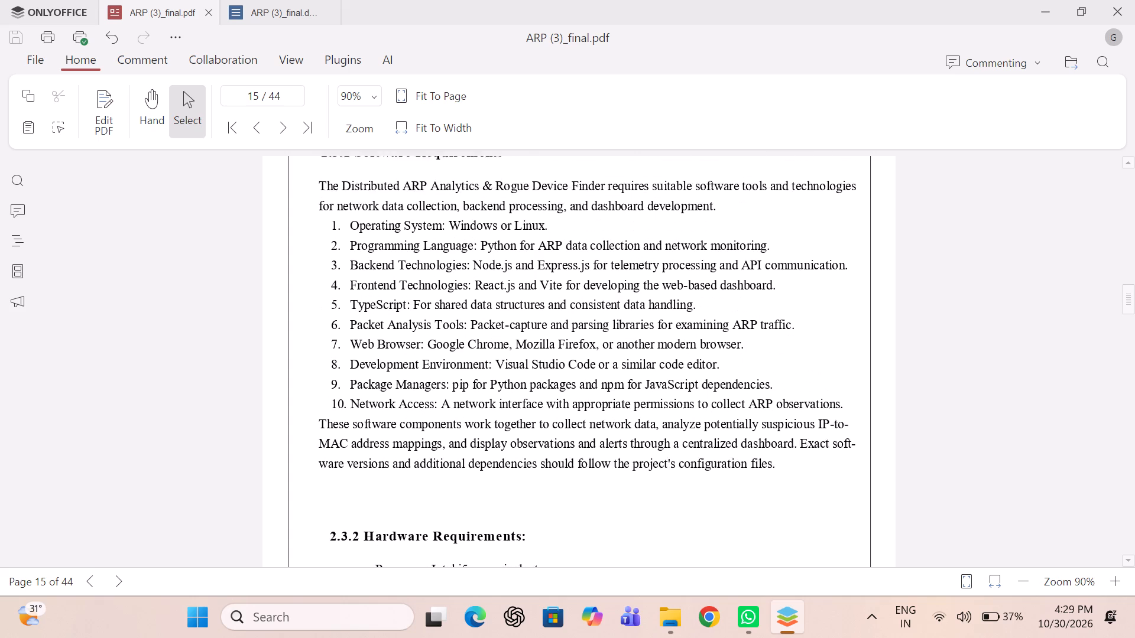
pyautogui.scroll(1, 365, 258)
pyautogui.scroll(-4, 365, 258)
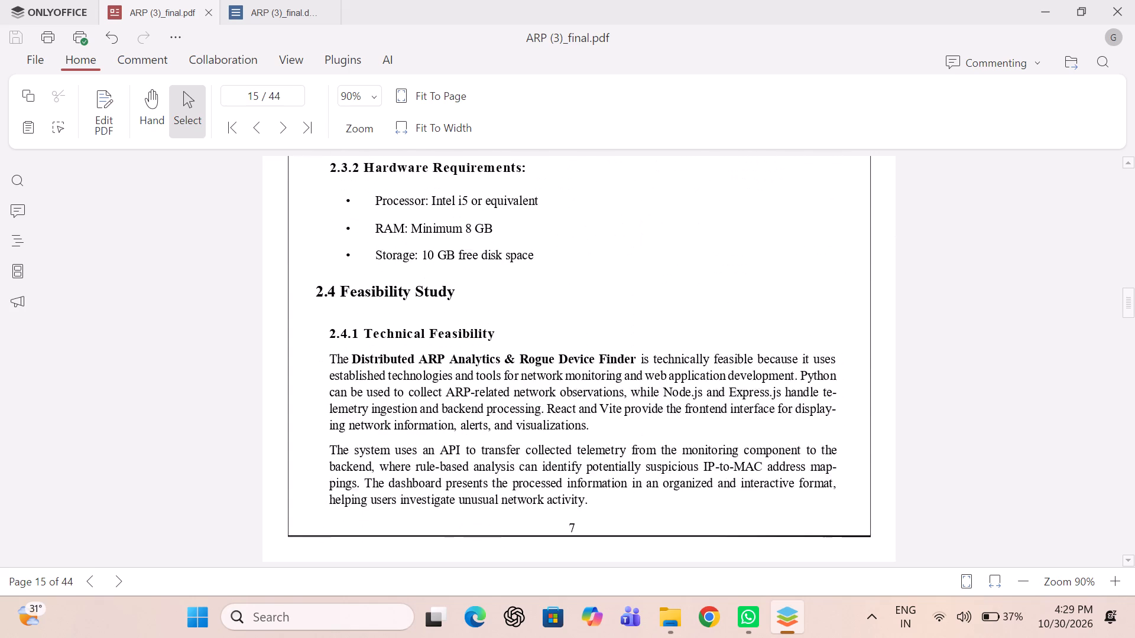
# Turn PDF editing back on and indent the 2.4 Feasibility Study heading with three leading spaces.
pyautogui.doubleClick(335, 251)
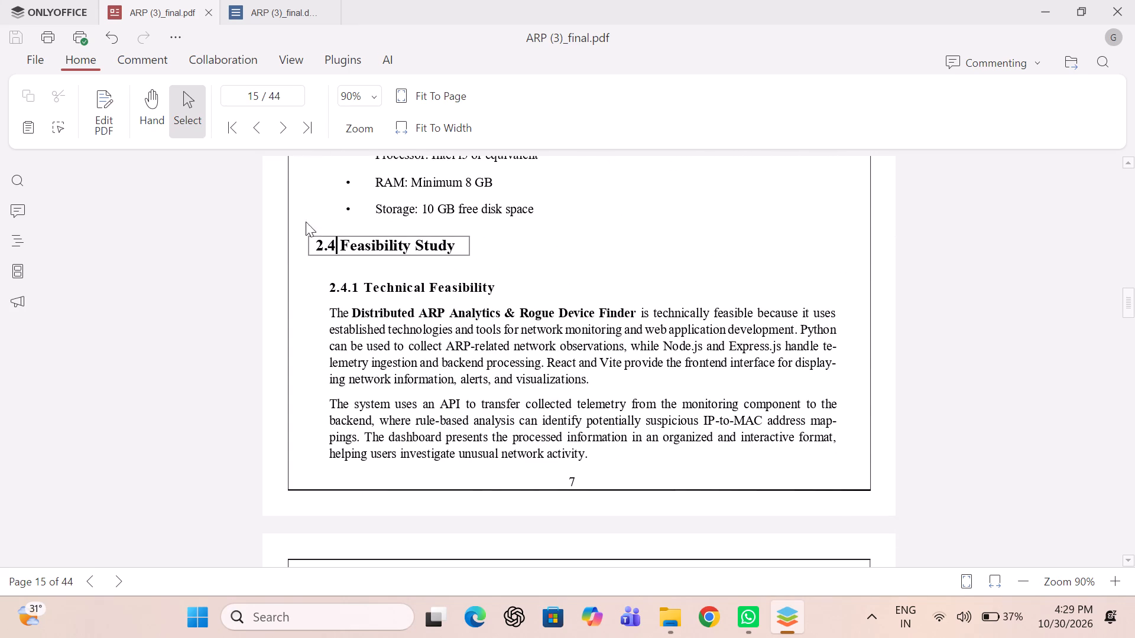
pyautogui.click(115, 131)
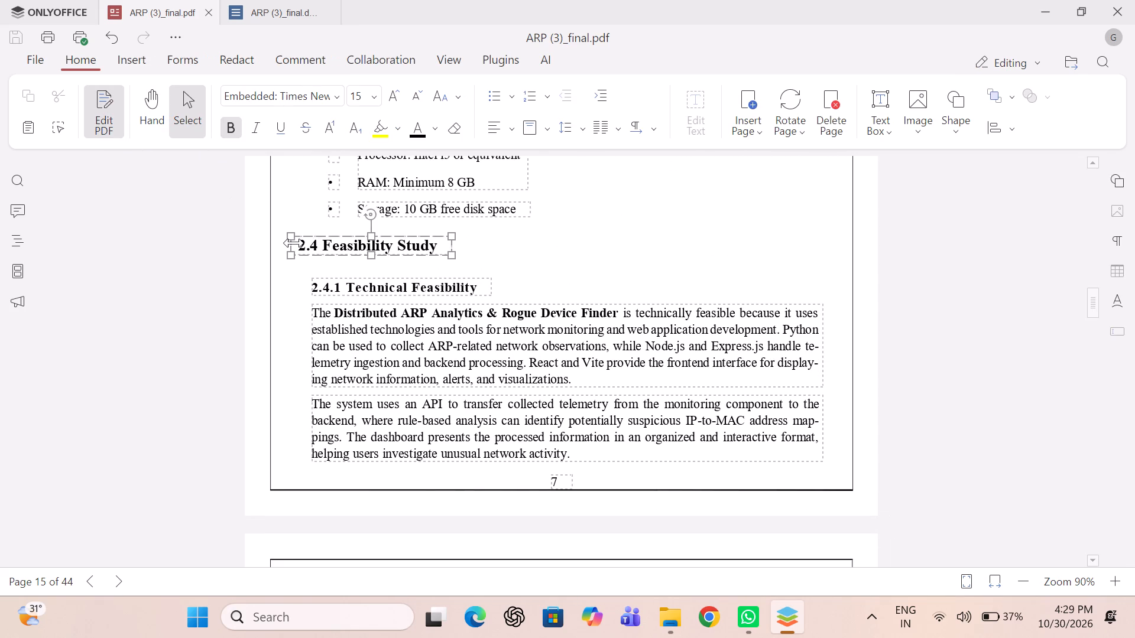
pyautogui.click(300, 246)
pyautogui.press('space')
pyautogui.press('space')
pyautogui.press('space')
pyautogui.click(395, 346)
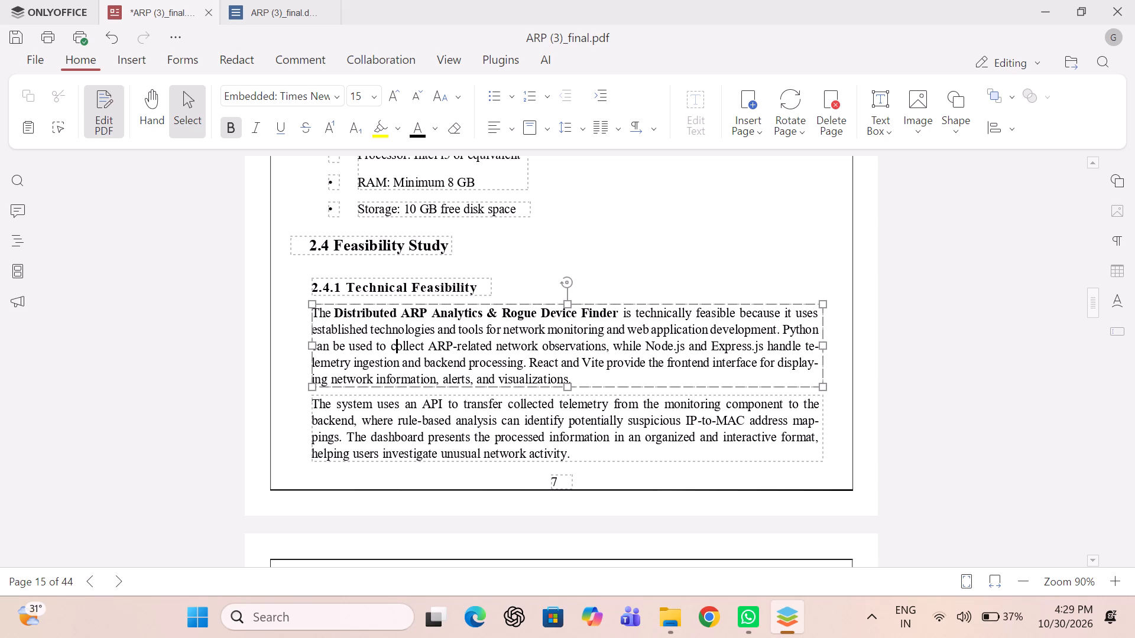
# Save the report PDF with the indented heading.
pyautogui.scroll(-1, 395, 346)
pyautogui.hotkey('ctrl', 's')
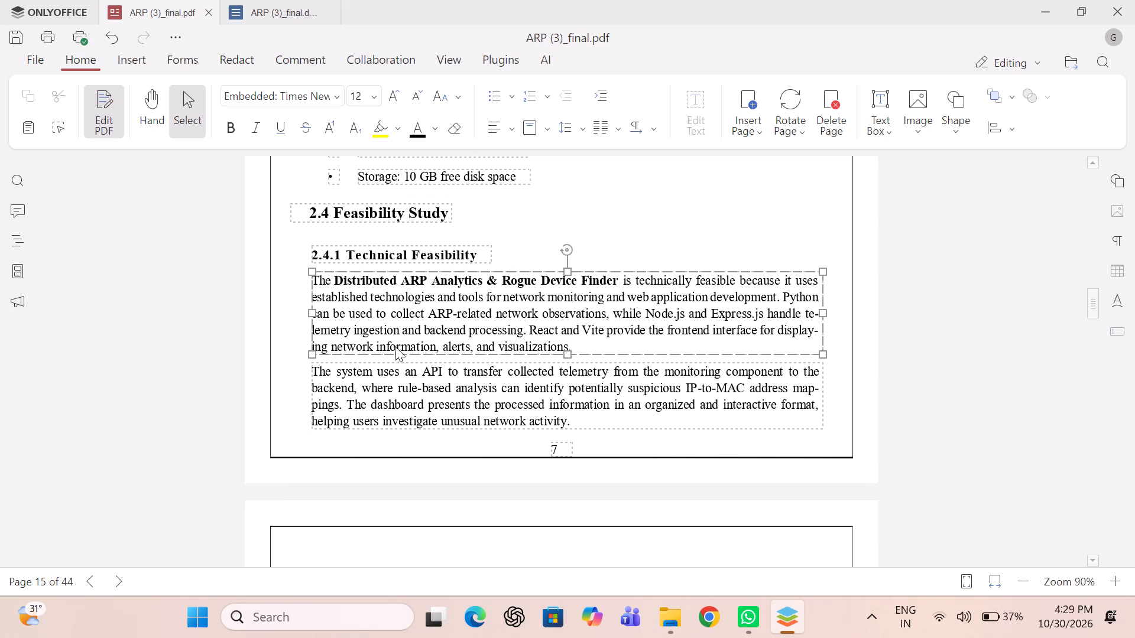
pyautogui.scroll(-1, 499, 226)
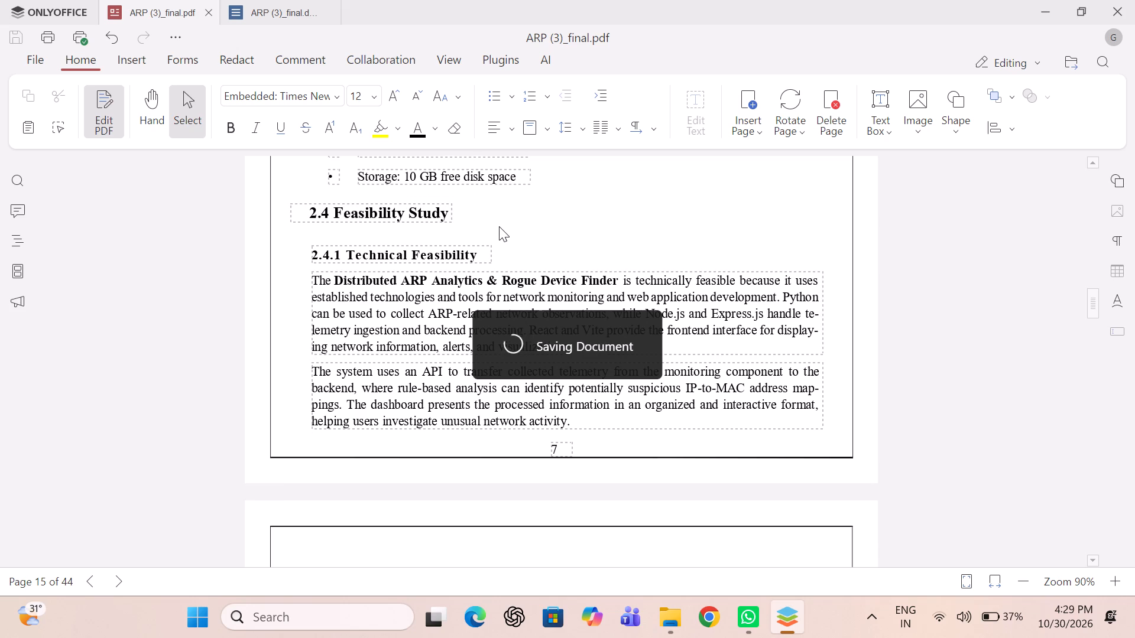
pyautogui.scroll(-1, 499, 226)
# Turn off PDF editing and check the alignment of the section 2.3 and 2.4 headings on page 15.
pyautogui.scroll(3, 499, 226)
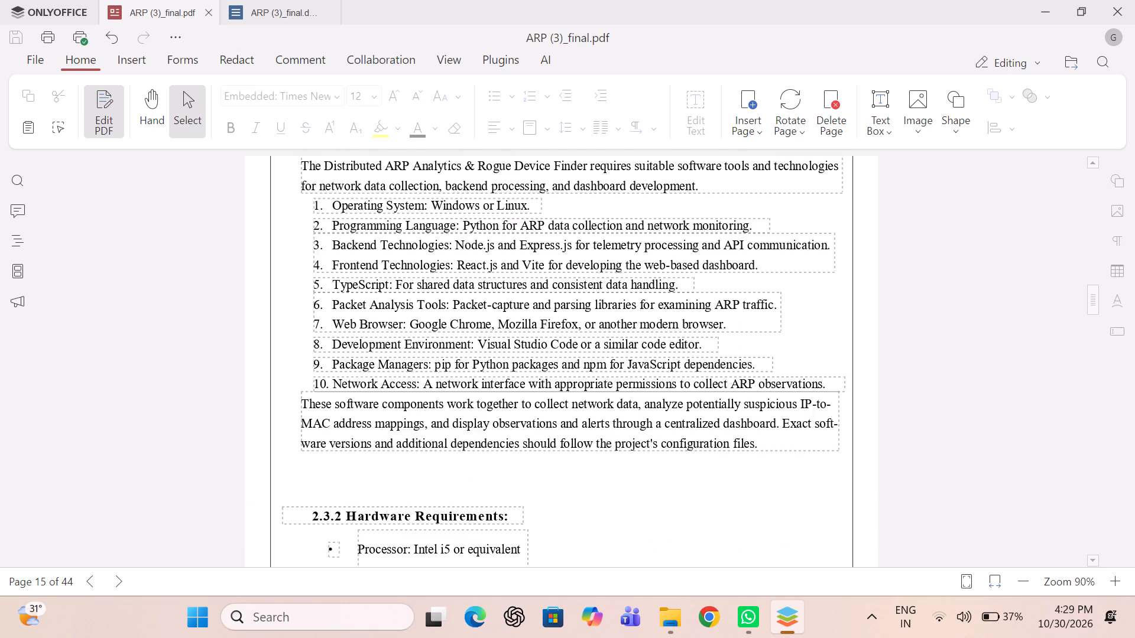
pyautogui.scroll(-2, 499, 226)
pyautogui.click(108, 122)
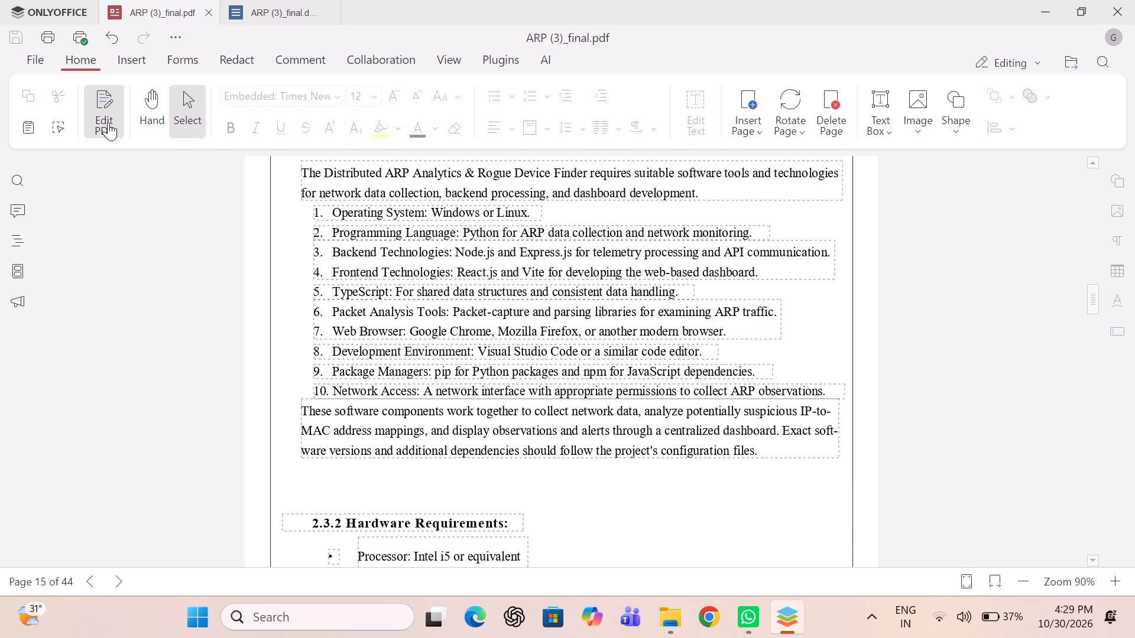
pyautogui.scroll(3, 384, 242)
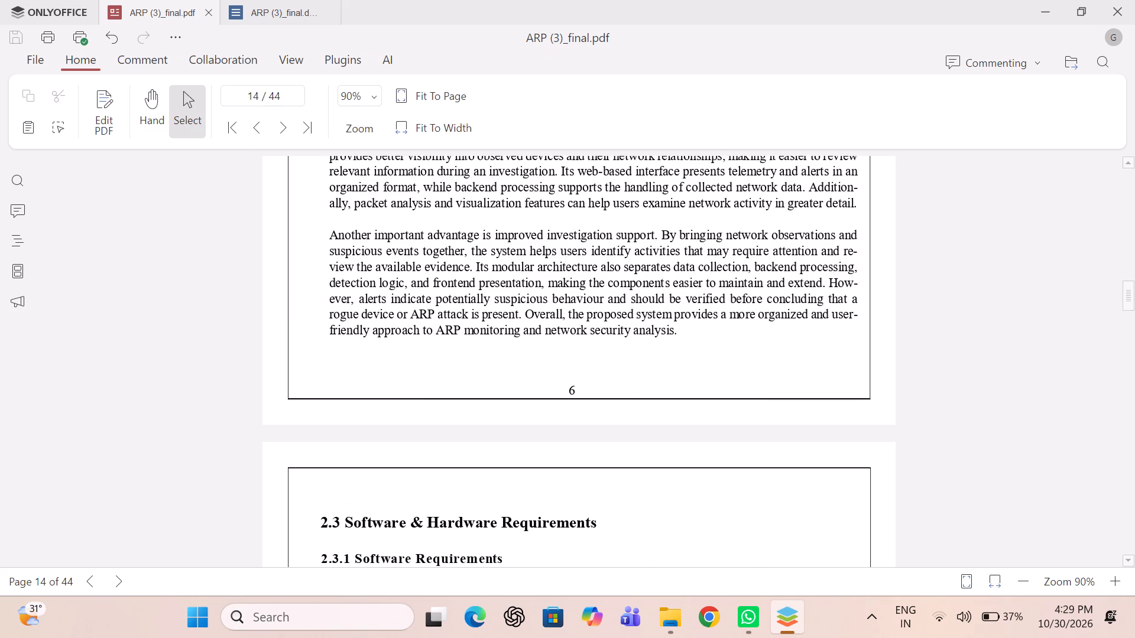
pyautogui.scroll(-6, 384, 242)
pyautogui.scroll(3, 384, 242)
pyautogui.scroll(-2, 384, 242)
pyautogui.scroll(2, 384, 242)
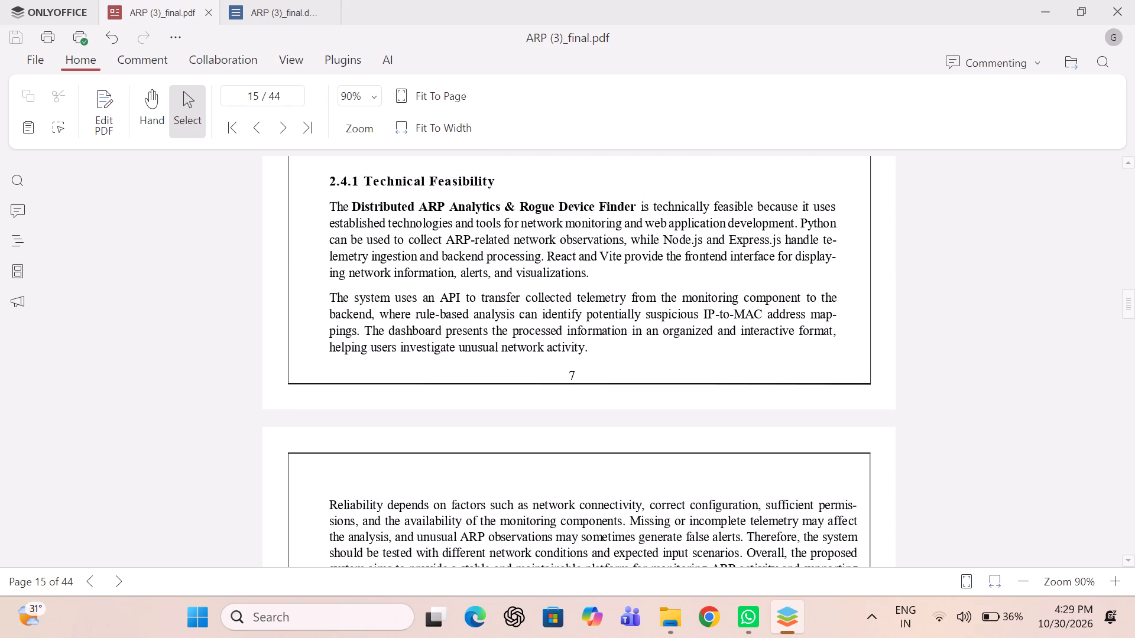
pyautogui.scroll(1, 384, 242)
pyautogui.scroll(-1, 384, 242)
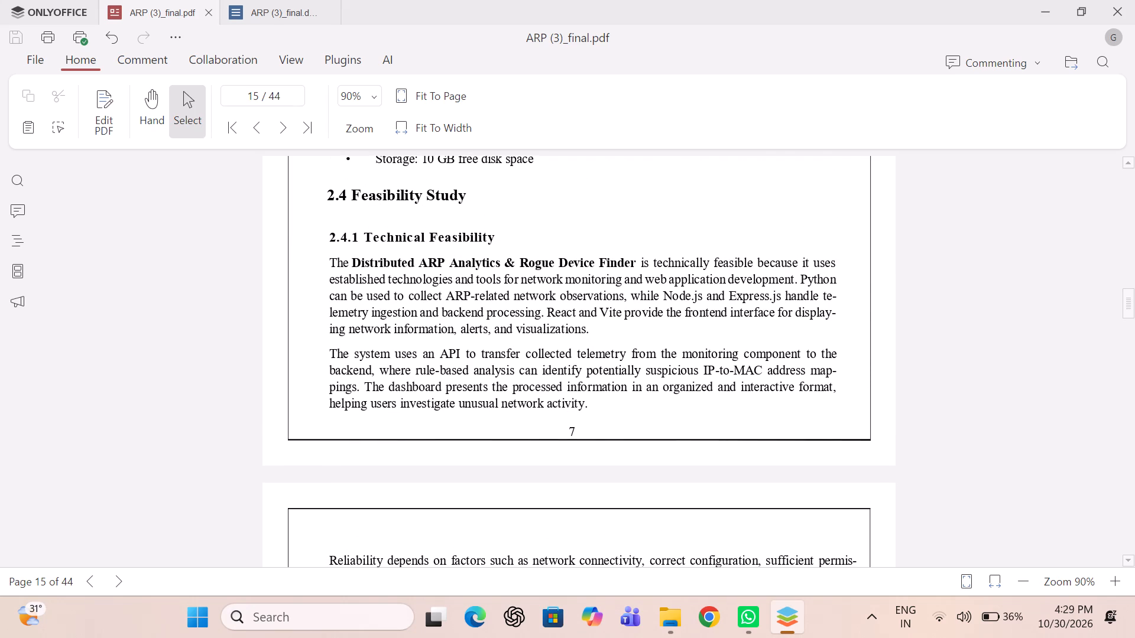
# Review the layout of the feasibility pages and chapter 3, through the architecture, class, use case, sequence and activity diagrams up to page 25.
pyautogui.scroll(-6, 384, 242)
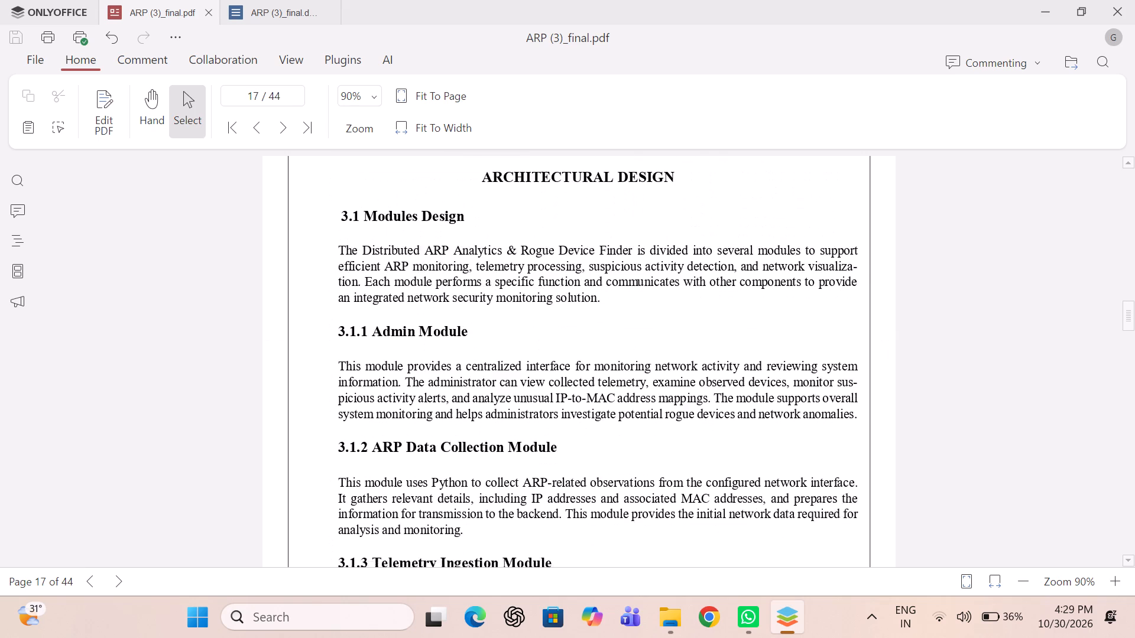
pyautogui.scroll(-5, 384, 242)
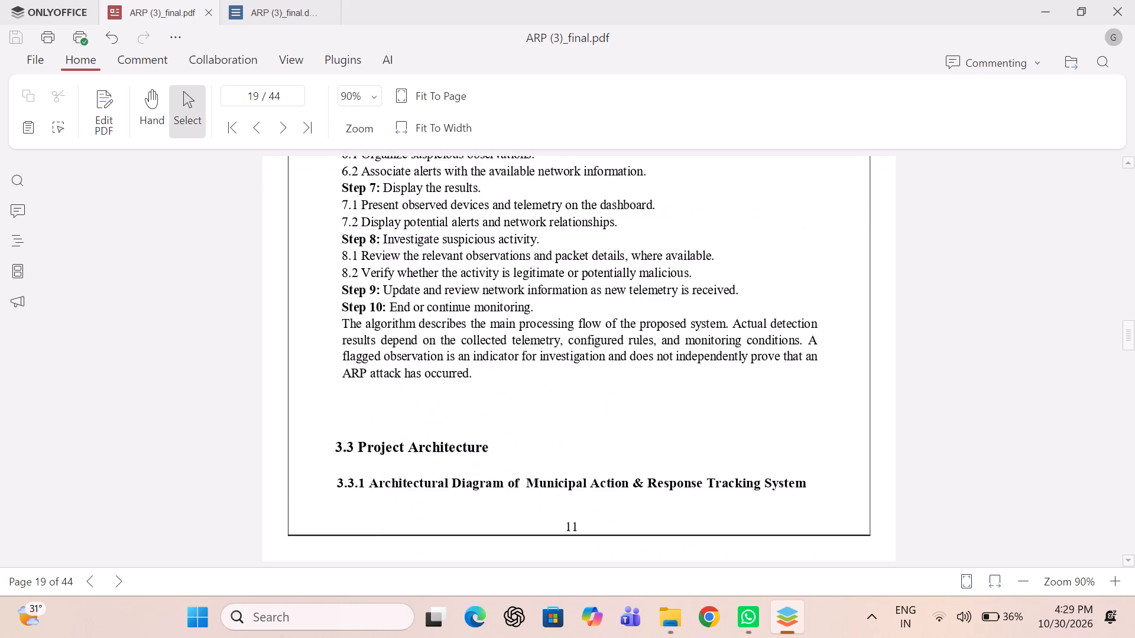
pyautogui.scroll(-4, 384, 242)
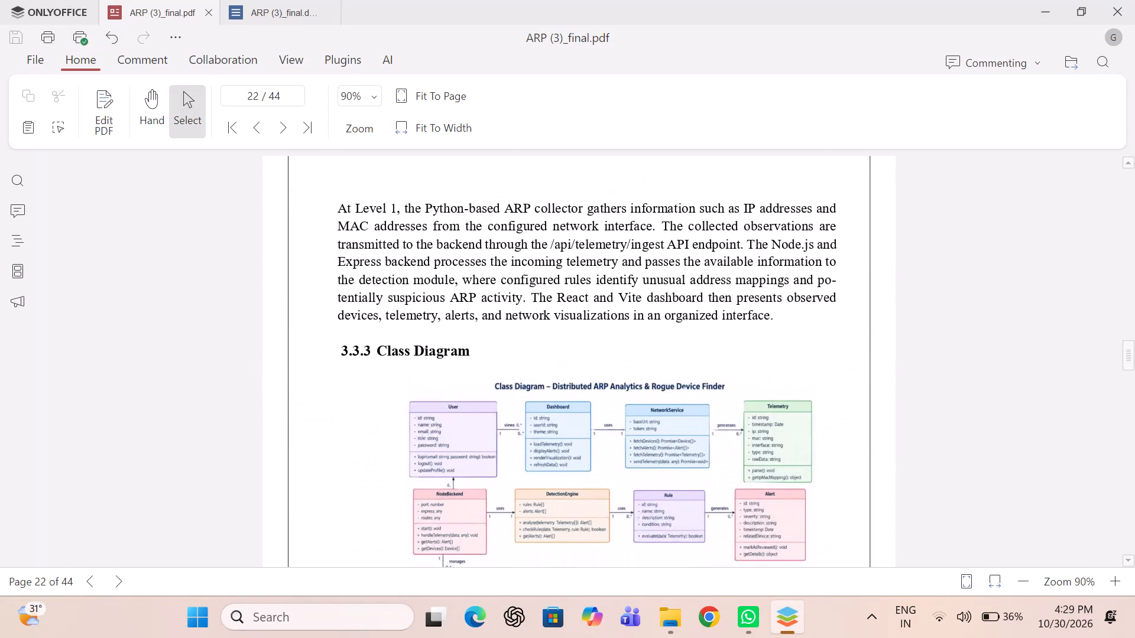
pyautogui.scroll(-4, 384, 242)
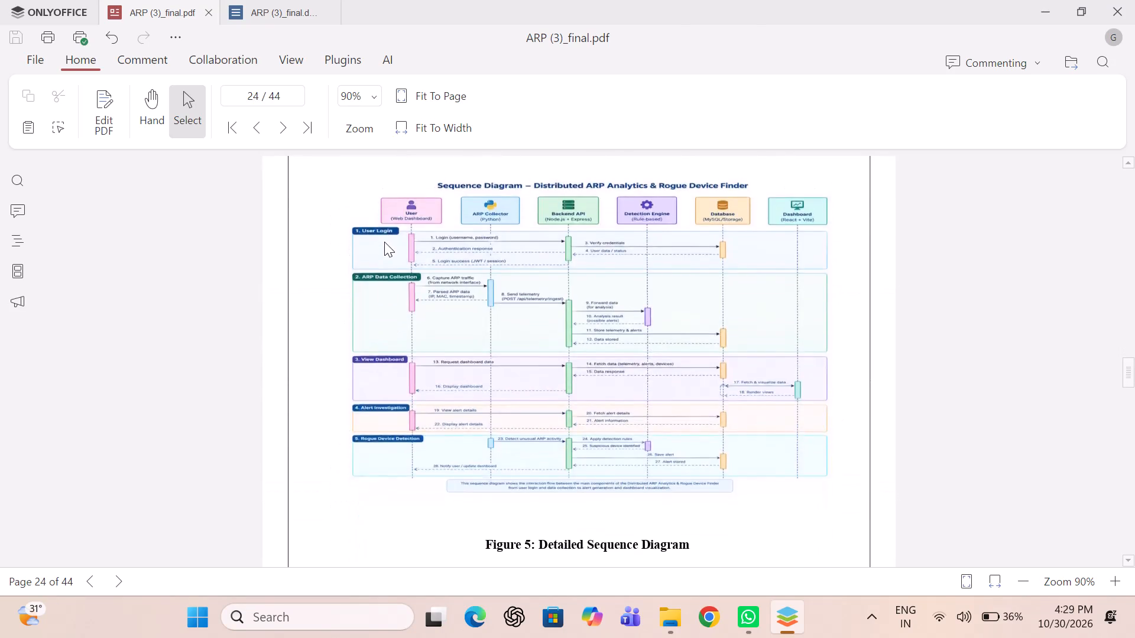
pyautogui.scroll(-1, 384, 242)
pyautogui.scroll(2, 384, 242)
pyautogui.scroll(-1, 384, 242)
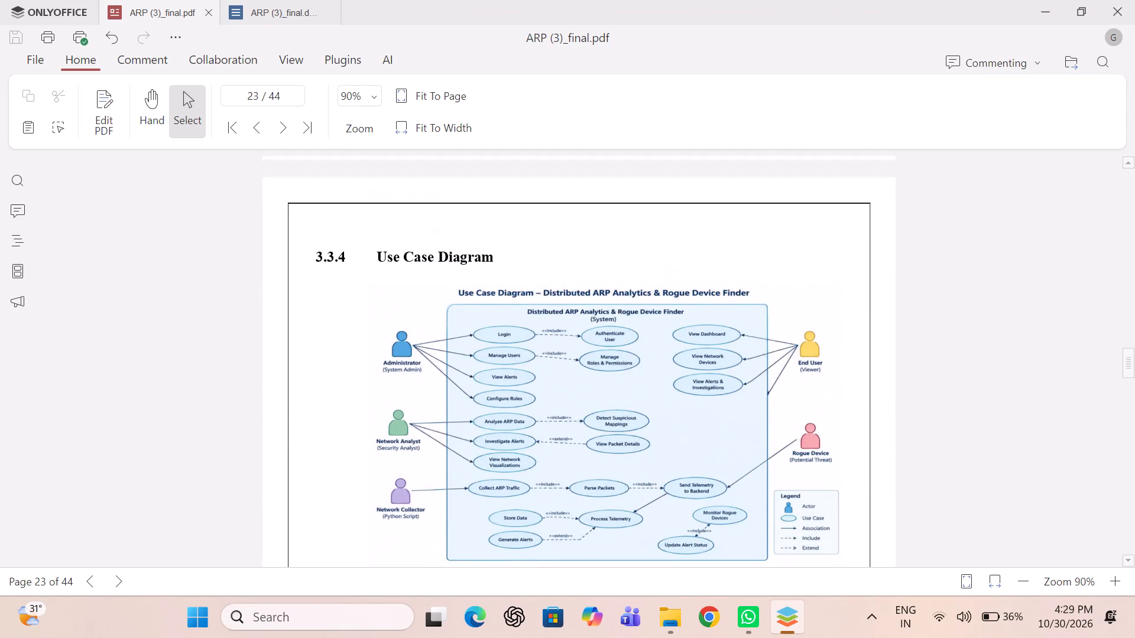
pyautogui.scroll(-4, 384, 242)
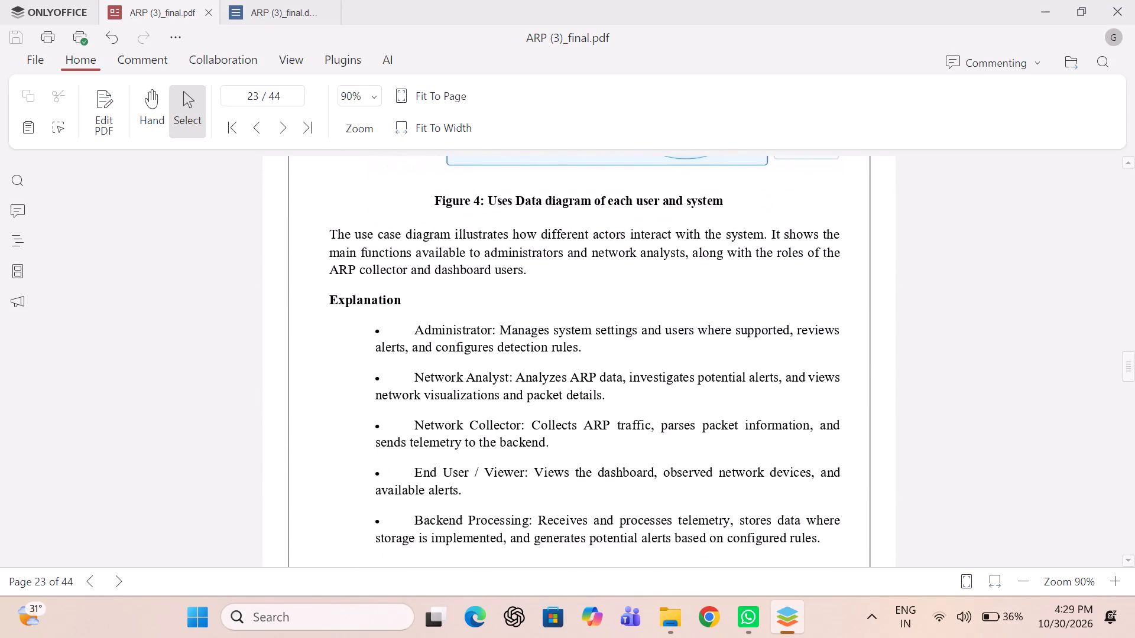
pyautogui.scroll(-2, 384, 242)
pyautogui.scroll(3, 384, 242)
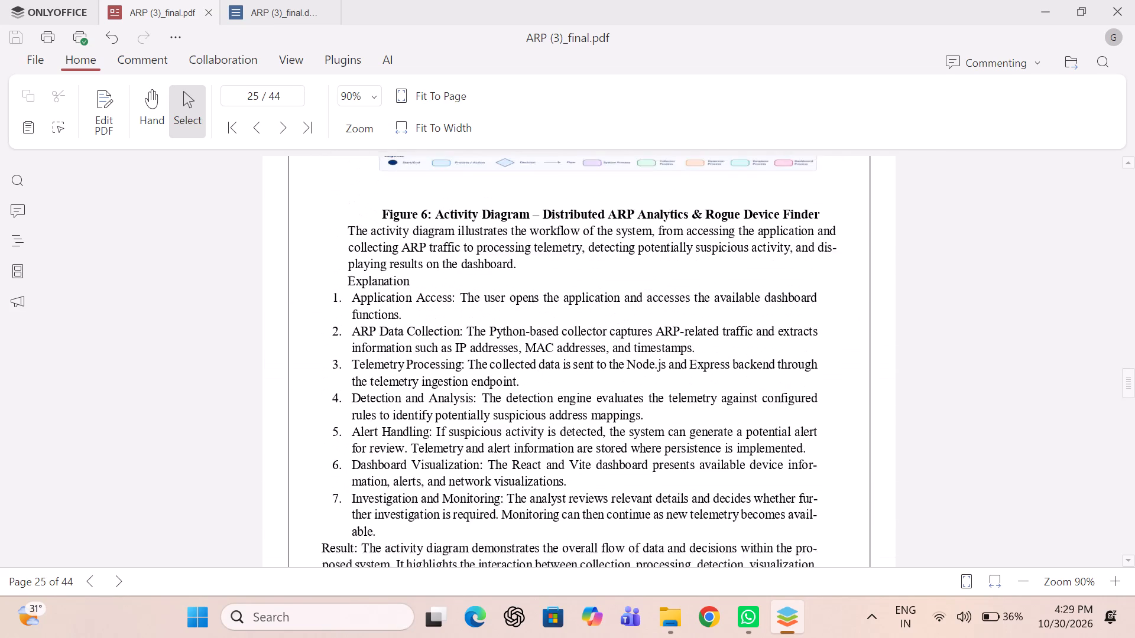
pyautogui.scroll(3, 384, 242)
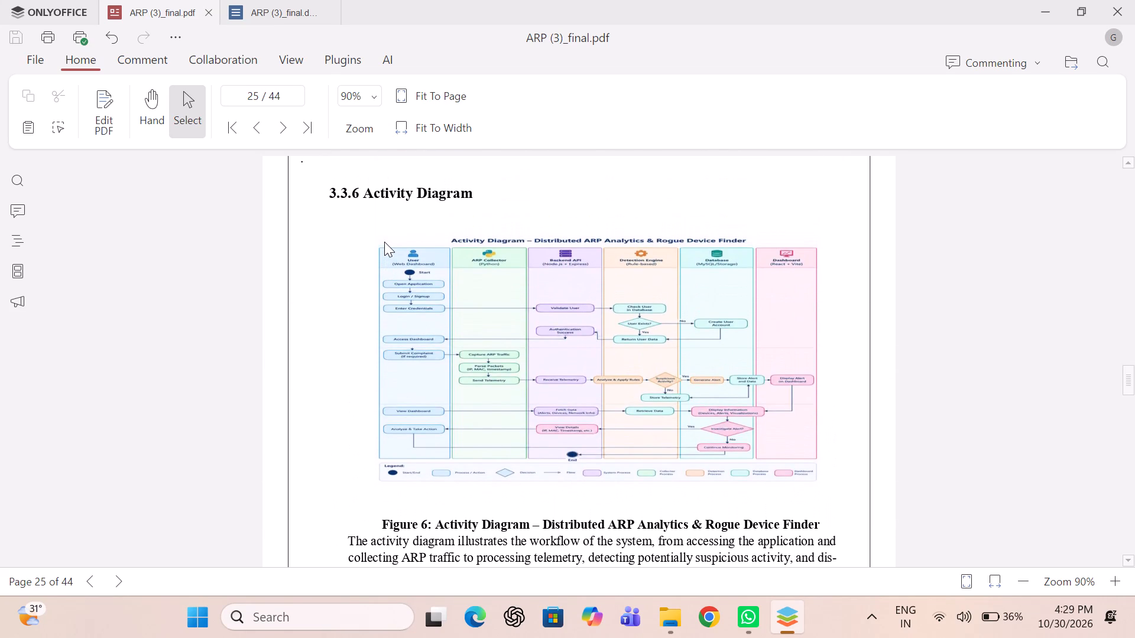
pyautogui.scroll(-3, 384, 242)
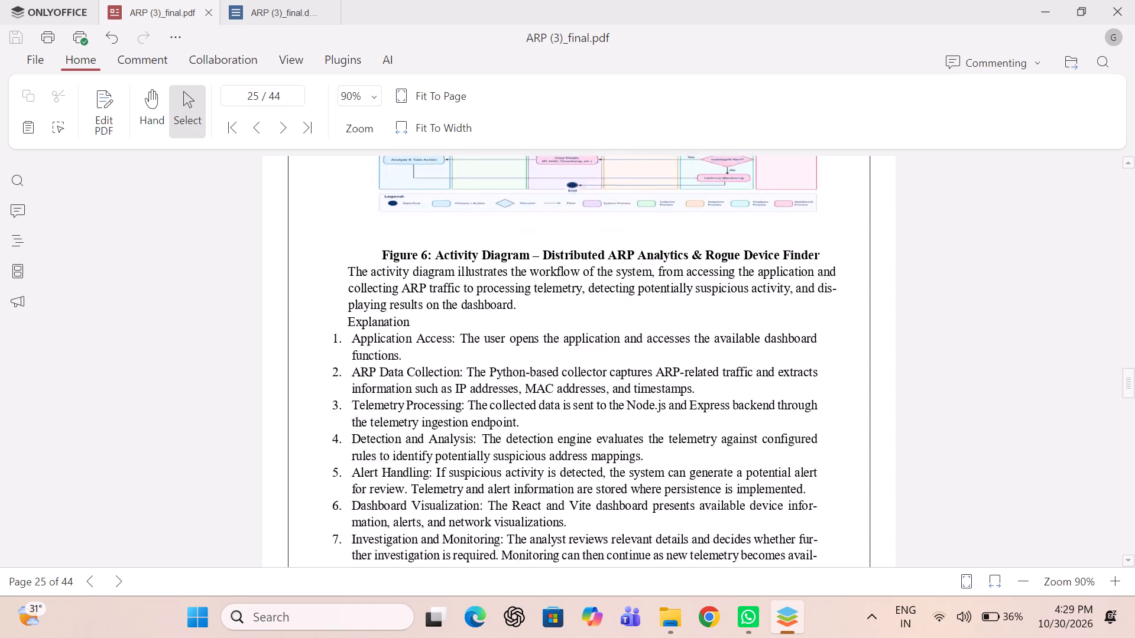
# Review the layout of the implementation and test case pages, from the activity diagram explanation to the first results screenshots on page 33.
pyautogui.scroll(-9, 384, 242)
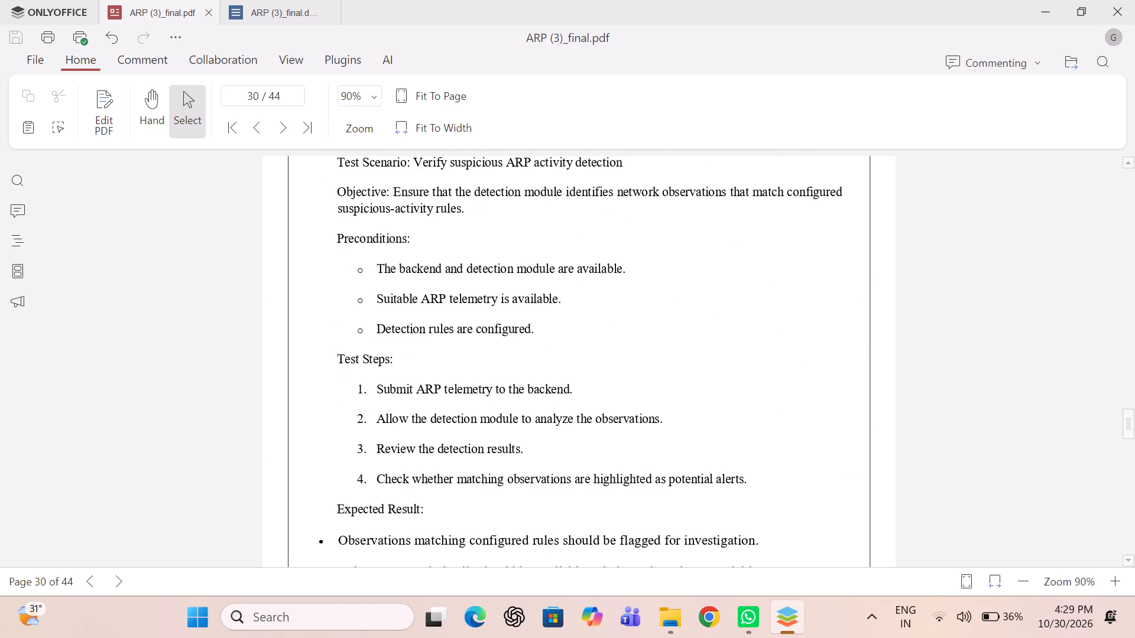
pyautogui.scroll(-4, 384, 242)
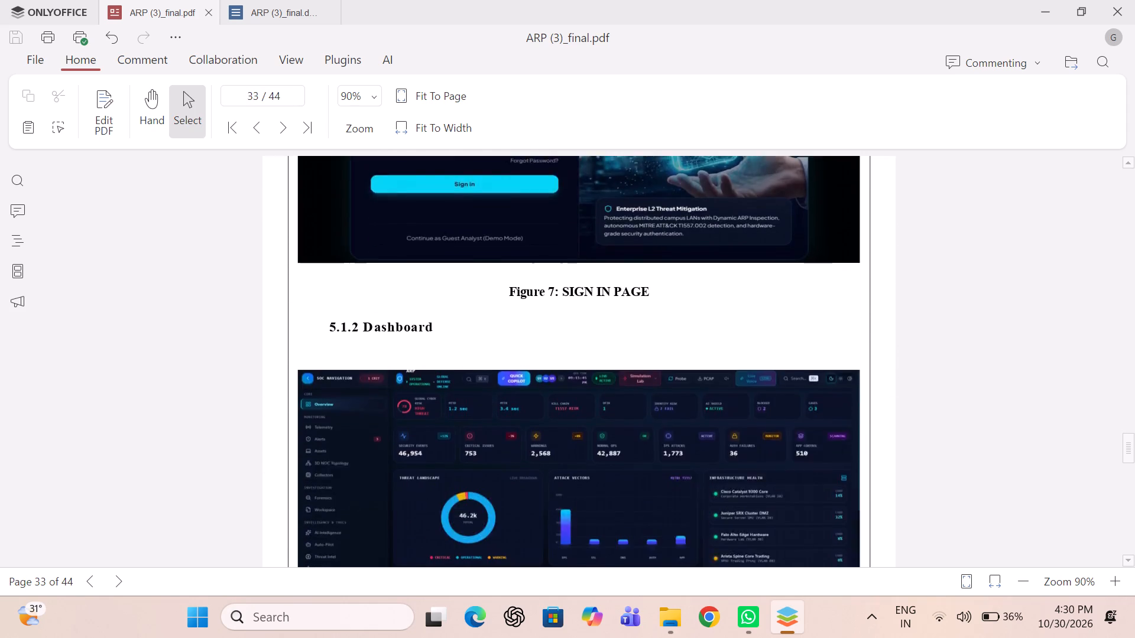
pyautogui.scroll(8, 384, 242)
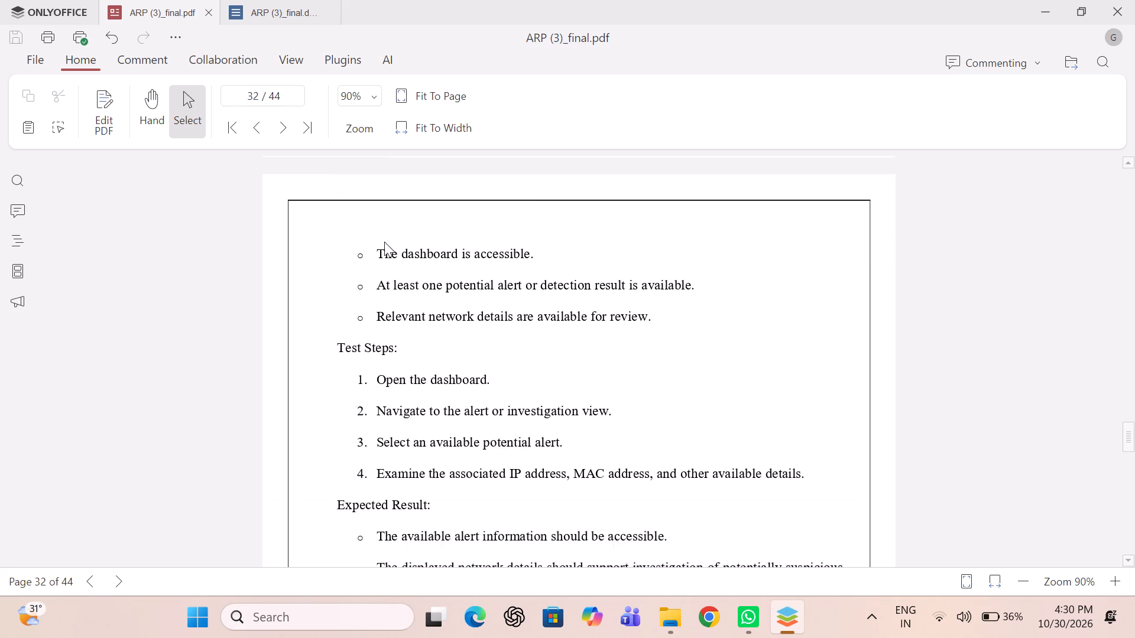
pyautogui.doubleClick(436, 405)
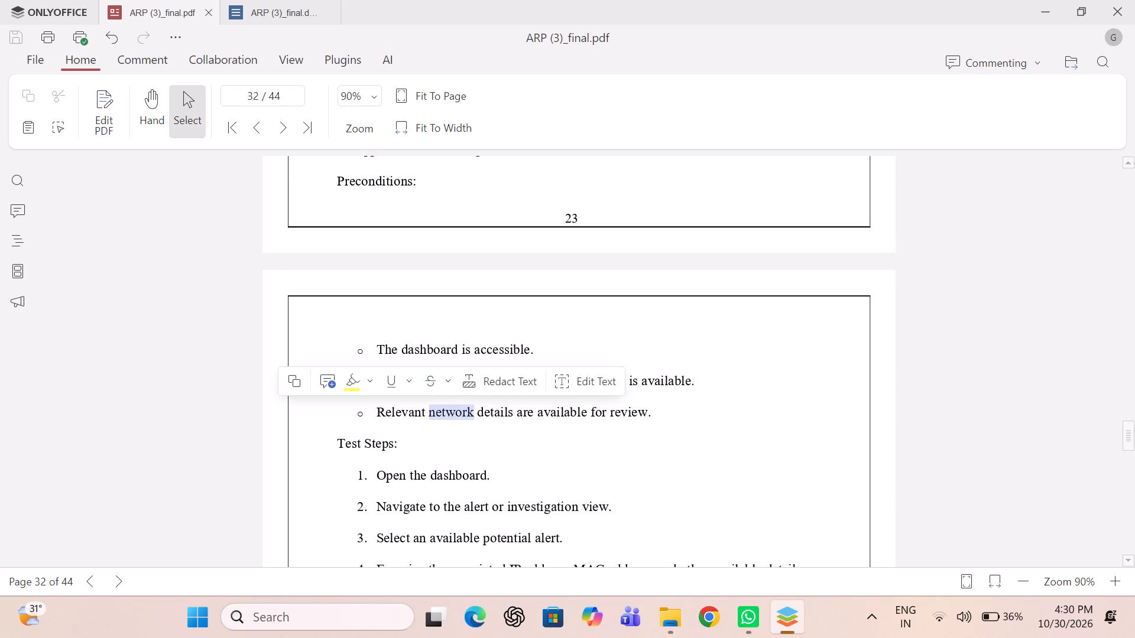
pyautogui.click(711, 387)
pyautogui.click(706, 379)
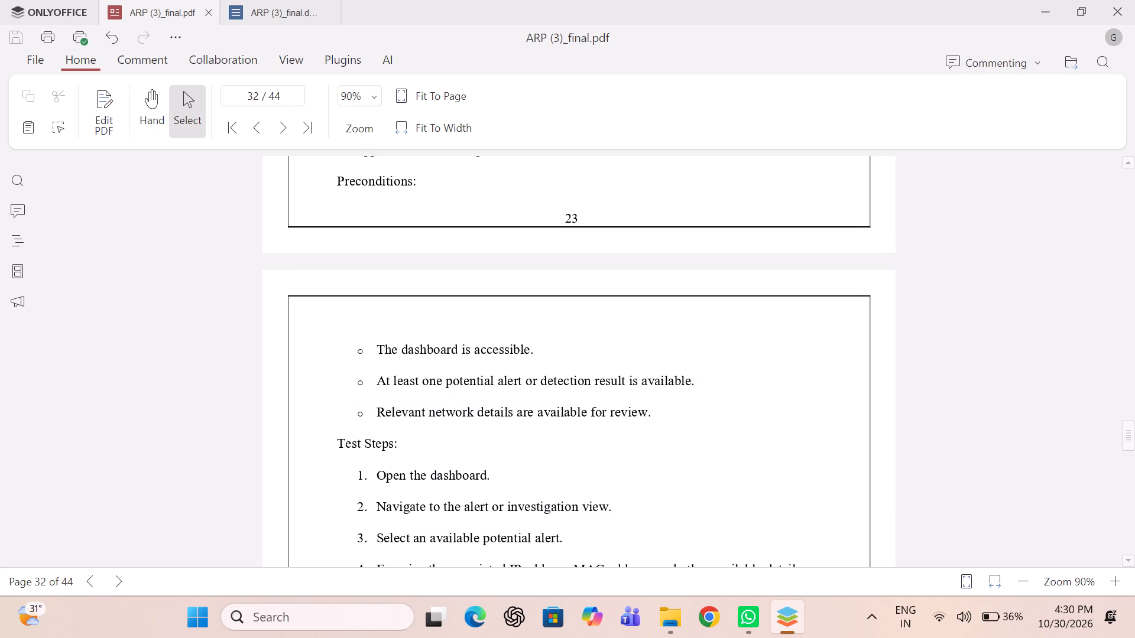
pyautogui.click(690, 379)
# Review the remaining pages from the test cases on page 32 through the result graphs and references to the final page 44.
pyautogui.scroll(-11, 624, 458)
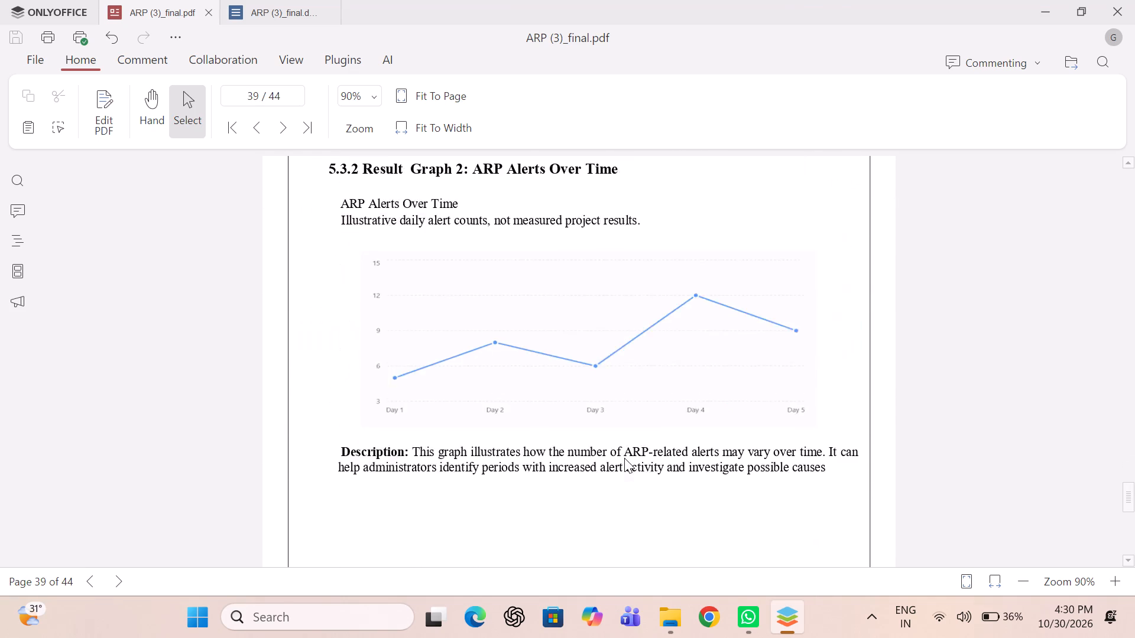
pyautogui.scroll(-6, 624, 458)
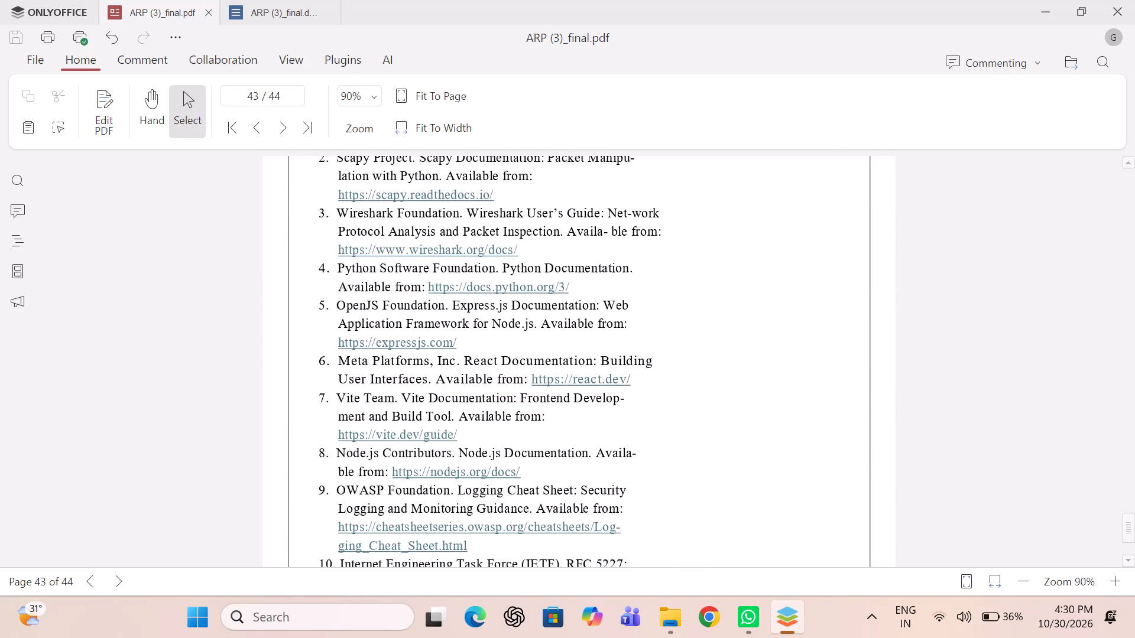
pyautogui.scroll(-8, 624, 458)
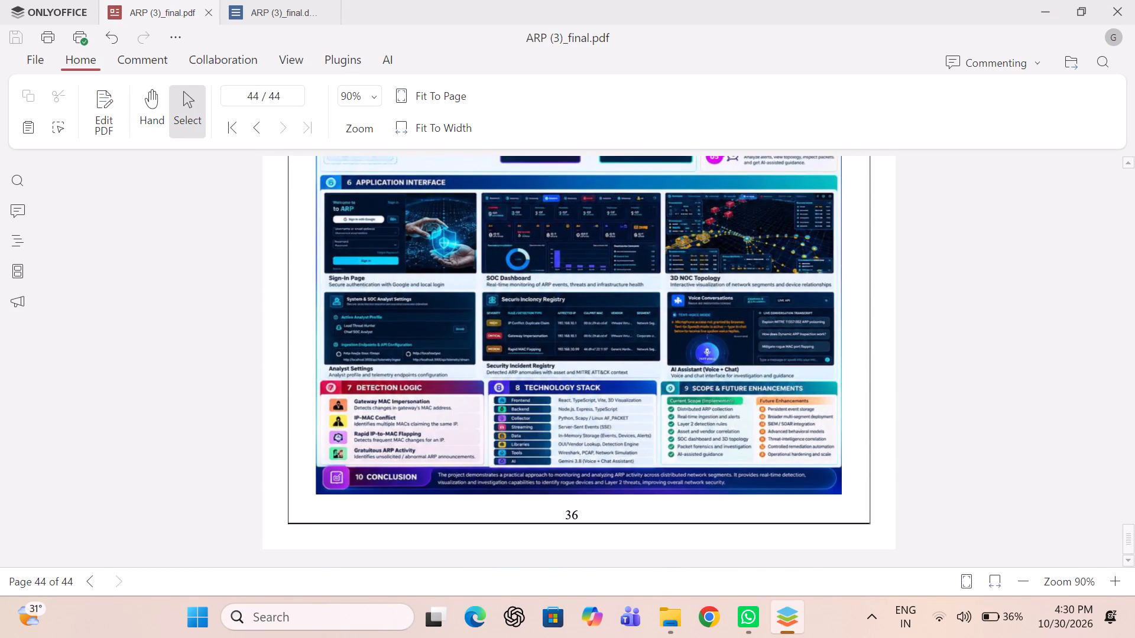
# Return to the cover page and check its text, followed by the Certificate page's wording and signatory block.
pyautogui.scroll(18, 415, 346)
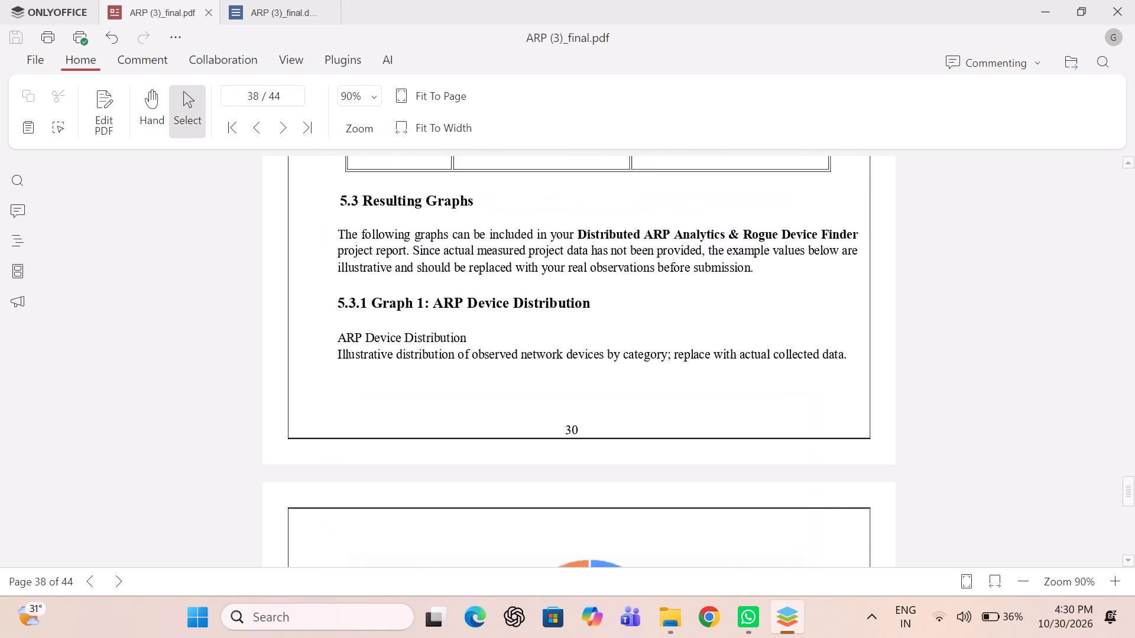
pyautogui.scroll(20, 415, 346)
pyautogui.scroll(2, 415, 346)
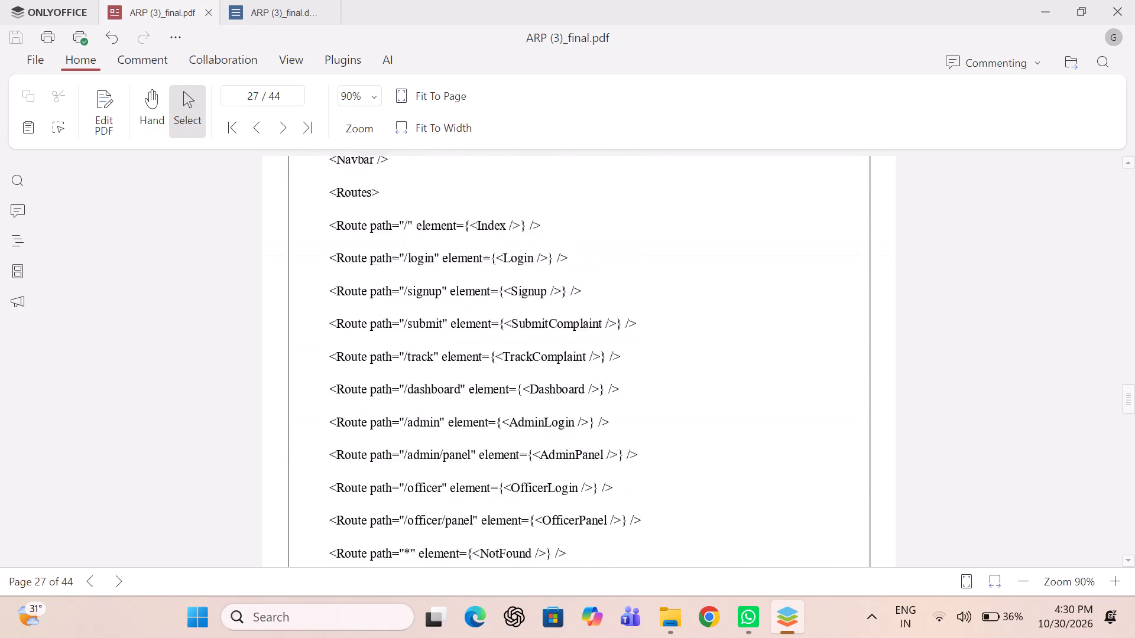
pyautogui.scroll(20, 415, 346)
pyautogui.scroll(1, 415, 346)
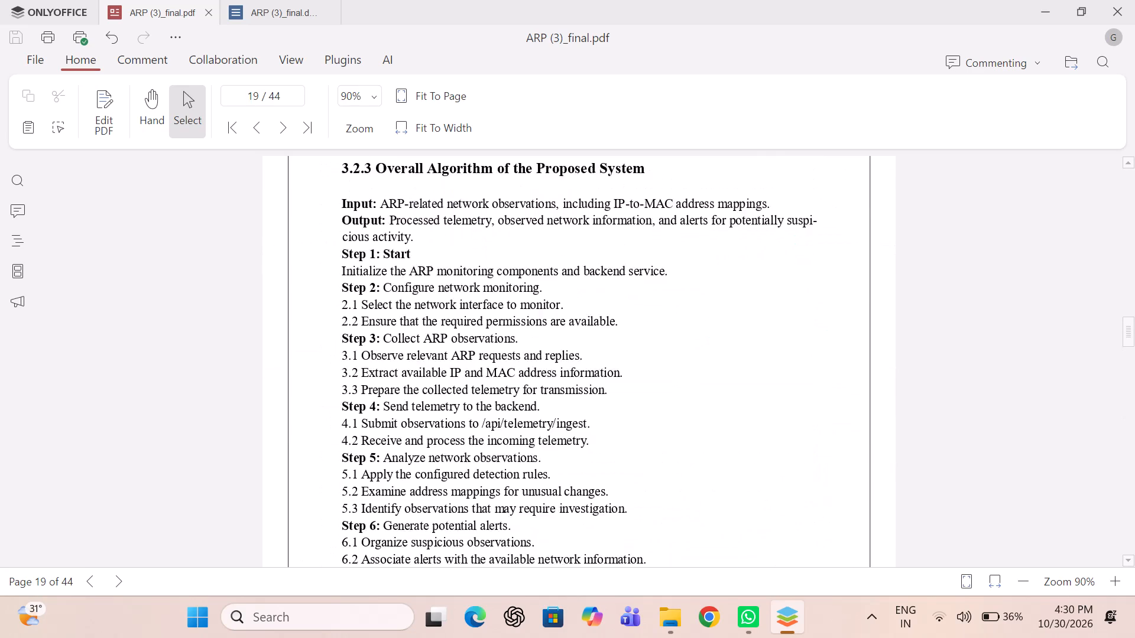
pyautogui.scroll(20, 415, 346)
pyautogui.scroll(1, 415, 346)
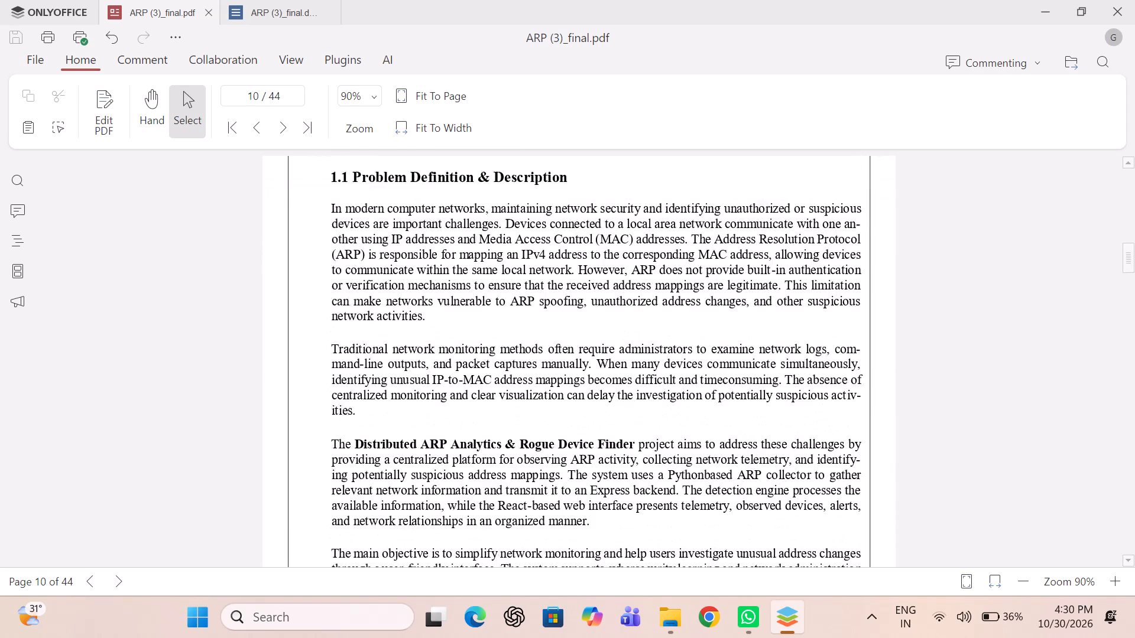
pyautogui.scroll(18, 415, 346)
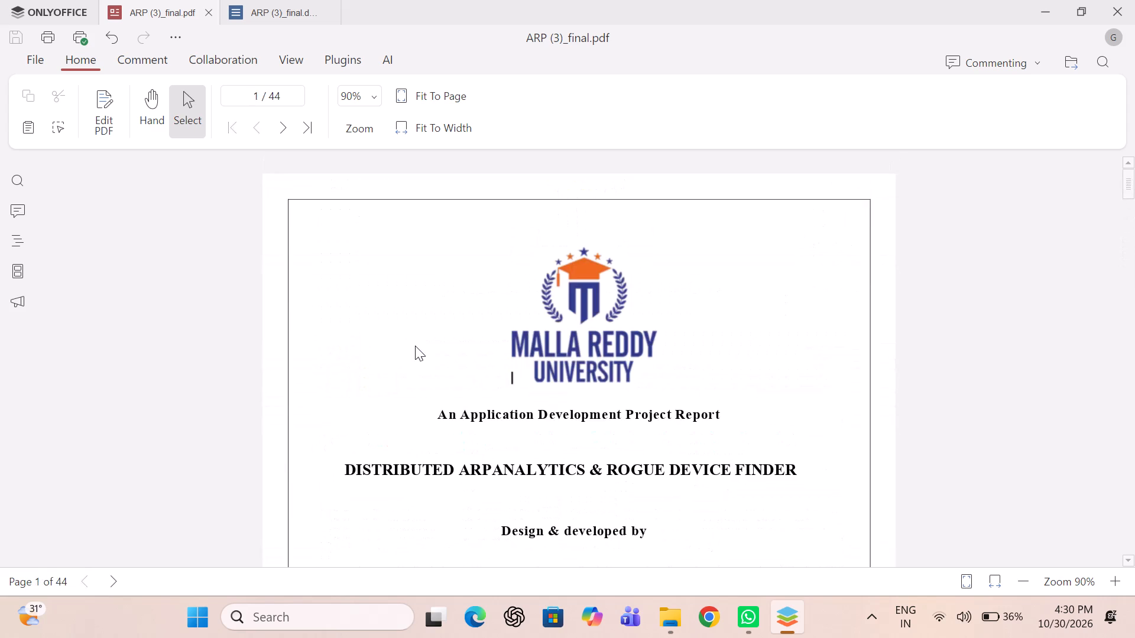
pyautogui.scroll(-3, 415, 346)
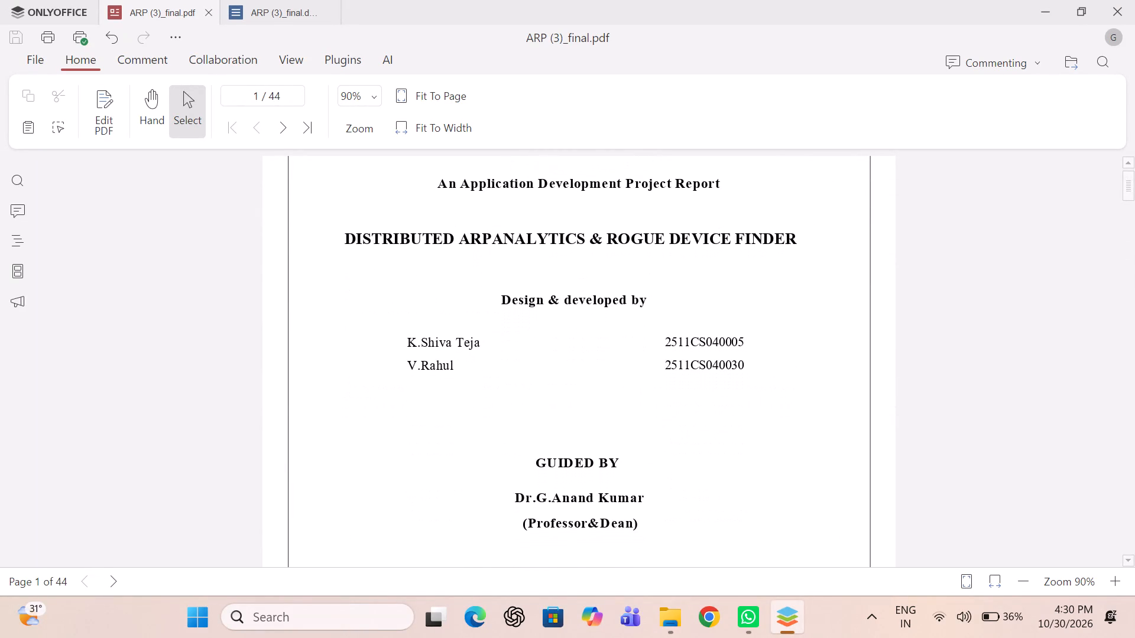
pyautogui.scroll(-3, 415, 346)
pyautogui.scroll(1, 415, 346)
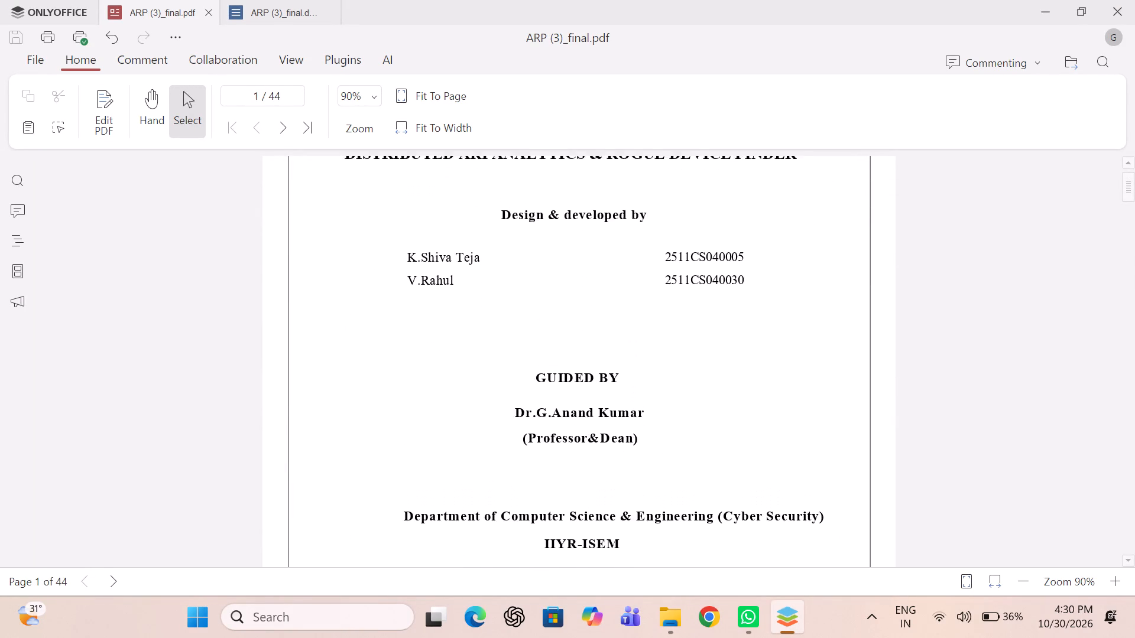
pyautogui.scroll(-5, 415, 346)
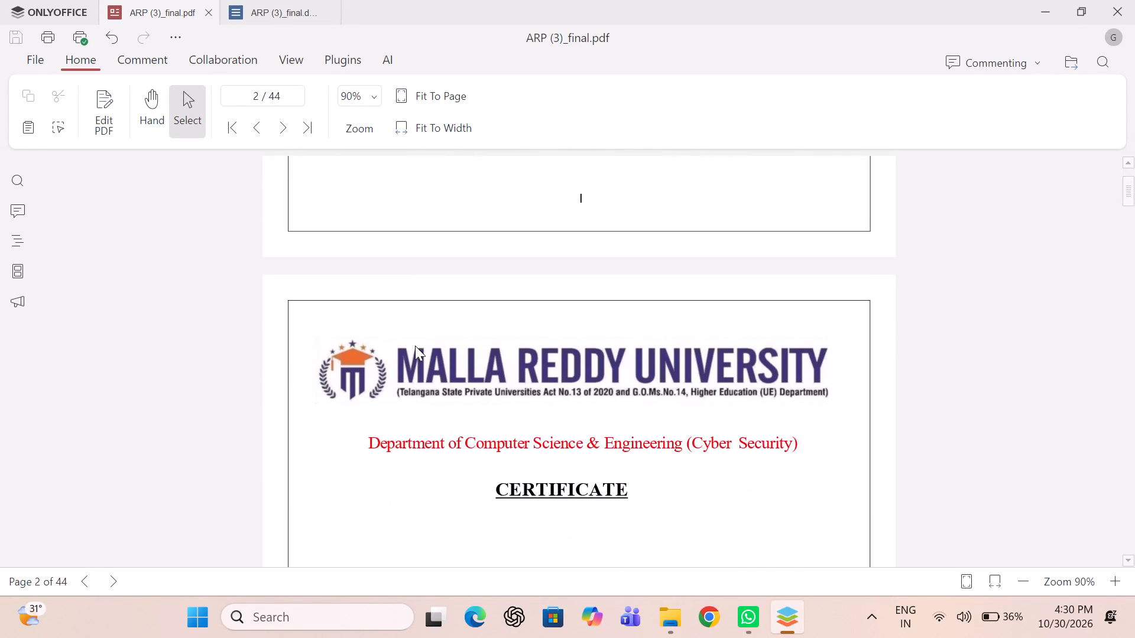
pyautogui.scroll(-3, 415, 346)
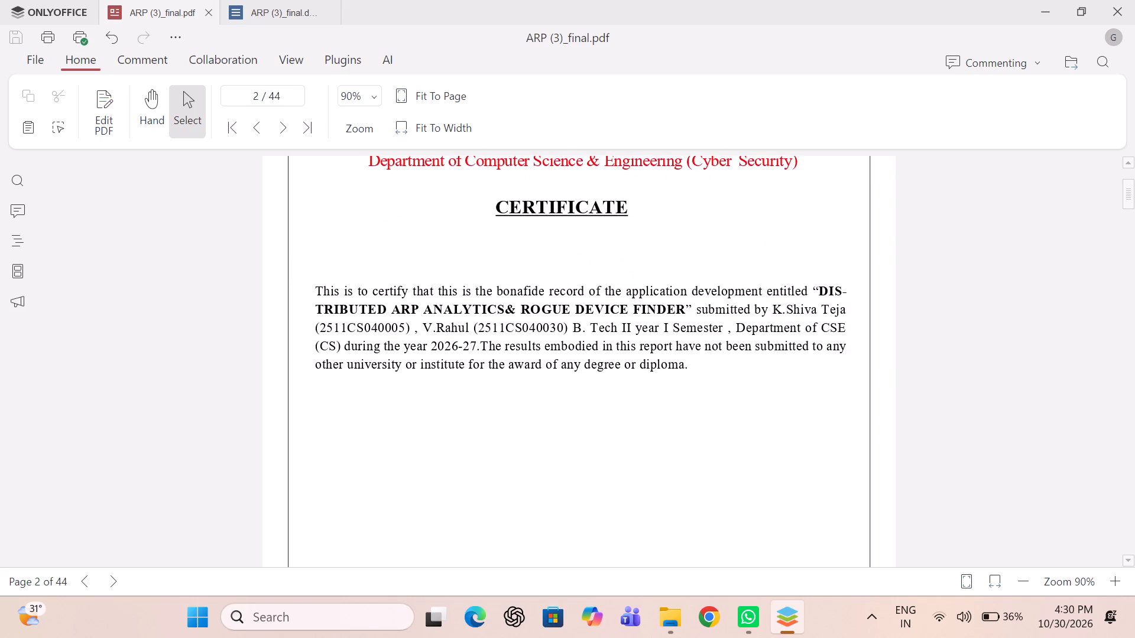
pyautogui.scroll(-2, 415, 346)
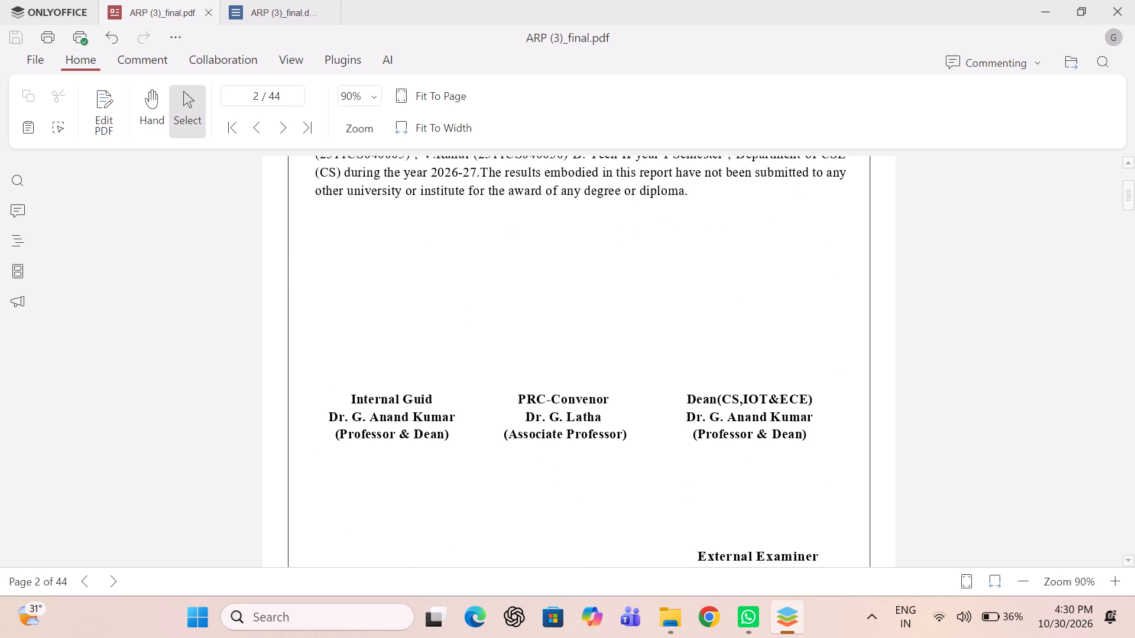
# Make the Certificate page's text editable and move the Dean(CS,IOT&ECE) signatory block closer to the page's right border.
pyautogui.click(510, 413)
pyautogui.click(102, 114)
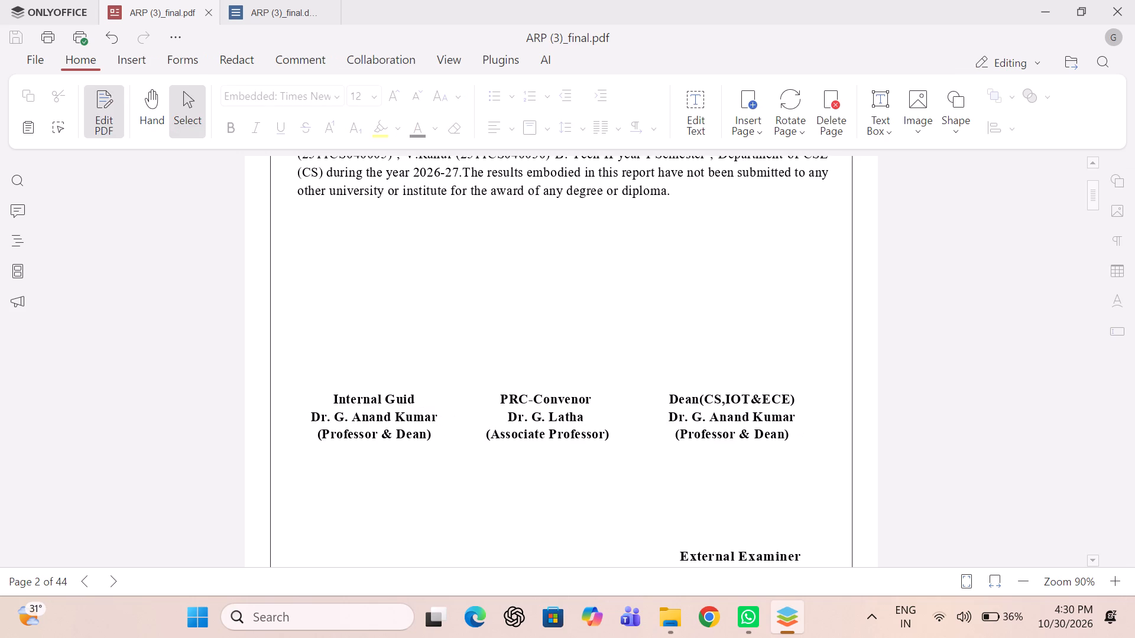
pyautogui.click(697, 431)
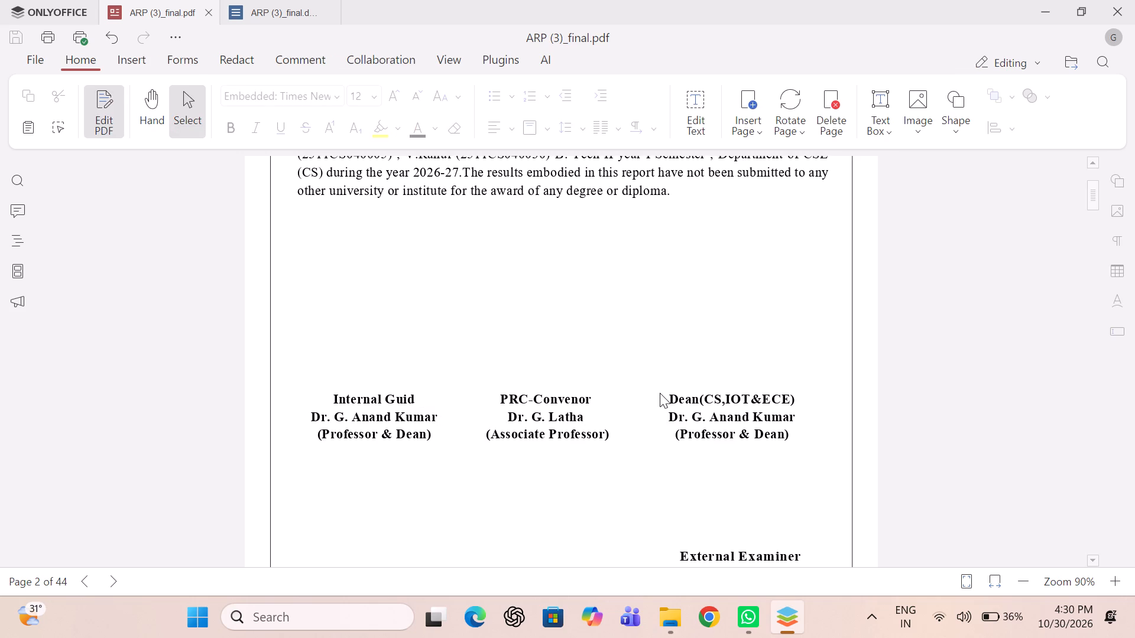
pyautogui.click(672, 396)
pyautogui.moveTo(672, 396); pyautogui.dragTo(699, 421)
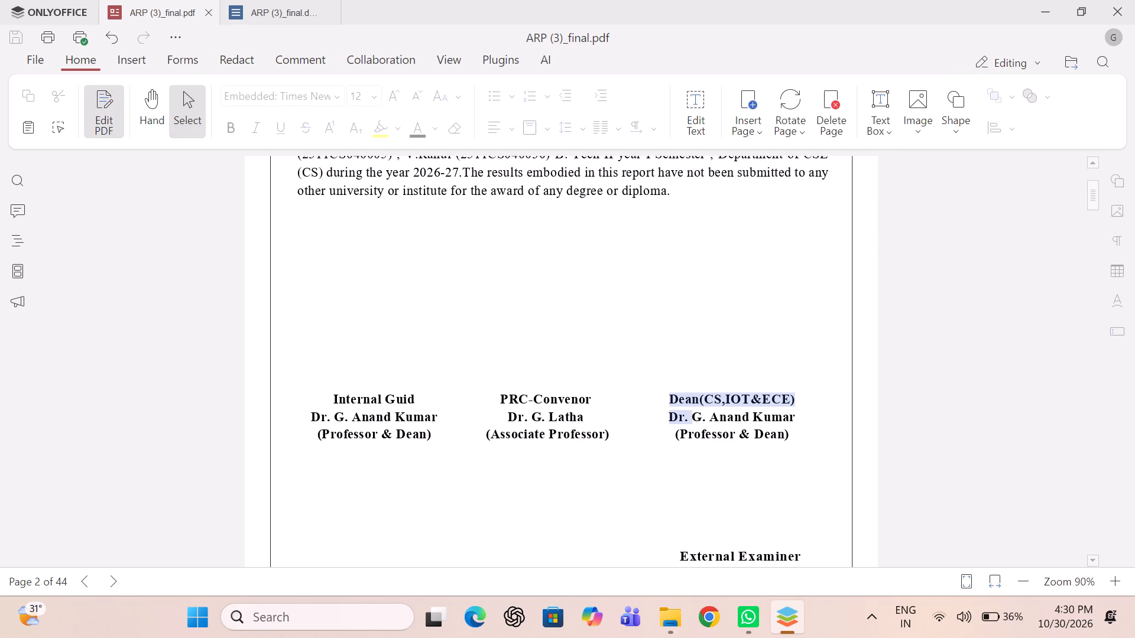
pyautogui.moveTo(699, 421); pyautogui.dragTo(685, 414)
pyautogui.click(625, 389)
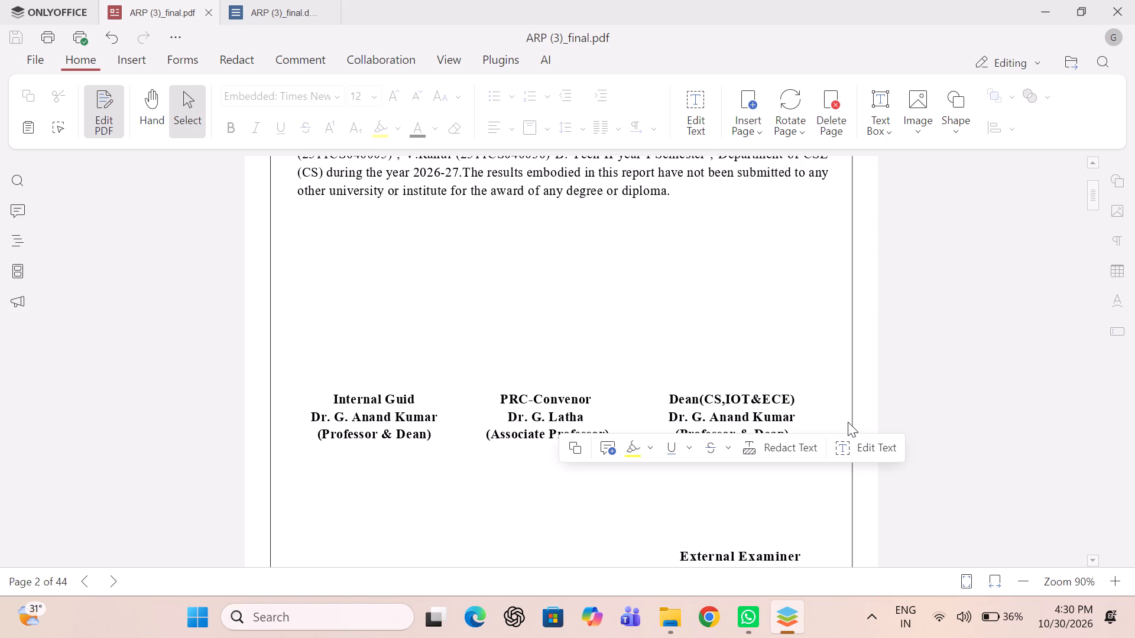
pyautogui.doubleClick(755, 419)
pyautogui.click(894, 450)
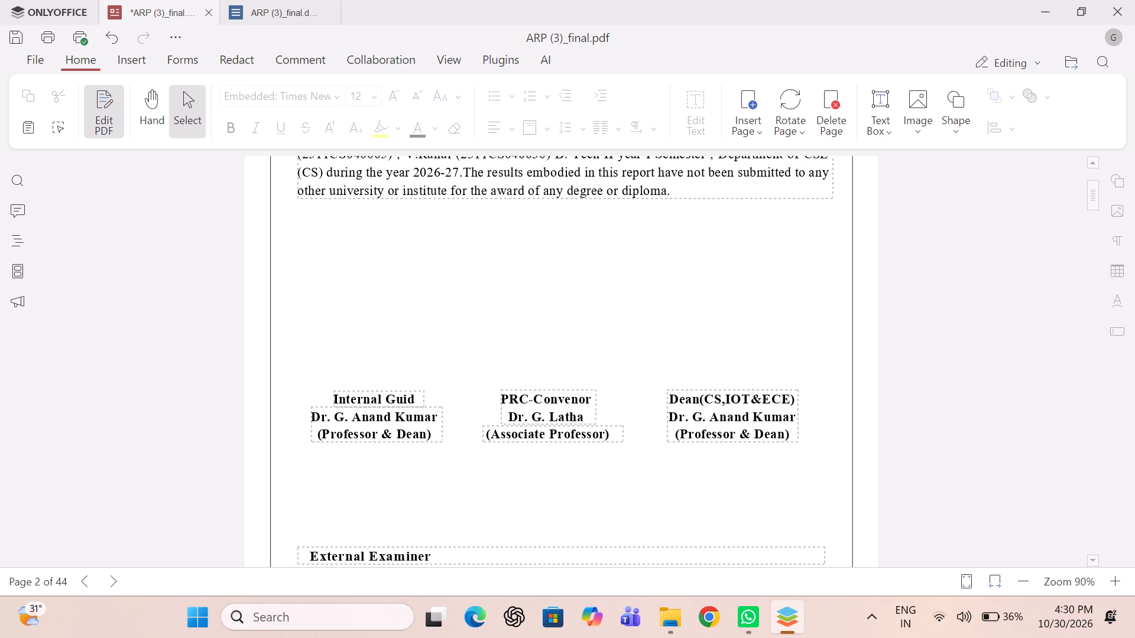
pyautogui.click(673, 401)
pyautogui.moveTo(696, 392); pyautogui.dragTo(718, 390)
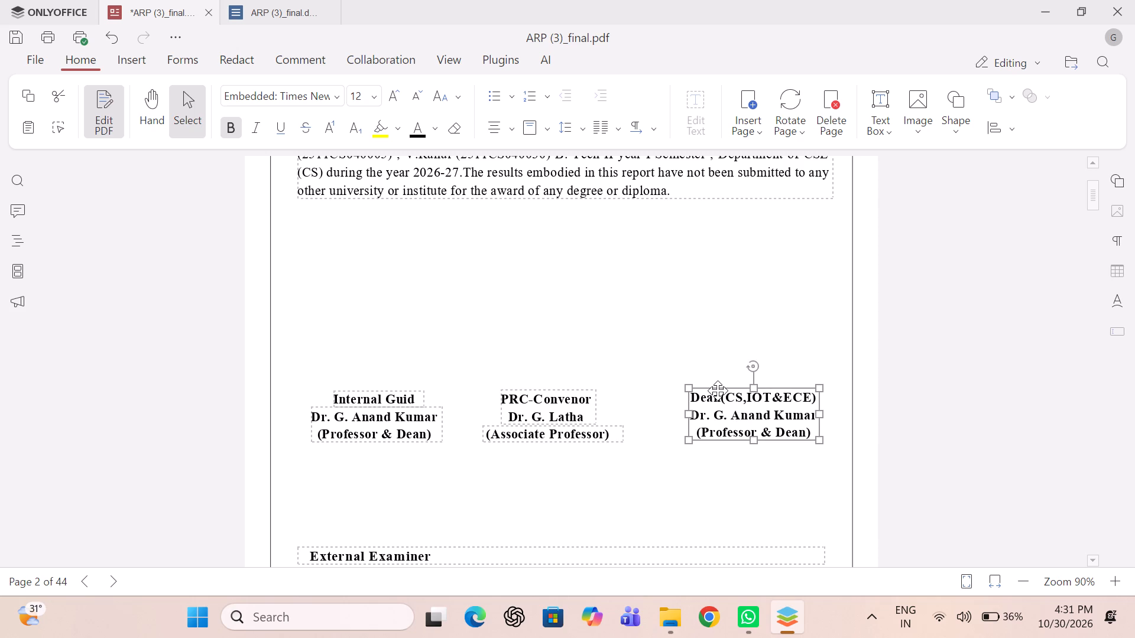
# Shift the PRC-Convenor text box to the right, and align it and the (Associate Professor) line to the page's horizontal center.
pyautogui.click(555, 403)
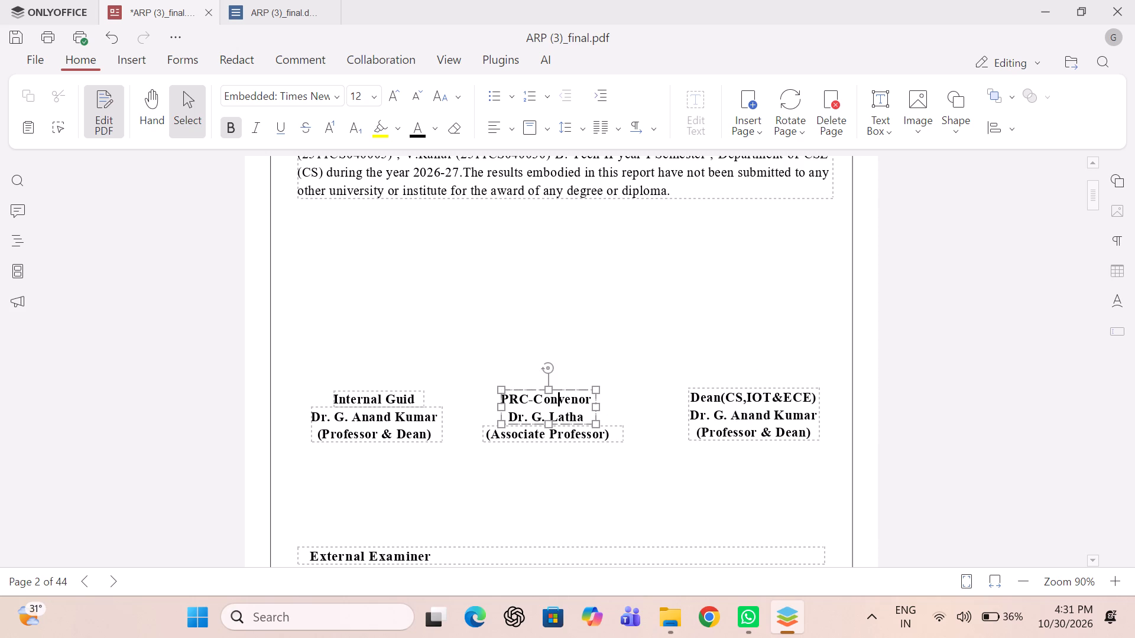
pyautogui.moveTo(562, 392); pyautogui.dragTo(578, 391)
pyautogui.rightClick(578, 391)
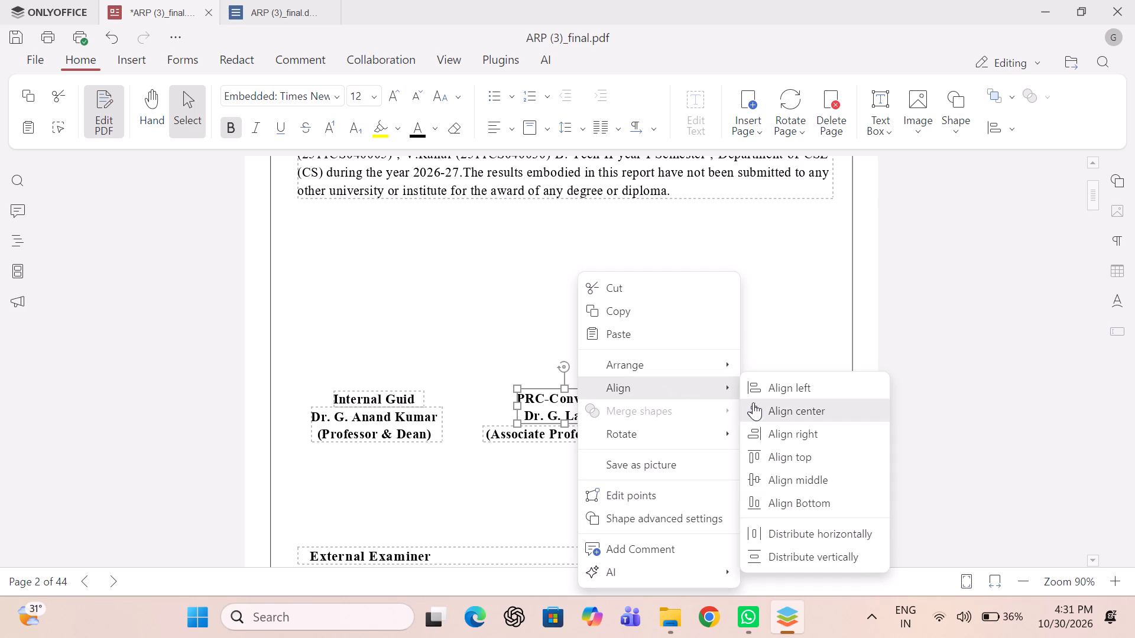
pyautogui.click(776, 408)
pyautogui.rightClick(573, 436)
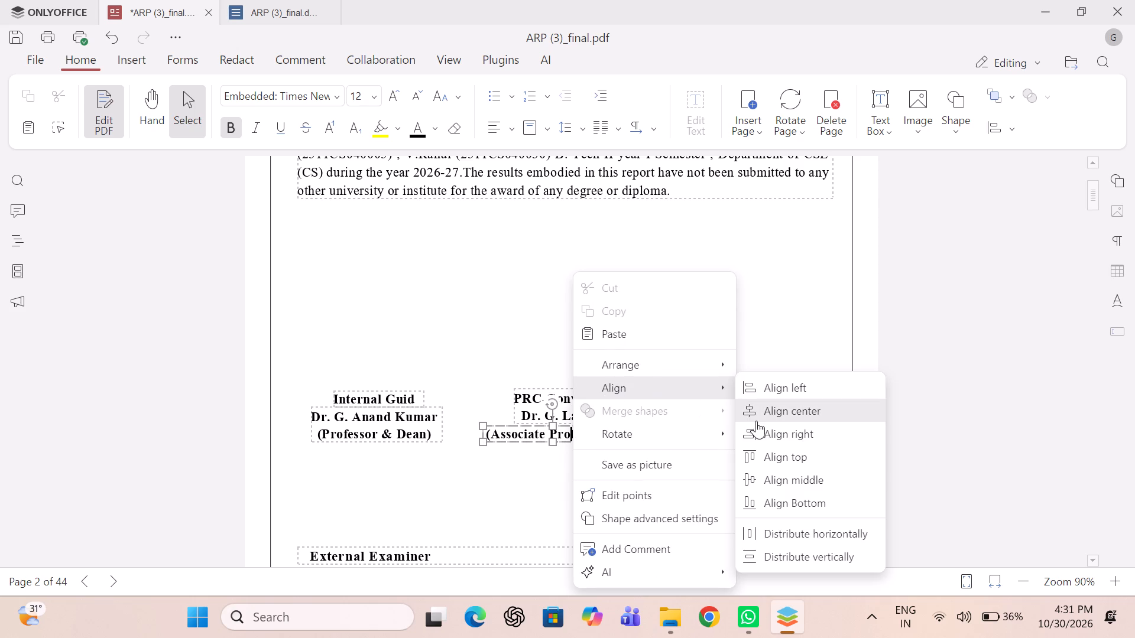
pyautogui.click(770, 421)
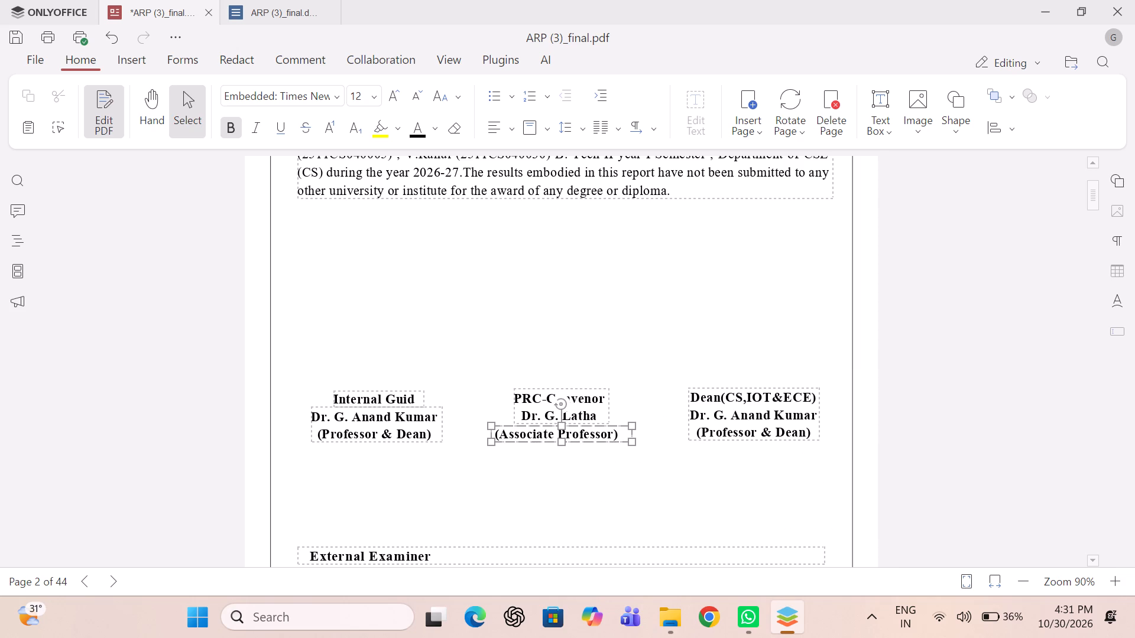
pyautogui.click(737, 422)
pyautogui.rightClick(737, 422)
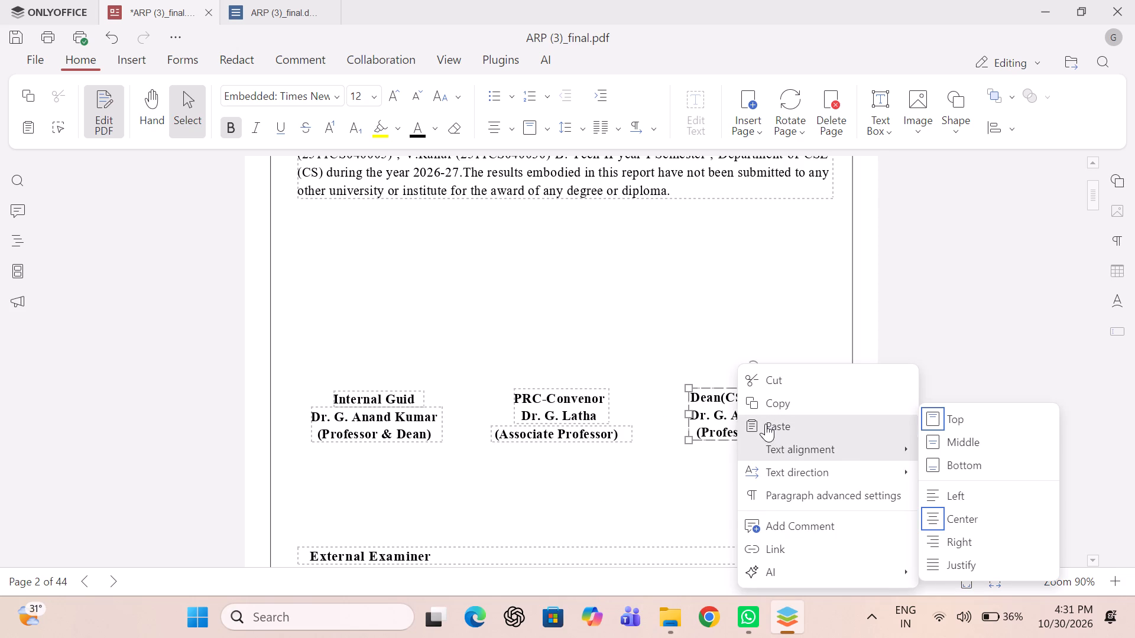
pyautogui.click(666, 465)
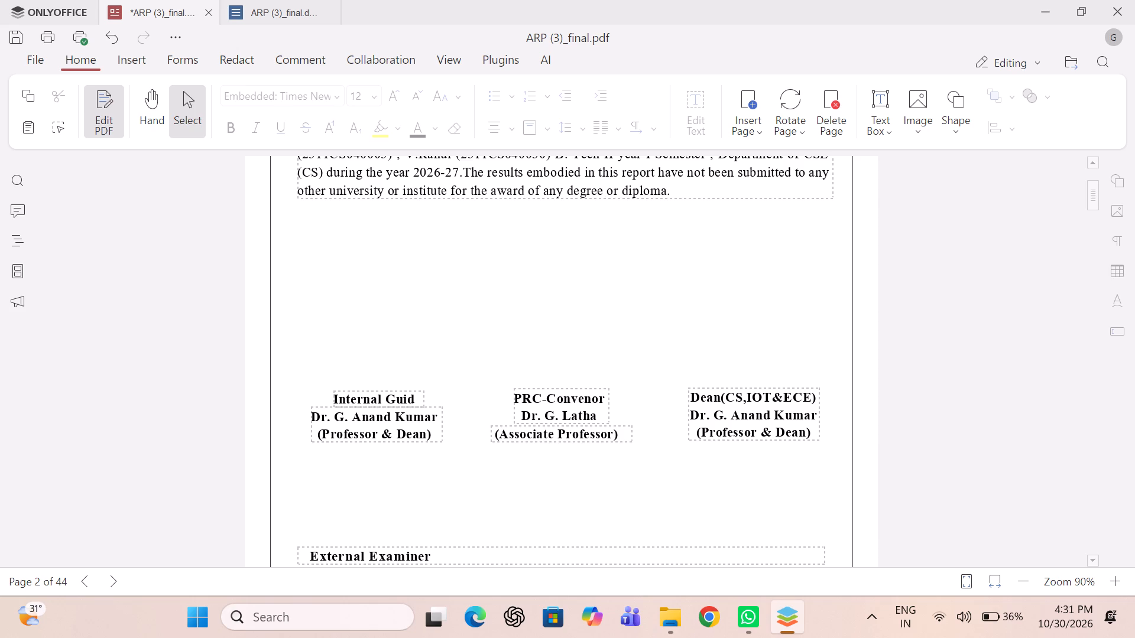
# Widen the Internal Guid text box to the left and indent its text with three leading spaces, then leave editing mode.
pyautogui.click(353, 400)
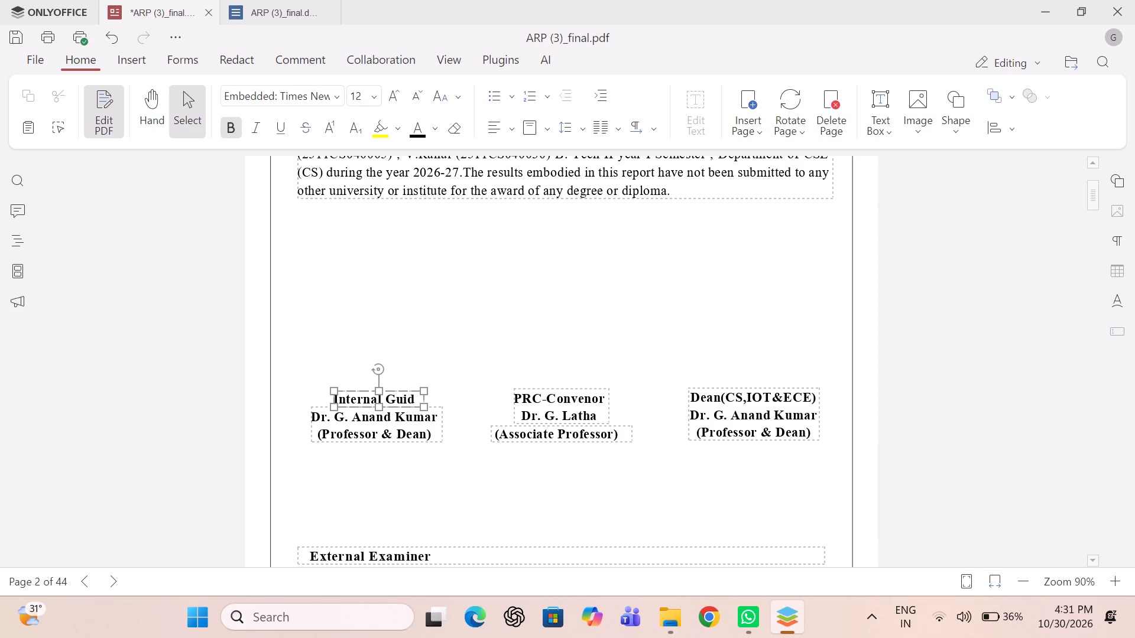
pyautogui.click(390, 452)
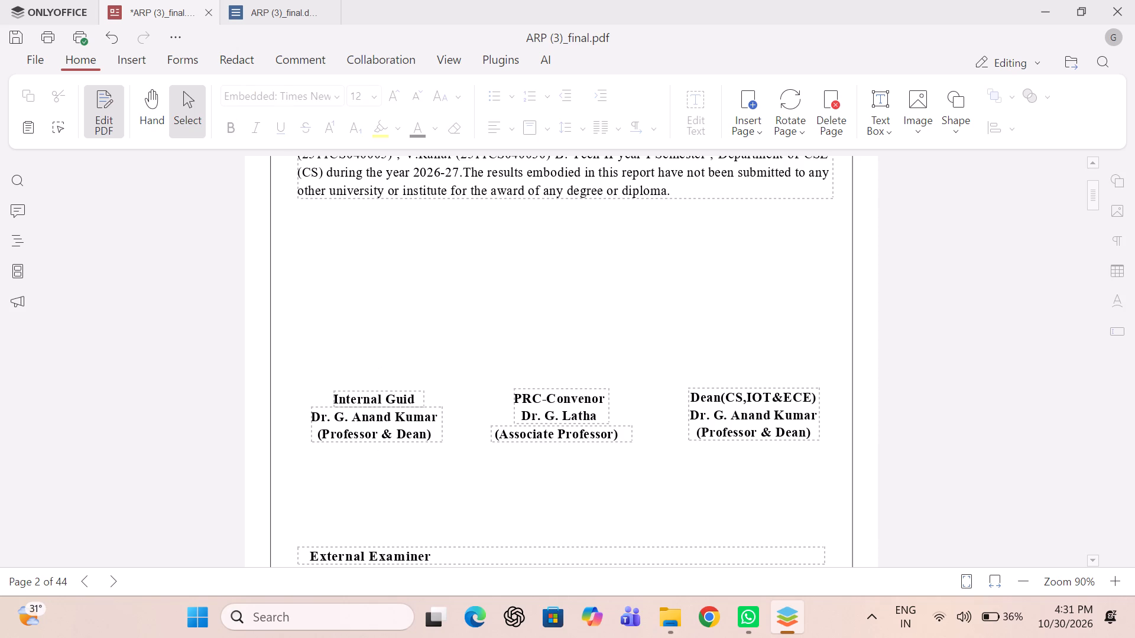
pyautogui.click(336, 399)
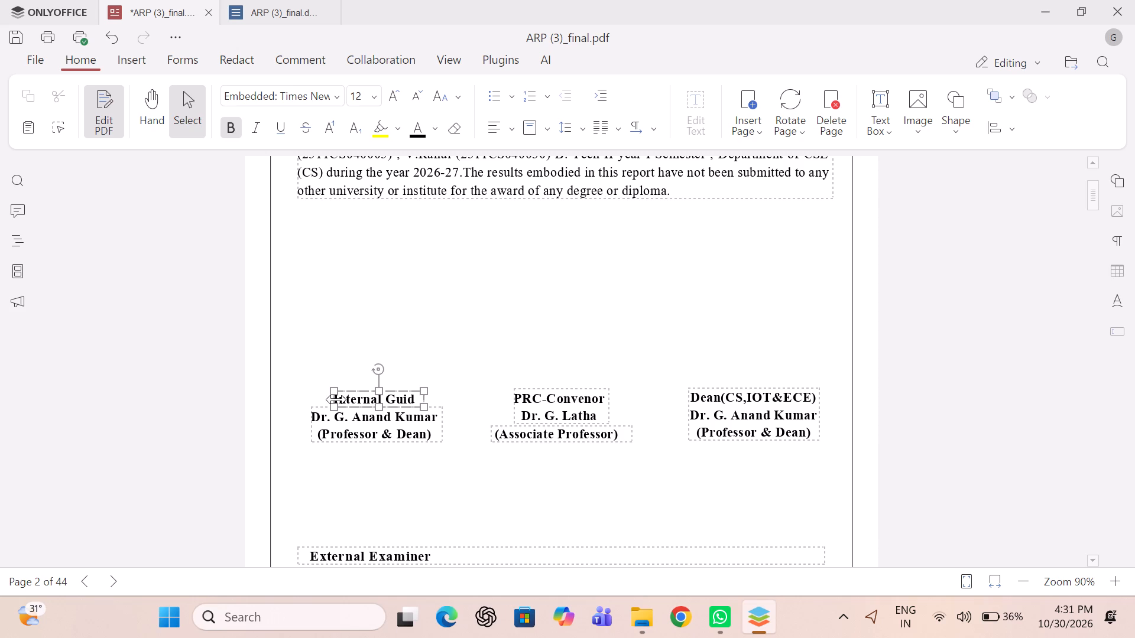
pyautogui.press('space')
pyautogui.press('BackSpace')
pyautogui.press('BackSpace')
pyautogui.press('BackSpace')
pyautogui.moveTo(336, 399); pyautogui.dragTo(322, 398)
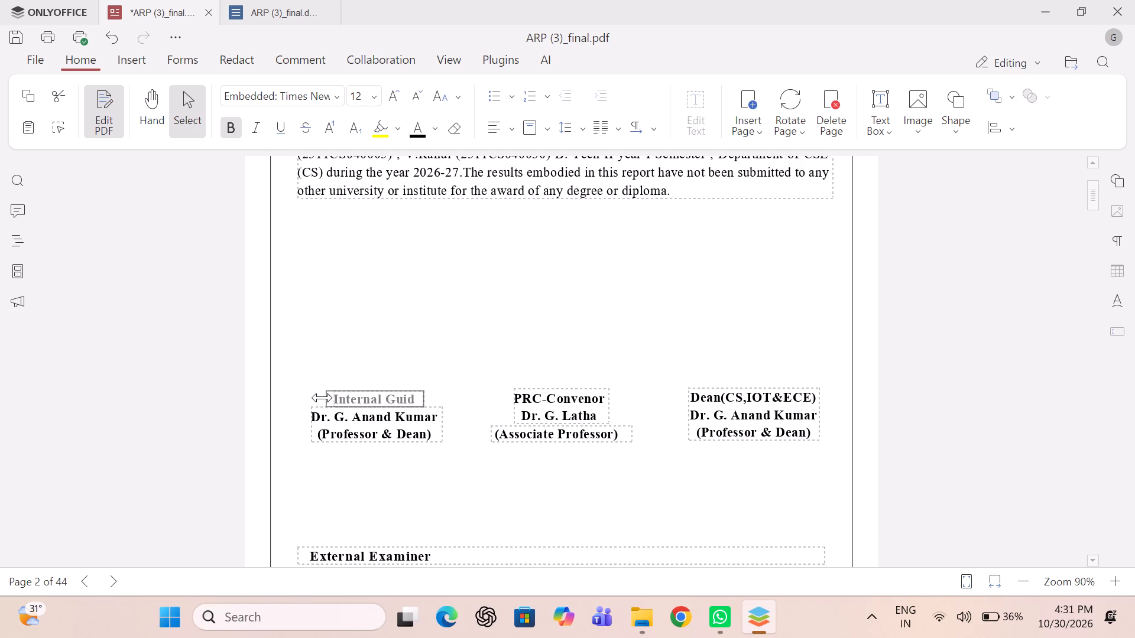
pyautogui.moveTo(322, 398); pyautogui.dragTo(321, 397)
pyautogui.press('space')
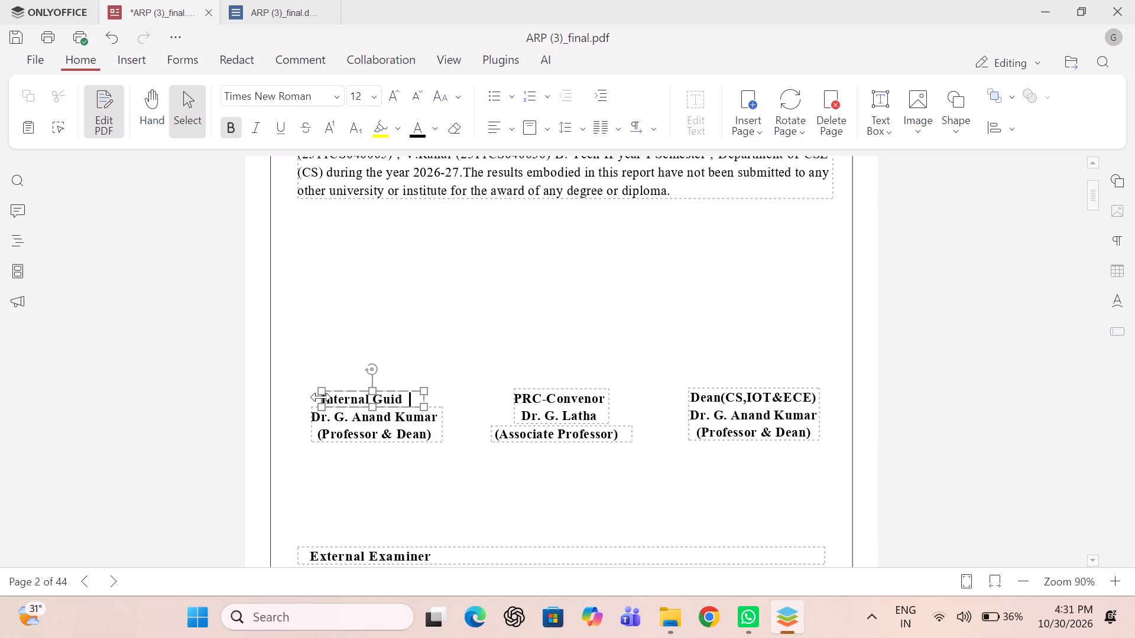
pyautogui.hotkey('ctrl', 'z')
pyautogui.click(333, 398)
pyautogui.press('Left')
pyautogui.press('Left')
pyautogui.press('space')
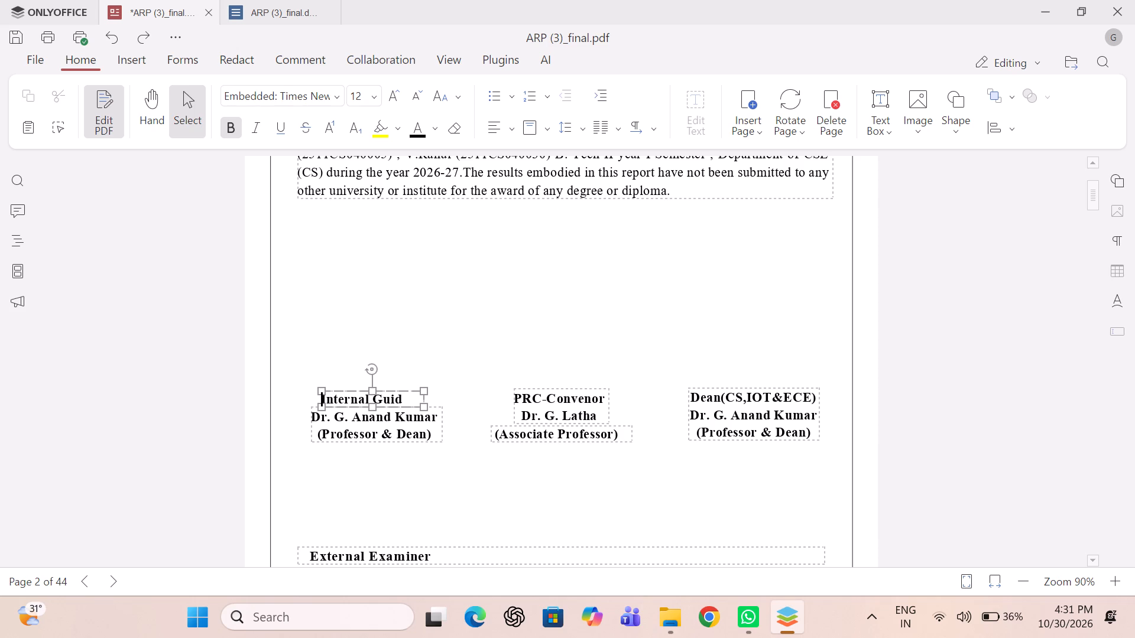
pyautogui.press('space')
pyautogui.press('space')
pyautogui.click(102, 118)
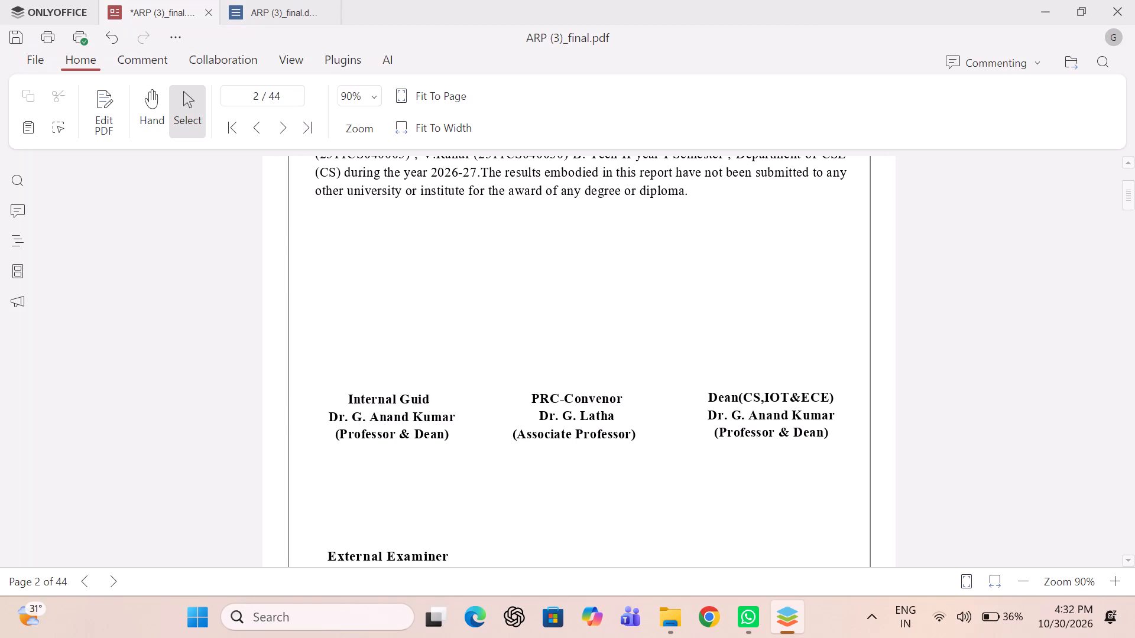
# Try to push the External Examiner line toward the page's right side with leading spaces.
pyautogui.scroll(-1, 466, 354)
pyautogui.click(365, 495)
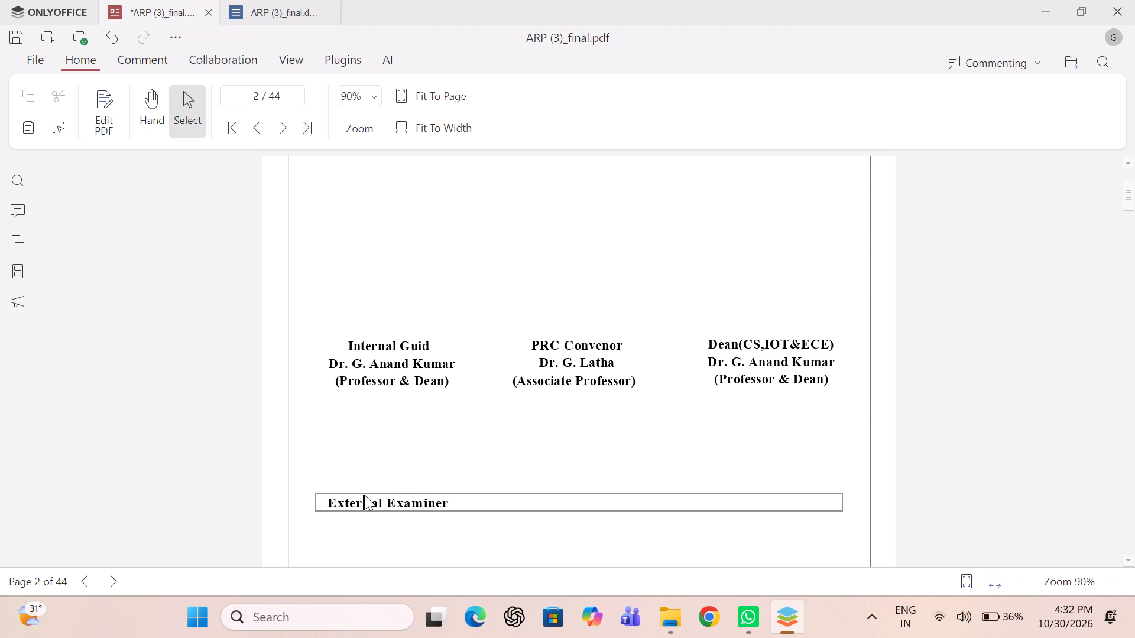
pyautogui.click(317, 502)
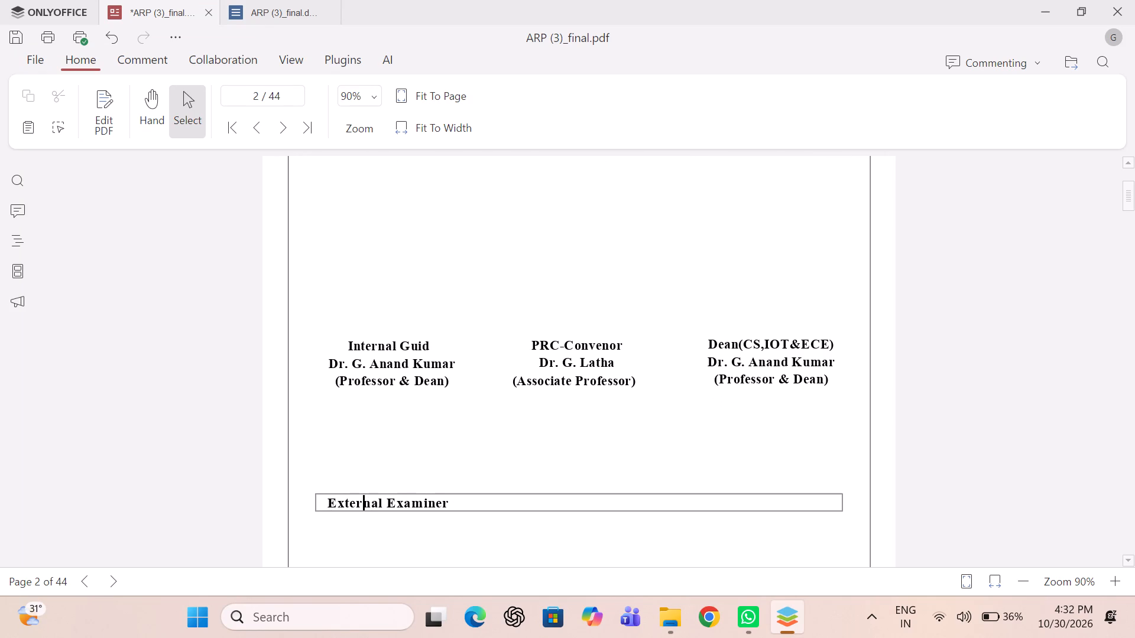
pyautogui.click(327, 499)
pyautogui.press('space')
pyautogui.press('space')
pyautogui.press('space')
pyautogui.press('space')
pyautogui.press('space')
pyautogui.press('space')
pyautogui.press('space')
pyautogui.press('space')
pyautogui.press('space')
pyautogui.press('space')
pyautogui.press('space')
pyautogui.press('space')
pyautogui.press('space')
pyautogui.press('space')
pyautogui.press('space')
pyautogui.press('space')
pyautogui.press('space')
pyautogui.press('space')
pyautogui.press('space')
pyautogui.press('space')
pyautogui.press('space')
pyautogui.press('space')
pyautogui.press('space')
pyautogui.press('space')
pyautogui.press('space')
# In editing mode, indent the External Examiner line with leading spaces until it sits beneath the Dean signatory block.
pyautogui.click(104, 93)
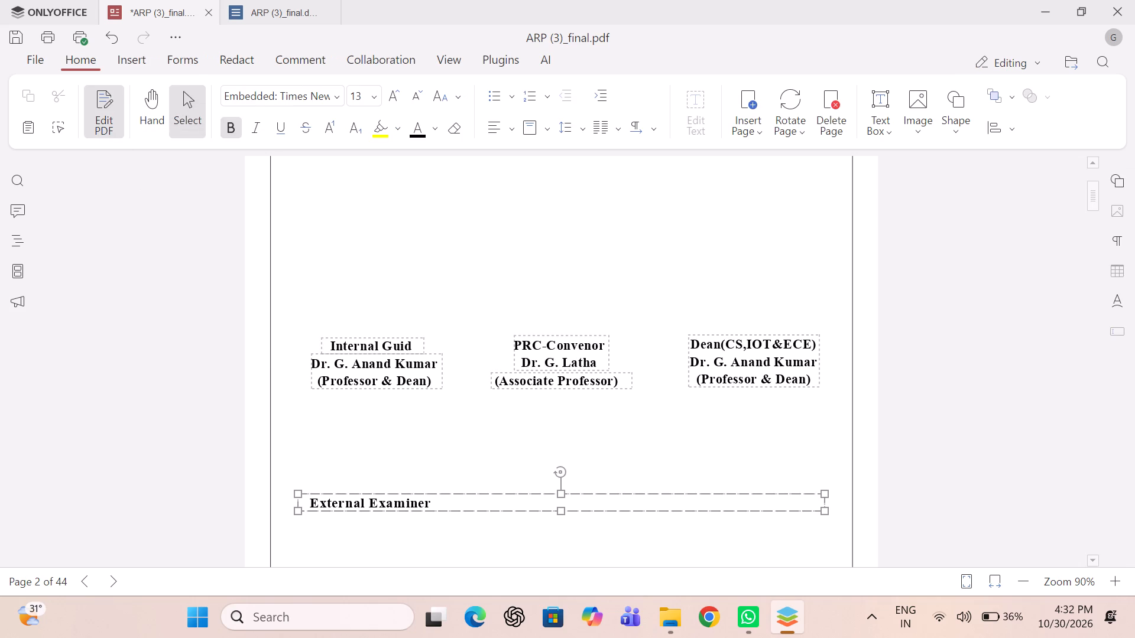
pyautogui.press('space')
pyautogui.press('space')
pyautogui.press('space')
pyautogui.press('space')
pyautogui.press('space')
pyautogui.press('space')
pyautogui.press('space')
pyautogui.press('space')
pyautogui.press('space')
pyautogui.press('space')
pyautogui.press('space')
pyautogui.press('space')
pyautogui.press('space')
pyautogui.press('space')
pyautogui.press('space')
pyautogui.press('space')
pyautogui.press('space')
pyautogui.press('space')
pyautogui.press('space')
pyautogui.press('space')
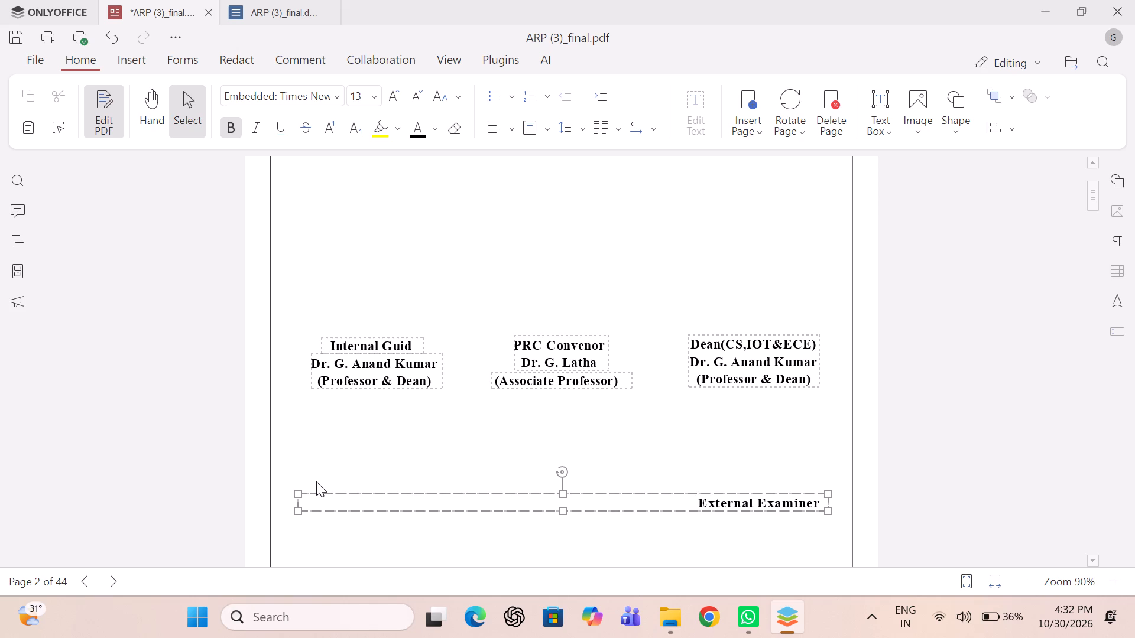
pyautogui.press('BackSpace')
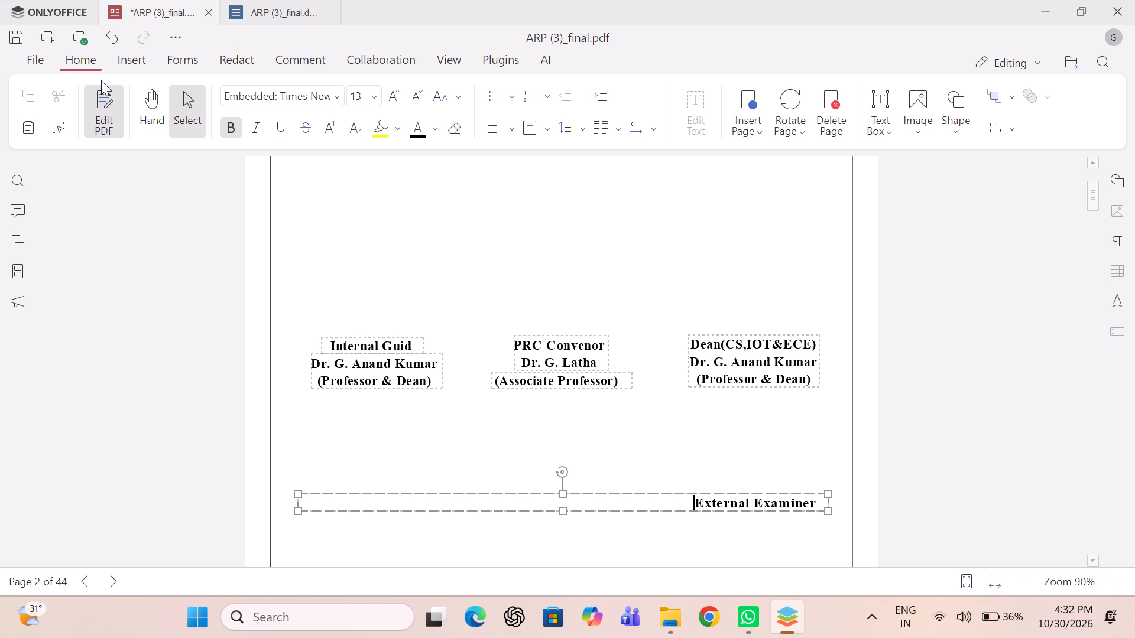
pyautogui.click(103, 113)
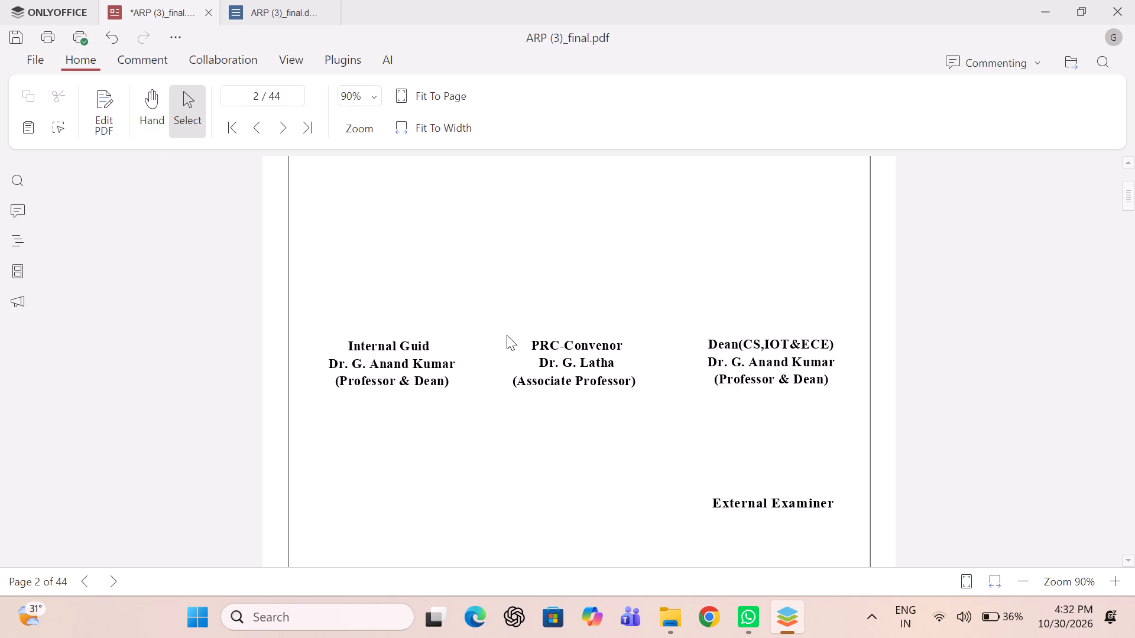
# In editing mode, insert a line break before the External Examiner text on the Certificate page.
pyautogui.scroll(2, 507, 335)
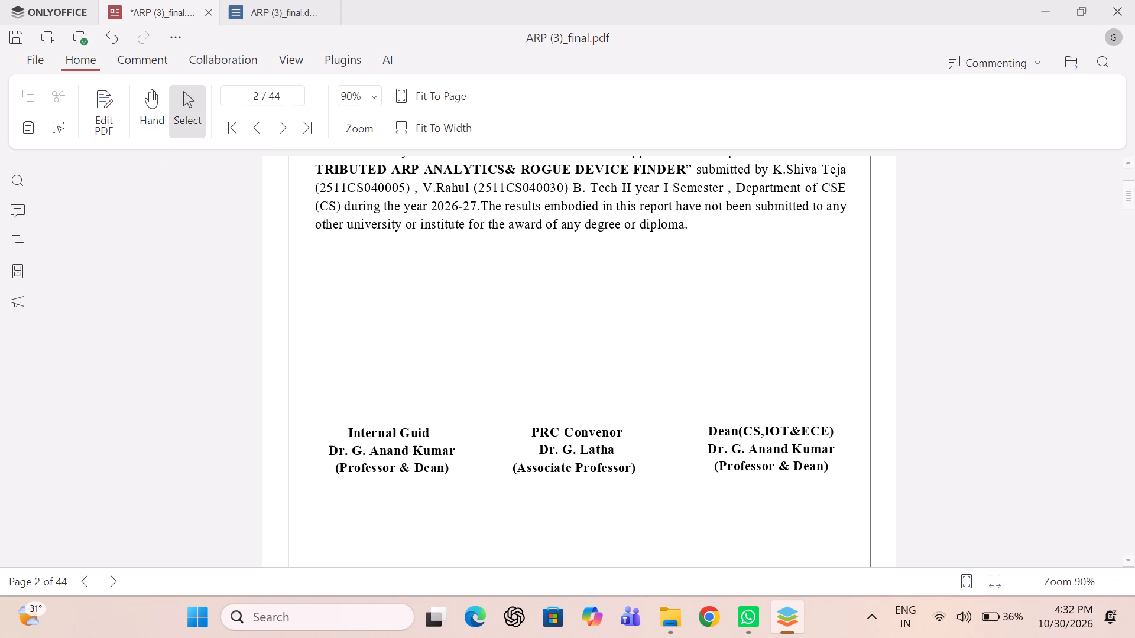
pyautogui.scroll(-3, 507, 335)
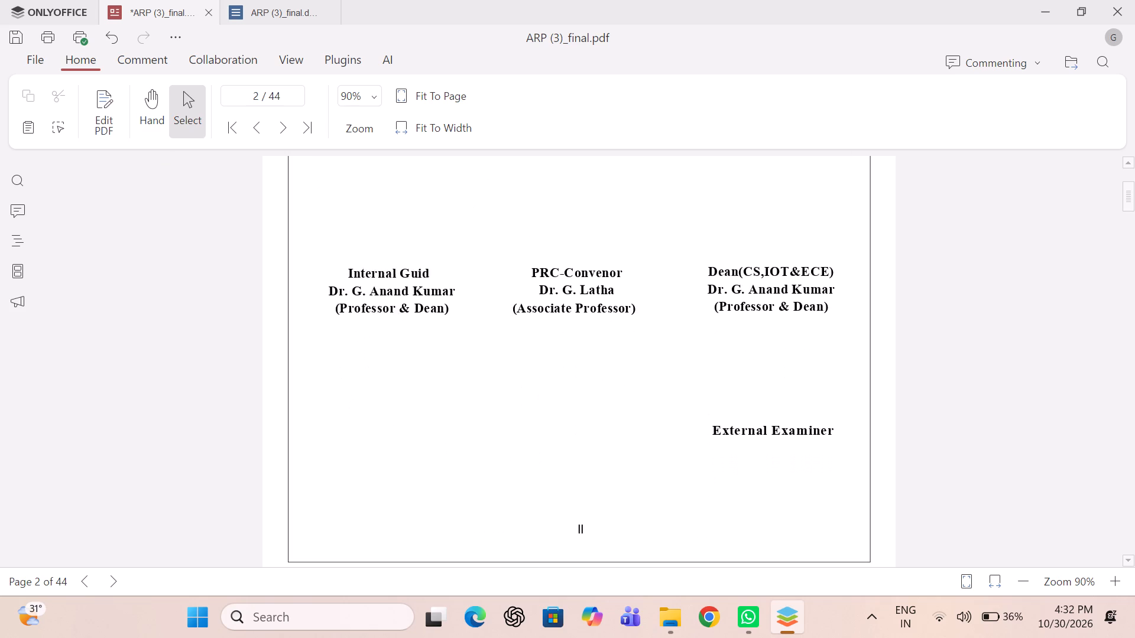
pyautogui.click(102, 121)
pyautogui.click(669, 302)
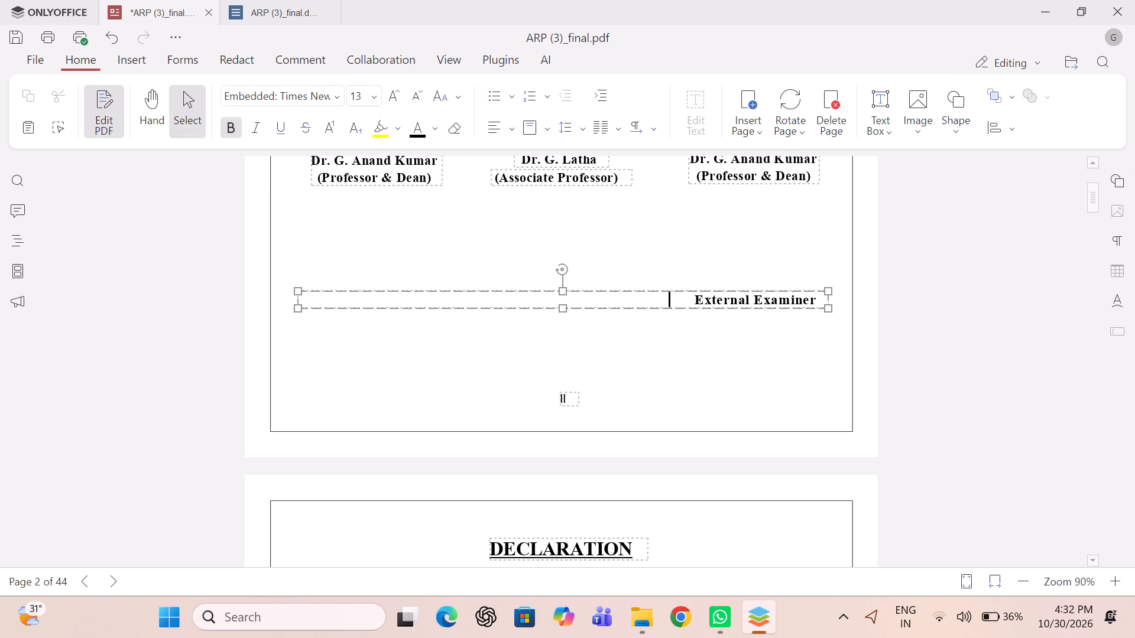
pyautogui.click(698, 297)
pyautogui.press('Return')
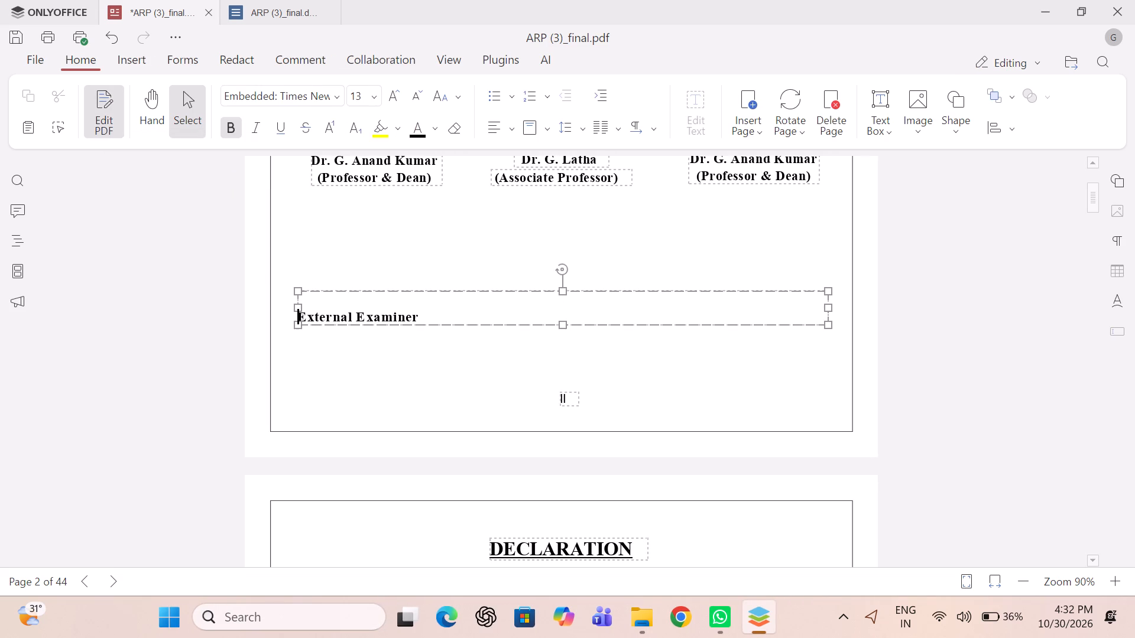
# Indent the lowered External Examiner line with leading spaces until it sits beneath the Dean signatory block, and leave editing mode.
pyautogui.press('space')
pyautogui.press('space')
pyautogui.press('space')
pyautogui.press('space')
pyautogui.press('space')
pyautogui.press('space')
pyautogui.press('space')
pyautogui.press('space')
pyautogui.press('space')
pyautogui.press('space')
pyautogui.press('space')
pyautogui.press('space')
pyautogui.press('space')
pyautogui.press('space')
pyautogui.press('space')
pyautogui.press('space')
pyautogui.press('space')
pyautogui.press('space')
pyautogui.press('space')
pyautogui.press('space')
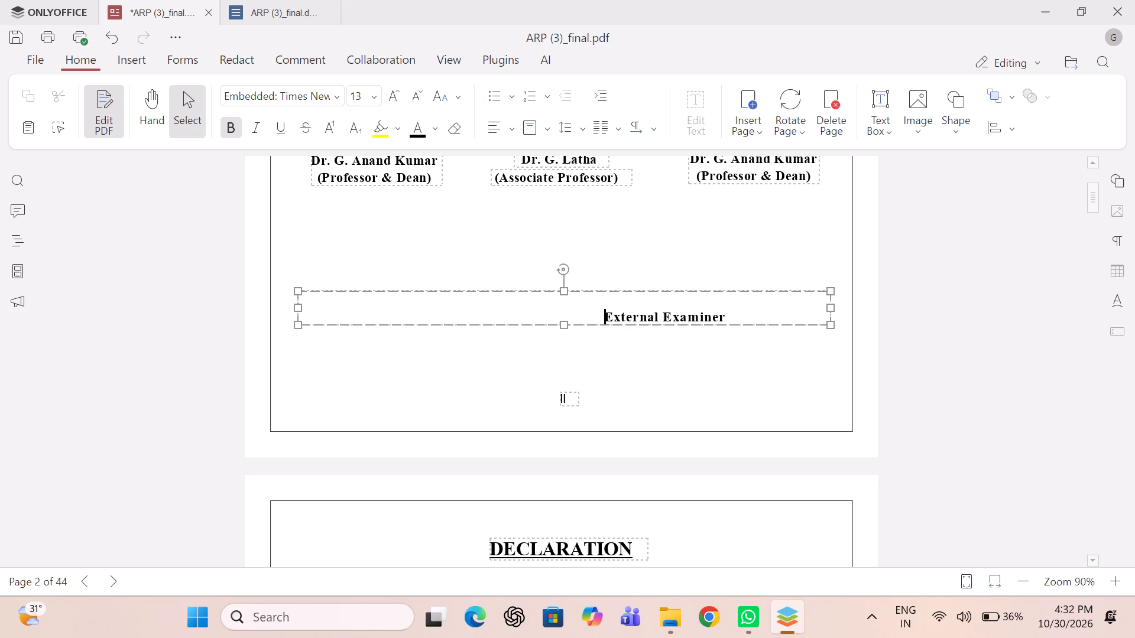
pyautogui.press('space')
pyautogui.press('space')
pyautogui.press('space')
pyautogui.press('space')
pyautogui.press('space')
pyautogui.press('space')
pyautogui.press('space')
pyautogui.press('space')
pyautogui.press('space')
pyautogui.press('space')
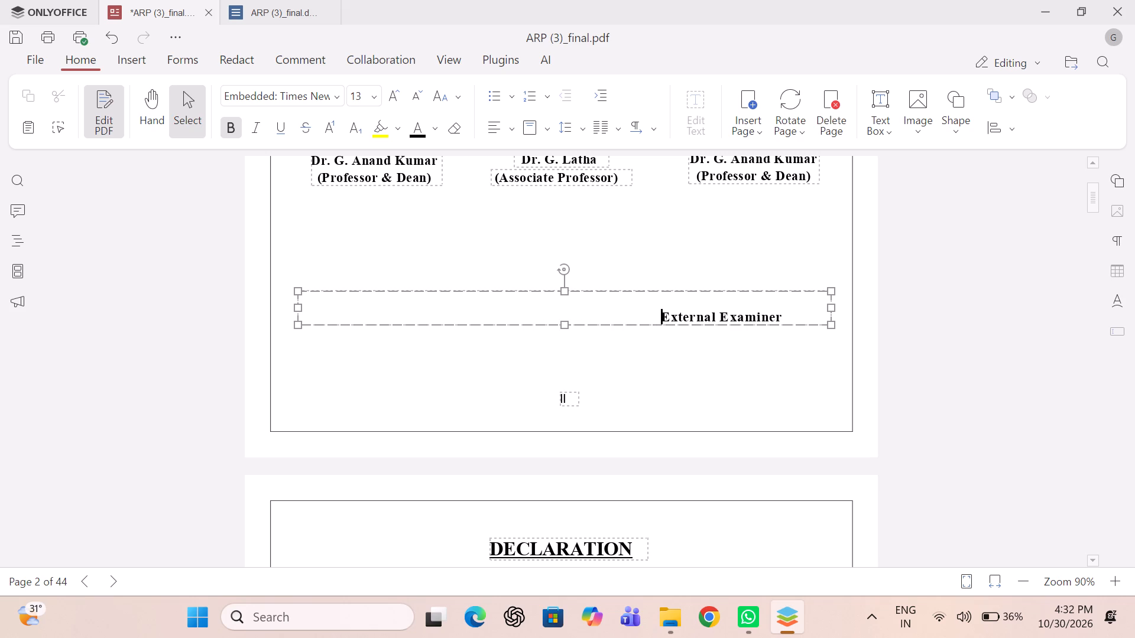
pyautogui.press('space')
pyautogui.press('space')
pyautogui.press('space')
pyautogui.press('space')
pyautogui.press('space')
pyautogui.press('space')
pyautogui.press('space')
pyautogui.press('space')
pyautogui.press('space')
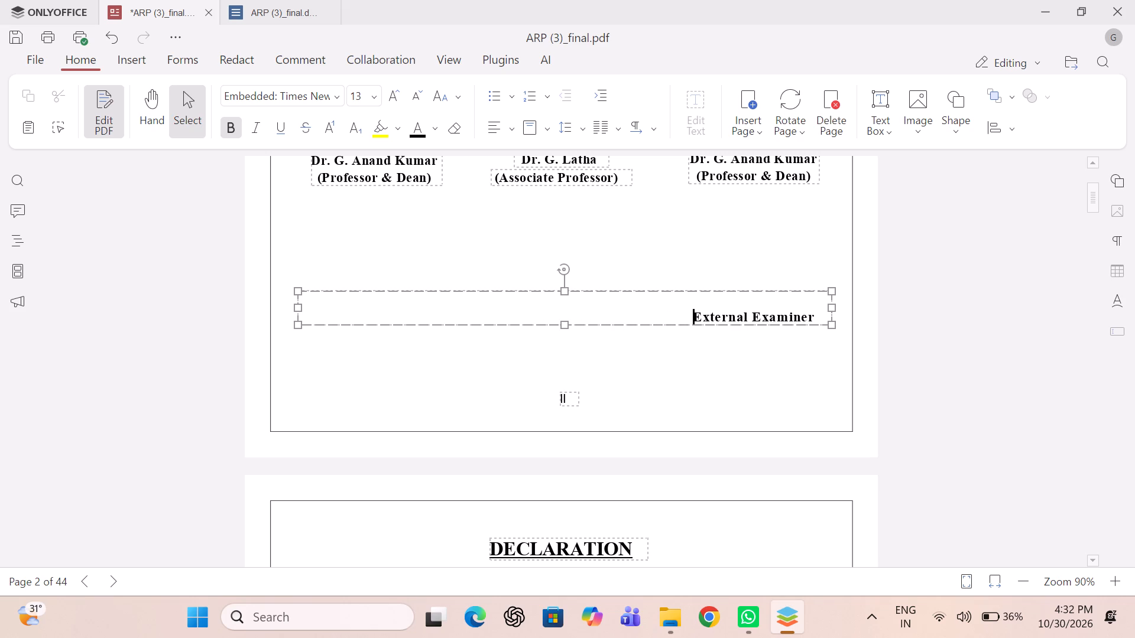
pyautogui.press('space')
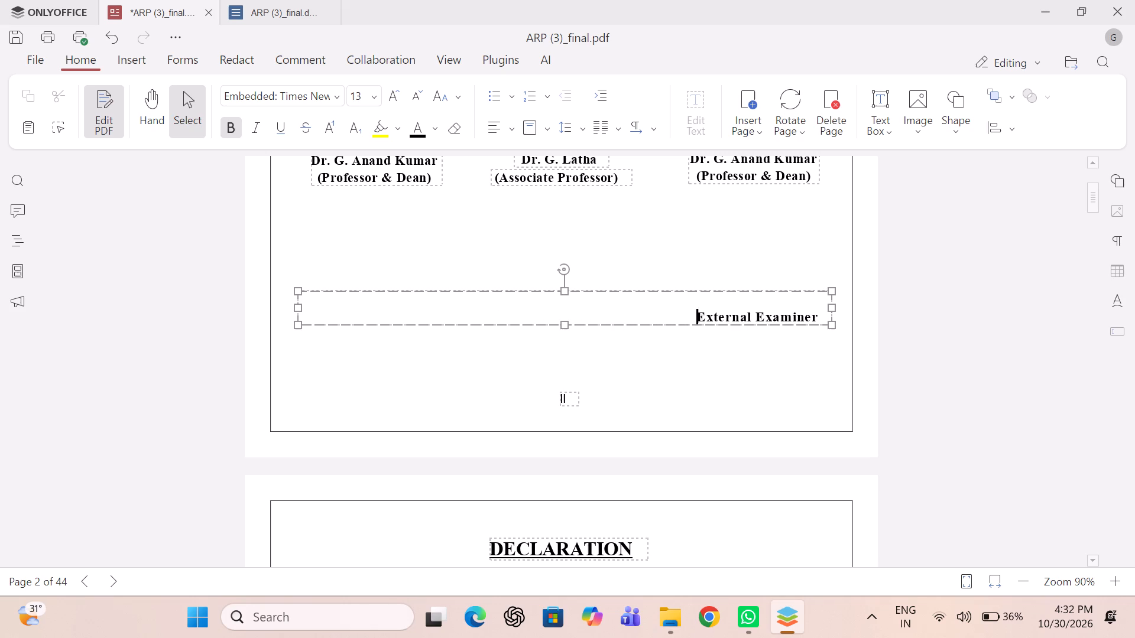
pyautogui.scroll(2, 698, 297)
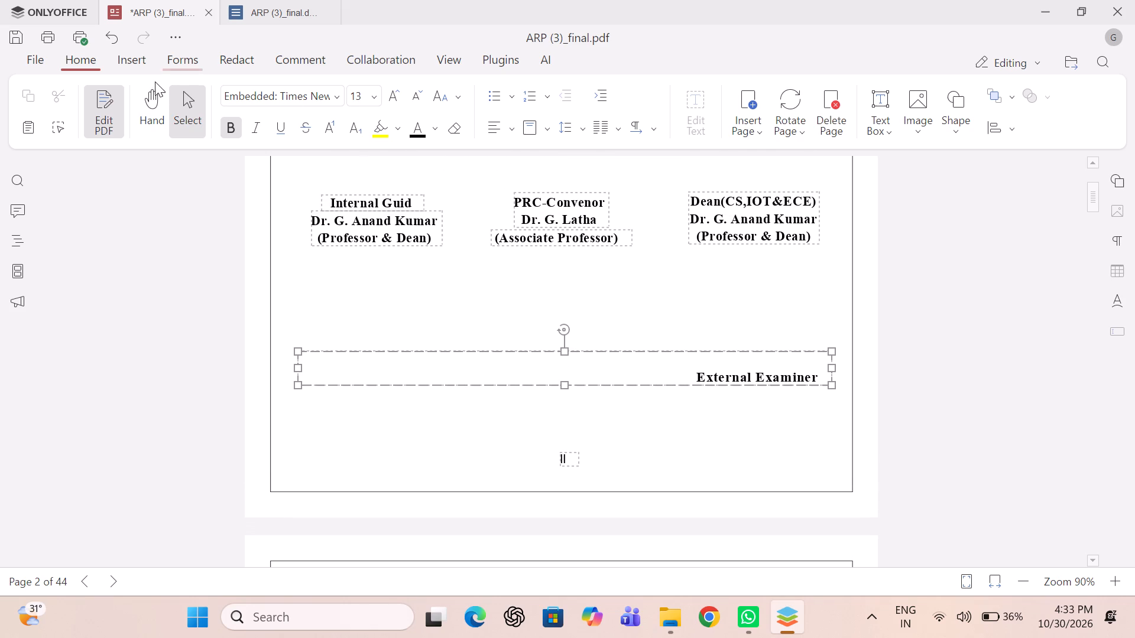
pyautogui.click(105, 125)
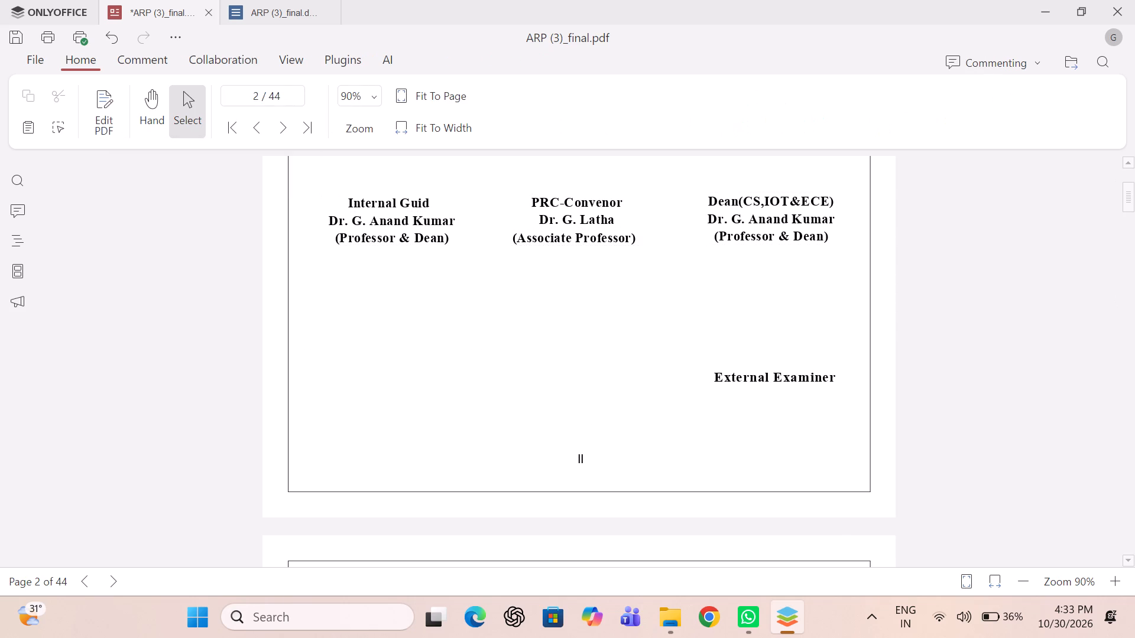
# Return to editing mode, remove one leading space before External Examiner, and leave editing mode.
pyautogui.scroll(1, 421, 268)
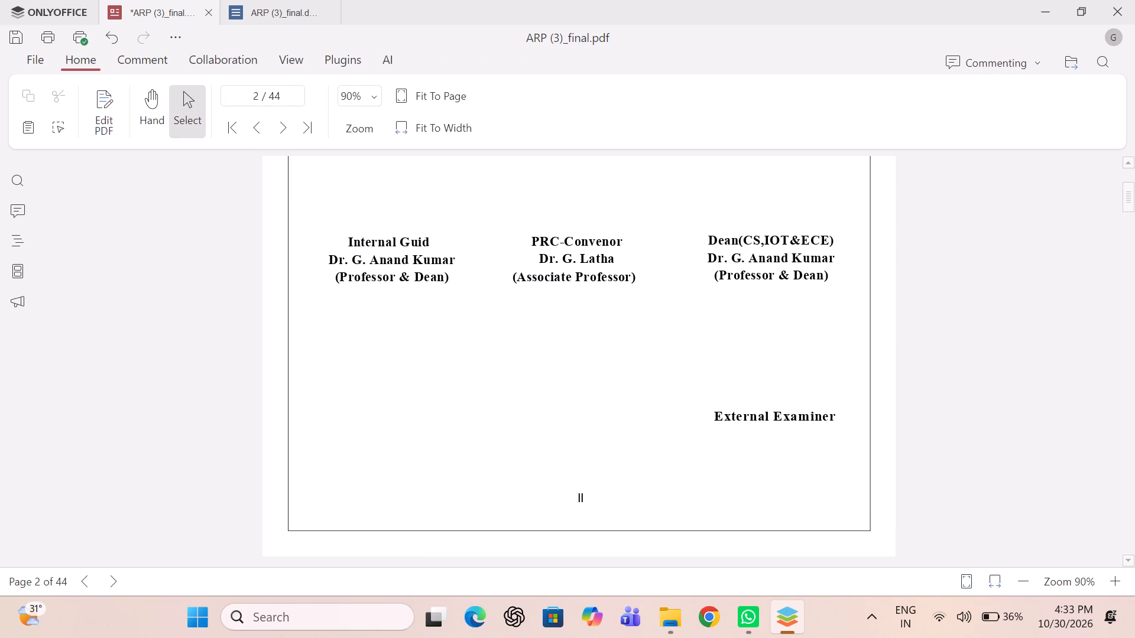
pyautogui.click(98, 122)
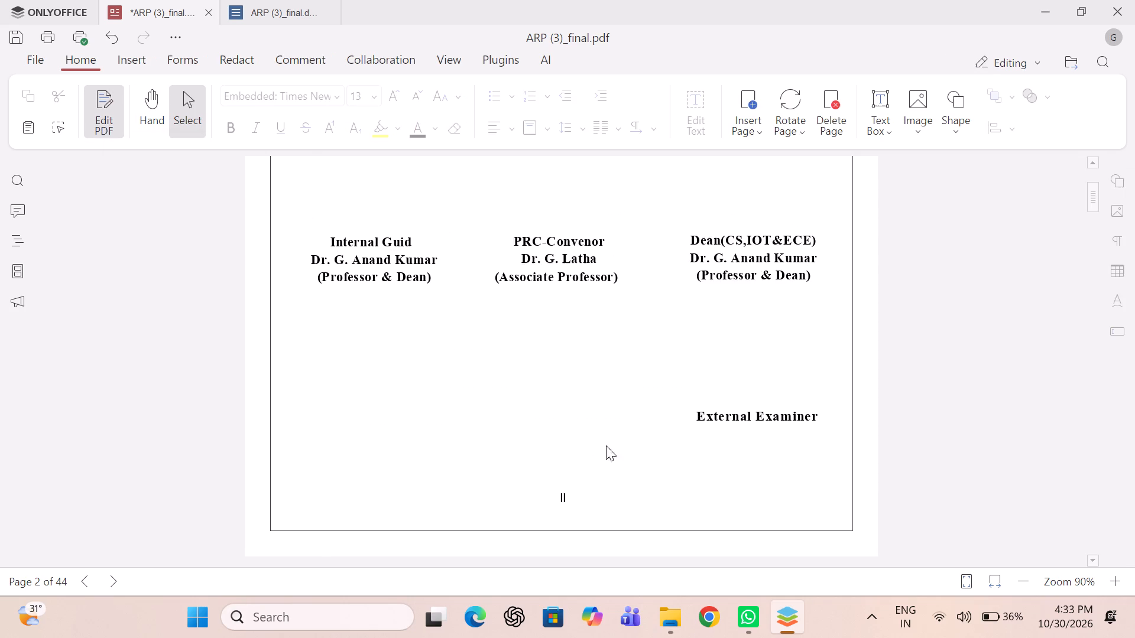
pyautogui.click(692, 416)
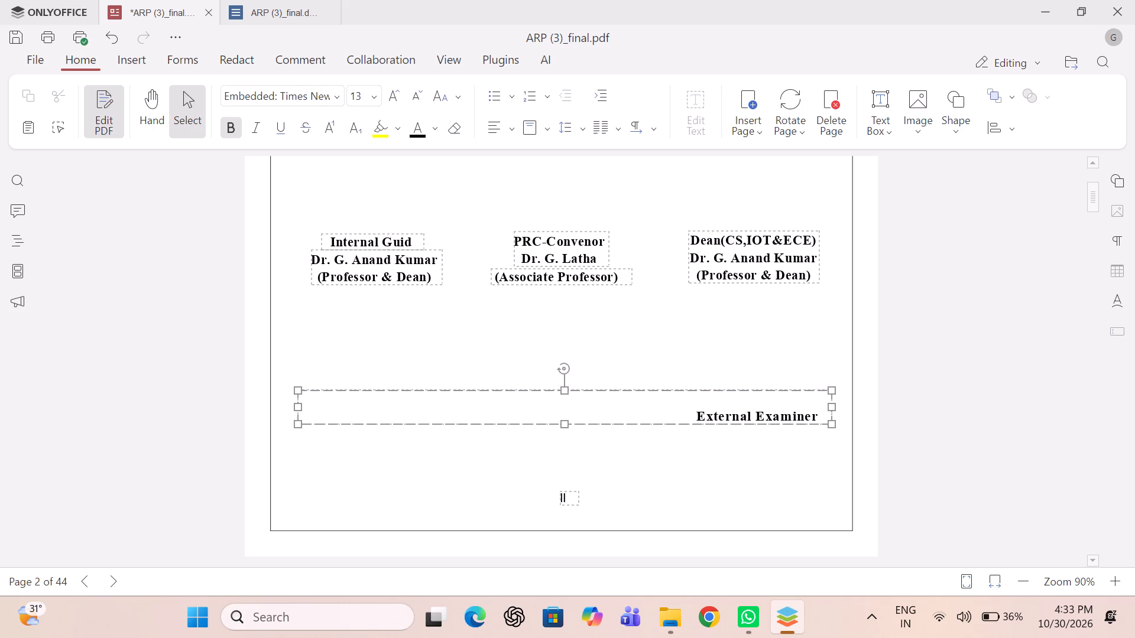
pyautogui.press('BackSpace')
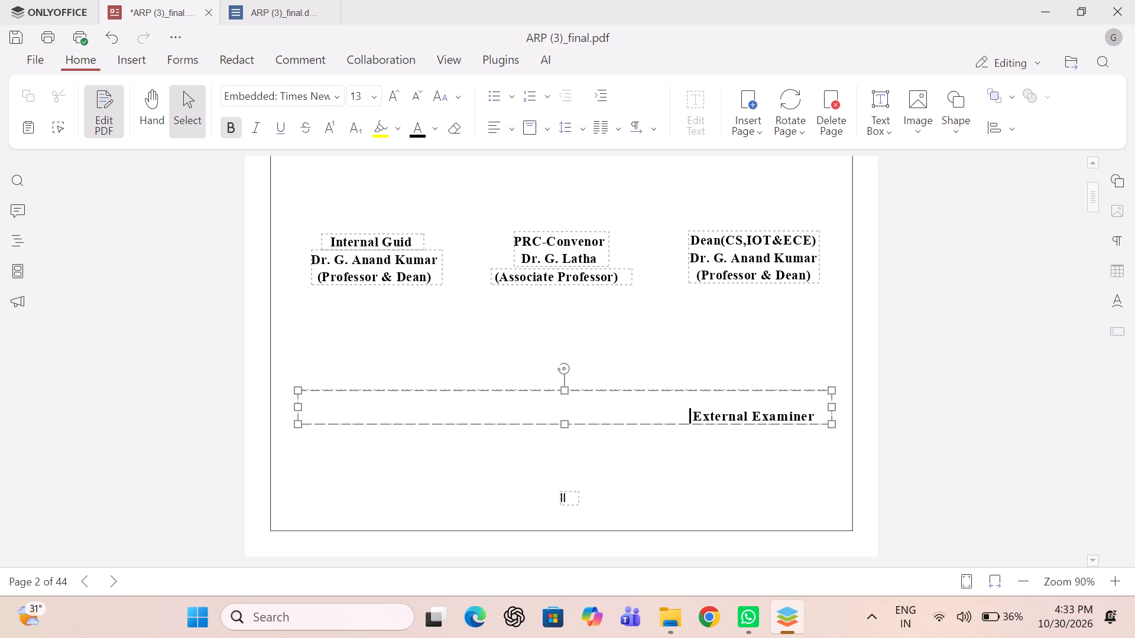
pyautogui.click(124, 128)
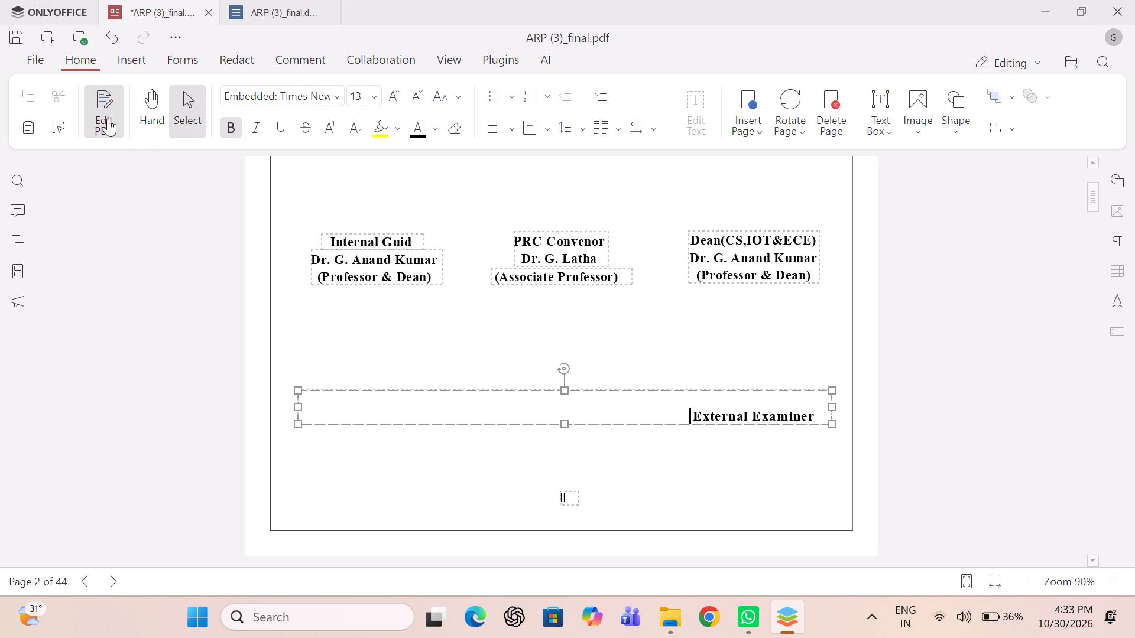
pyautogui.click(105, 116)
# Review the Certificate page's layout from the heading down to the signatory blocks, External Examiner line and page number.
pyautogui.scroll(2, 441, 335)
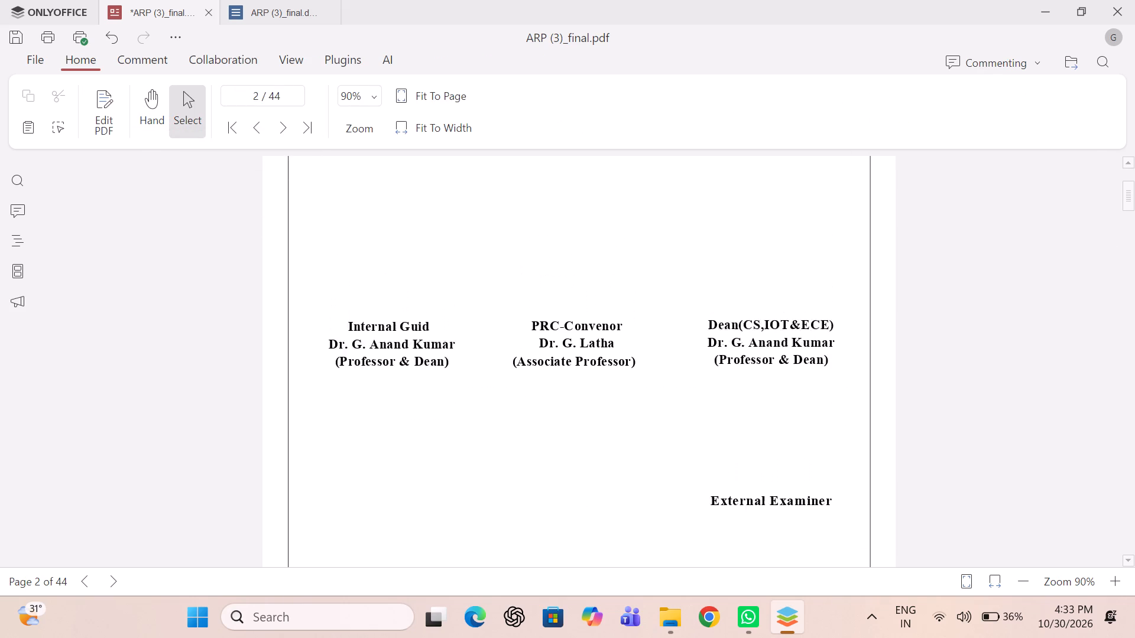
pyautogui.scroll(3, 441, 335)
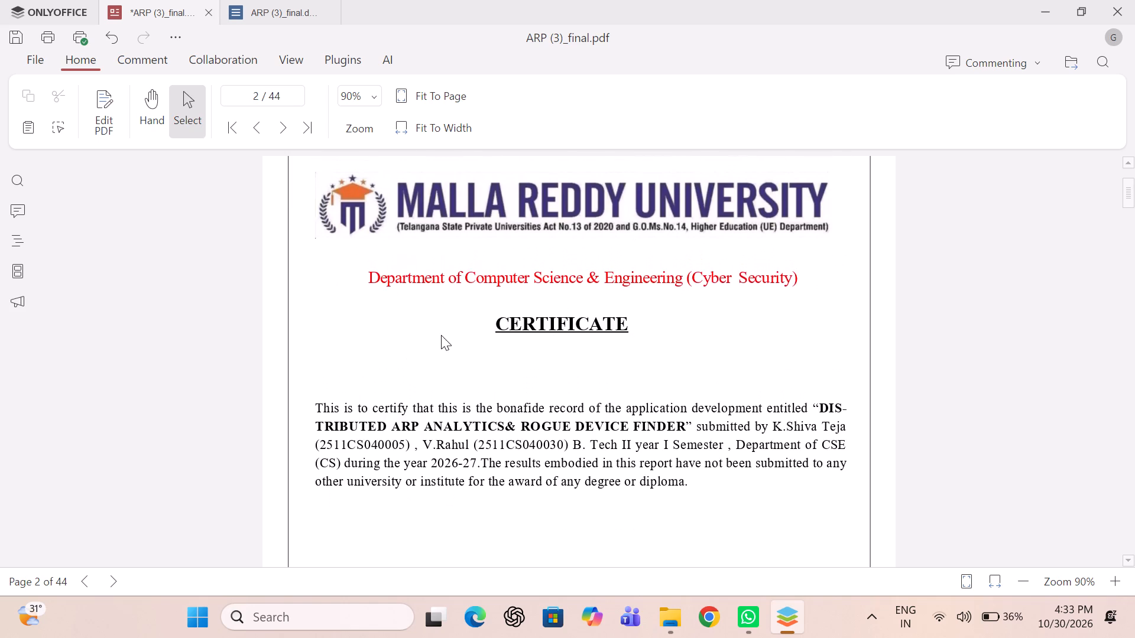
pyautogui.scroll(-5, 441, 335)
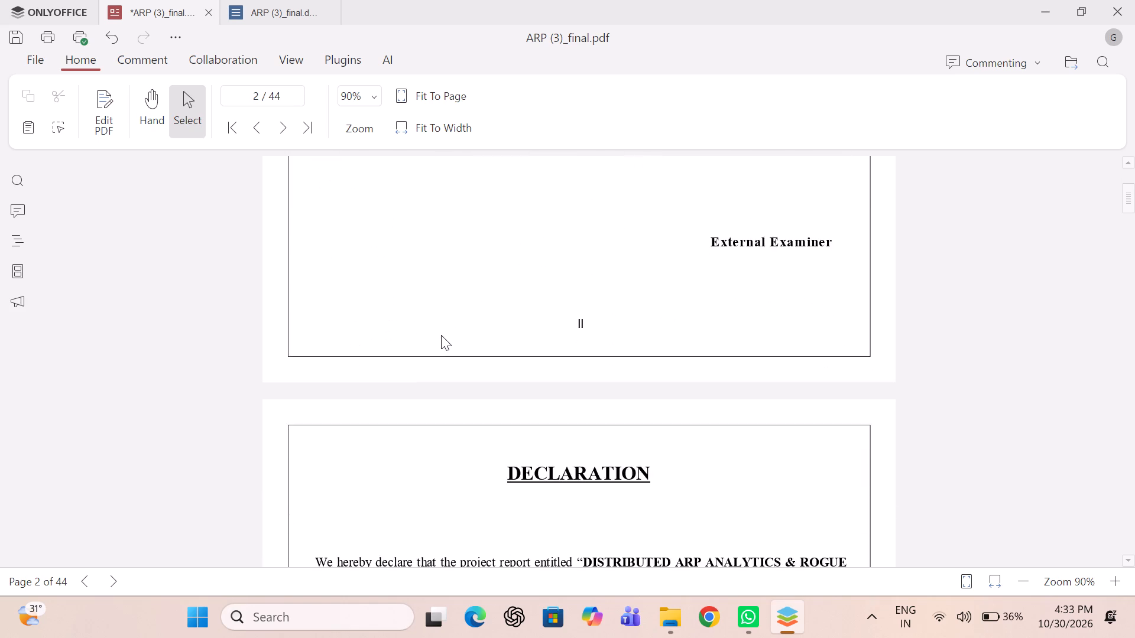
pyautogui.scroll(-1, 441, 335)
pyautogui.scroll(4, 441, 335)
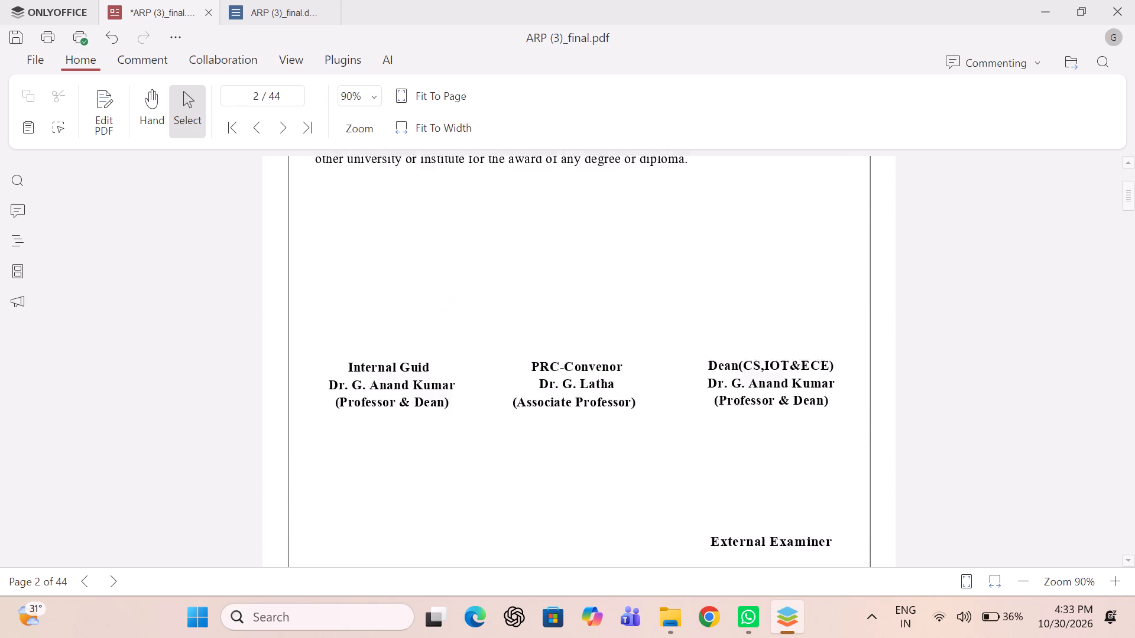
pyautogui.scroll(1, 441, 335)
pyautogui.scroll(-3, 441, 335)
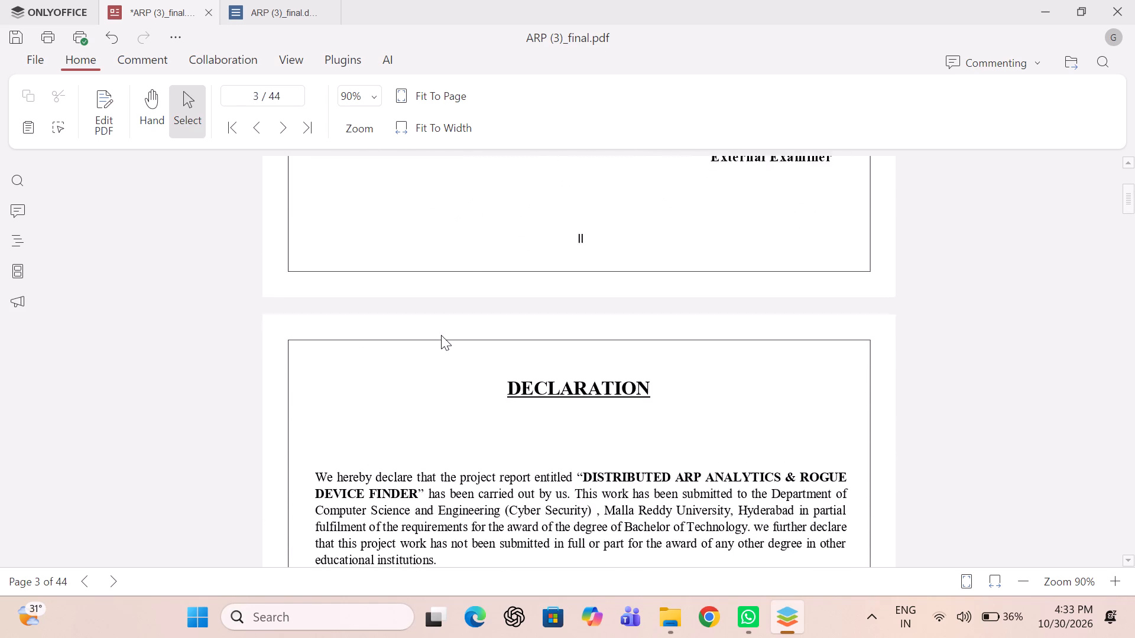
pyautogui.scroll(5, 441, 335)
pyautogui.scroll(-3, 441, 335)
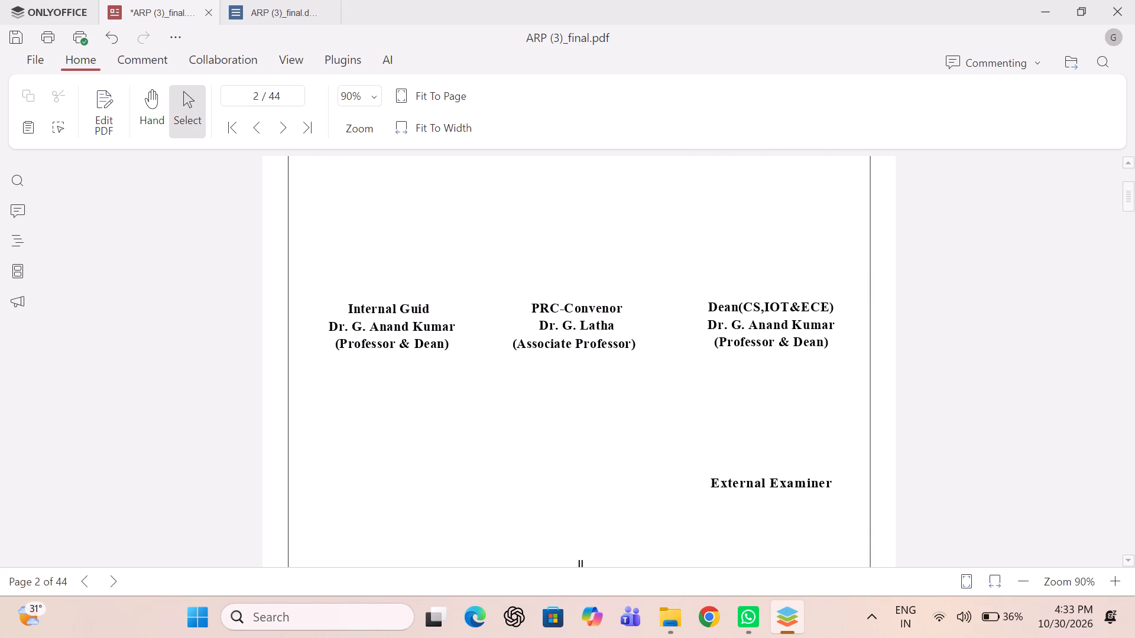
pyautogui.scroll(-1, 441, 335)
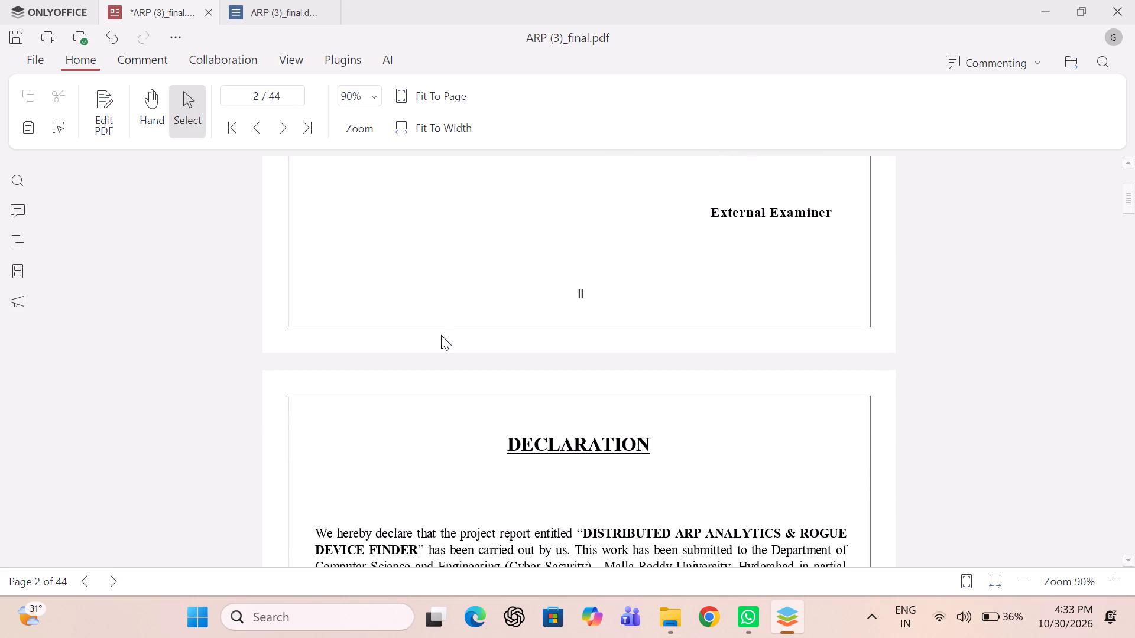
pyautogui.scroll(4, 441, 335)
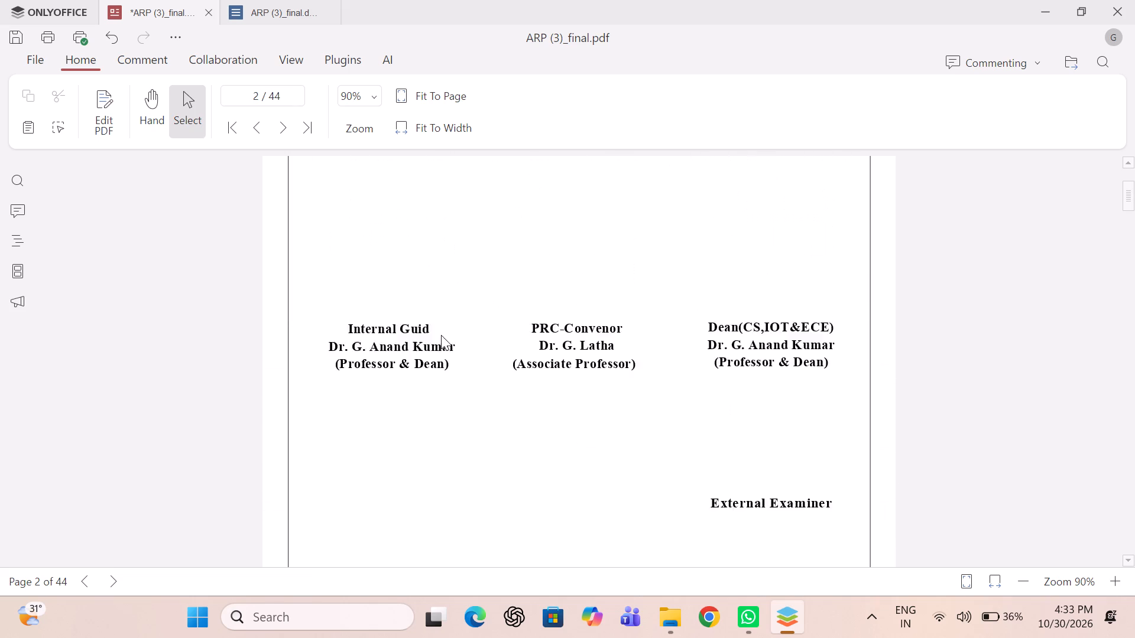
pyautogui.scroll(2, 441, 335)
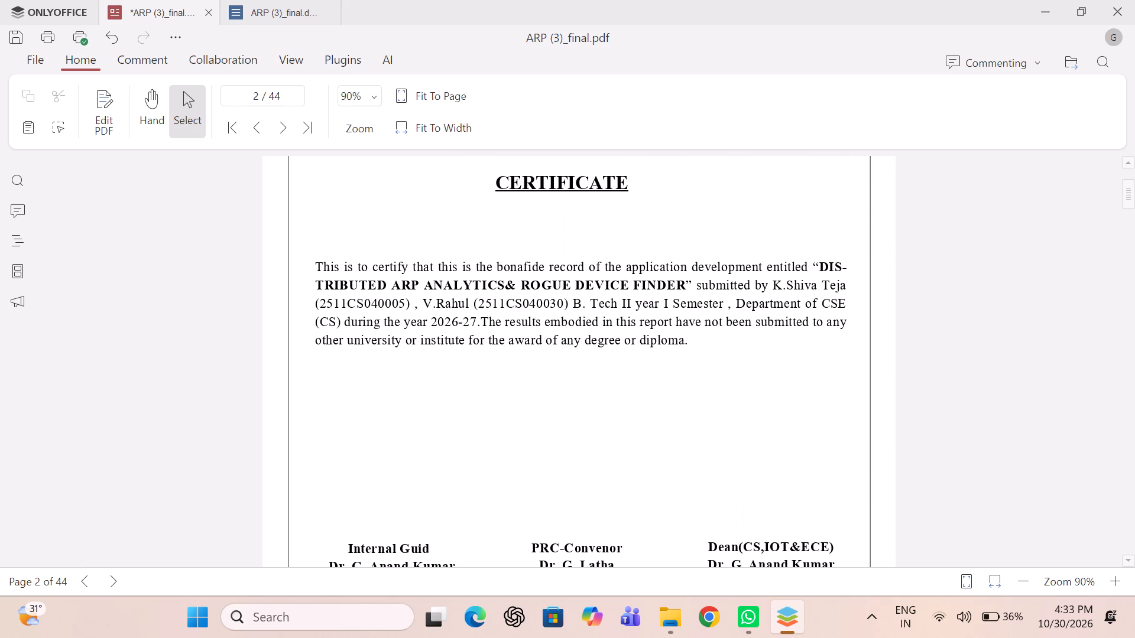
pyautogui.scroll(2, 441, 335)
pyautogui.scroll(-2, 441, 335)
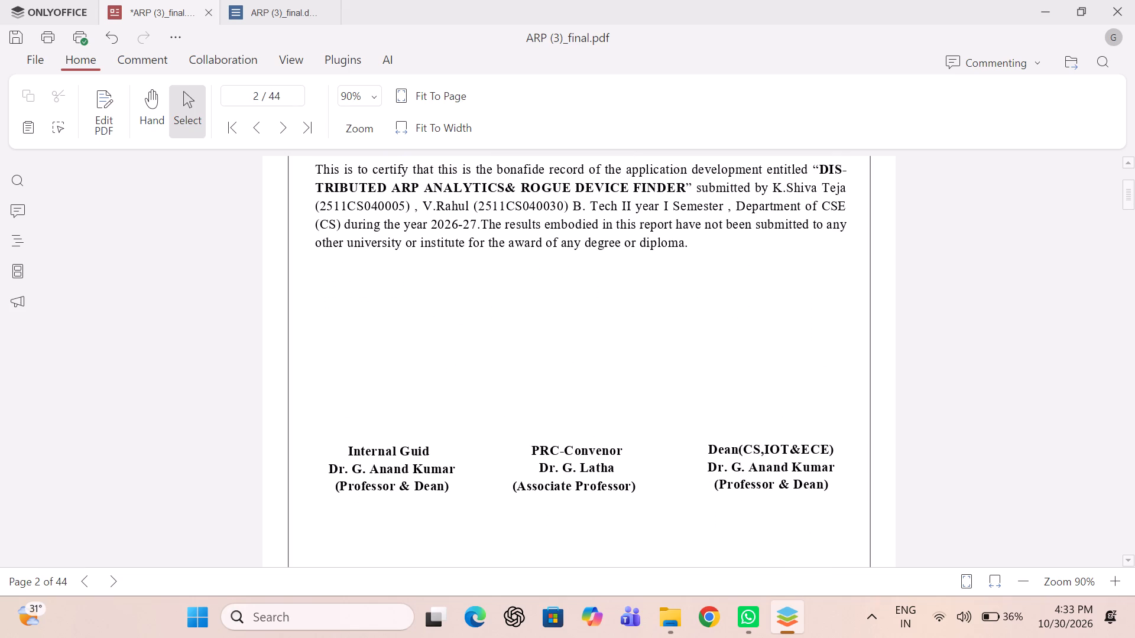
pyautogui.scroll(-3, 441, 335)
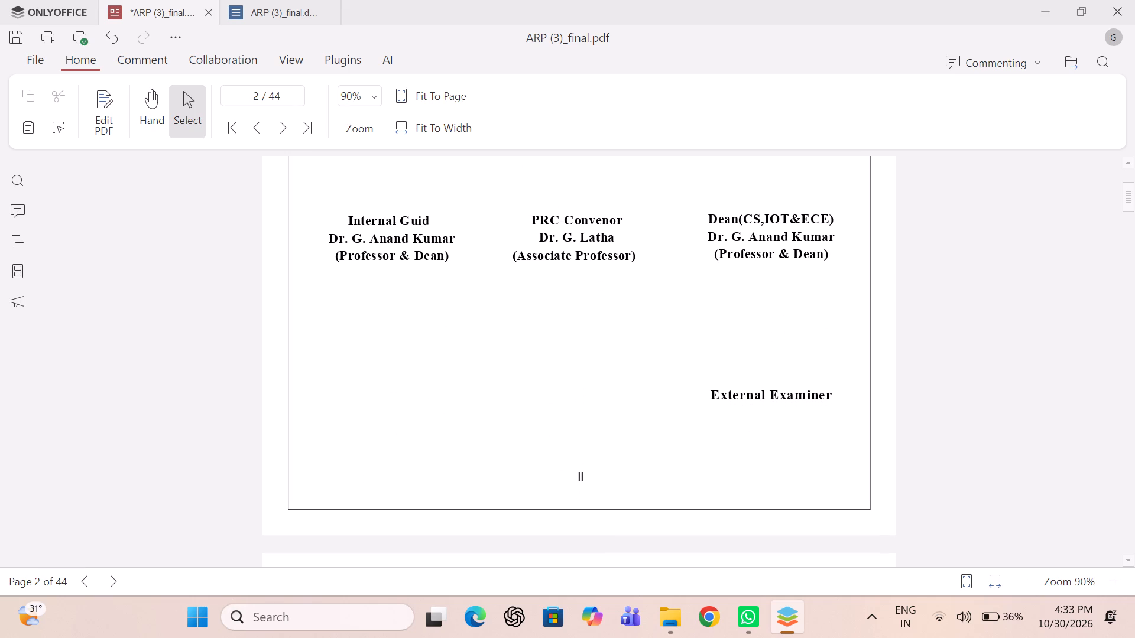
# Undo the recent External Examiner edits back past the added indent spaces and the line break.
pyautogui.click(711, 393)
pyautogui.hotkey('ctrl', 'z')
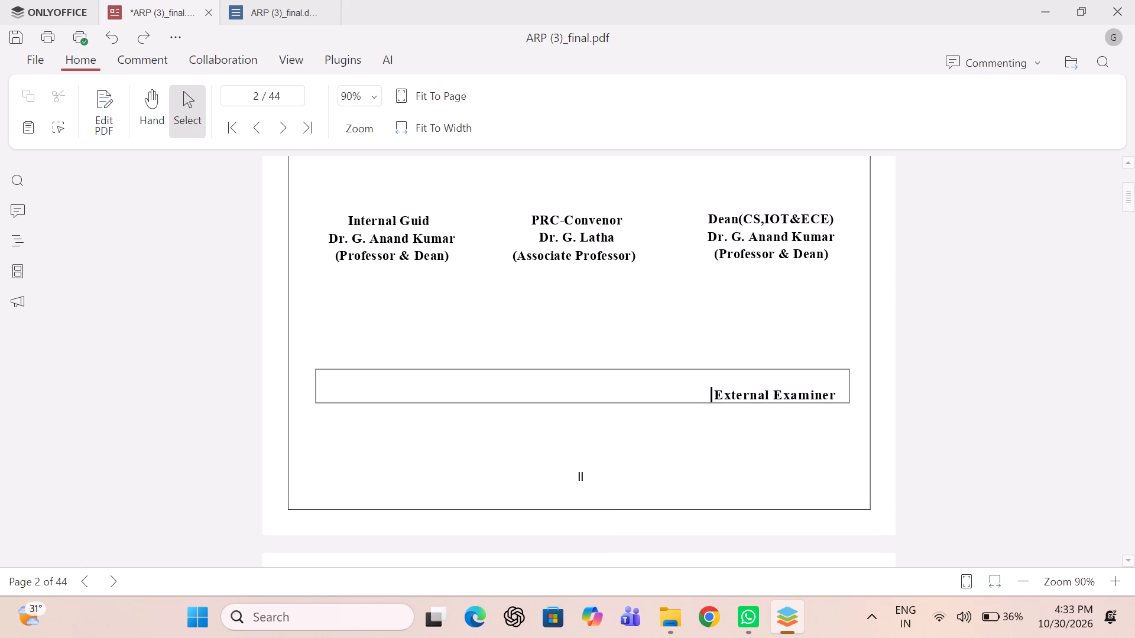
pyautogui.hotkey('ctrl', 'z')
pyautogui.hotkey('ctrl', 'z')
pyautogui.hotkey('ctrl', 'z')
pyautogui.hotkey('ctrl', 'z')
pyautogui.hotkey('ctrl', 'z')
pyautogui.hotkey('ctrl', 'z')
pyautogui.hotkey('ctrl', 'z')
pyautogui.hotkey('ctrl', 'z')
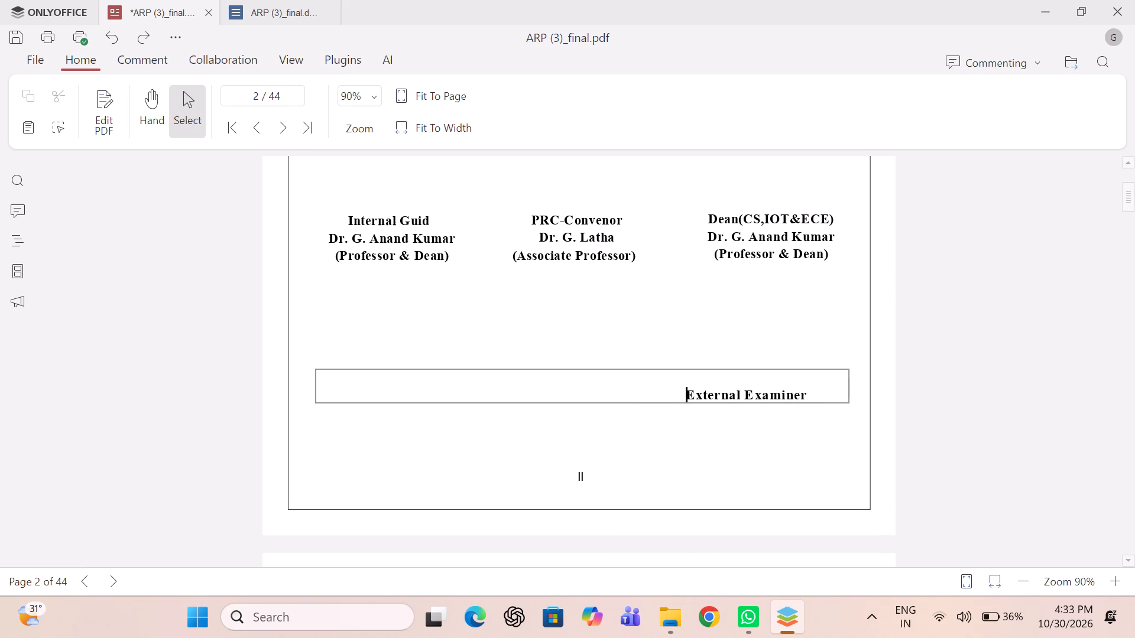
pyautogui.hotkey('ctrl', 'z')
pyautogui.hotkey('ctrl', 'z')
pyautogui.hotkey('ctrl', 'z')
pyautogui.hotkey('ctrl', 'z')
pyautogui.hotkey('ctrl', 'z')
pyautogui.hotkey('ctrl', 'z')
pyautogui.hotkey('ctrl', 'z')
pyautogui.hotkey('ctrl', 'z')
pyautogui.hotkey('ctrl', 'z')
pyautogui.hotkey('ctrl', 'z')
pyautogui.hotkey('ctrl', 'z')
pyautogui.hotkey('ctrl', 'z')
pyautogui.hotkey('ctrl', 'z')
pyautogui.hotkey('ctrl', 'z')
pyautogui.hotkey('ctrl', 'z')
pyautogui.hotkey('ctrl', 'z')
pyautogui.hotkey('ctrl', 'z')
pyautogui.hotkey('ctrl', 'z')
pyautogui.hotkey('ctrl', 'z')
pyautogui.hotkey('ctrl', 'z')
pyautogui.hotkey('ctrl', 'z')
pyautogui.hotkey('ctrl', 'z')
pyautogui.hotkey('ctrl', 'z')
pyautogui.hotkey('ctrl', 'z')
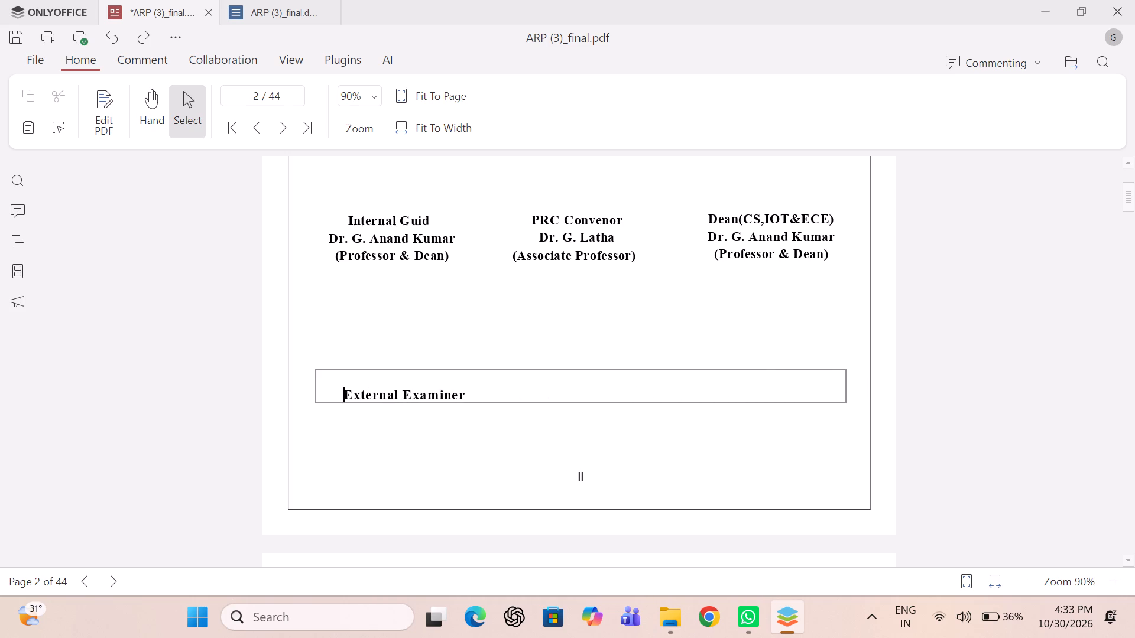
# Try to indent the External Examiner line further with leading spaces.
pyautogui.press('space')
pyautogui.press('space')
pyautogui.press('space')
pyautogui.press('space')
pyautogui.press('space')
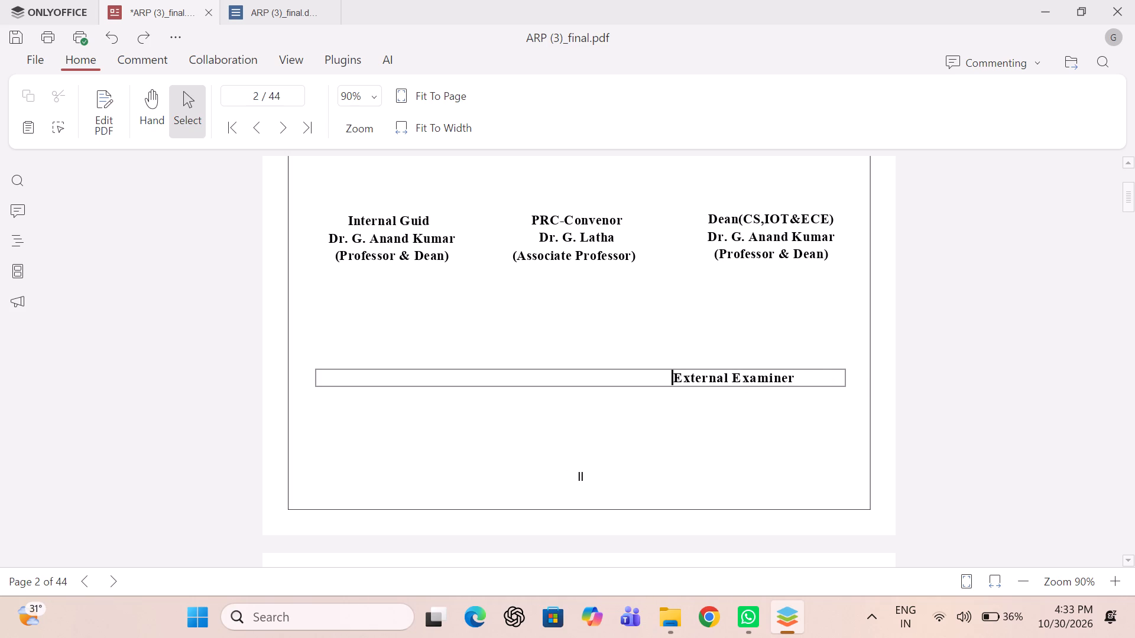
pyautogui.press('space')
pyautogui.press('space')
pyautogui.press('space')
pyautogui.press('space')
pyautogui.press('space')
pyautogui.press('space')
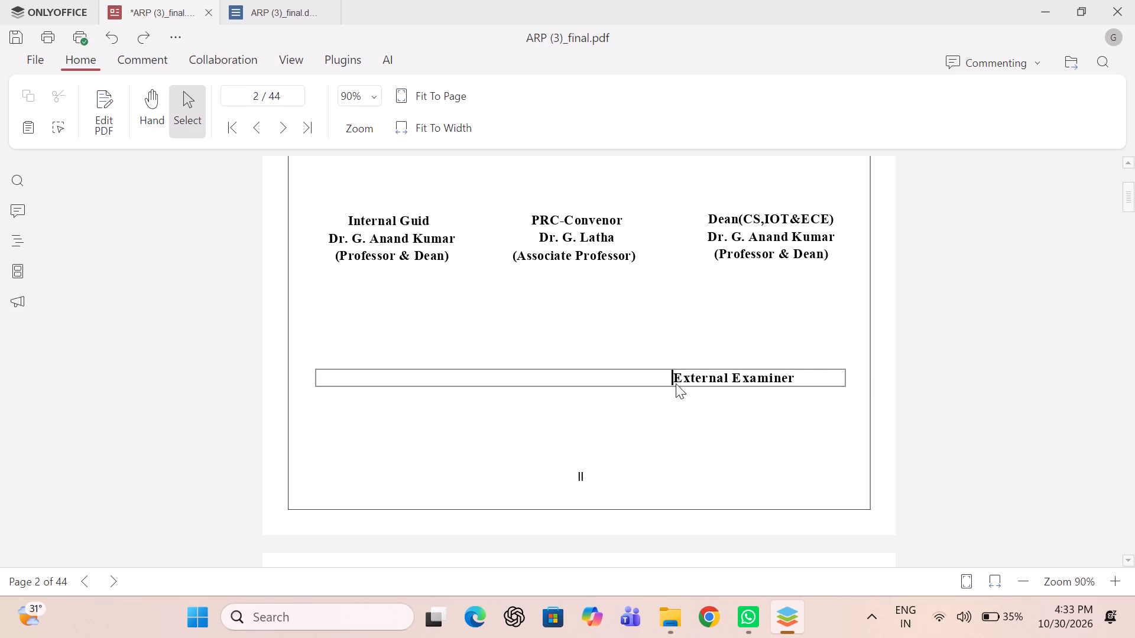
# In editing mode, add eleven leading spaces before External Examiner so the line sits beneath the Dean signatory block.
pyautogui.click(670, 374)
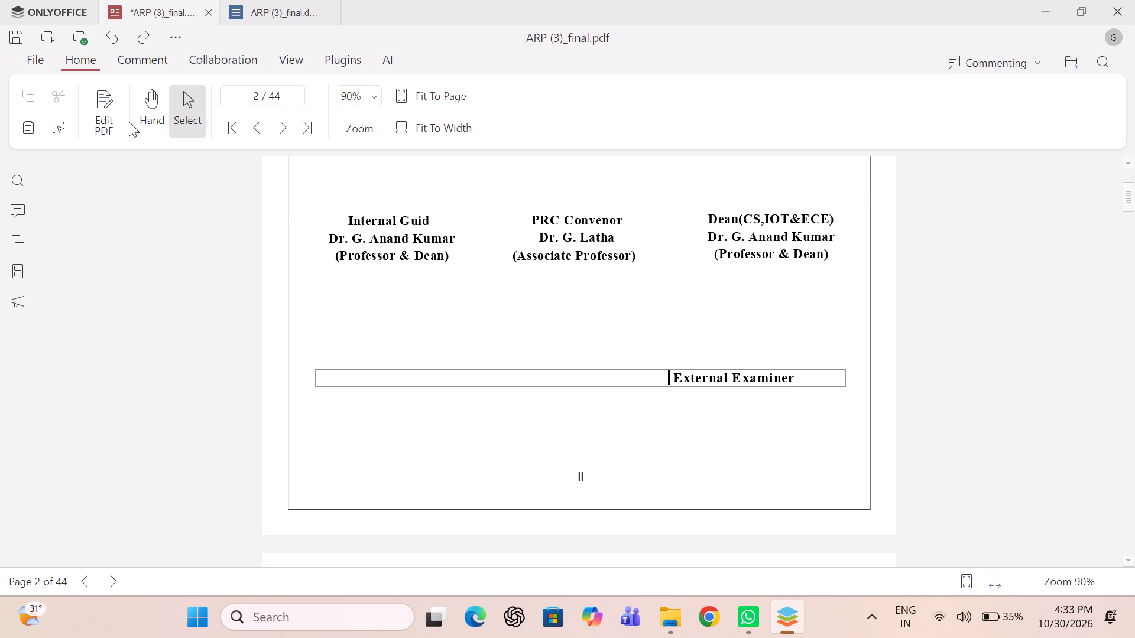
pyautogui.click(118, 116)
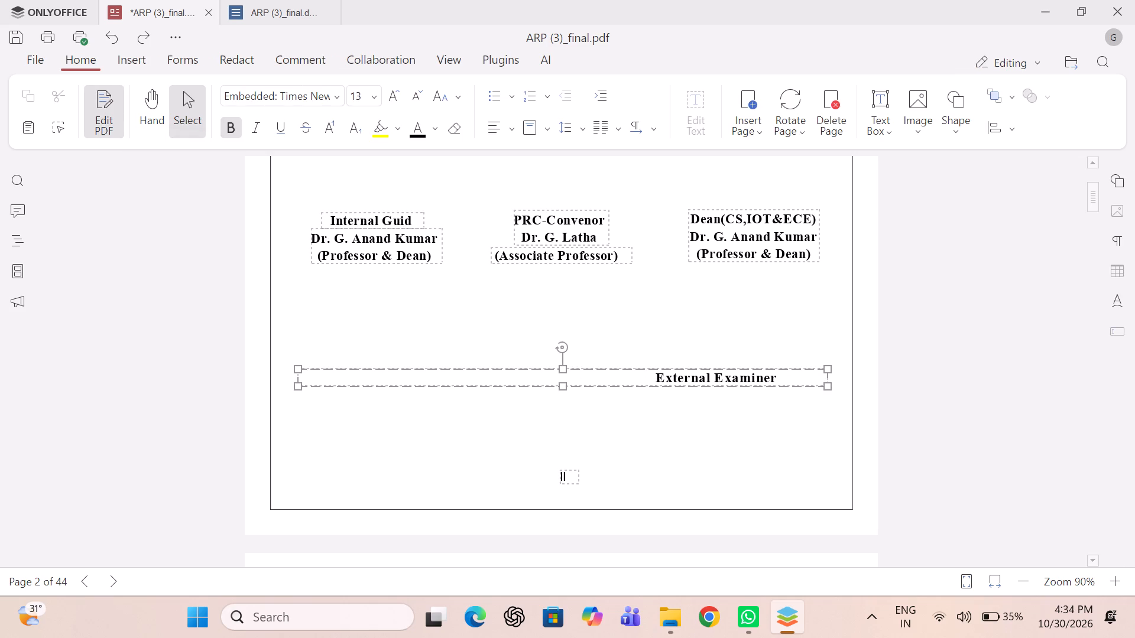
pyautogui.press('space')
pyautogui.press('space')
pyautogui.press('space')
pyautogui.press('space')
pyautogui.press('space')
pyautogui.press('space')
pyautogui.press('space')
pyautogui.press('space')
pyautogui.press('space')
pyautogui.press('space')
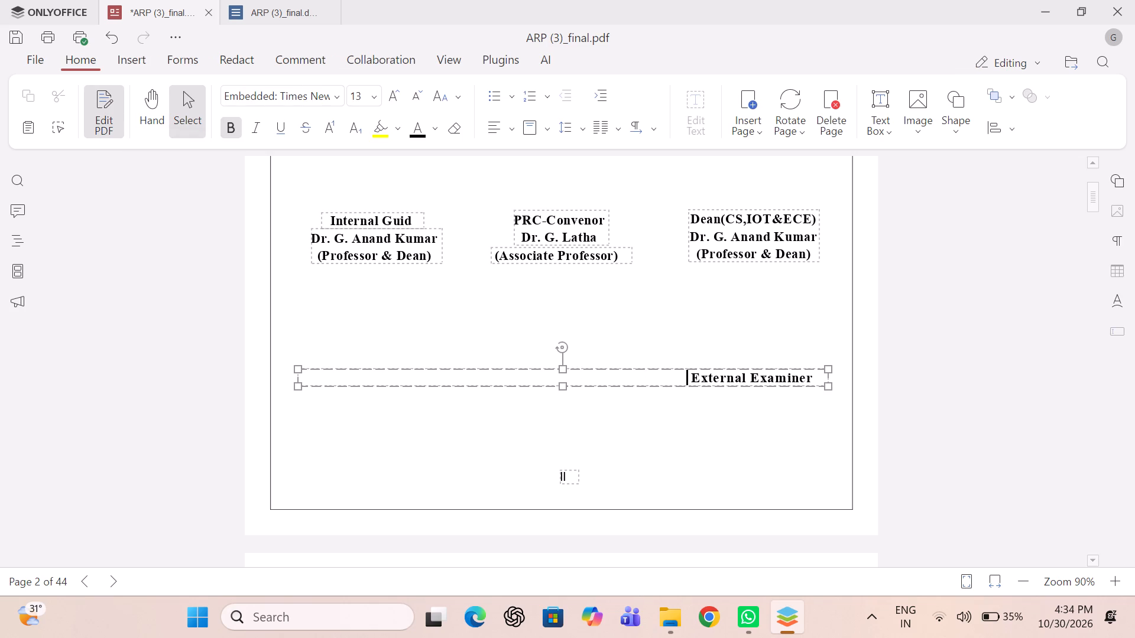
pyautogui.press('space')
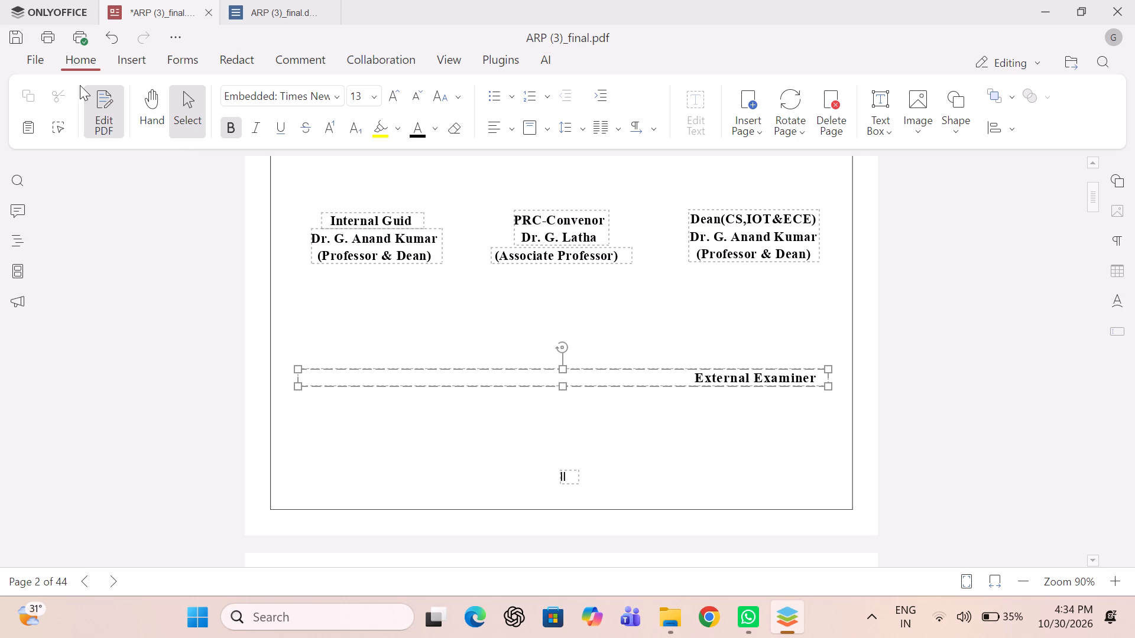
# Leave PDF editing mode and save the report with the repositioned External Examiner line.
pyautogui.click(97, 100)
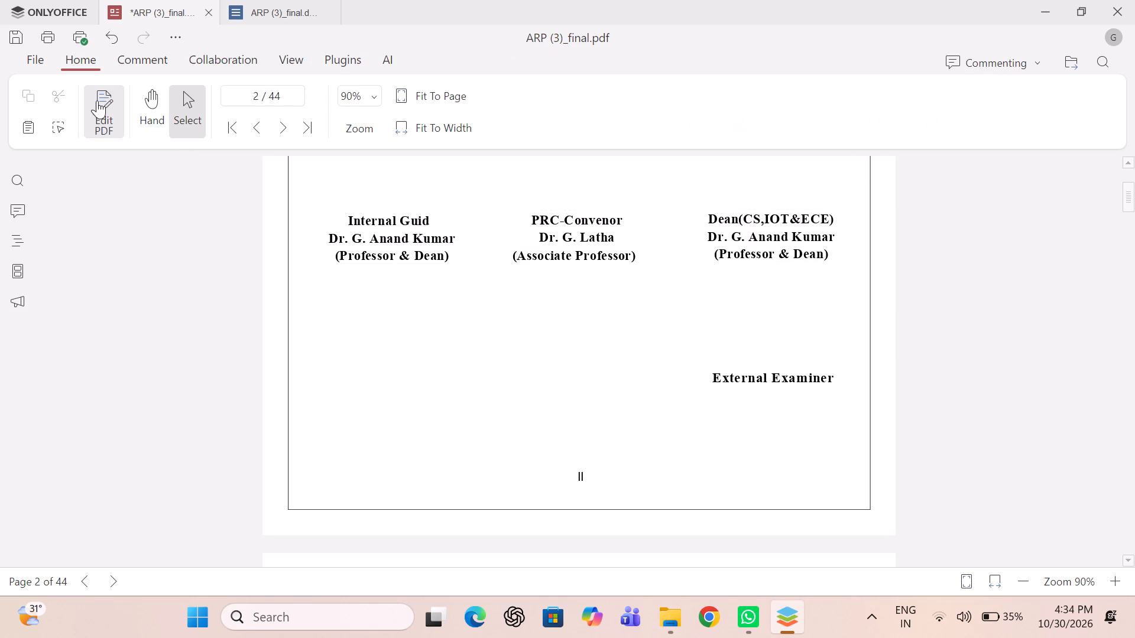
pyautogui.scroll(2, 372, 285)
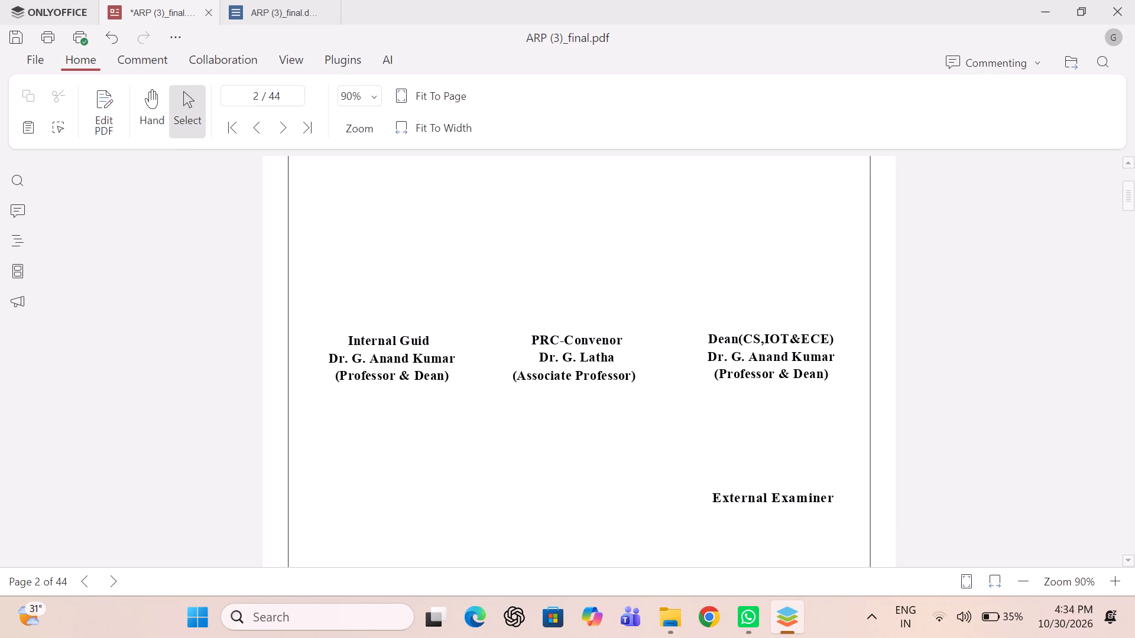
pyautogui.hotkey('ctrl', 's')
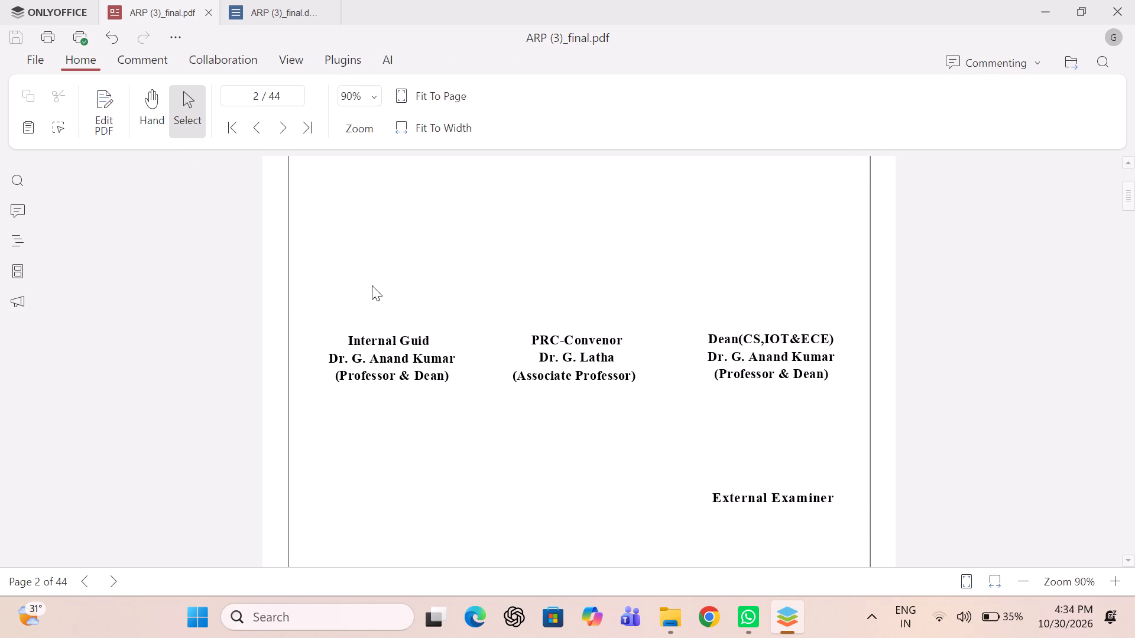
# Review the front pages, checking the title page, the Certificate and the acknowledgement text with its student names and roll numbers.
pyautogui.scroll(8, 526, 274)
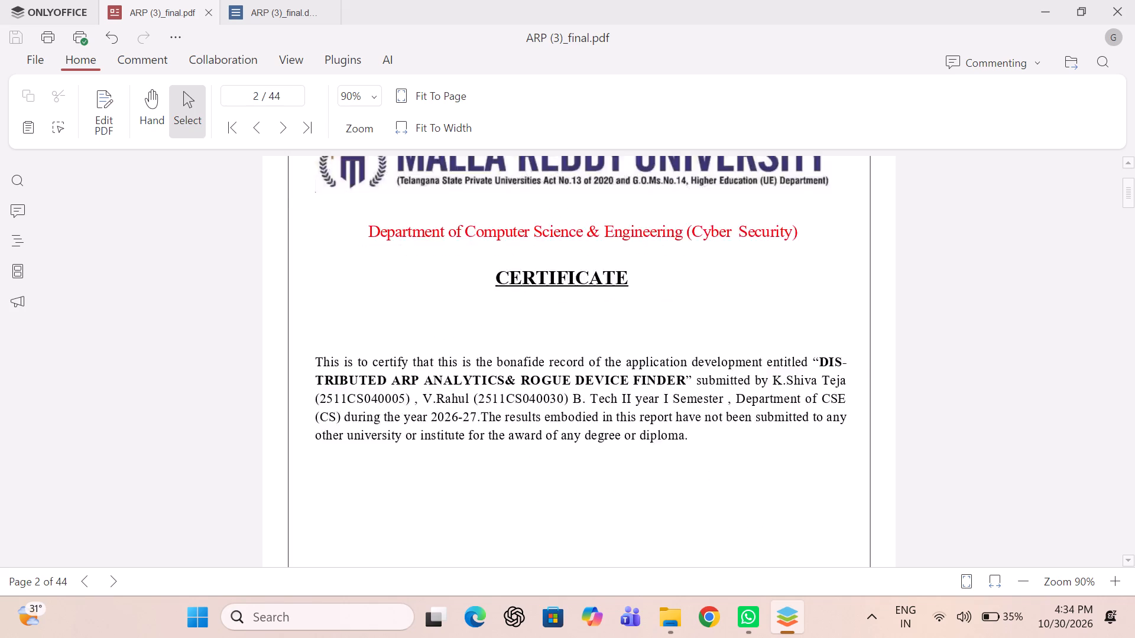
pyautogui.scroll(4, 526, 274)
pyautogui.scroll(-4, 526, 274)
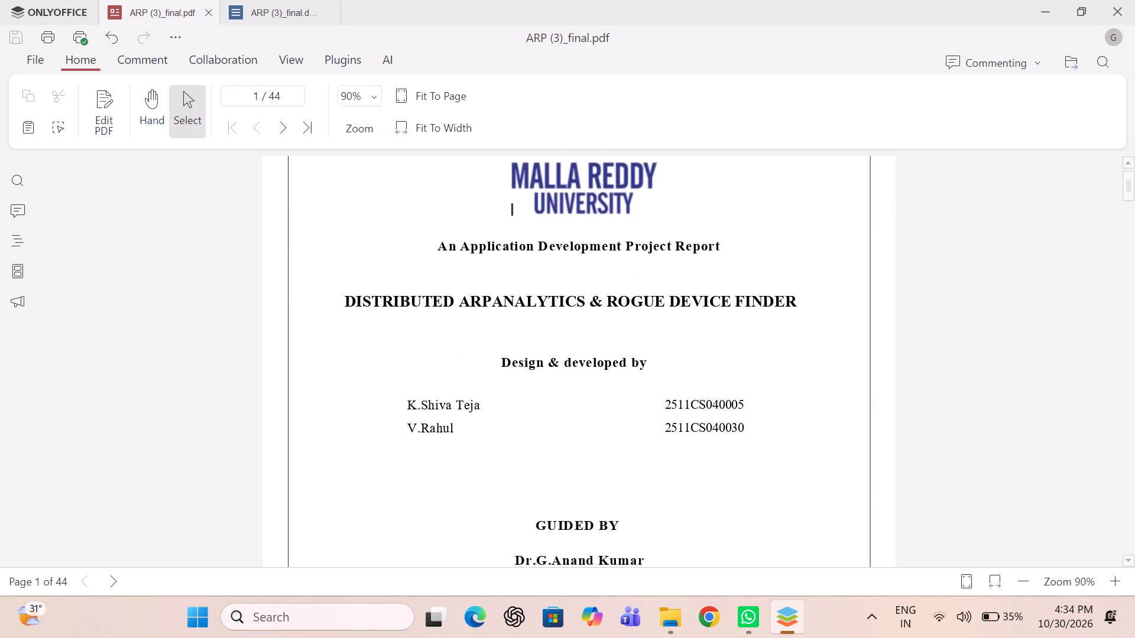
pyautogui.scroll(-5, 526, 274)
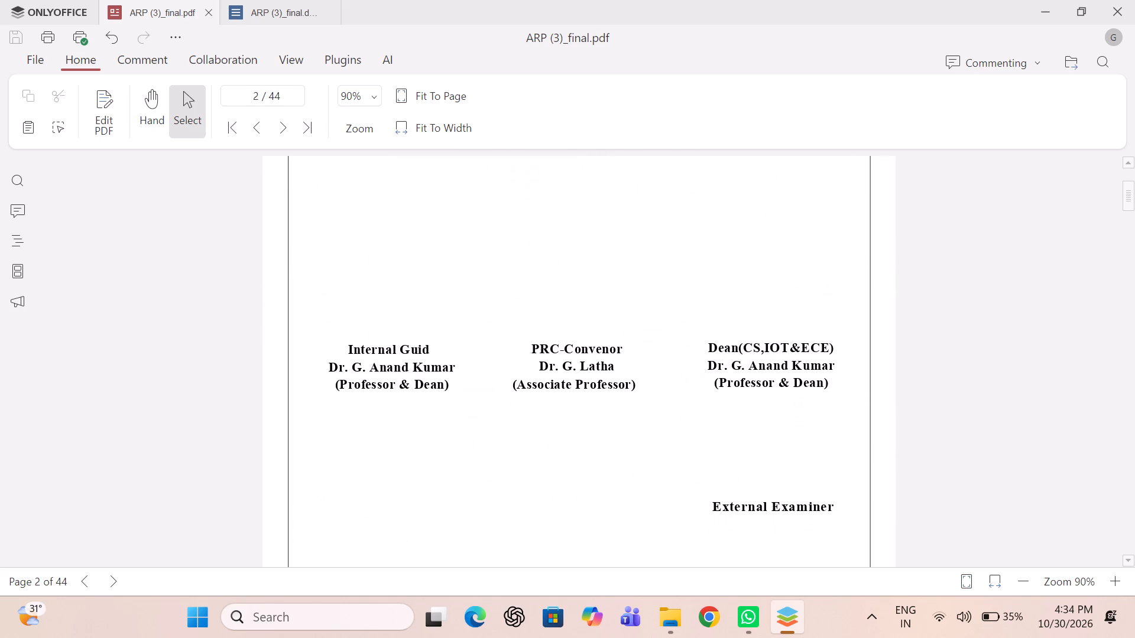
pyautogui.scroll(2, 526, 274)
pyautogui.scroll(-7, 526, 274)
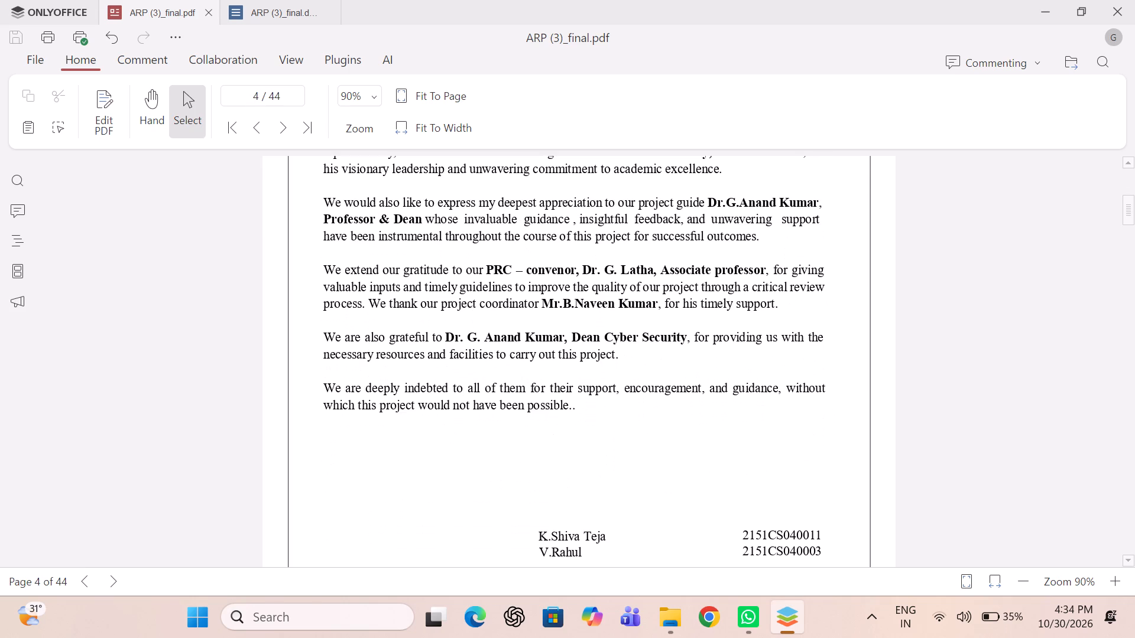
pyautogui.scroll(1, 526, 274)
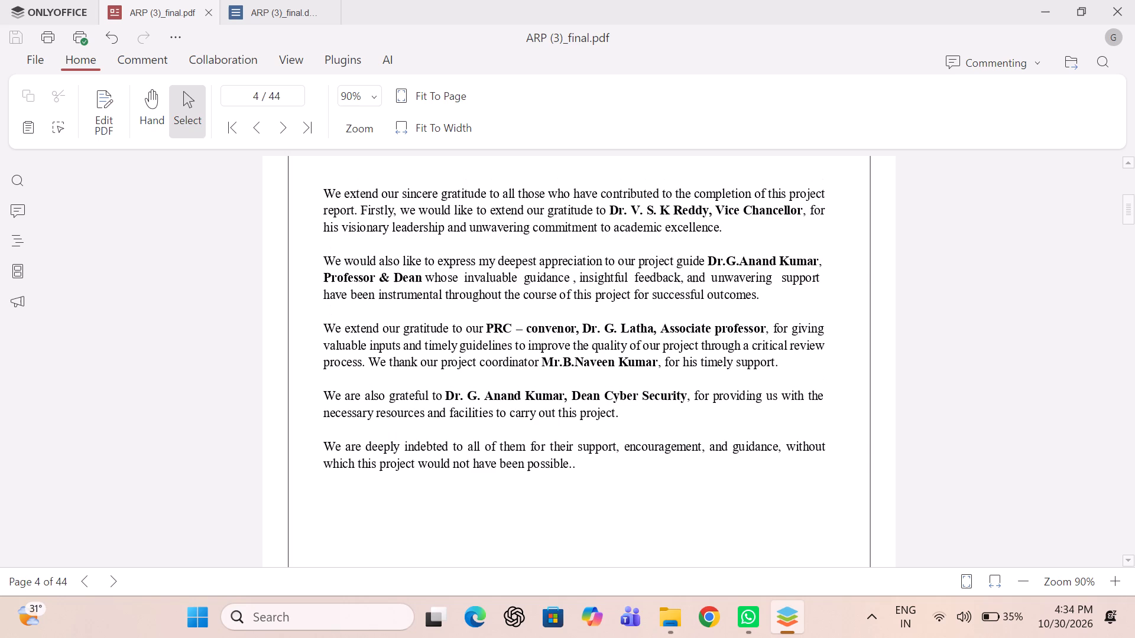
pyautogui.scroll(-2, 526, 274)
pyautogui.scroll(-1, 664, 277)
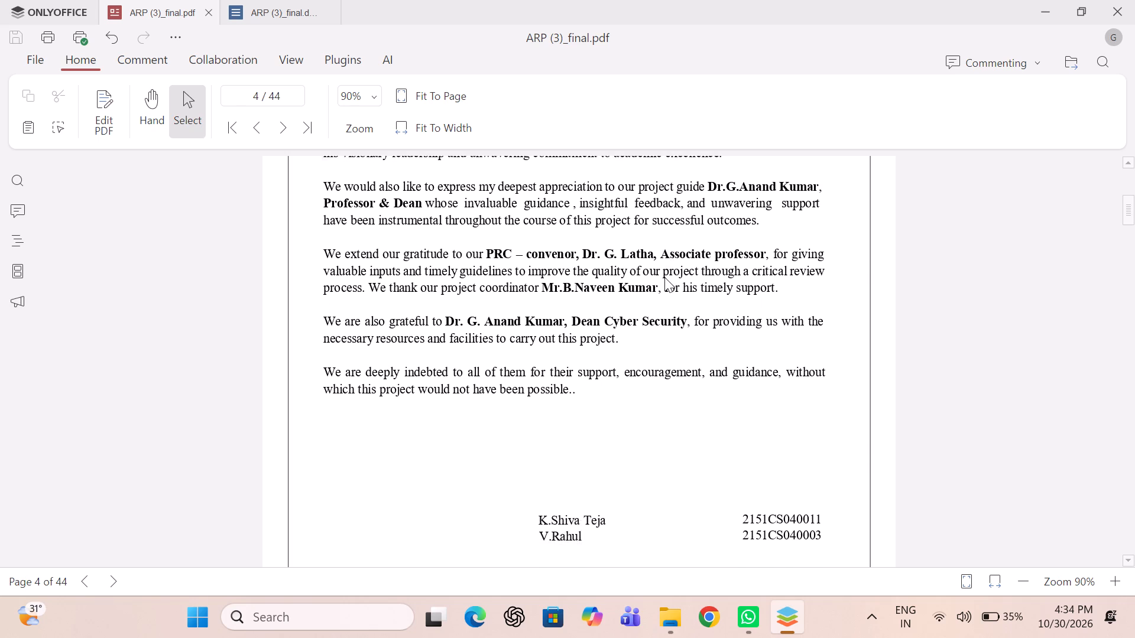
# Look through the rest of the report, from the abstract and contents table through the chapters and figures to the final poster page.
pyautogui.scroll(-5, 664, 277)
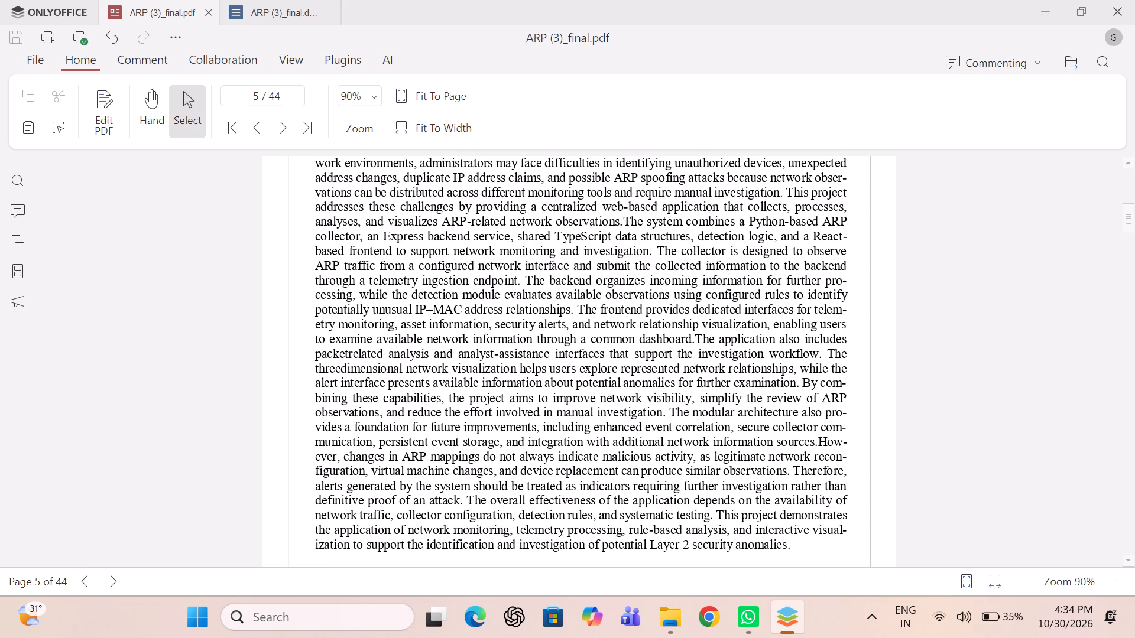
pyautogui.scroll(-3, 664, 277)
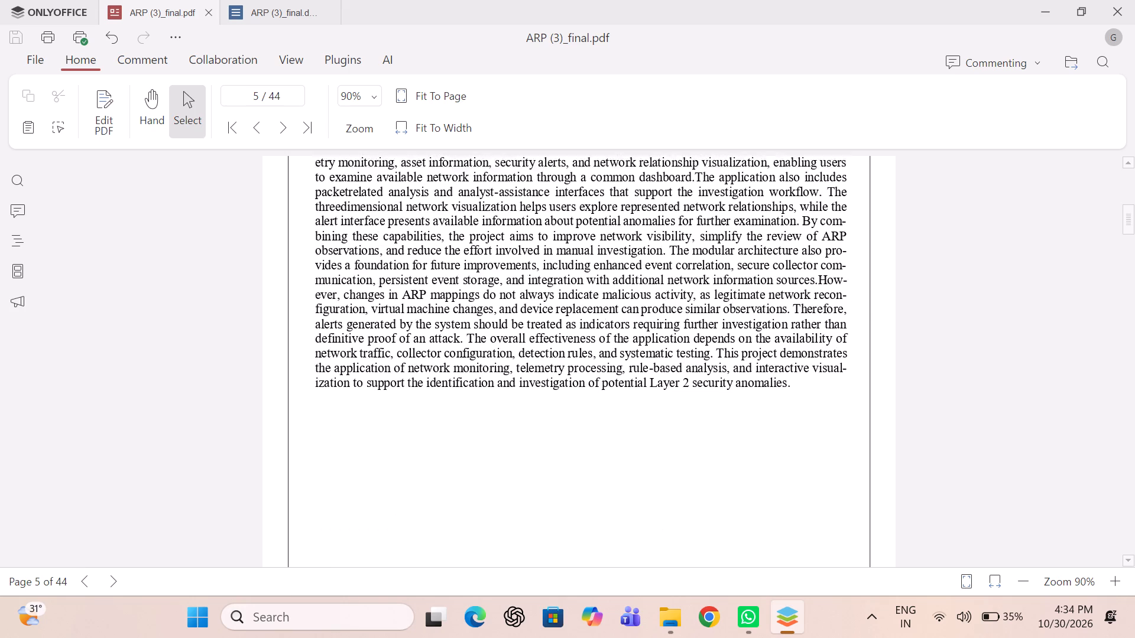
pyautogui.scroll(-6, 664, 277)
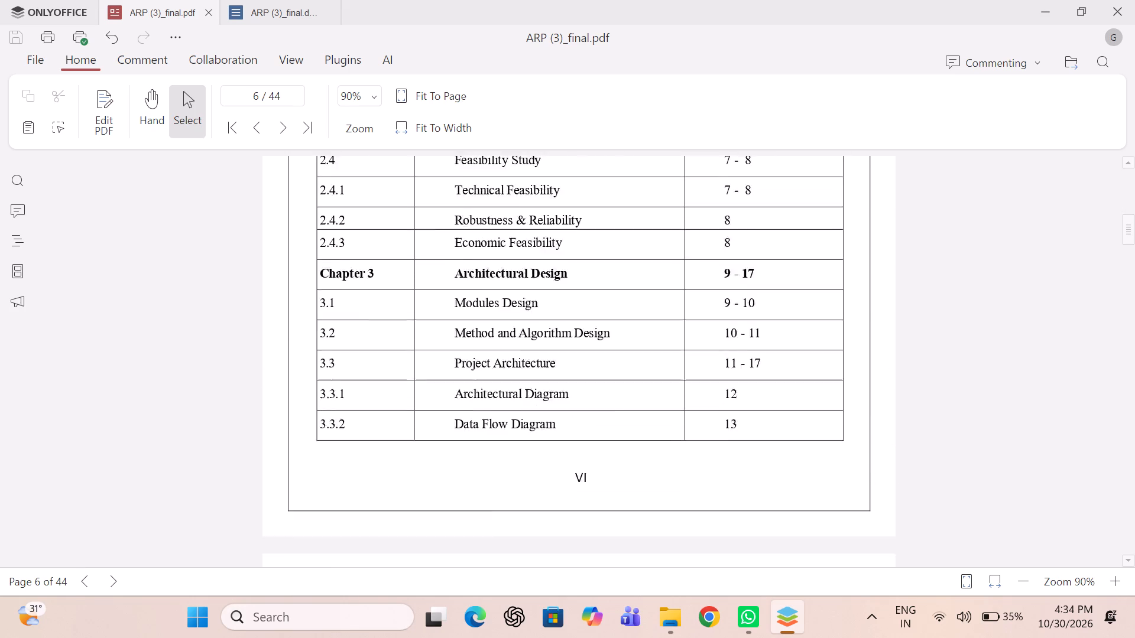
pyautogui.scroll(-7, 664, 277)
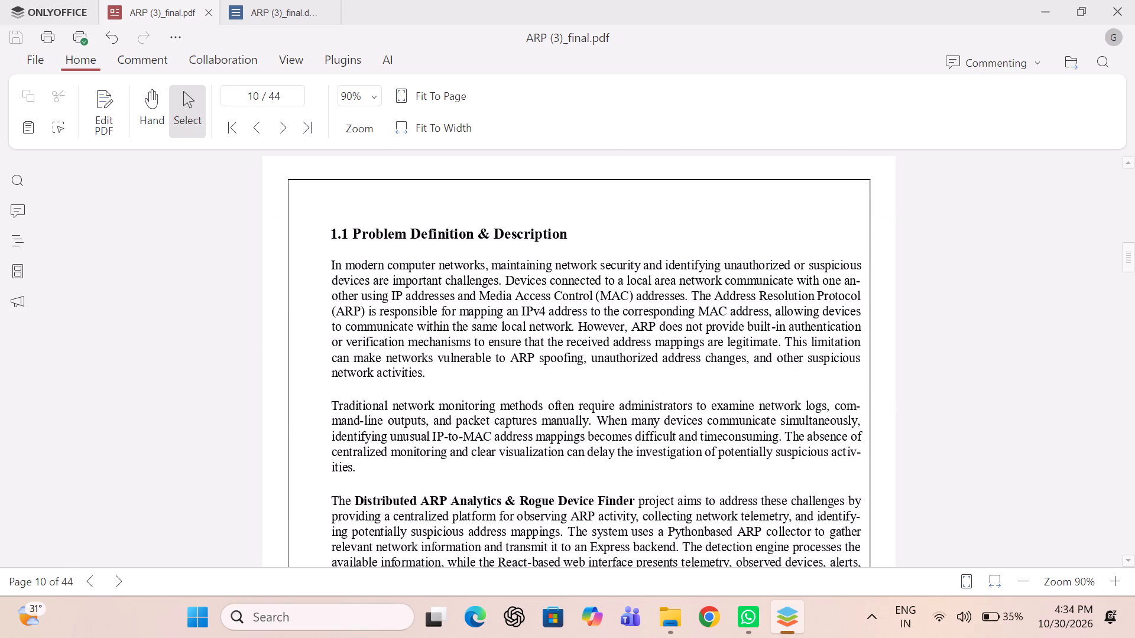
pyautogui.scroll(-9, 664, 277)
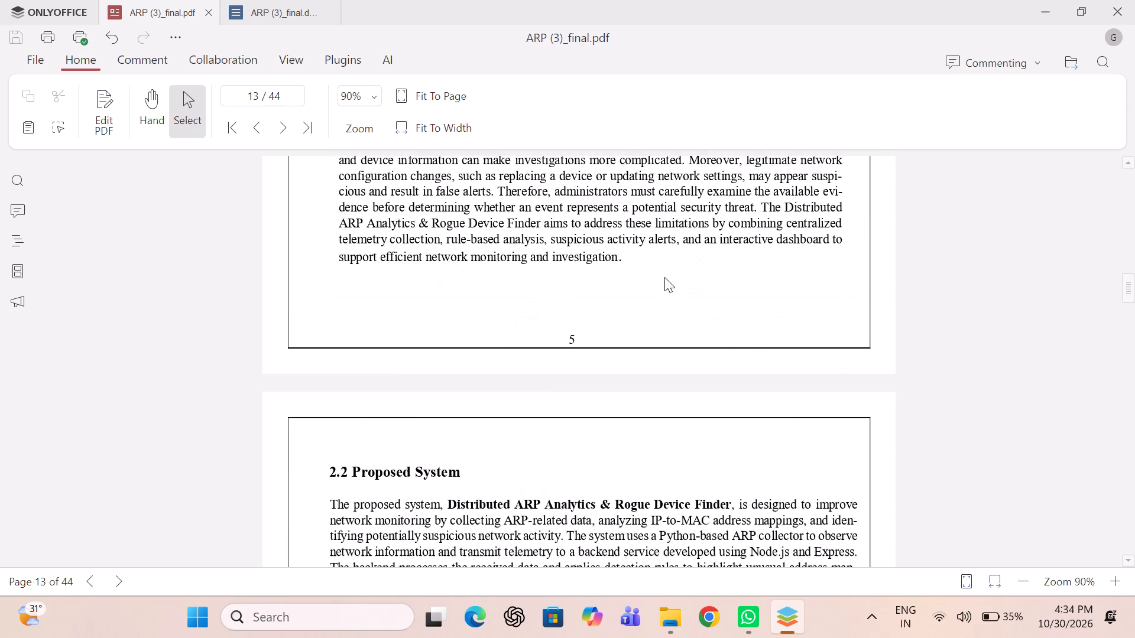
pyautogui.scroll(-8, 664, 277)
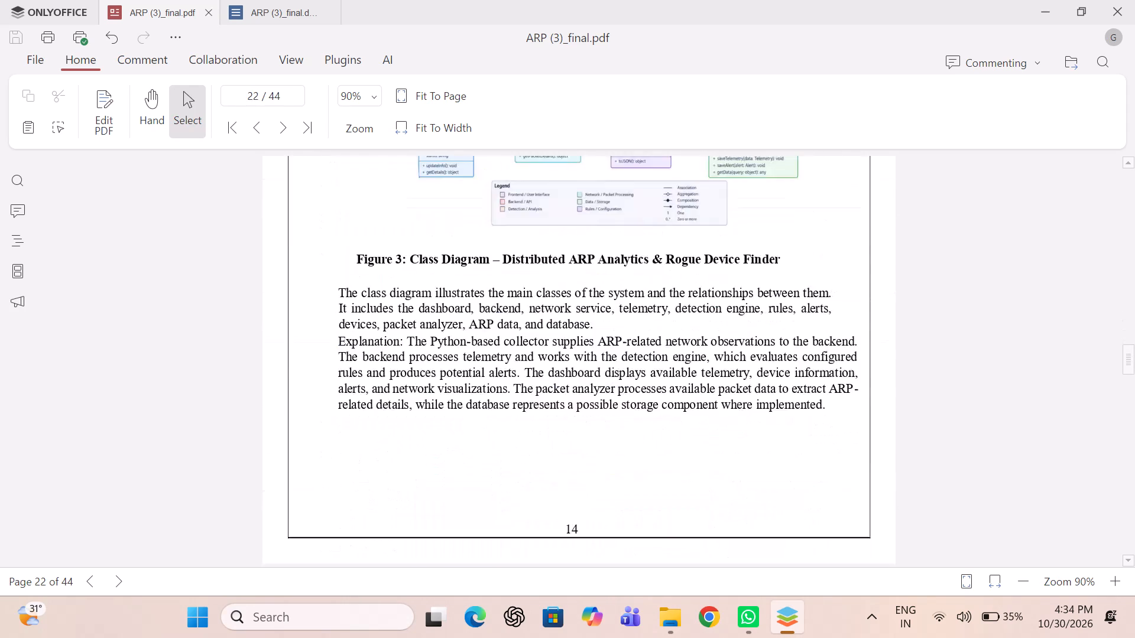
pyautogui.scroll(-9, 664, 277)
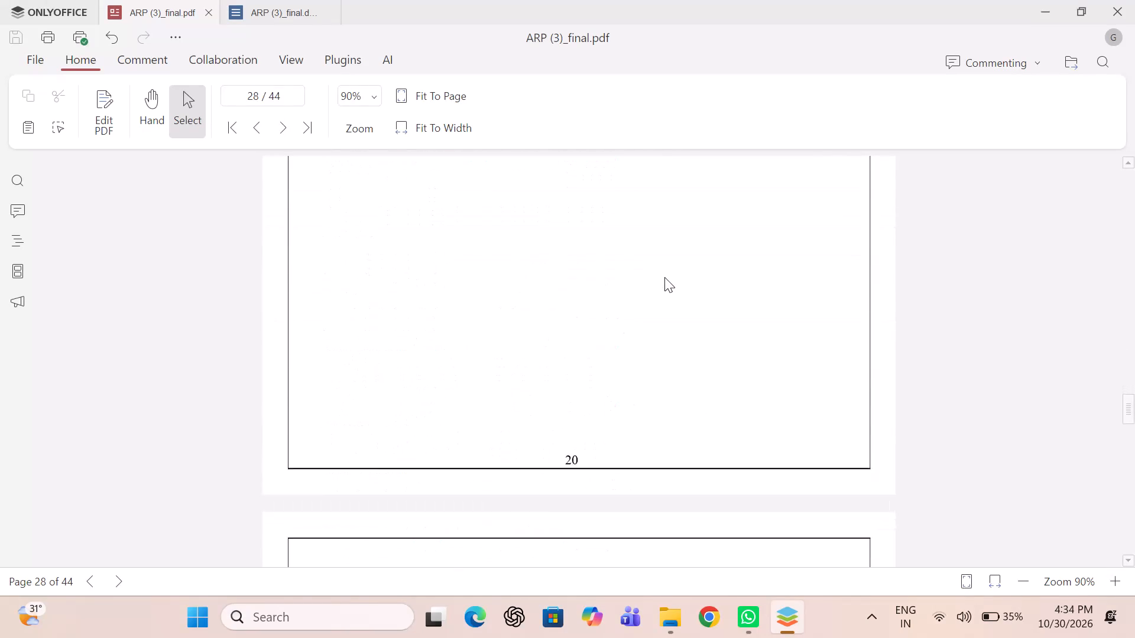
pyautogui.scroll(-8, 664, 277)
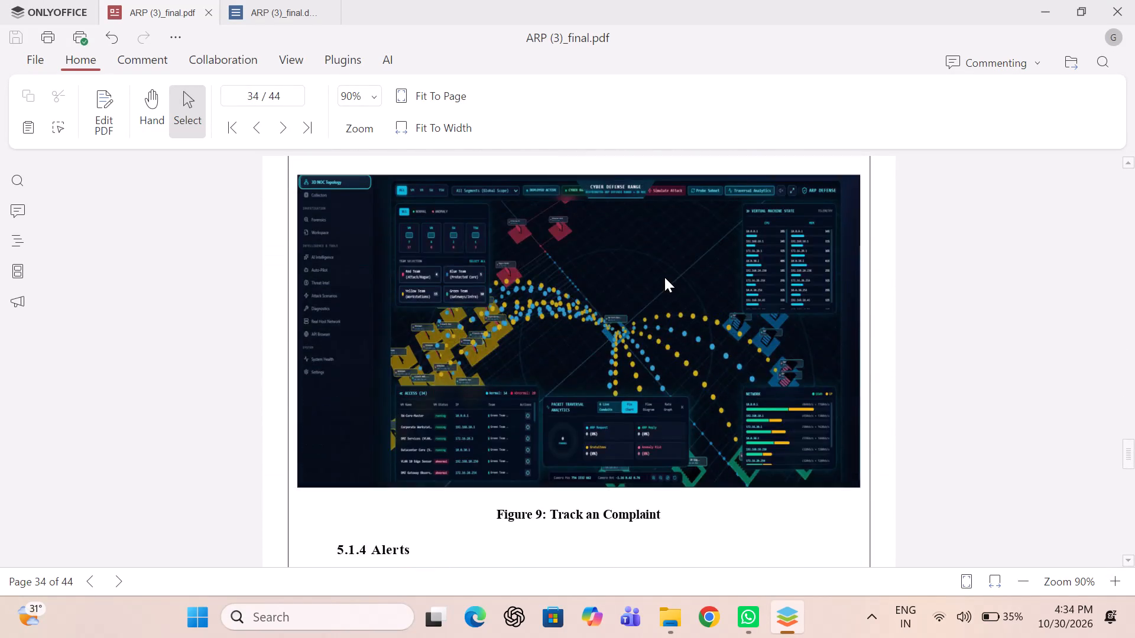
pyautogui.scroll(-9, 664, 277)
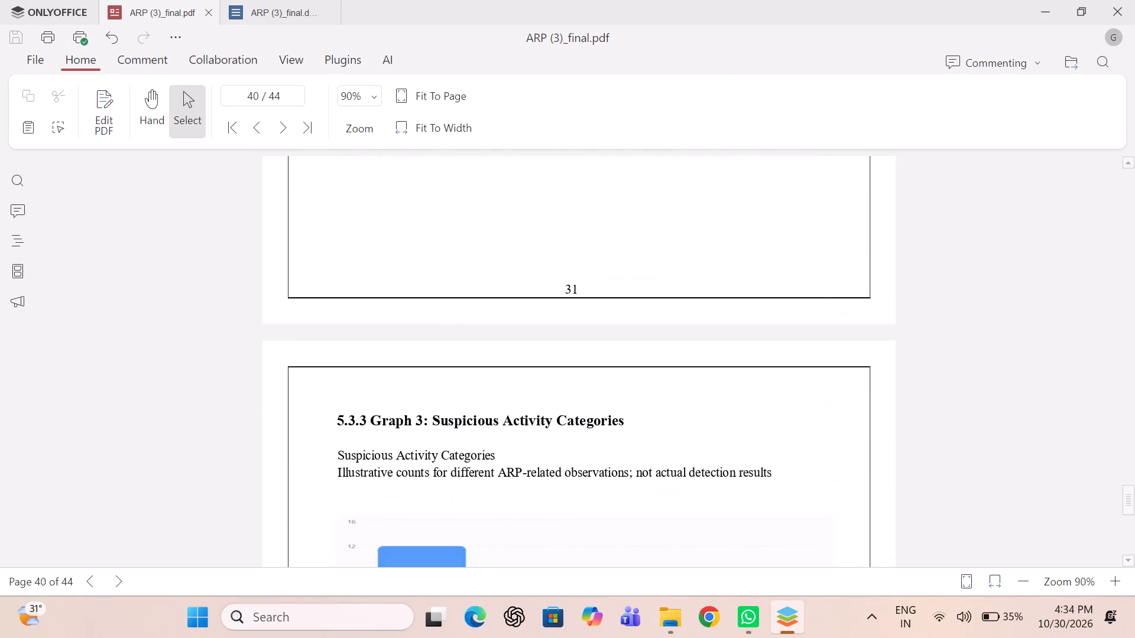
pyautogui.scroll(-11, 664, 277)
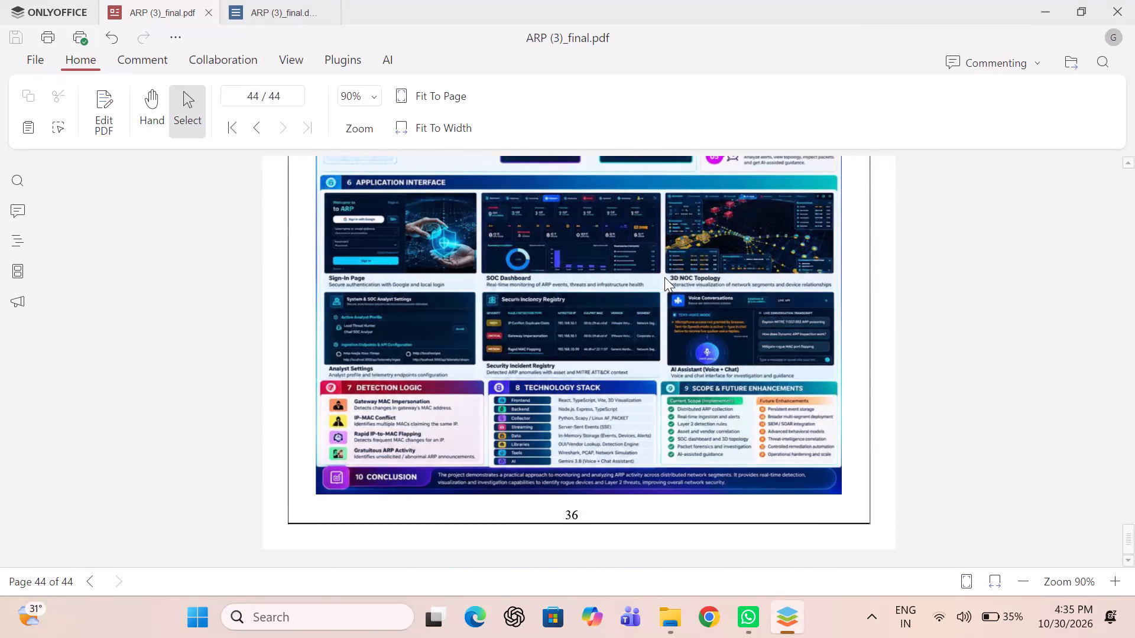
# Save the report PDF again while checking the closing poster and references pages.
pyautogui.hotkey('ctrl', 's')
pyautogui.scroll(6, 628, 308)
pyautogui.click(745, 324)
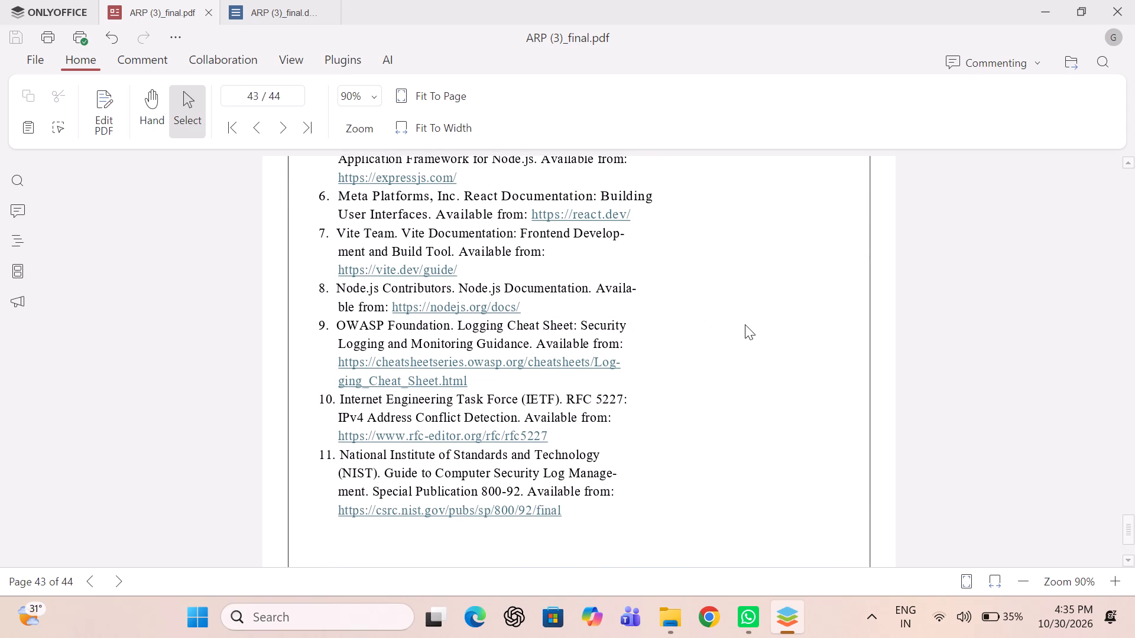
pyautogui.hotkey('ctrl', 's')
pyautogui.doubleClick(745, 324)
pyautogui.scroll(-2, 745, 324)
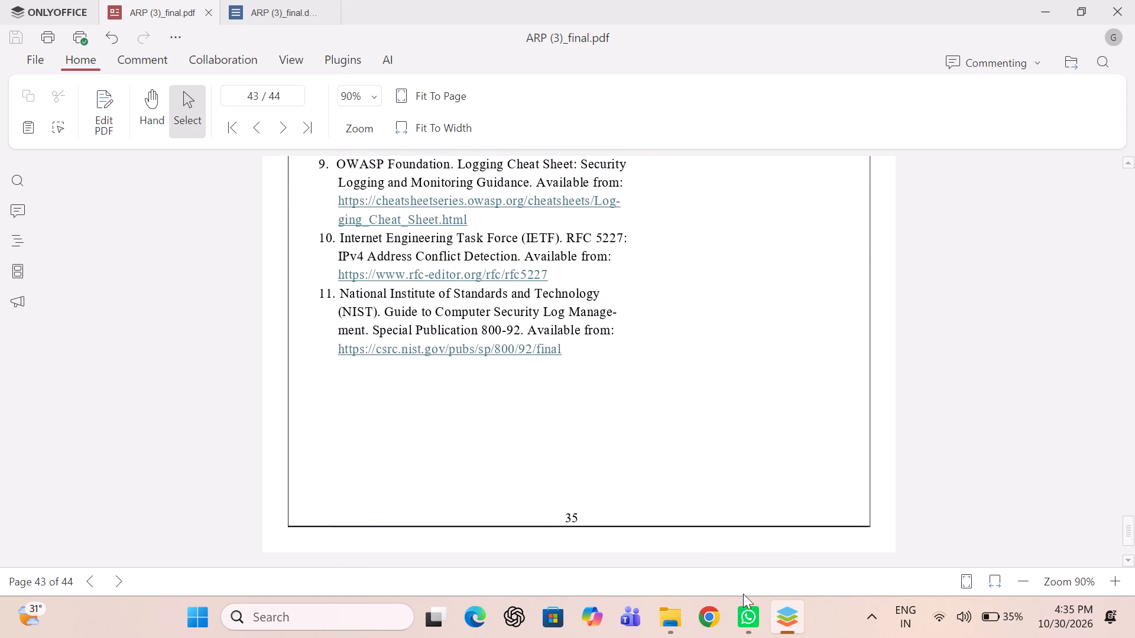
# Switch to File Explorer and open ARP (3)_final.pdf from the Downloads folder.
pyautogui.click(673, 628)
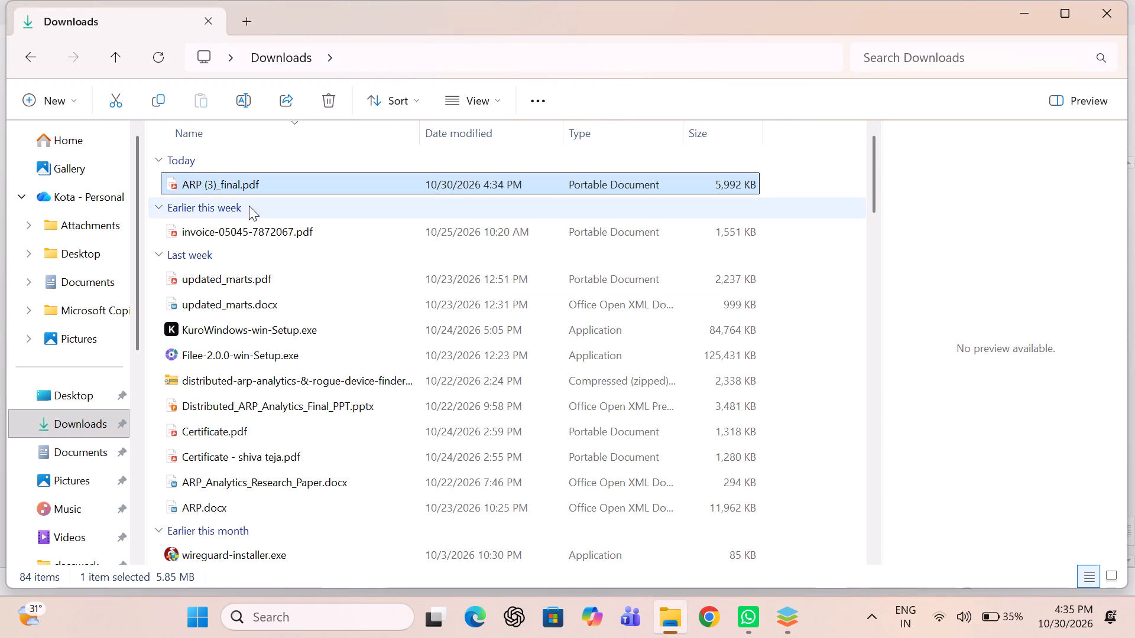
pyautogui.doubleClick(242, 189)
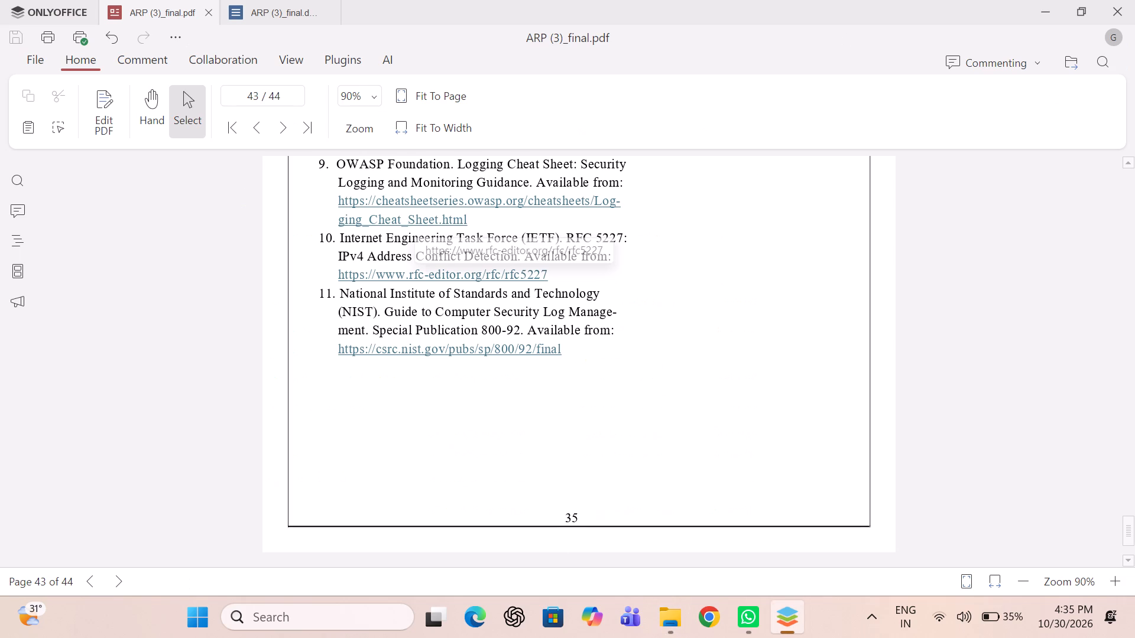
# Recheck the report backwards from the references through the results and testing chapters to the architecture diagram page.
pyautogui.scroll(16, 653, 559)
pyautogui.scroll(5, 653, 559)
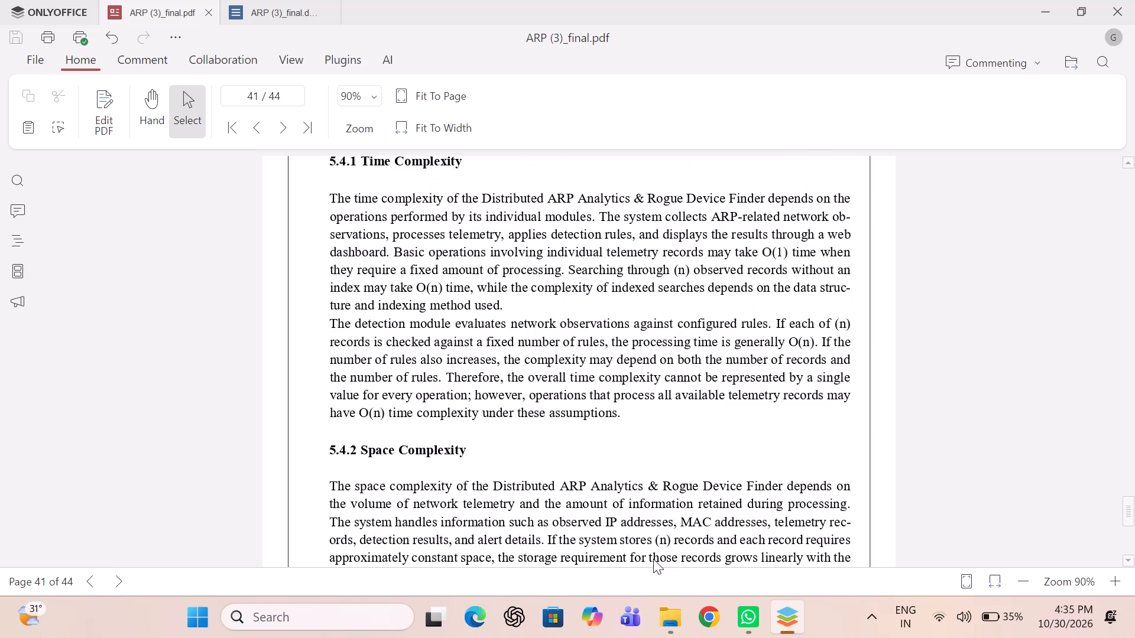
pyautogui.scroll(16, 653, 559)
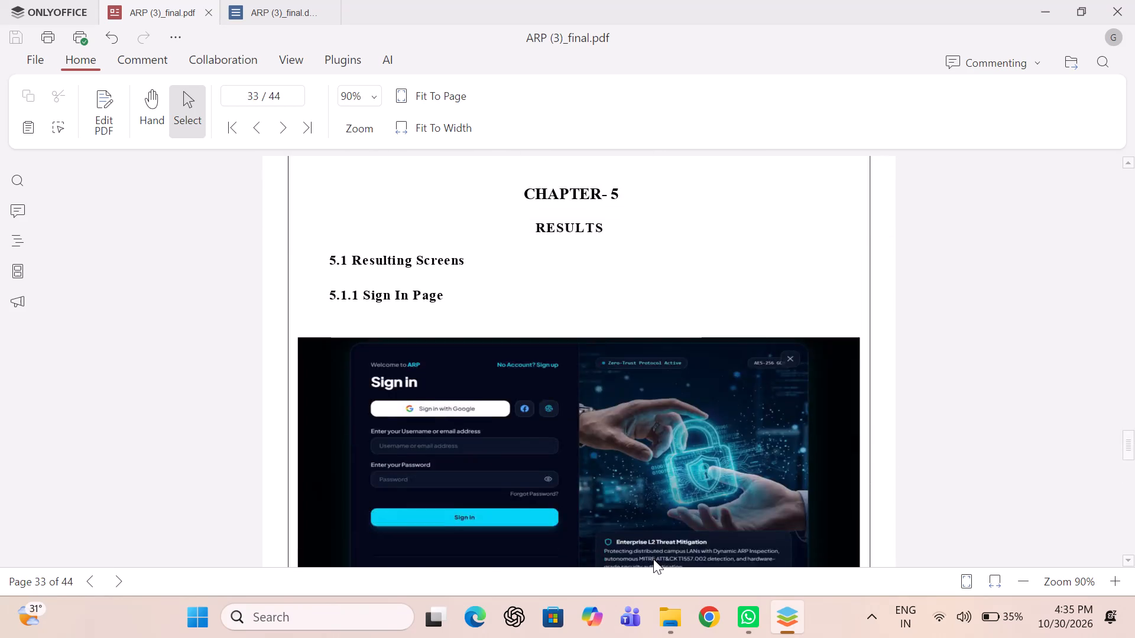
pyautogui.scroll(-20, 653, 559)
pyautogui.scroll(-7, 653, 559)
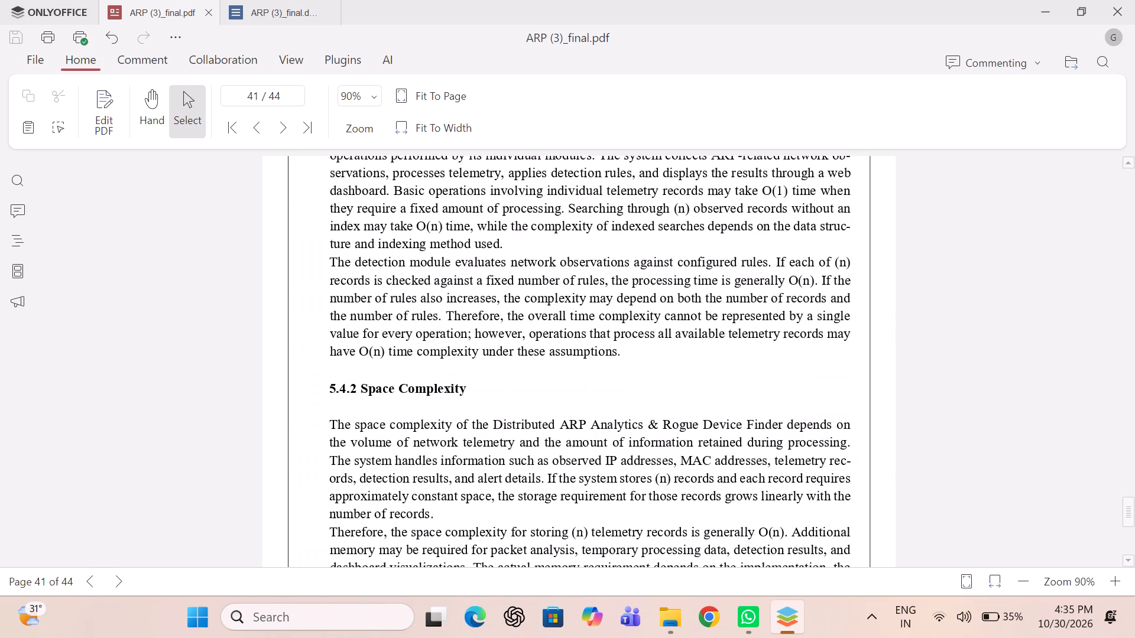
pyautogui.scroll(-12, 653, 559)
pyautogui.scroll(6, 653, 559)
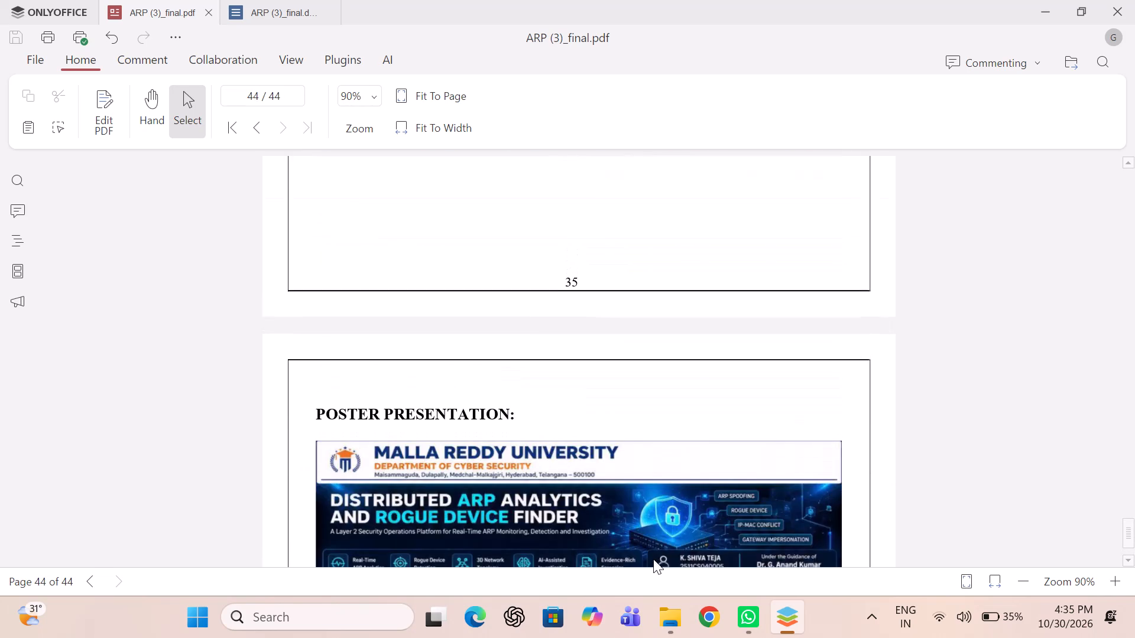
pyautogui.scroll(18, 653, 559)
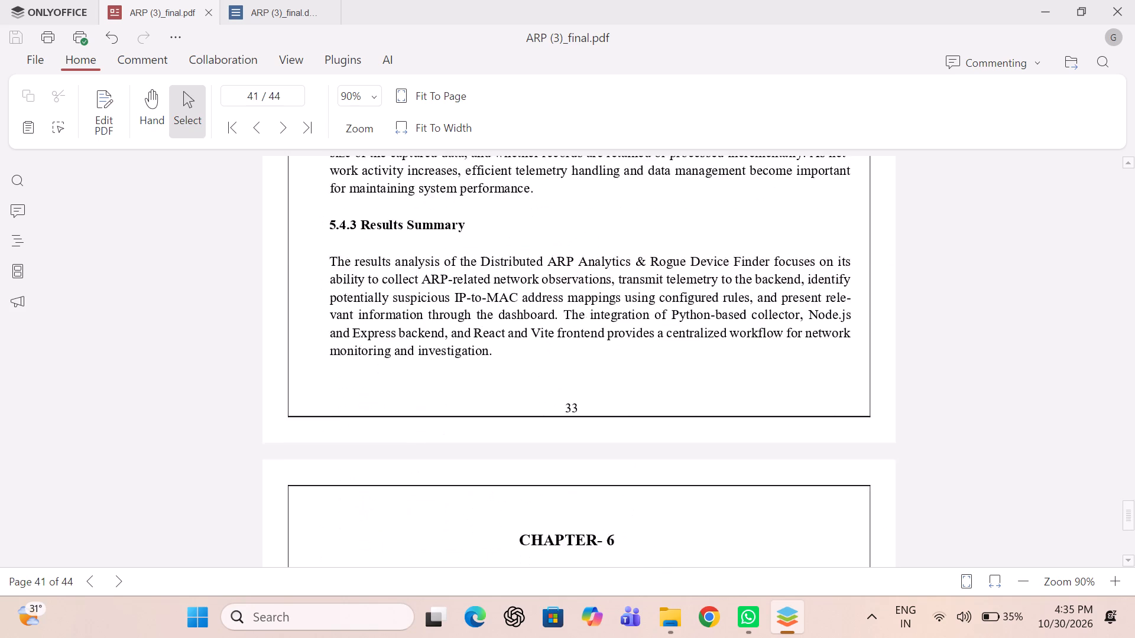
pyautogui.scroll(15, 653, 559)
pyautogui.scroll(15, 653, 559)
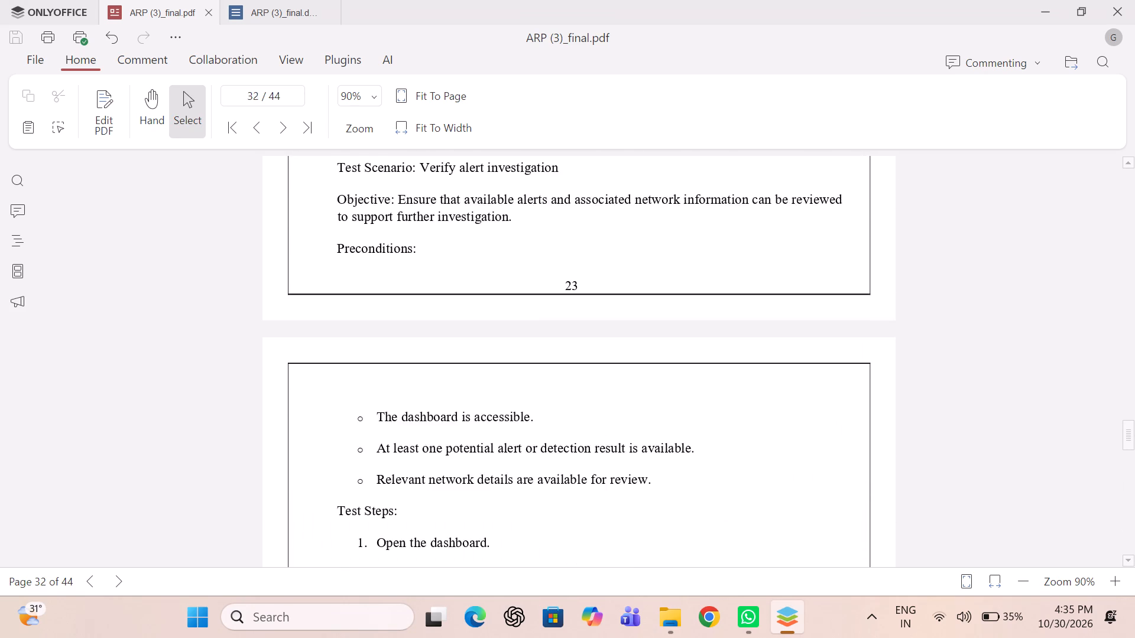
pyautogui.scroll(20, 653, 559)
pyautogui.scroll(13, 653, 559)
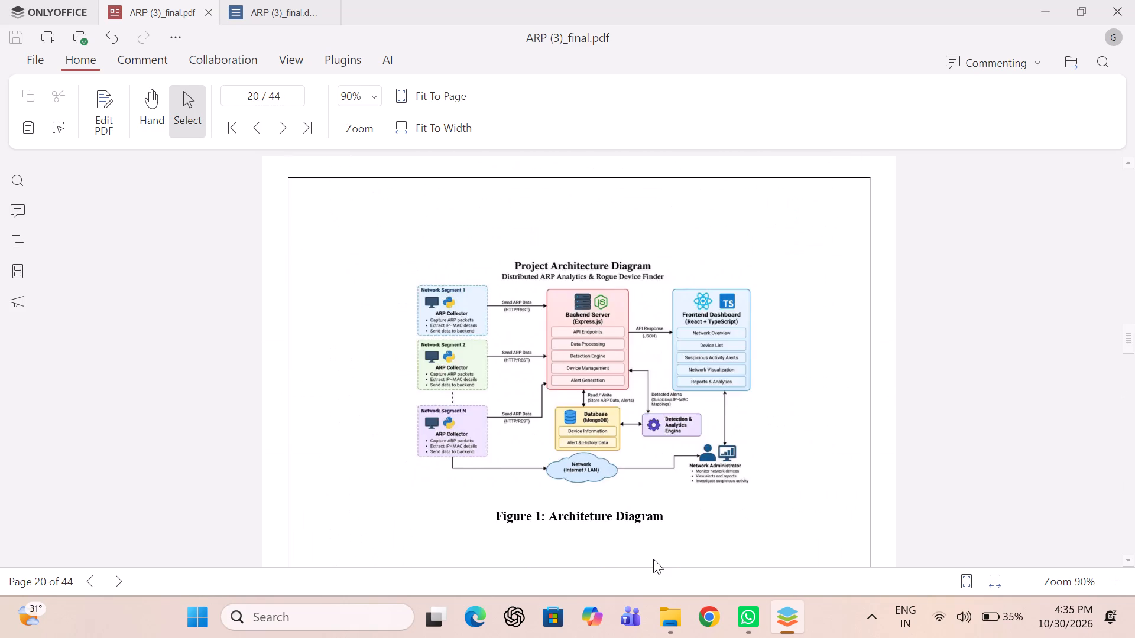
# Check the report backwards from the architecture diagram through the contents table to the certificate and title pages.
pyautogui.scroll(17, 653, 559)
pyautogui.scroll(9, 653, 559)
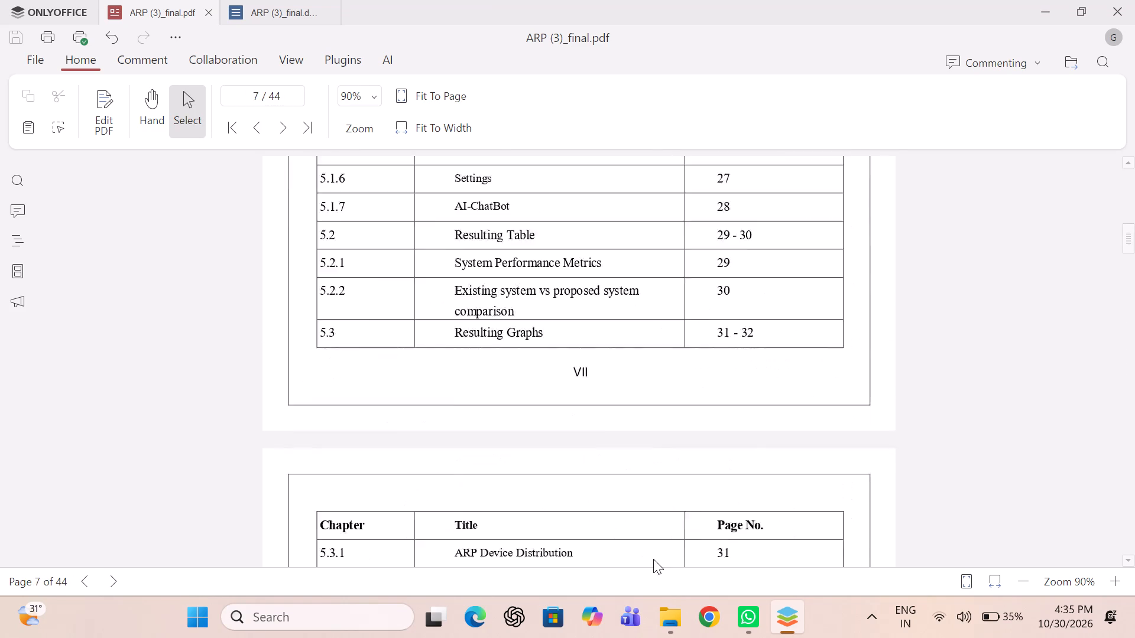
pyautogui.scroll(18, 653, 559)
pyautogui.scroll(-2, 653, 559)
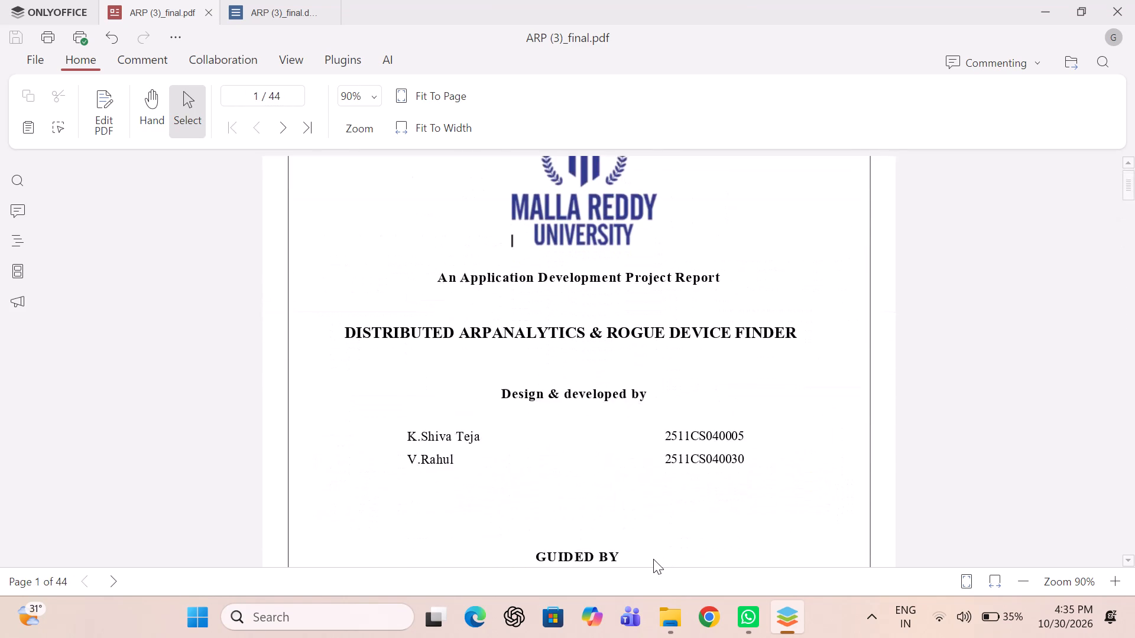
pyautogui.scroll(-8, 653, 559)
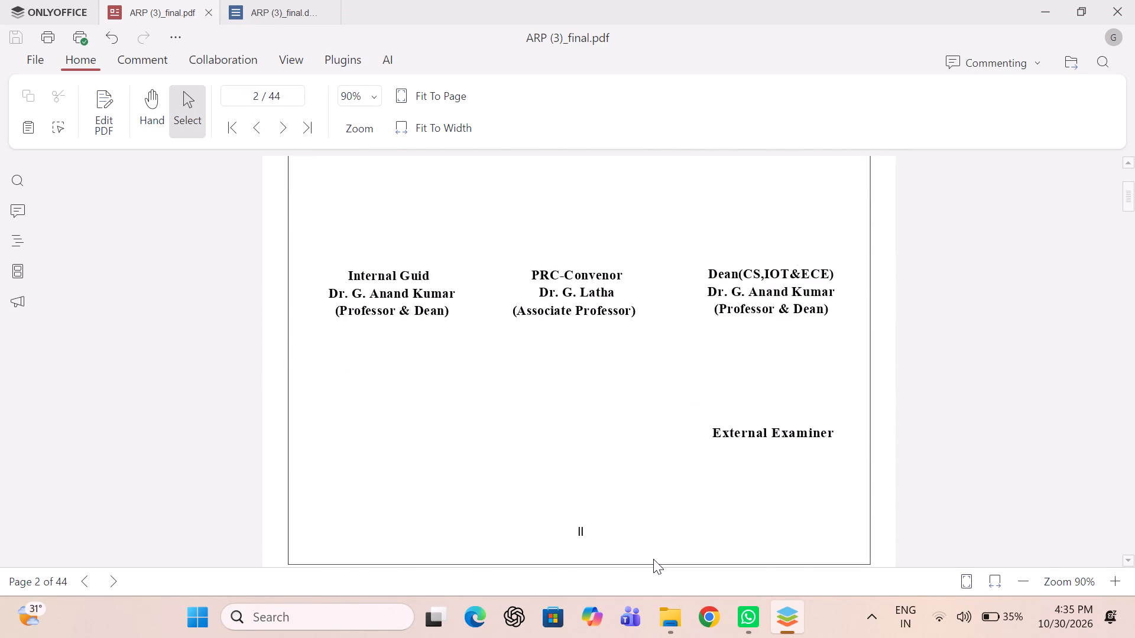
pyautogui.scroll(10, 653, 559)
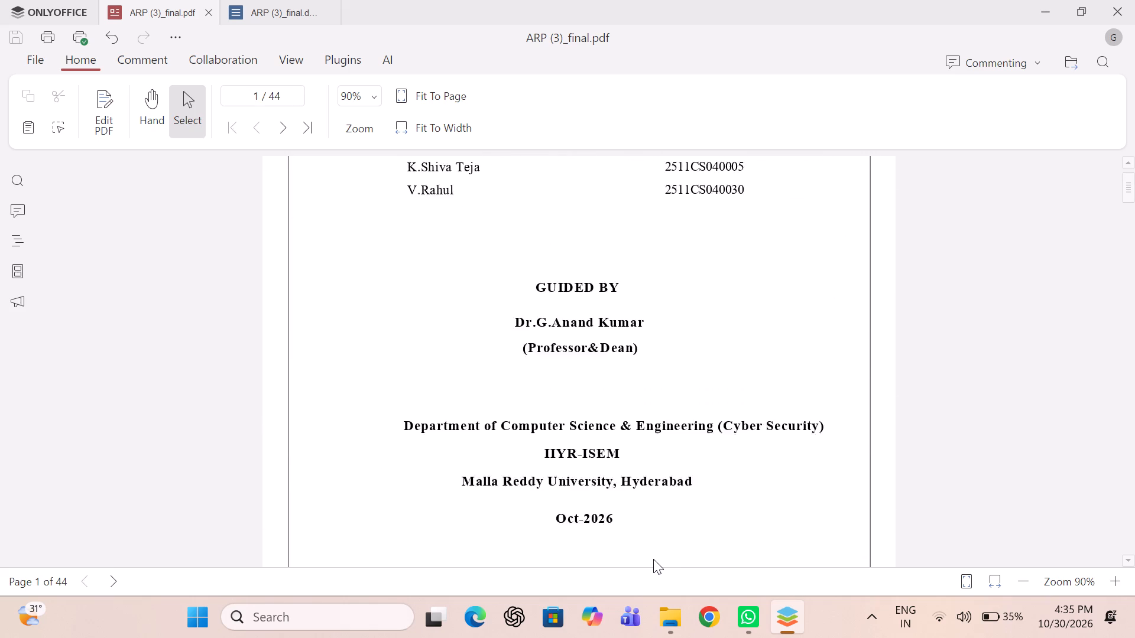
pyautogui.scroll(8, 653, 559)
pyautogui.scroll(-2, 653, 559)
pyautogui.scroll(3, 653, 559)
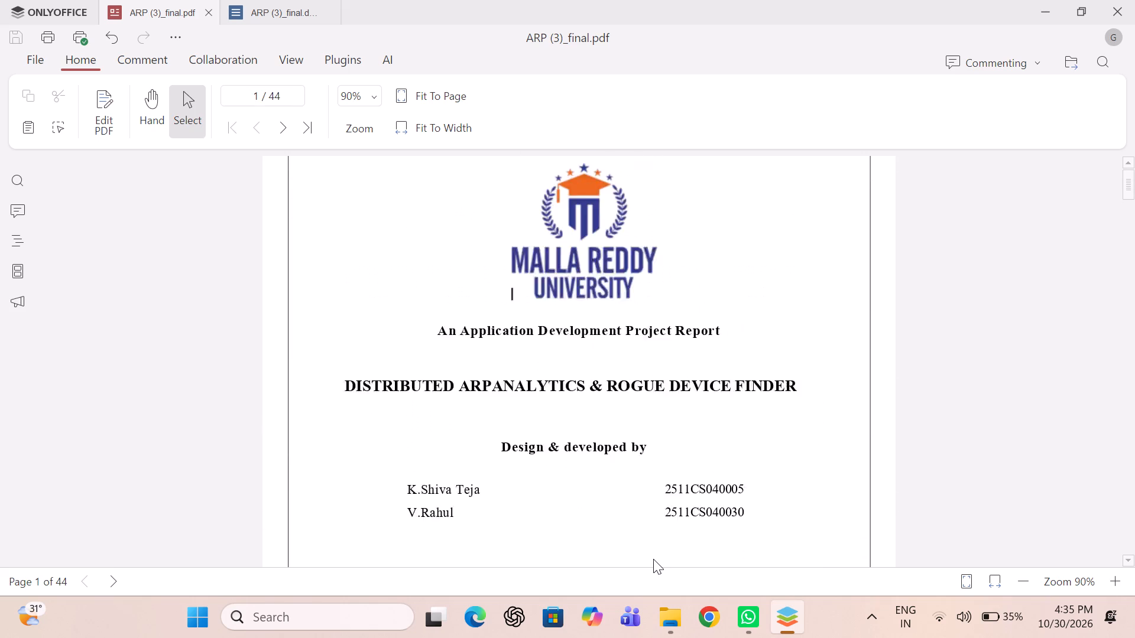
# Review the front matter from the title page through the certificate and student name pages to the end of the contents table.
pyautogui.scroll(-6, 653, 559)
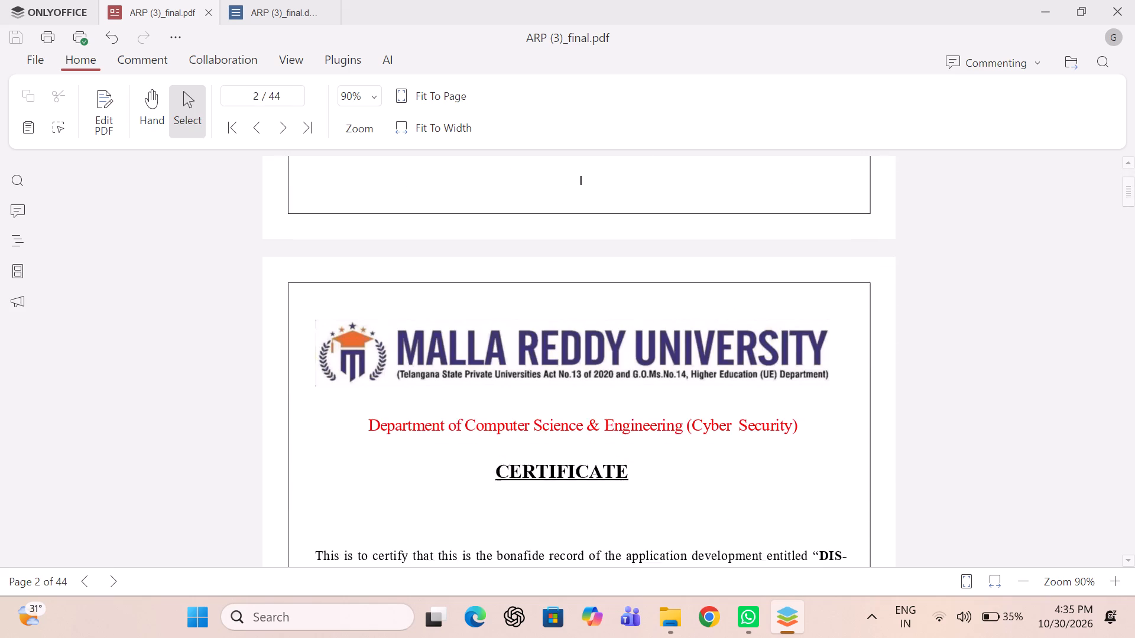
pyautogui.scroll(-5, 653, 559)
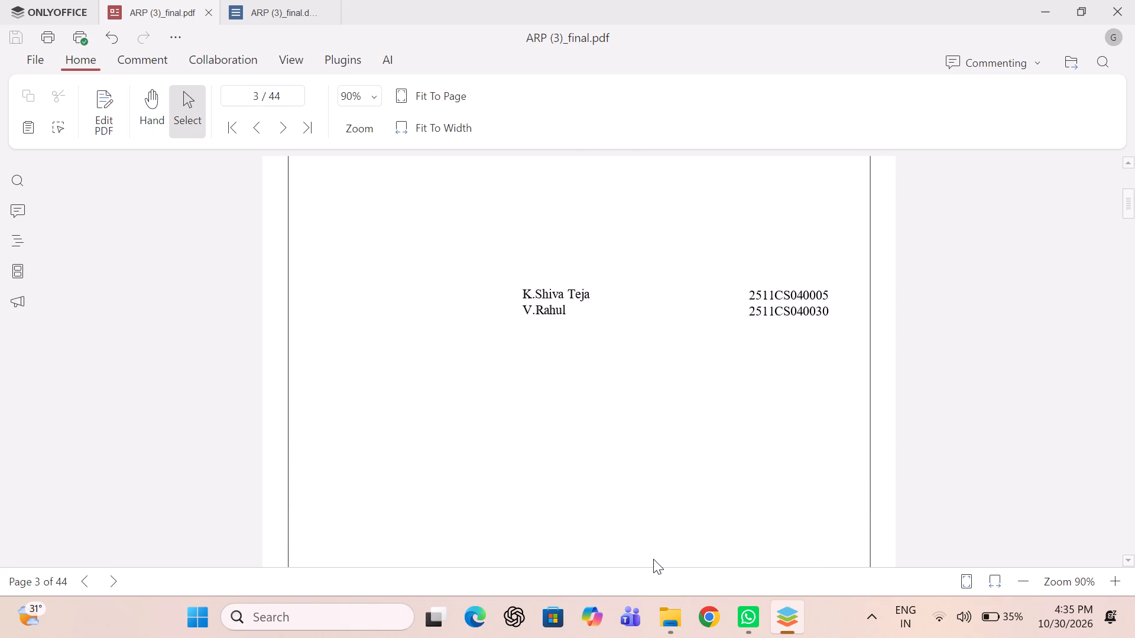
pyautogui.scroll(-5, 653, 559)
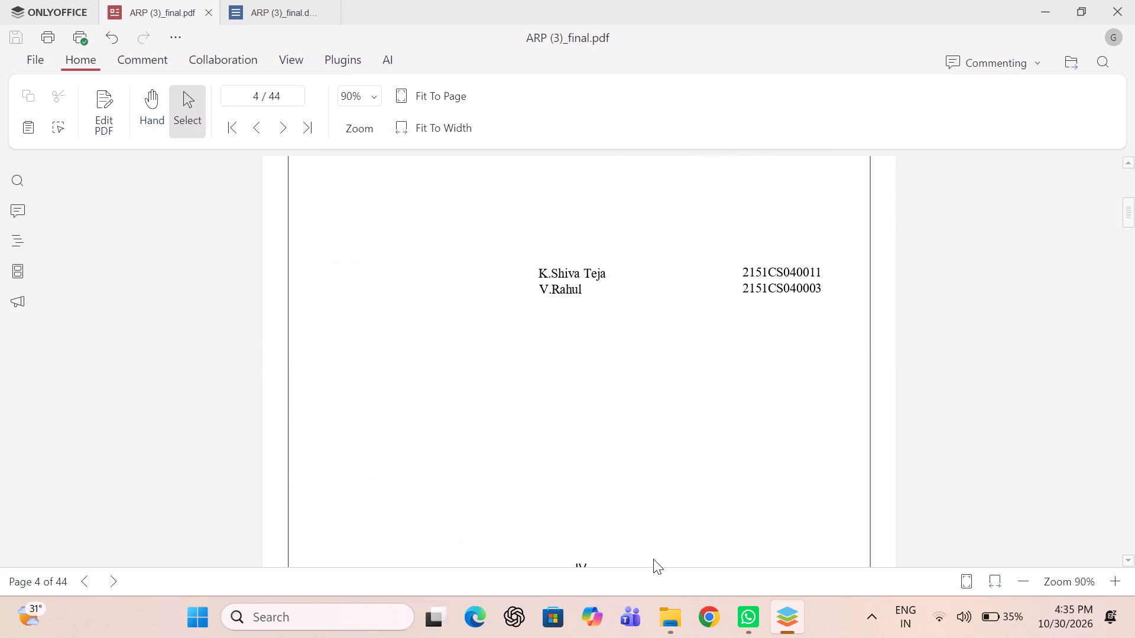
pyautogui.scroll(-5, 653, 559)
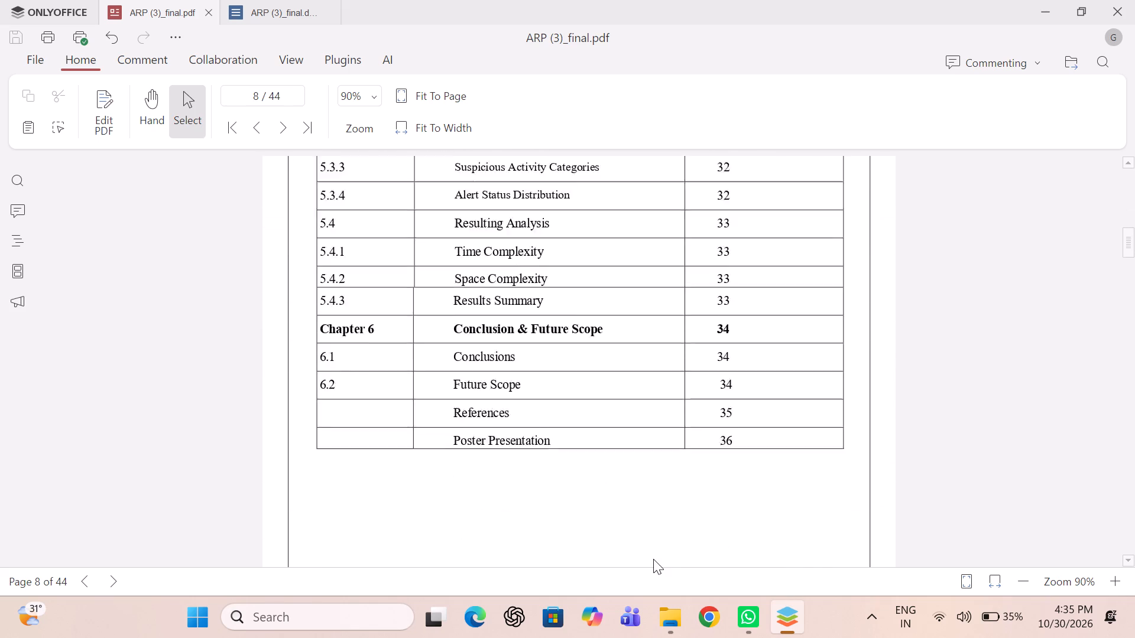
pyautogui.scroll(-1, 653, 559)
pyautogui.scroll(11, 653, 559)
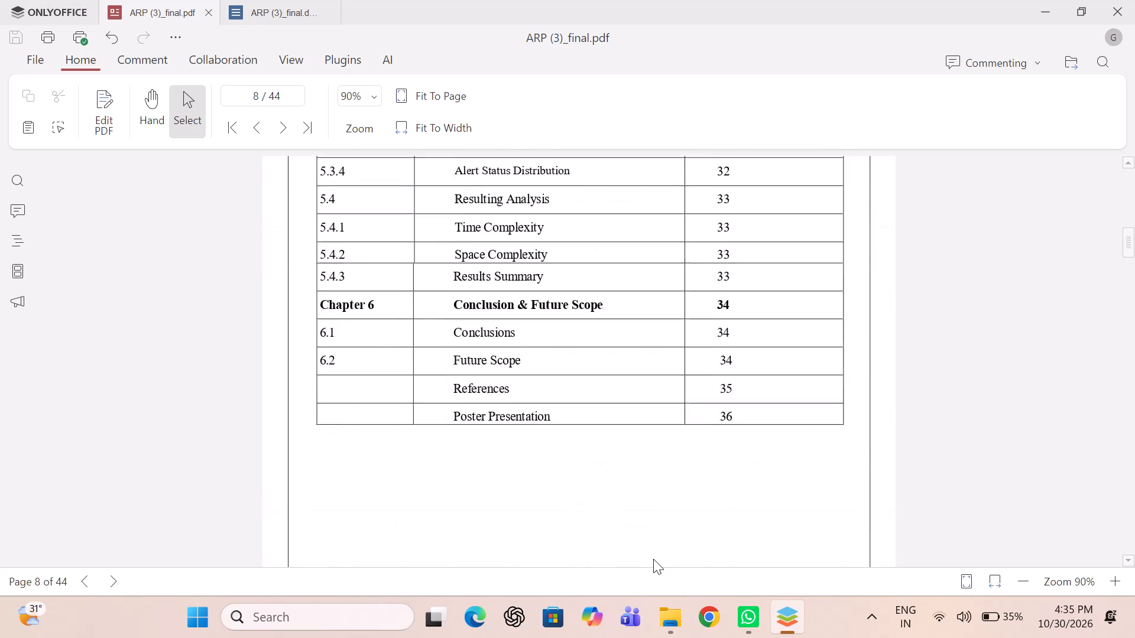
pyautogui.scroll(3, 653, 559)
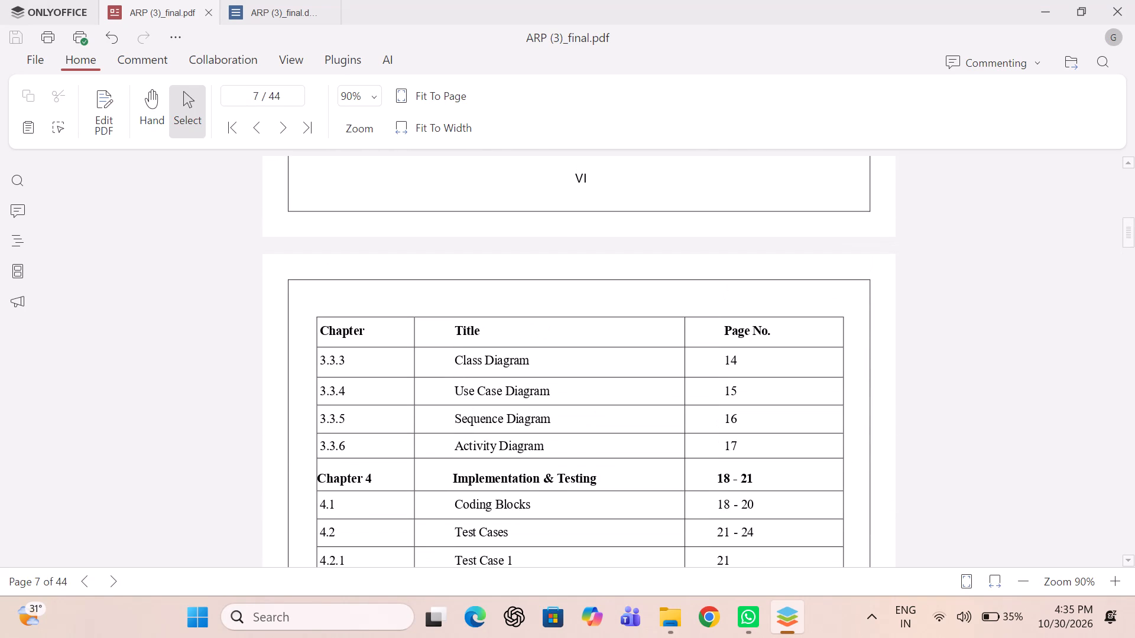
pyautogui.scroll(-5, 653, 559)
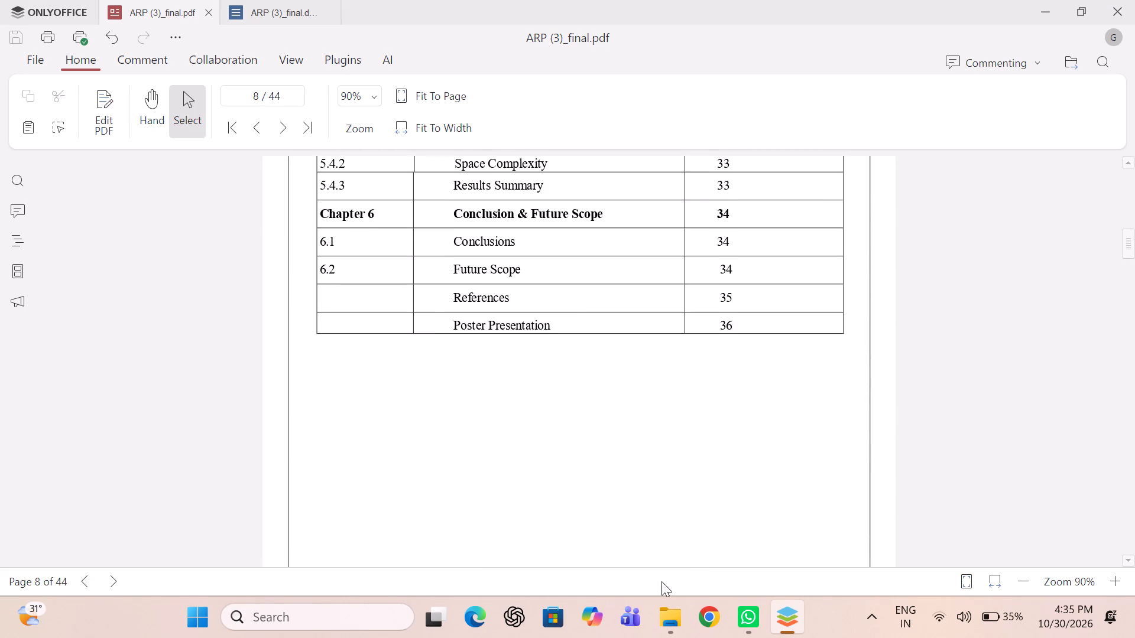
# Switch to File Explorer and copy ARP (3)_final.pdf from the Downloads folder.
pyautogui.click(670, 597)
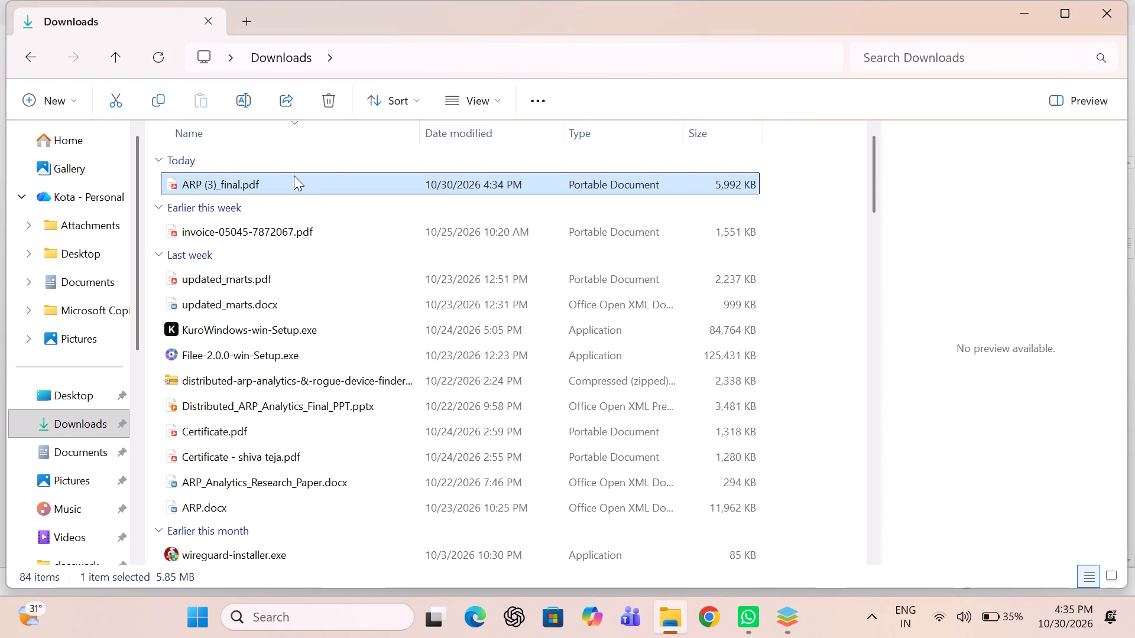
pyautogui.rightClick(294, 175)
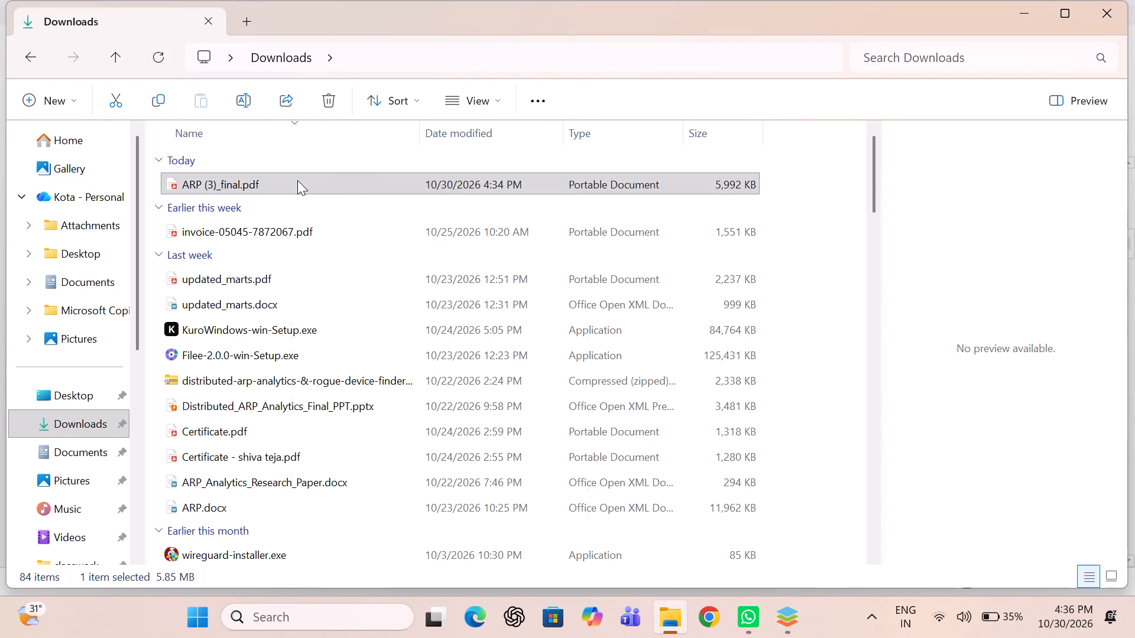
pyautogui.rightClick(297, 180)
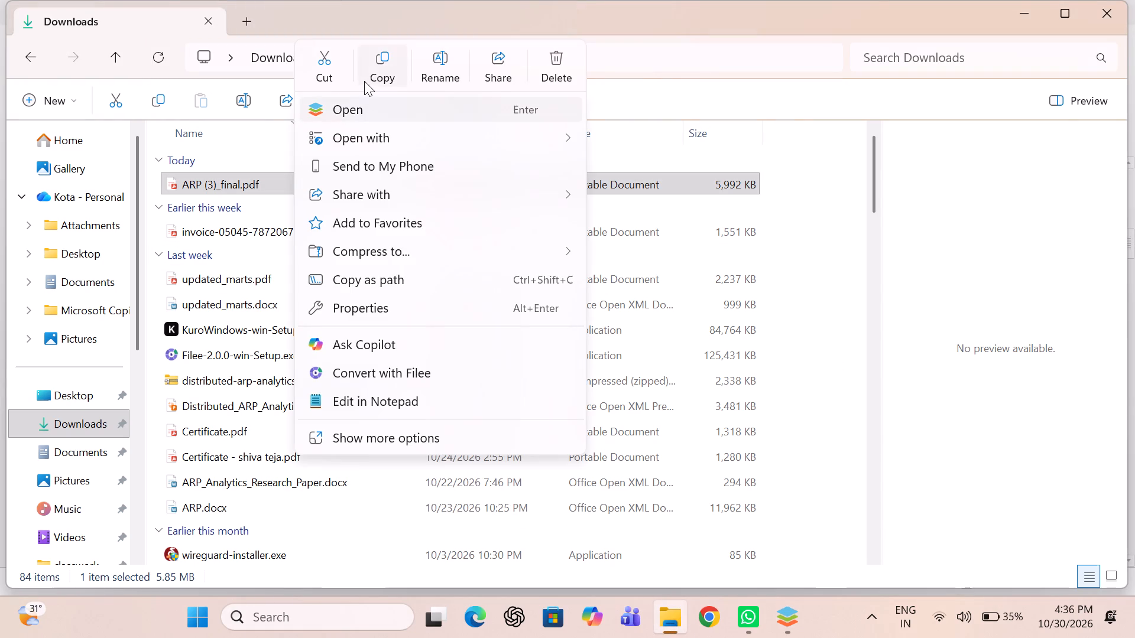
pyautogui.click(379, 70)
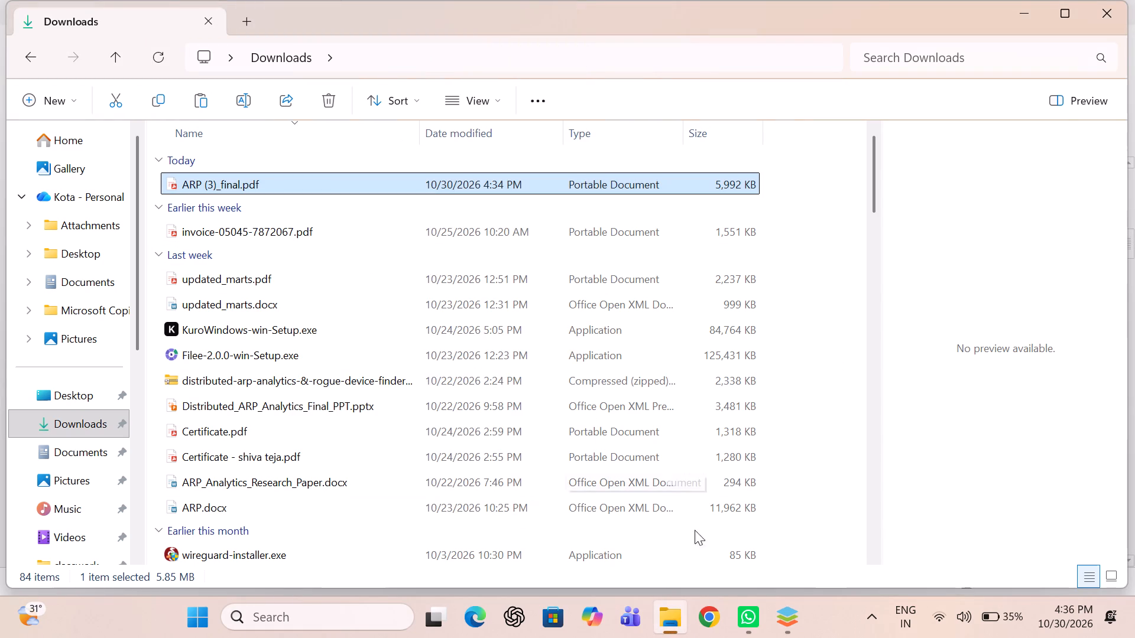
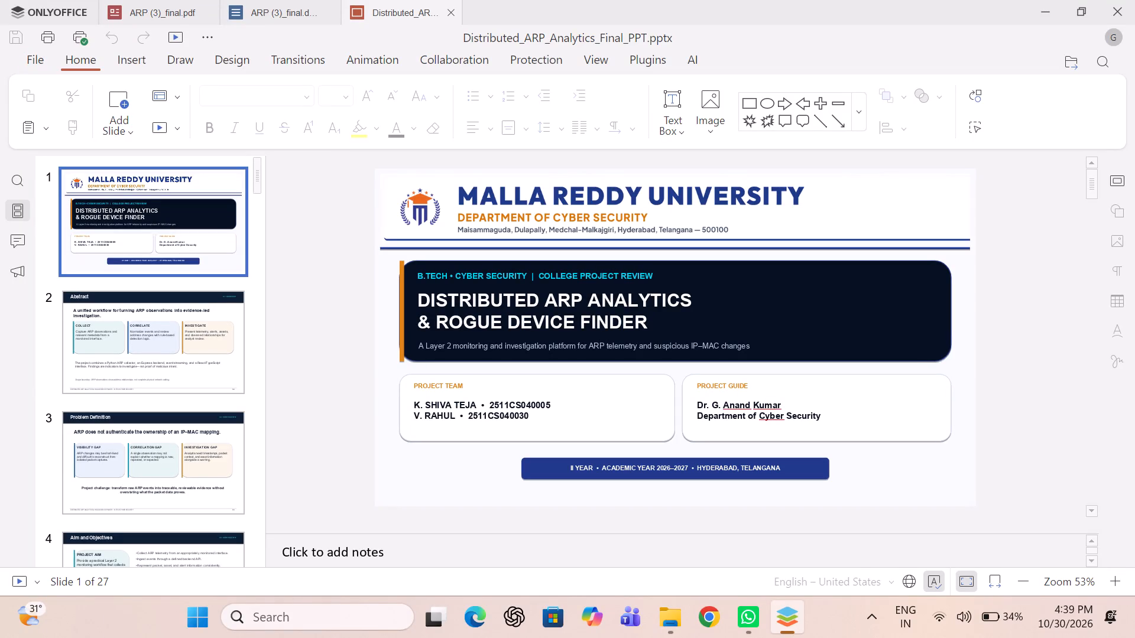
# Open the project guide text box on the title slide for editing, at the end of the guide's name.
pyautogui.click(795, 408)
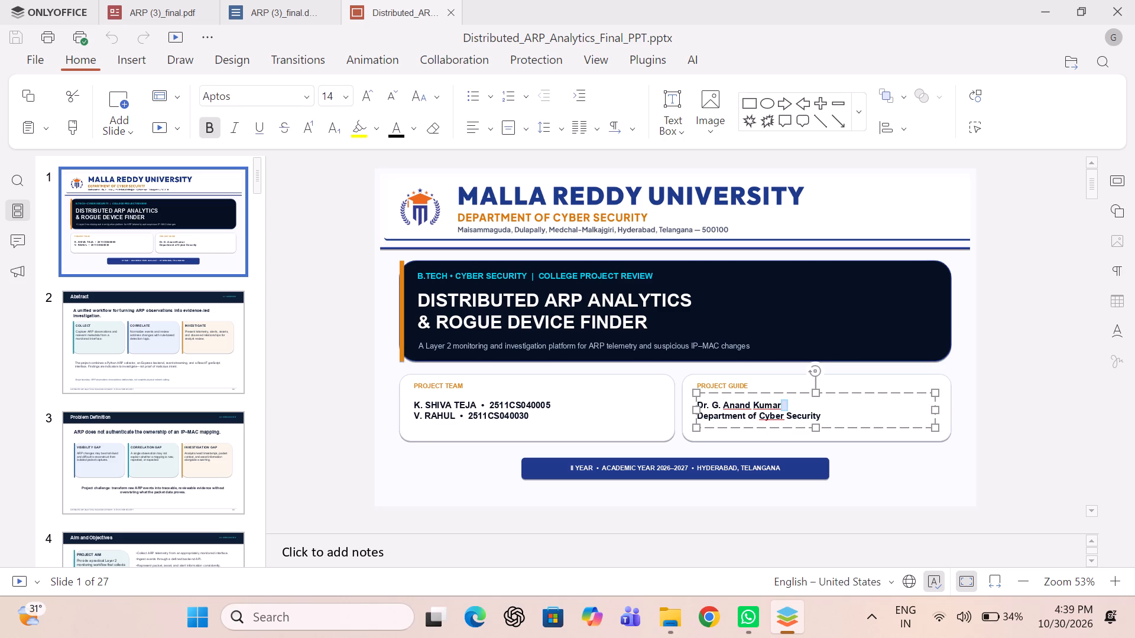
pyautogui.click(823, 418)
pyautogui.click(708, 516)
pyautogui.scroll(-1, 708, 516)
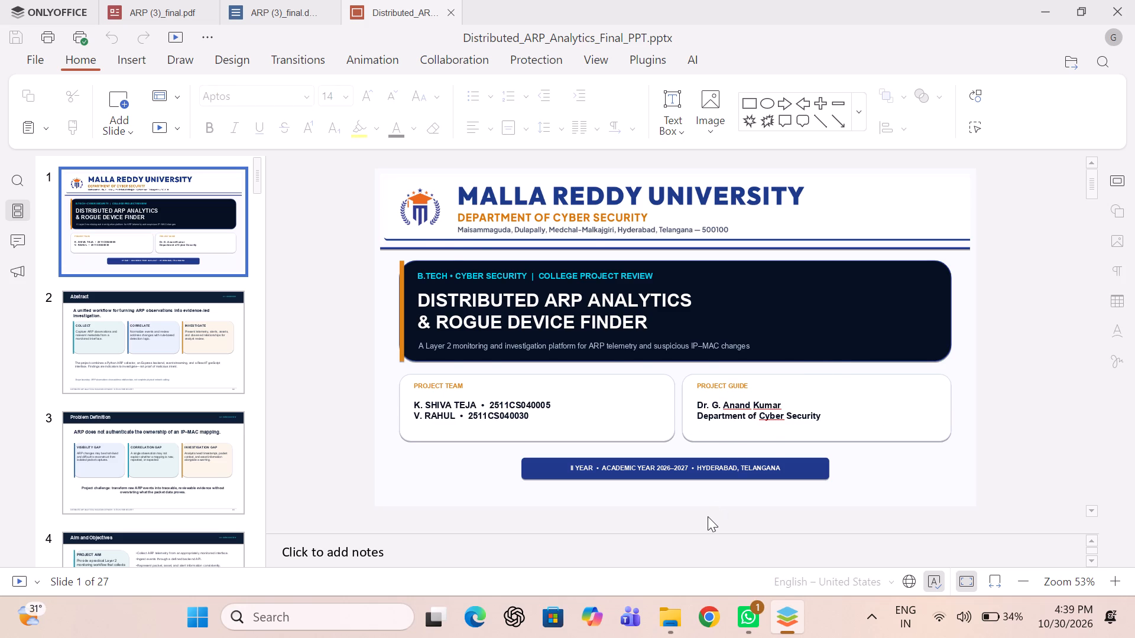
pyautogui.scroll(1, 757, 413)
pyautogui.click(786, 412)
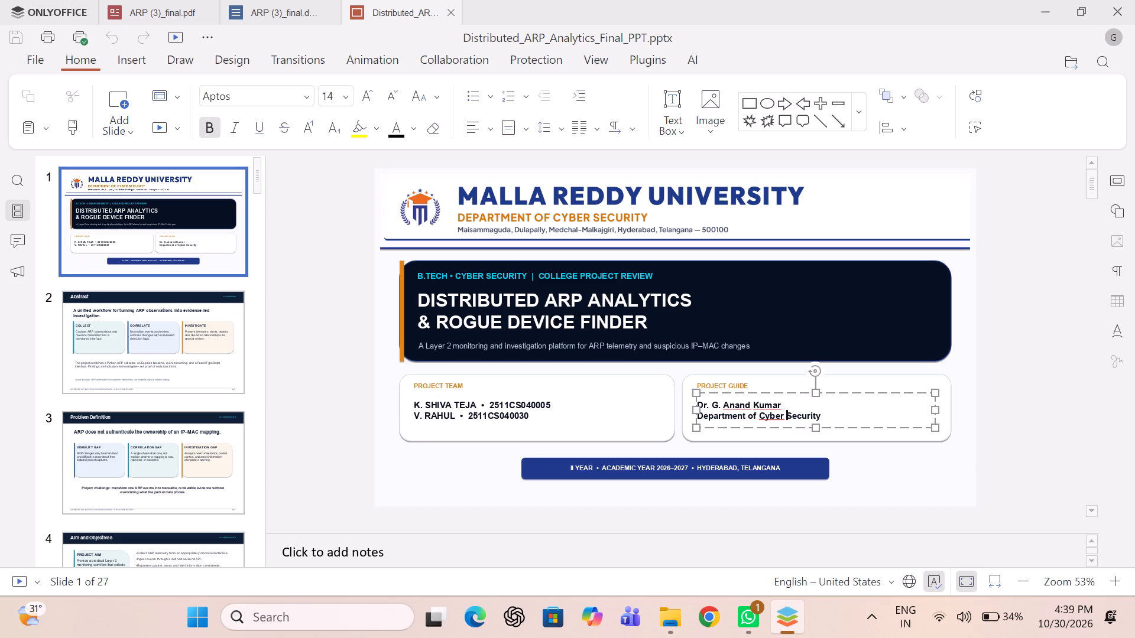
# Review the introduction and system design slides, from Abstract on slide 2 through Core Modules and Source Files on slide 10.
pyautogui.click(203, 357)
pyautogui.press('Down')
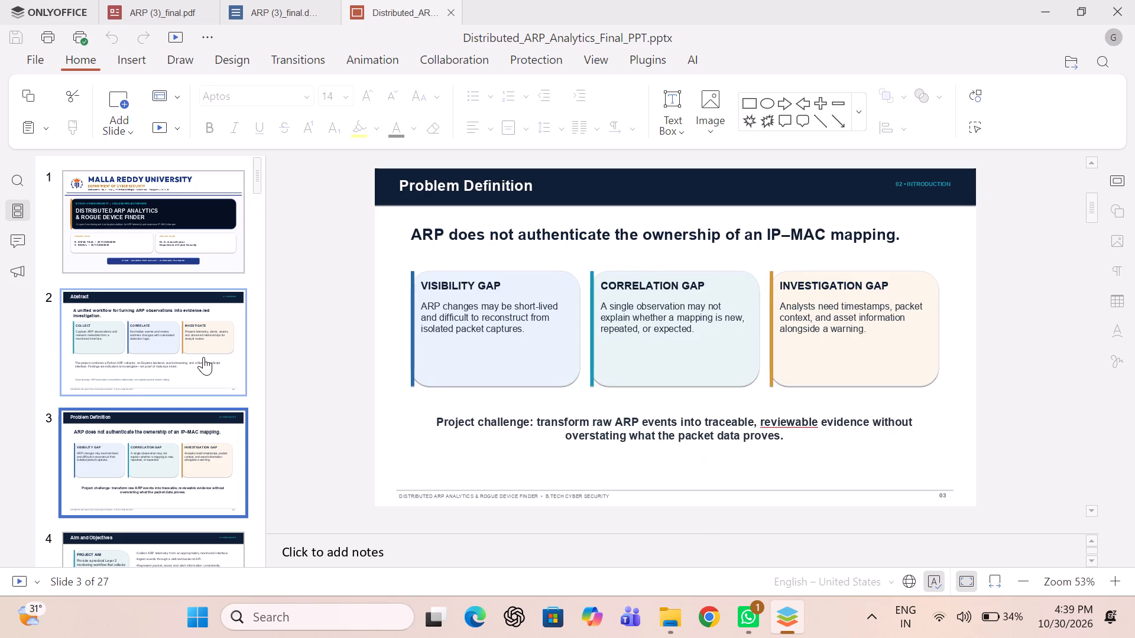
pyautogui.press('Down')
pyautogui.press('Down')
pyautogui.press('Down')
pyautogui.press('Down')
pyautogui.press('Down')
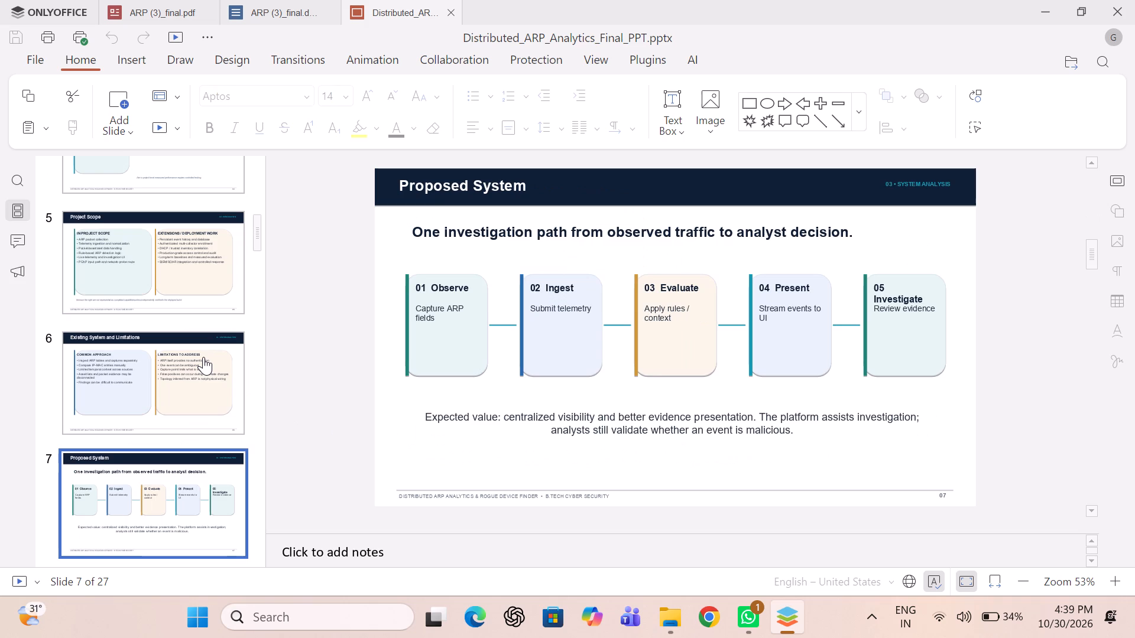
pyautogui.press('Down')
pyautogui.press('Down')
# Examine the application screenshot slides 11 to 17, from Application Sign-In to Voice Conversations, going back over them to compare.
pyautogui.press('Down')
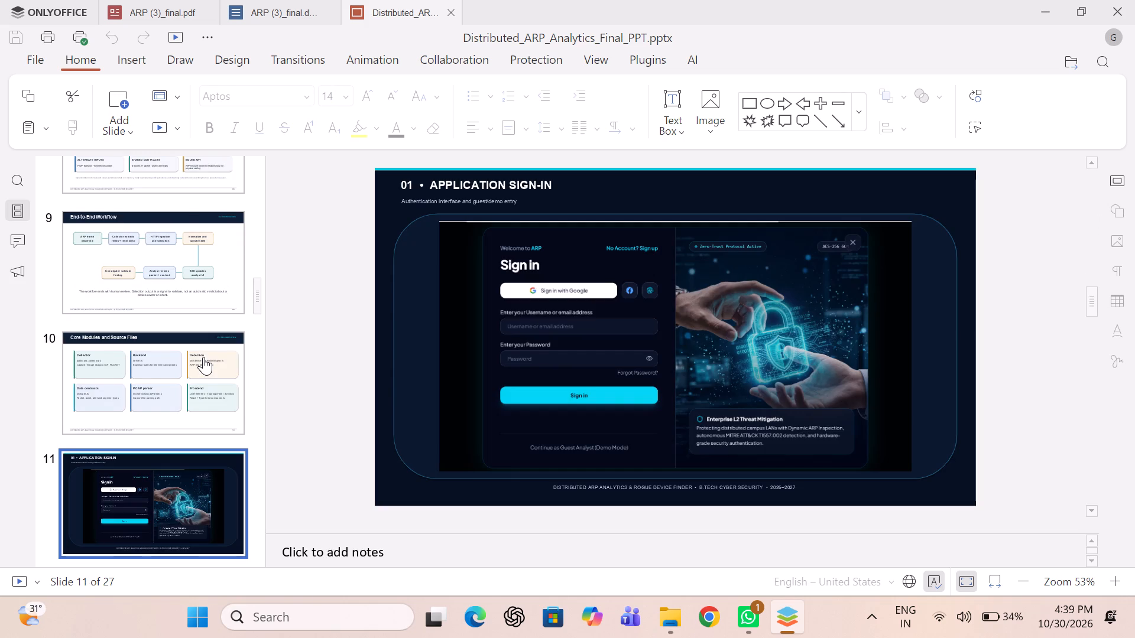
pyautogui.press('Down')
pyautogui.press('Down')
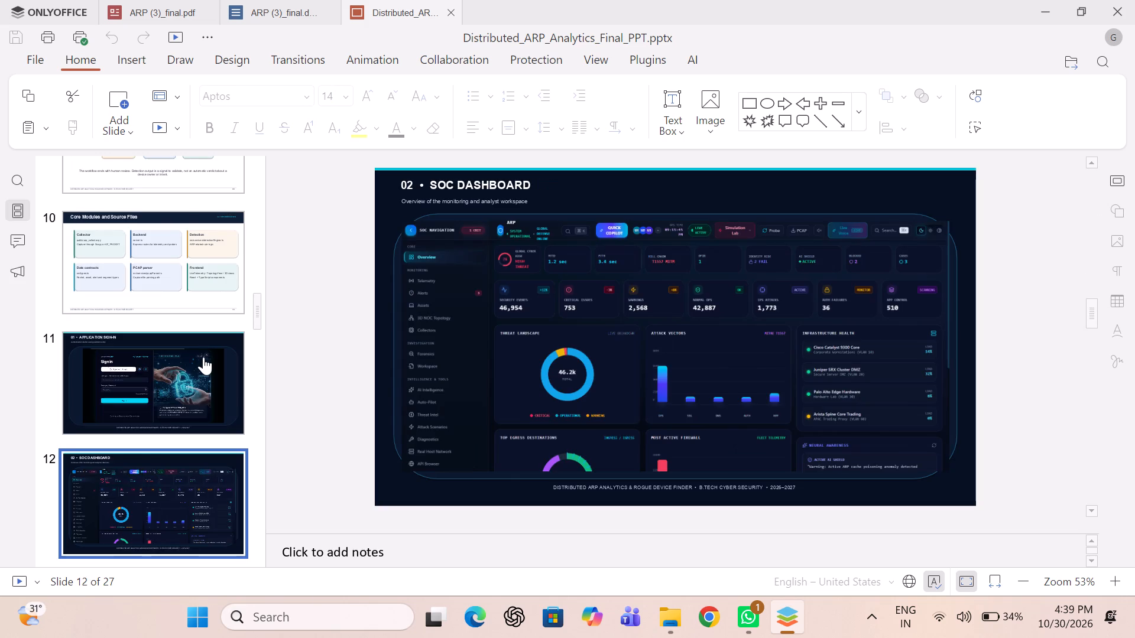
pyautogui.press('Down')
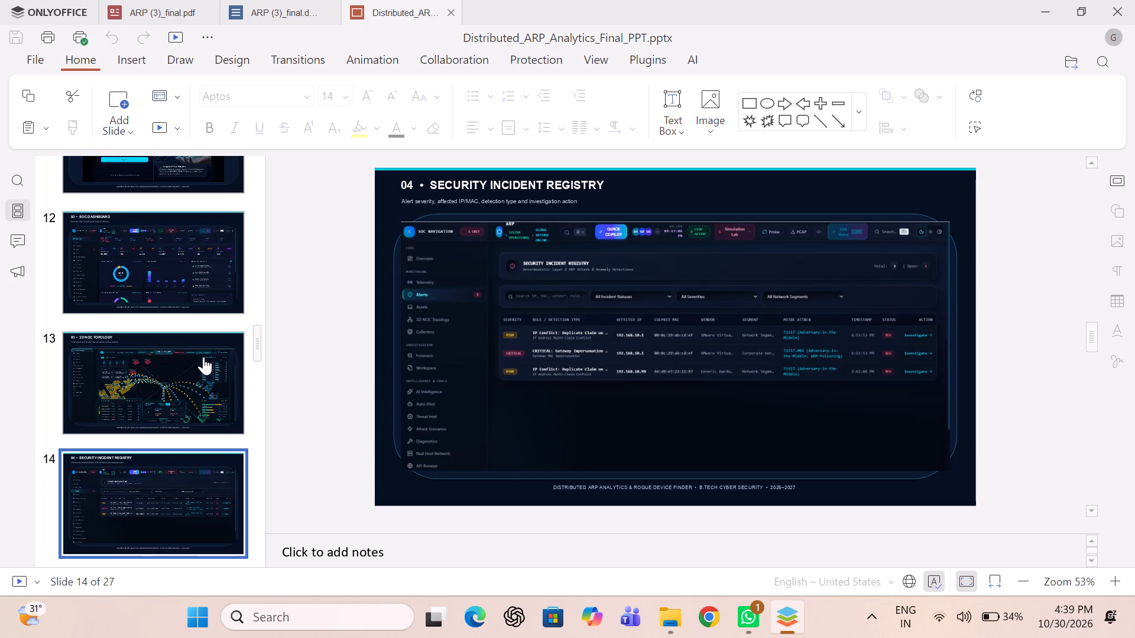
pyautogui.press('Down')
pyautogui.press('Down')
pyautogui.press('Down')
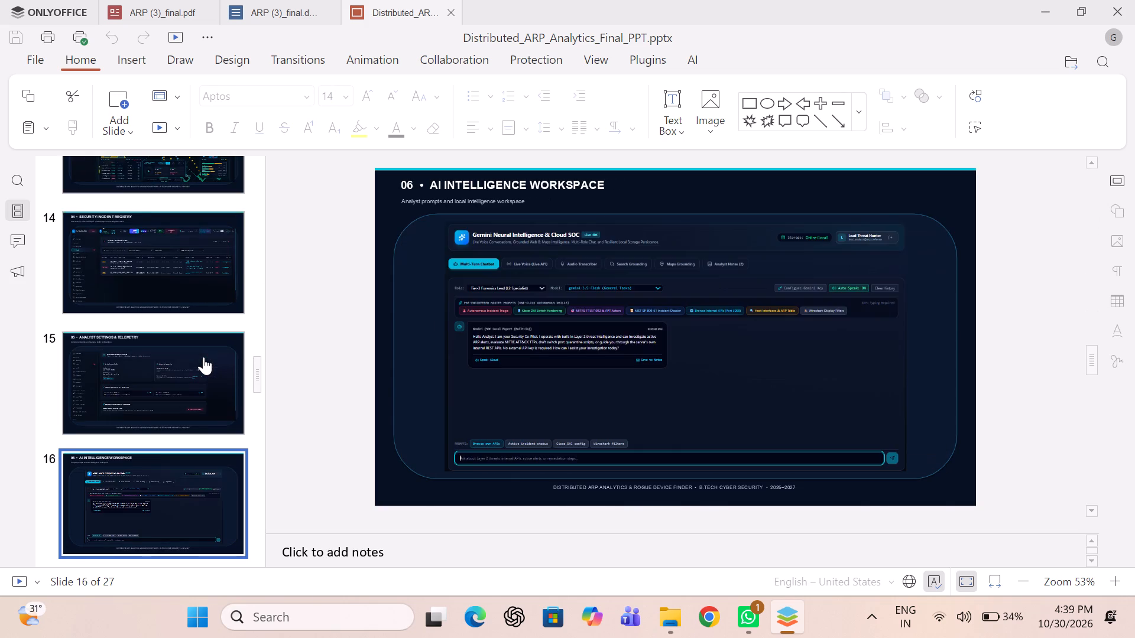
pyautogui.press('Down')
pyautogui.press('Up')
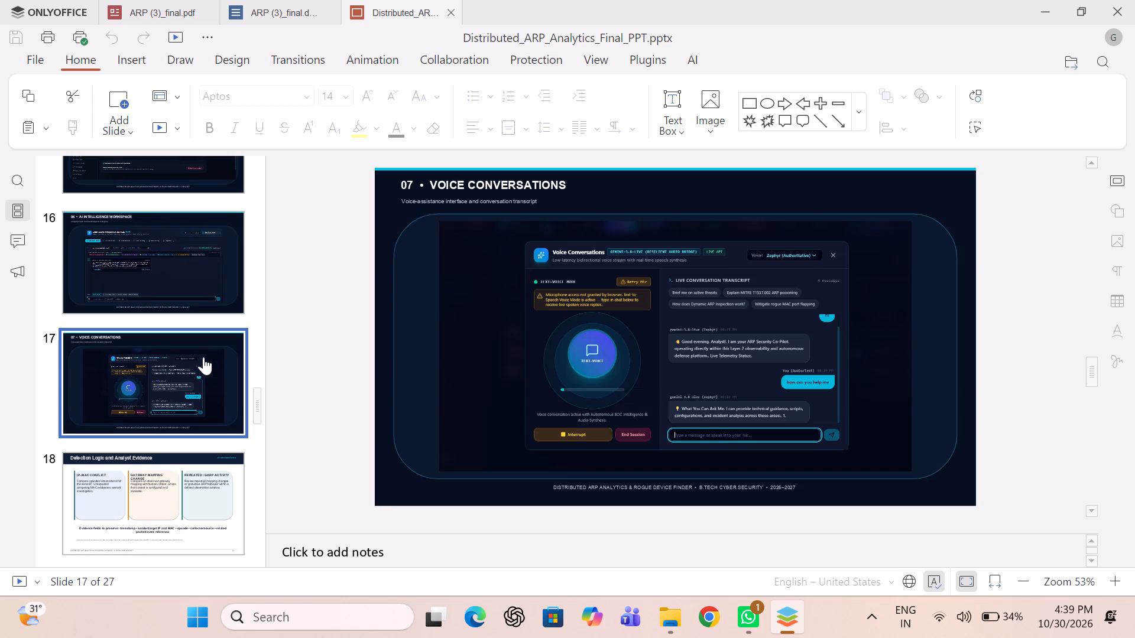
pyautogui.press('Down')
pyautogui.press('Up')
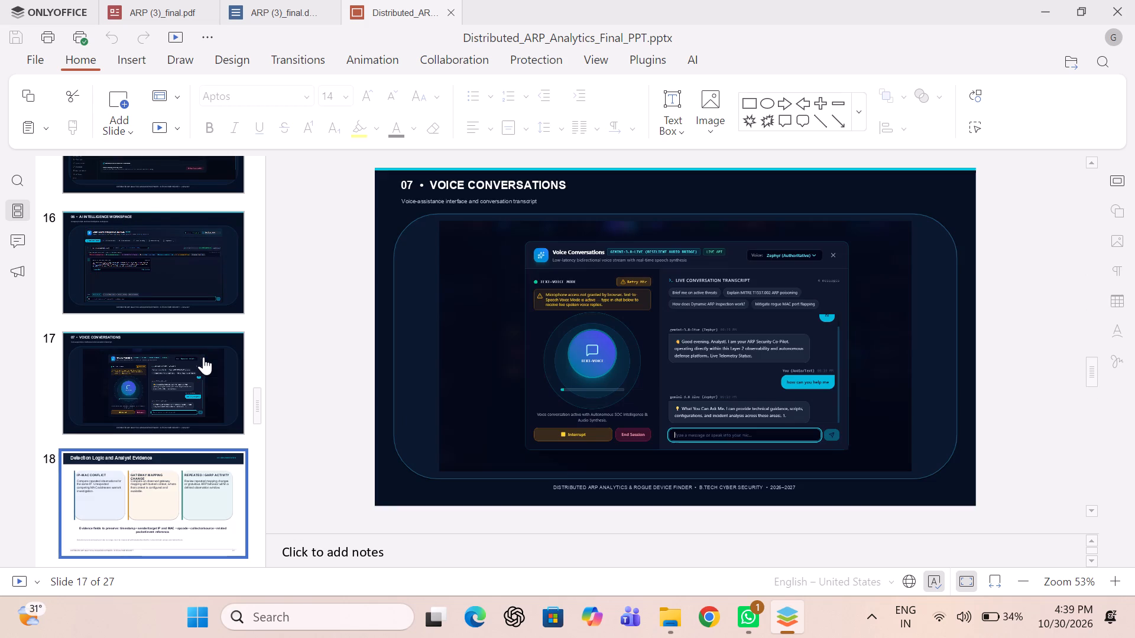
pyautogui.press('Up')
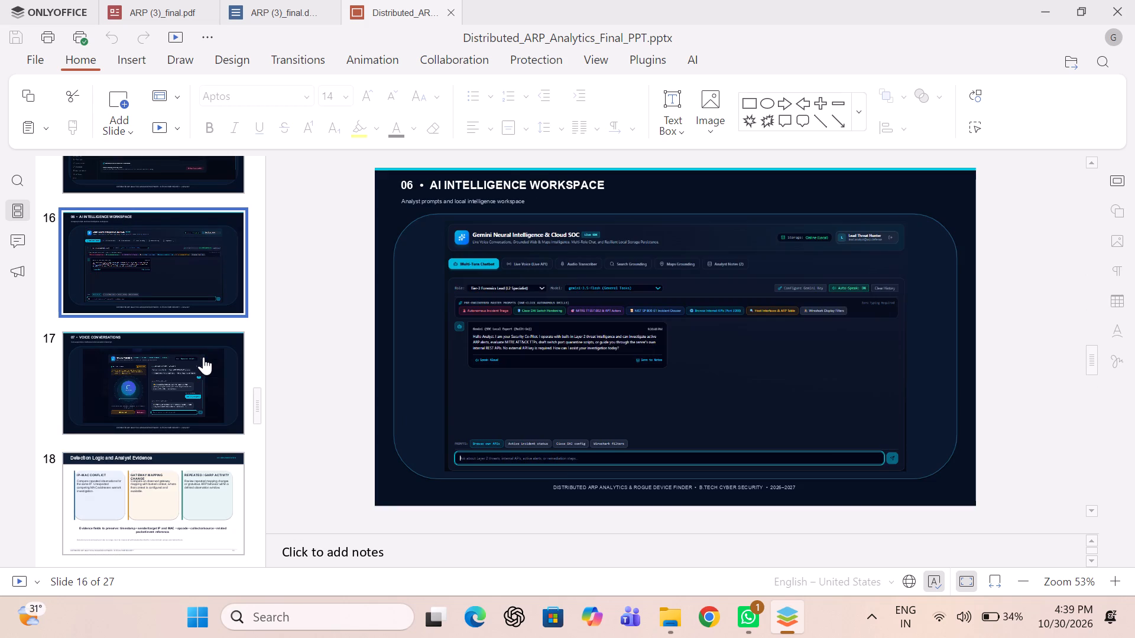
pyautogui.press('Up')
pyautogui.press('Up')
pyautogui.press('Up')
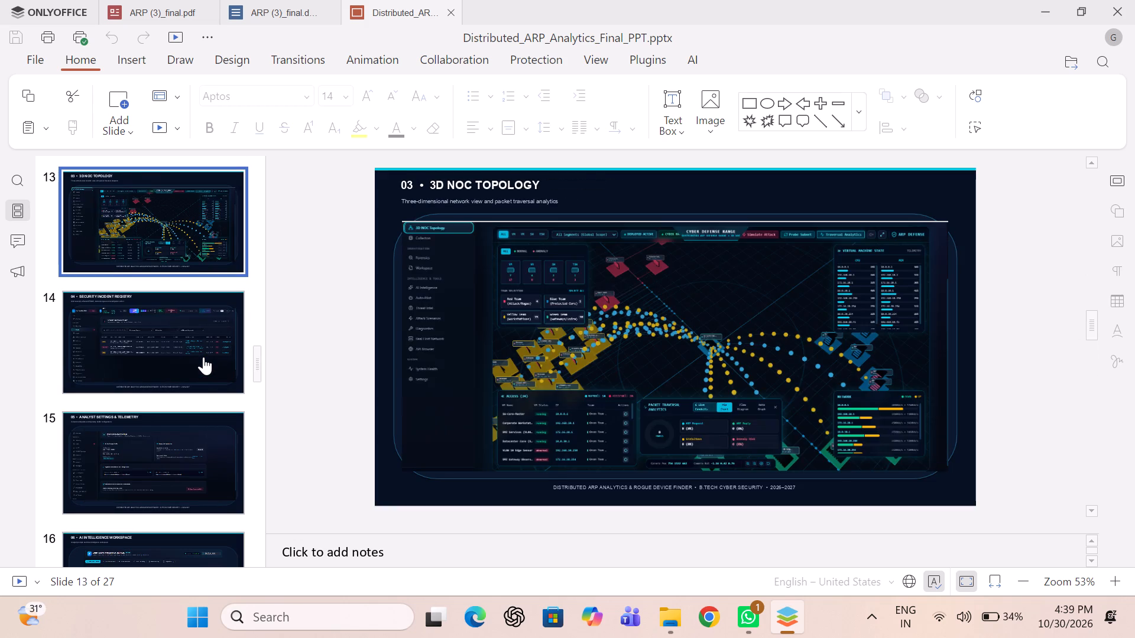
pyautogui.press('Down')
pyautogui.press('Down')
pyautogui.press('Down')
pyautogui.press('Down')
# Review the remaining slides, from Detection Logic and Analyst Evidence on slide 18 to References and Questions on slide 27.
pyautogui.press('Down')
pyautogui.press('Down')
pyautogui.press('Down')
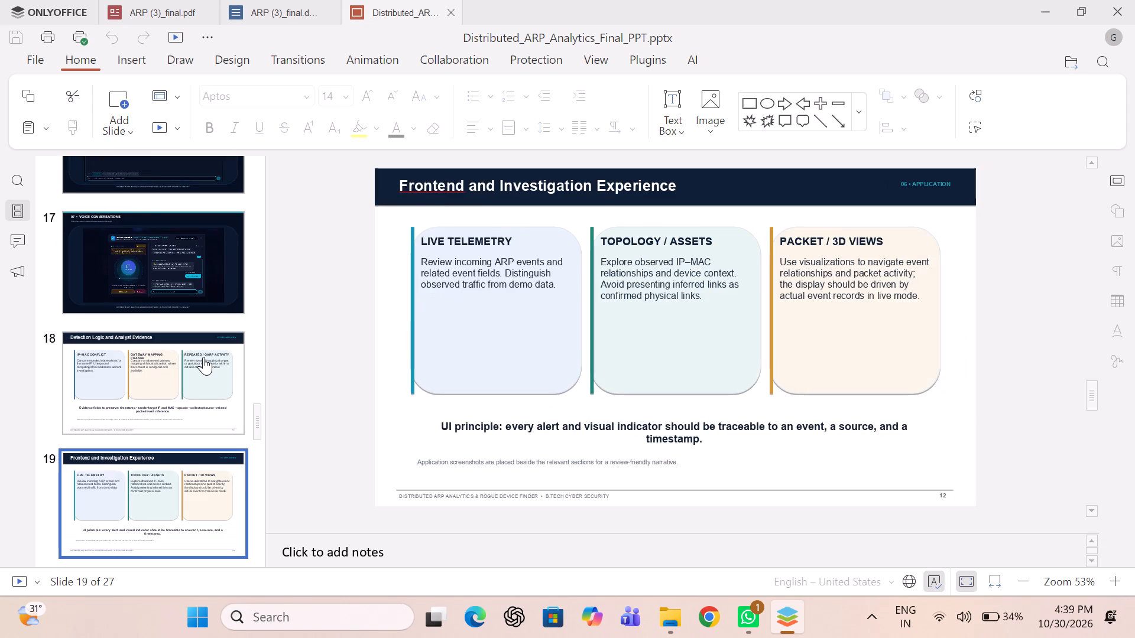
pyautogui.press('Down')
pyautogui.press('Down')
pyautogui.press('Down')
pyautogui.press('Down')
pyautogui.press('Down')
pyautogui.press('Down')
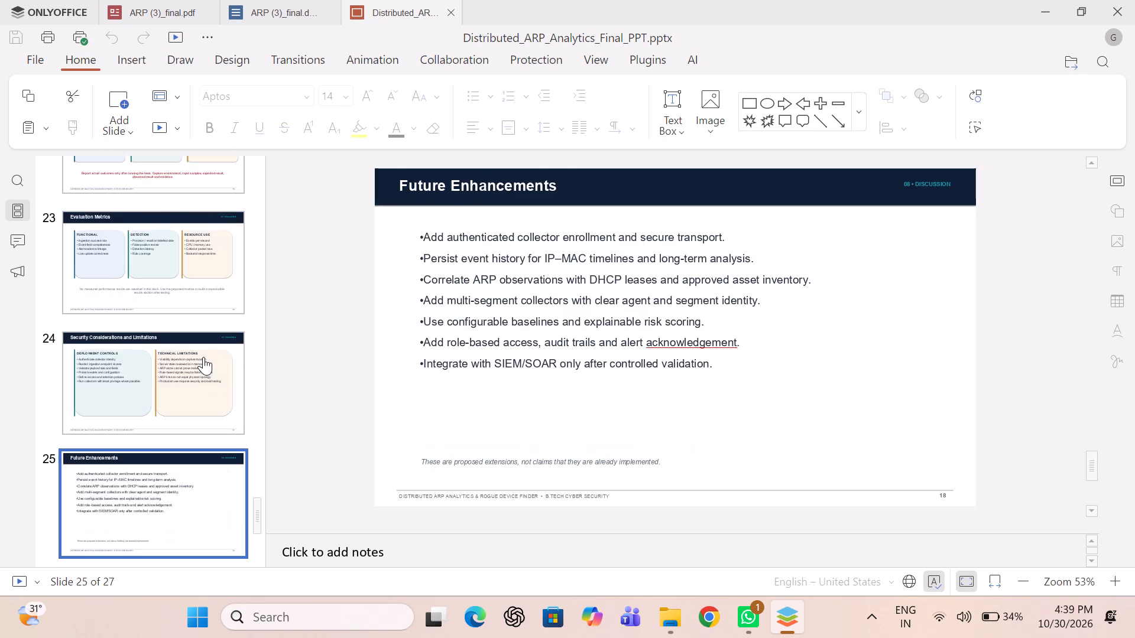
pyautogui.press('Down')
pyautogui.press('Down')
pyautogui.press('Down')
pyautogui.press('Down')
pyautogui.press('Down')
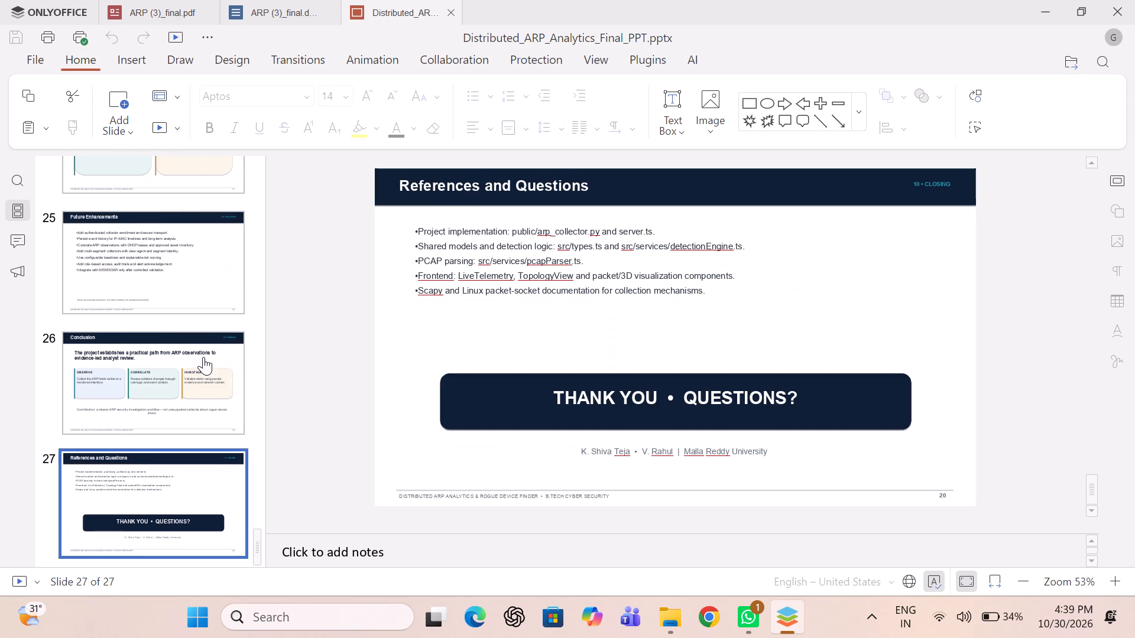
# Recheck the Conclusion, Future Enhancements, and Security Considerations and Limitations slides, and return the slide thumbnails to the beginning.
pyautogui.click(181, 390)
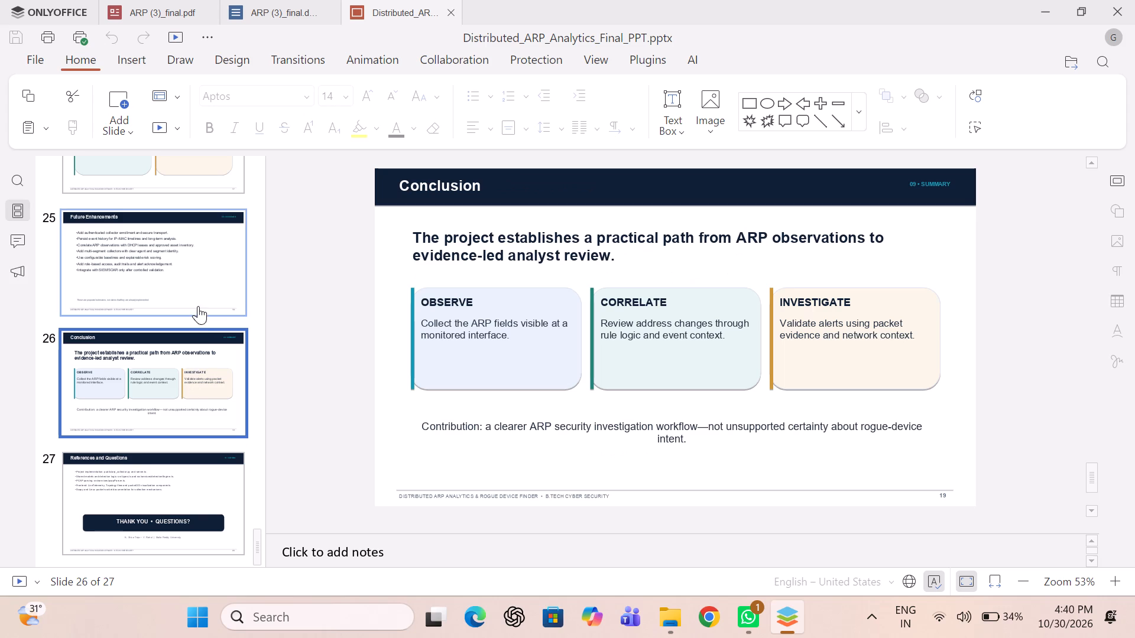
pyautogui.click(196, 295)
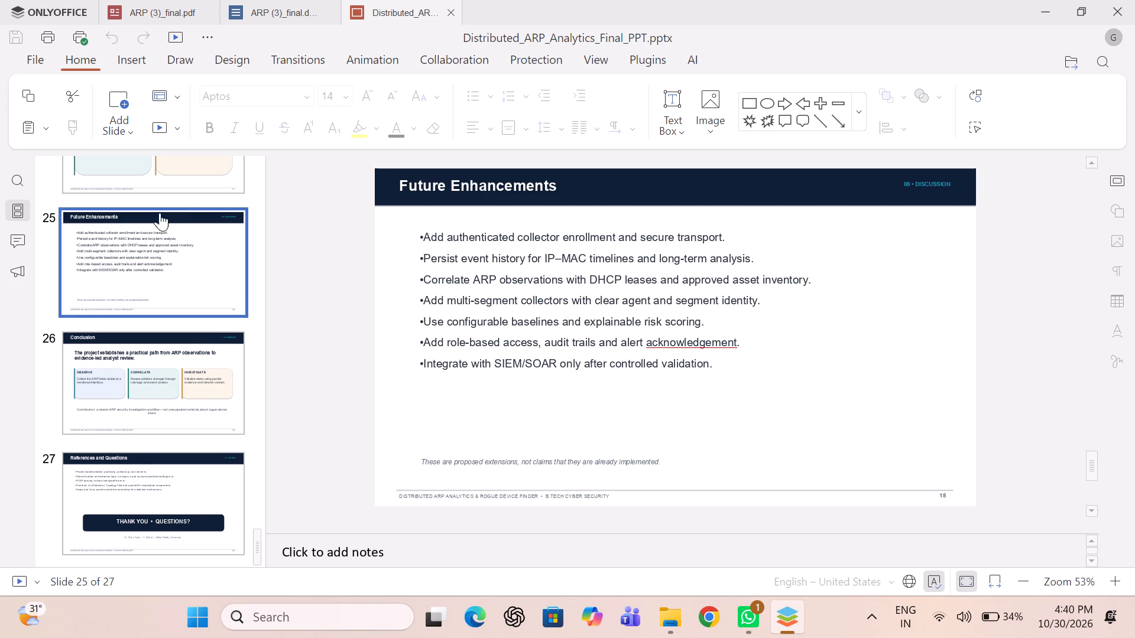
pyautogui.click(183, 189)
pyautogui.scroll(6, 183, 189)
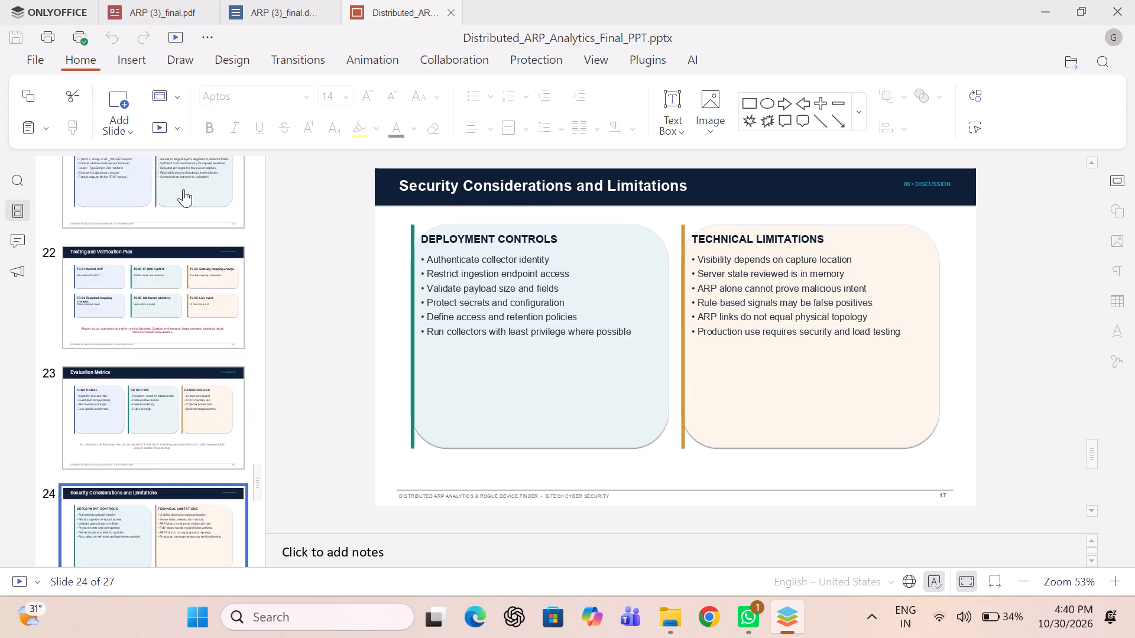
pyautogui.scroll(9, 183, 189)
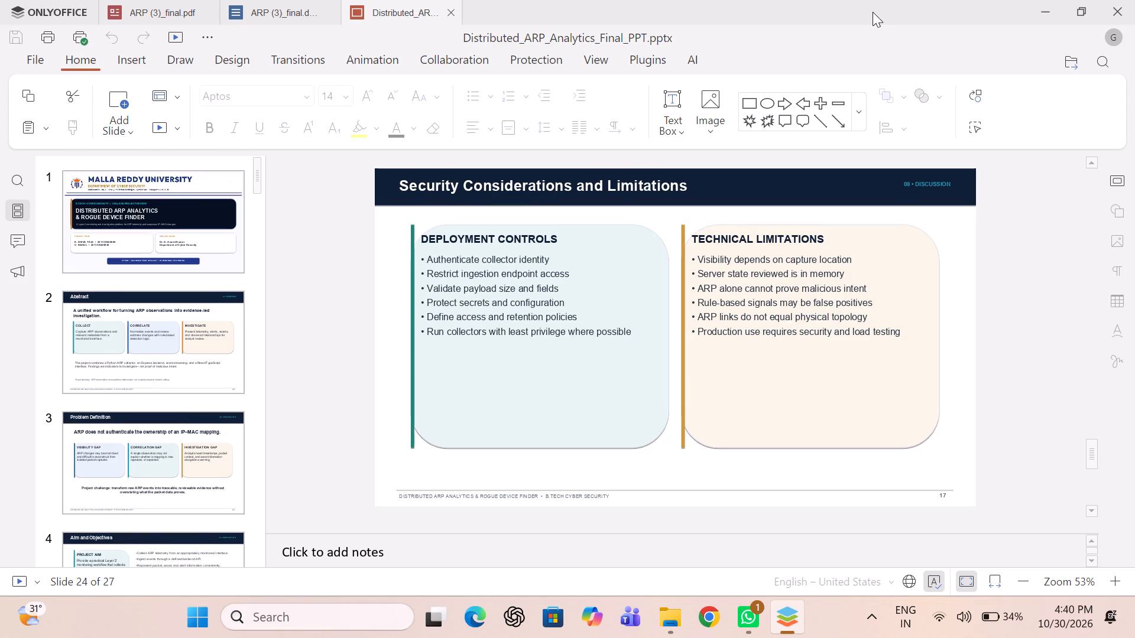
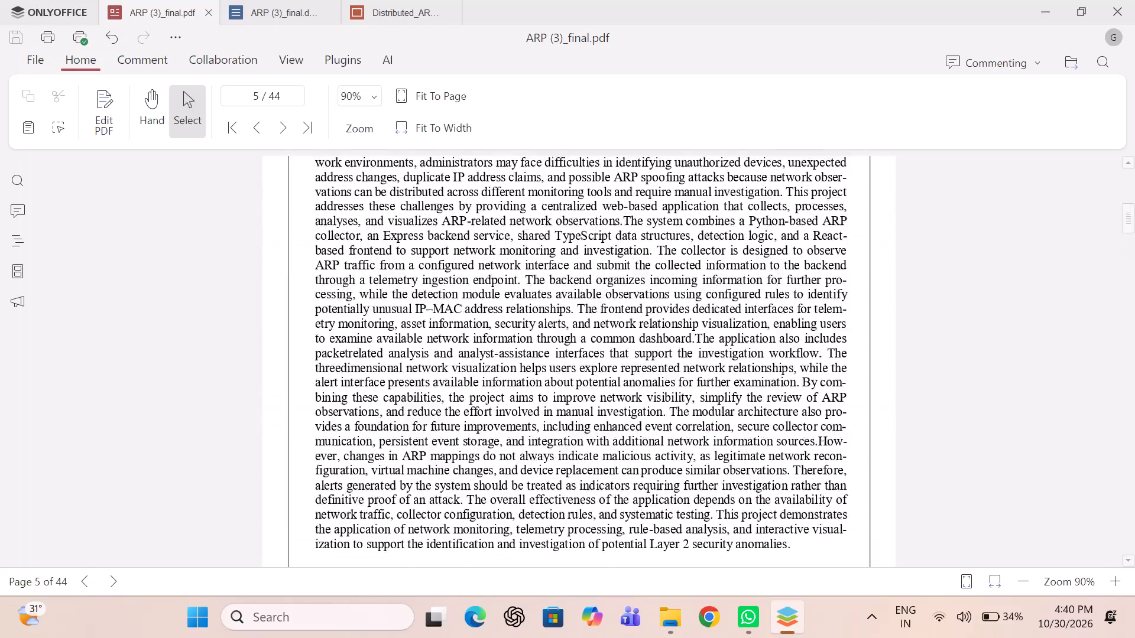
# Examine the title page and the Certificate page of the ARP (3)_final PDF report, returning to the department line on page 1.
pyautogui.scroll(-3, 486, 158)
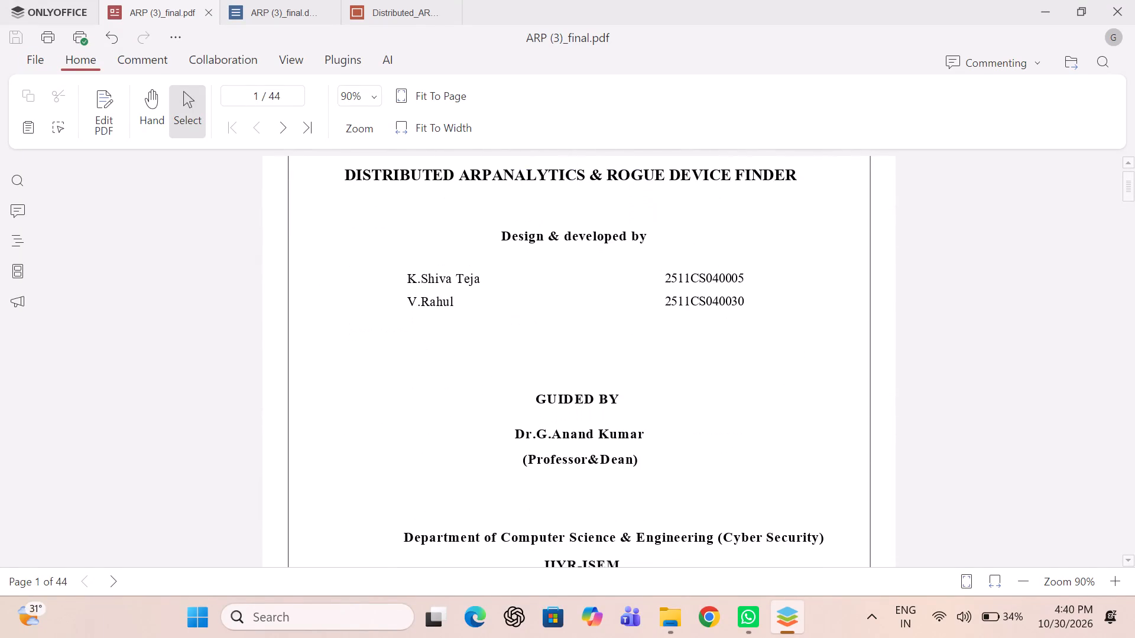
pyautogui.scroll(-3, 608, 481)
pyautogui.scroll(3, 608, 481)
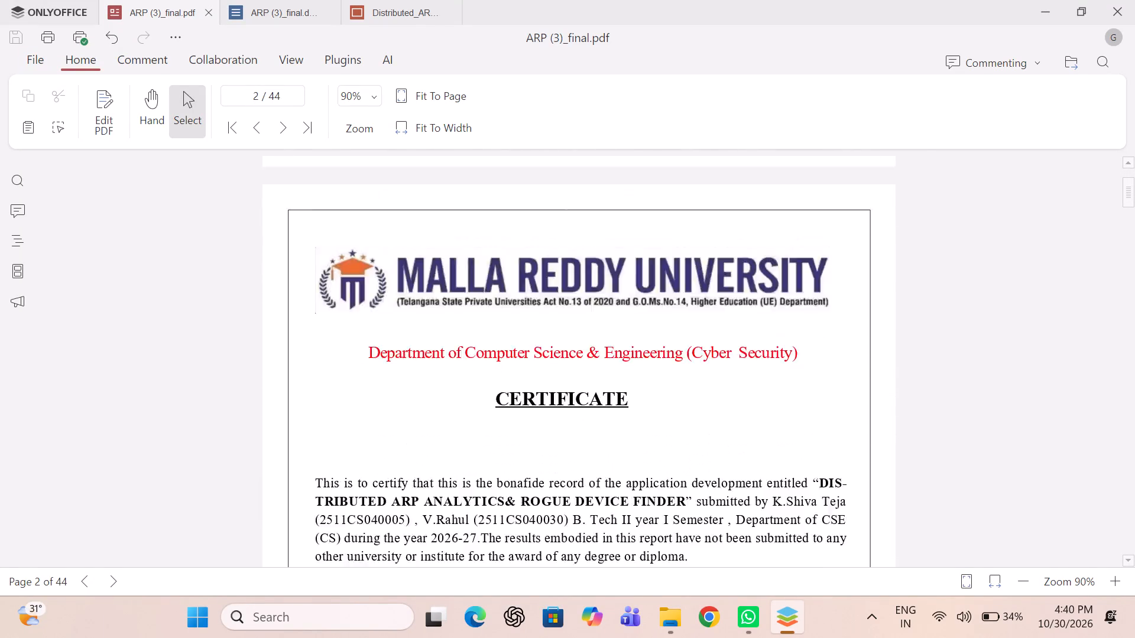
pyautogui.scroll(3, 608, 481)
pyautogui.click(604, 362)
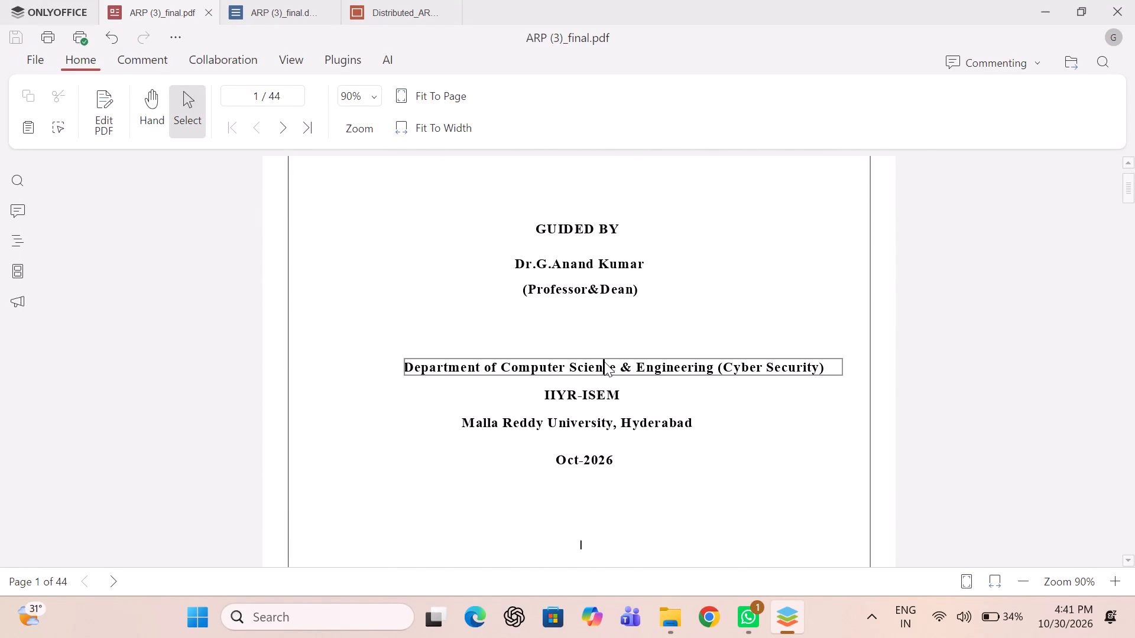
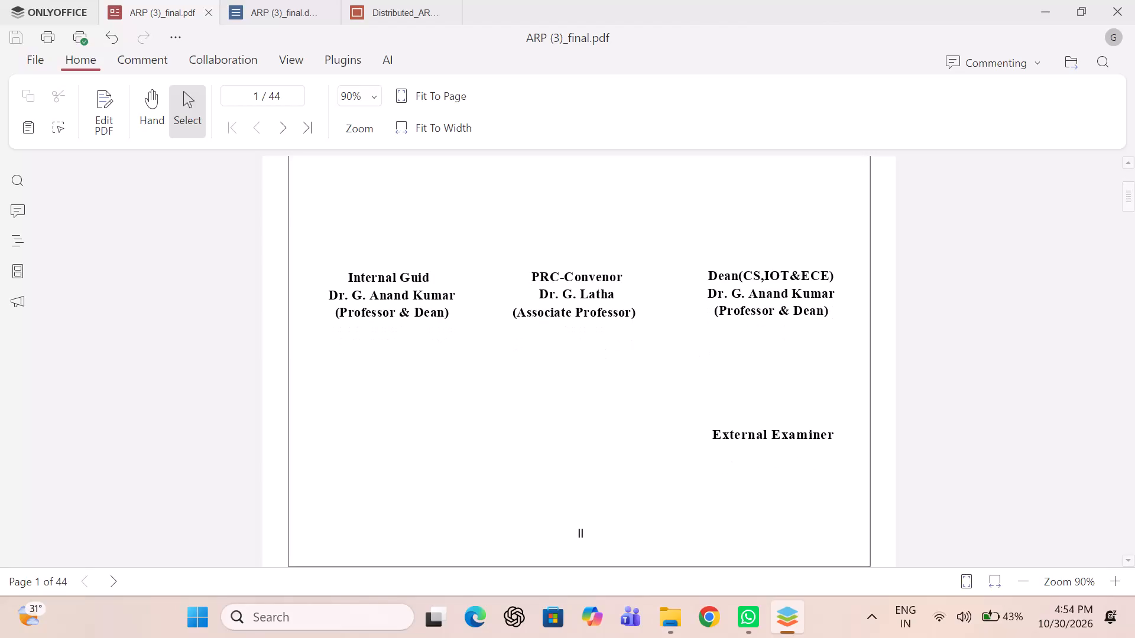
# Examine the Declaration and Acknowledgement pages of the PDF report, comparing the student roll numbers listed on each.
pyautogui.scroll(-2, 699, 342)
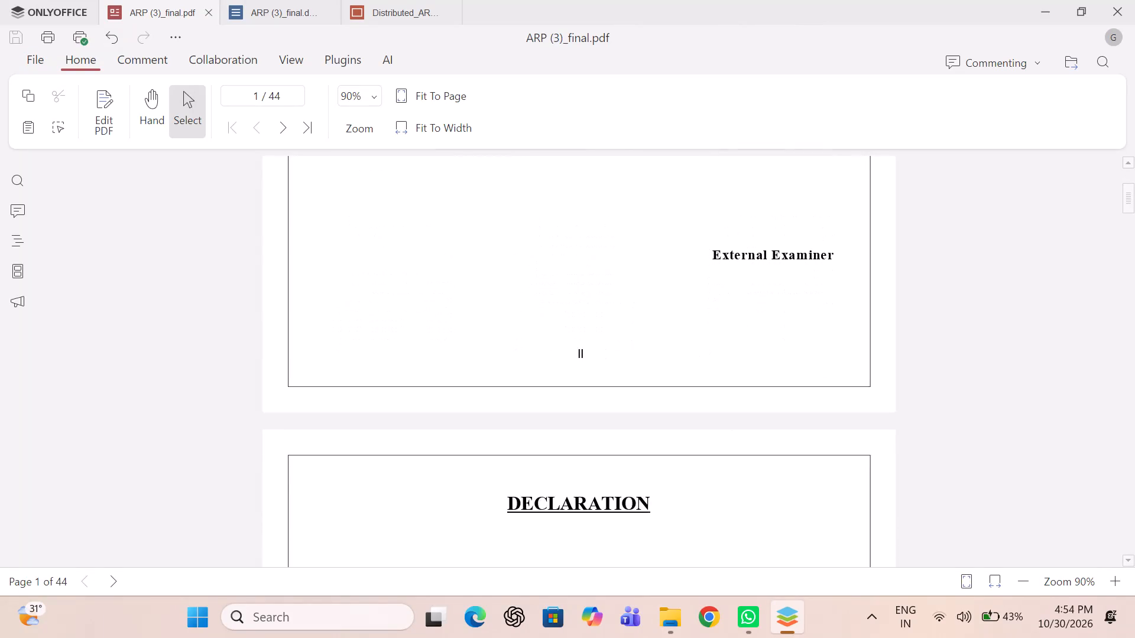
pyautogui.scroll(-5, 699, 342)
pyautogui.scroll(2, 699, 342)
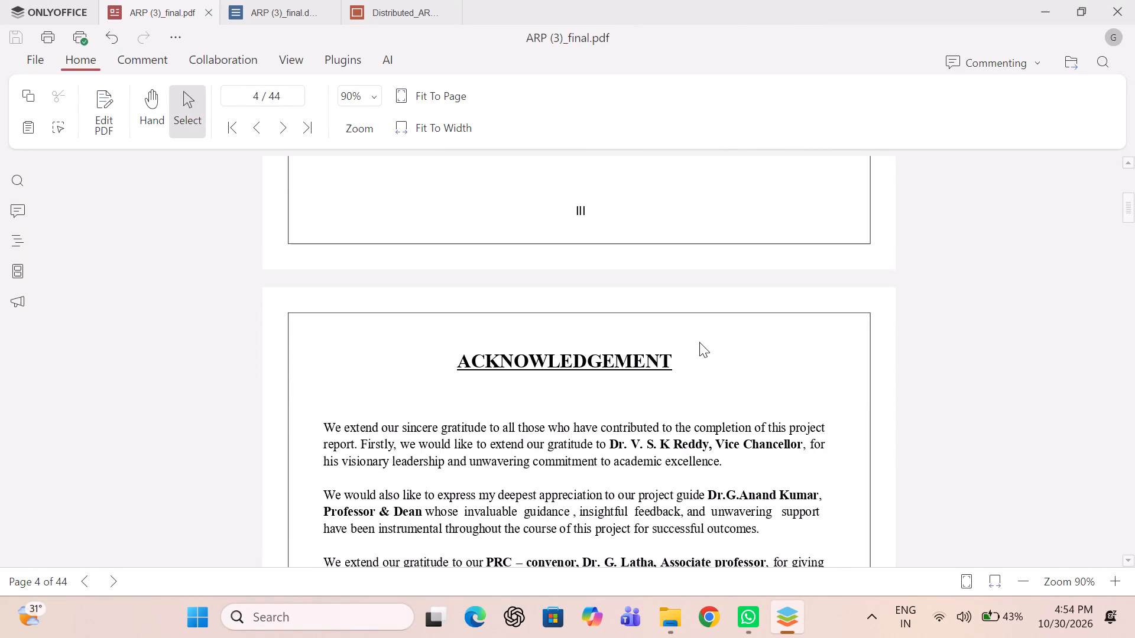
pyautogui.scroll(2, 699, 342)
pyautogui.scroll(-2, 699, 342)
pyautogui.scroll(3, 699, 342)
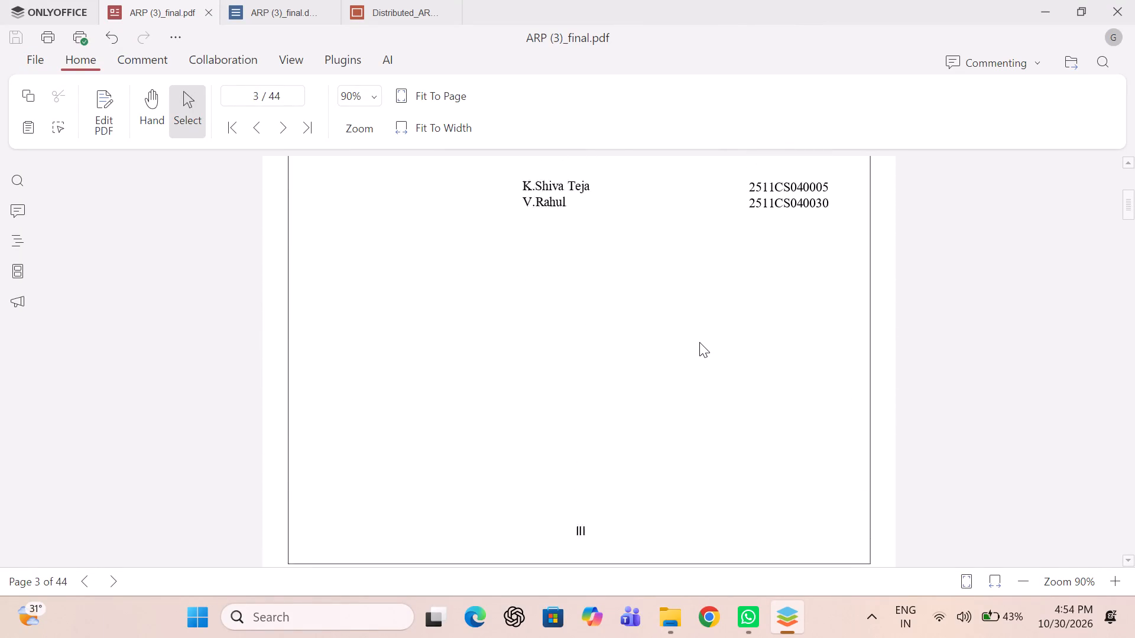
pyautogui.scroll(-5, 699, 342)
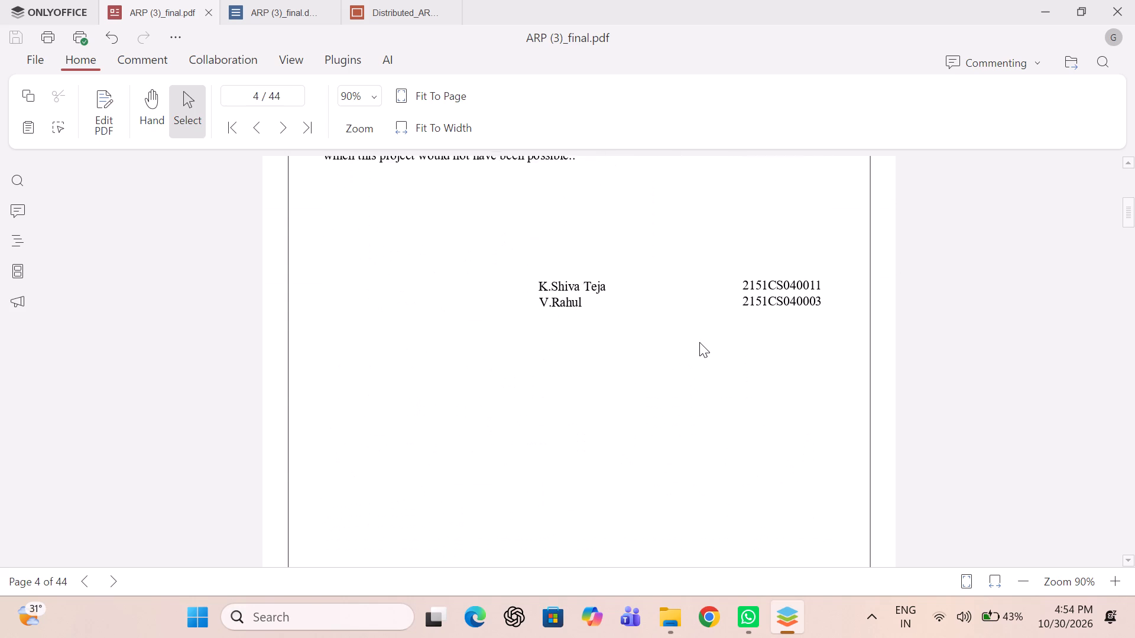
# Enable PDF editing and correct the first student's roll number on the Acknowledgement page to match the Declaration page.
pyautogui.click(817, 268)
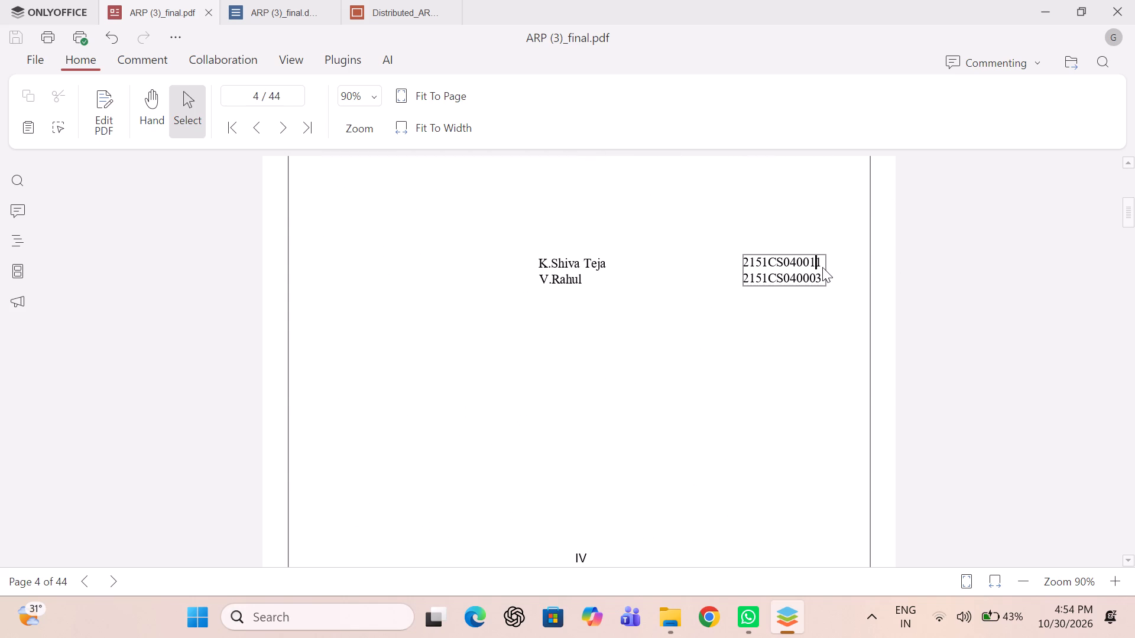
pyautogui.click(95, 105)
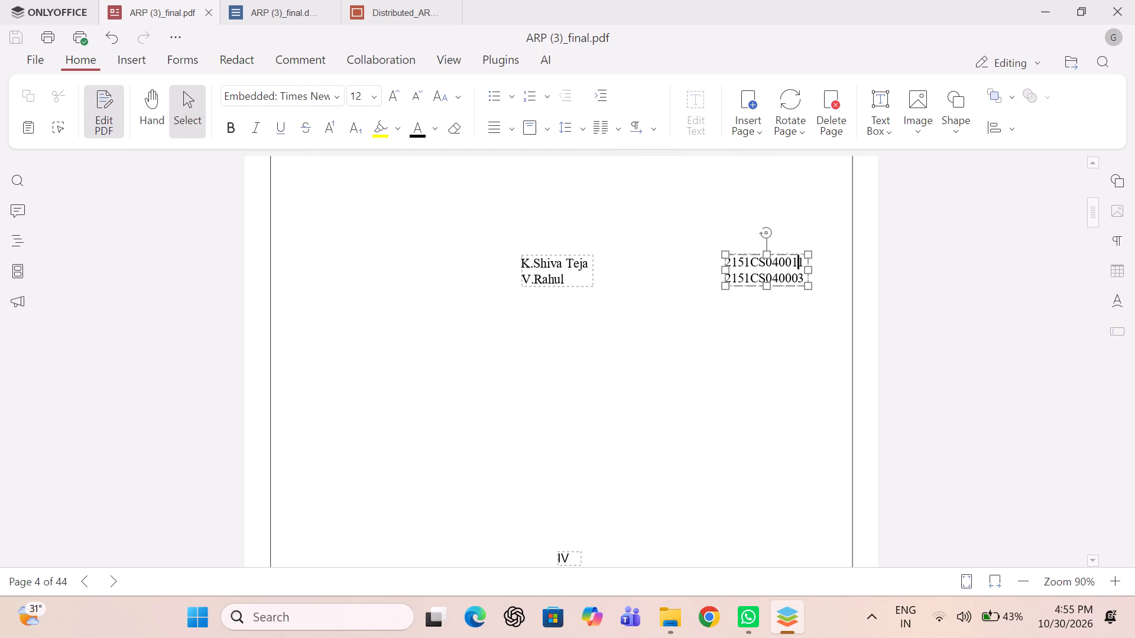
pyautogui.press('Right')
pyautogui.press('BackSpace')
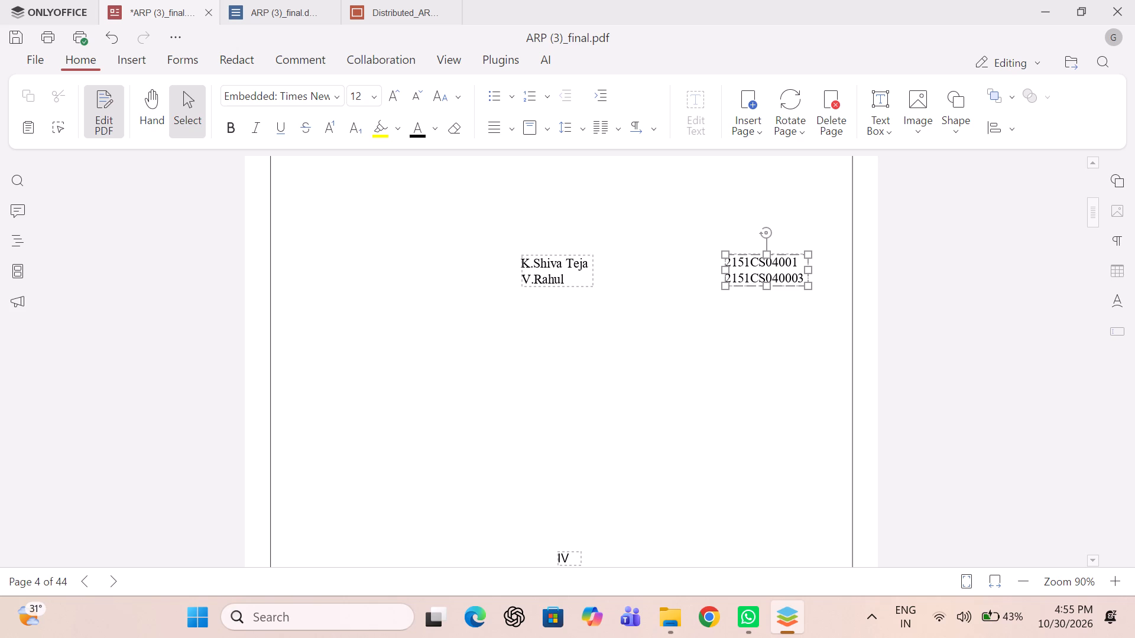
pyautogui.press('BackSpace')
pyautogui.write('05')
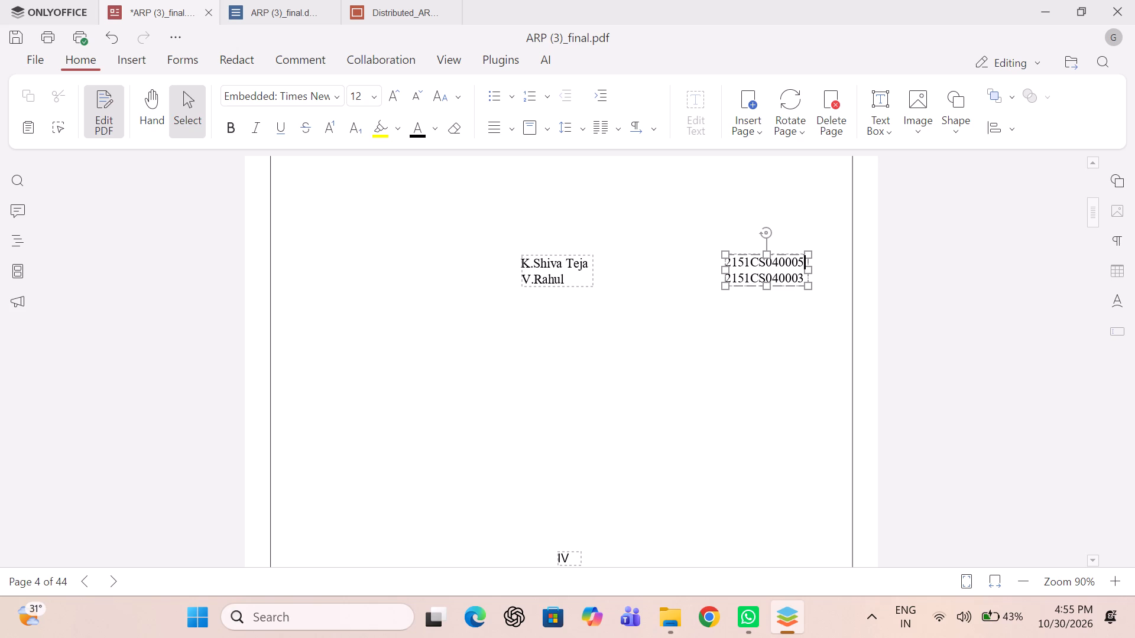
pyautogui.click(736, 261)
pyautogui.press('BackSpace')
pyautogui.press('Right')
pyautogui.press('1')
# Correct the opening digits of the second student's roll number on the Acknowledgement page to match the Declaration page.
pyautogui.press('Down')
pyautogui.press('BackSpace')
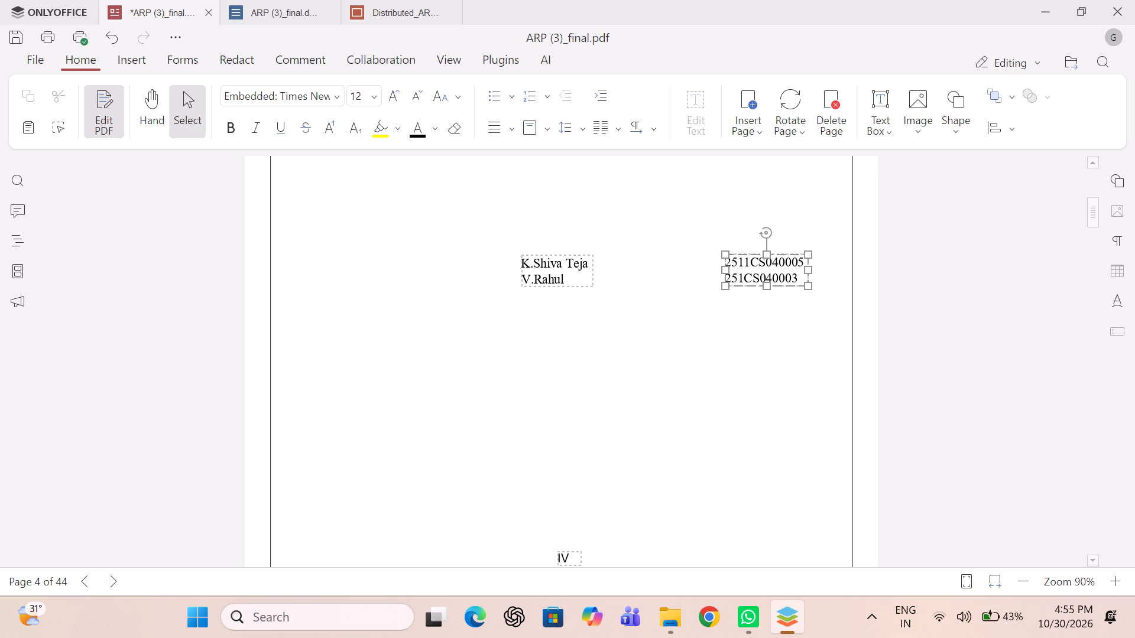
pyautogui.press('Right')
pyautogui.press('1')
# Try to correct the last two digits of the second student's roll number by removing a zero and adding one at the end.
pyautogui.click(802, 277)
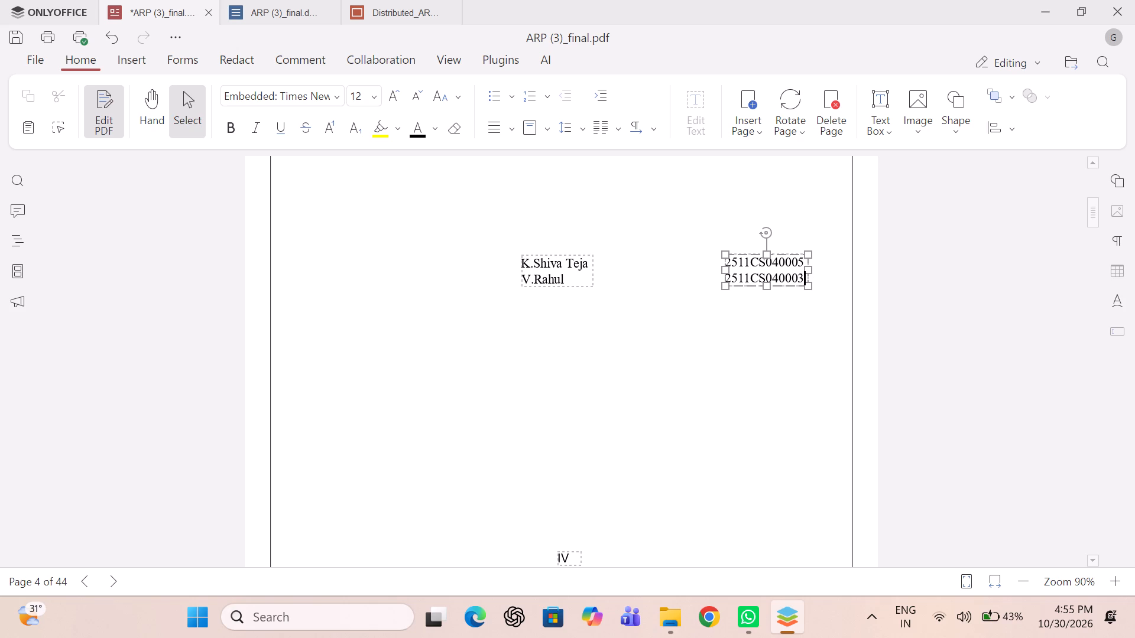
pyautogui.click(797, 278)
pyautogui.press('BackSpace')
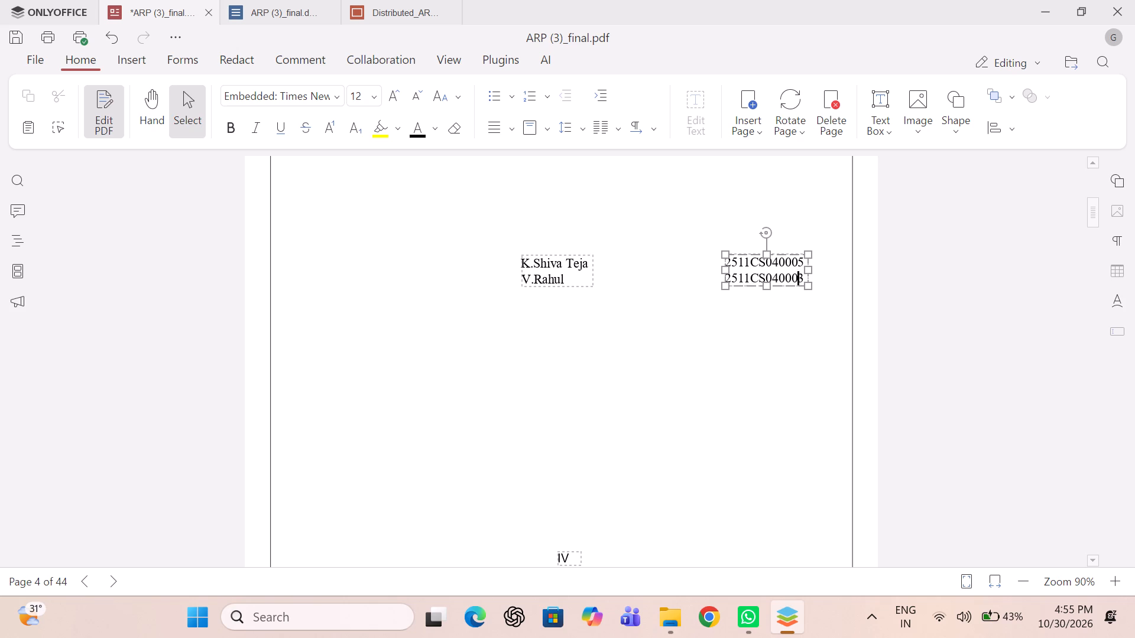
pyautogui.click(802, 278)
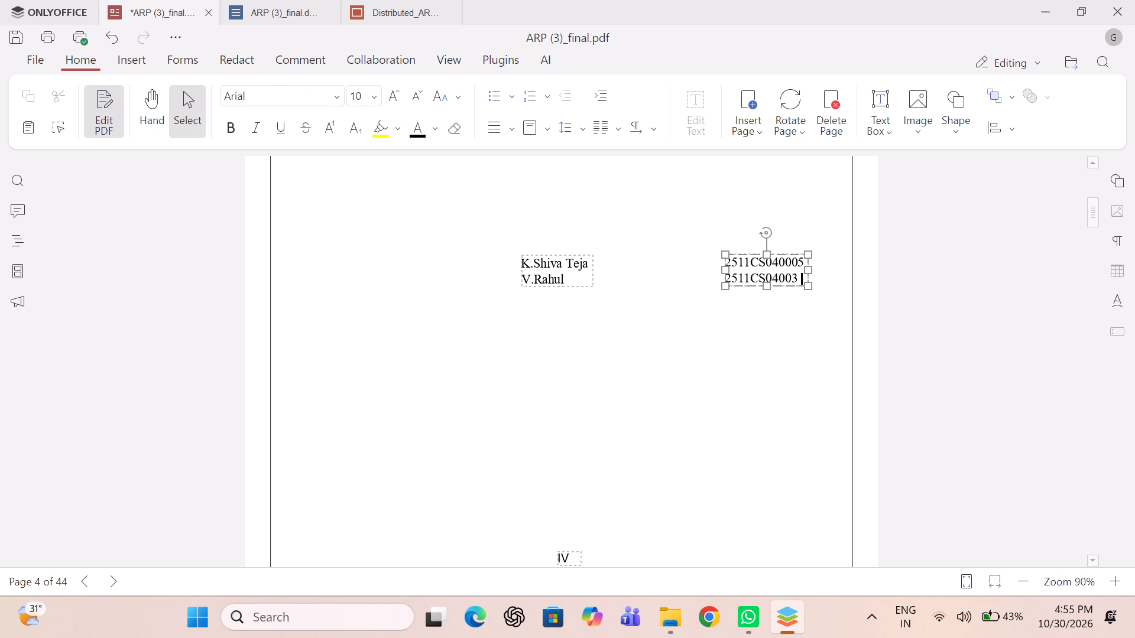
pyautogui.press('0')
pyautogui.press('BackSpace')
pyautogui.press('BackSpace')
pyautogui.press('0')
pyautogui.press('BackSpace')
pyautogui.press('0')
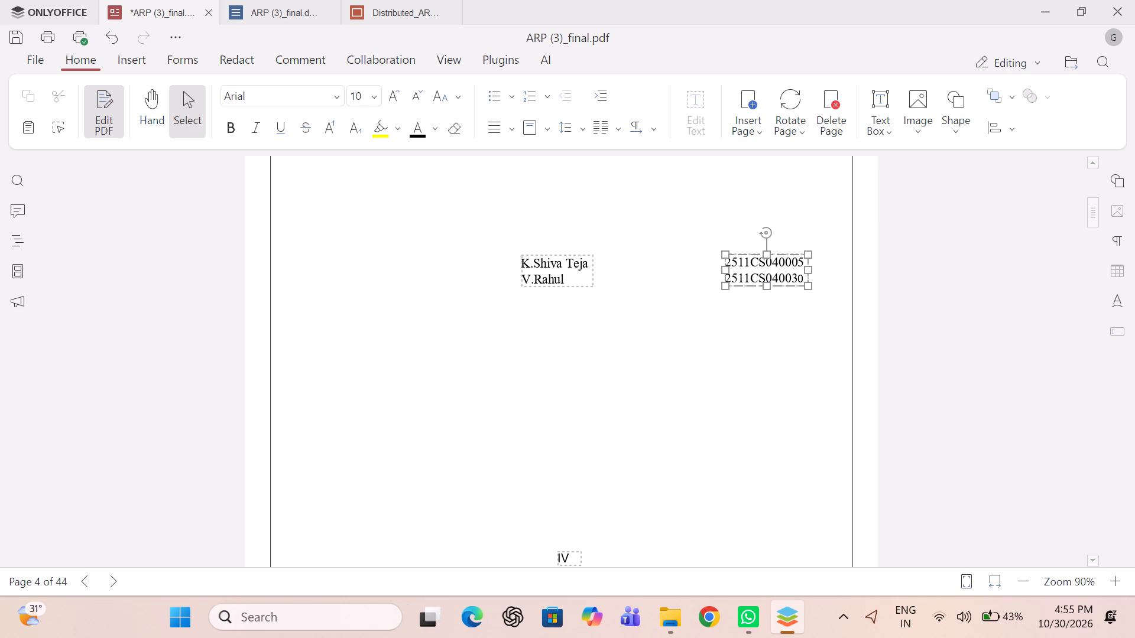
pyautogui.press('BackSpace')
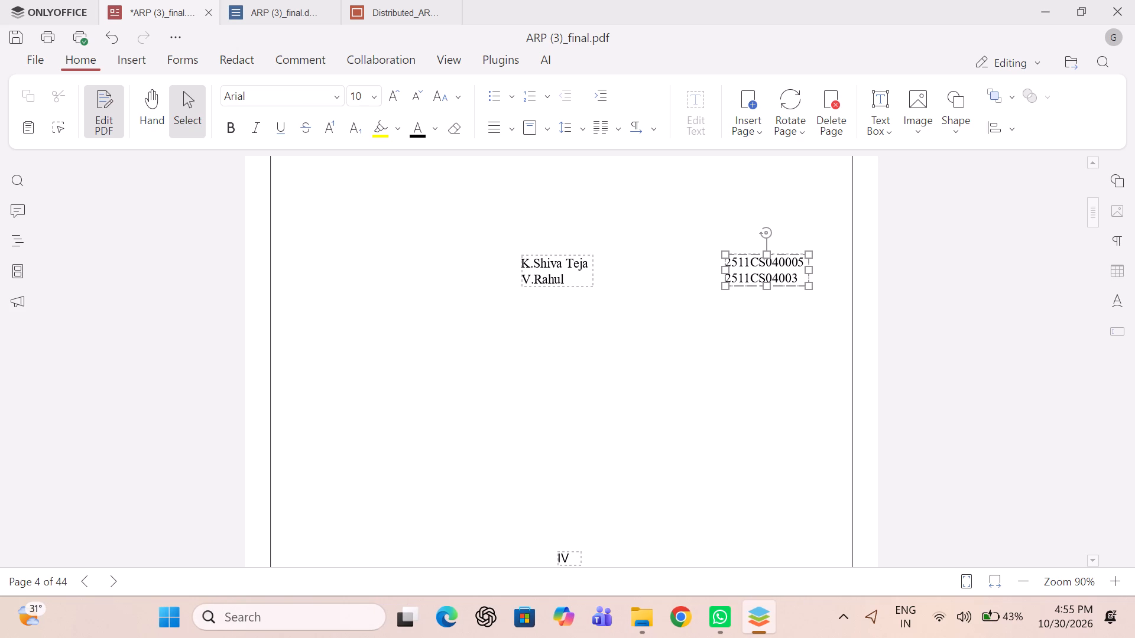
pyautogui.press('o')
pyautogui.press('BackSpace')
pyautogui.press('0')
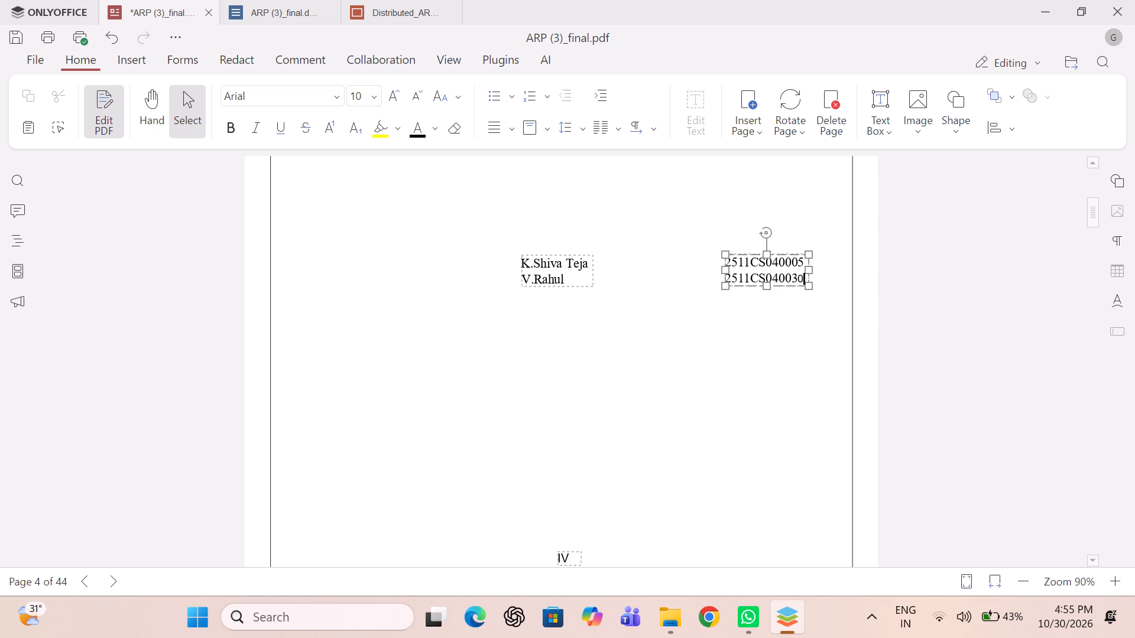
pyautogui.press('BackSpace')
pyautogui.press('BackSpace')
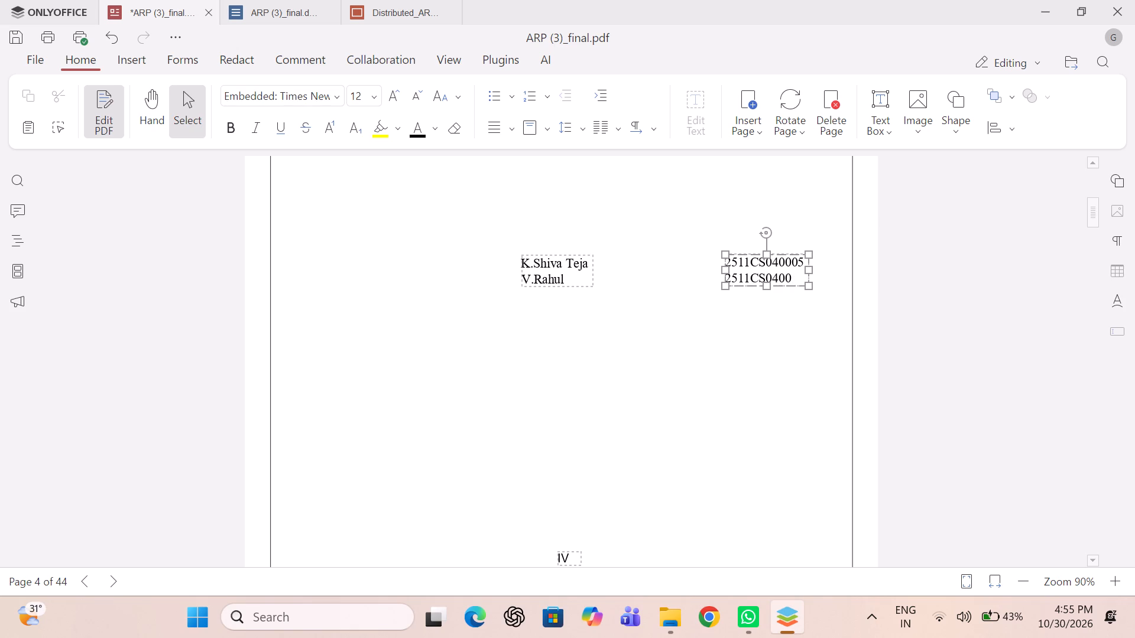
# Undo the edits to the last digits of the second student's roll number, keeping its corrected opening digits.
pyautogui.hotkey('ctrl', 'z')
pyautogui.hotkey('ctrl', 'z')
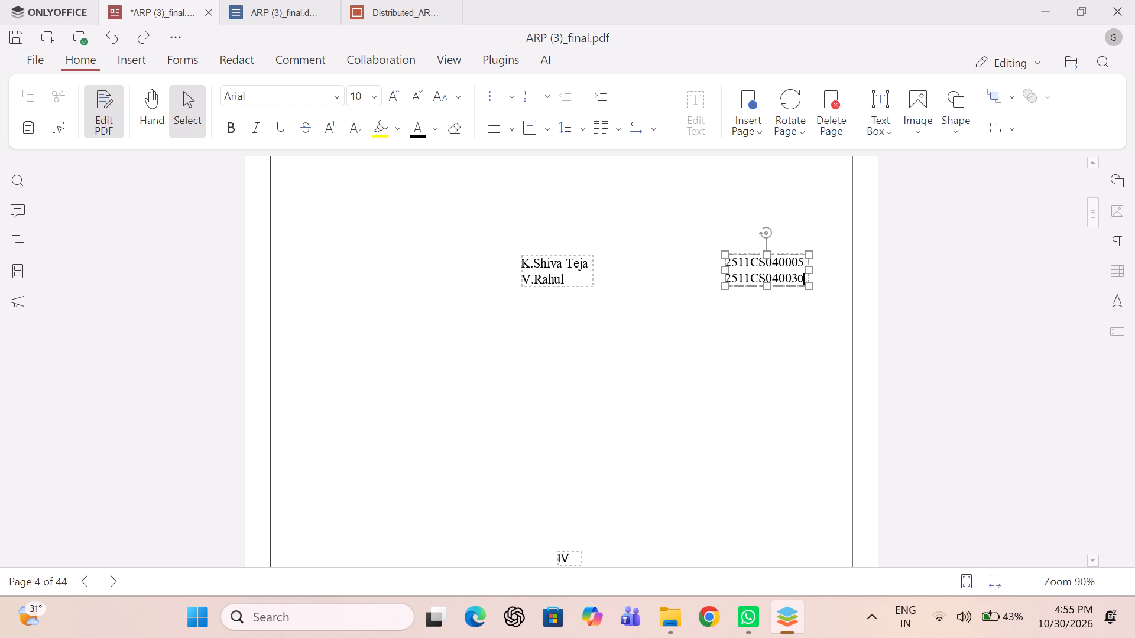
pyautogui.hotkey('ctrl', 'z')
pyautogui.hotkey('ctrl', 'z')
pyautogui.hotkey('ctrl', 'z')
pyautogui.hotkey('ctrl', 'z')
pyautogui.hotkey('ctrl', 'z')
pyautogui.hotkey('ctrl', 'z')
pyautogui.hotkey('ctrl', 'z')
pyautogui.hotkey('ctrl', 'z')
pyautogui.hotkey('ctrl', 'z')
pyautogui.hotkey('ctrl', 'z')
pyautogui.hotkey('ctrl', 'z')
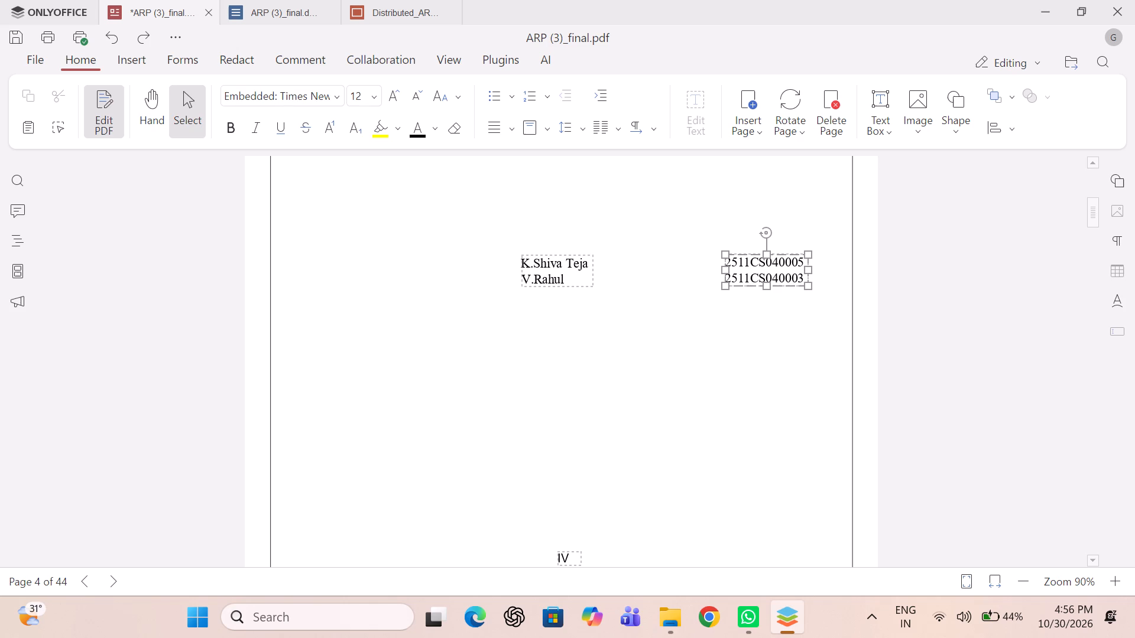
# Correct the last two digits of the second student's roll number on the Acknowledgement page to match the Declaration page.
pyautogui.press('Right')
pyautogui.press('BackSpace')
pyautogui.press('Left')
pyautogui.press('3')
pyautogui.click(775, 334)
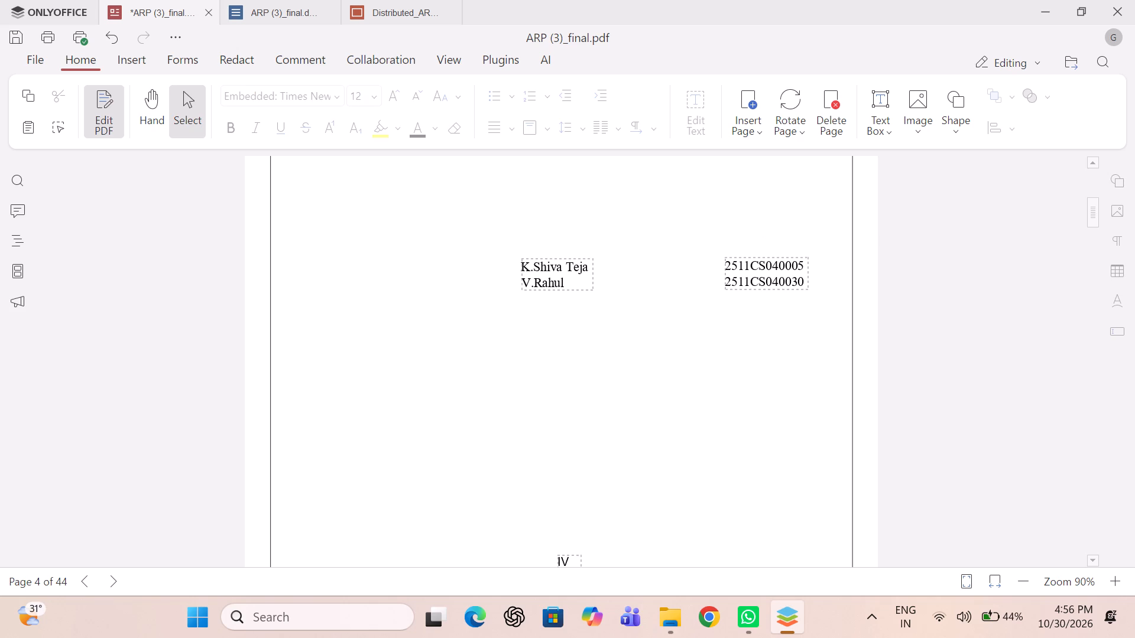
pyautogui.scroll(1, 800, 239)
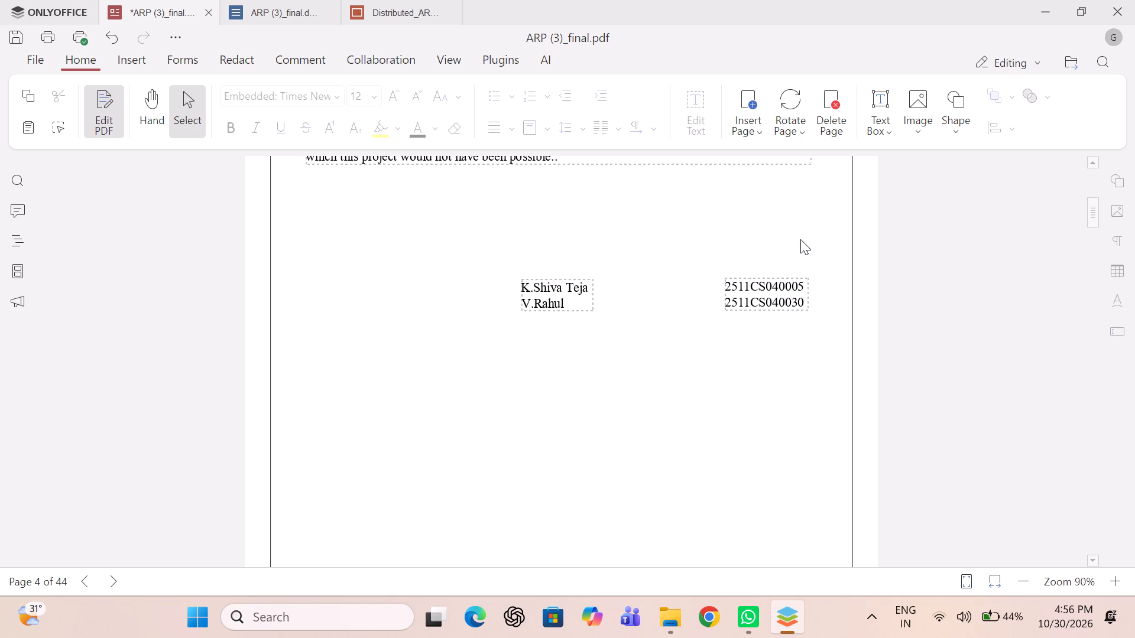
# Check the students' roll numbers on the cover page against those on the Acknowledgement page.
pyautogui.scroll(1, 800, 239)
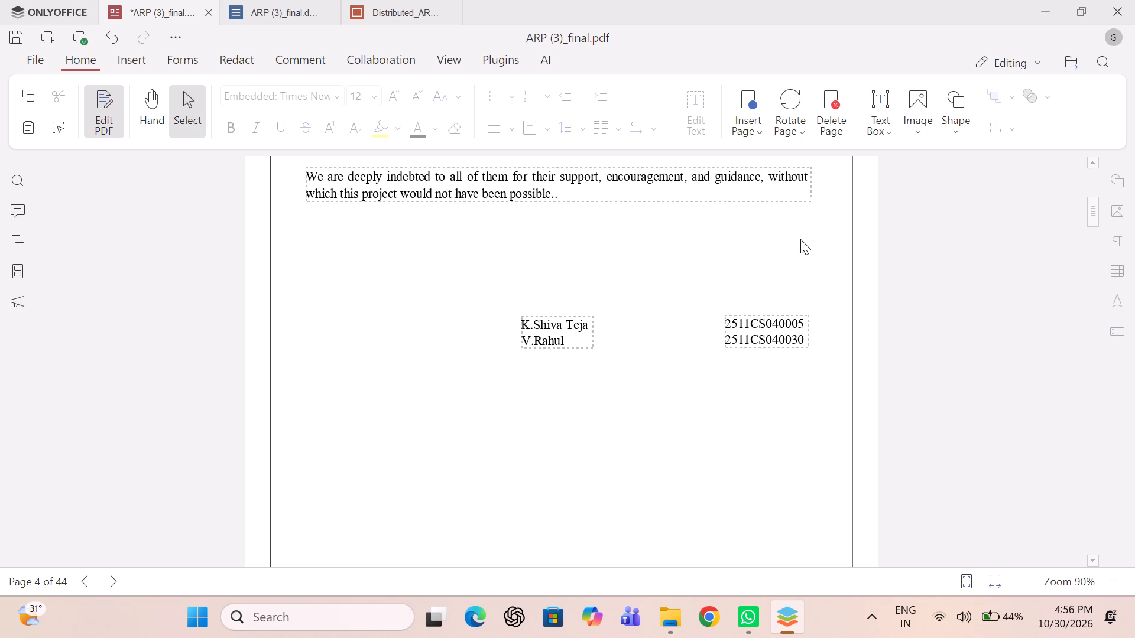
pyautogui.scroll(3, 800, 239)
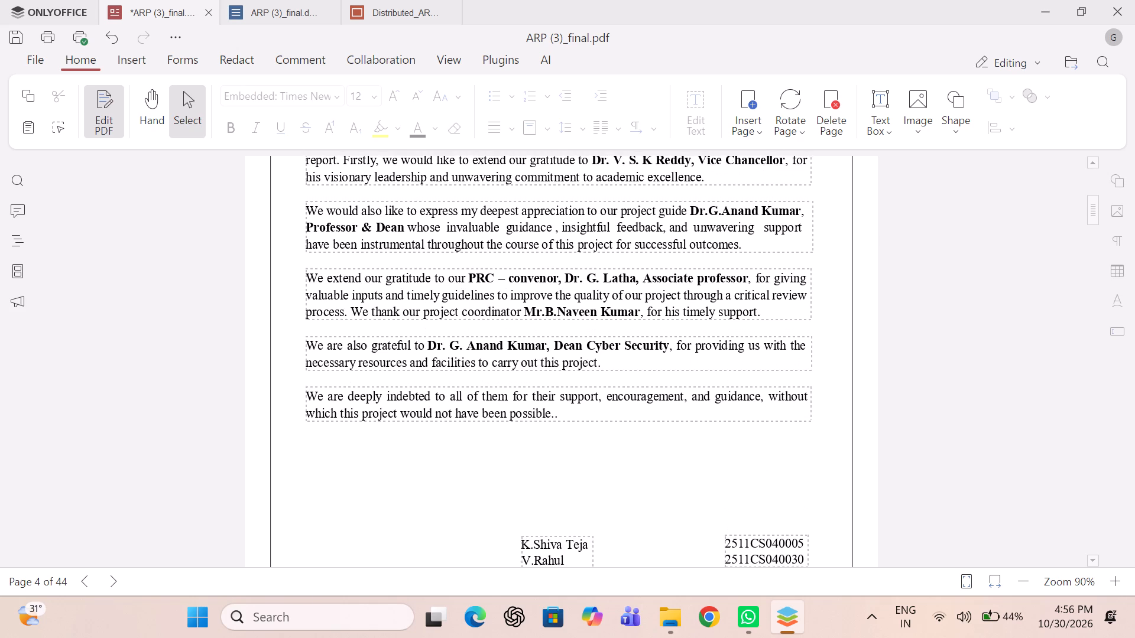
pyautogui.scroll(1, 800, 239)
pyautogui.scroll(-2, 800, 239)
pyautogui.scroll(1, 800, 239)
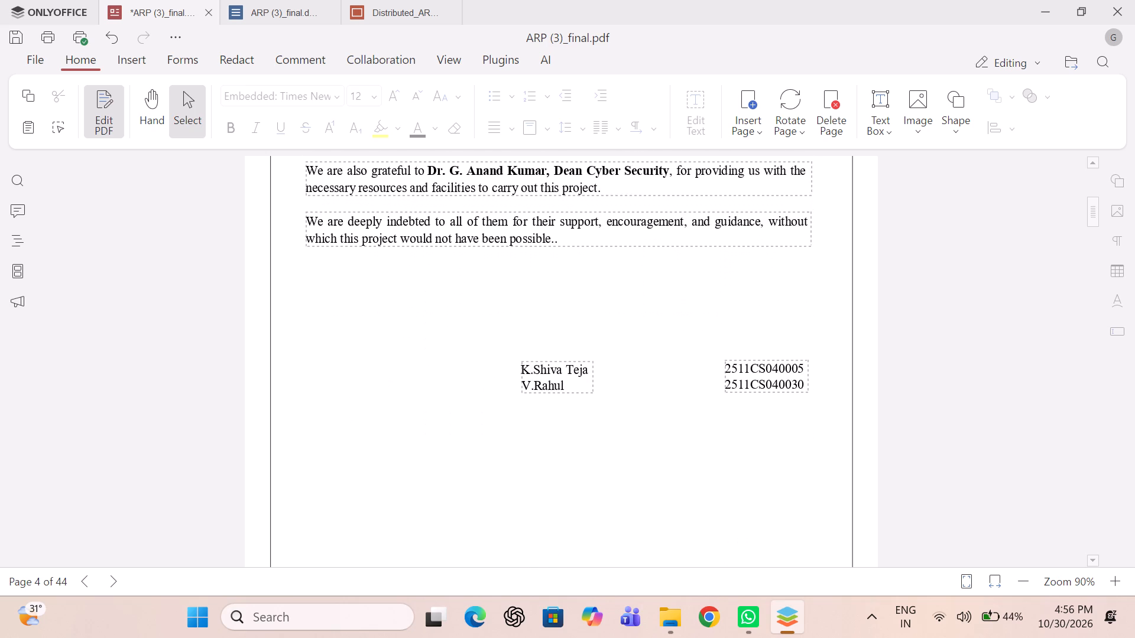
pyautogui.scroll(8, 800, 239)
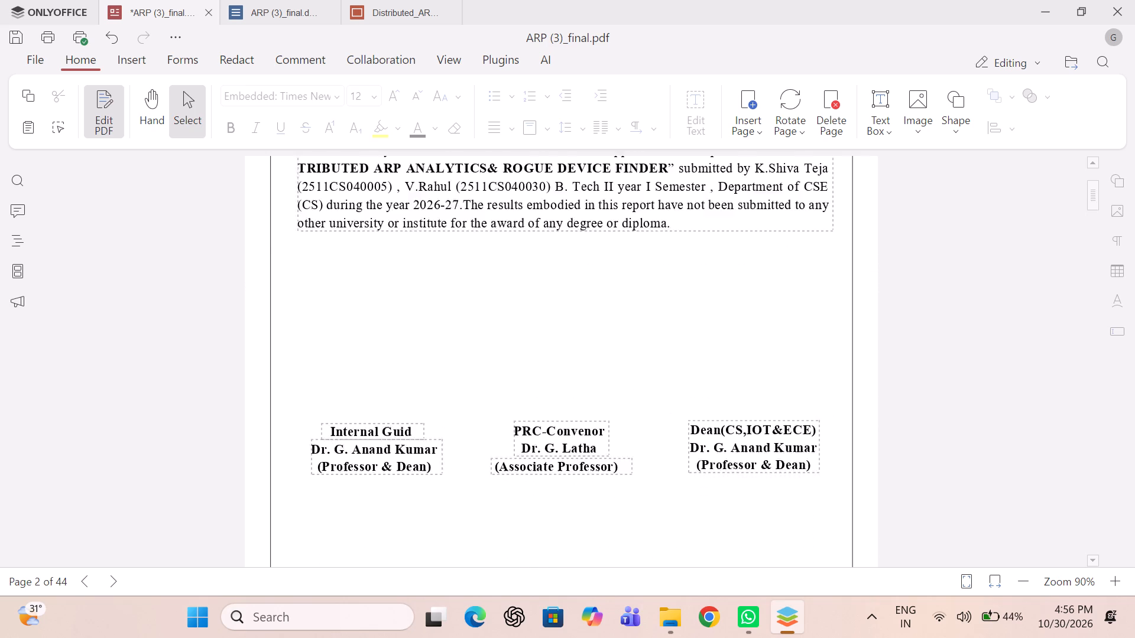
pyautogui.scroll(3, 800, 239)
pyautogui.scroll(-3, 800, 239)
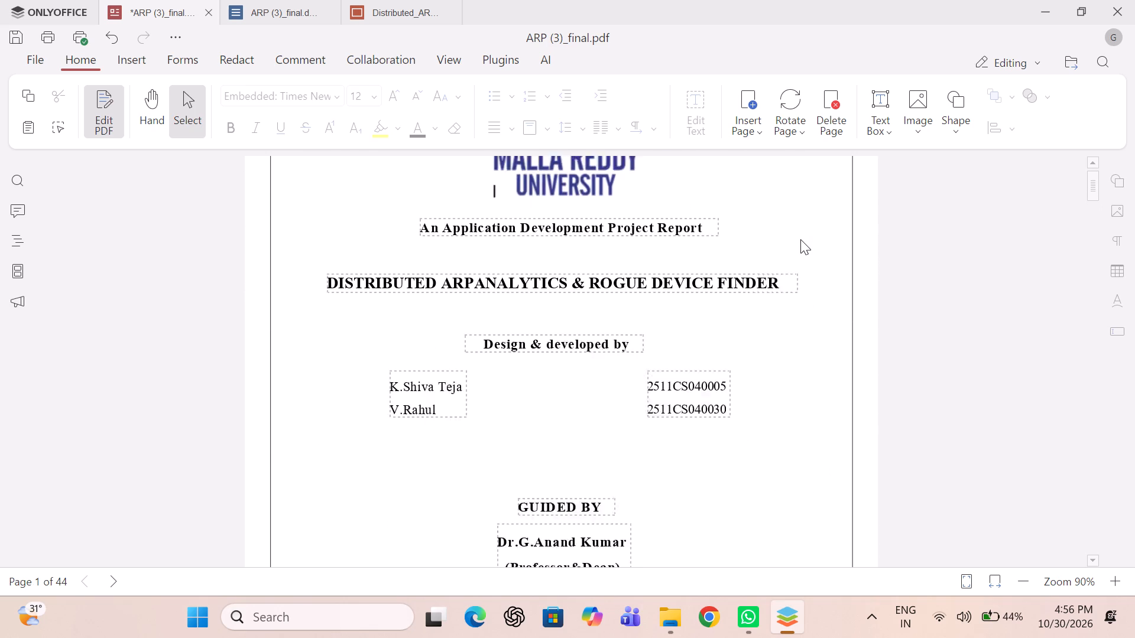
pyautogui.scroll(-2, 800, 239)
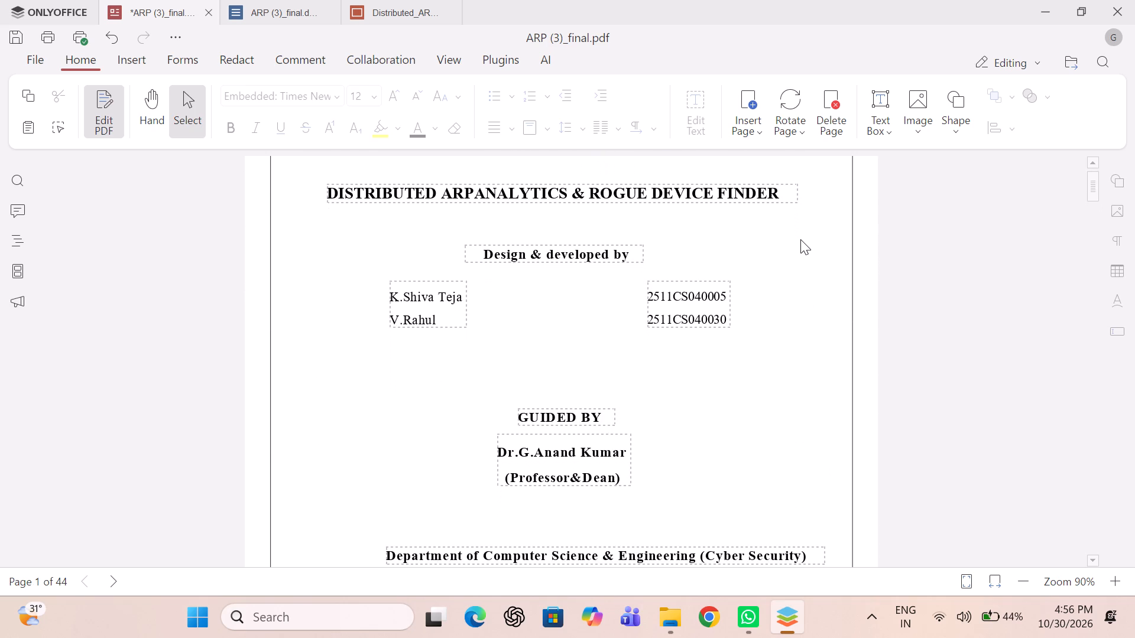
pyautogui.scroll(-1, 800, 239)
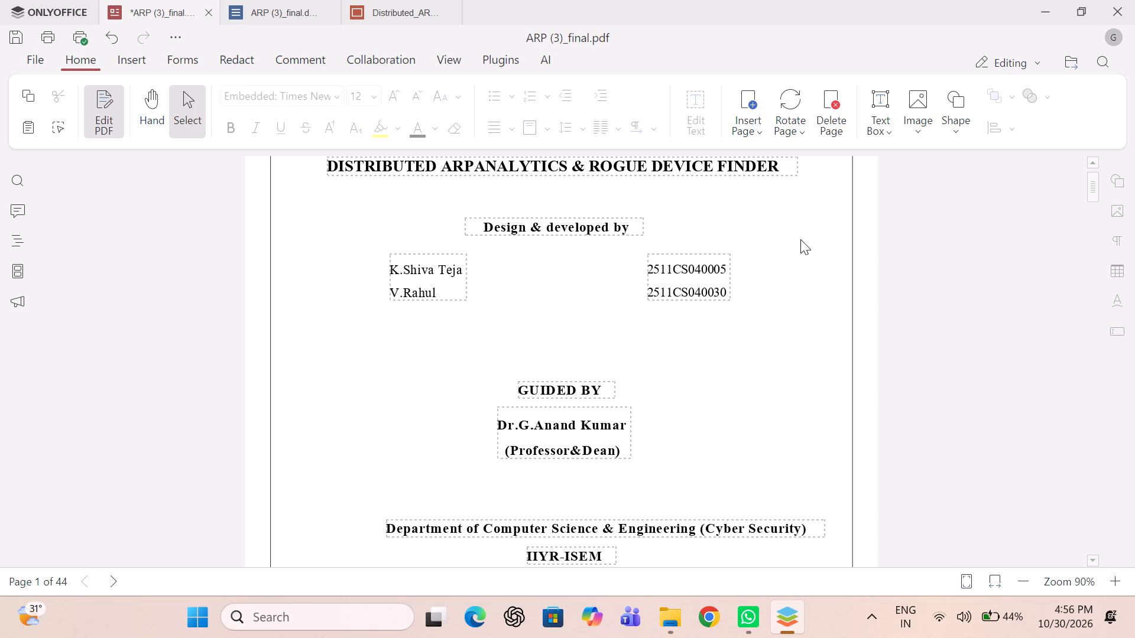
pyautogui.scroll(3, 800, 239)
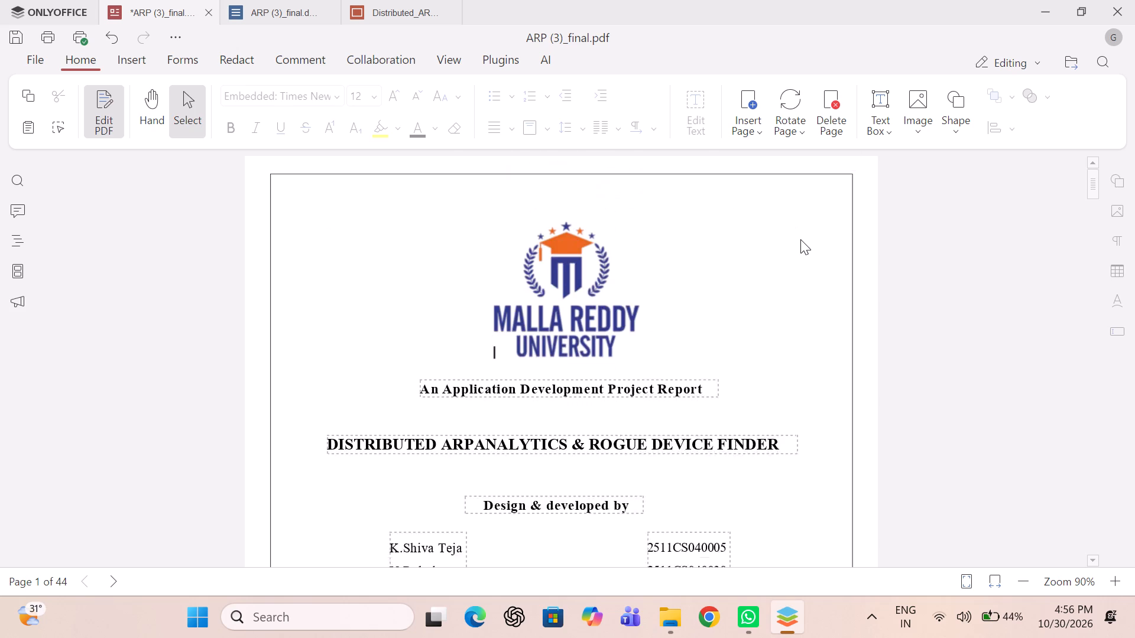
pyautogui.scroll(-3, 800, 239)
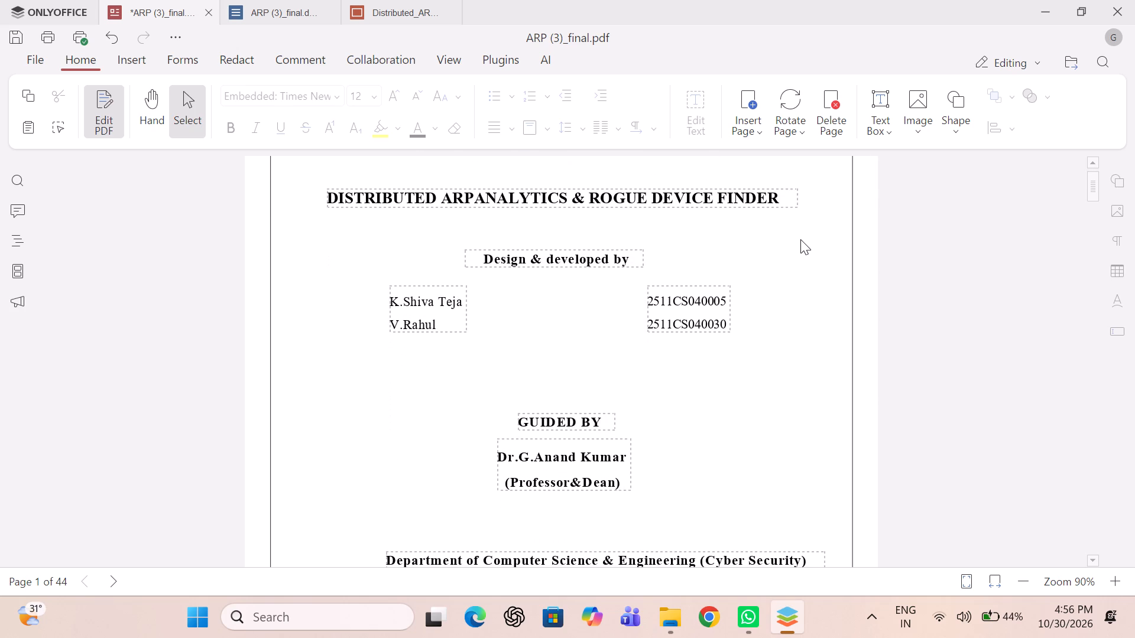
pyautogui.scroll(-2, 800, 239)
pyautogui.scroll(1, 800, 239)
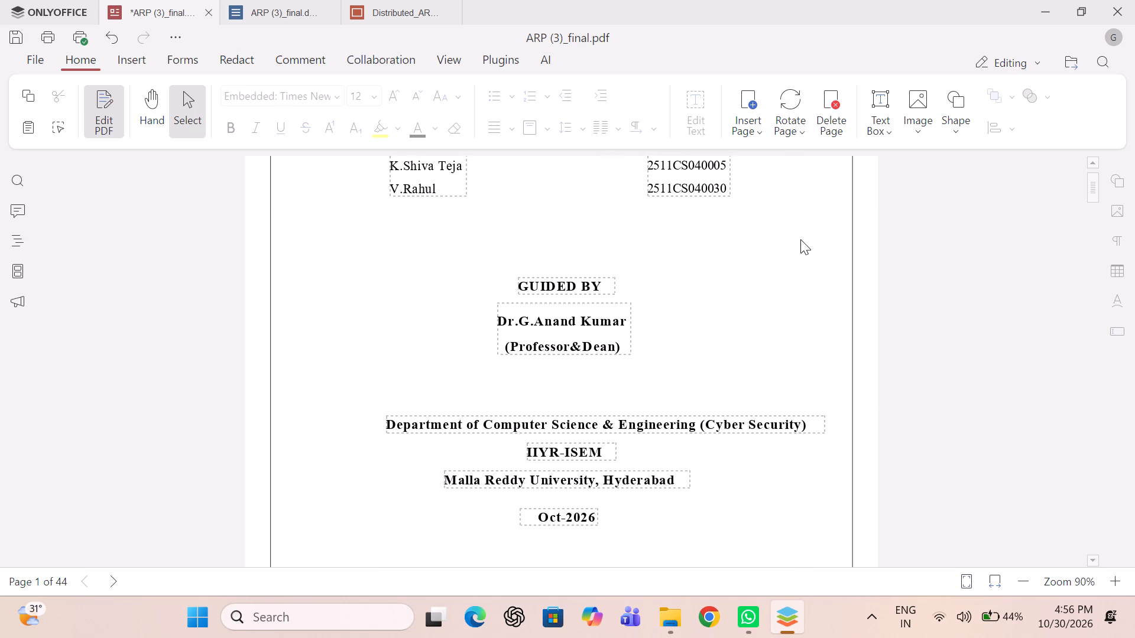
pyautogui.scroll(-2, 800, 239)
pyautogui.scroll(2, 800, 239)
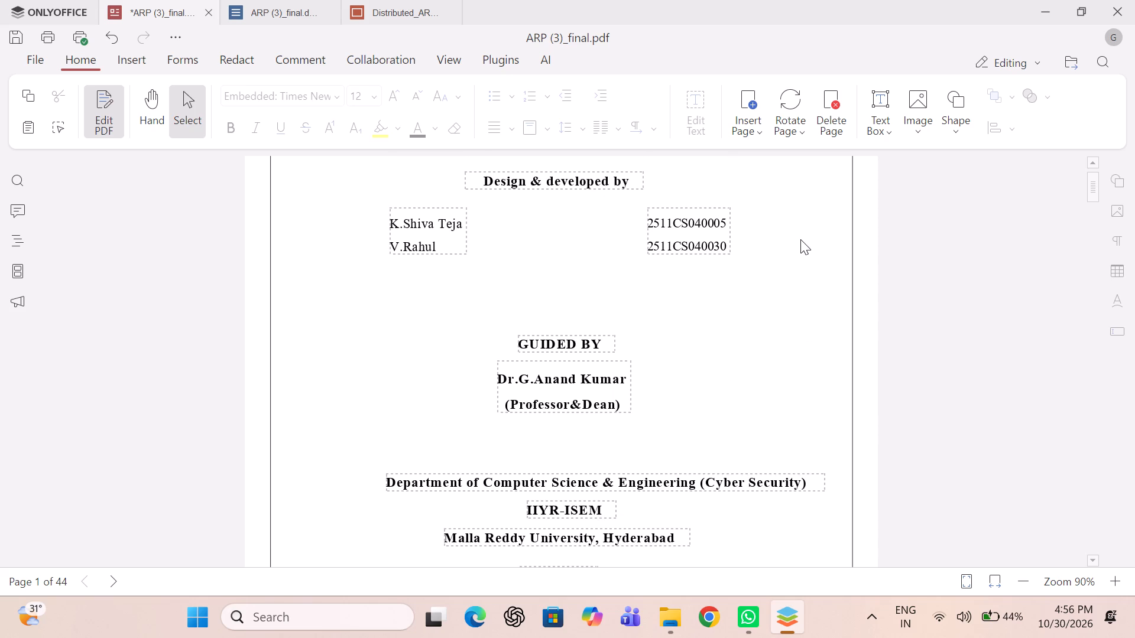
pyautogui.click(662, 228)
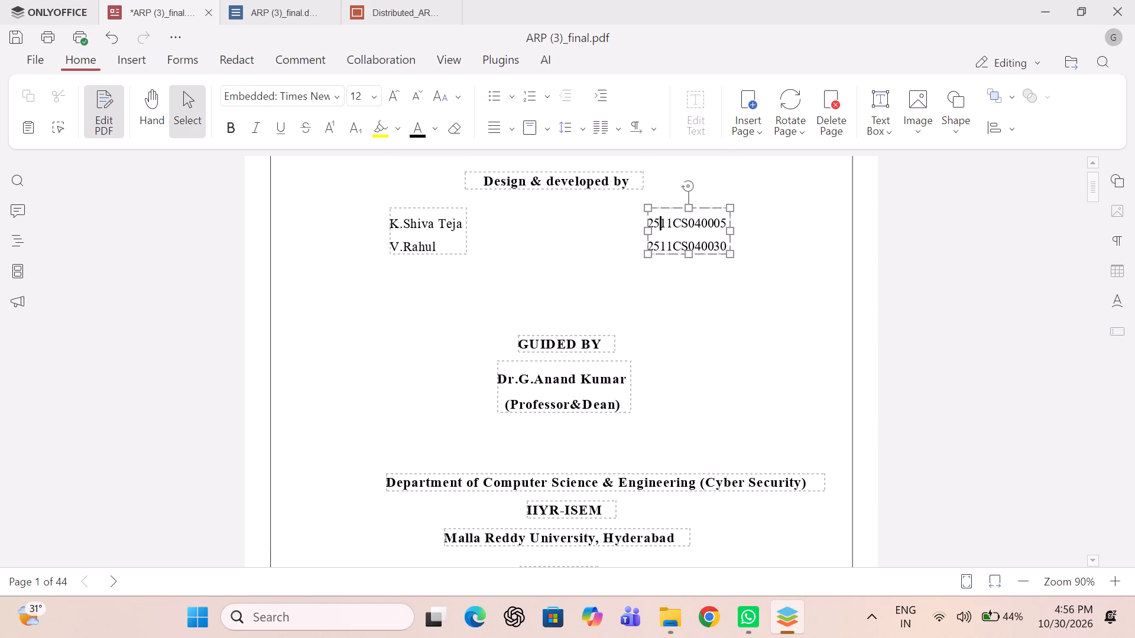
pyautogui.click(714, 316)
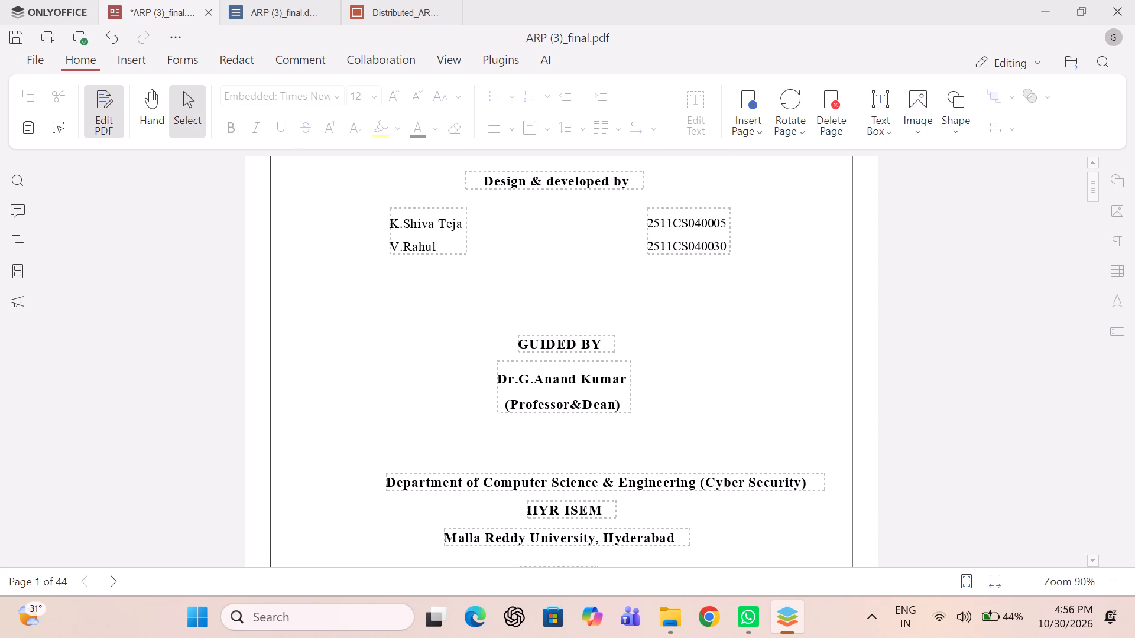
pyautogui.click(692, 232)
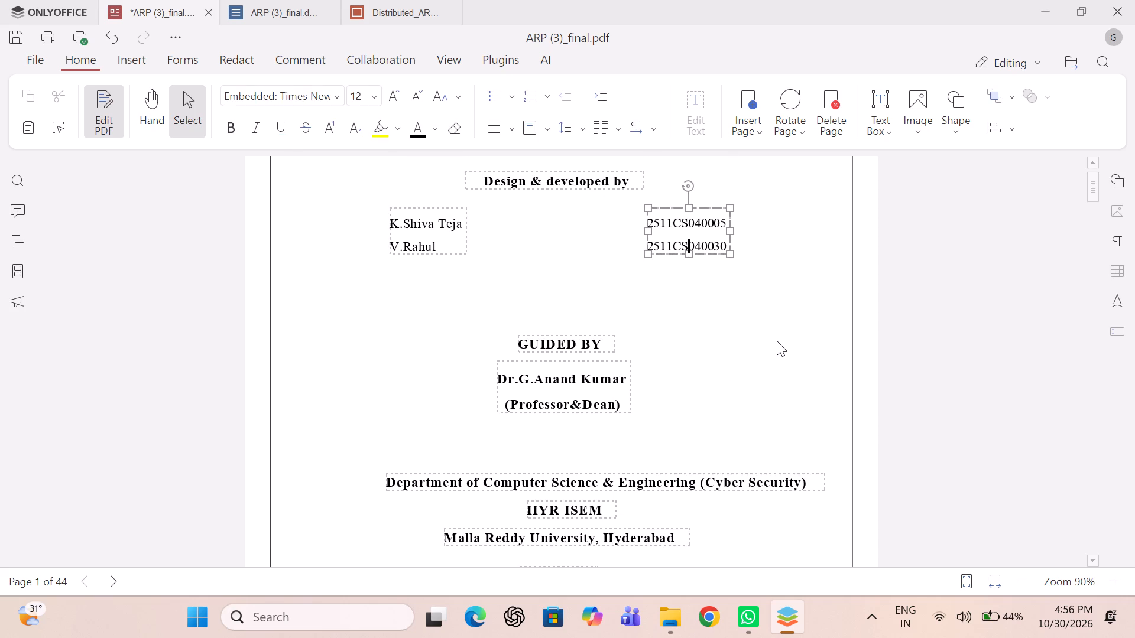
pyautogui.click(777, 341)
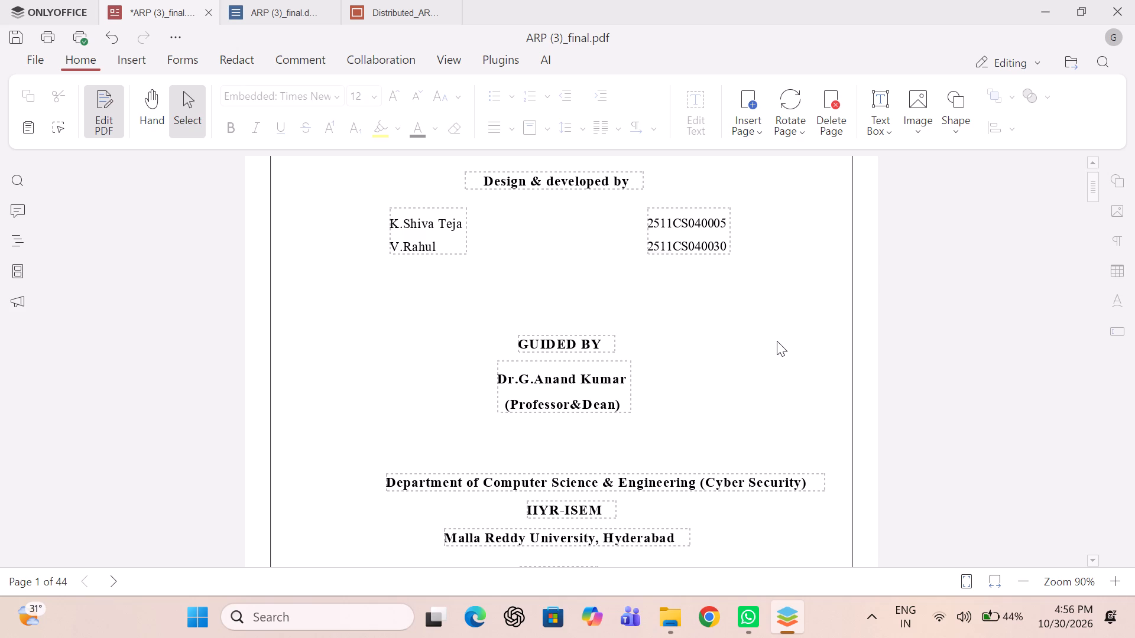
# Check the students' roll numbers across the Certificate, Declaration and Acknowledgement pages.
pyautogui.scroll(-4, 777, 341)
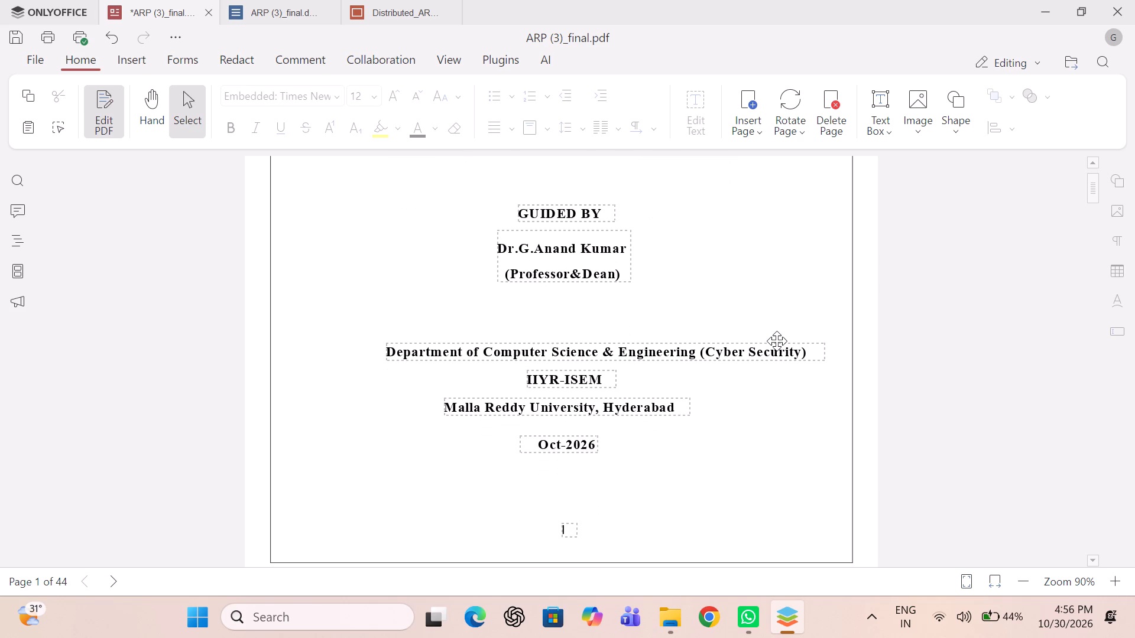
pyautogui.scroll(-4, 777, 341)
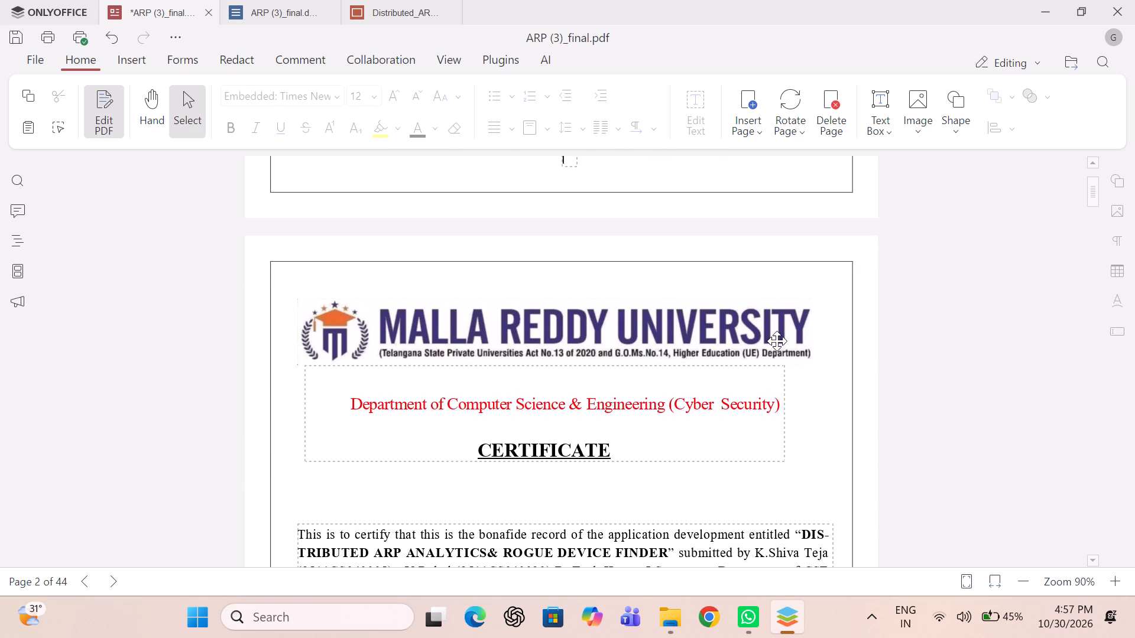
pyautogui.scroll(-2, 777, 341)
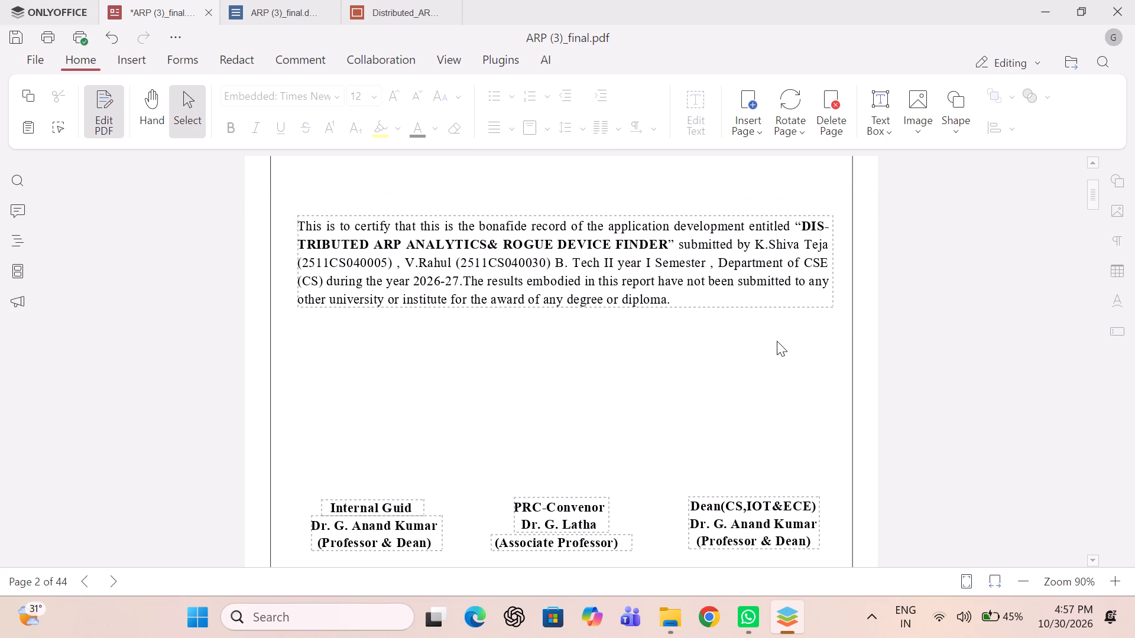
pyautogui.scroll(-2, 777, 341)
pyautogui.scroll(-1, 786, 461)
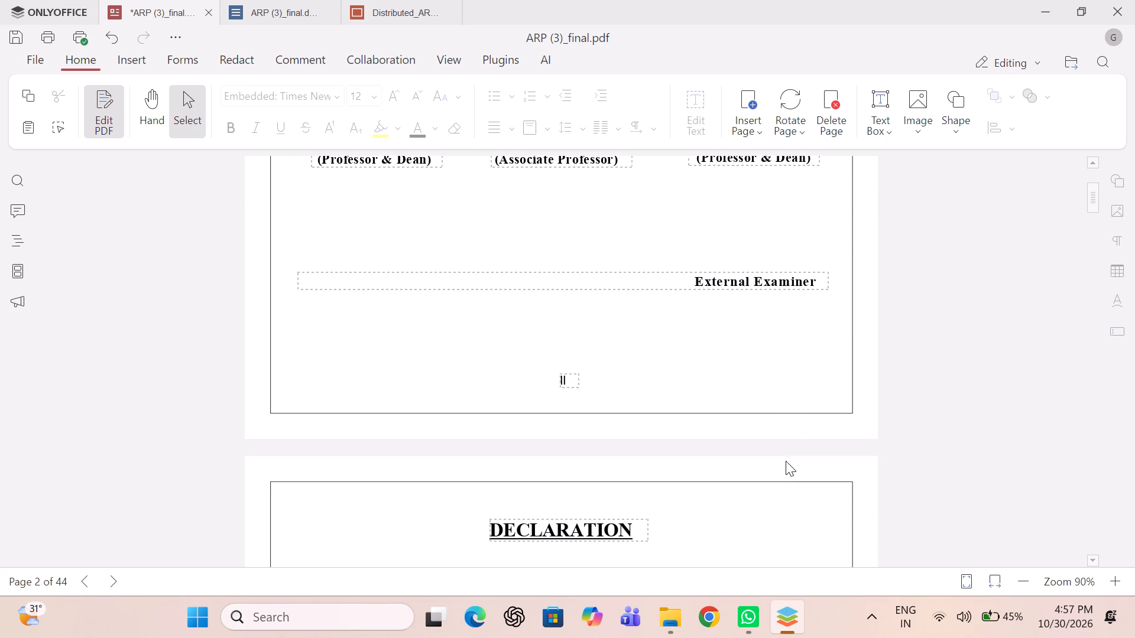
pyautogui.scroll(-2, 786, 461)
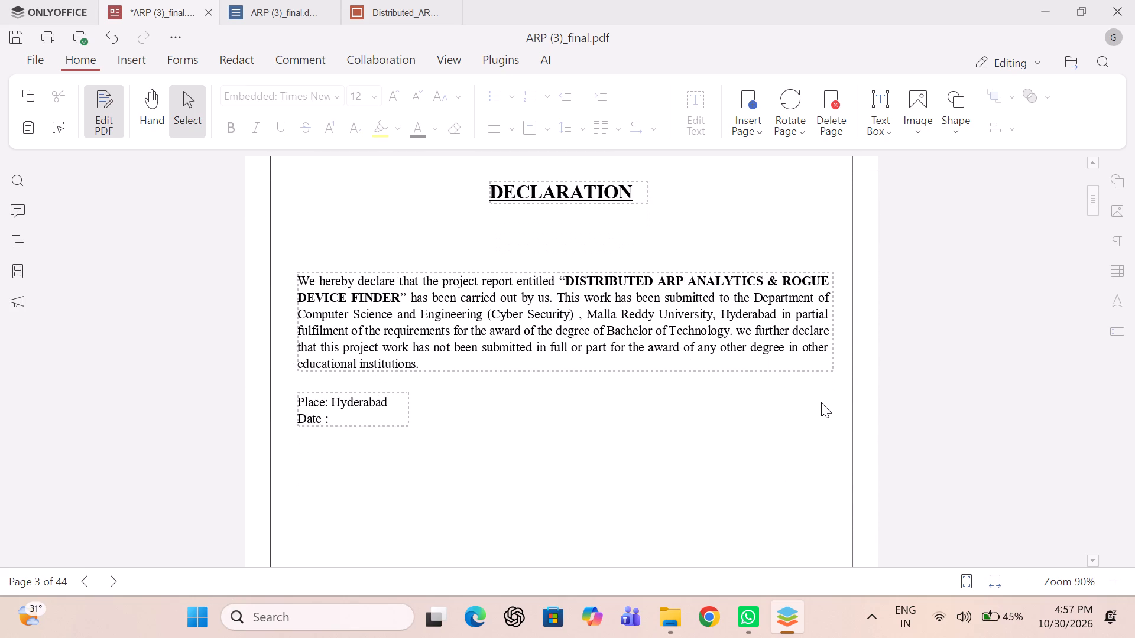
pyautogui.scroll(-2, 821, 402)
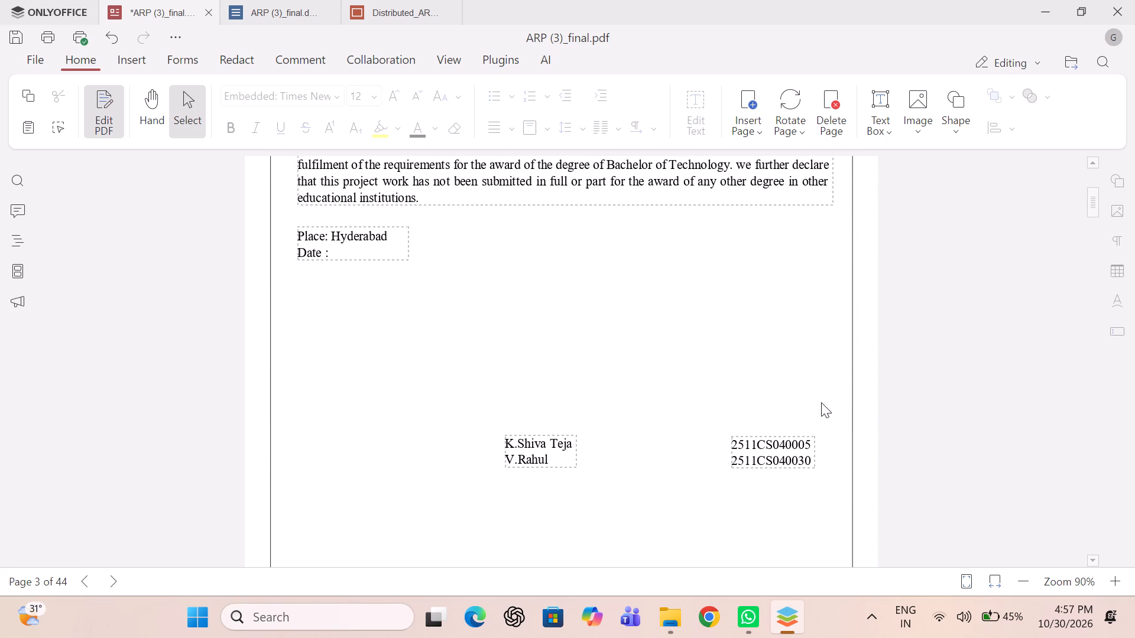
pyautogui.scroll(-2, 821, 402)
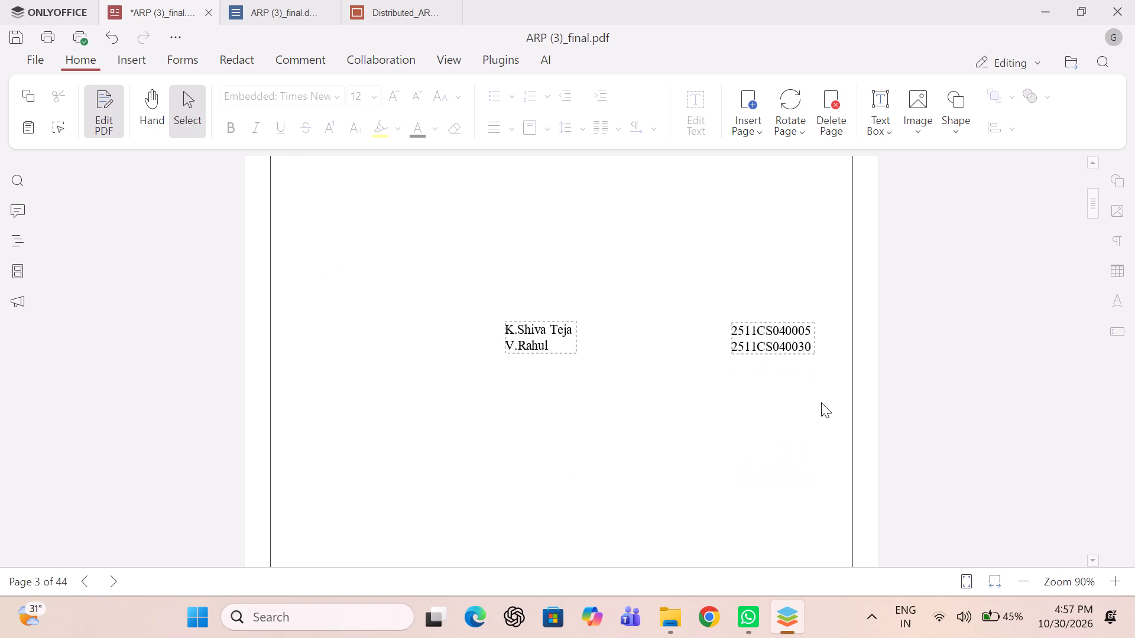
pyautogui.scroll(-4, 821, 402)
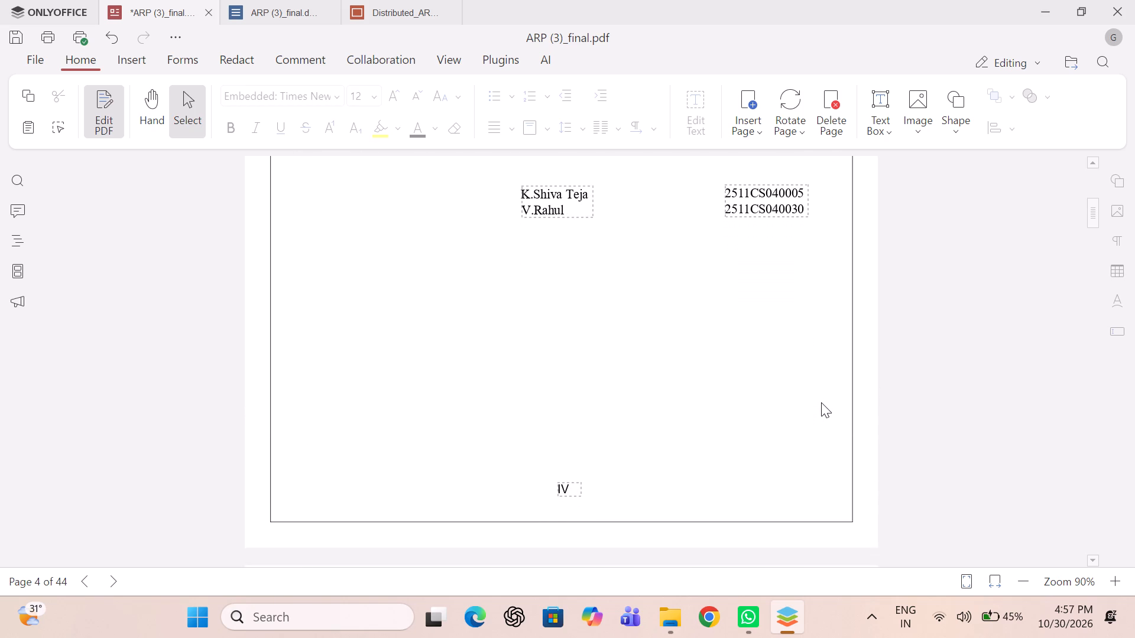
# Review the abstract and the table of contents of the report.
pyautogui.scroll(-4, 821, 402)
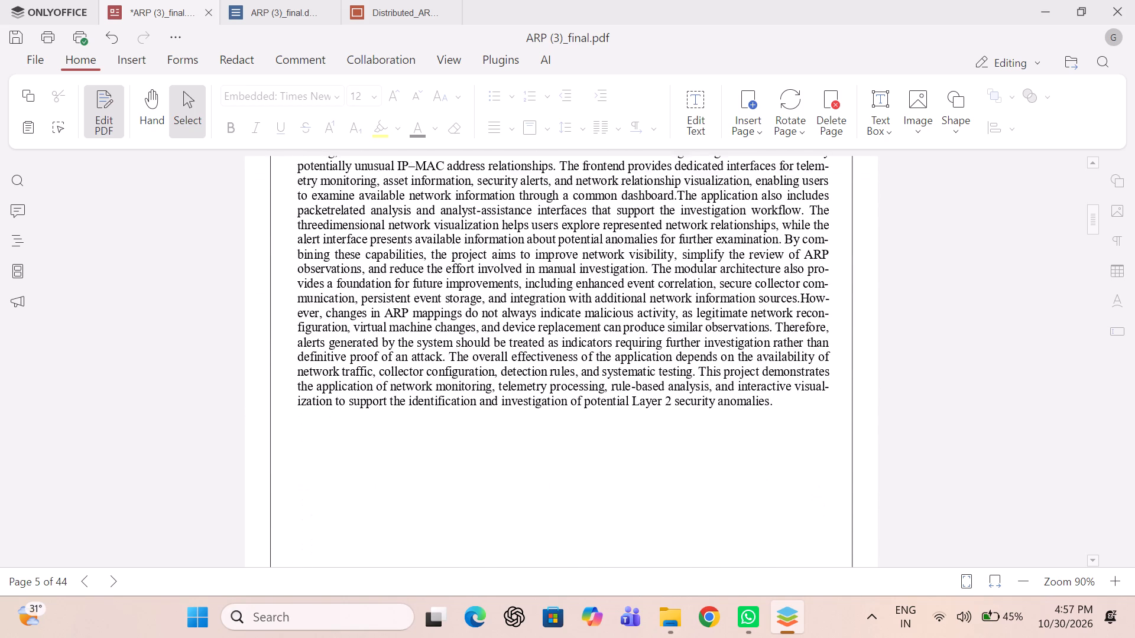
pyautogui.scroll(-5, 821, 402)
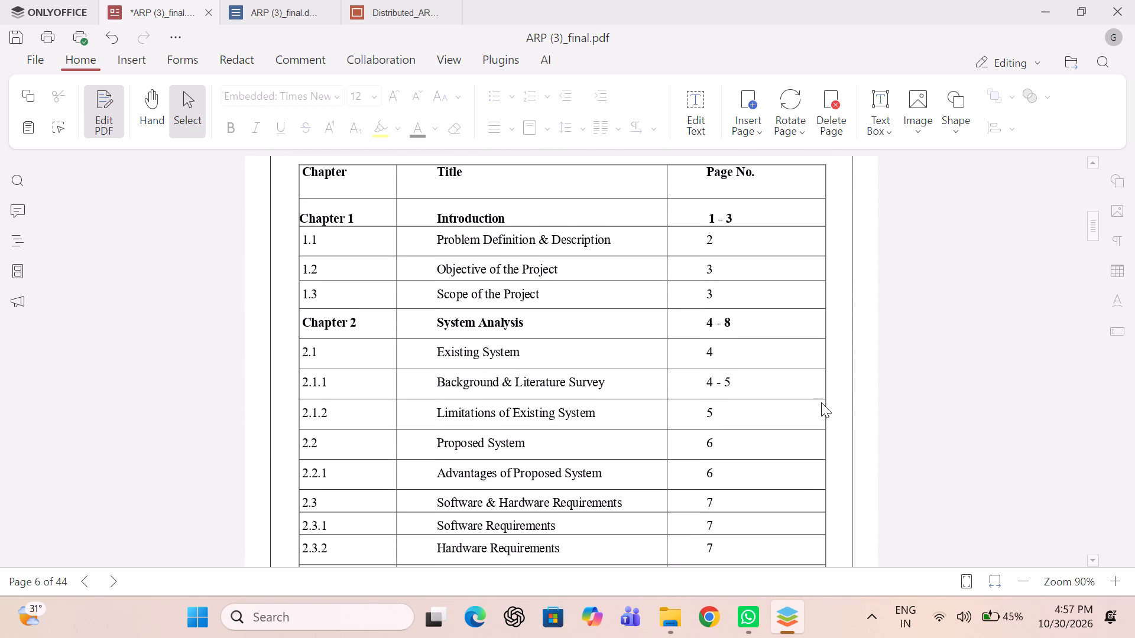
pyautogui.scroll(-7, 821, 402)
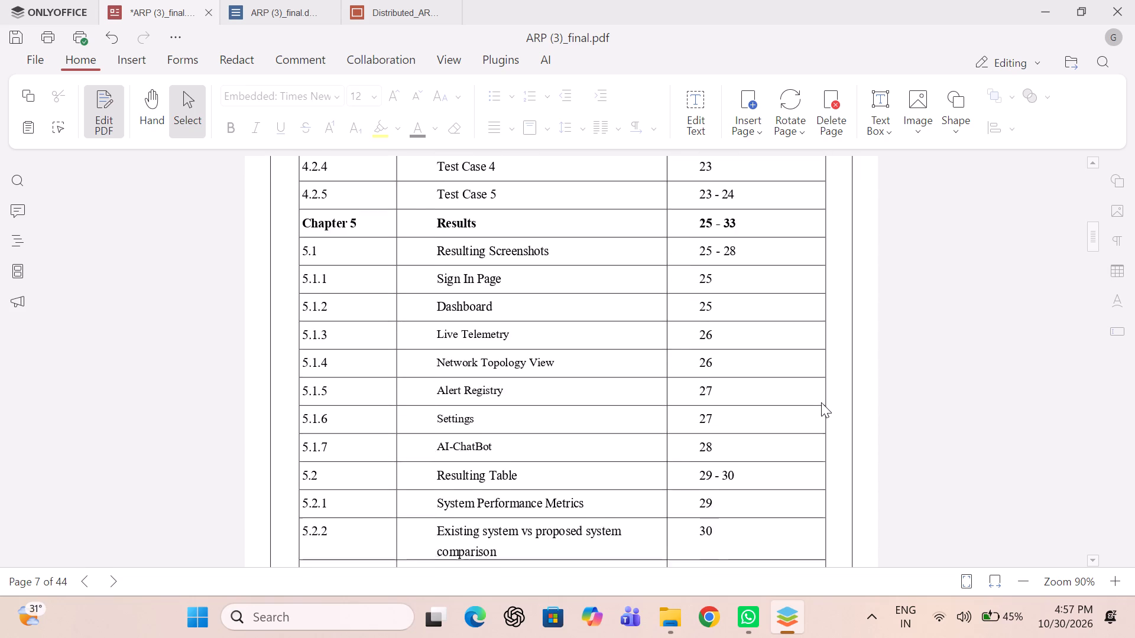
pyautogui.scroll(-7, 821, 402)
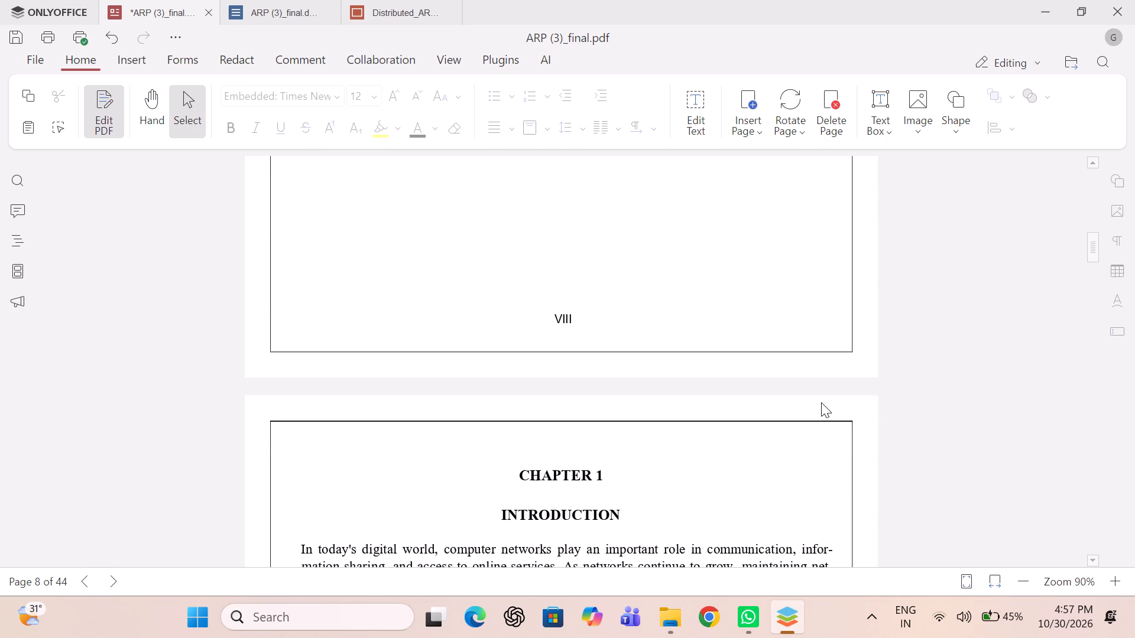
# Skim the report body from Chapter 1 Introduction through the module descriptions in section 3.1.
pyautogui.scroll(-6, 821, 402)
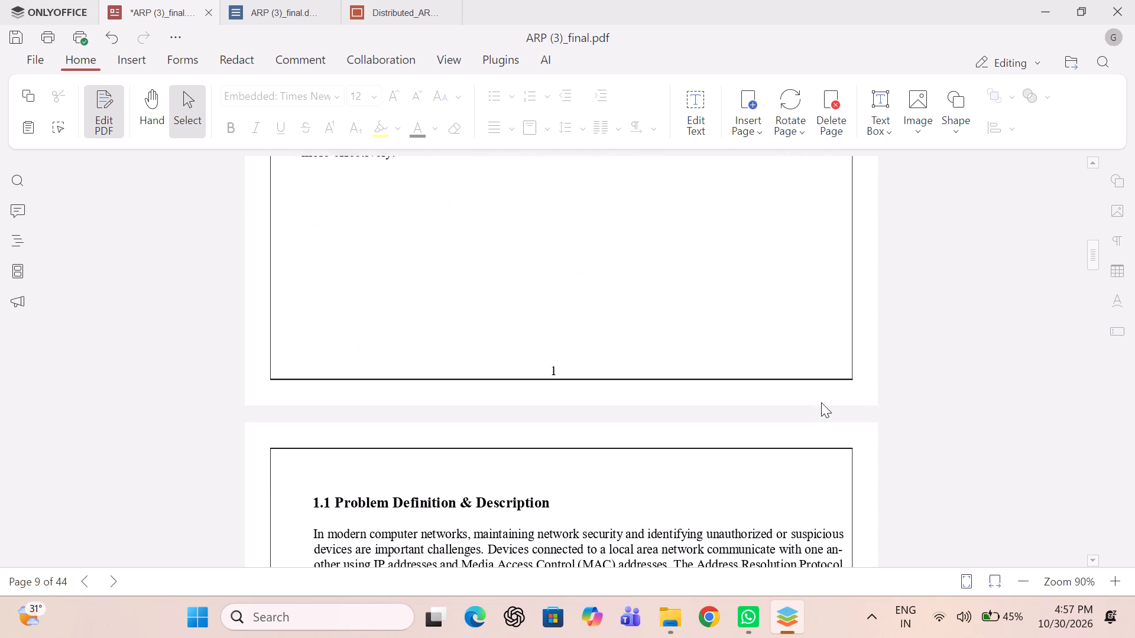
pyautogui.scroll(-3, 821, 402)
pyautogui.scroll(3, 821, 402)
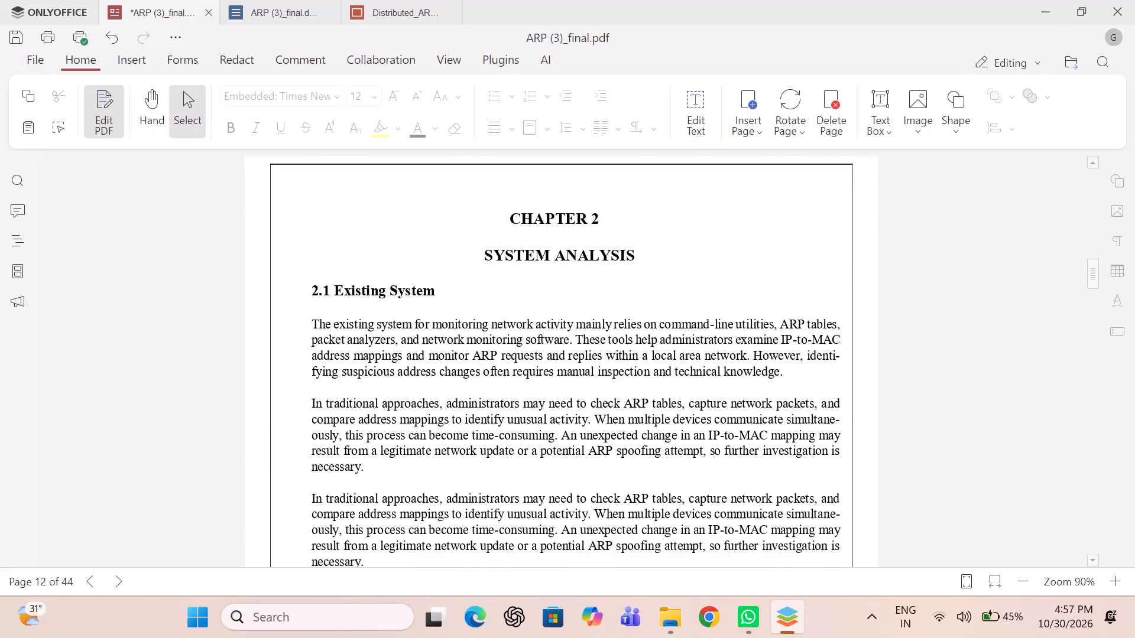
pyautogui.scroll(4, 821, 402)
pyautogui.scroll(-4, 821, 402)
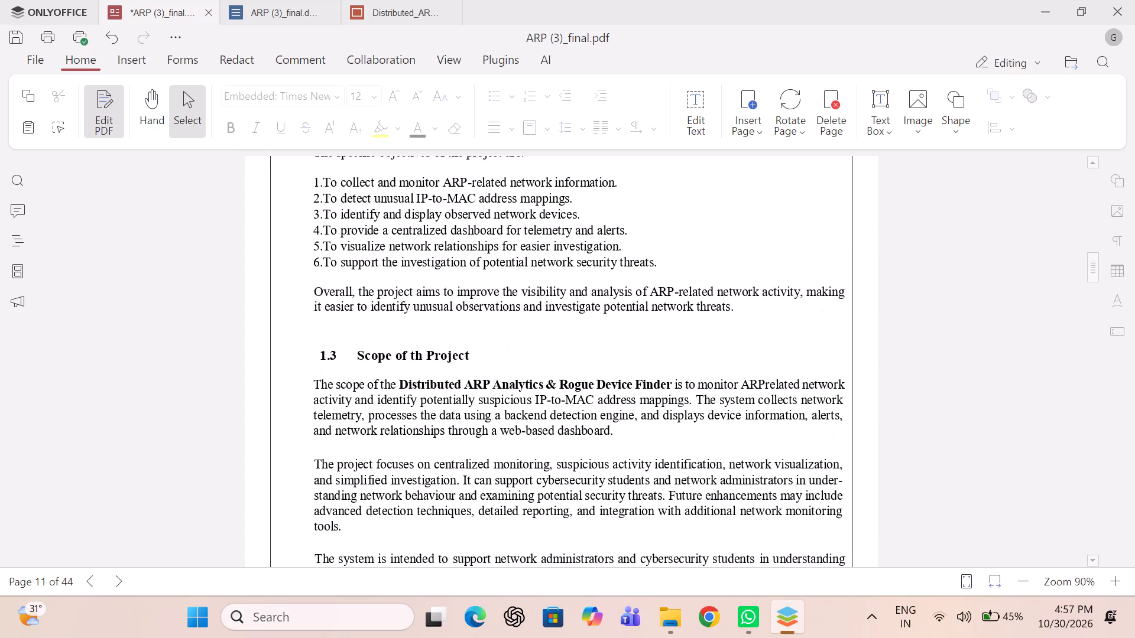
pyautogui.scroll(-4, 821, 402)
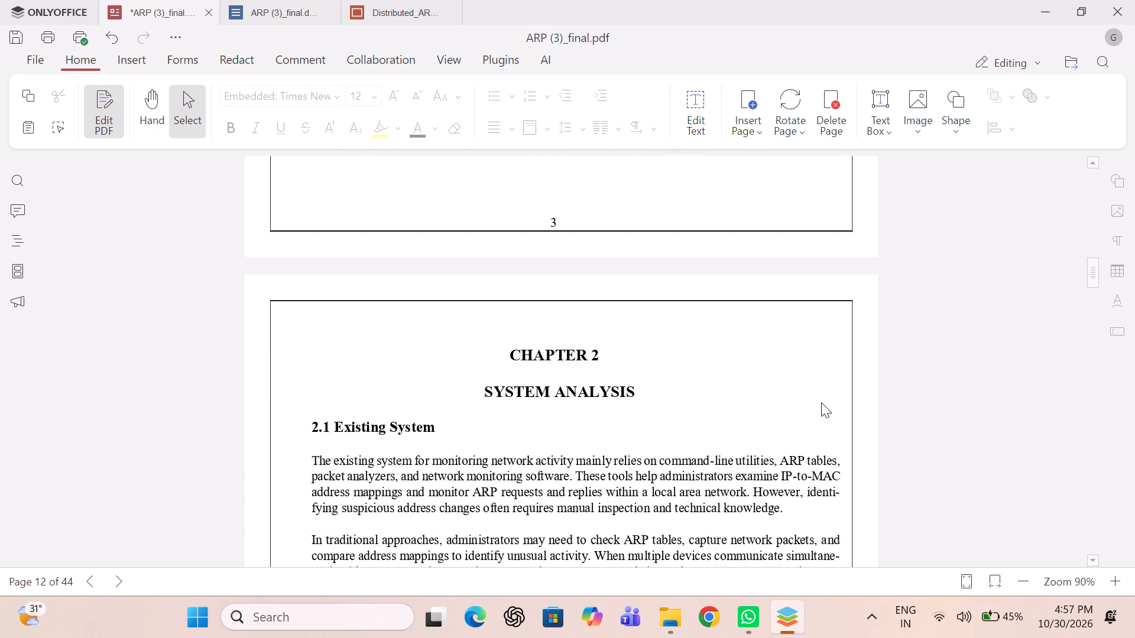
pyautogui.scroll(-5, 821, 402)
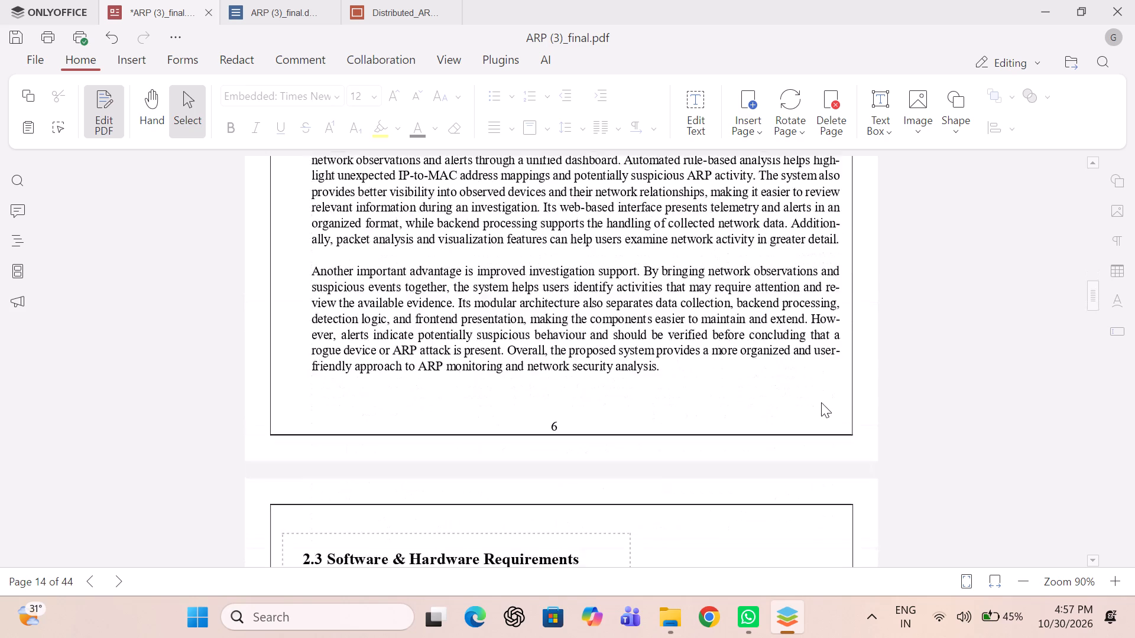
pyautogui.scroll(7, 821, 402)
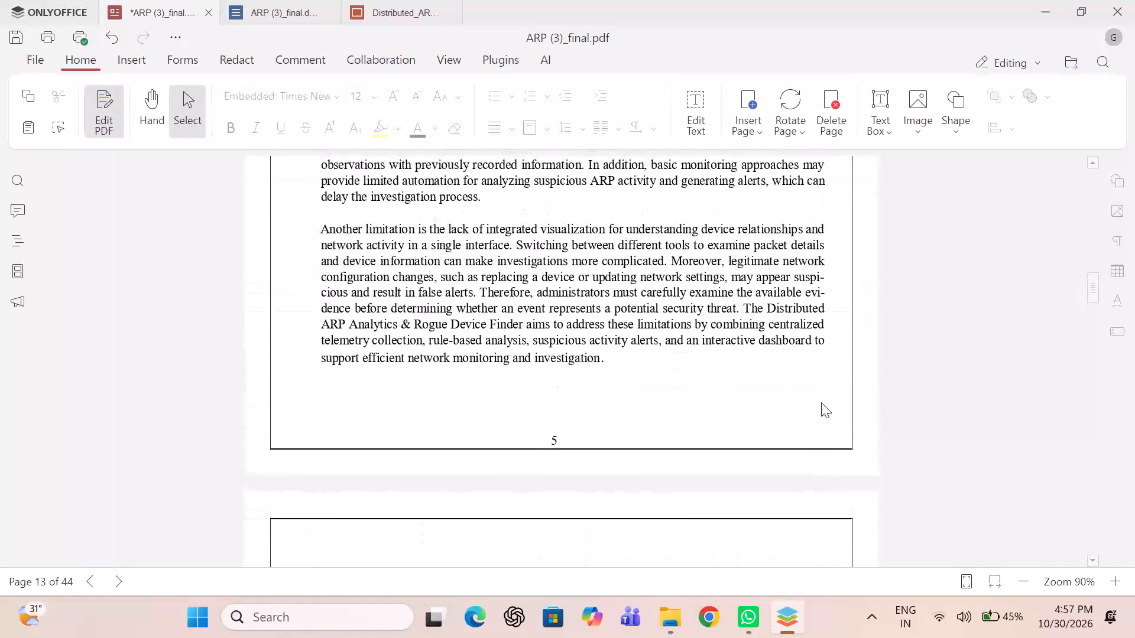
pyautogui.scroll(-9, 821, 402)
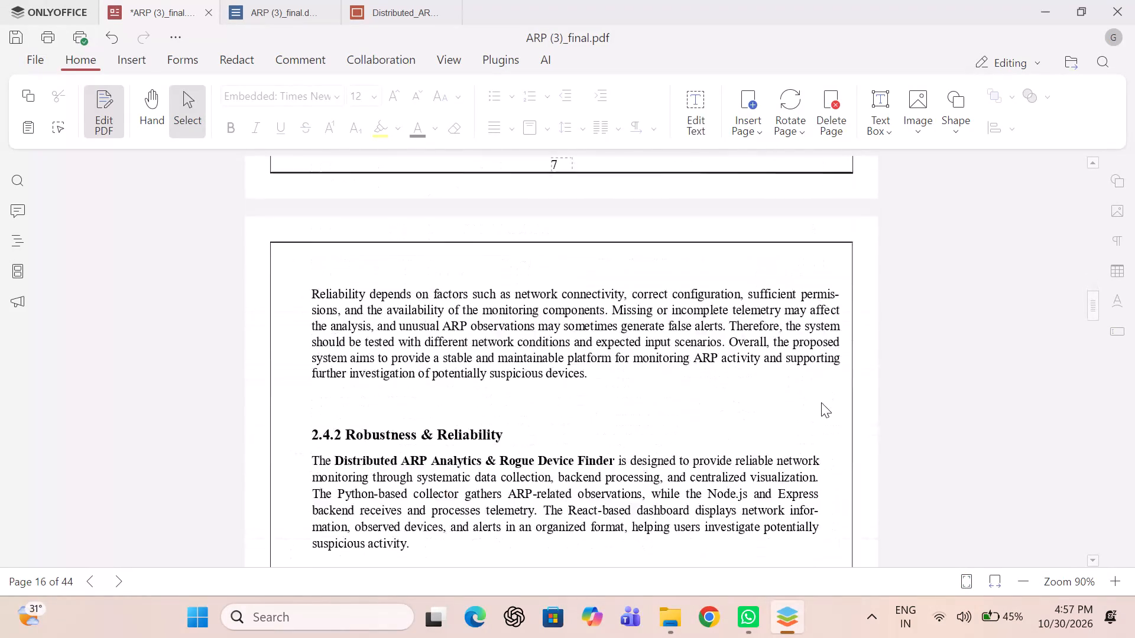
pyautogui.scroll(-8, 821, 402)
# Save the corrected ARP (3)_final.pdf report.
pyautogui.hotkey('ctrl', 's')
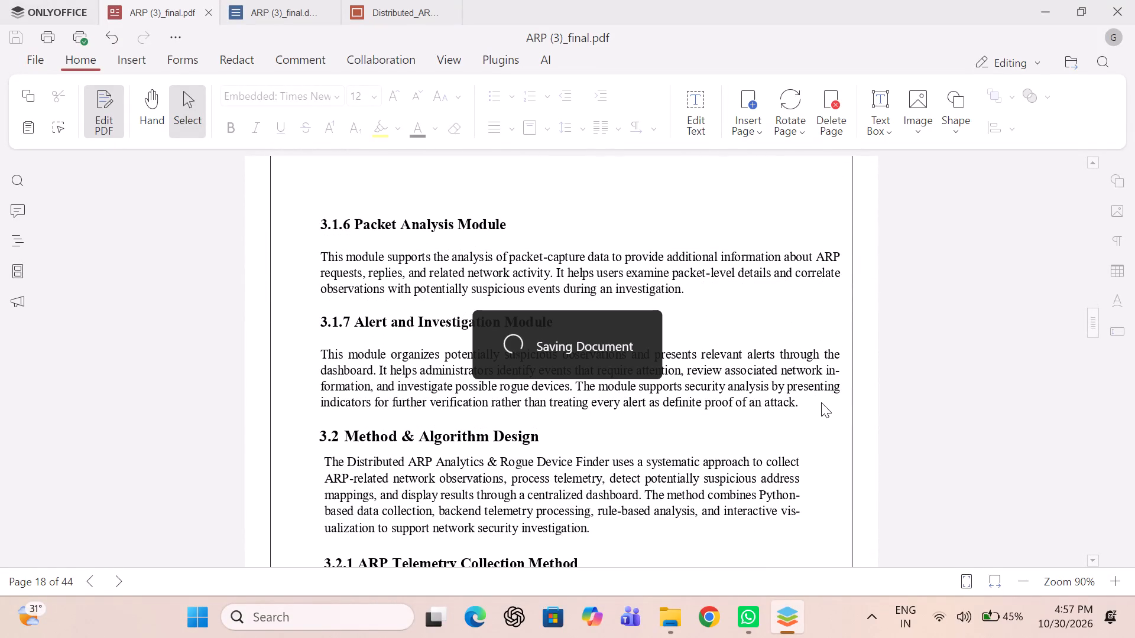
# Look at the ARP (3)_final.pdf entry in File Explorer's Downloads folder, then return to the report in ONLYOFFICE.
pyautogui.click(672, 599)
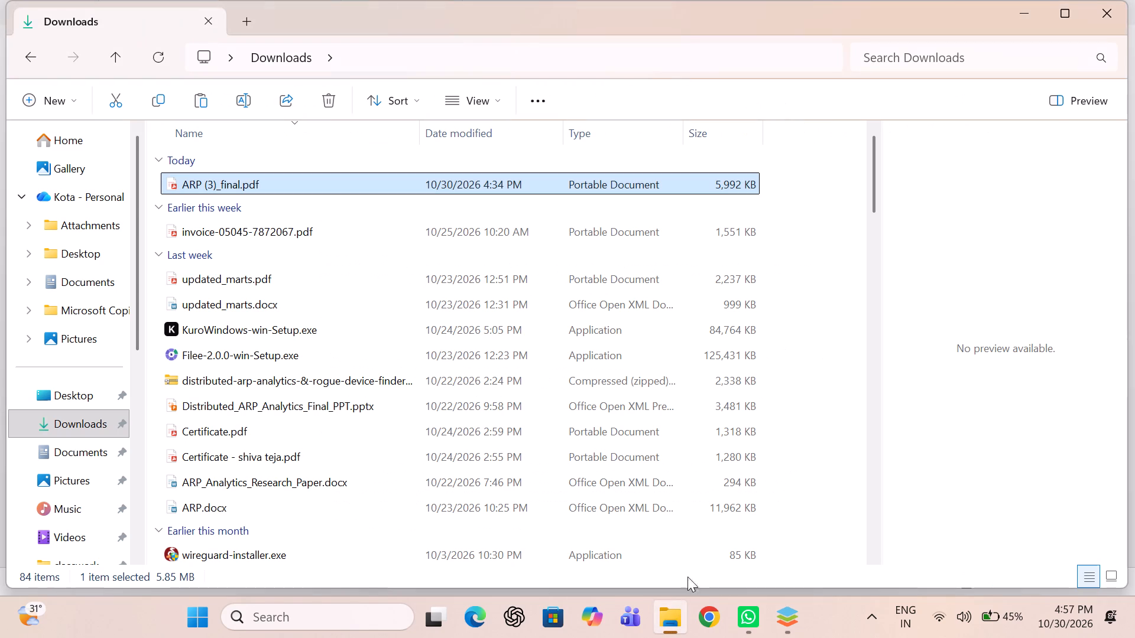
pyautogui.click(792, 630)
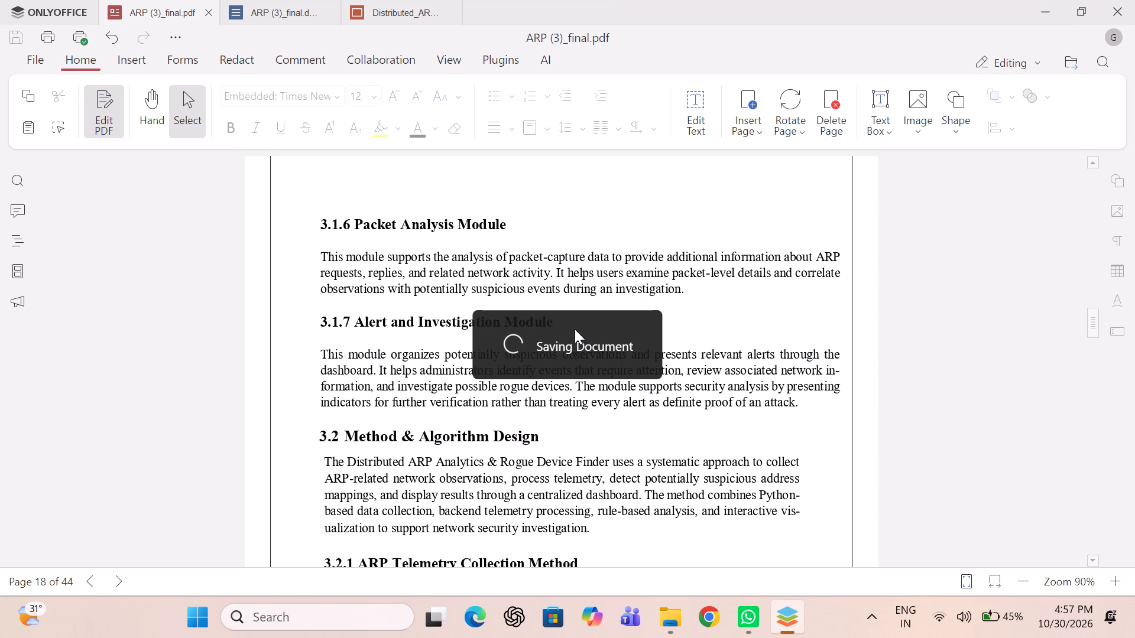
# Skim the rest of the report from section 3.1.6 Packet Analysis Module to the poster on the last page.
pyautogui.scroll(-2, 609, 239)
pyautogui.scroll(3, 609, 239)
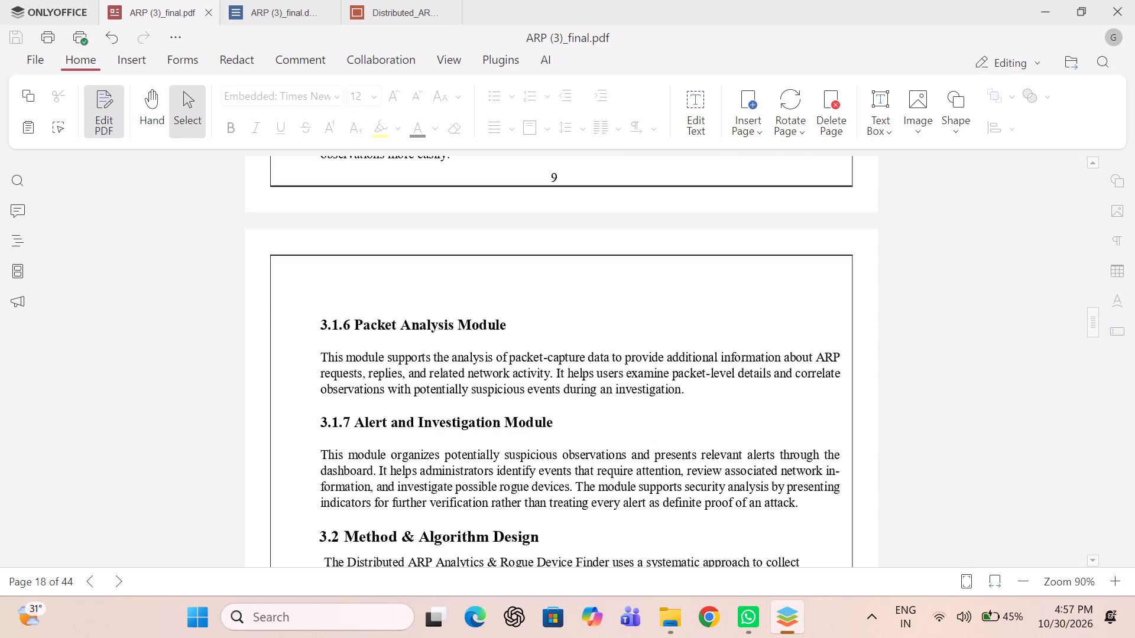
pyautogui.scroll(-8, 609, 239)
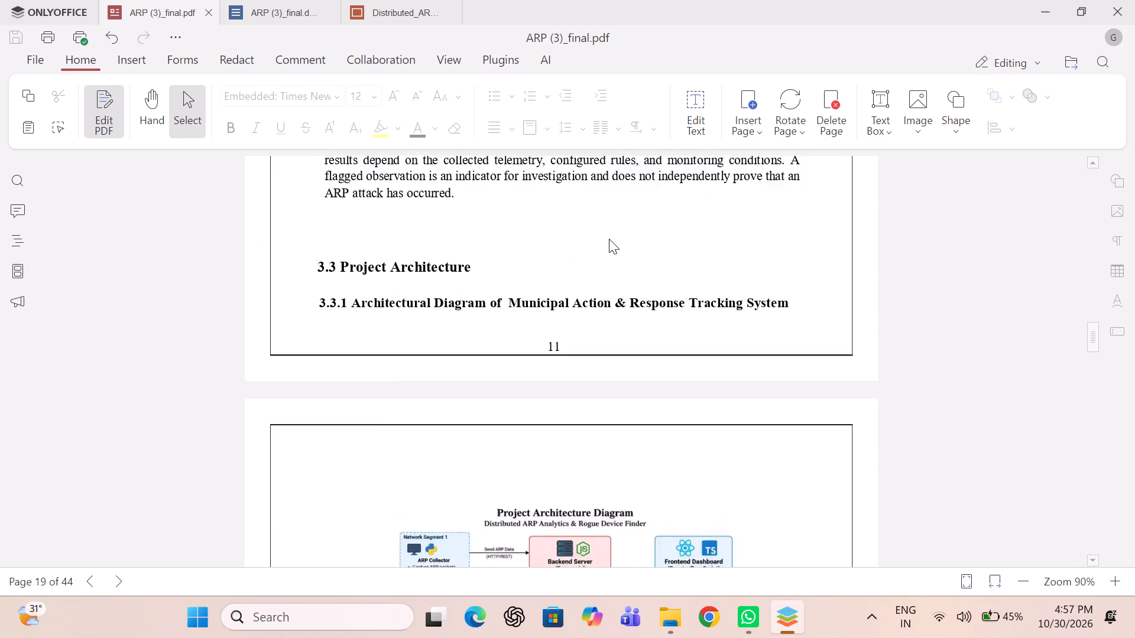
pyautogui.scroll(-9, 609, 239)
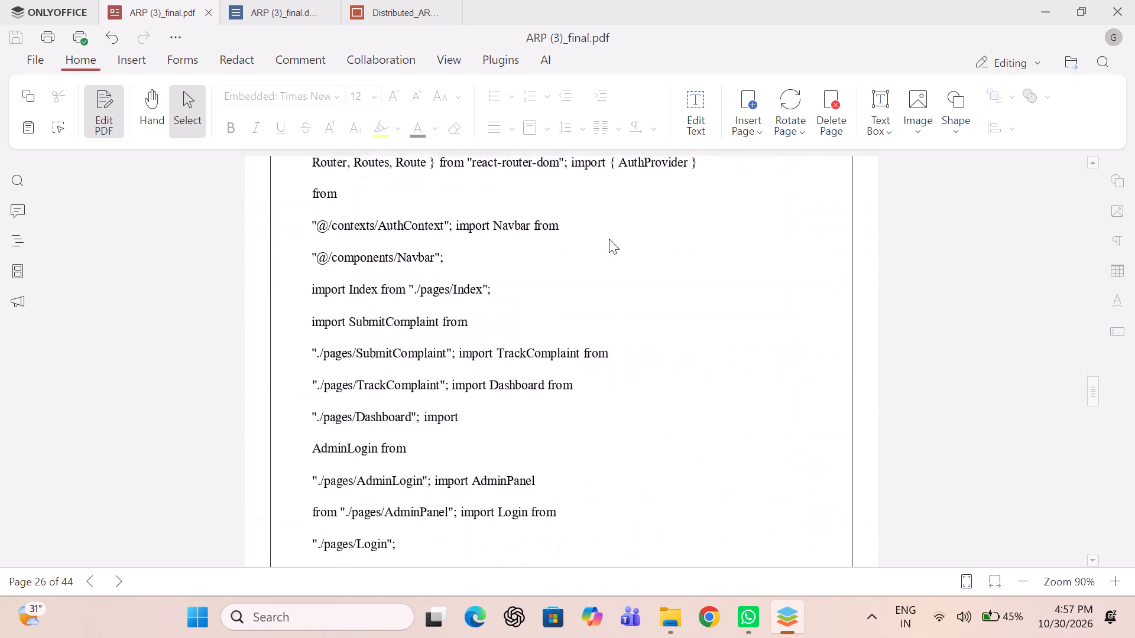
pyautogui.scroll(-7, 609, 239)
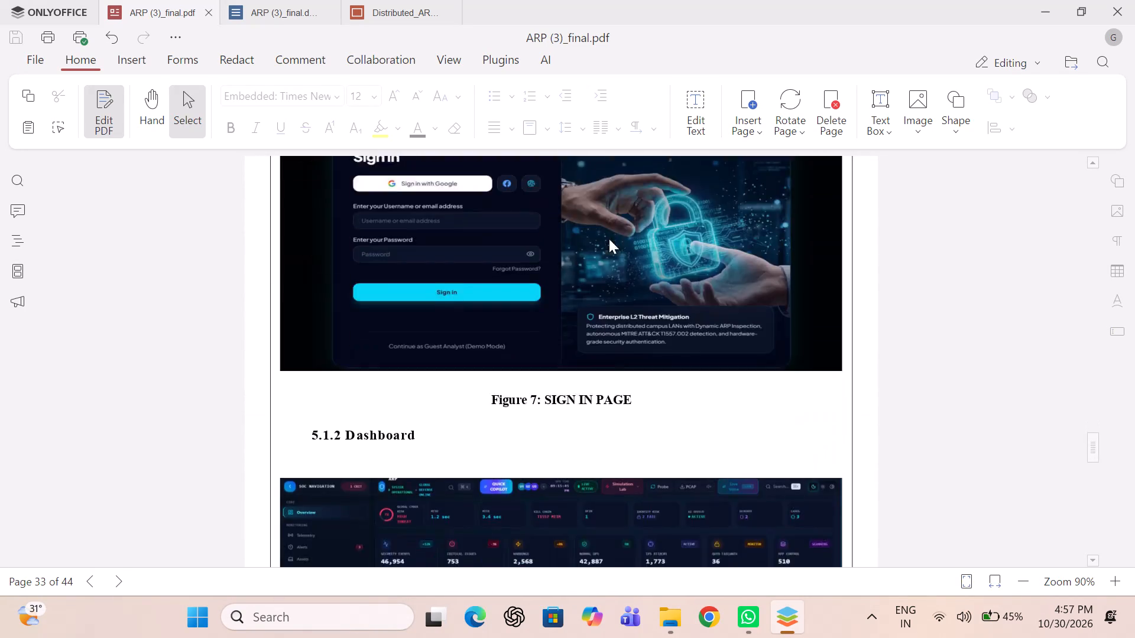
pyautogui.scroll(-8, 609, 239)
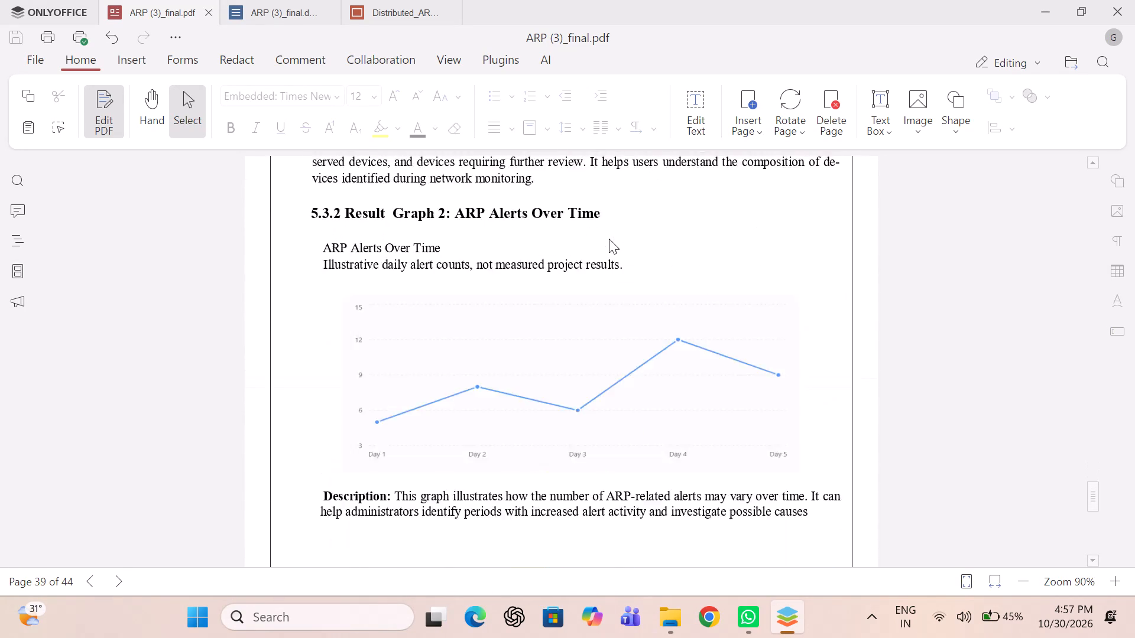
pyautogui.scroll(-6, 609, 239)
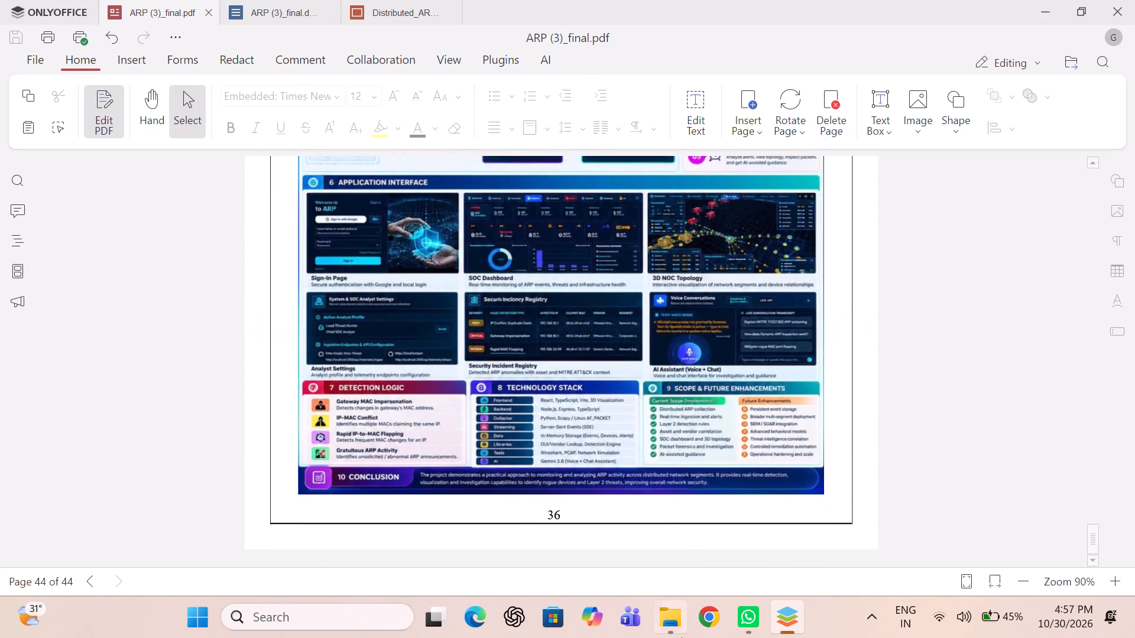
# Switch to File Explorer and check the saved ARP (3)_final.pdf in the Downloads folder.
pyautogui.click(682, 637)
pyautogui.rightClick(531, 177)
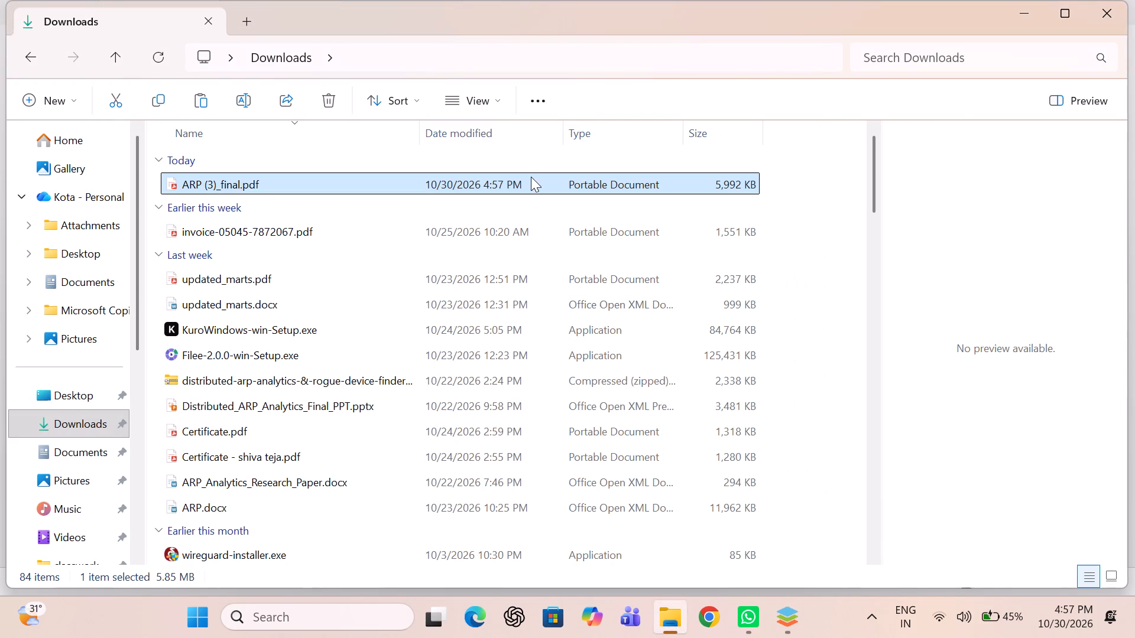
pyautogui.click(622, 63)
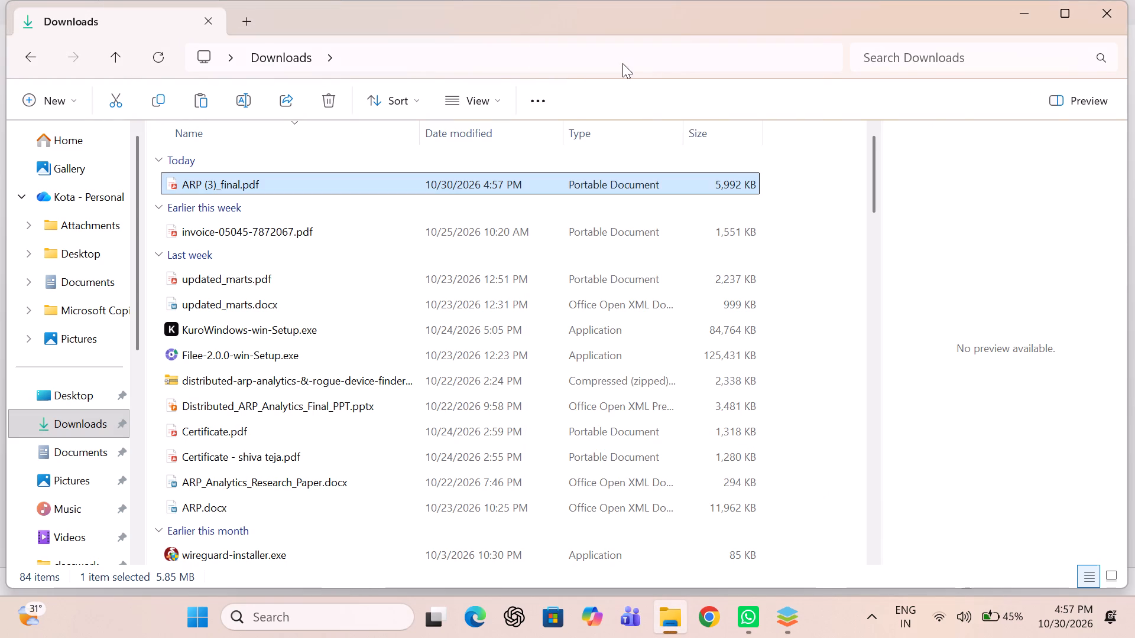